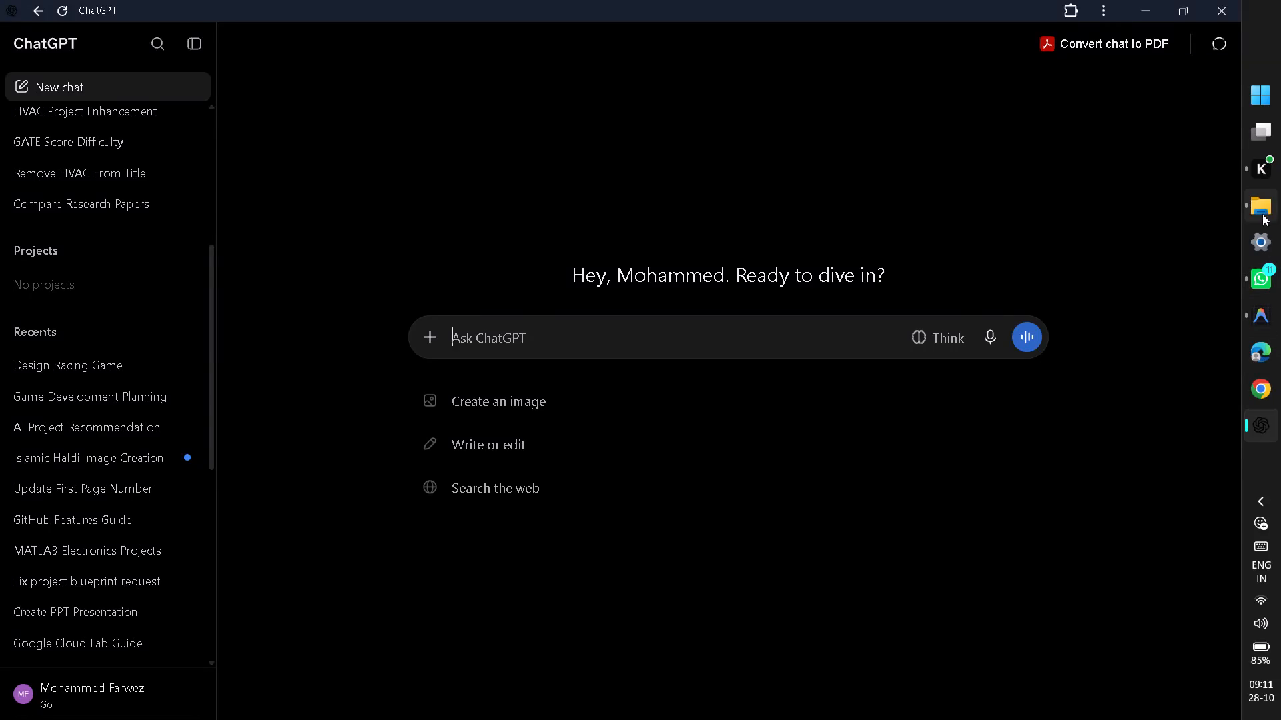
Switch to File Explorer and bring the BDA-CC_PBL-Report PDF from the tem-files folder towards the new ChatGPT chat.
click(1264, 213)
scroll(86, 295, down, 1)
click(84, 391)
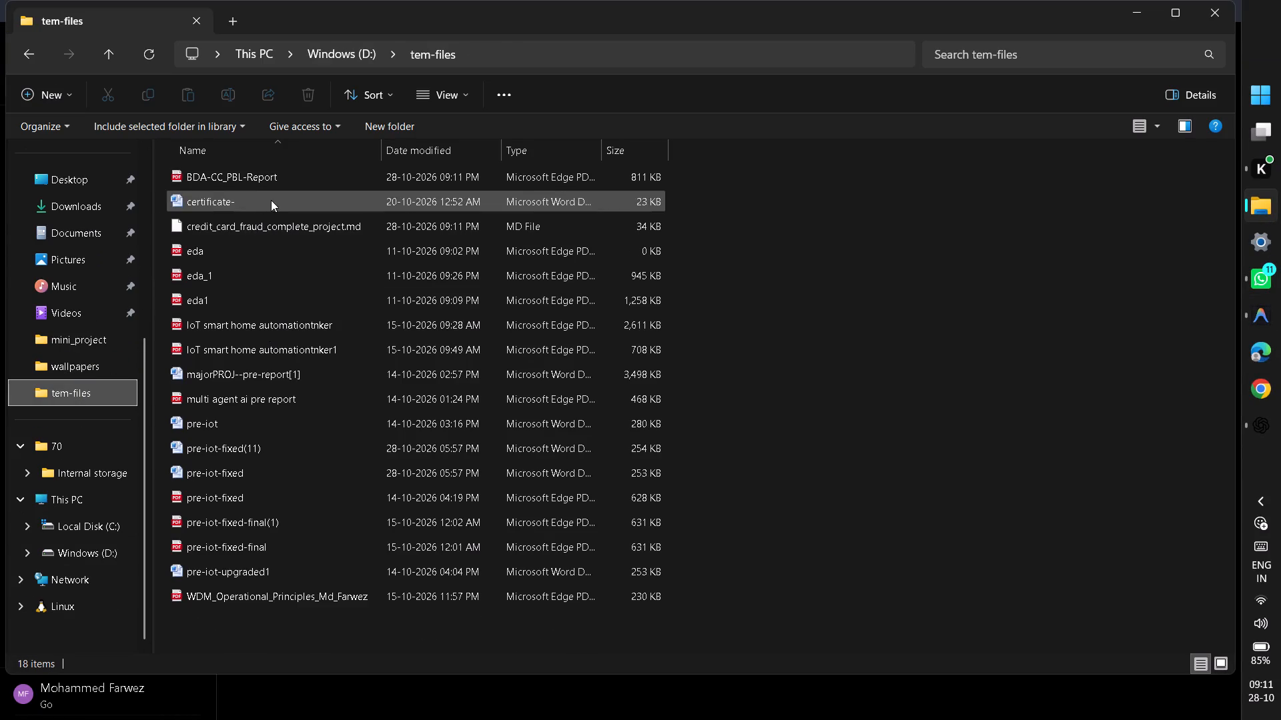
drag(224, 173, 238, 166)
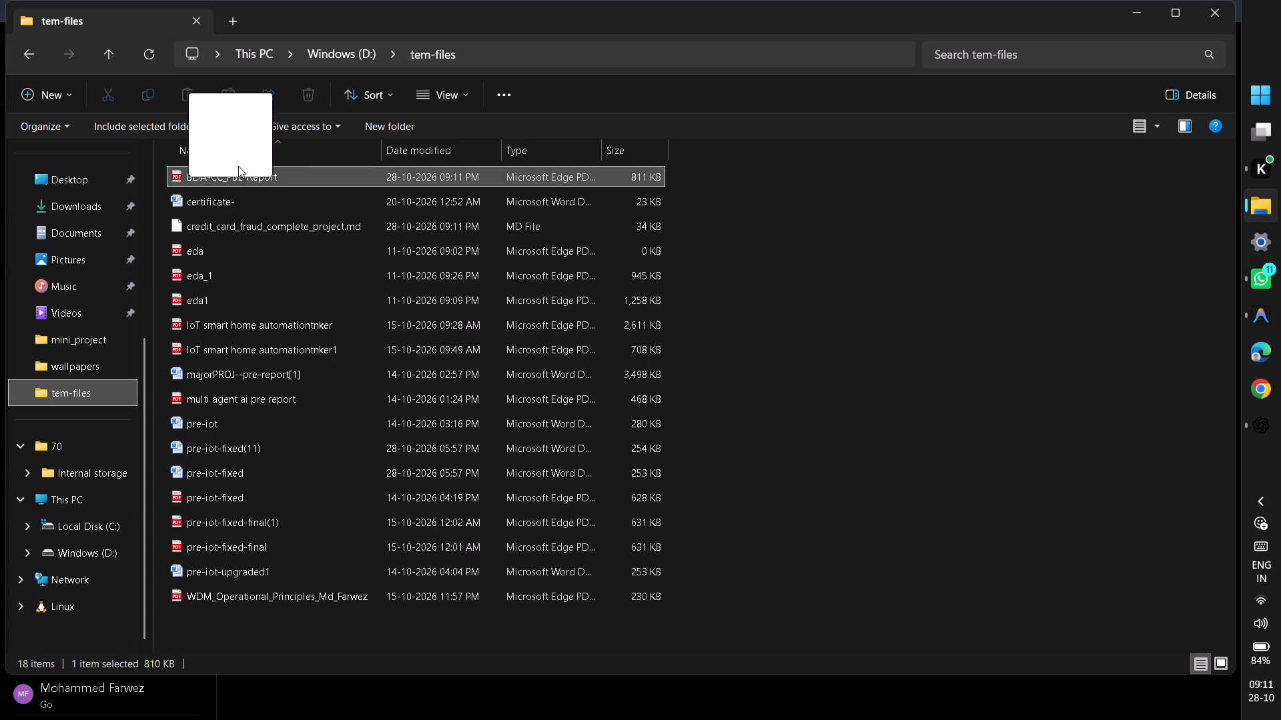
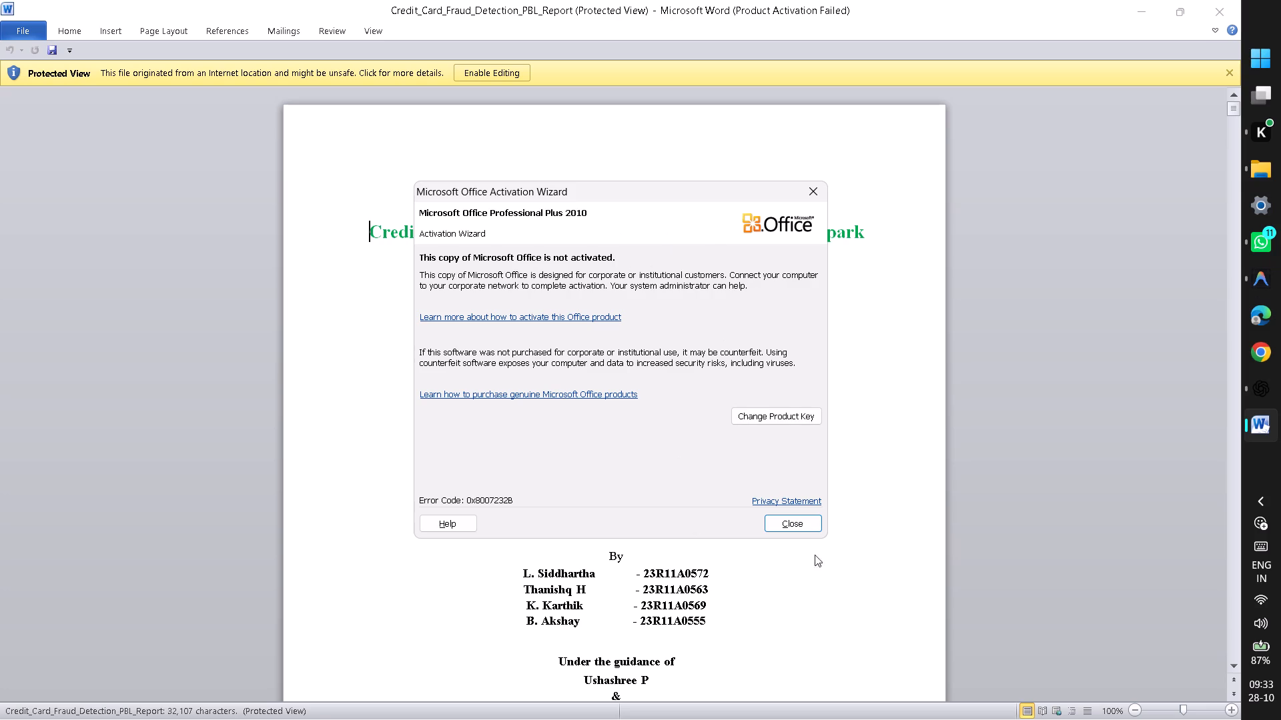
click(807, 525)
Examine the Word report's cover page, including the title, the team members' names and roll numbers, and the college details.
scroll(626, 376, down, 4)
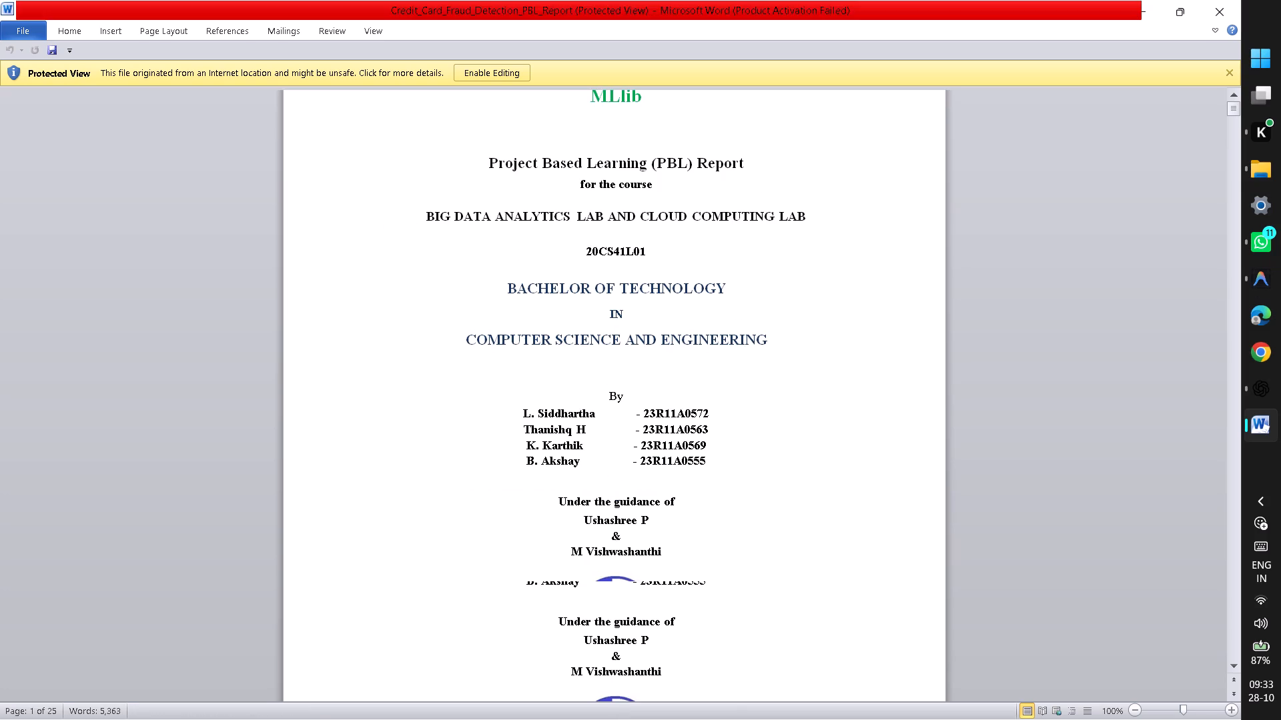
scroll(628, 415, up, 4)
scroll(628, 415, down, 6)
scroll(628, 413, up, 8)
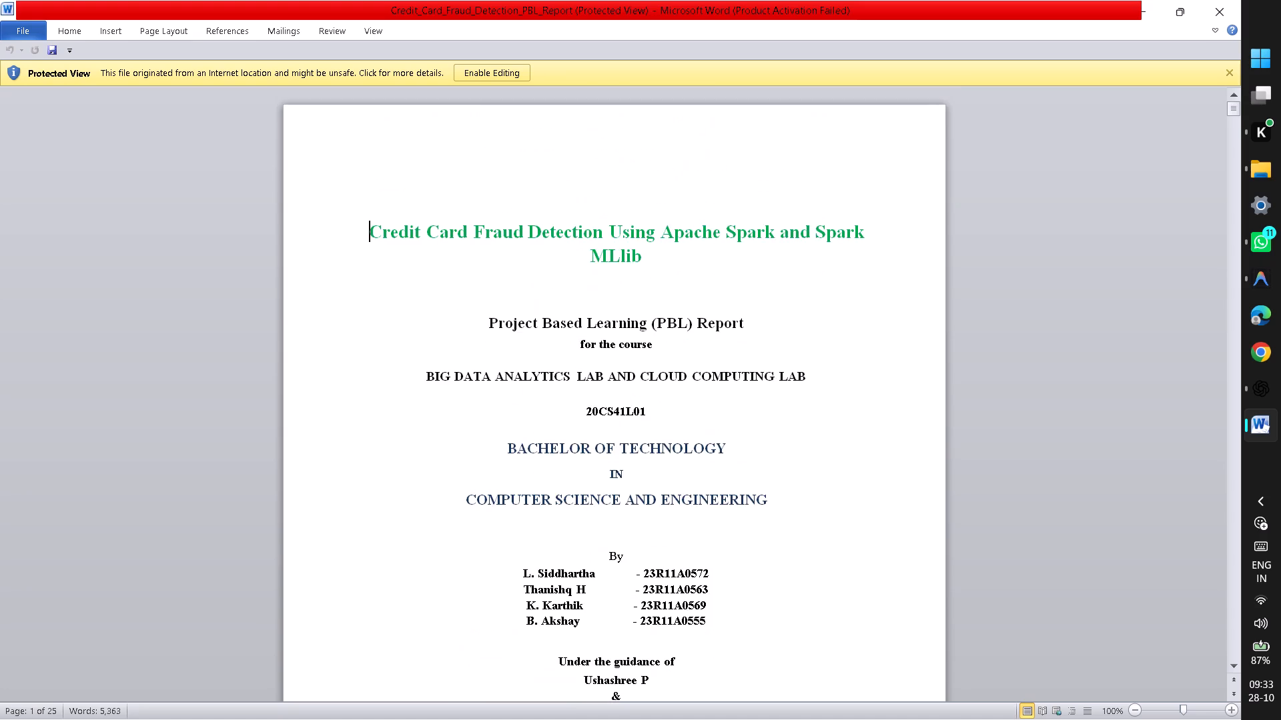
scroll(625, 398, down, 4)
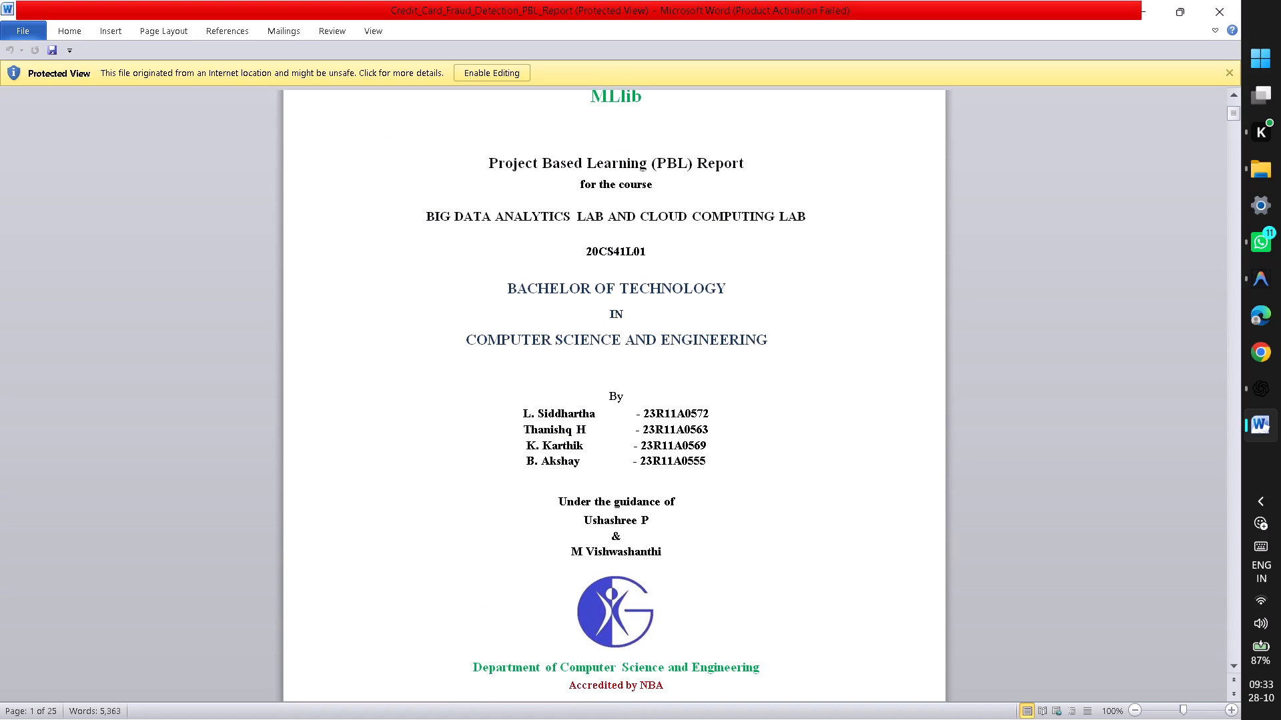
drag(522, 415, 693, 465)
scroll(716, 473, down, 6)
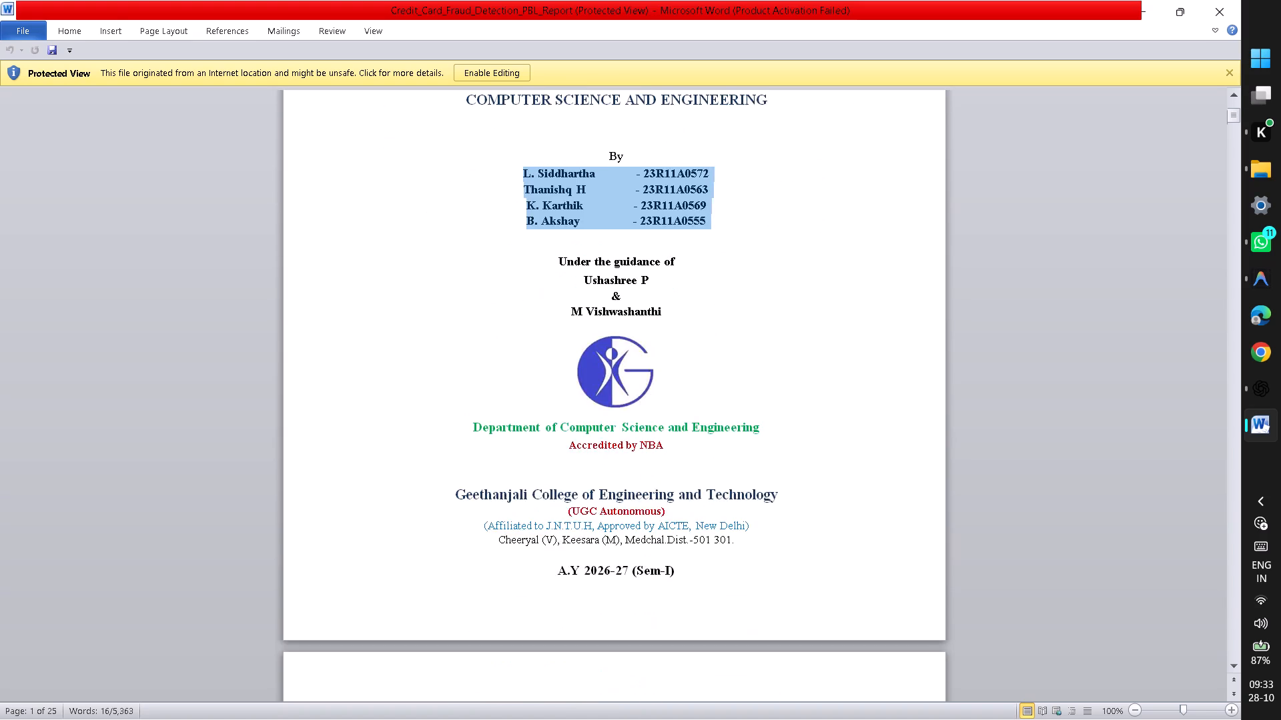
Review the Word report's front pages from the certificate through the Acknowledgement and the Table of Contents.
scroll(713, 471, down, 14)
scroll(709, 470, down, 20)
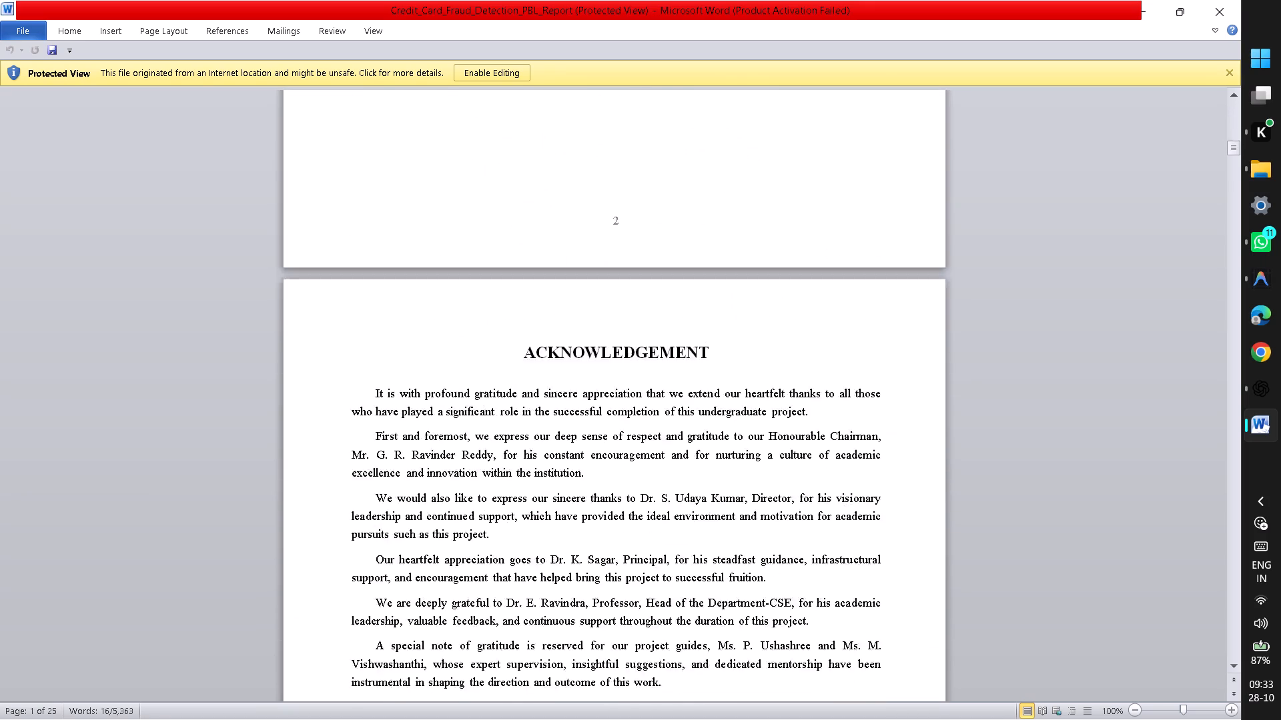
scroll(706, 467, down, 14)
scroll(704, 453, up, 5)
scroll(704, 453, down, 20)
scroll(704, 453, down, 7)
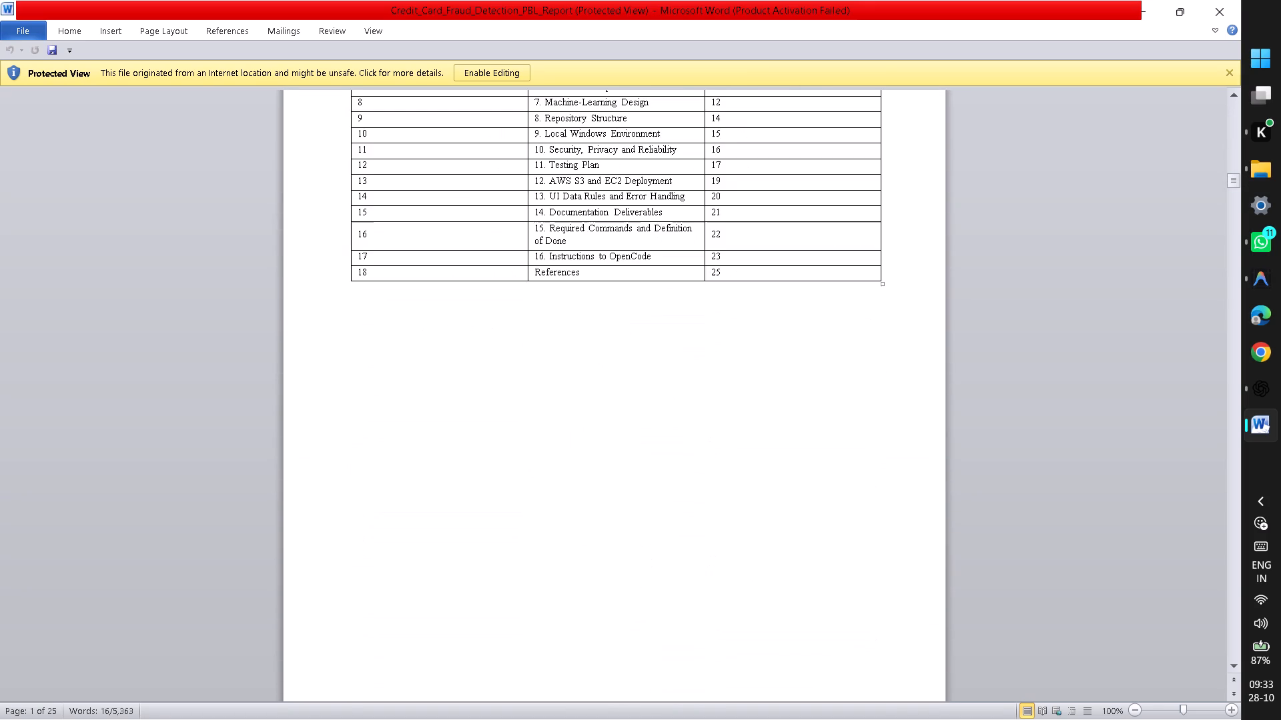
scroll(700, 455, up, 10)
scroll(700, 455, down, 5)
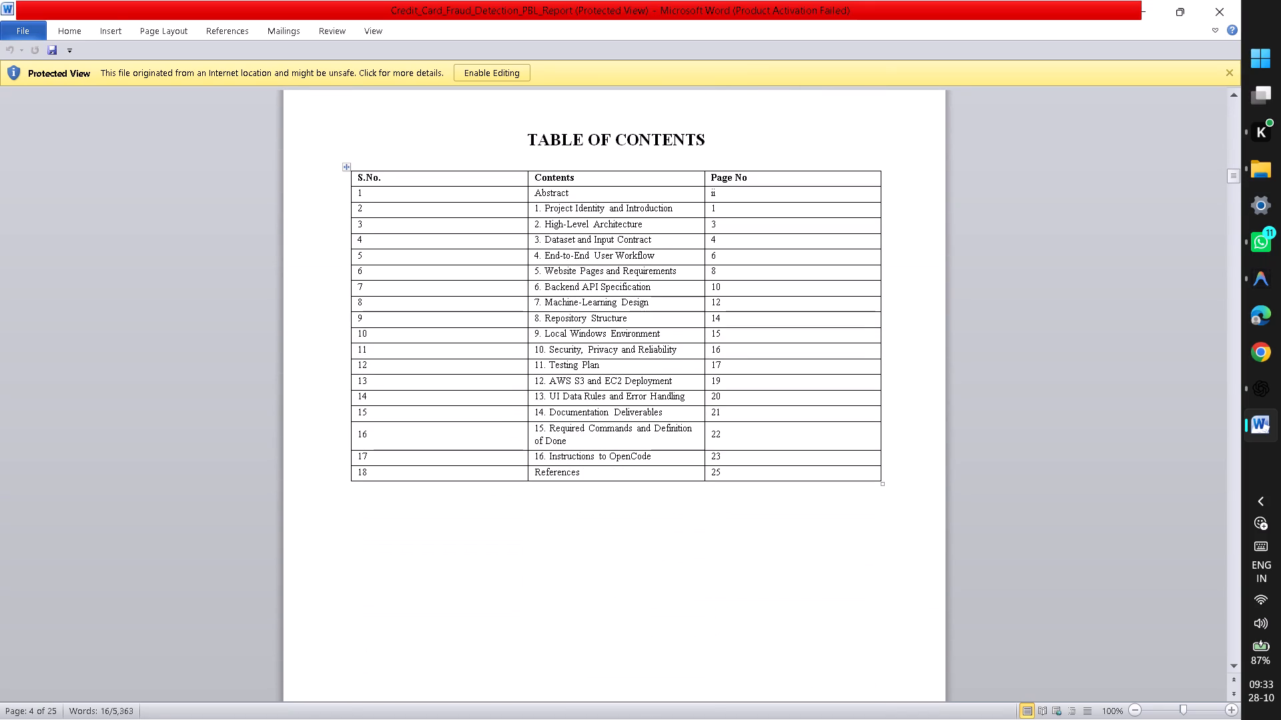
scroll(548, 219, down, 14)
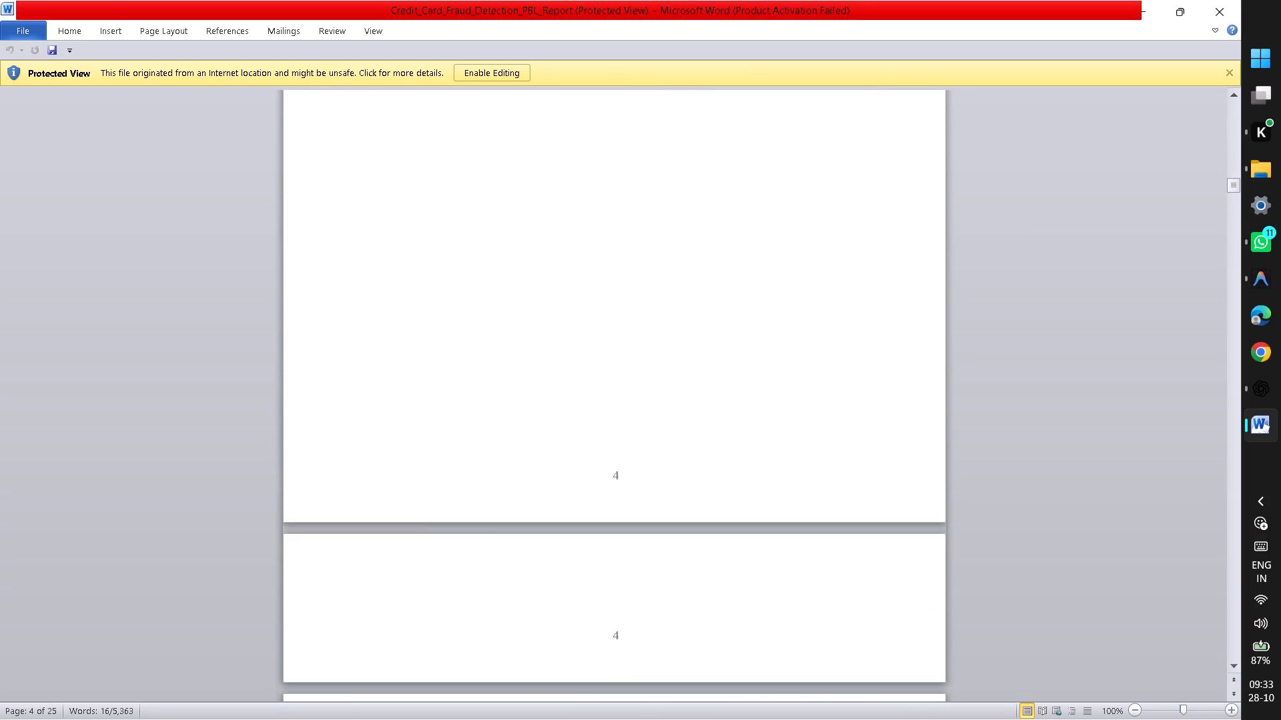
Review the Word report's body sections from the project introduction to the References on the last page.
scroll(529, 219, down, 20)
scroll(529, 219, down, 20)
scroll(529, 219, down, 10)
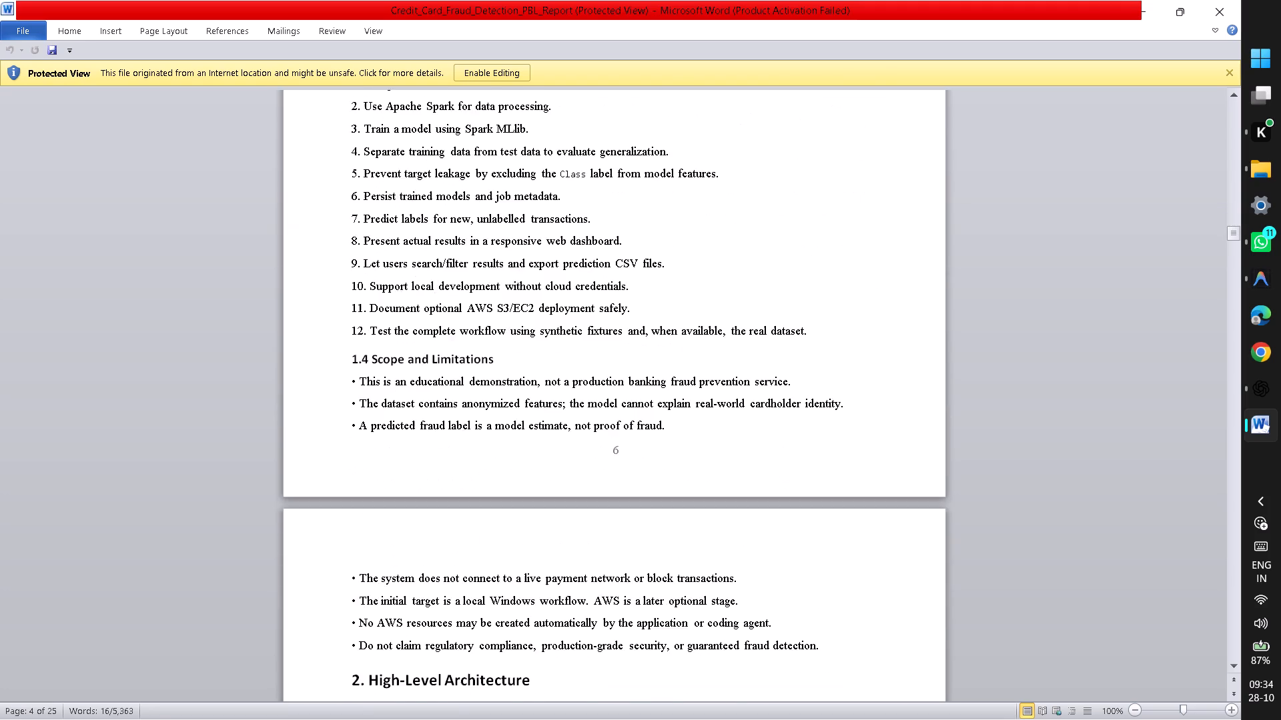
scroll(502, 237, up, 5)
scroll(502, 237, down, 20)
scroll(502, 237, down, 20)
scroll(502, 237, down, 3)
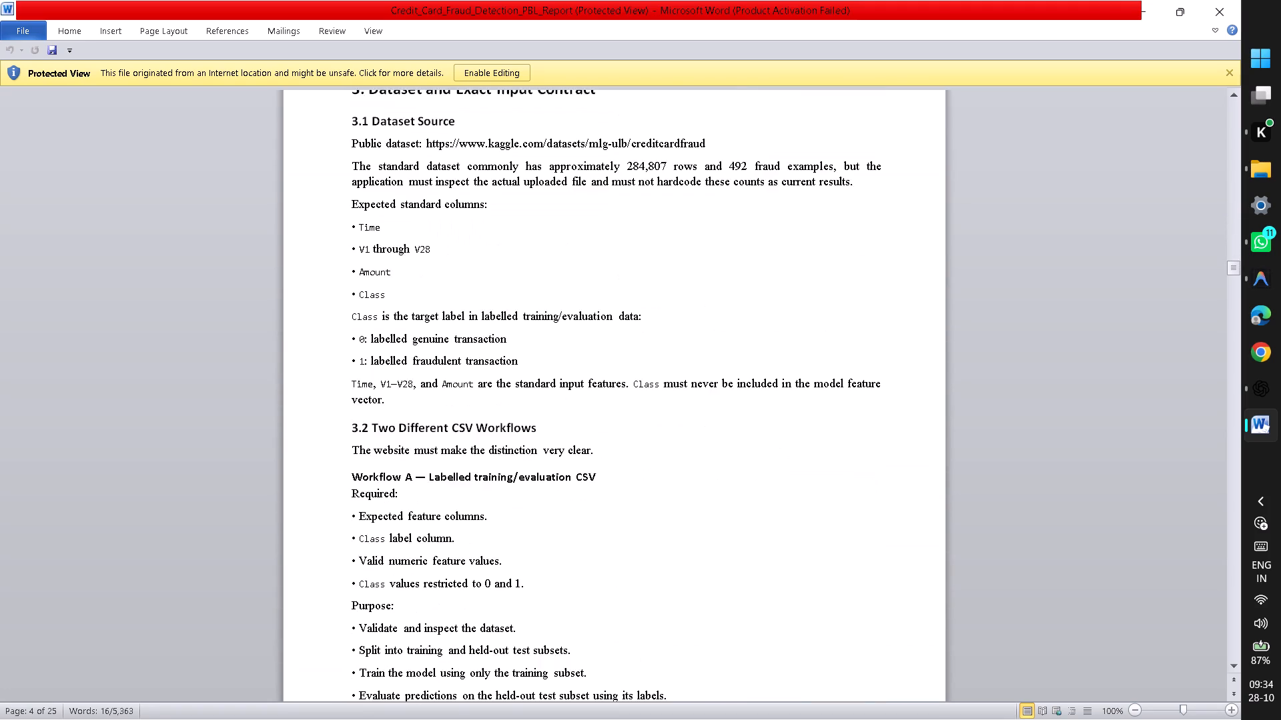
scroll(514, 224, down, 20)
scroll(514, 224, down, 20)
scroll(514, 224, down, 18)
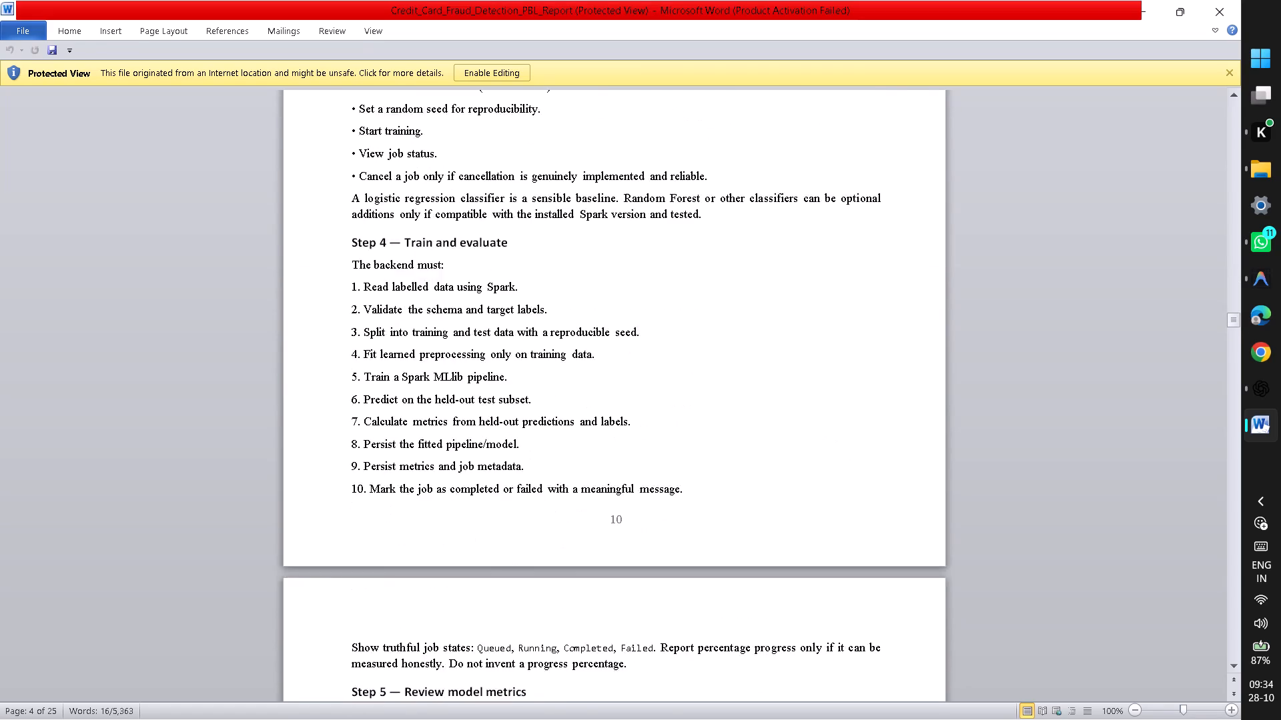
scroll(518, 247, down, 20)
scroll(518, 247, down, 20)
scroll(518, 247, down, 18)
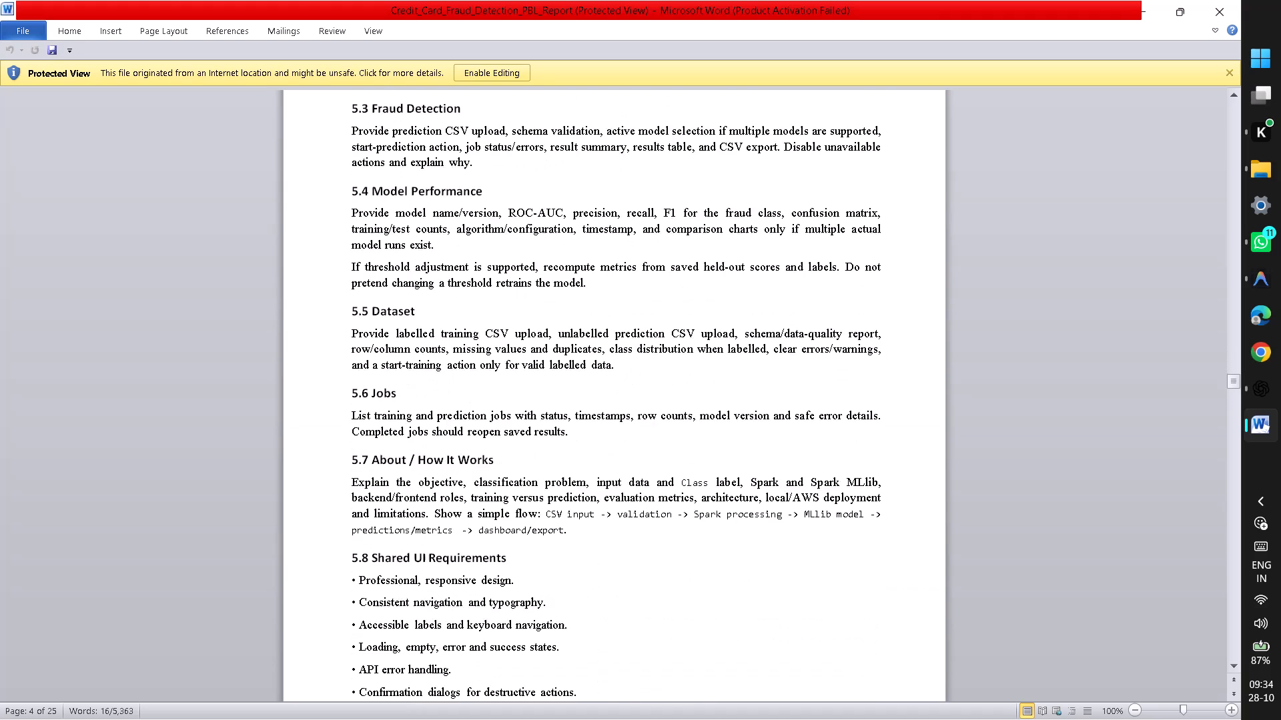
scroll(514, 237, down, 20)
scroll(514, 237, down, 7)
scroll(514, 236, up, 1)
scroll(514, 239, down, 20)
scroll(514, 239, down, 4)
scroll(512, 236, up, 2)
scroll(512, 236, down, 20)
scroll(512, 236, down, 20)
scroll(512, 236, down, 18)
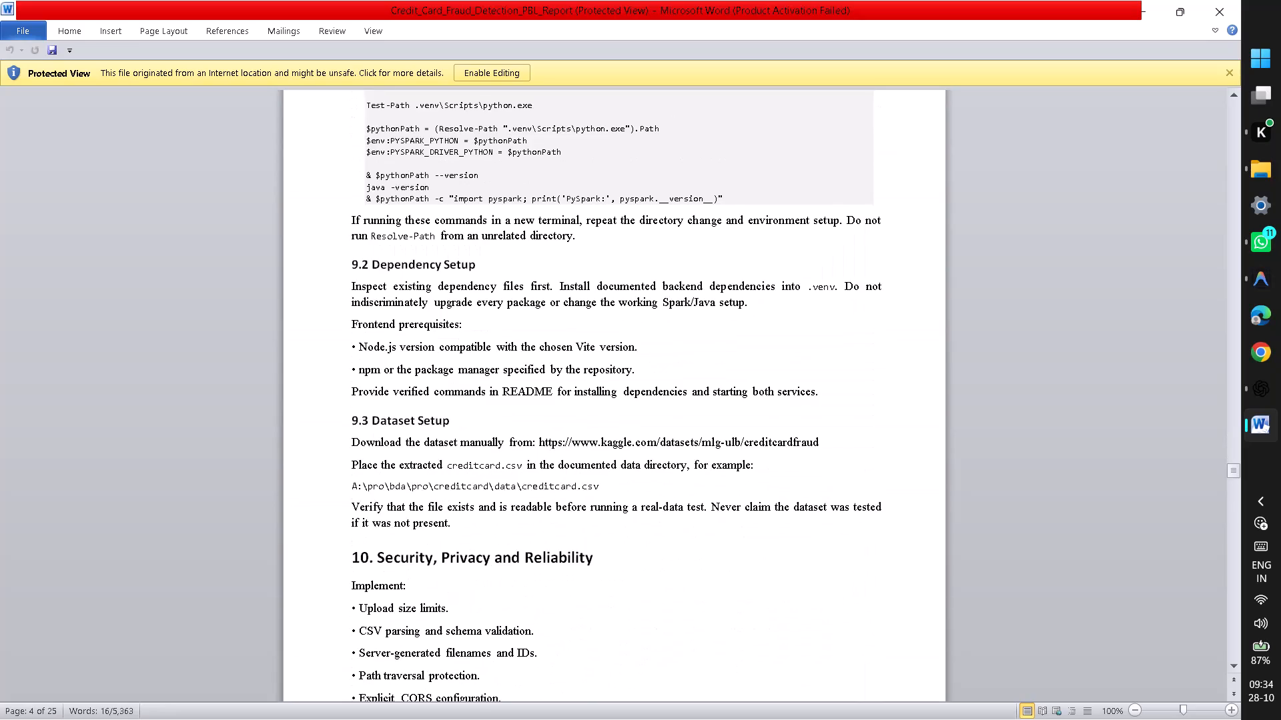
scroll(508, 245, down, 20)
scroll(508, 245, down, 20)
scroll(508, 245, down, 18)
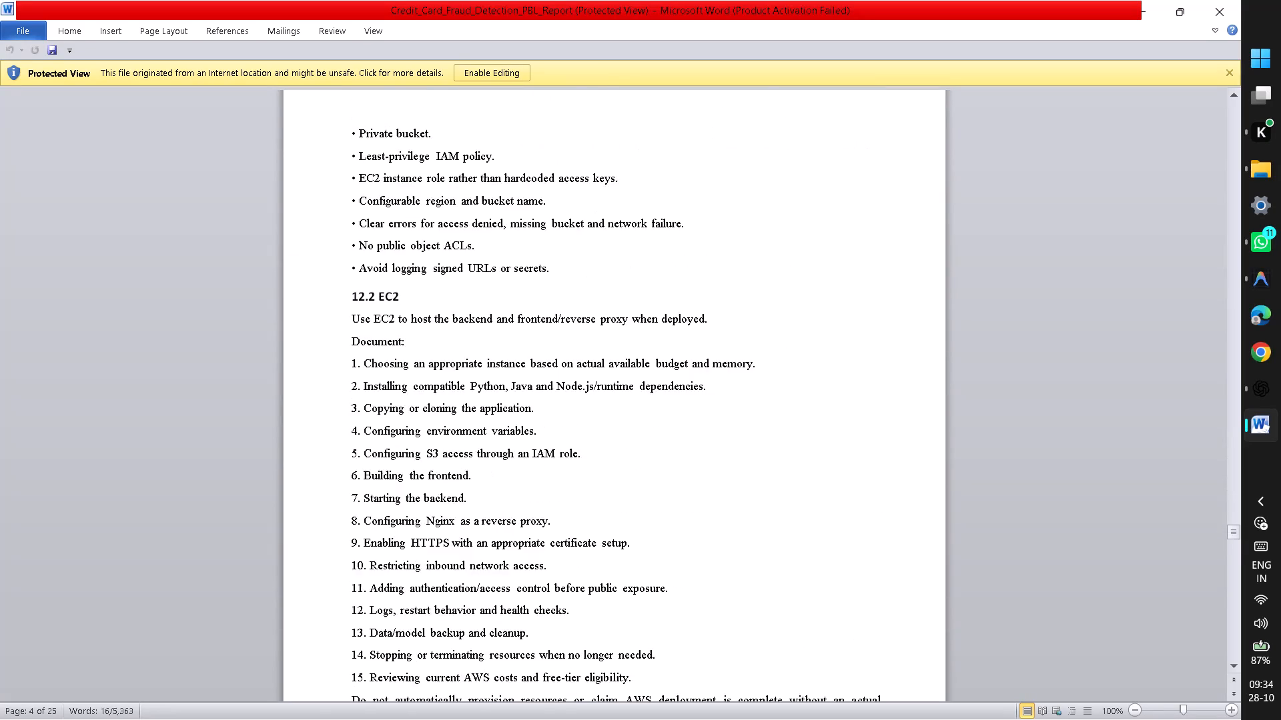
scroll(510, 246, down, 20)
scroll(510, 246, down, 20)
scroll(510, 246, down, 18)
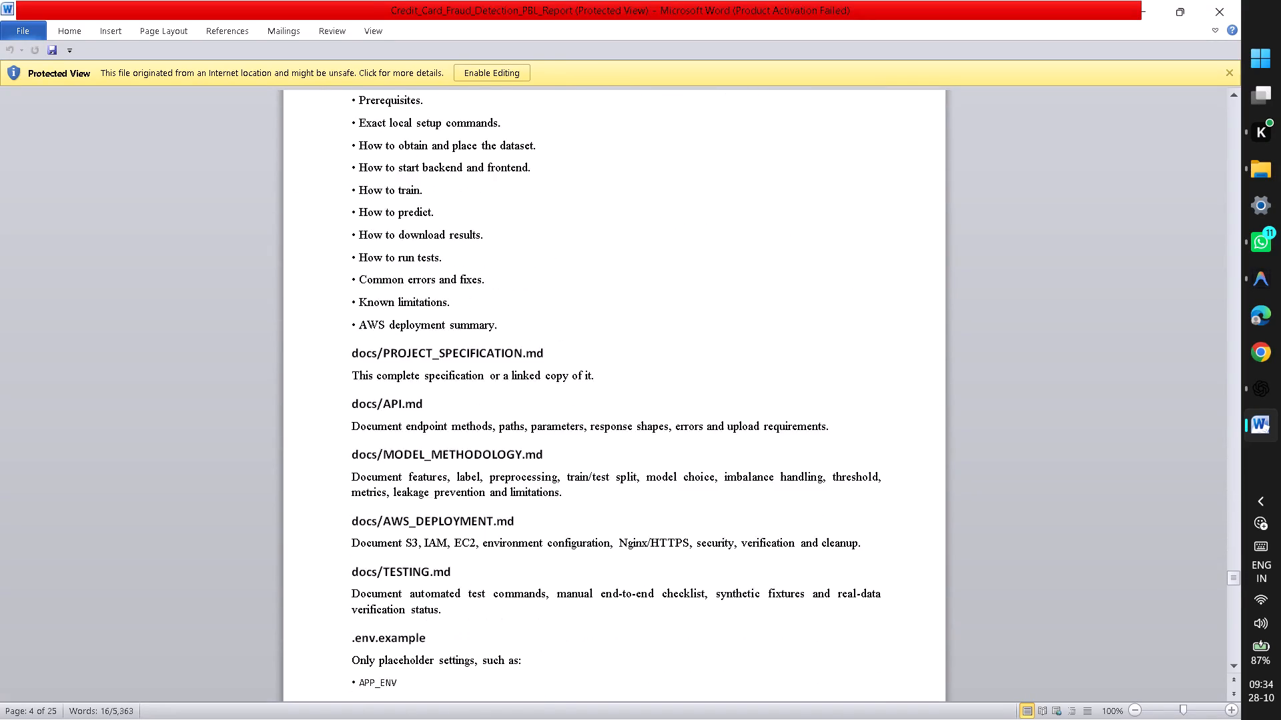
scroll(501, 260, down, 7)
scroll(501, 263, down, 20)
scroll(501, 263, down, 18)
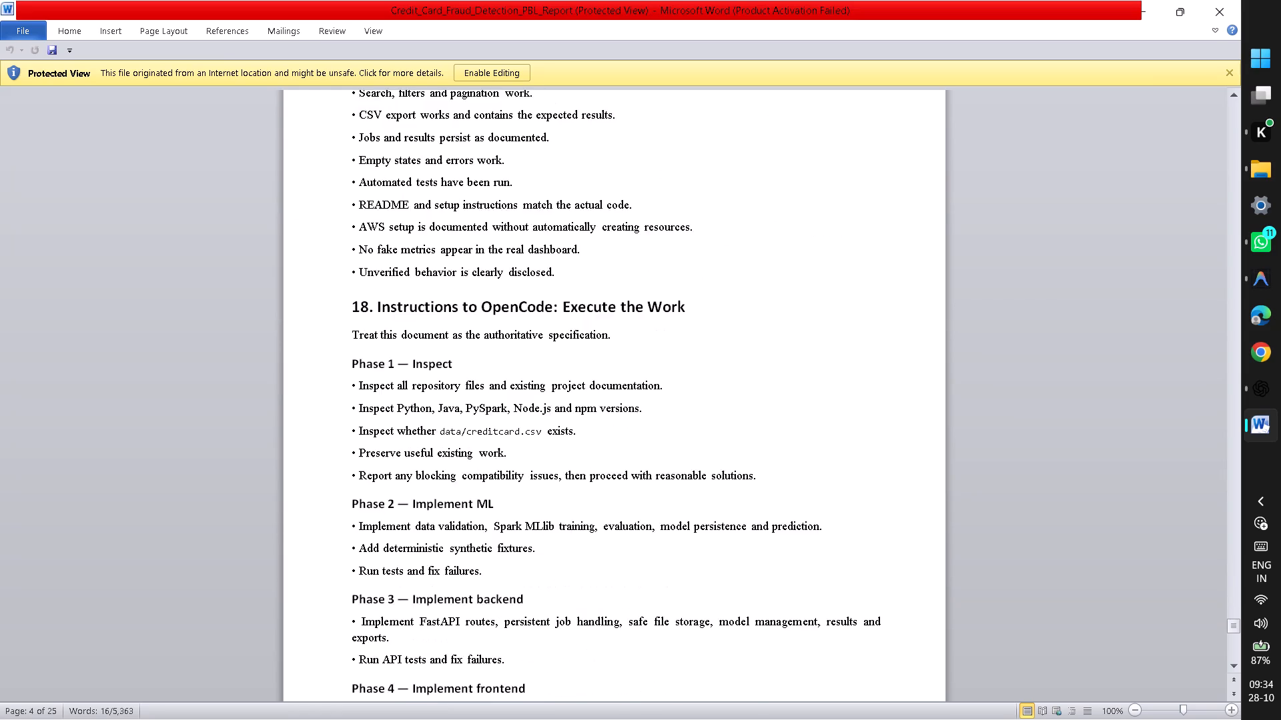
scroll(503, 267, down, 20)
scroll(503, 267, down, 20)
scroll(503, 267, down, 5)
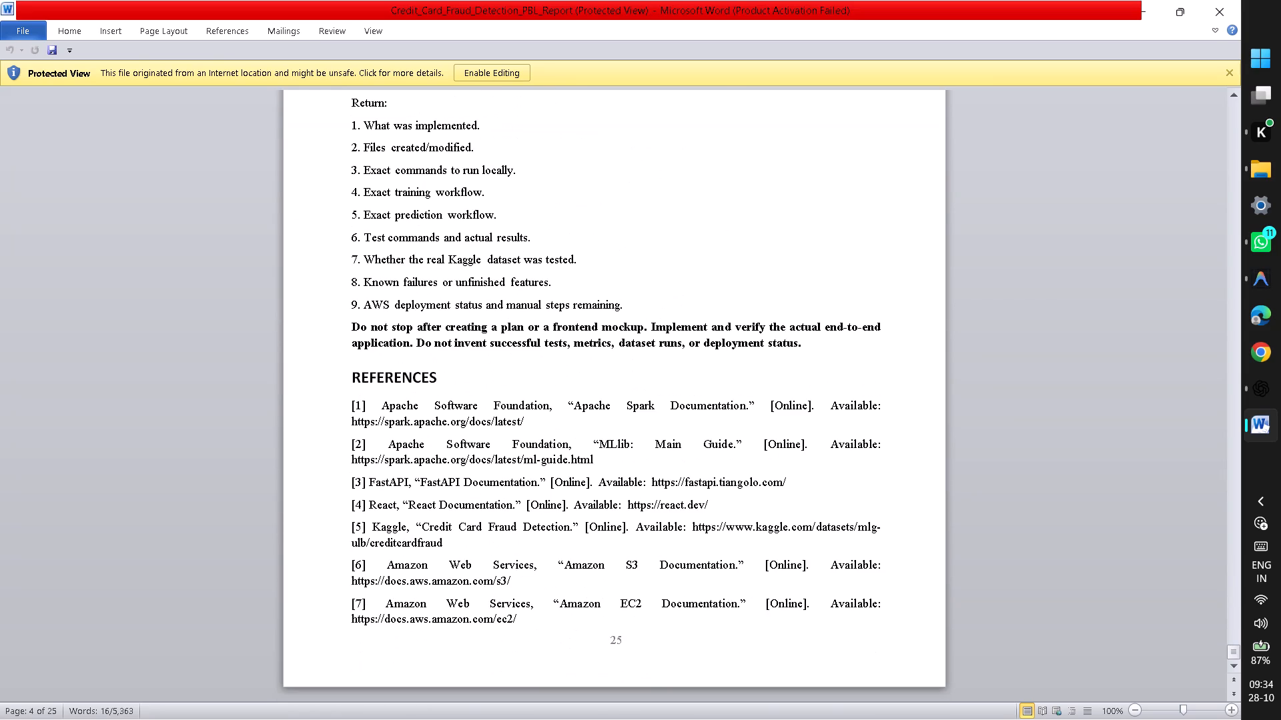
key(alt+Tab)
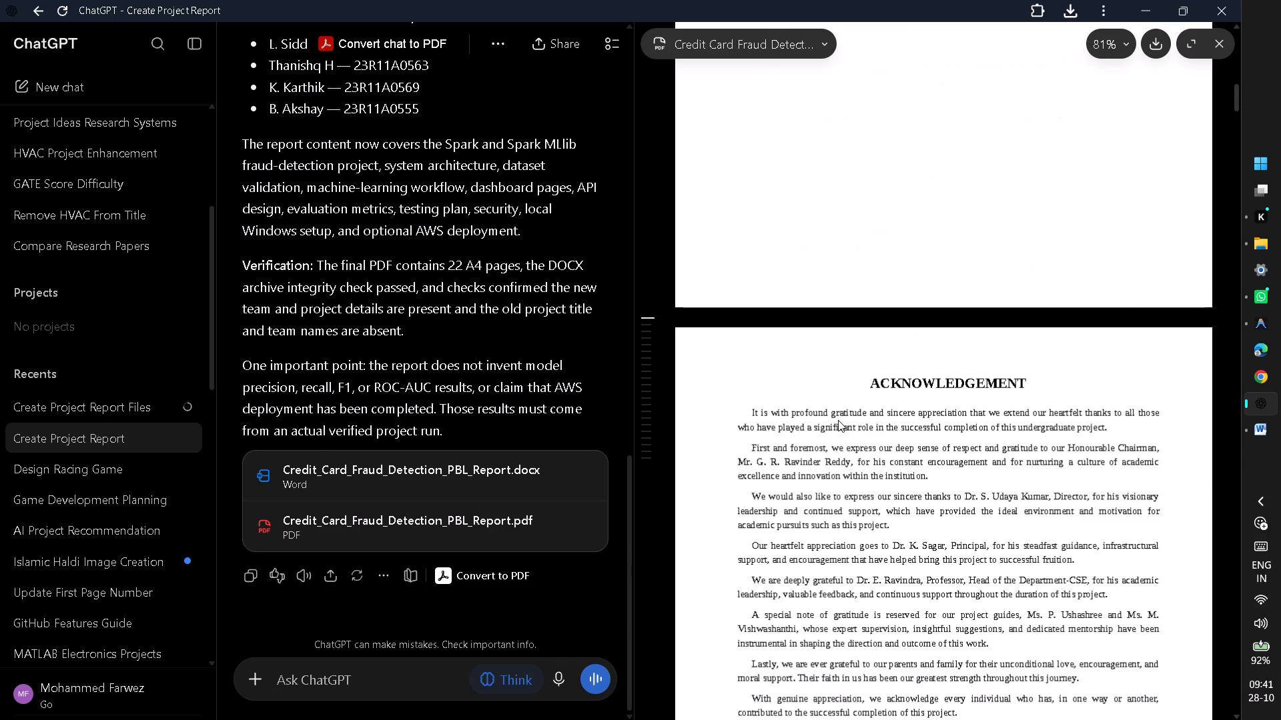
scroll(838, 420, down, 15)
scroll(838, 421, down, 8)
scroll(838, 421, up, 9)
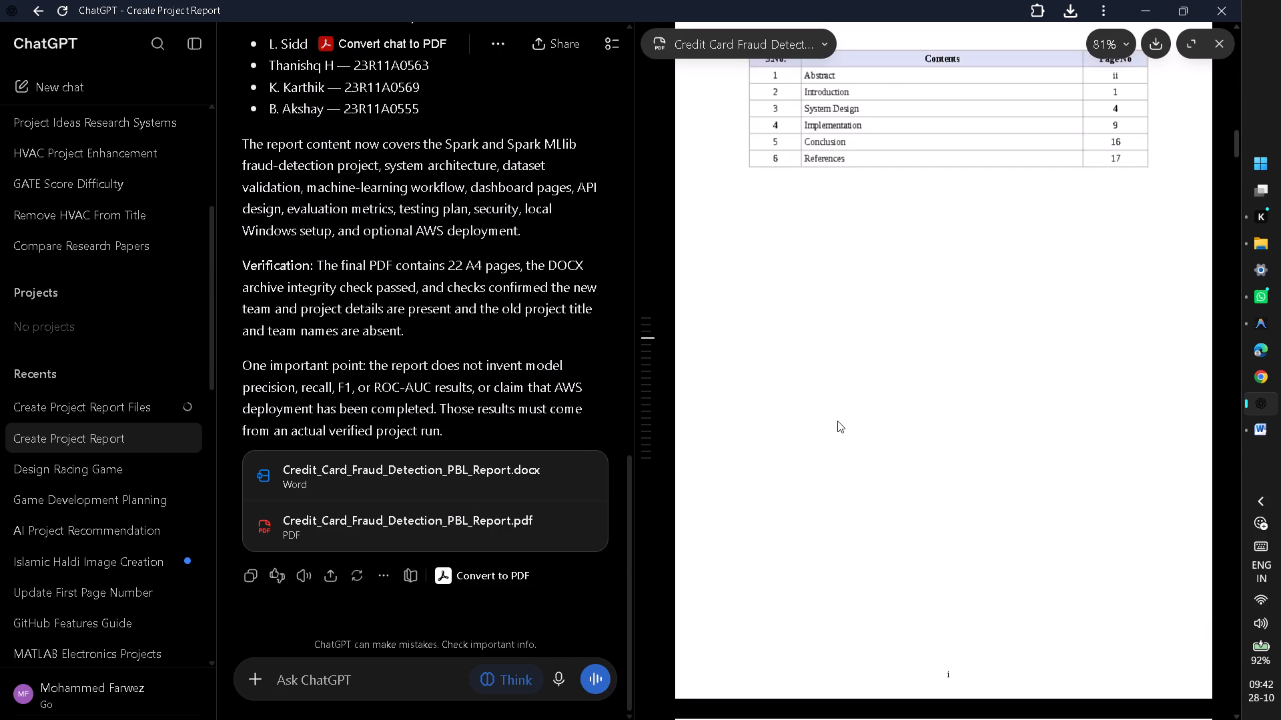
Go back to the start of the PDF report and recheck the formatting of the cover and certificate pages.
scroll(837, 421, up, 18)
scroll(837, 420, up, 6)
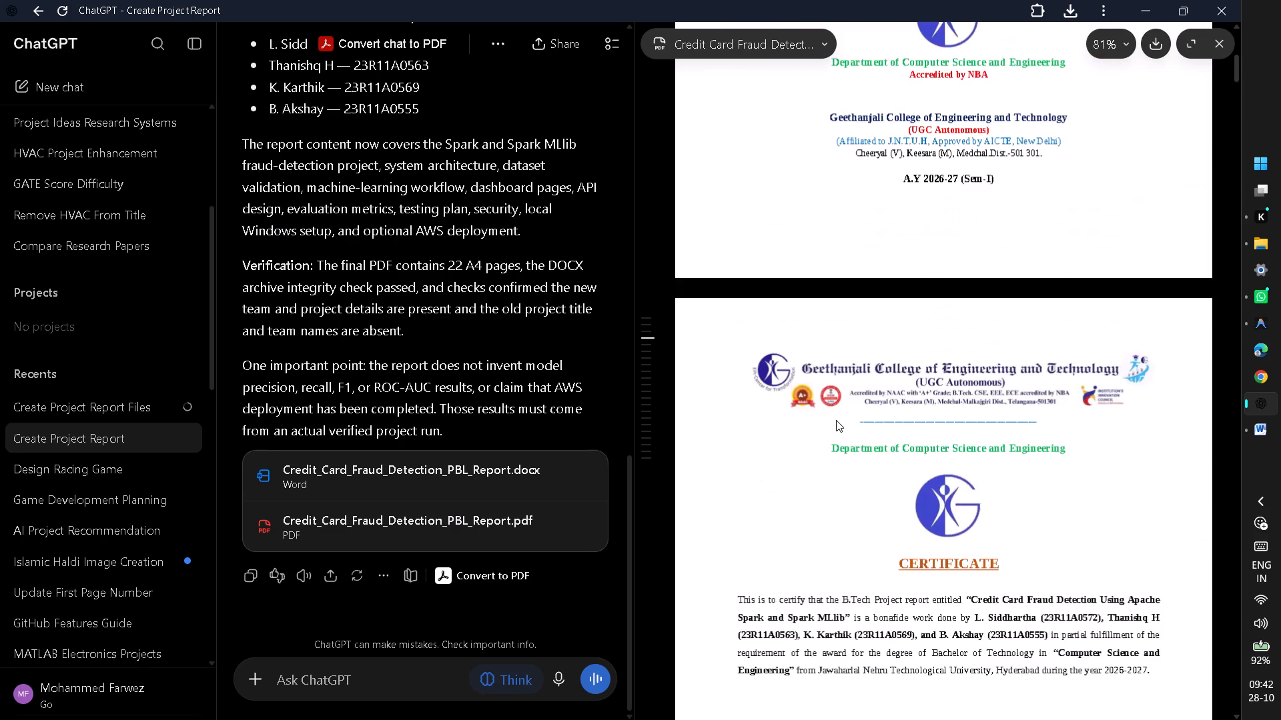
scroll(836, 420, up, 6)
scroll(835, 419, down, 5)
scroll(834, 419, up, 2)
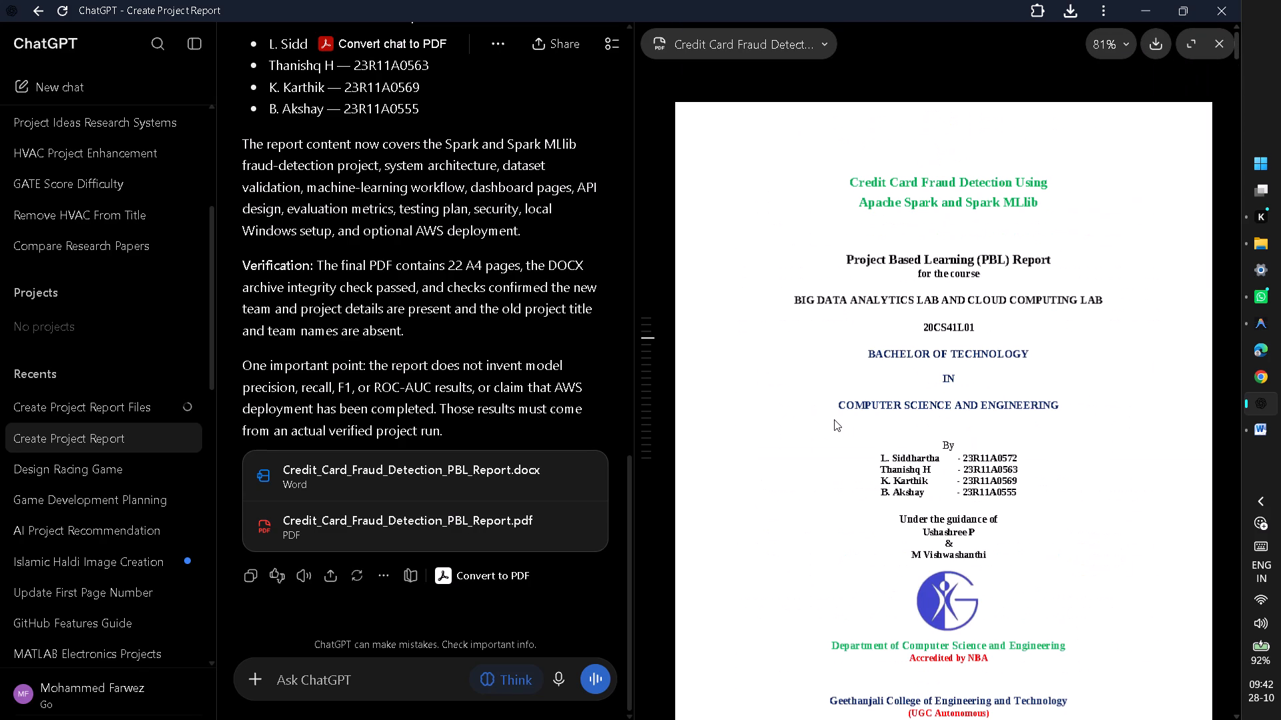
scroll(834, 419, up, 2)
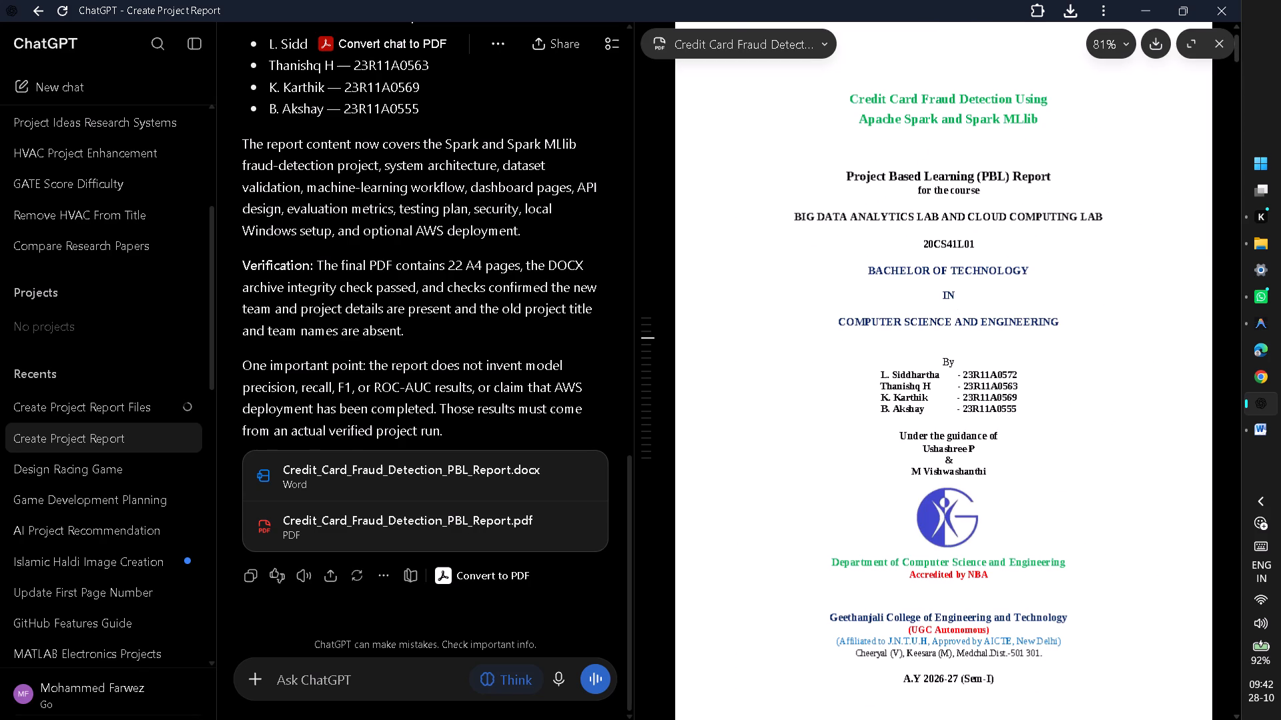
scroll(896, 370, down, 3)
scroll(896, 370, up, 5)
scroll(896, 370, down, 2)
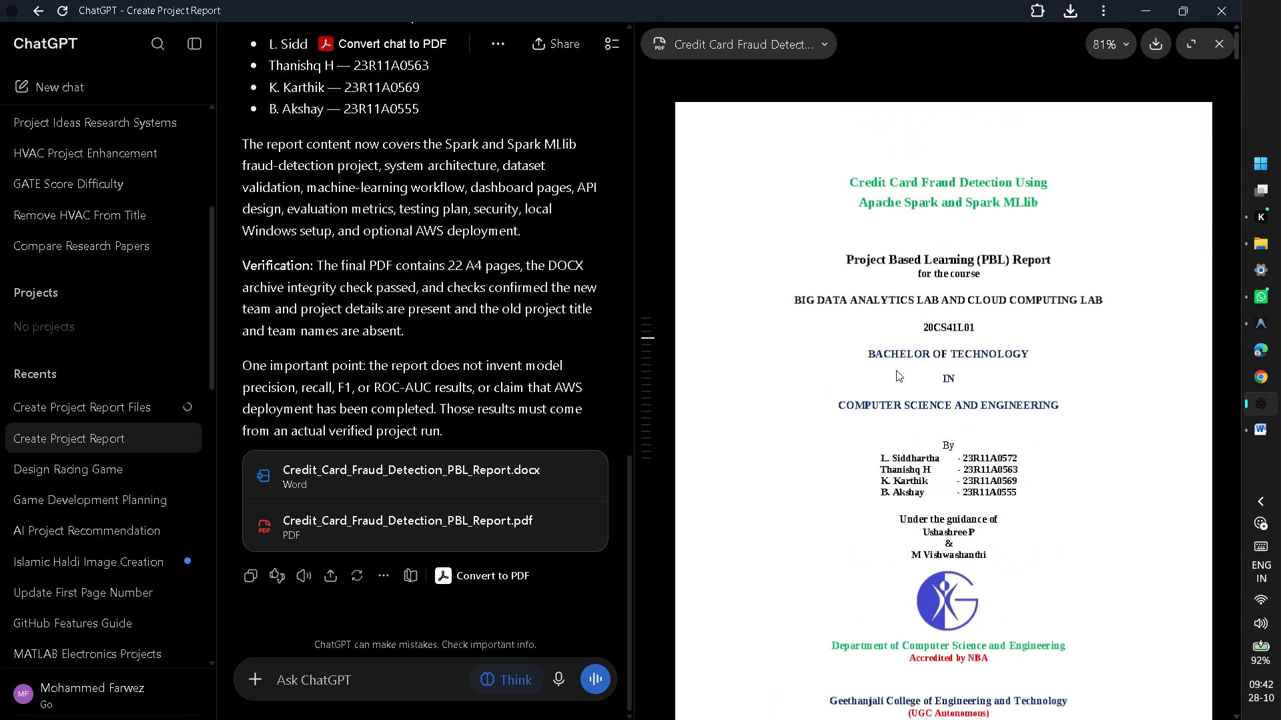
scroll(896, 370, down, 9)
scroll(941, 363, up, 9)
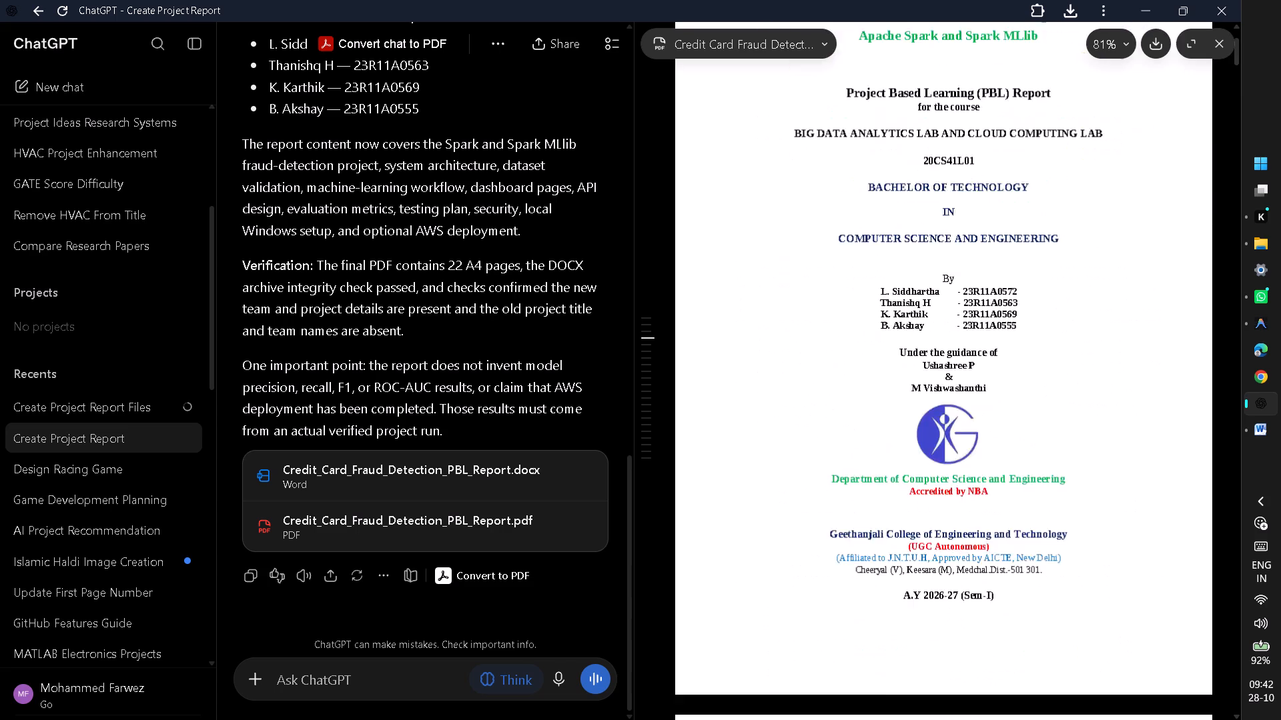
scroll(940, 362, up, 4)
scroll(940, 362, down, 5)
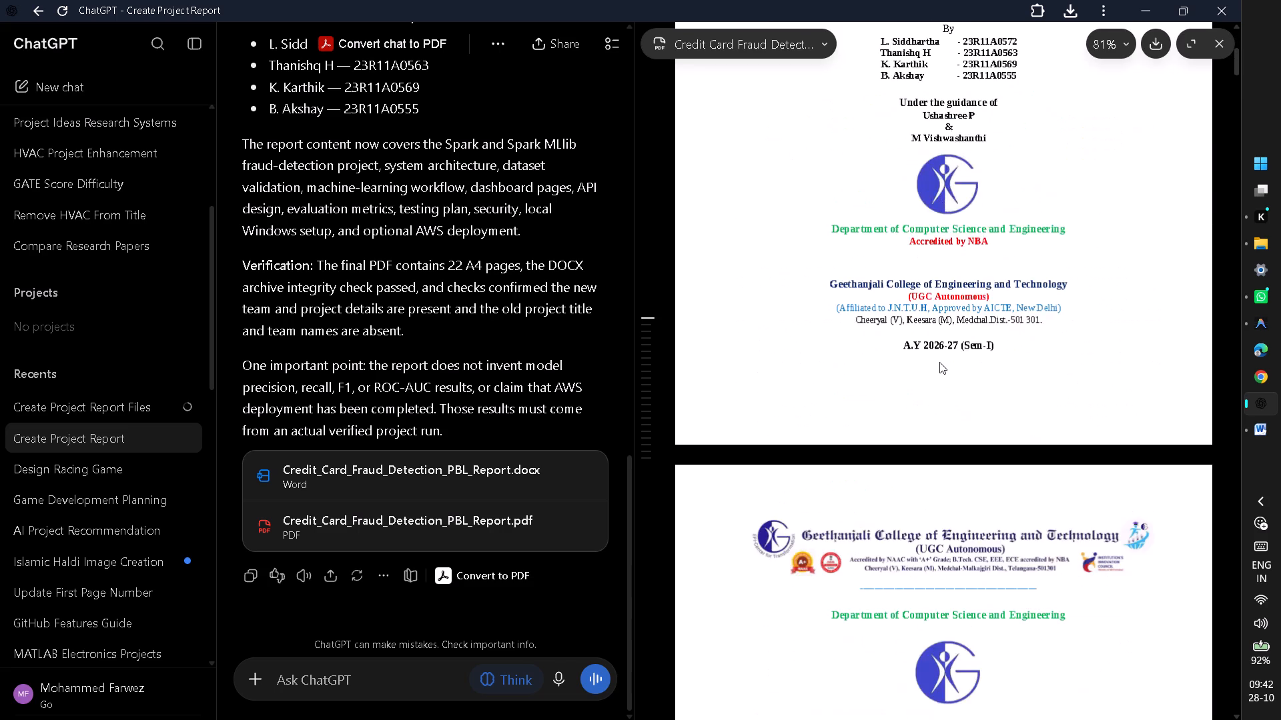
Examine the formatting of the PDF report from the acknowledgement through the abstract to the start of 1. Introduction.
scroll(939, 362, down, 19)
scroll(939, 362, up, 5)
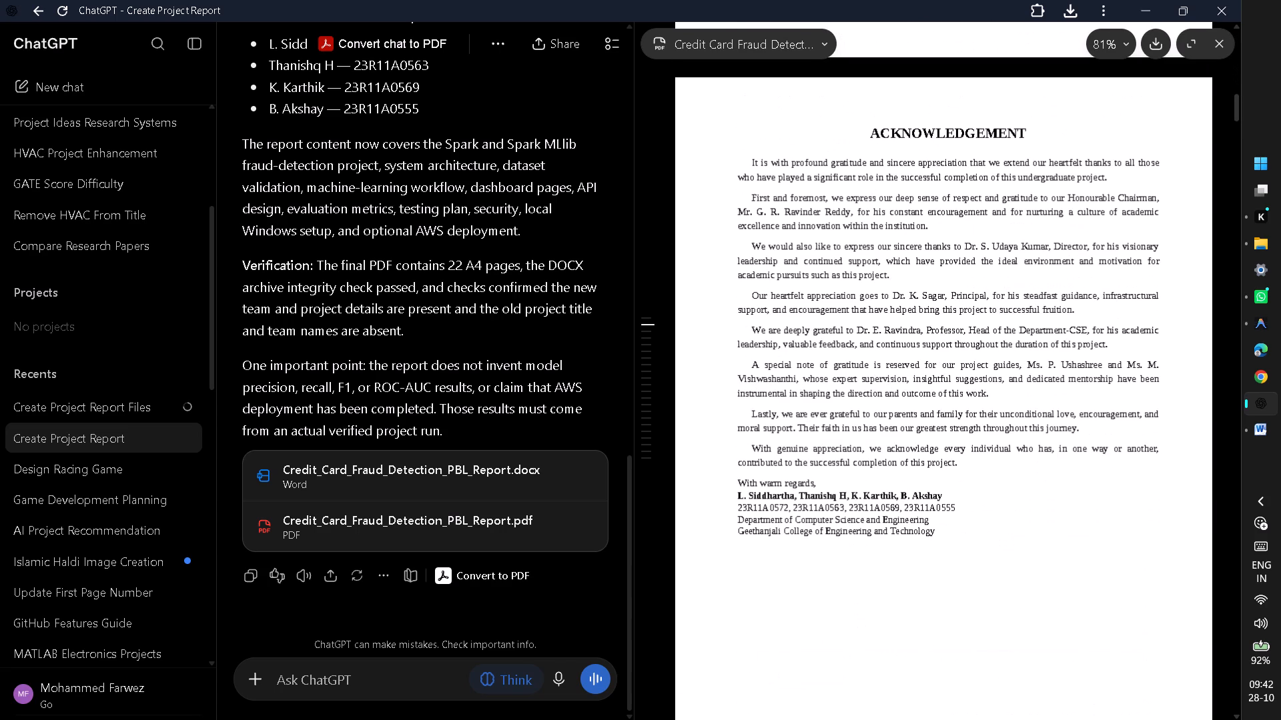
scroll(939, 362, down, 19)
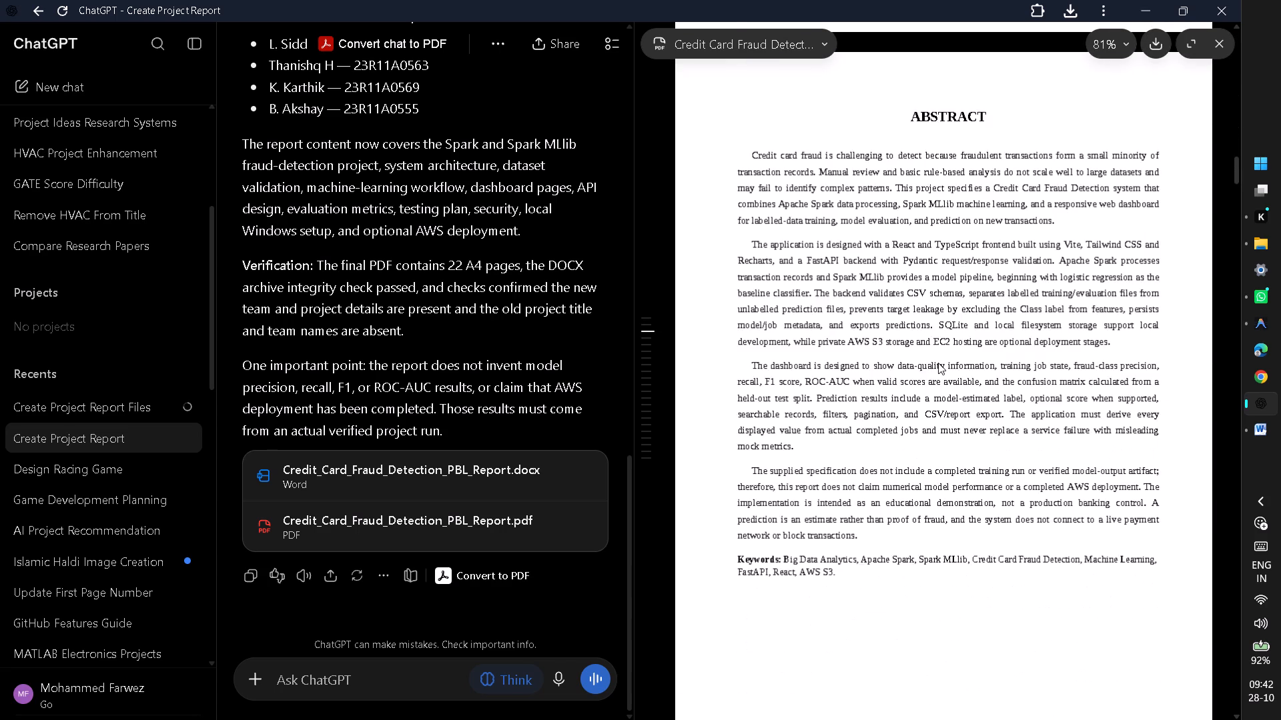
scroll(938, 363, down, 7)
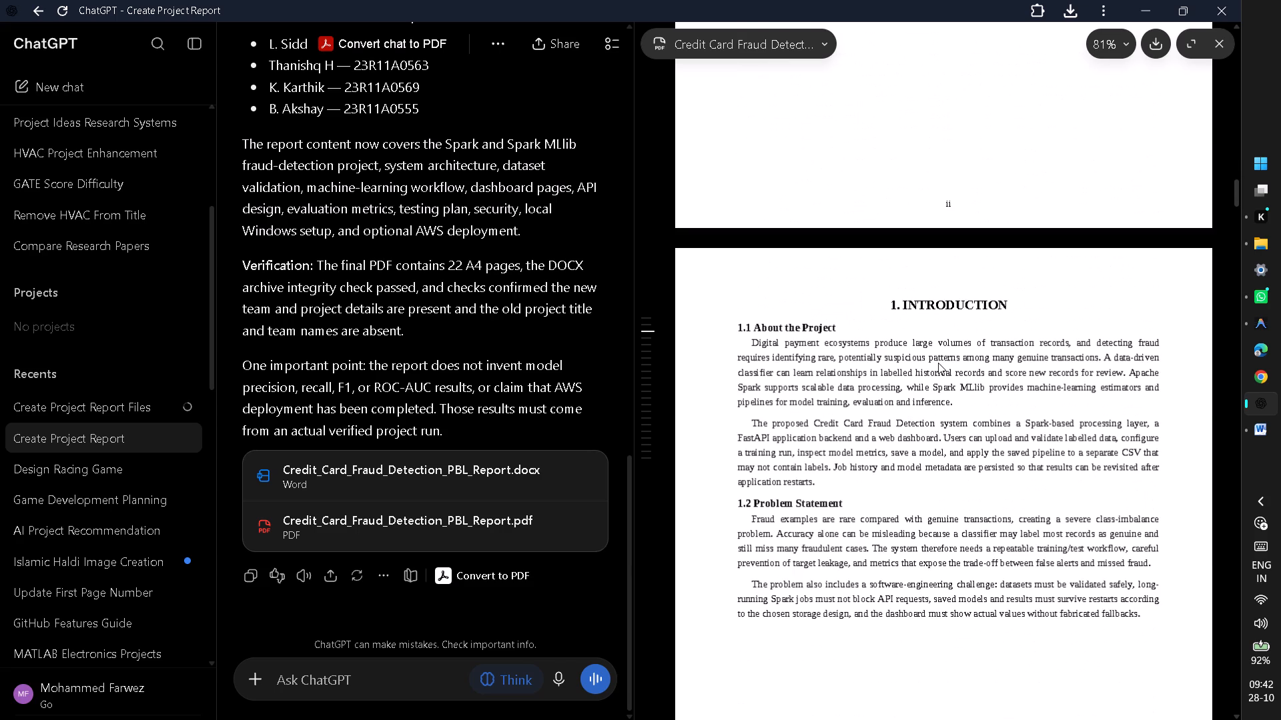
Examine the headings, lists and spacing in the Introduction chapter, from 1.2 Problem Statement through 1.5 Technology Stack.
scroll(938, 363, down, 5)
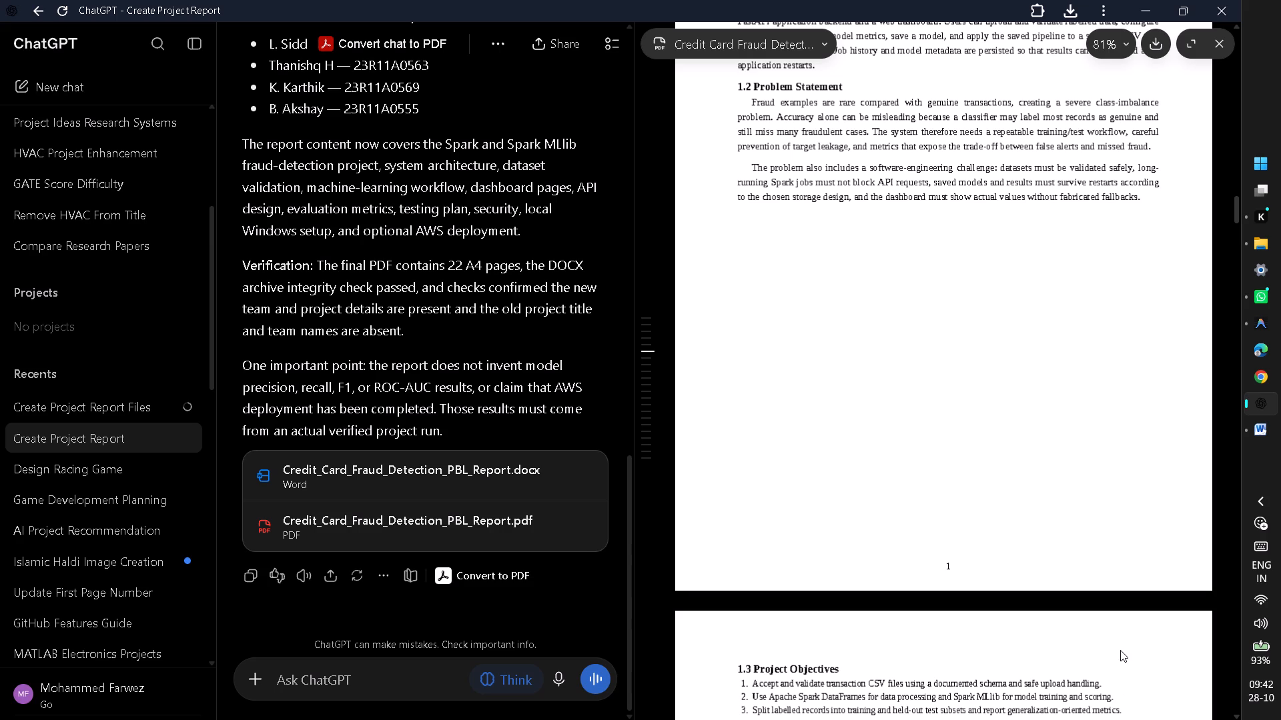
scroll(1106, 522, down, 1)
scroll(1028, 358, down, 9)
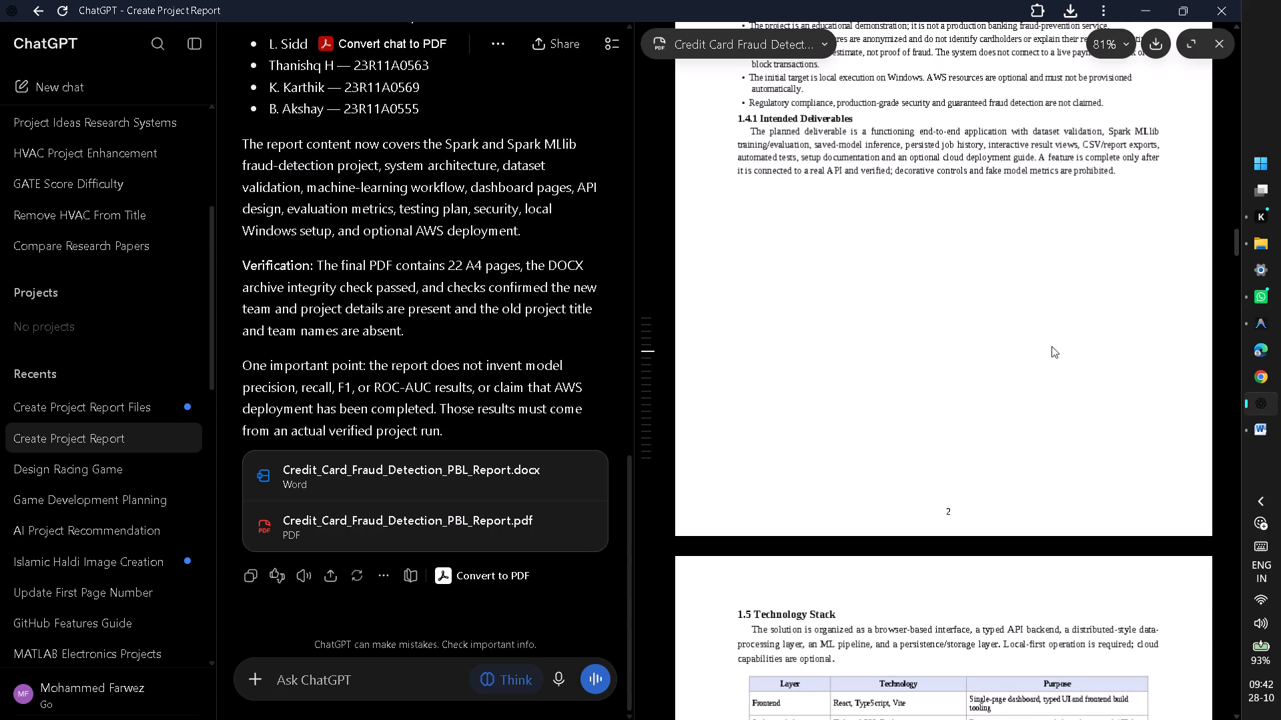
scroll(1013, 329, up, 2)
scroll(972, 420, up, 3)
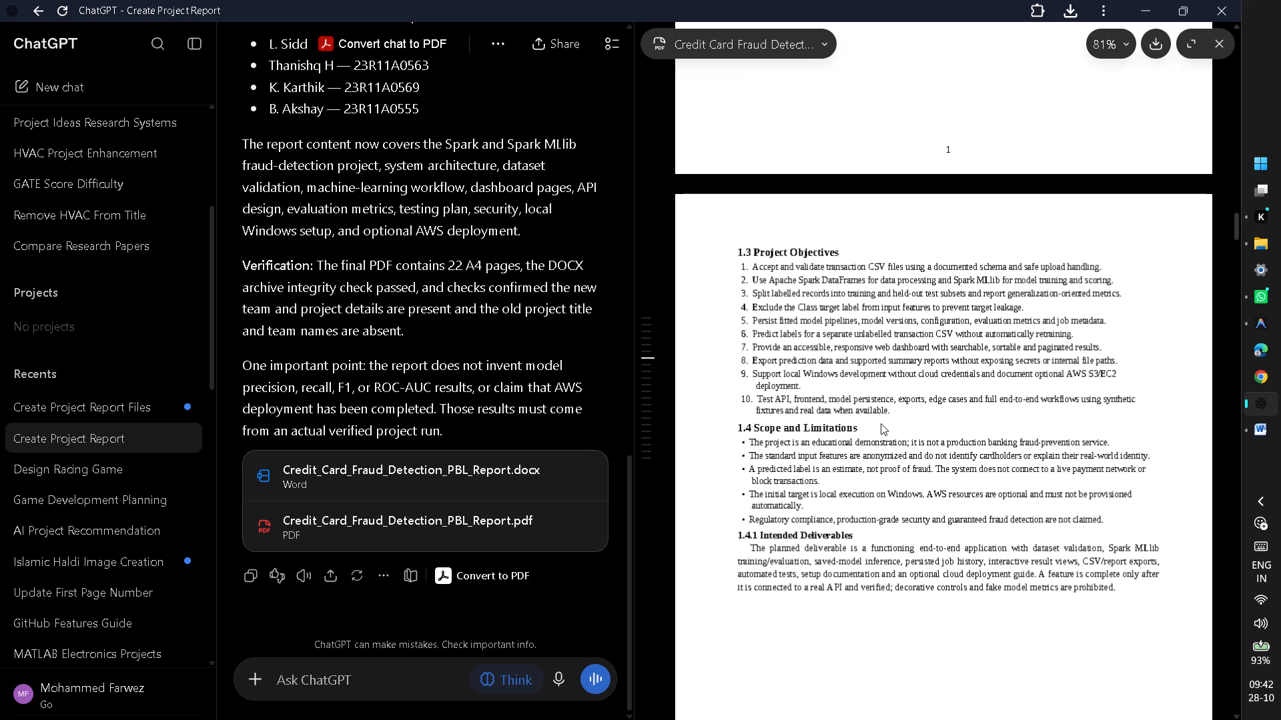
ctrl+scroll(881, 423, up, 1)
ctrl+scroll(863, 474, up, 2)
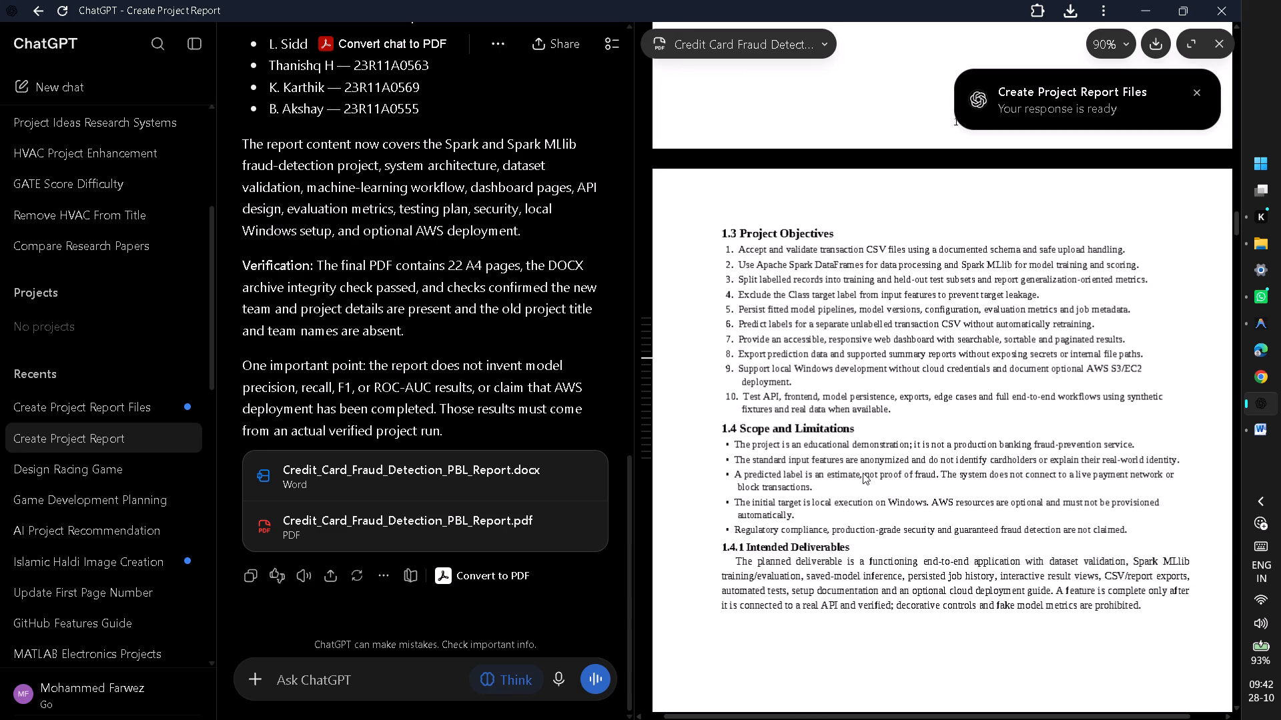
ctrl+scroll(863, 473, up, 1)
scroll(863, 451, down, 5)
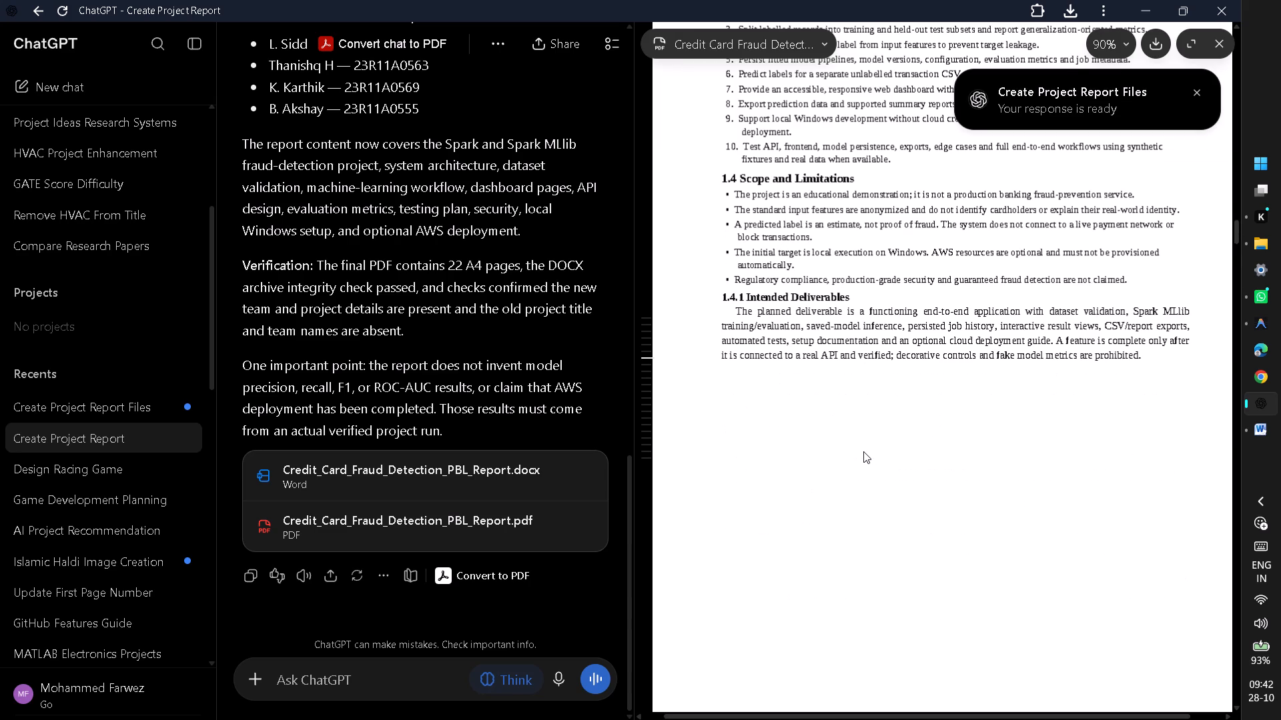
scroll(863, 451, down, 6)
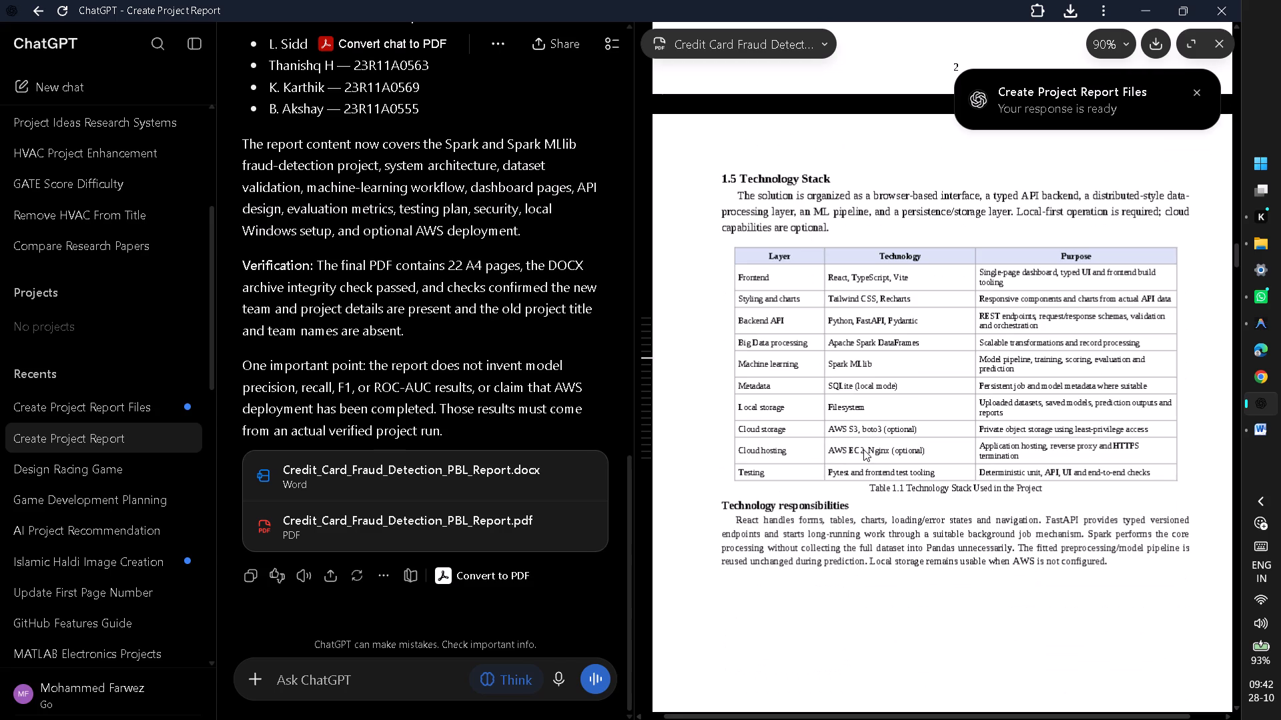
Examine the 2.1 System Architecture page and the Technology Stack table up close, and dismiss the response-ready notification.
scroll(864, 448, down, 18)
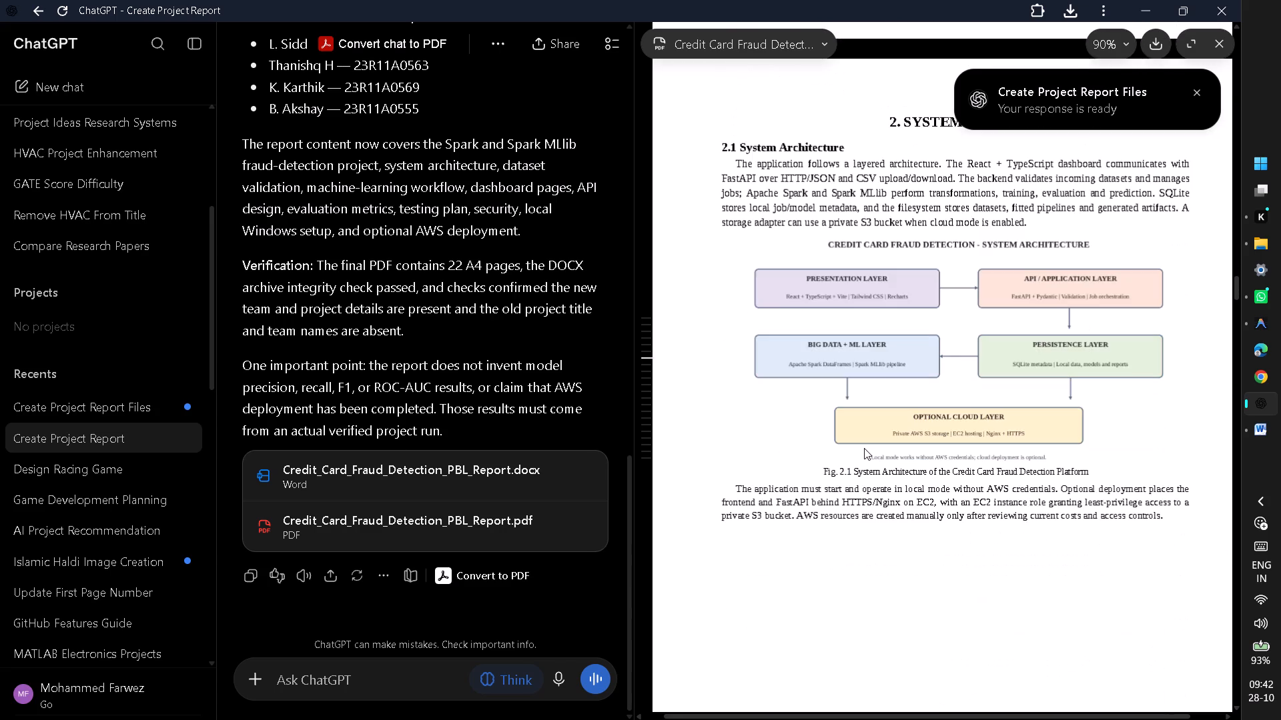
scroll(864, 448, down, 6)
scroll(864, 448, up, 14)
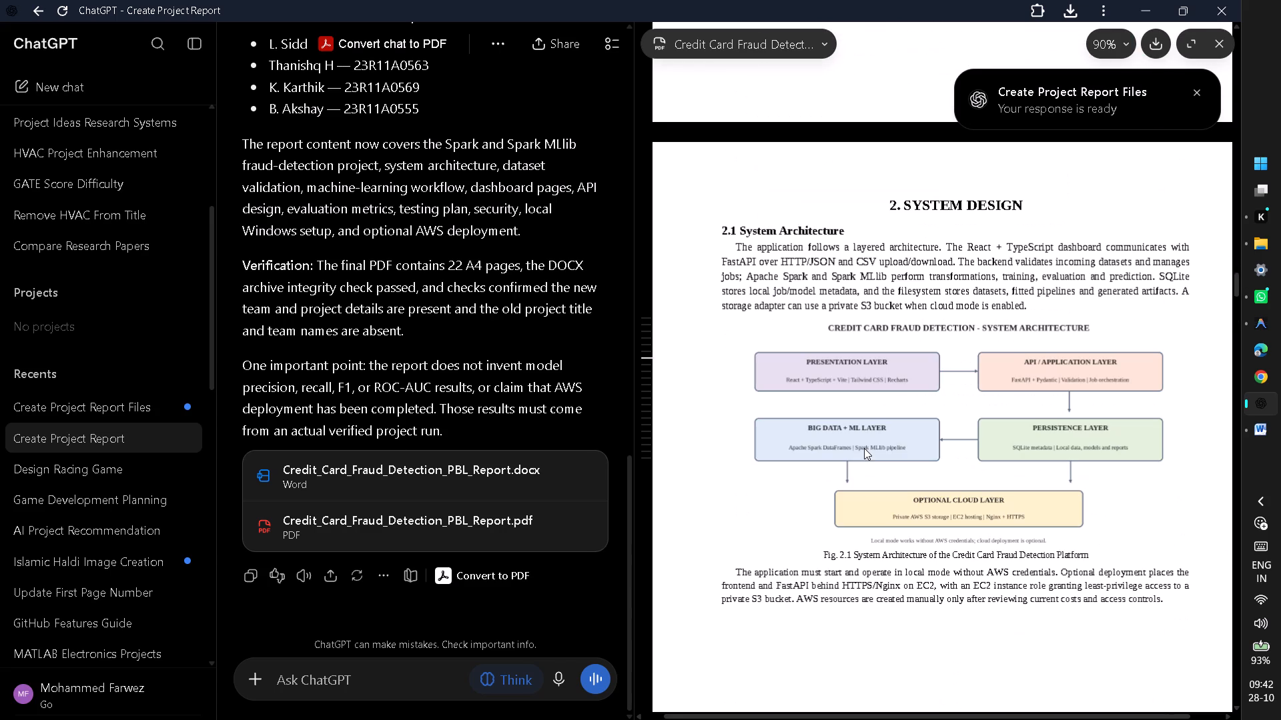
scroll(864, 448, down, 10)
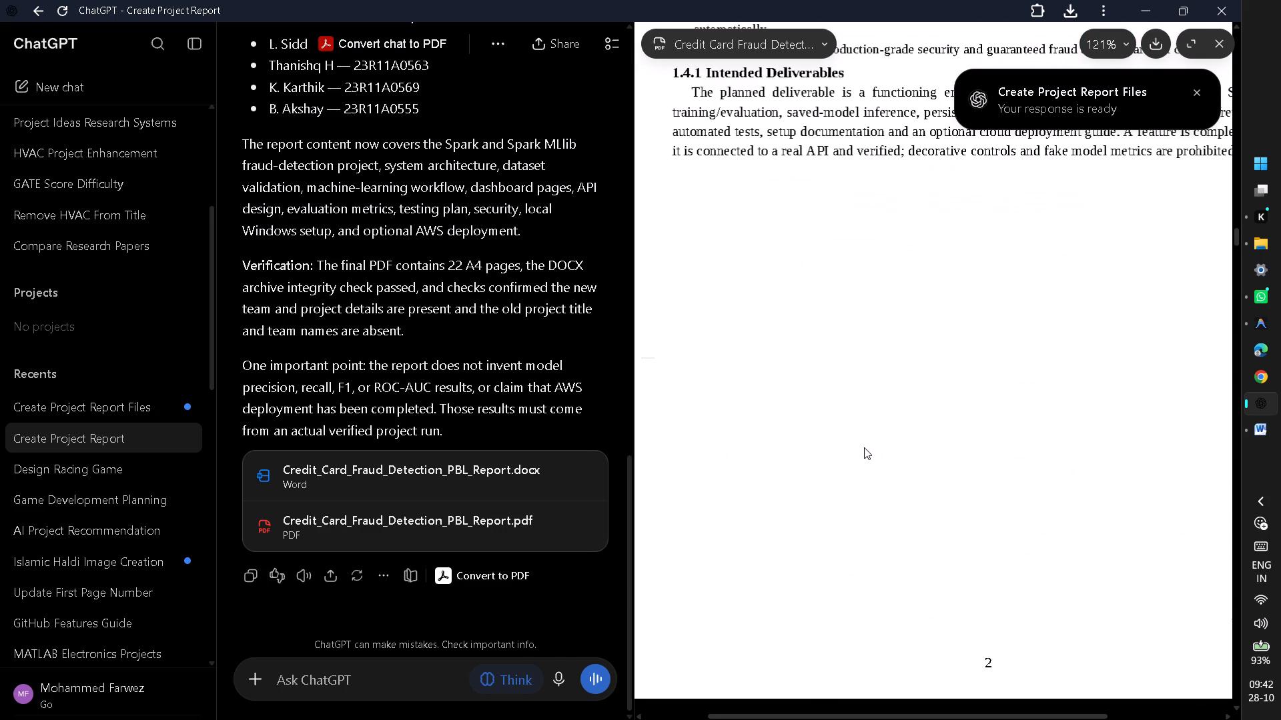
scroll(864, 447, down, 3)
scroll(864, 447, up, 3)
scroll(864, 447, down, 11)
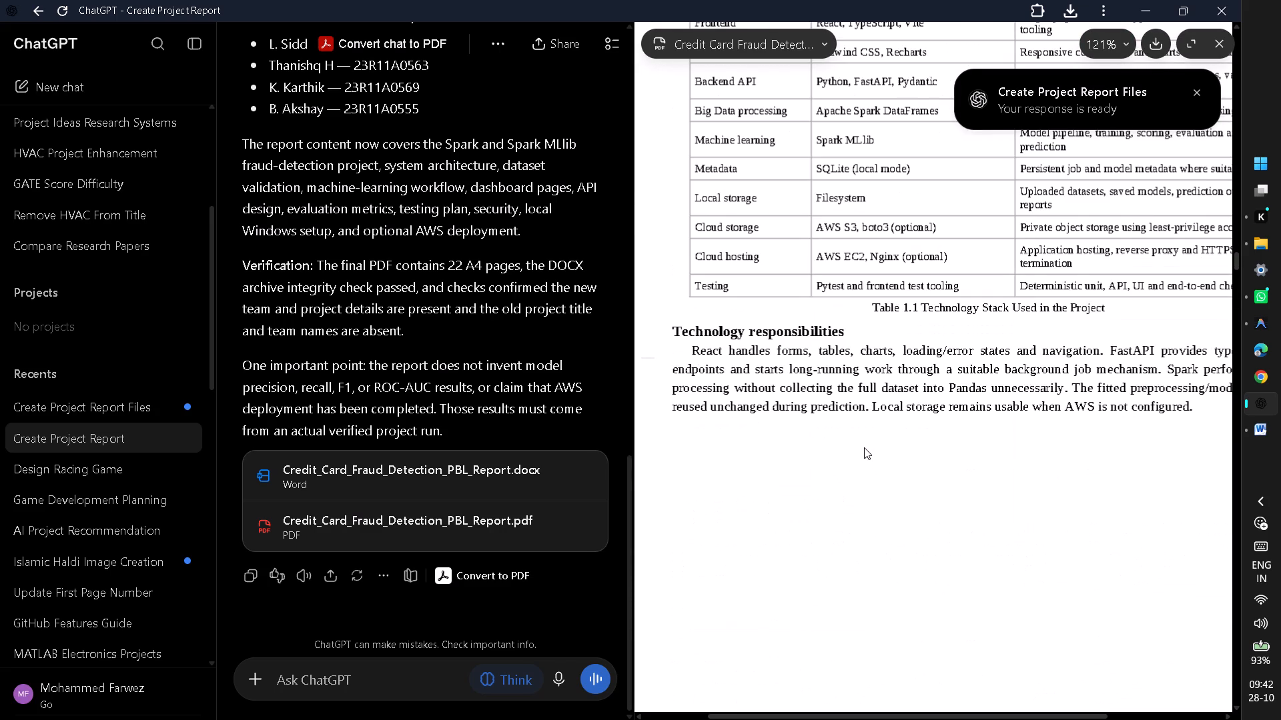
ctrl+scroll(864, 447, down, 3)
click(1197, 90)
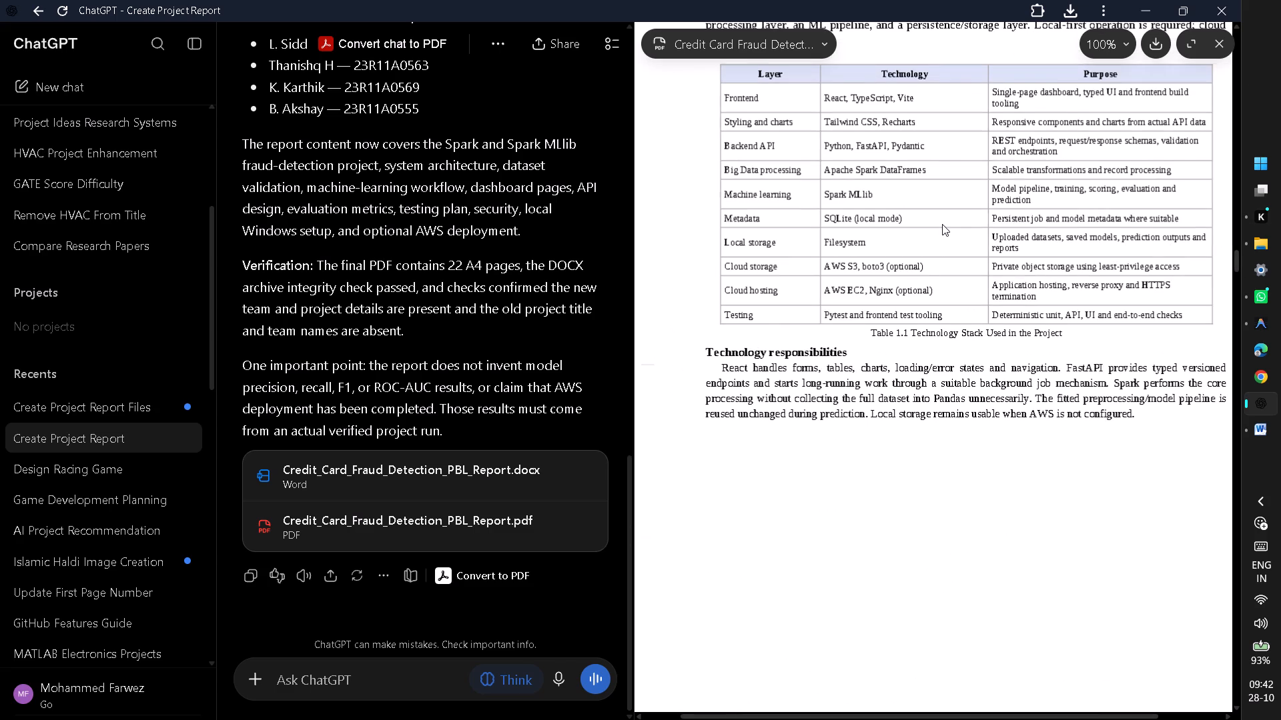
scroll(941, 224, down, 9)
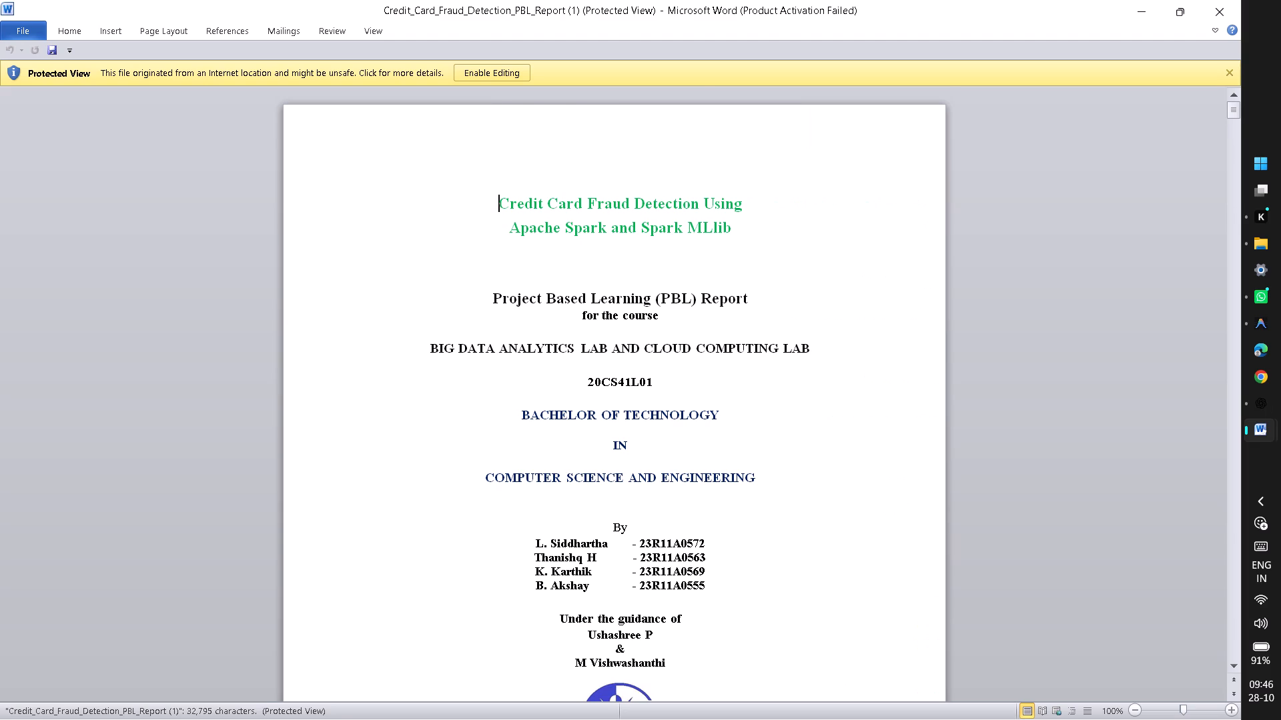
scroll(498, 269, down, 7)
drag(534, 263, 592, 275)
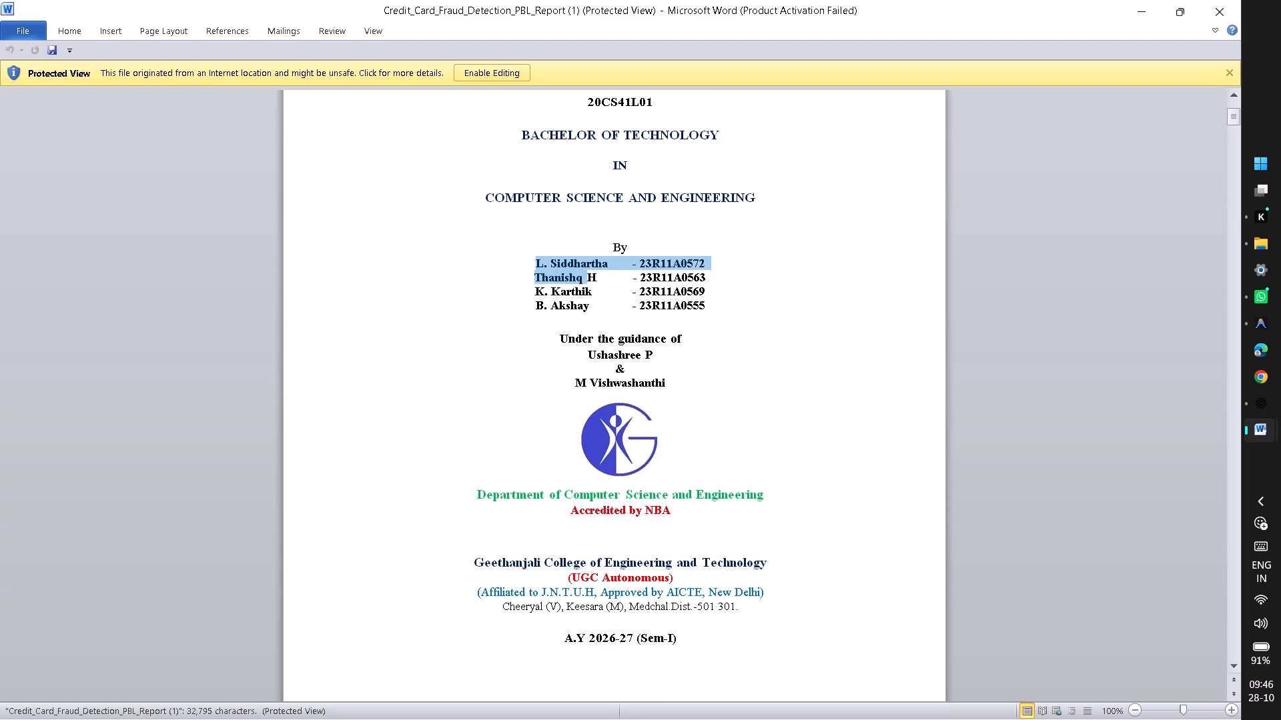
drag(592, 275, 704, 303)
click(476, 72)
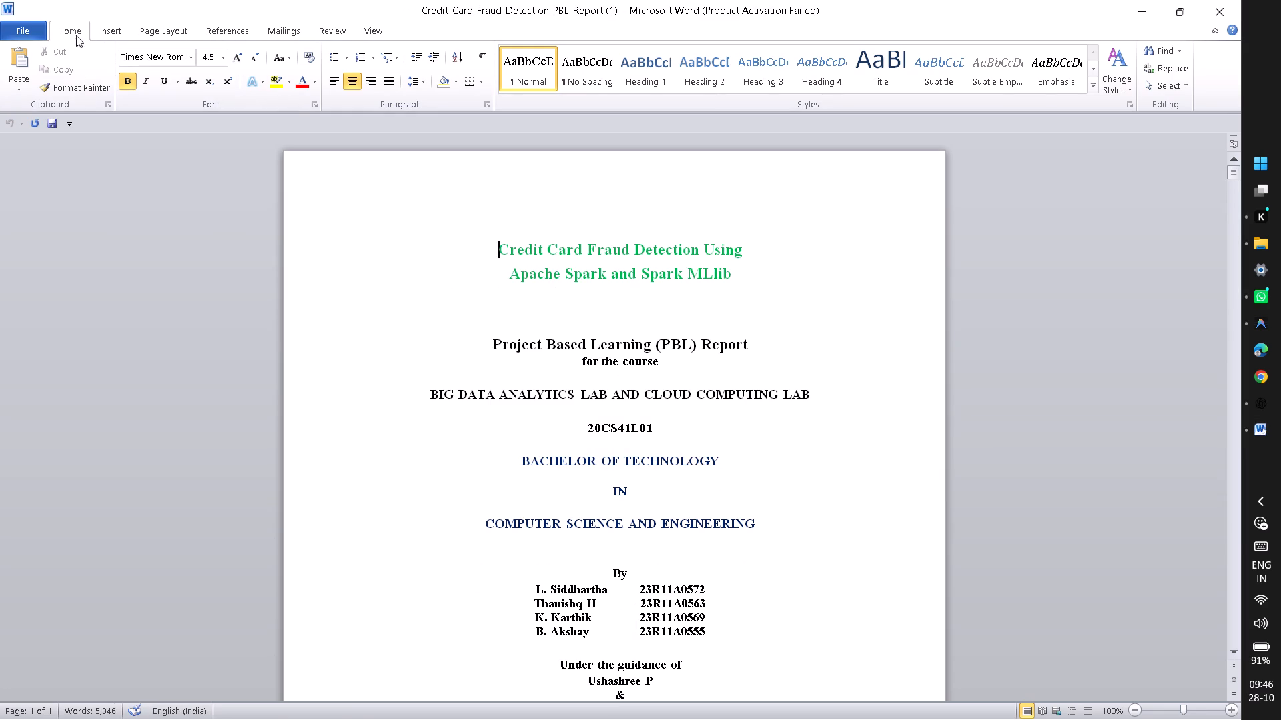
Select the four team-member lines, including their roll numbers, under "By" on the title page.
click(73, 31)
scroll(664, 370, down, 8)
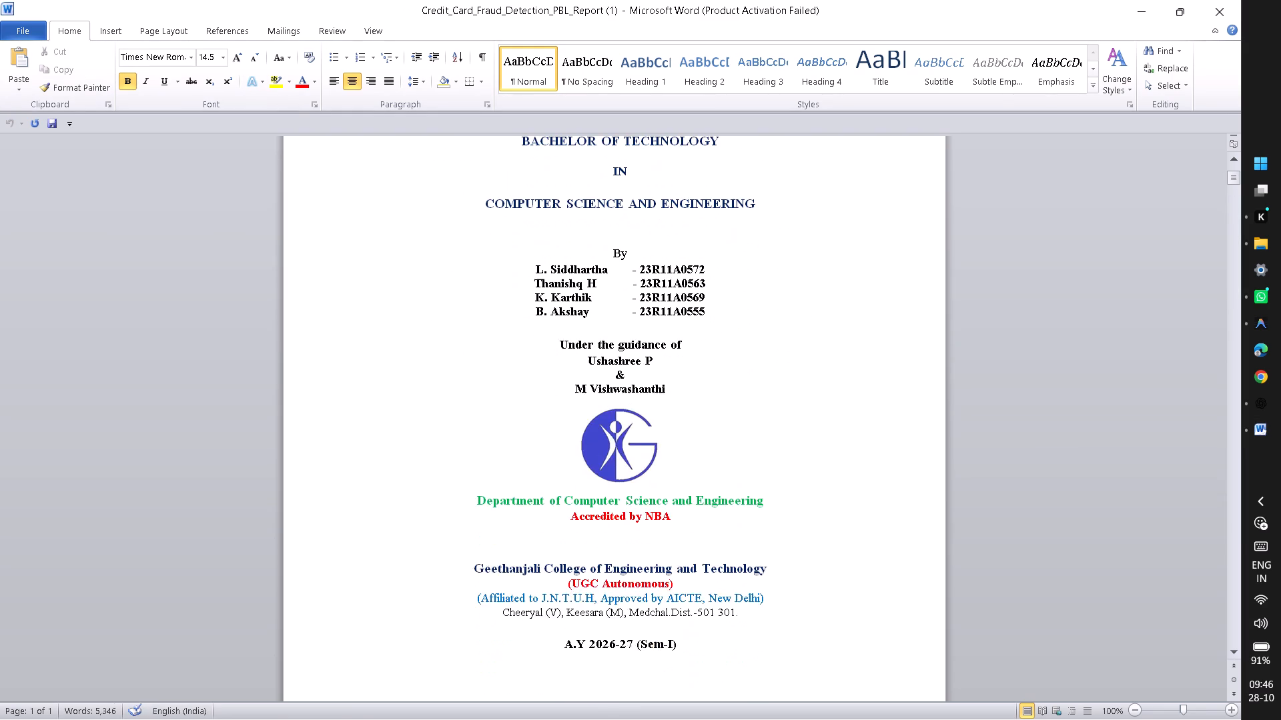
scroll(664, 370, up, 1)
drag(534, 308, 535, 308)
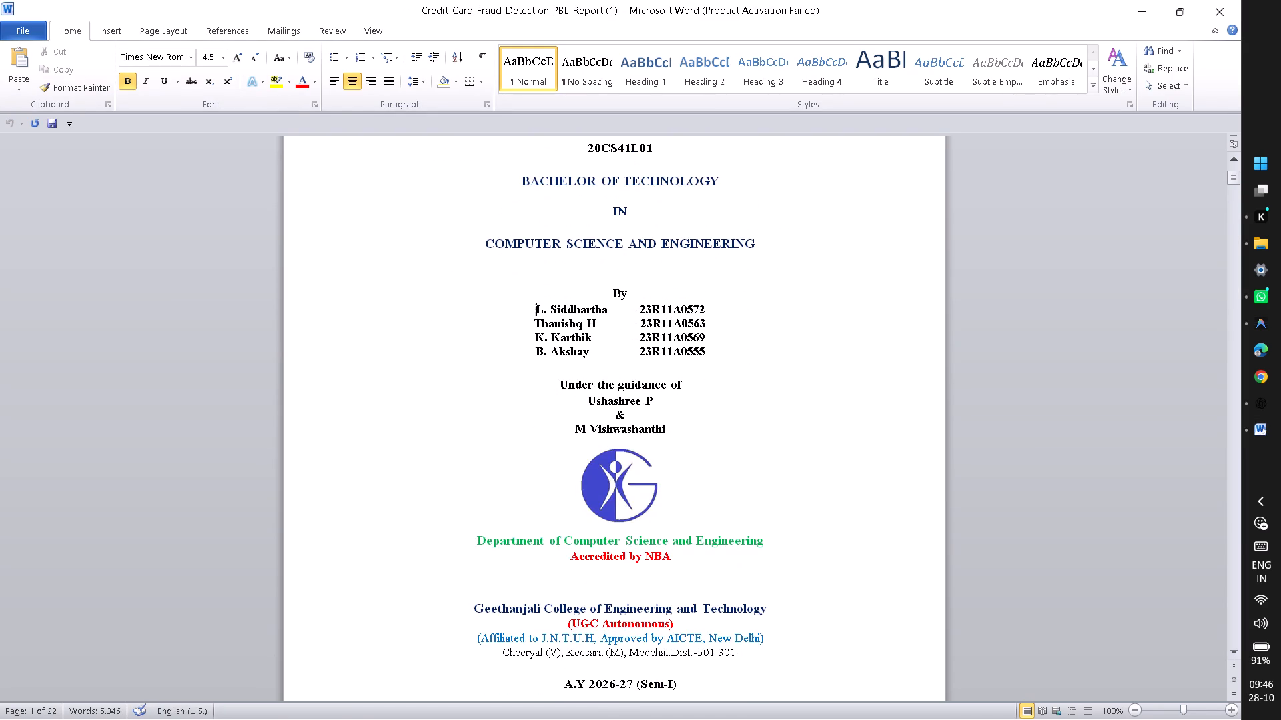
drag(535, 308, 705, 352)
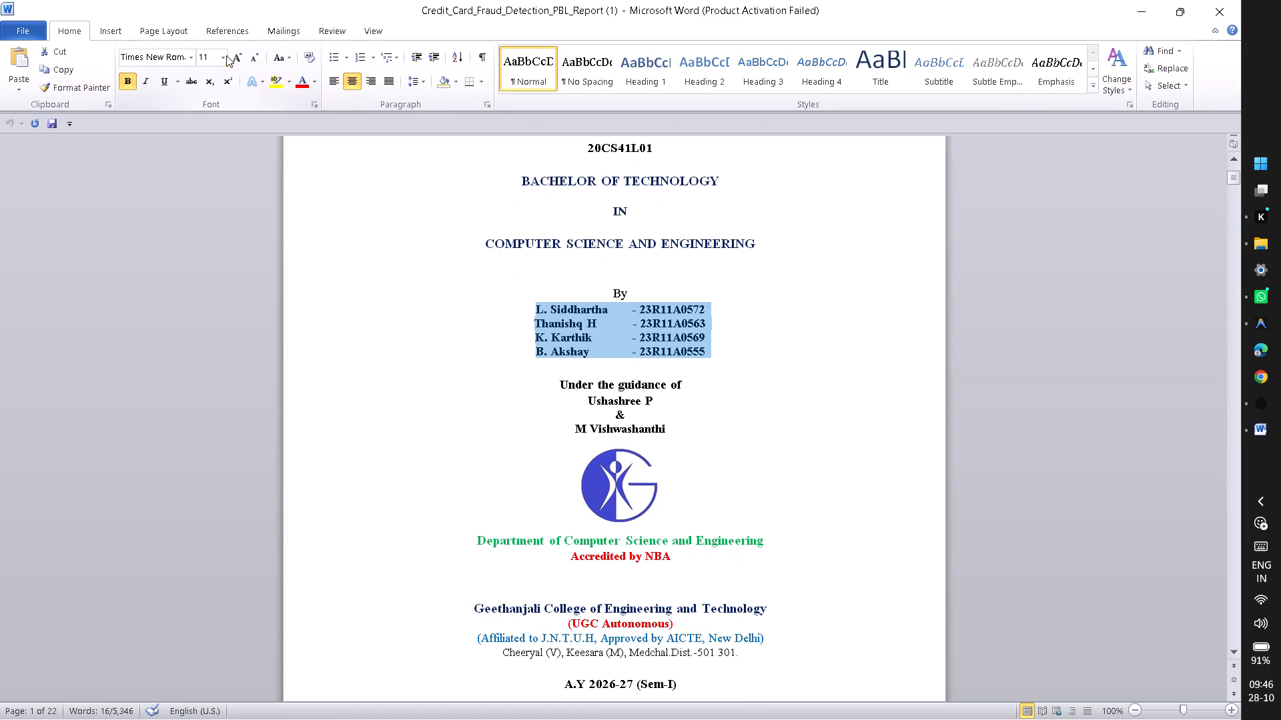
Set the font size of the four selected team-member lines on the title page to 12.
click(216, 53)
click(225, 59)
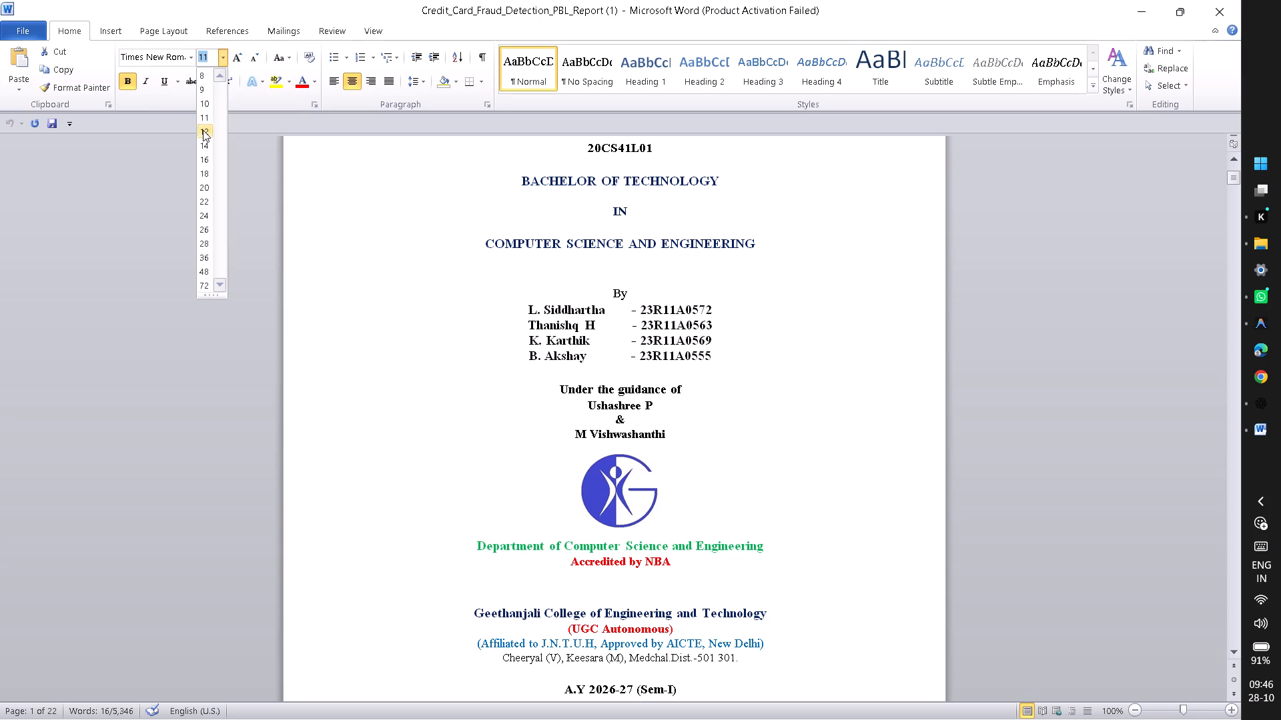
click(203, 130)
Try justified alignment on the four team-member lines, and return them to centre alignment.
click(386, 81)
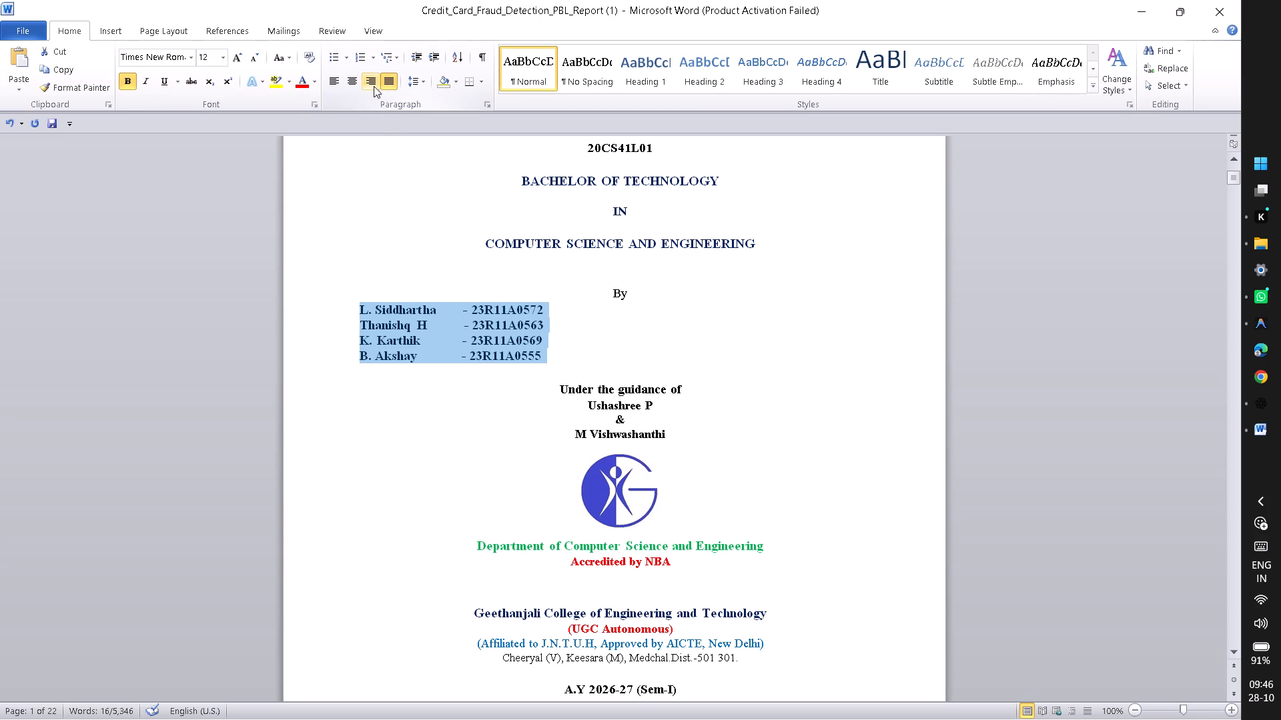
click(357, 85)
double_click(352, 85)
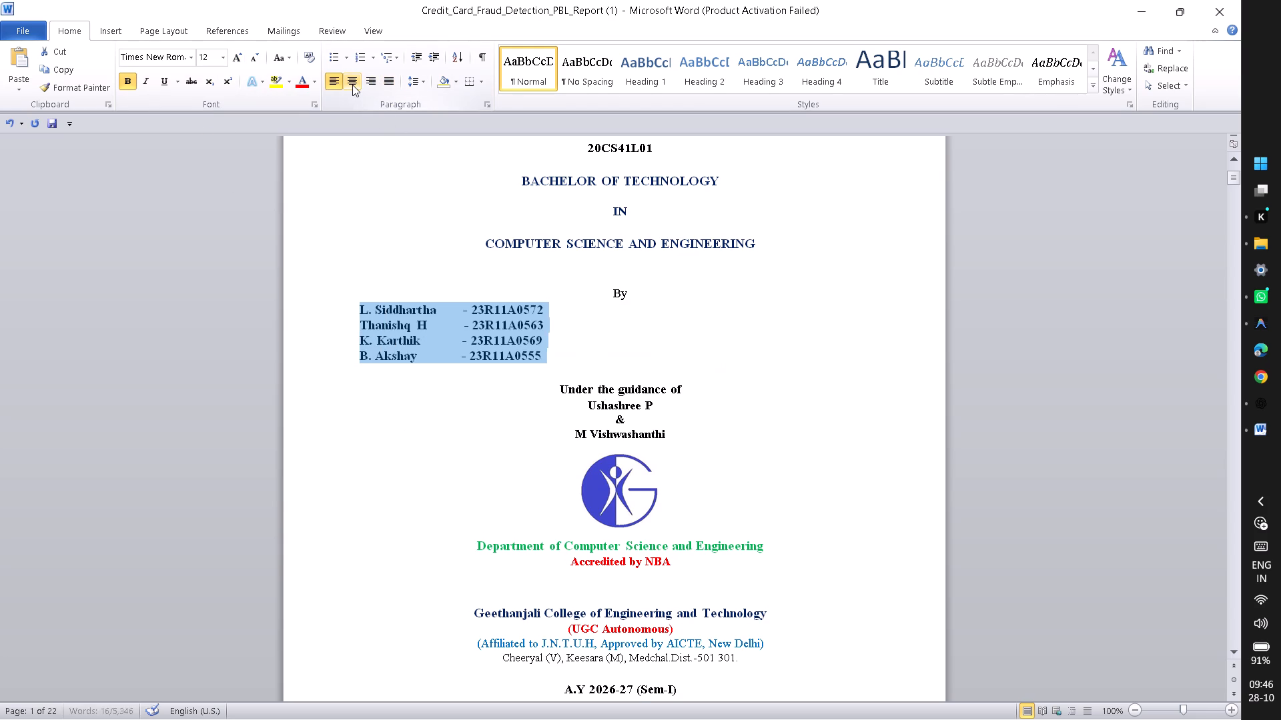
Remove the extra spacing between the first team member's name and the hyphen before the roll number, keeping the full name.
click(631, 309)
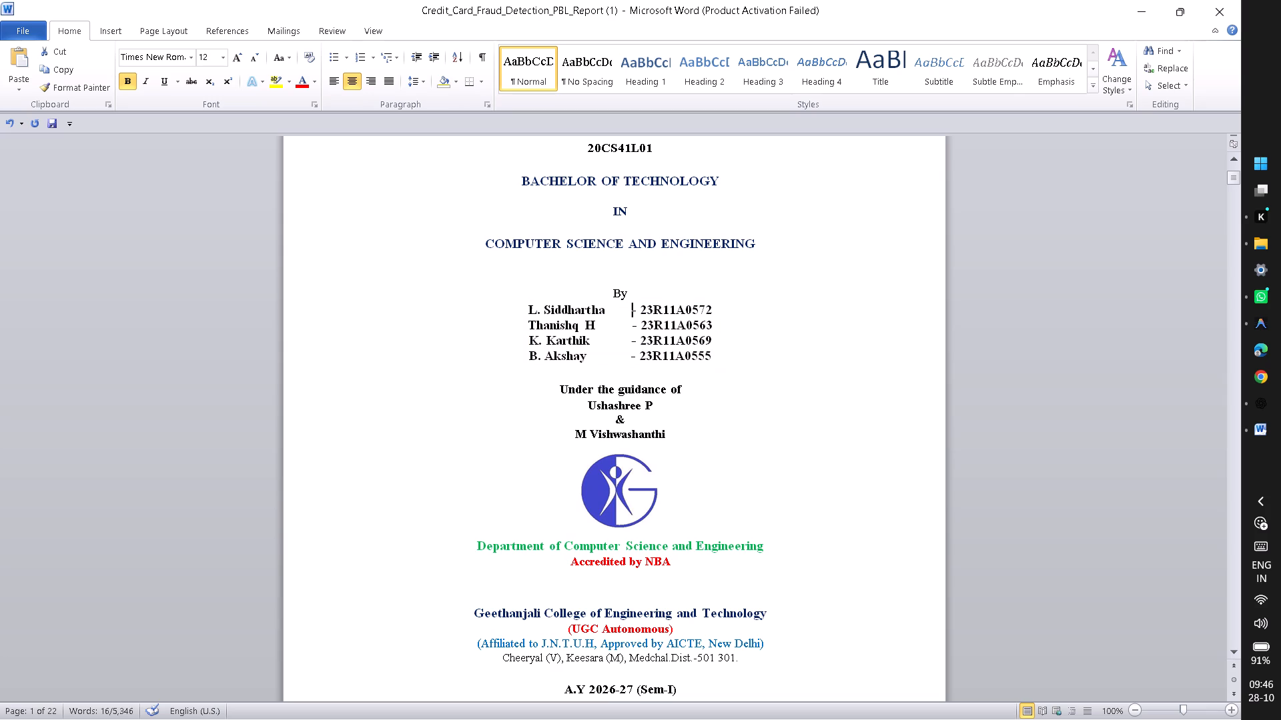
key(BackSpace)
key(BackSpace)
key(BackSpace)
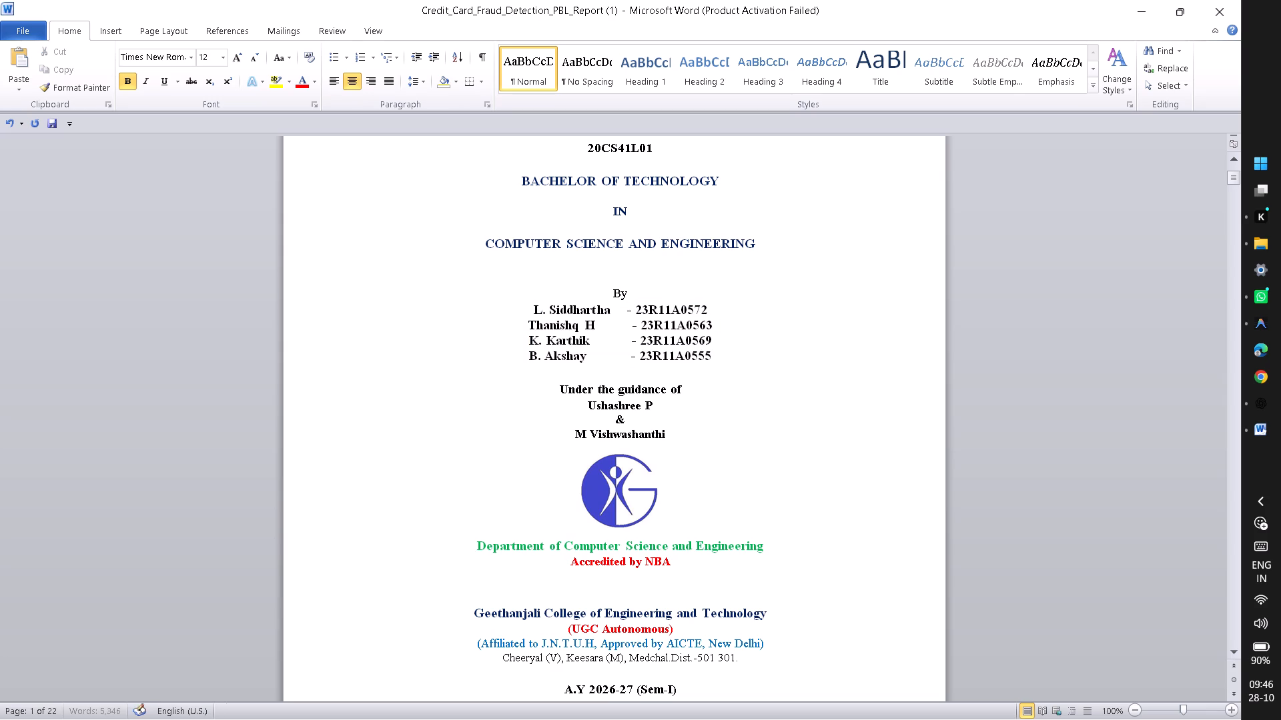
key(BackSpace)
key(BackSpace)
key(BackSpace)
key(BackSpace)
key(BackSpace)
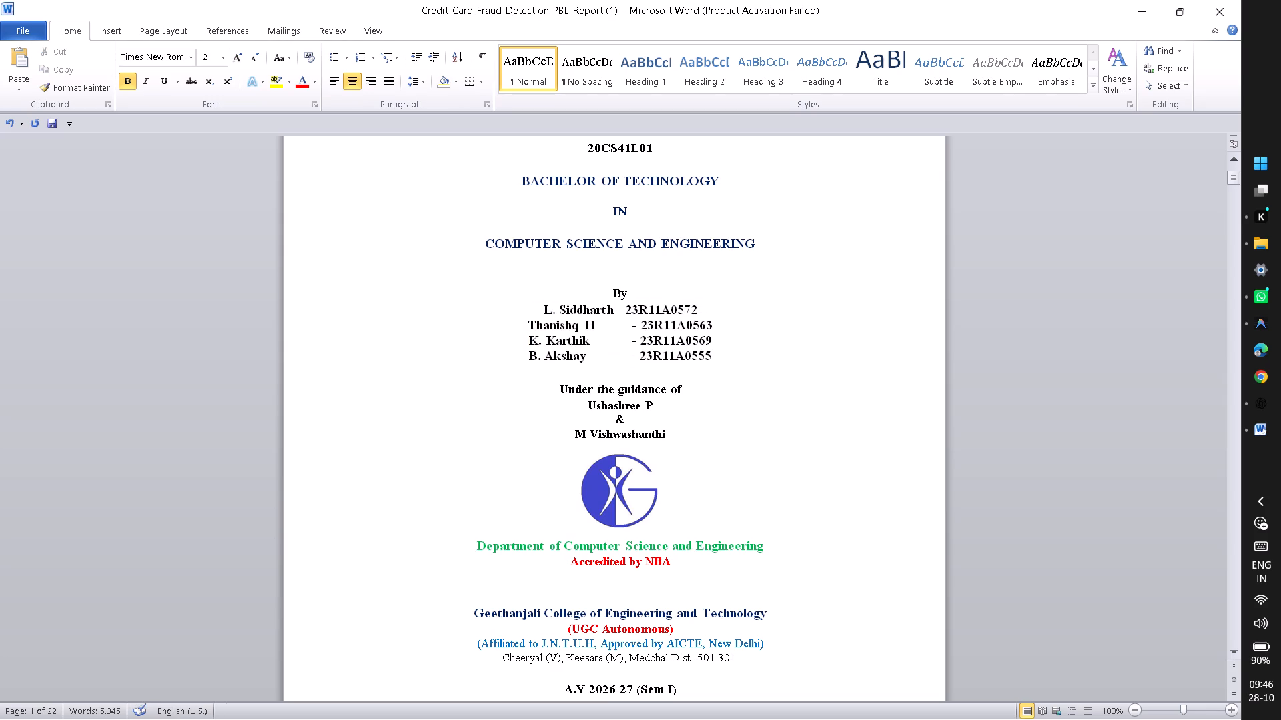
key(ctrl+z)
key(Down)
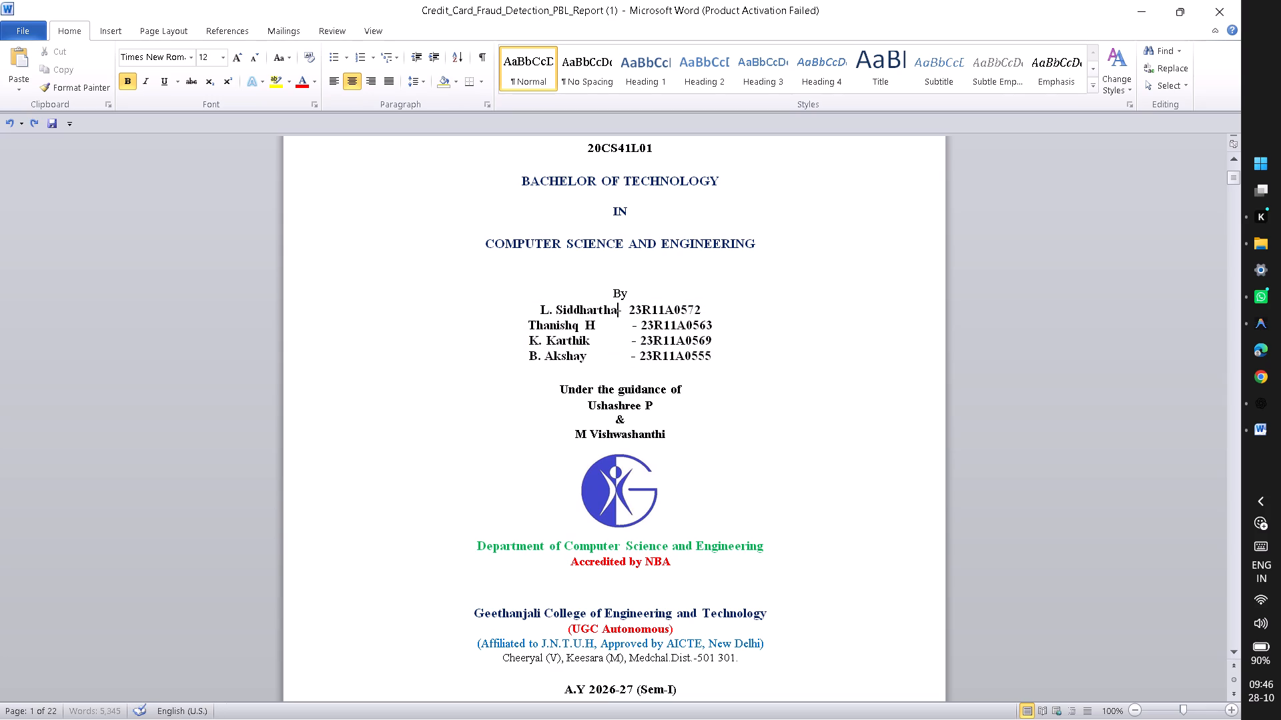
key(Down)
Switch to the tem-files folder in File Explorer.
key(alt+Tab)
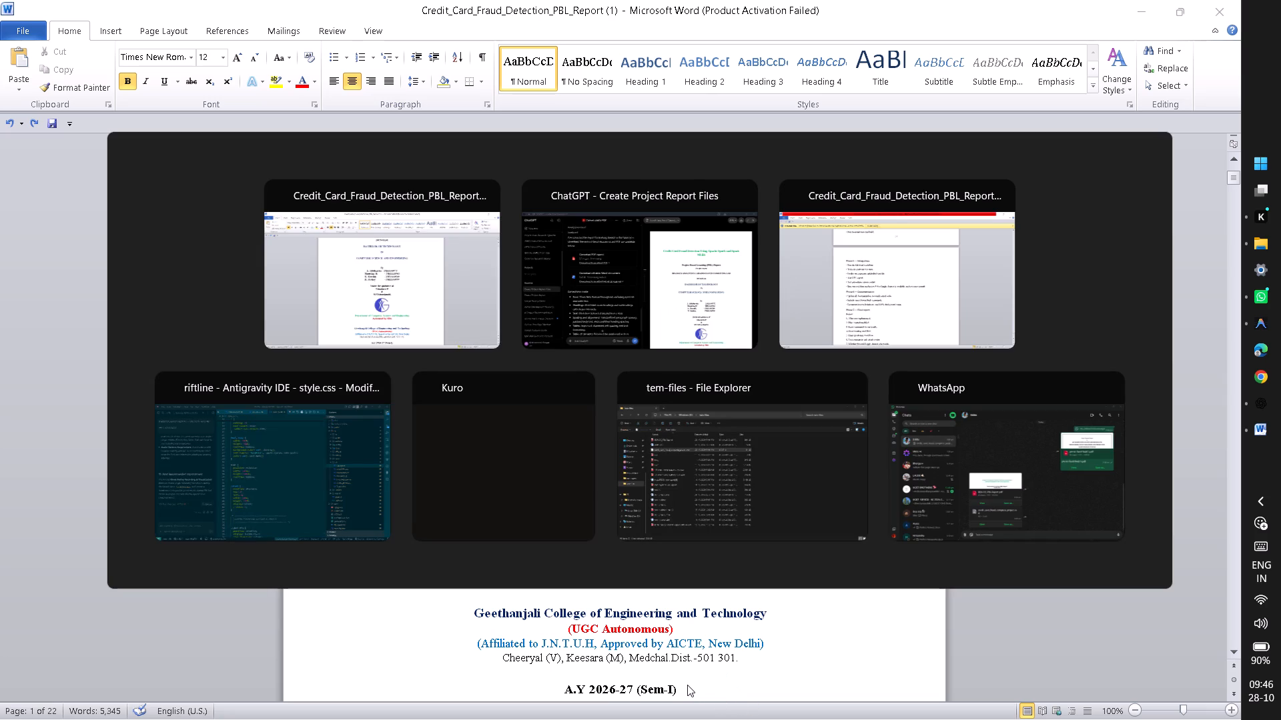
key(alt+Tab)
key(alt+Tab)
key(alt+Tab)
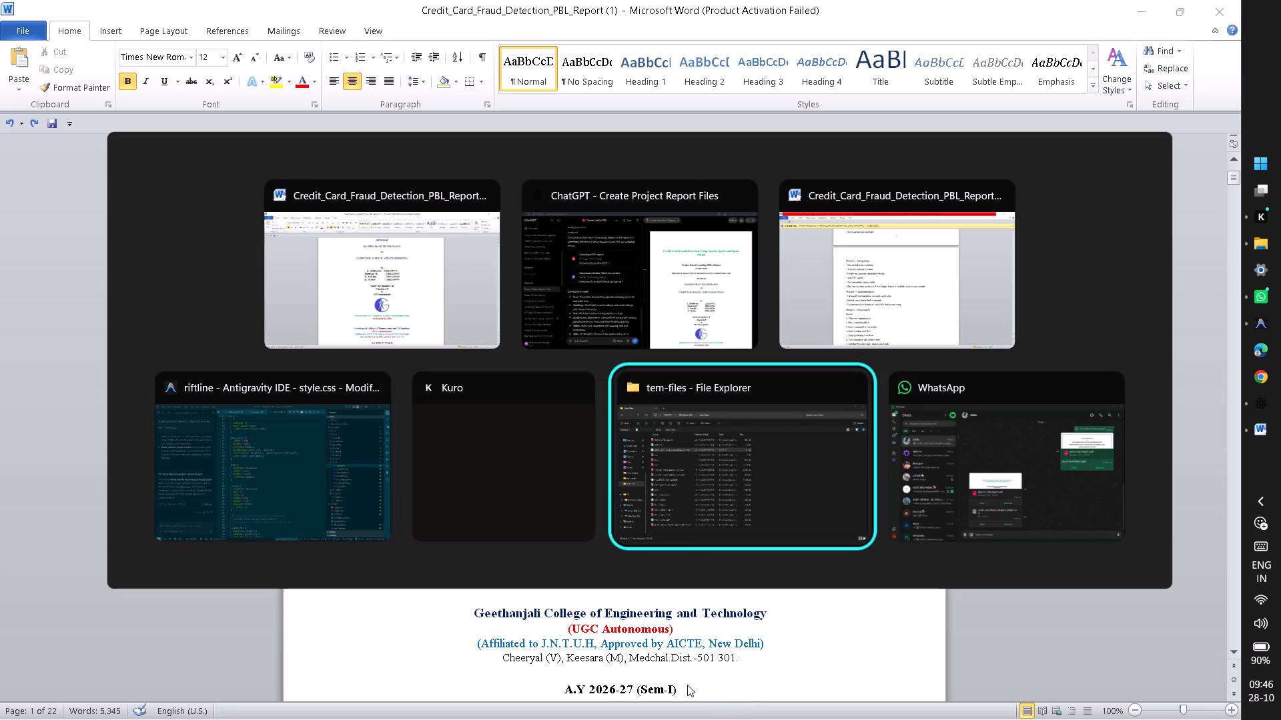
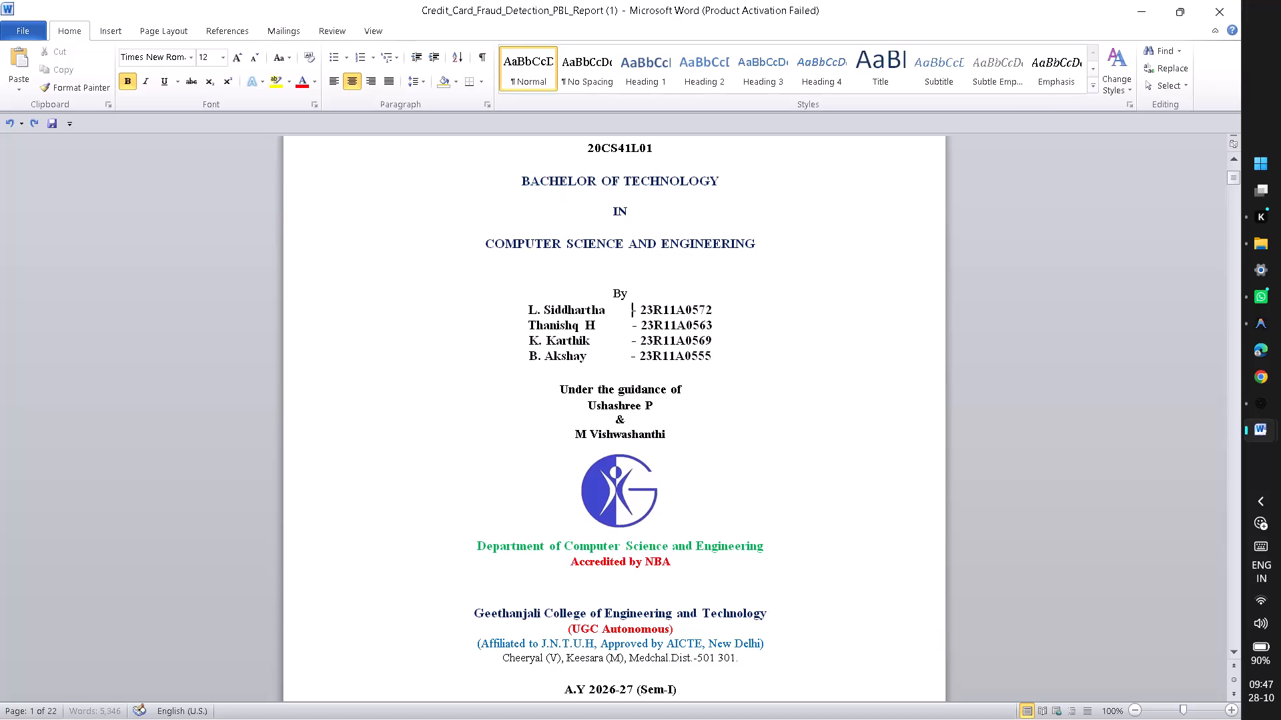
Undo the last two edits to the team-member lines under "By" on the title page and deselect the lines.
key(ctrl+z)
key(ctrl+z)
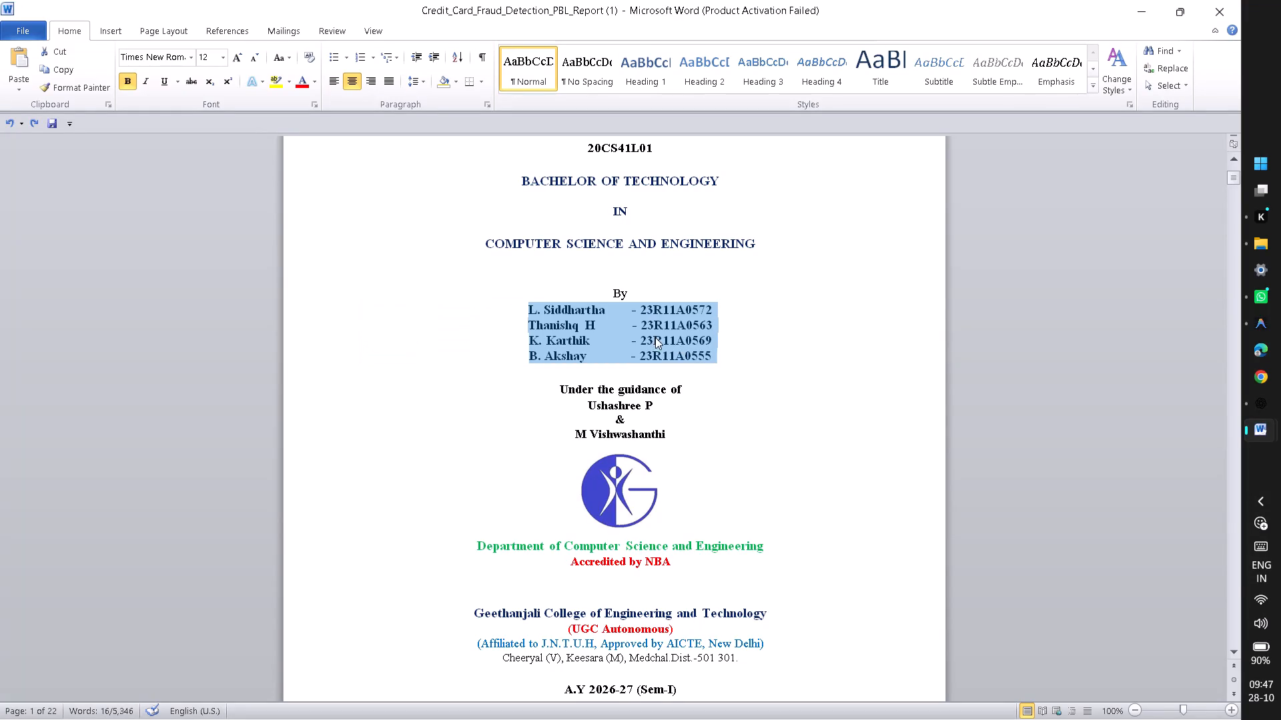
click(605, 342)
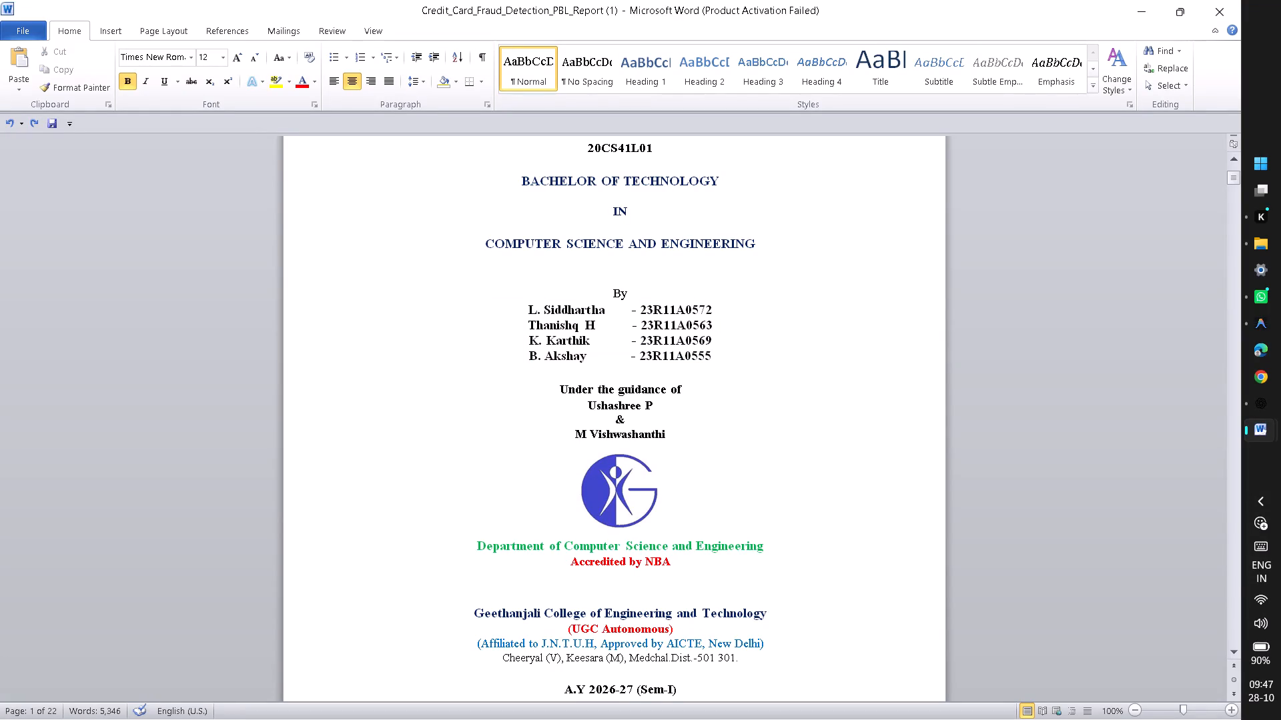
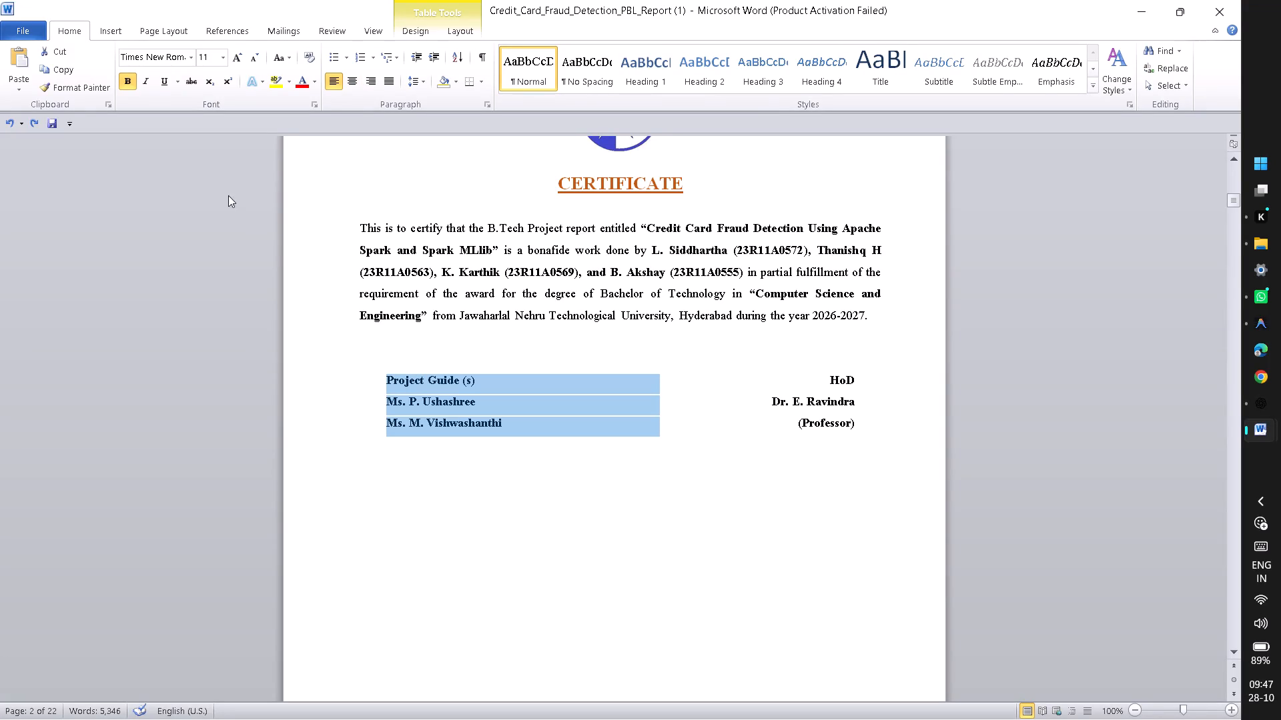
Set the three Project Guide lines below the certificate text to font size 12 and increase their line spacing.
click(219, 56)
click(207, 129)
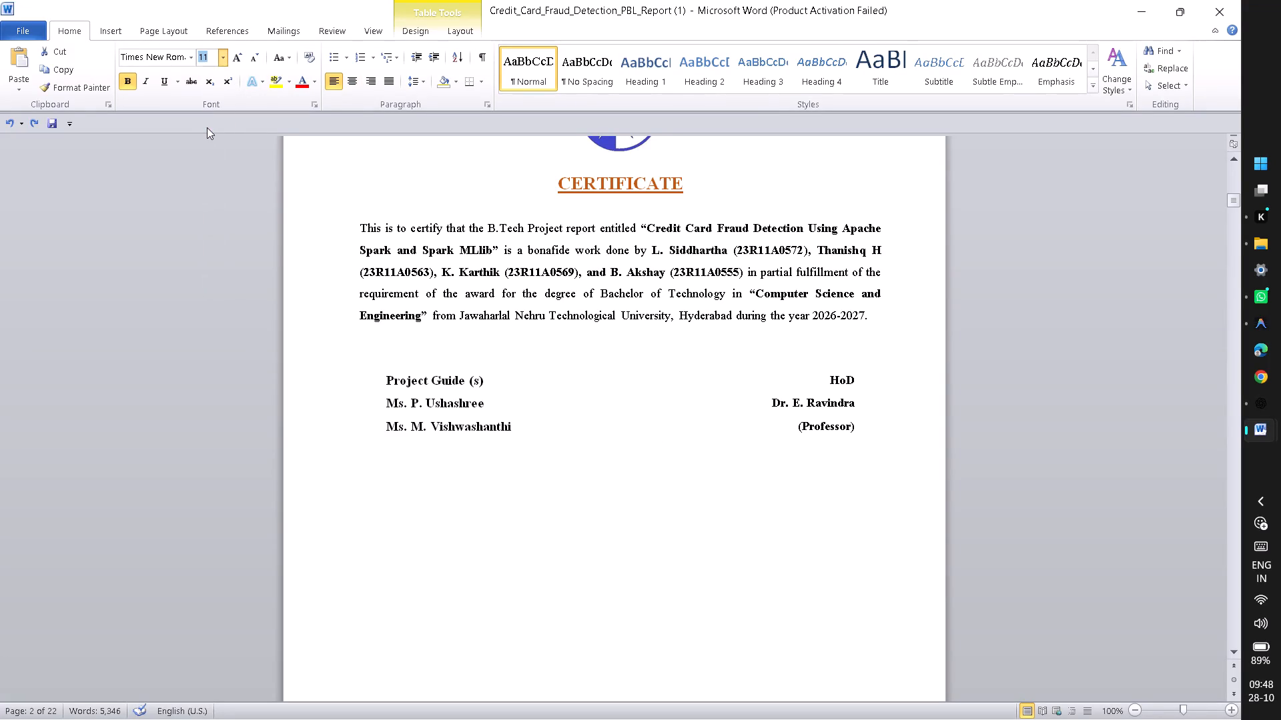
click(420, 77)
click(436, 133)
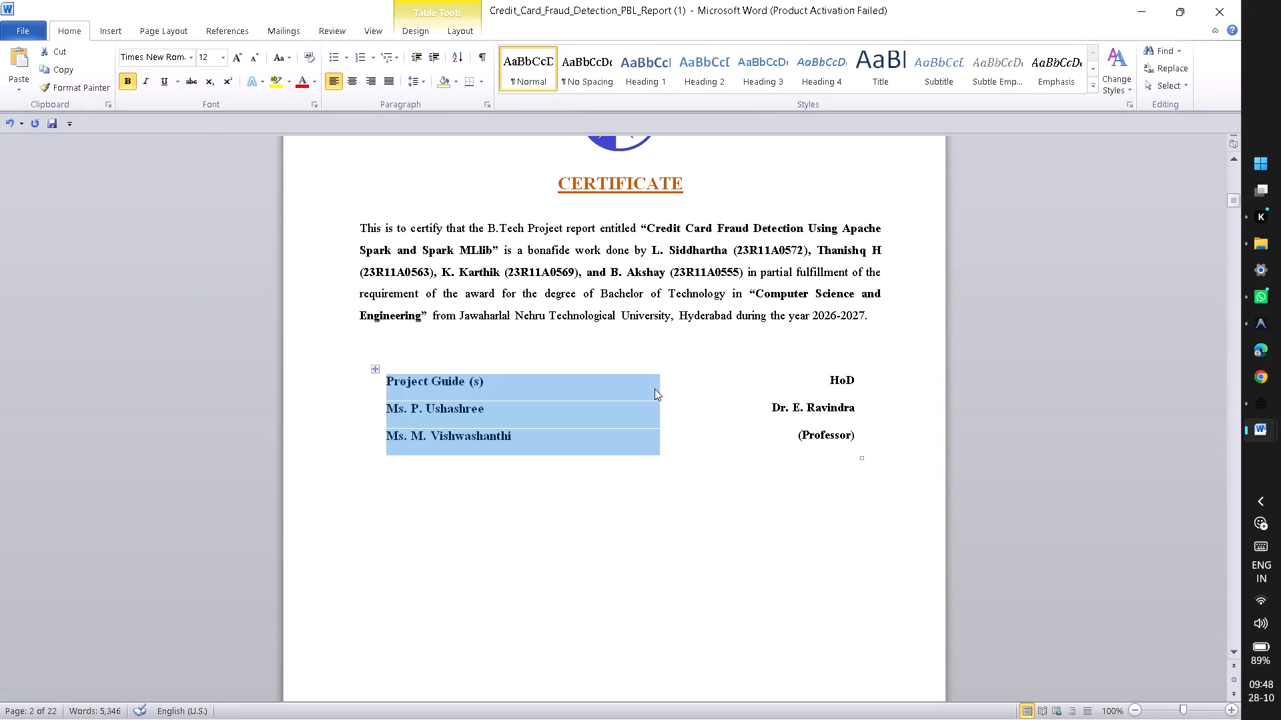
Format the HoD column of the certificate page's signature table with 1.5 line spacing and 12 pt font size.
click(765, 374)
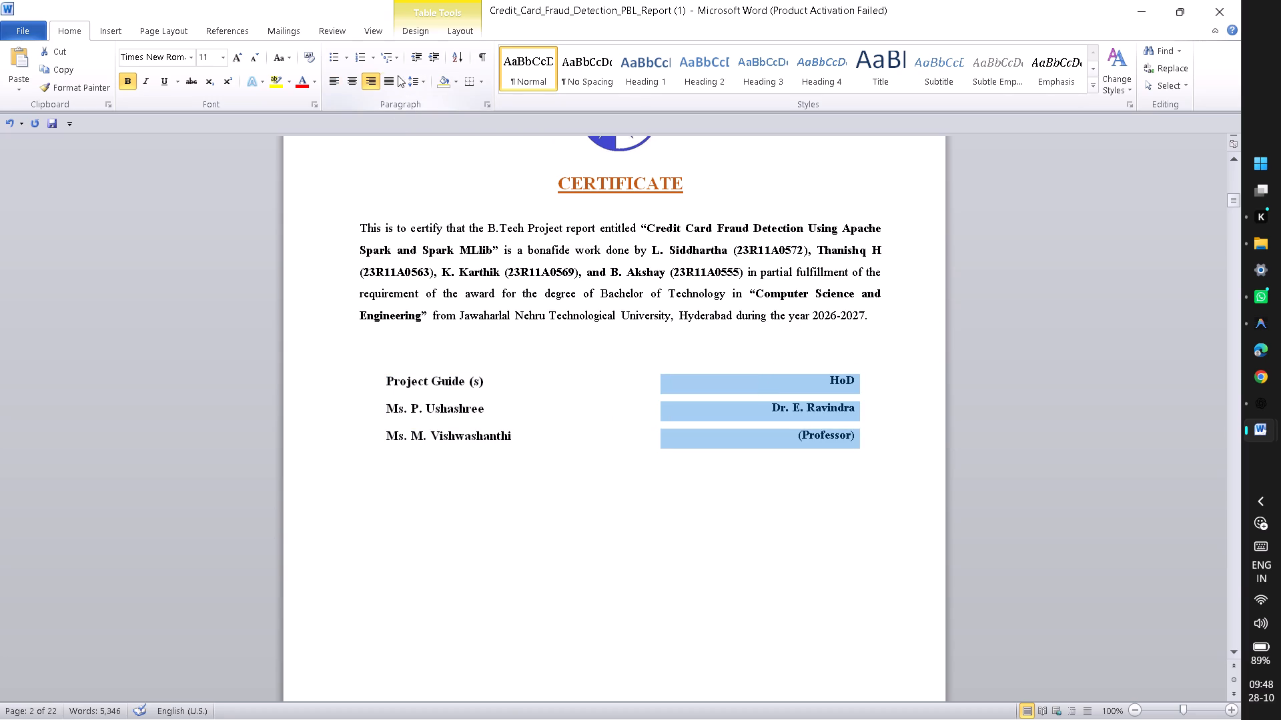
click(421, 89)
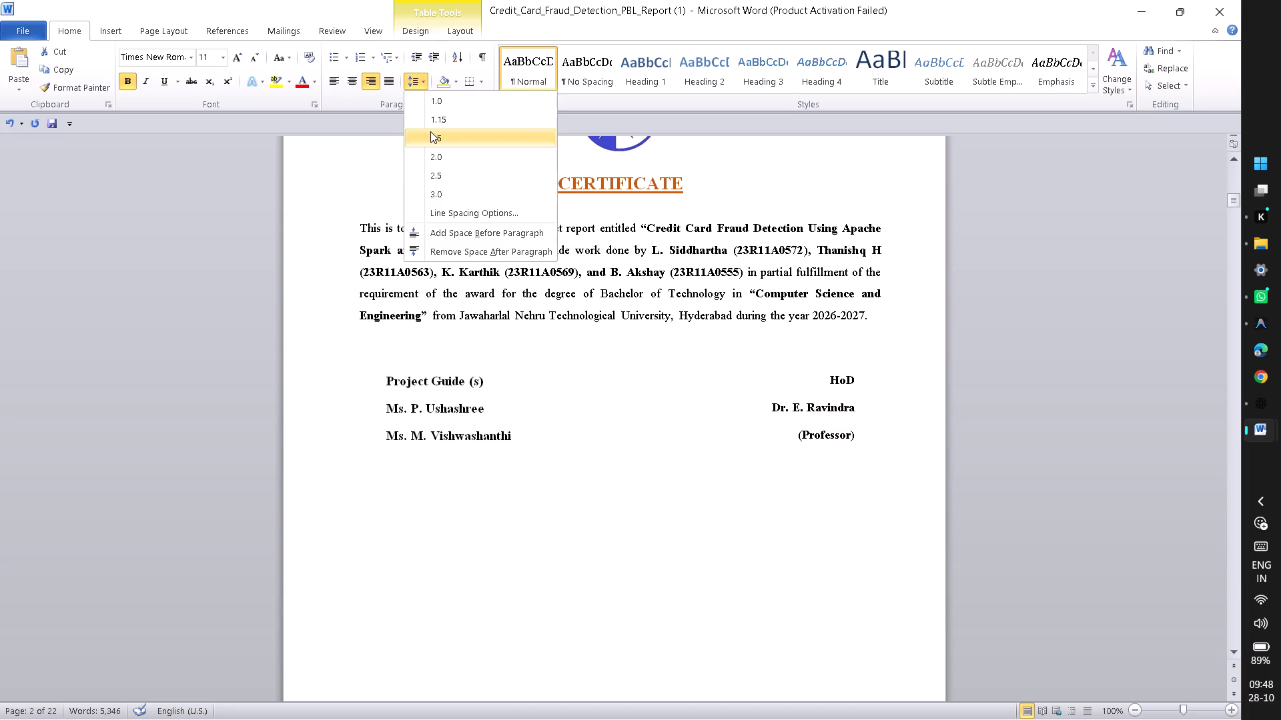
click(430, 131)
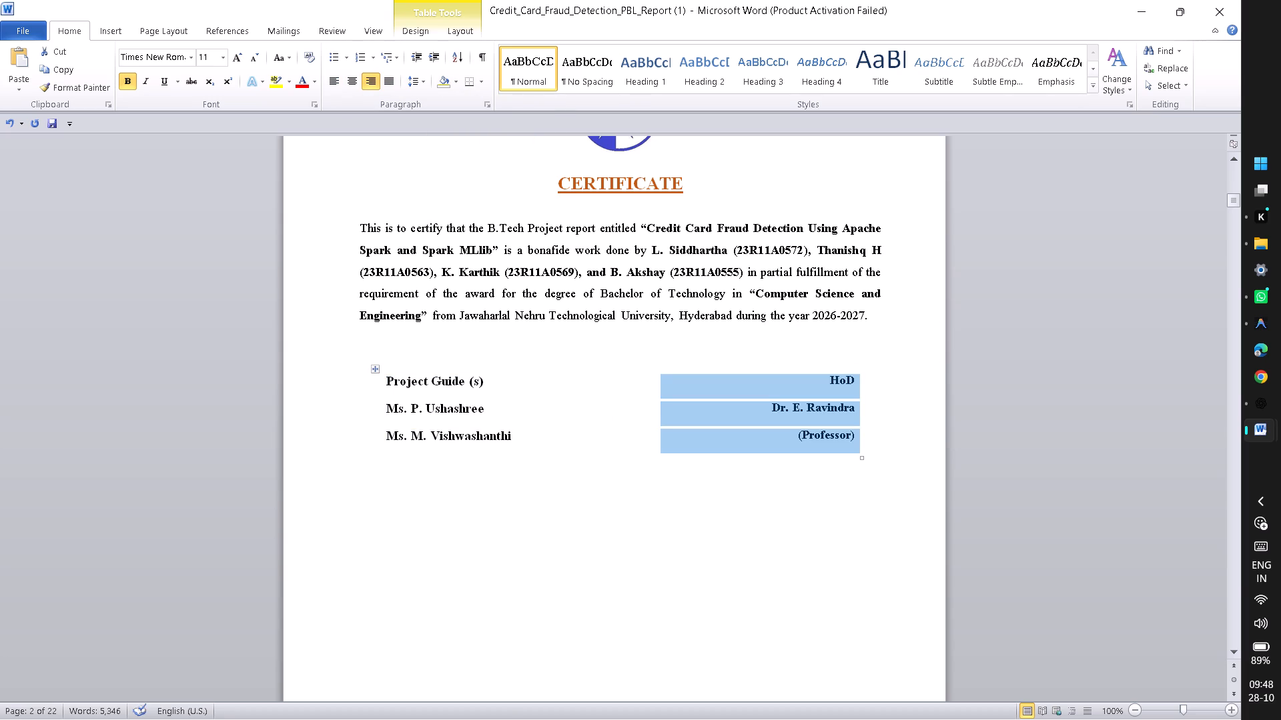
click(221, 54)
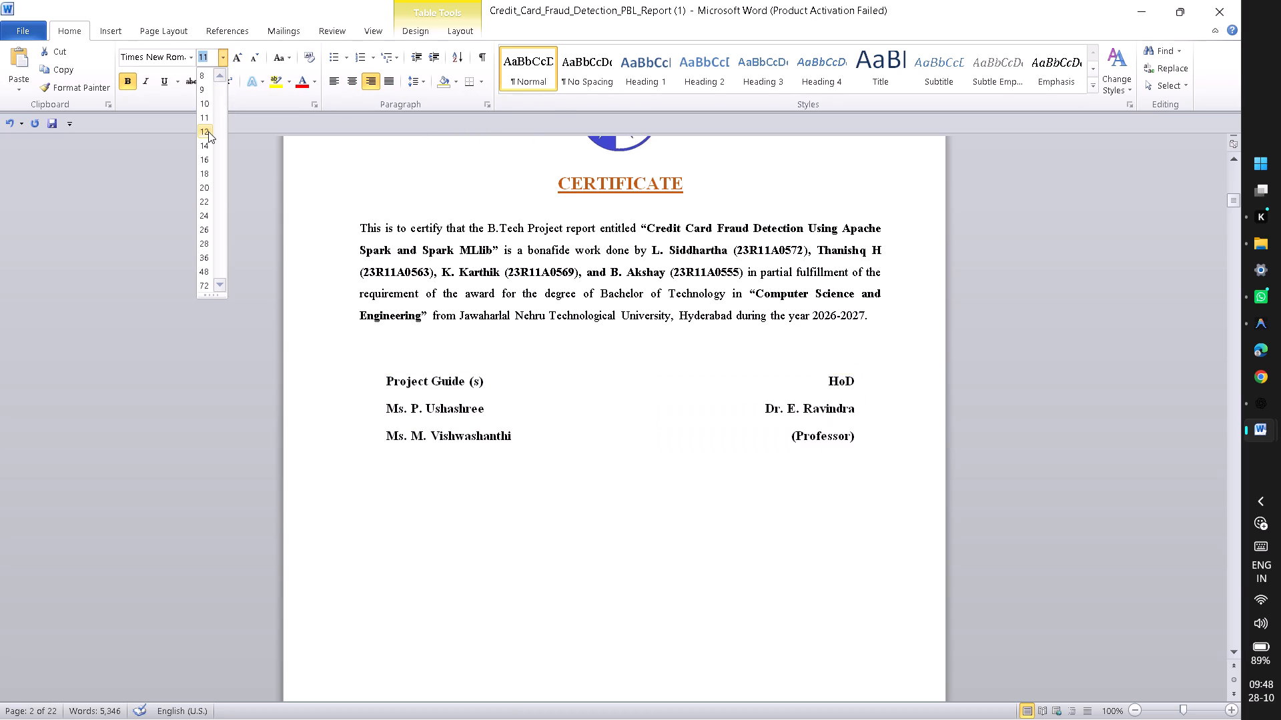
click(208, 131)
click(739, 363)
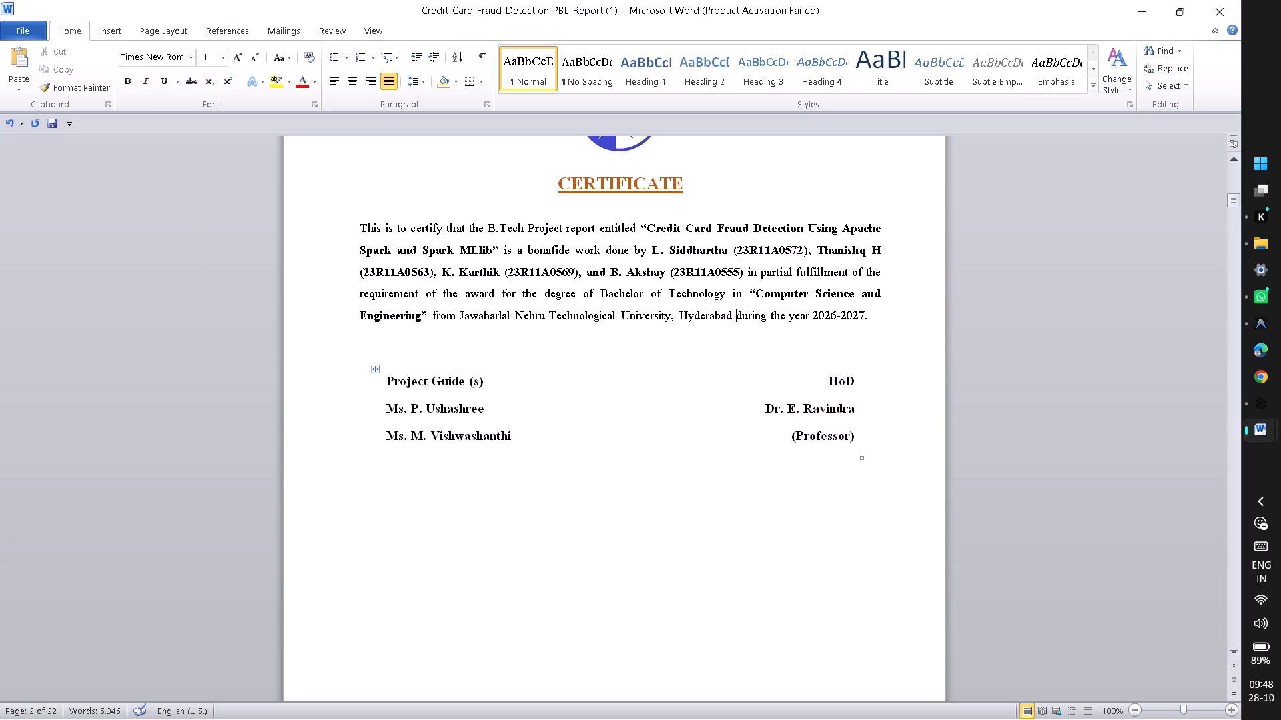
drag(749, 384, 885, 452)
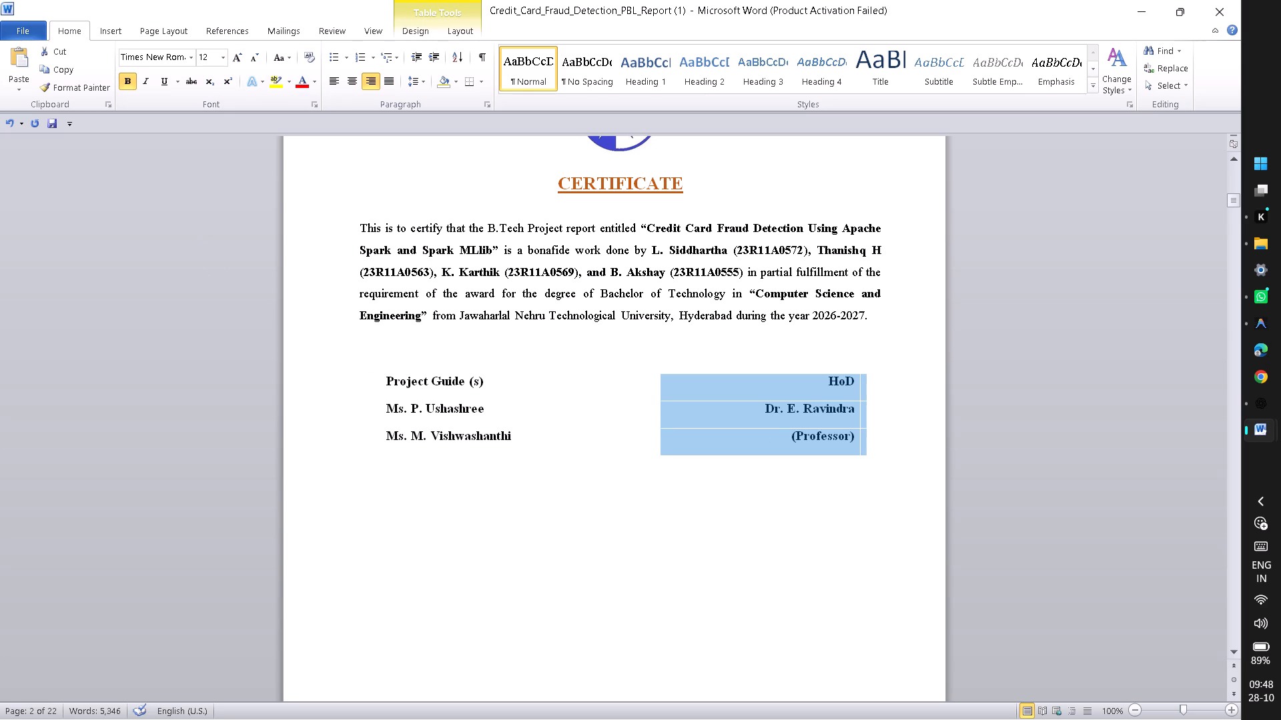
click(598, 401)
click(622, 428)
click(610, 524)
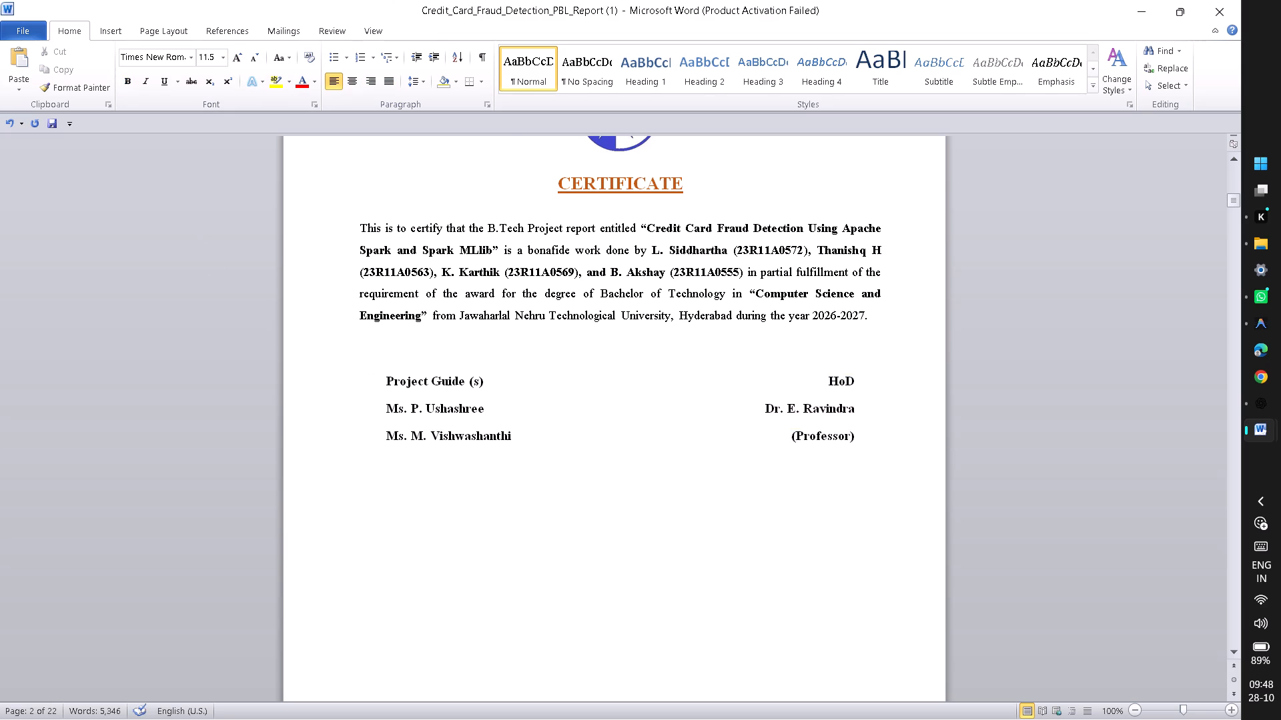
Review the certificate page layout and the acknowledgement text with its closing signature lines on the following page.
scroll(577, 502, down, 4)
scroll(570, 487, up, 5)
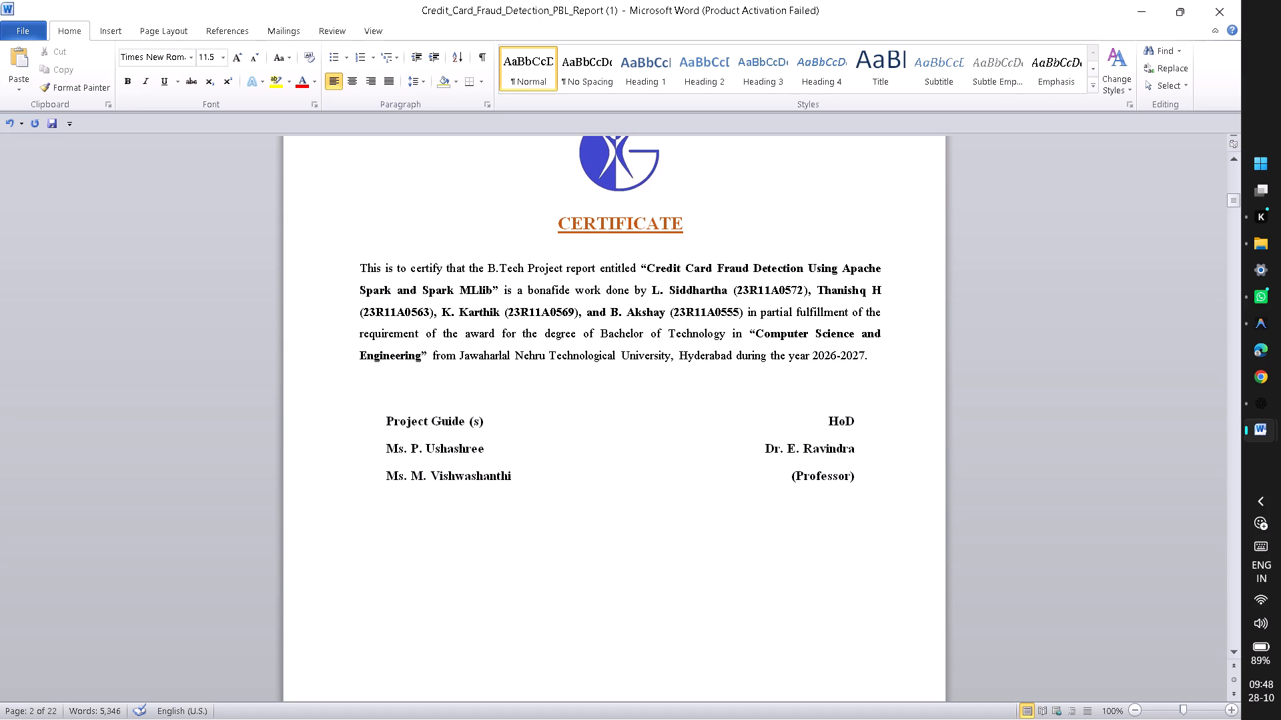
scroll(630, 325, down, 2)
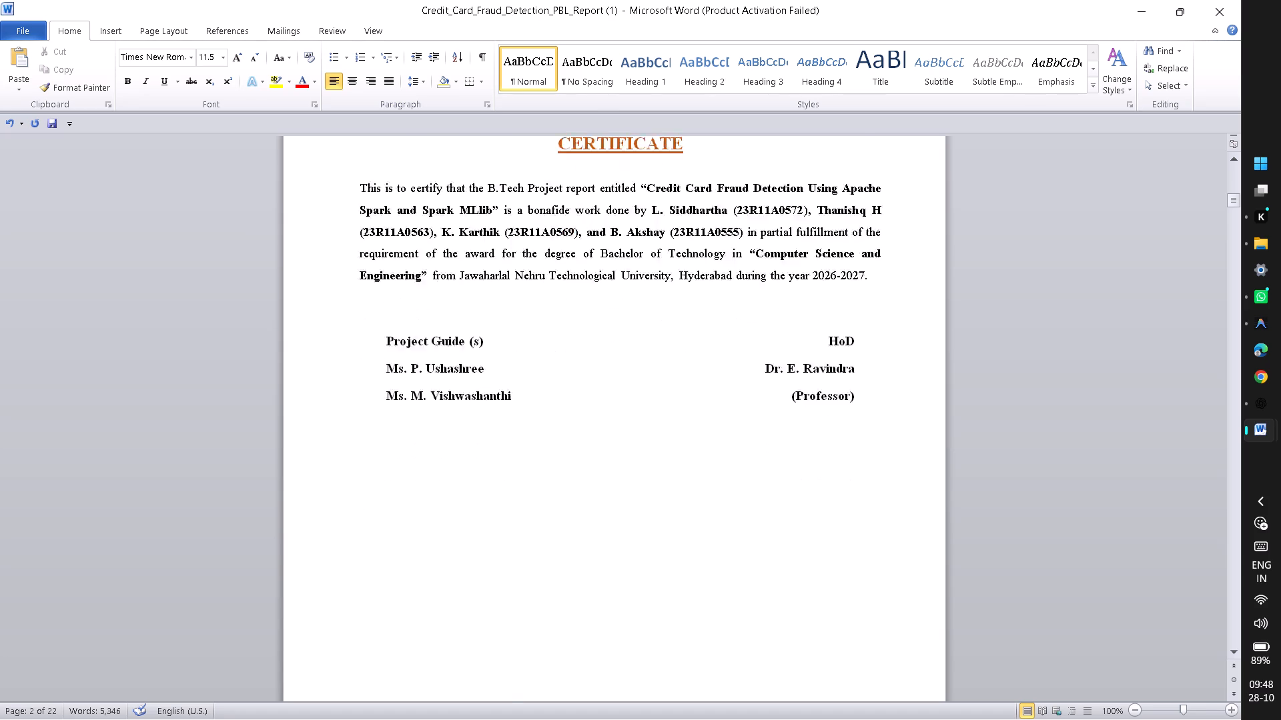
scroll(630, 325, down, 20)
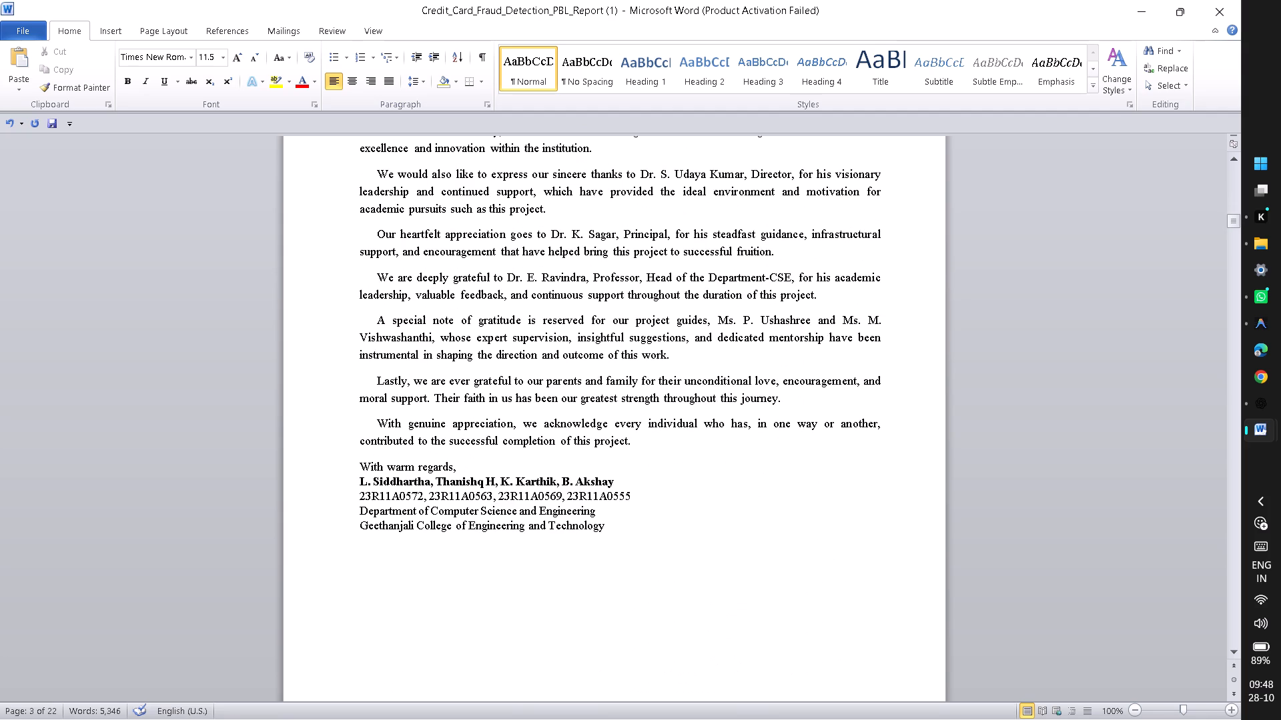
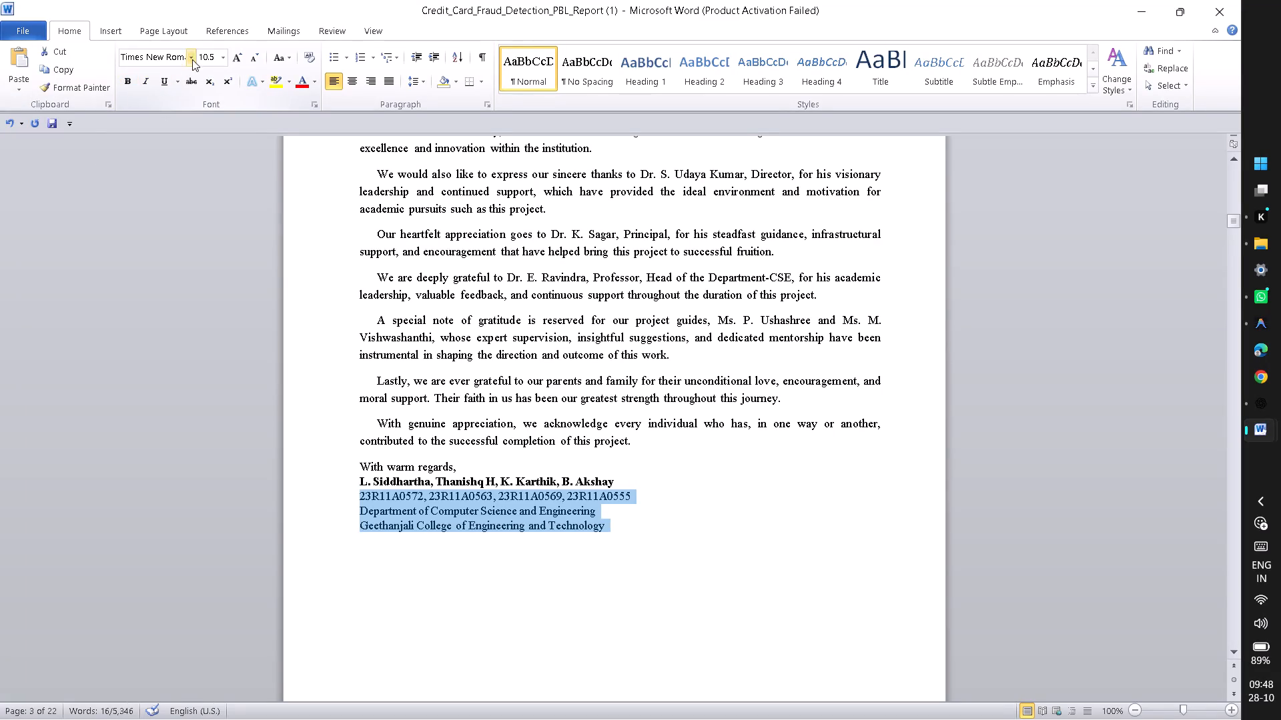
Format the selected roll number, department and college lines closing the acknowledgement as 12 pt bold.
click(236, 63)
click(236, 62)
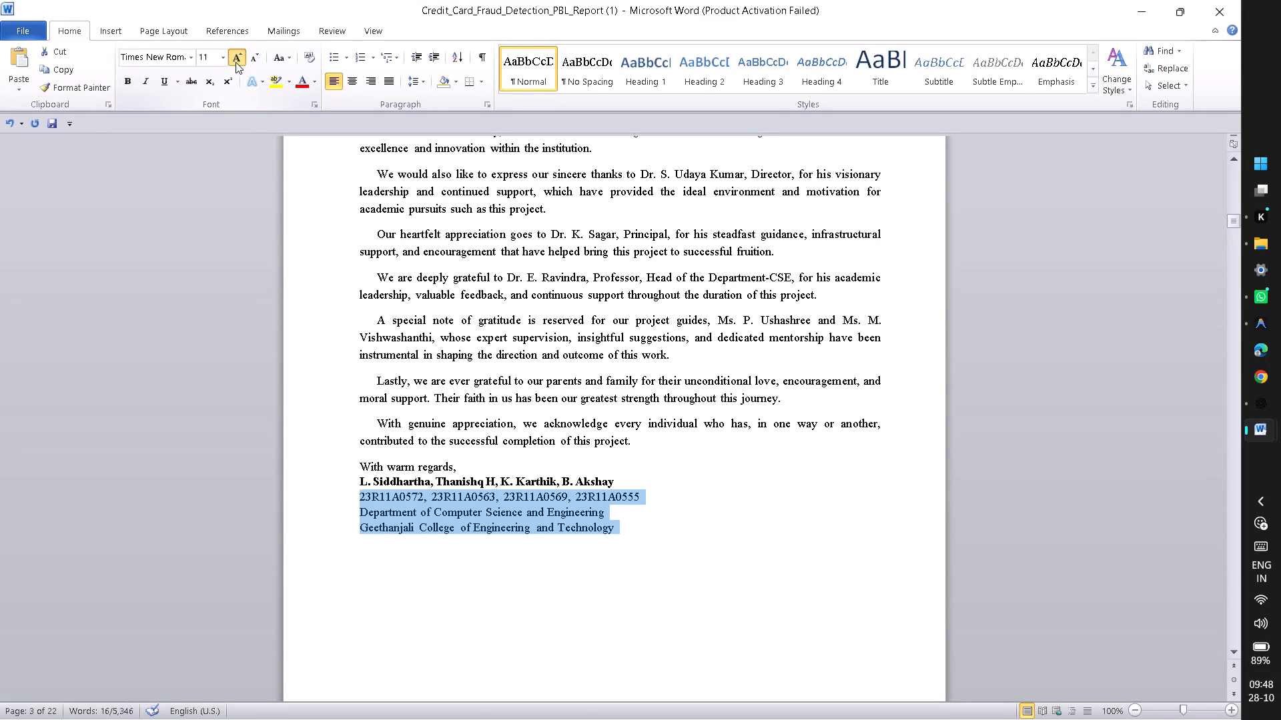
click(129, 81)
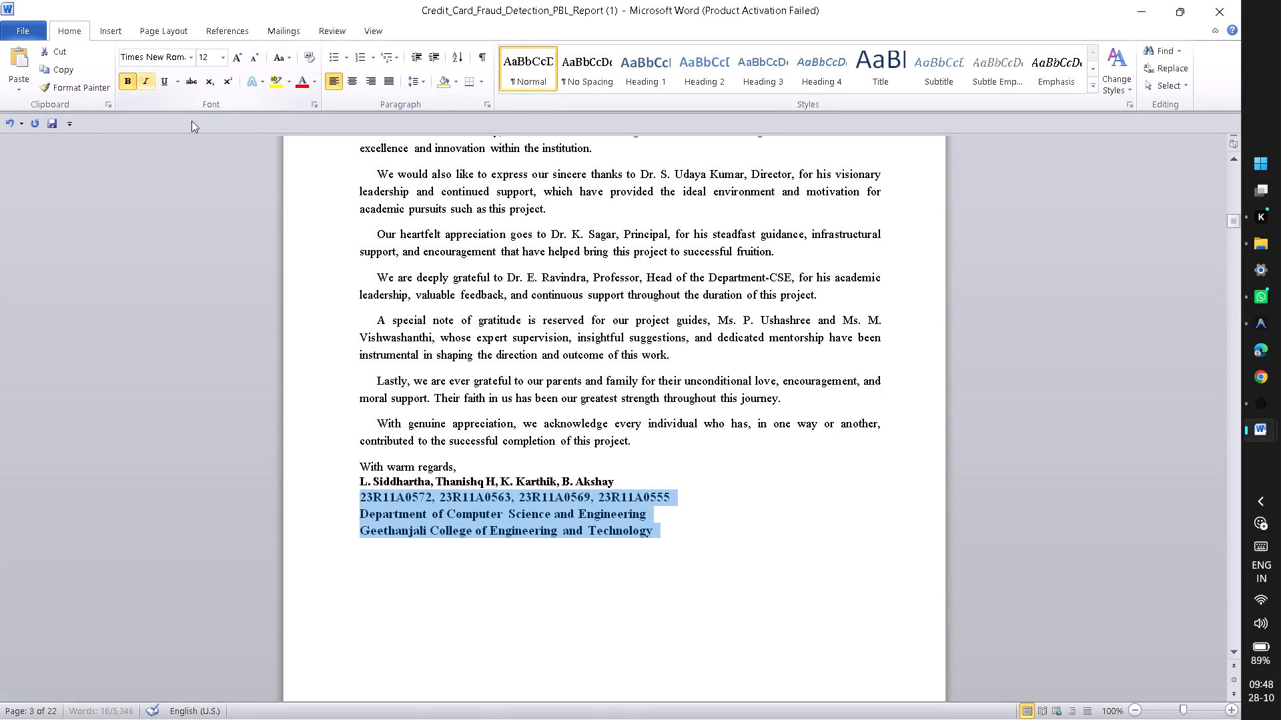
Set the student names line under "With warm regards," to 12 pt font size.
drag(360, 479, 629, 475)
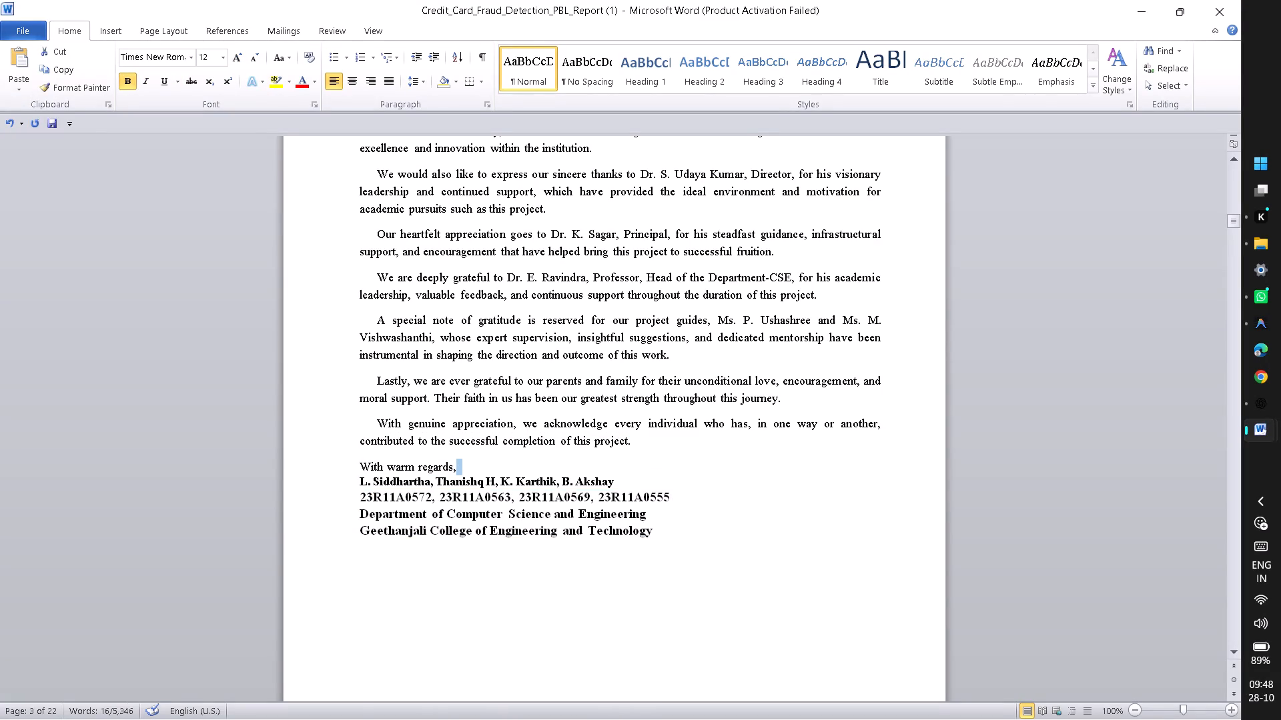
drag(629, 475, 625, 482)
click(219, 57)
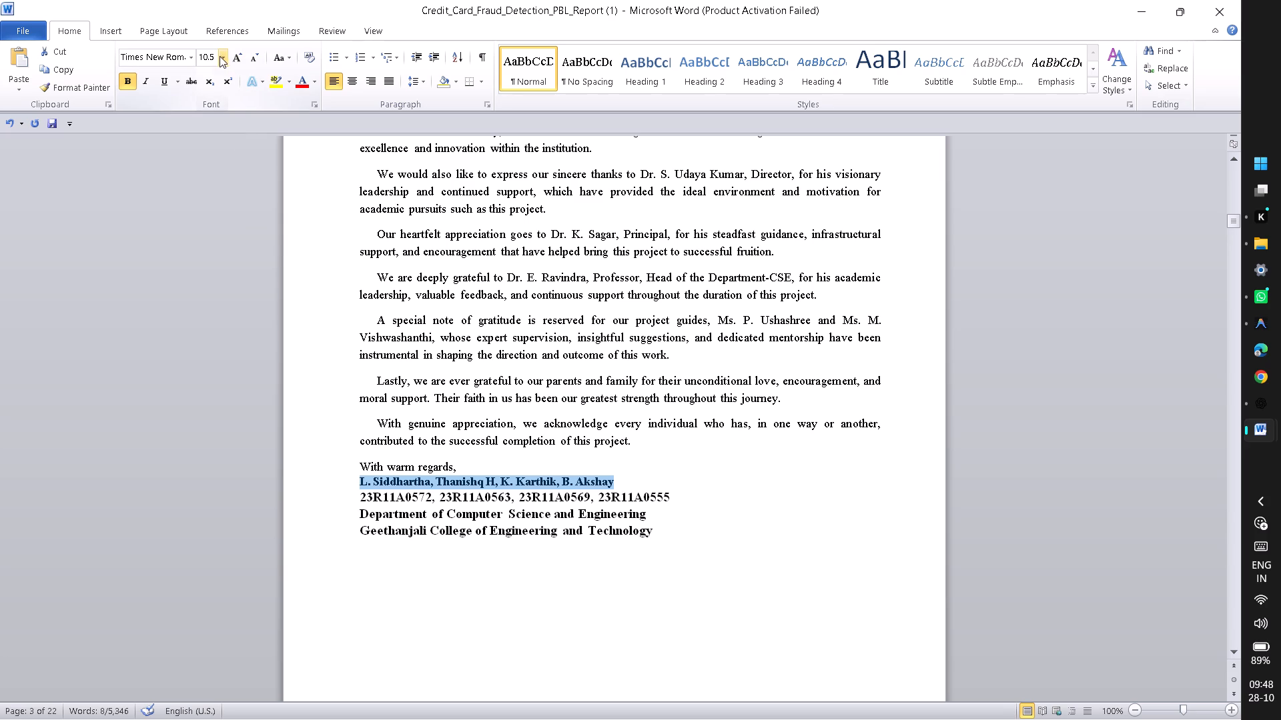
click(207, 135)
click(583, 449)
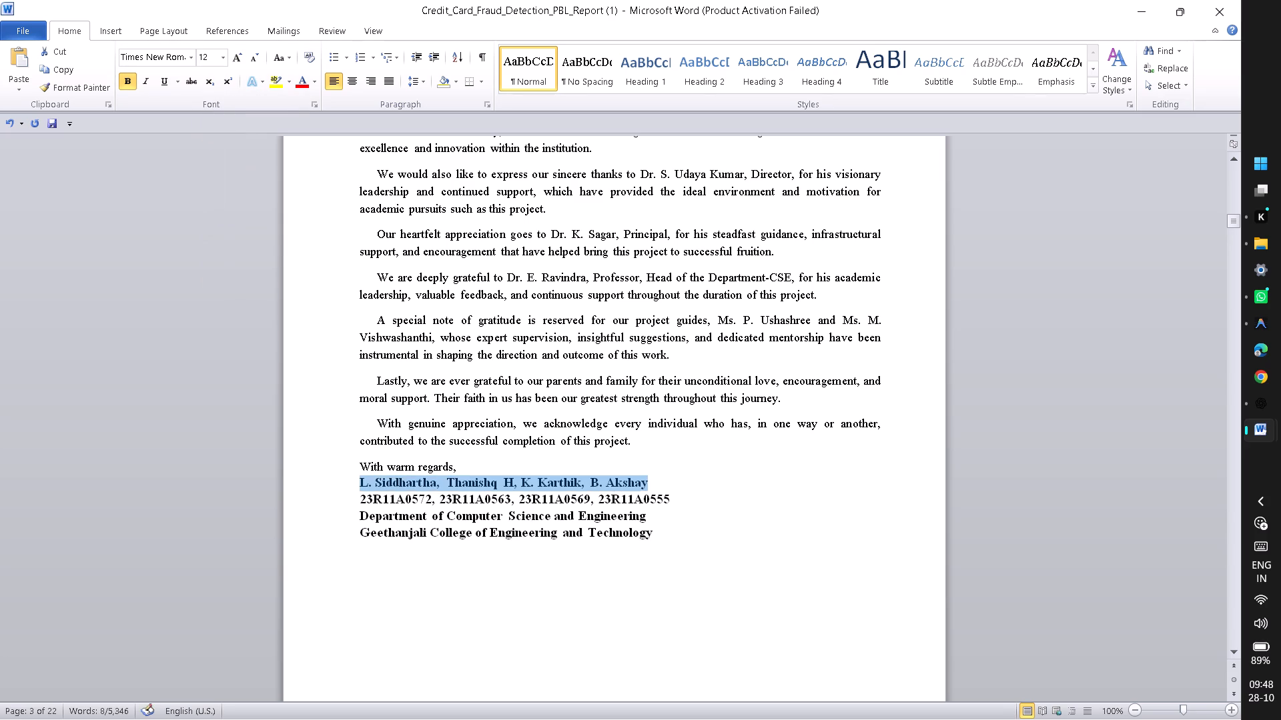
Set all acknowledgement body text, from the first paragraph below the heading through "With warm regards,", to 12 pt font size.
drag(475, 464, 368, 327)
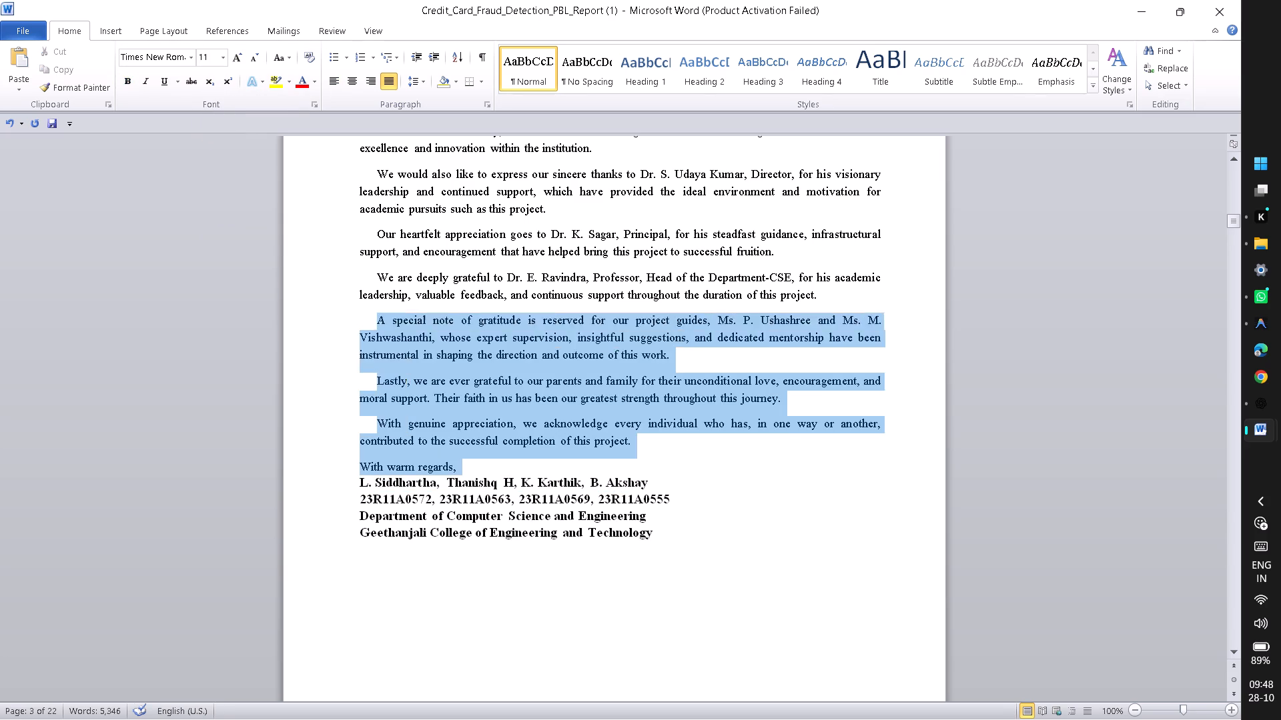
drag(368, 327, 354, 317)
scroll(362, 325, up, 6)
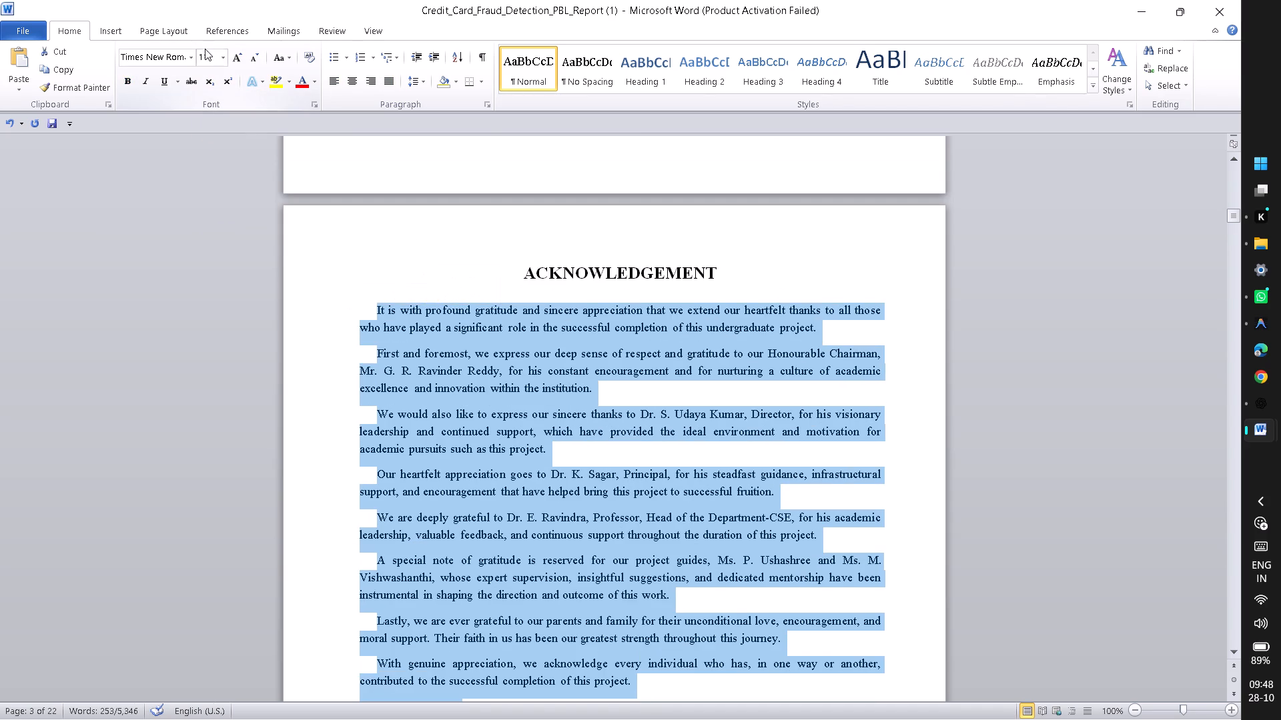
click(222, 57)
click(207, 133)
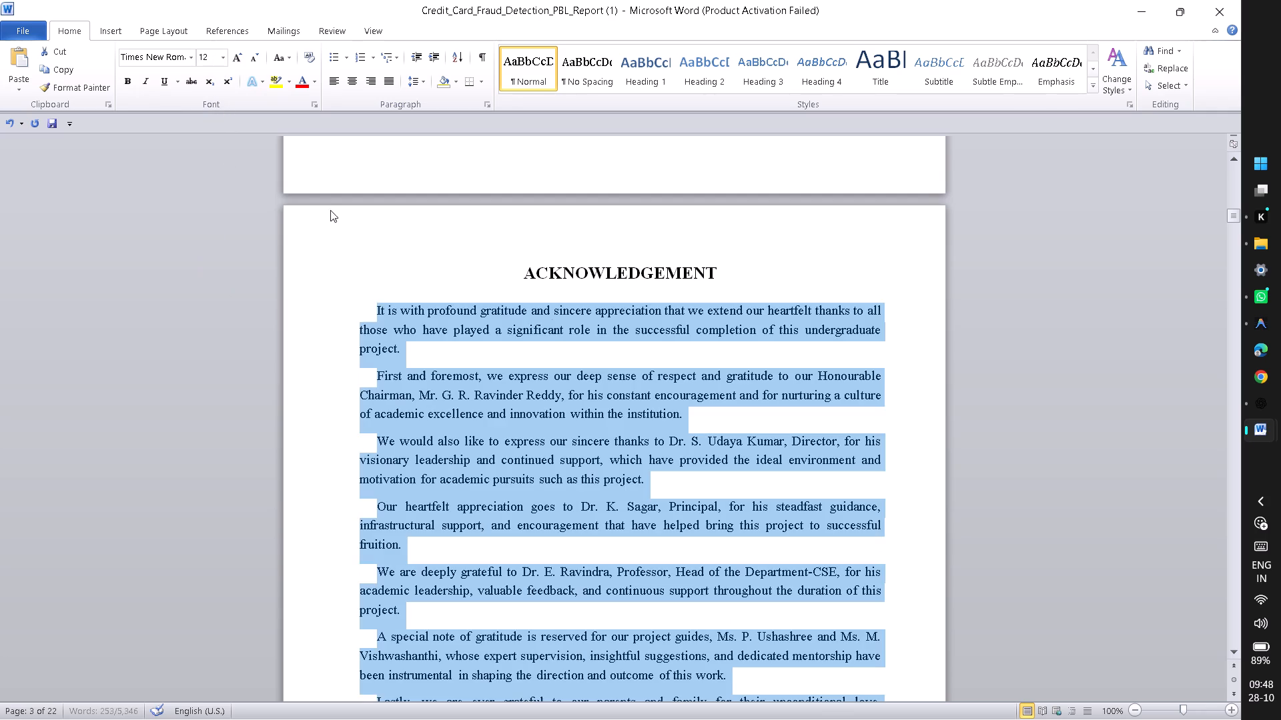
click(435, 268)
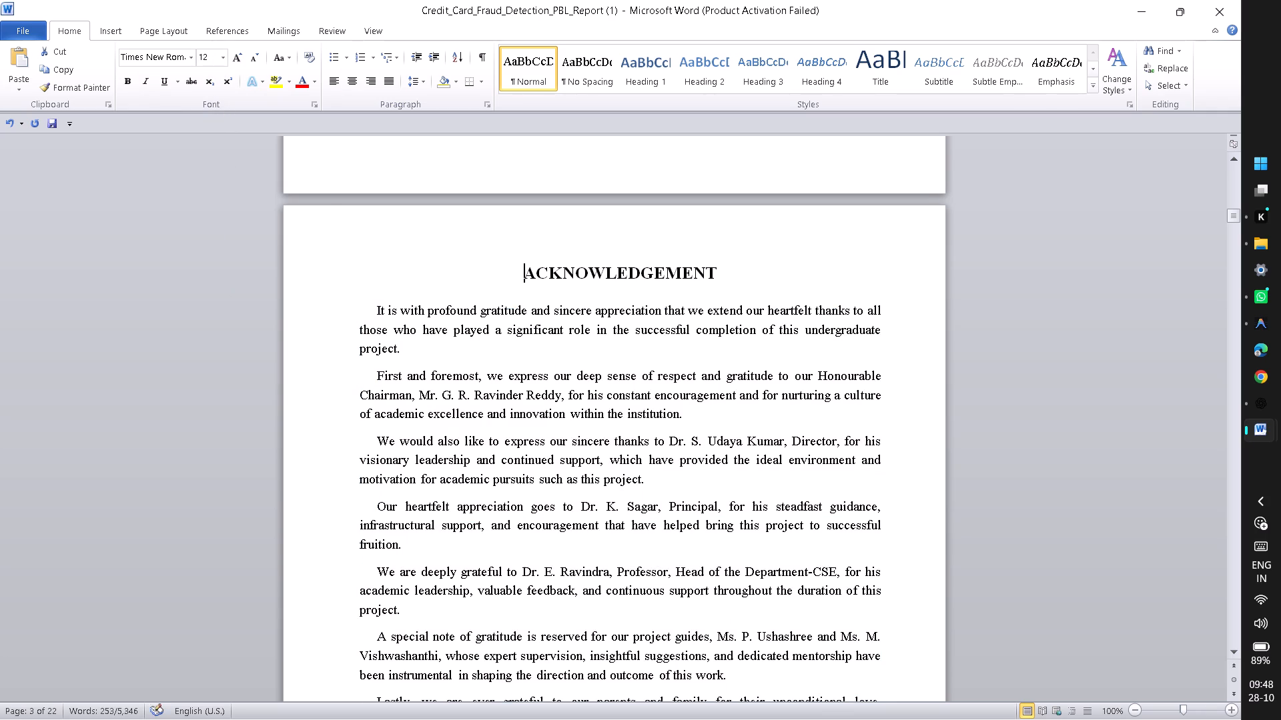
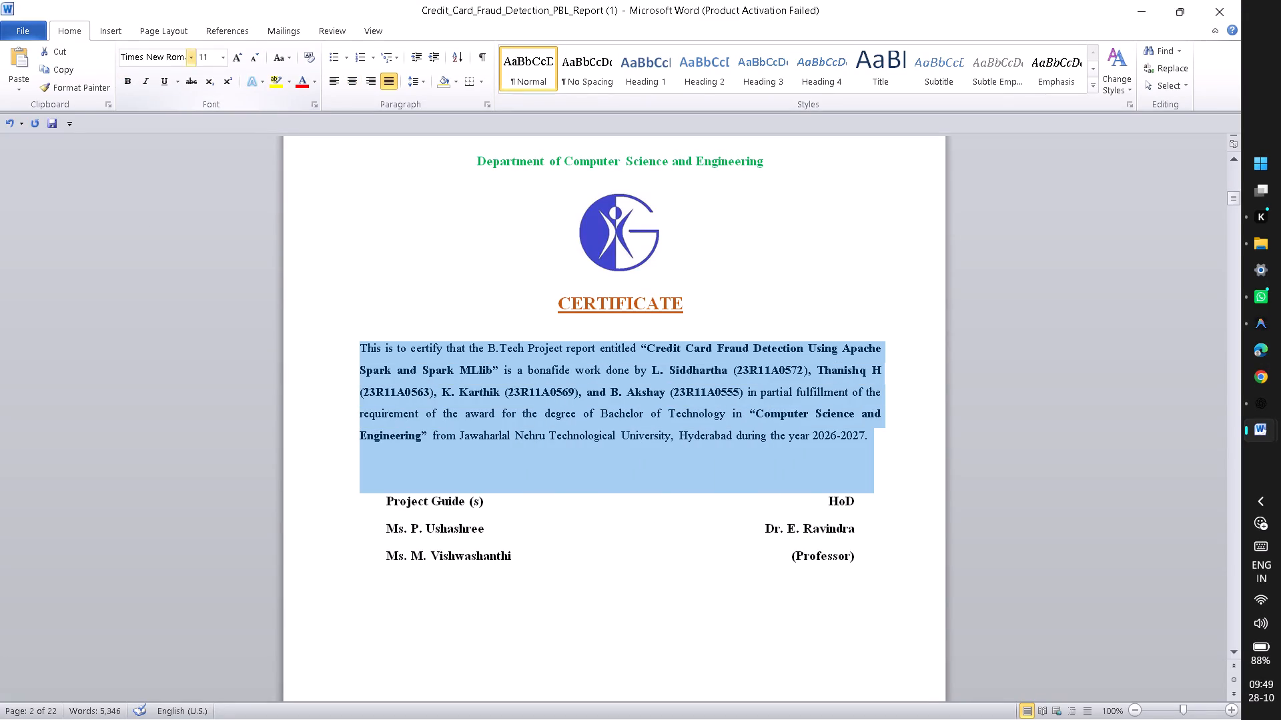
Set the certificate body paragraph, from "This is to certify" through the year 2026-2027, to 12 pt font size.
click(234, 56)
click(455, 301)
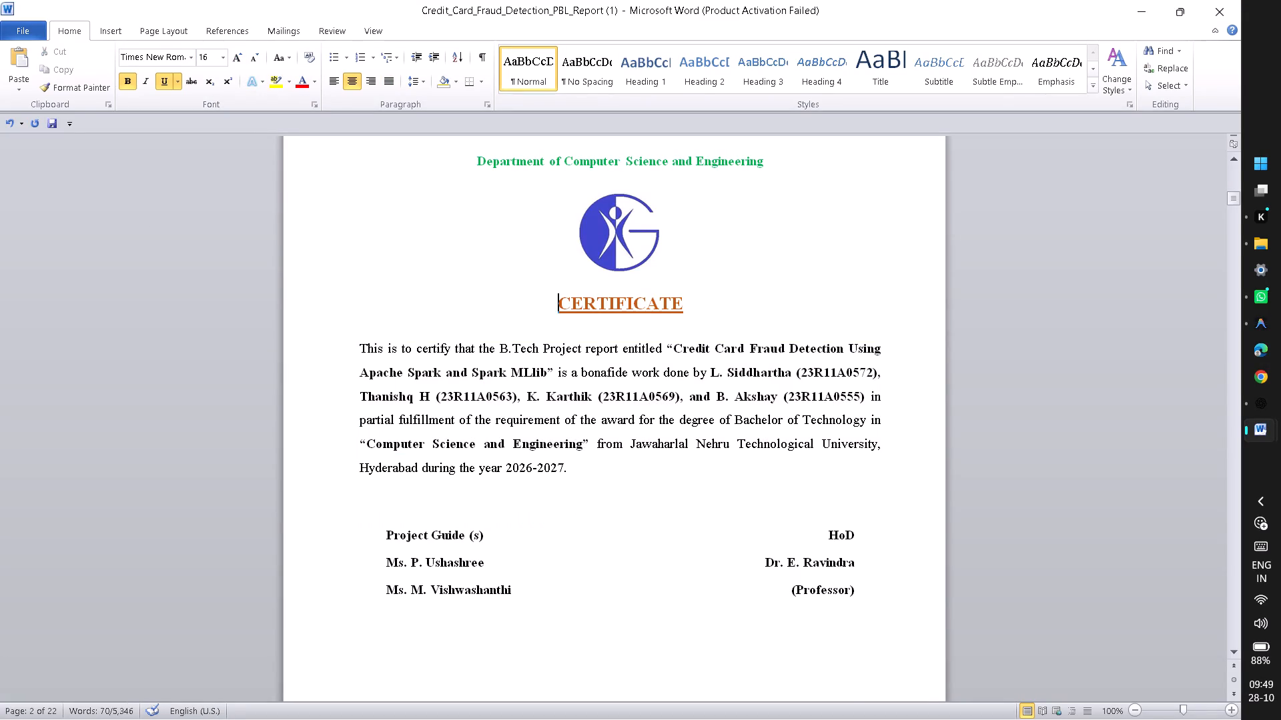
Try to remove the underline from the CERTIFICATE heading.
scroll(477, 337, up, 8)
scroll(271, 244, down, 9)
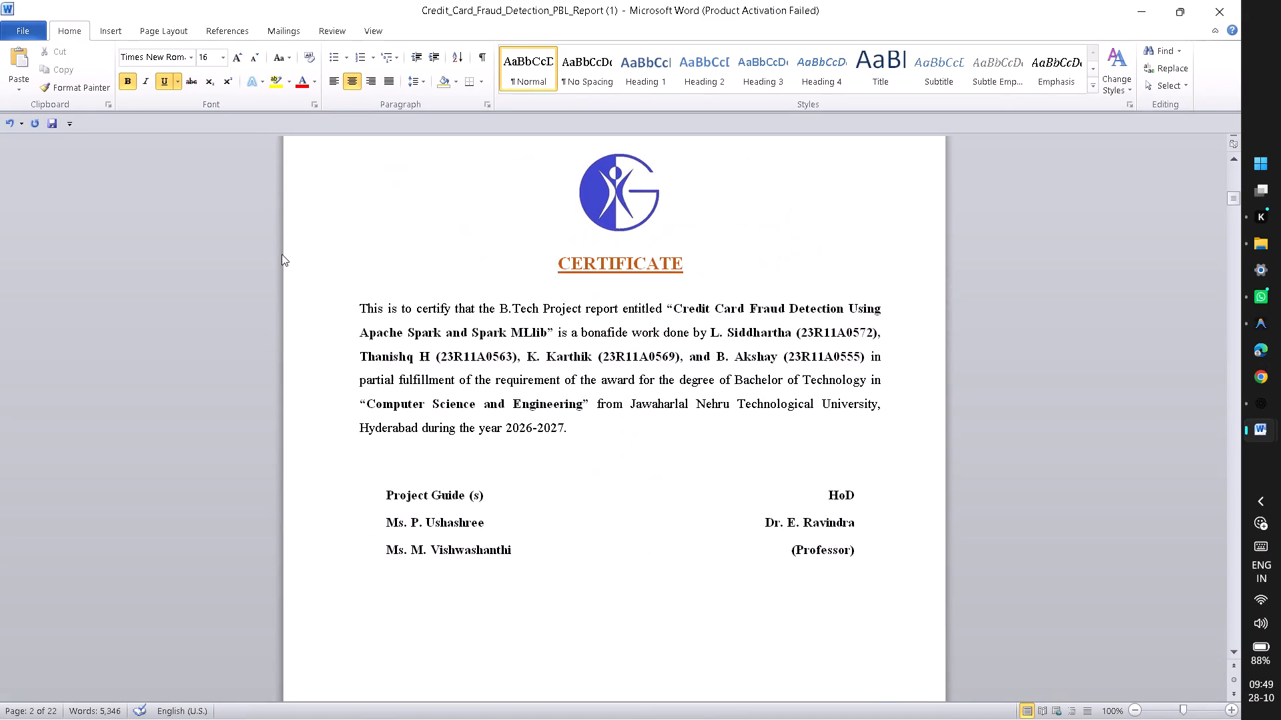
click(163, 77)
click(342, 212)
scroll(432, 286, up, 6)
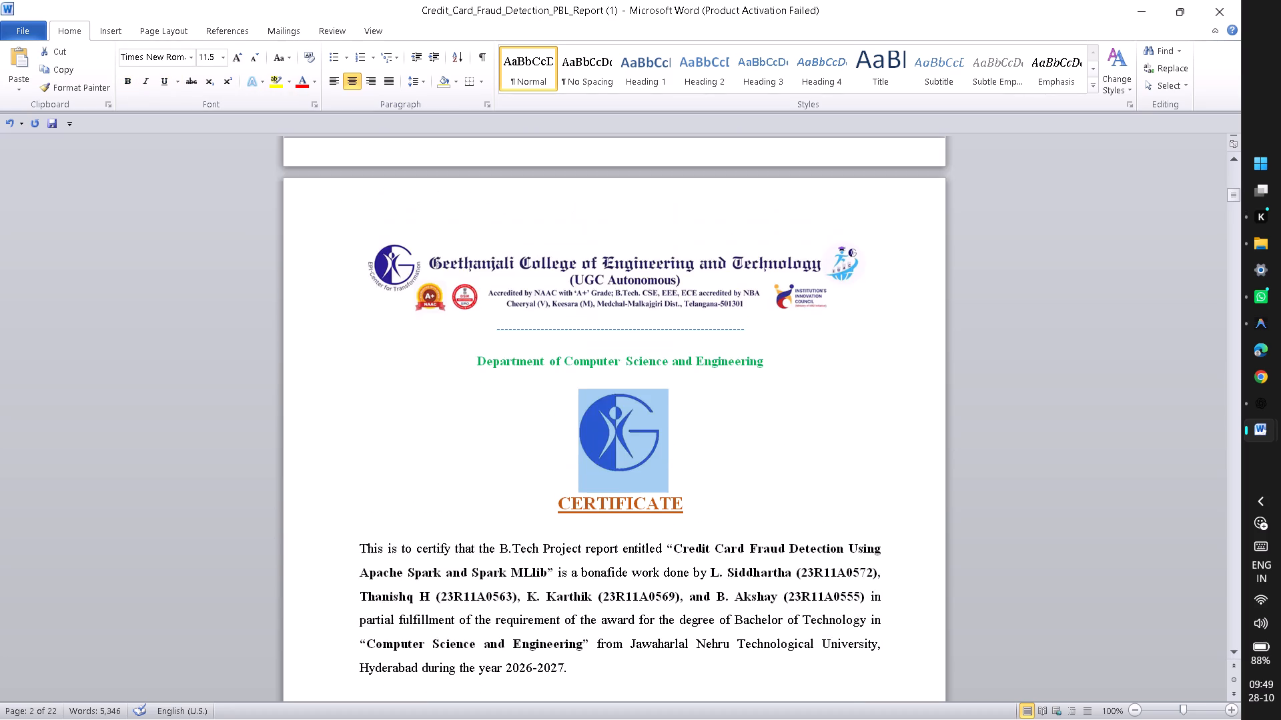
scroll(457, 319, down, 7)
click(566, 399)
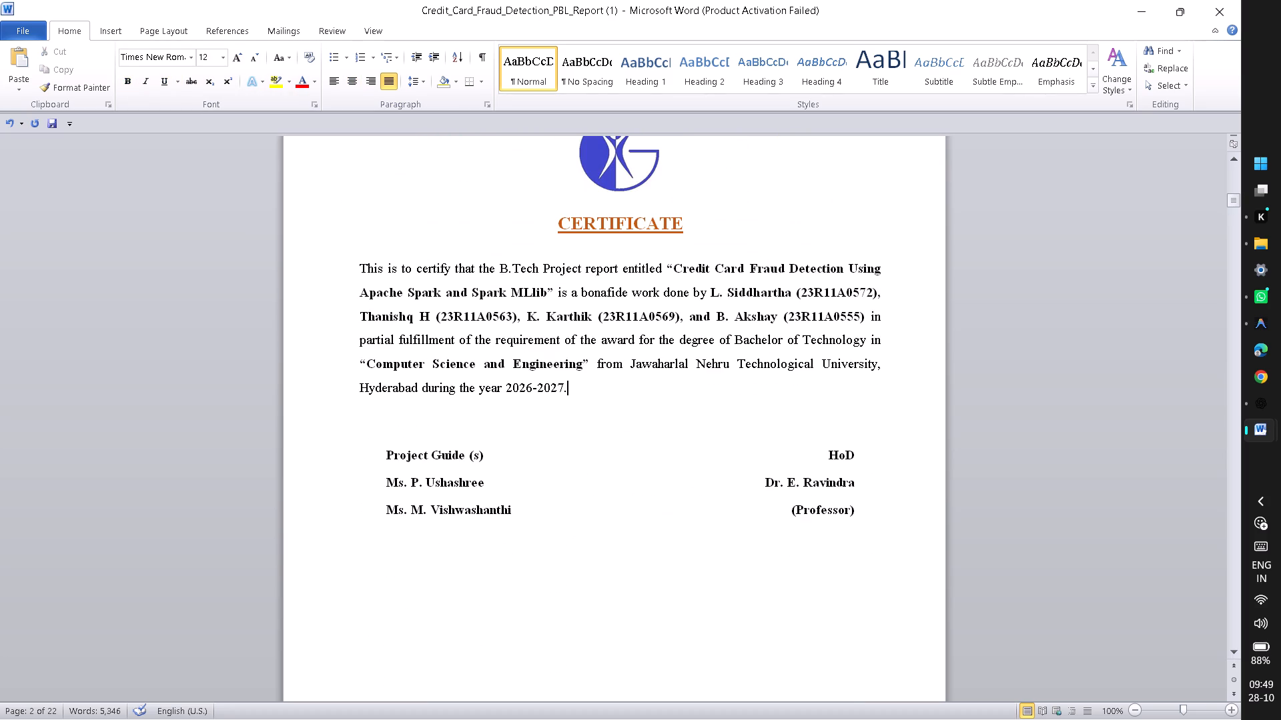
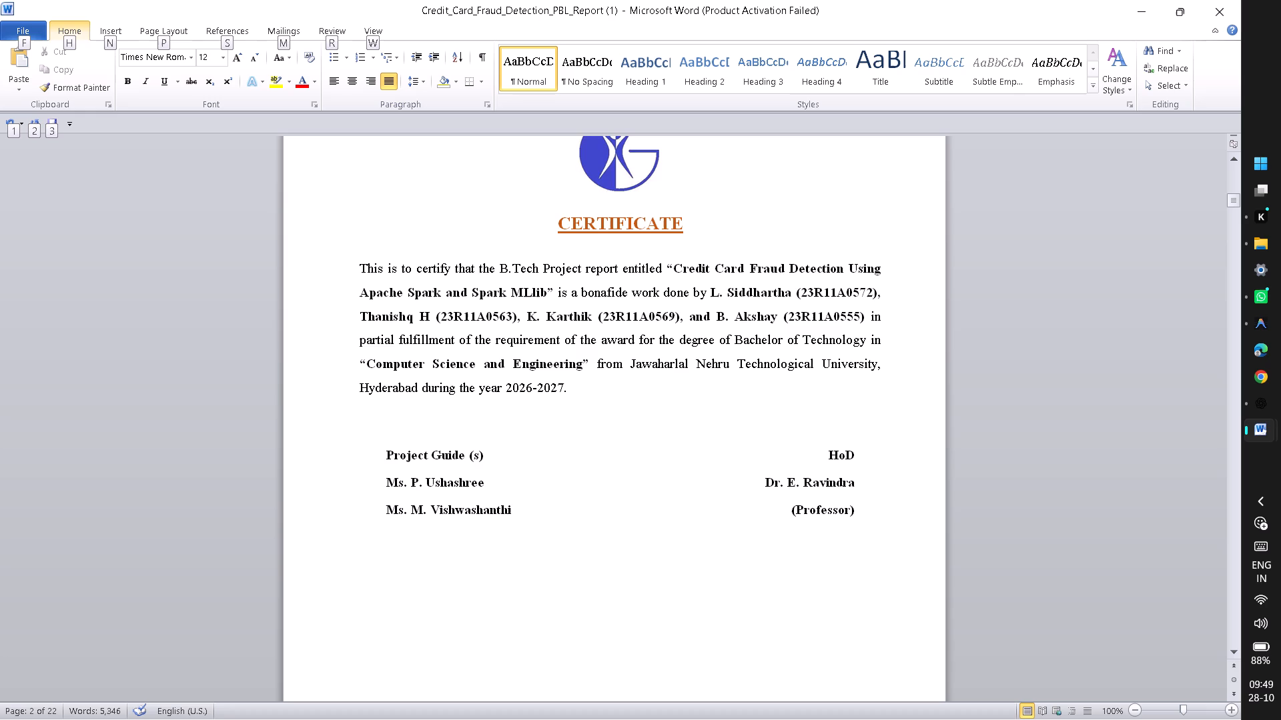
Enlarge the font of all text in the Table of Contents table, header row included, by two size increments.
scroll(510, 331, down, 13)
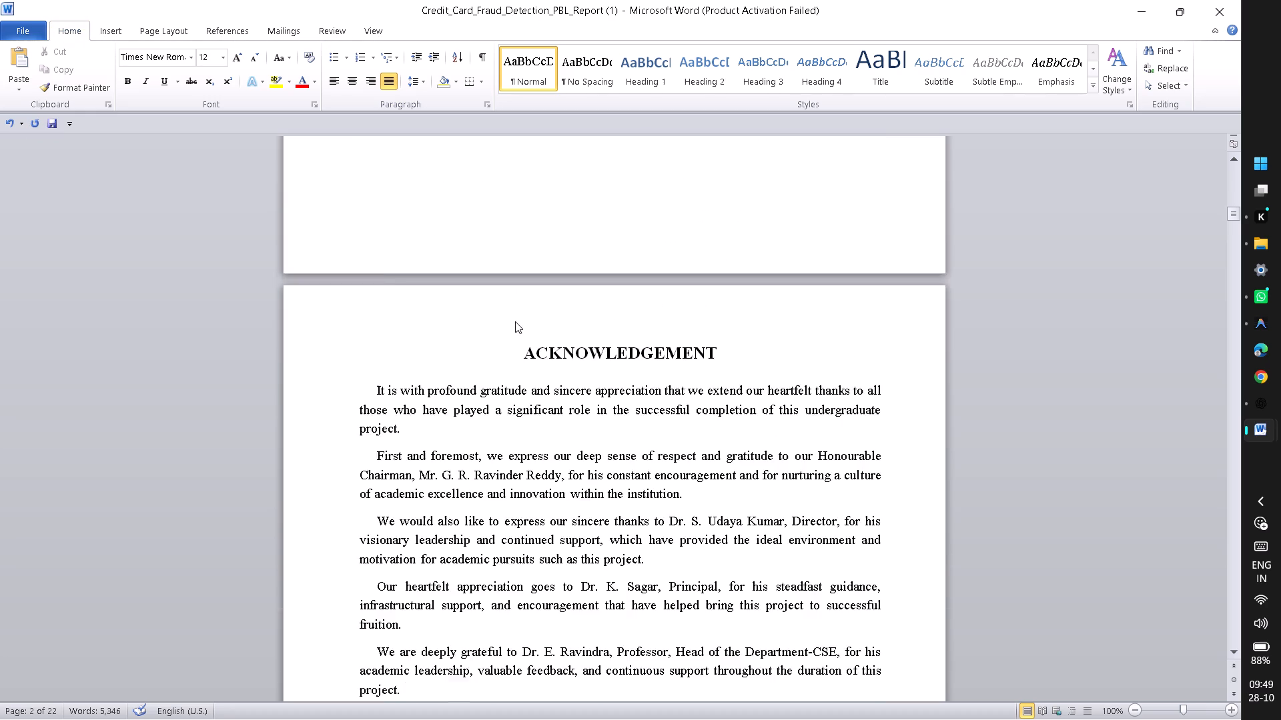
scroll(515, 321, down, 9)
scroll(515, 321, down, 17)
scroll(516, 320, down, 5)
scroll(510, 315, up, 1)
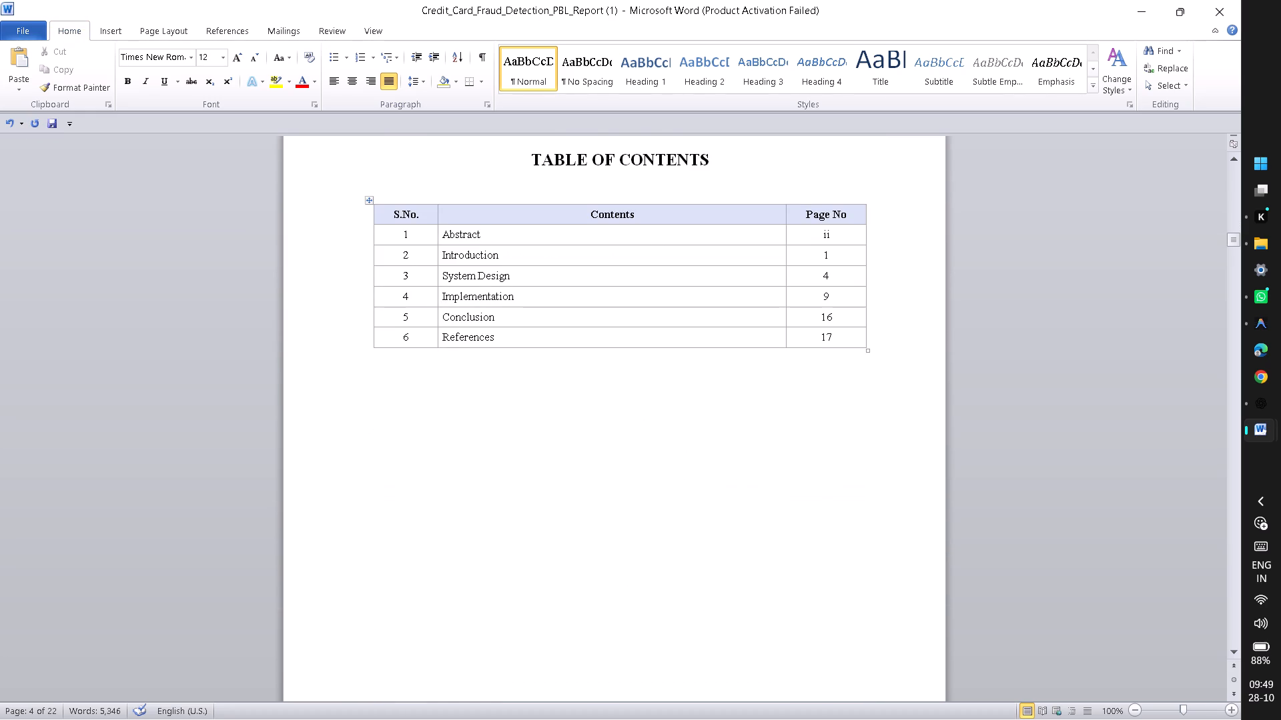
drag(386, 218, 858, 335)
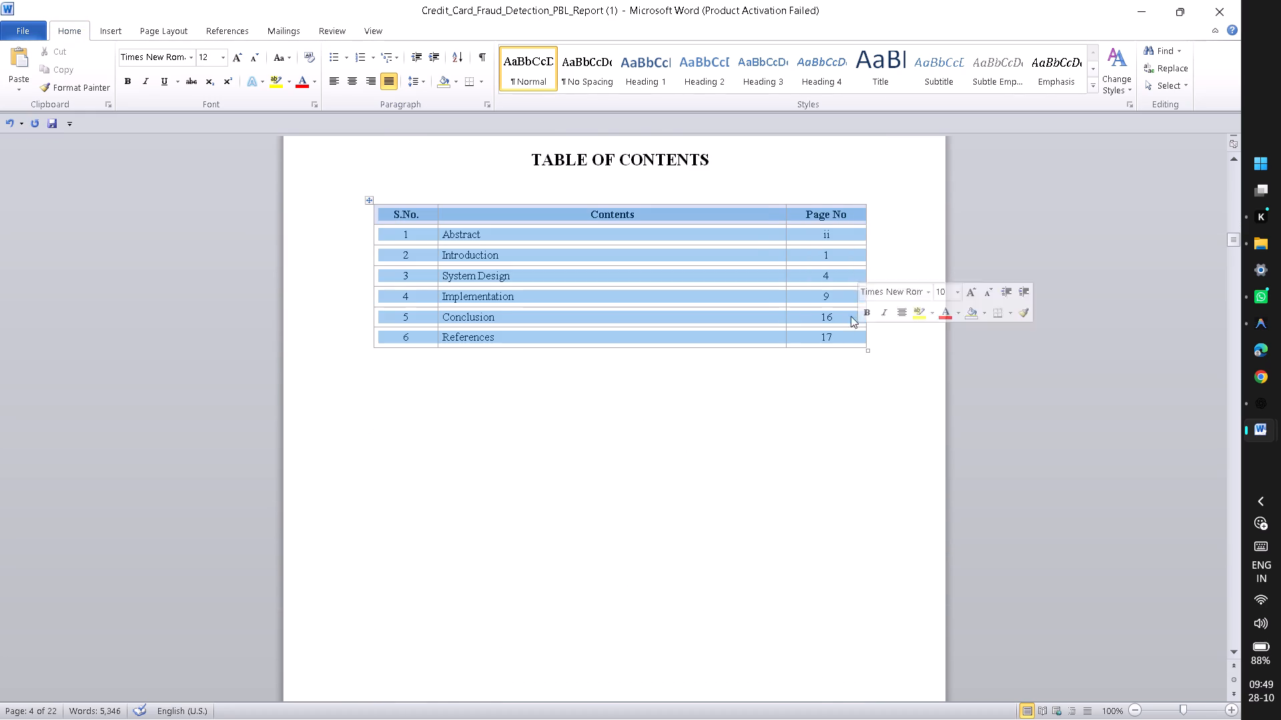
click(232, 57)
click(232, 57)
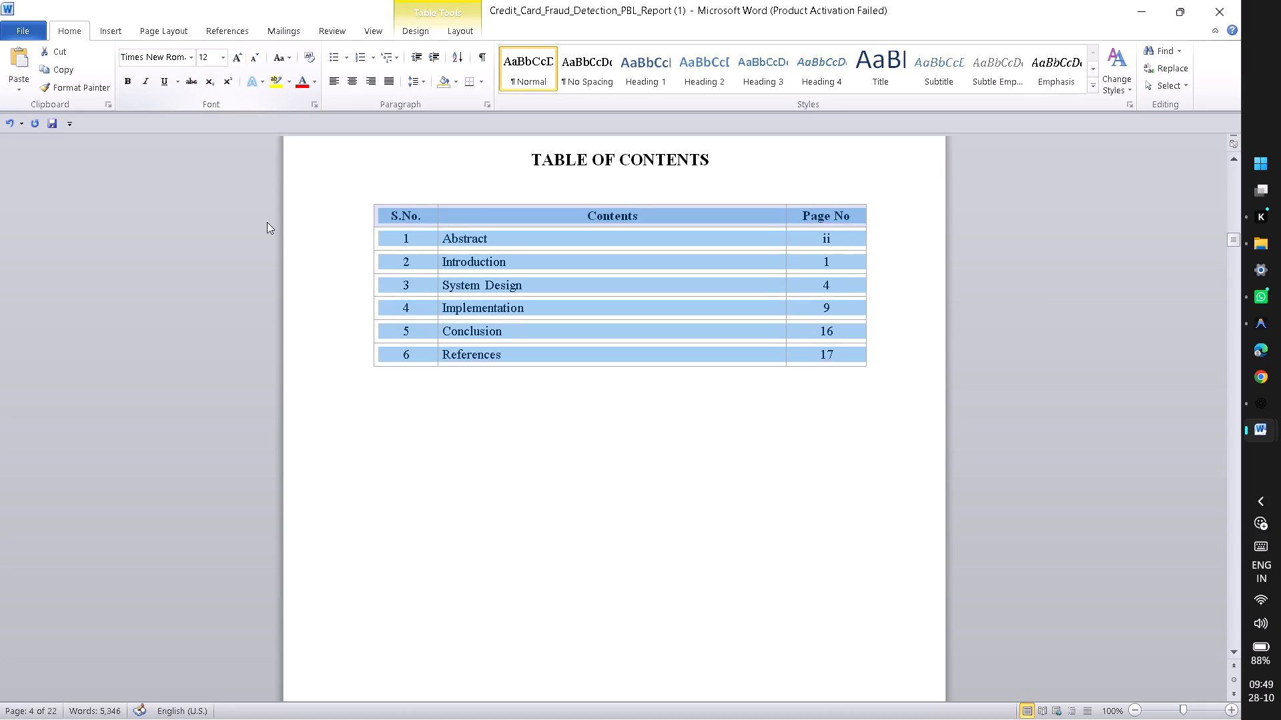
click(336, 209)
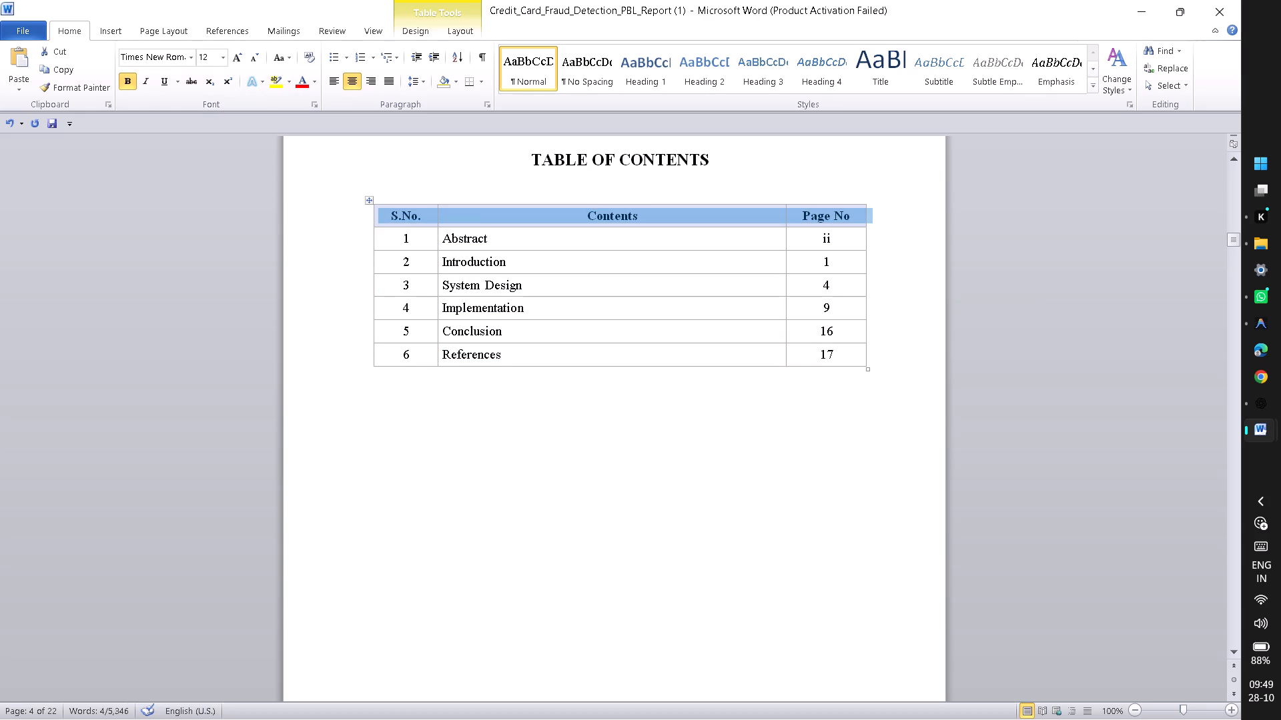
click(512, 516)
scroll(490, 517, down, 4)
scroll(489, 517, up, 4)
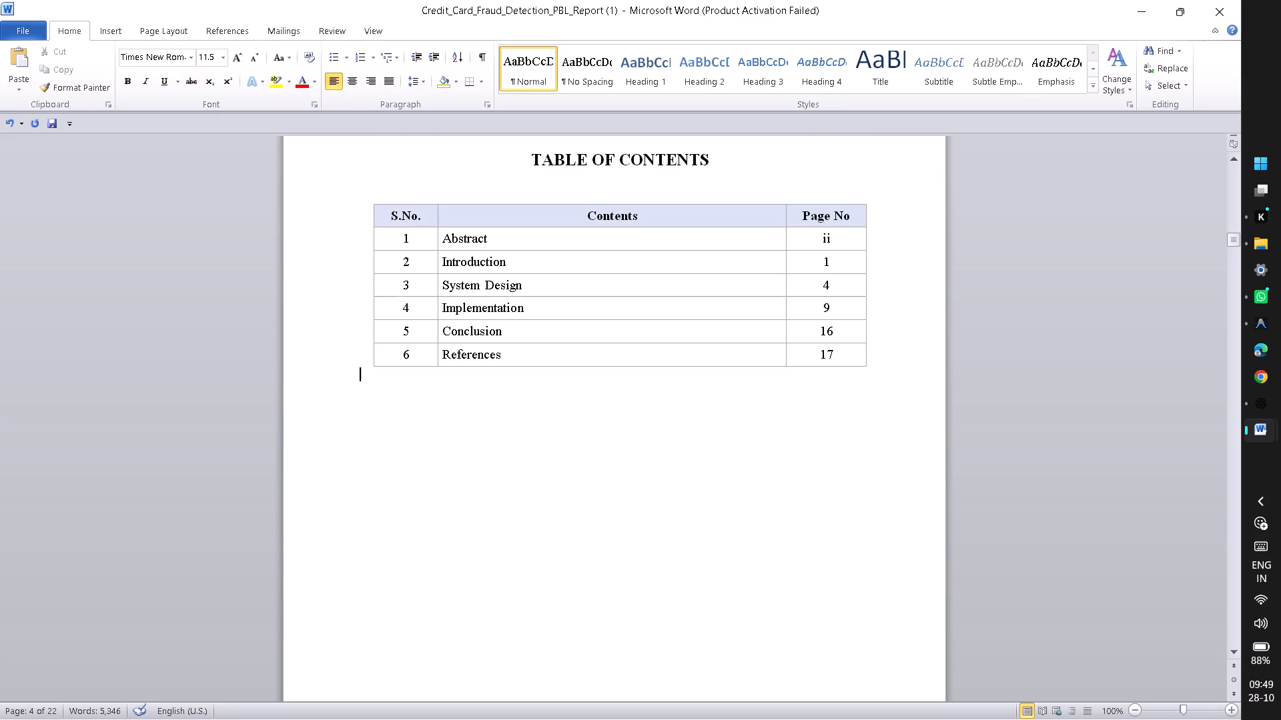
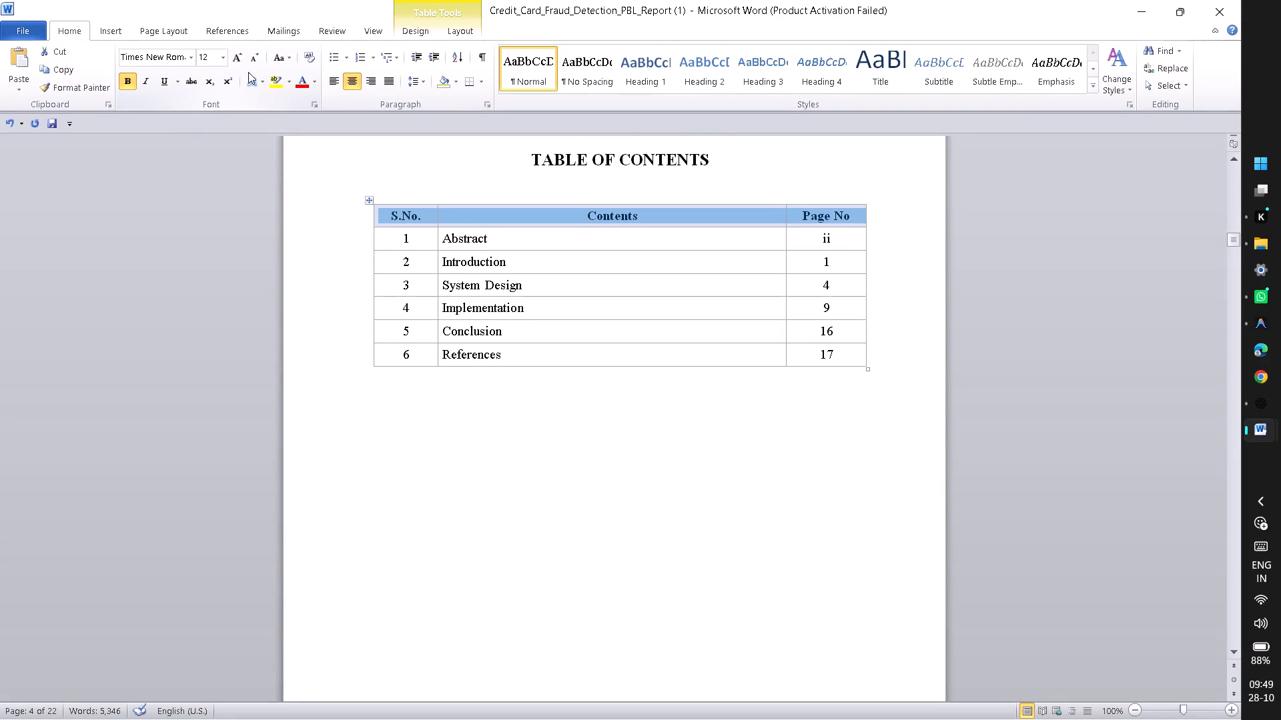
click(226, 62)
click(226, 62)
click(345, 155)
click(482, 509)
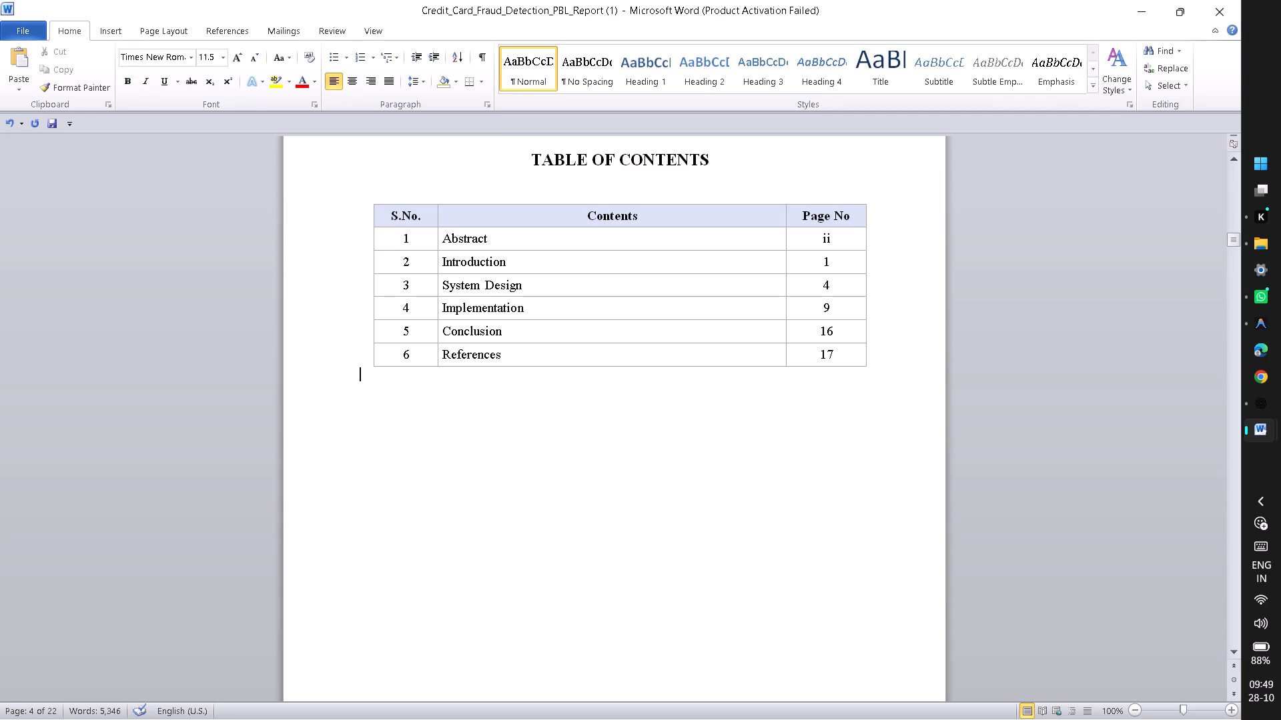
Review the formatting of the Abstract page, from its heading down to the keywords line.
scroll(474, 510, down, 19)
scroll(544, 509, down, 5)
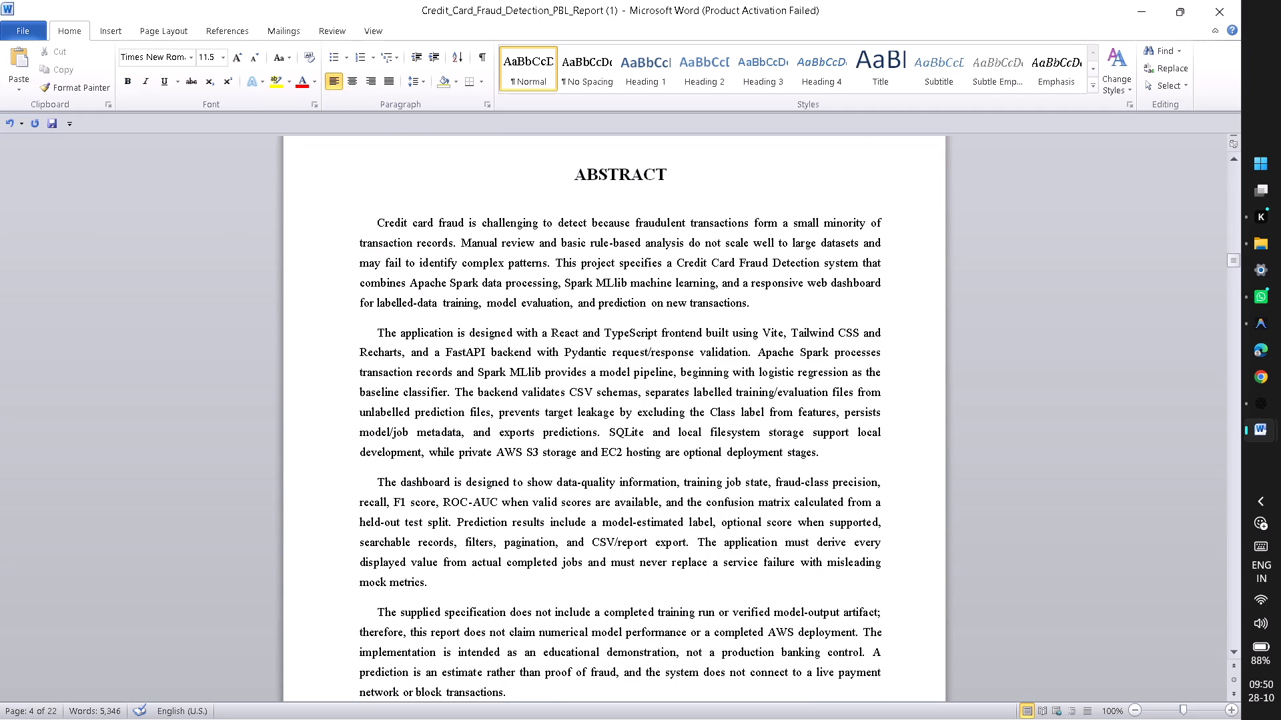
scroll(387, 265, down, 1)
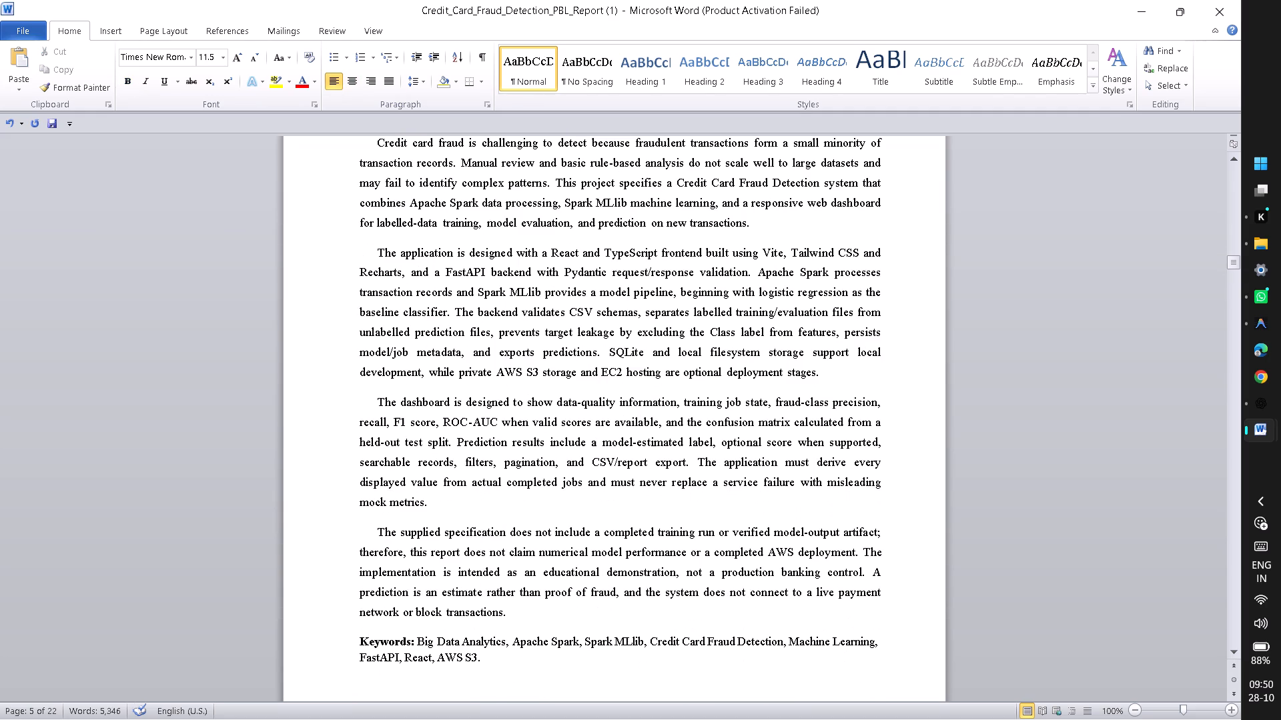
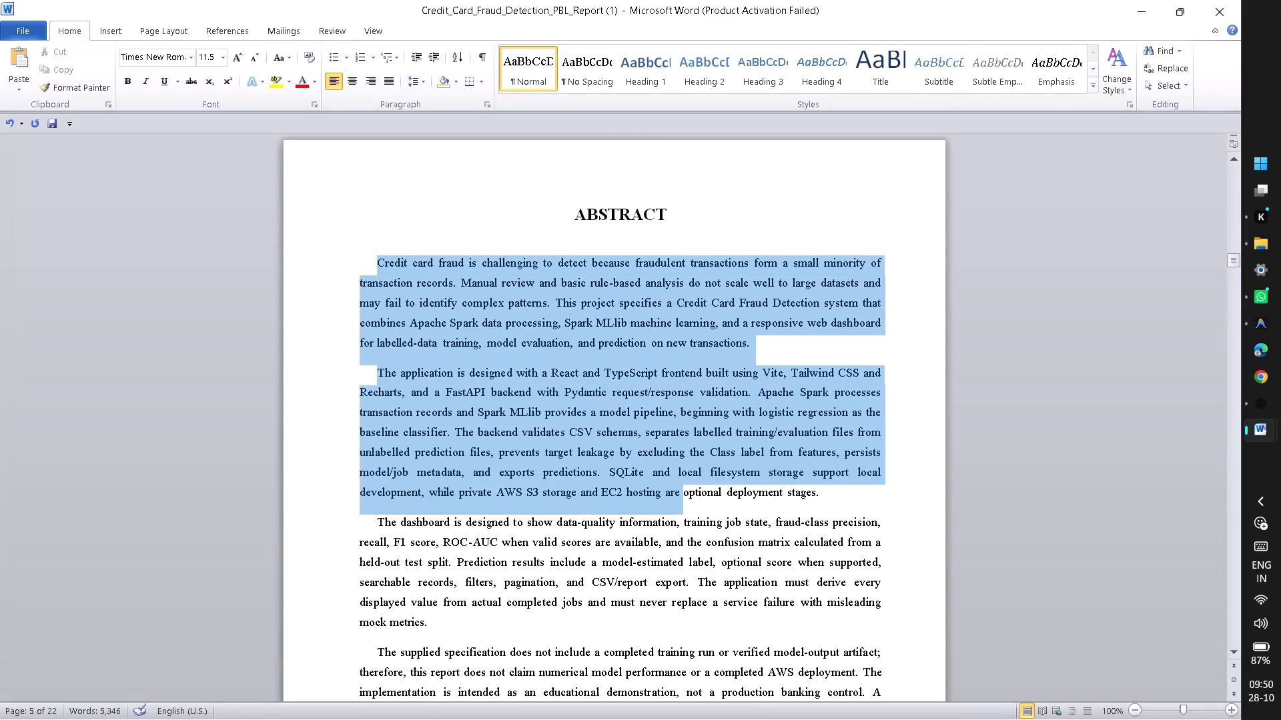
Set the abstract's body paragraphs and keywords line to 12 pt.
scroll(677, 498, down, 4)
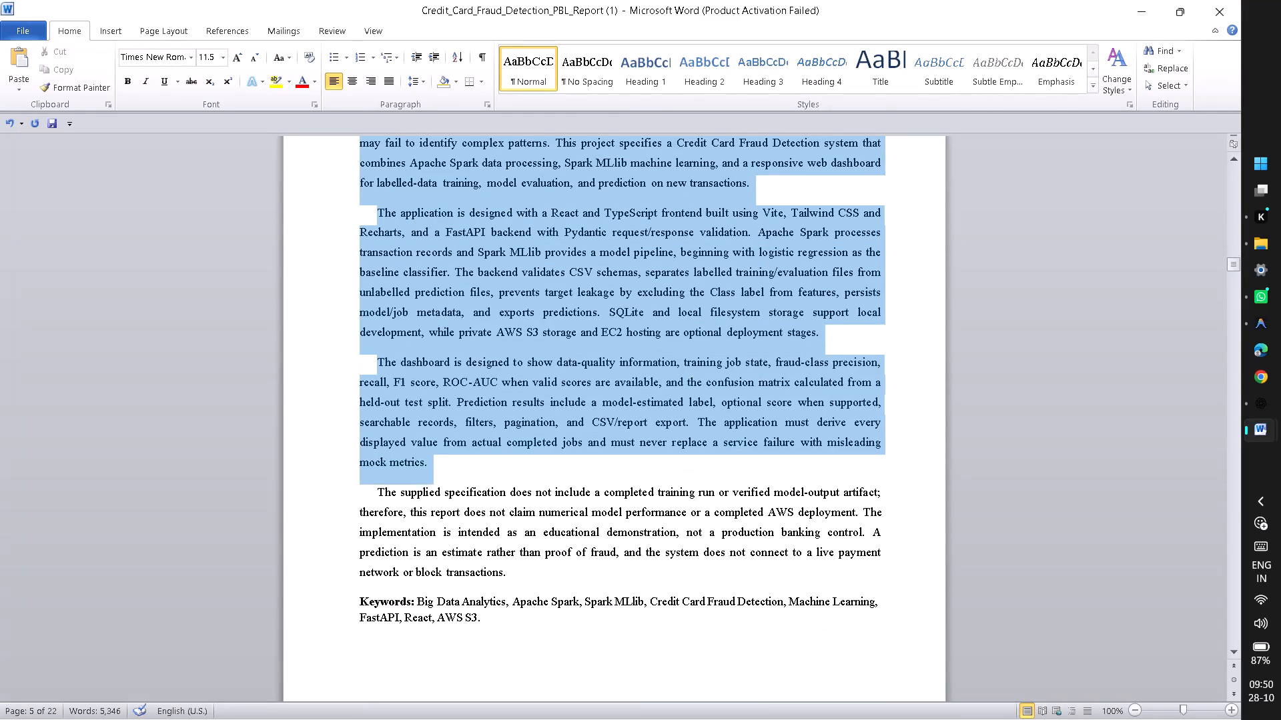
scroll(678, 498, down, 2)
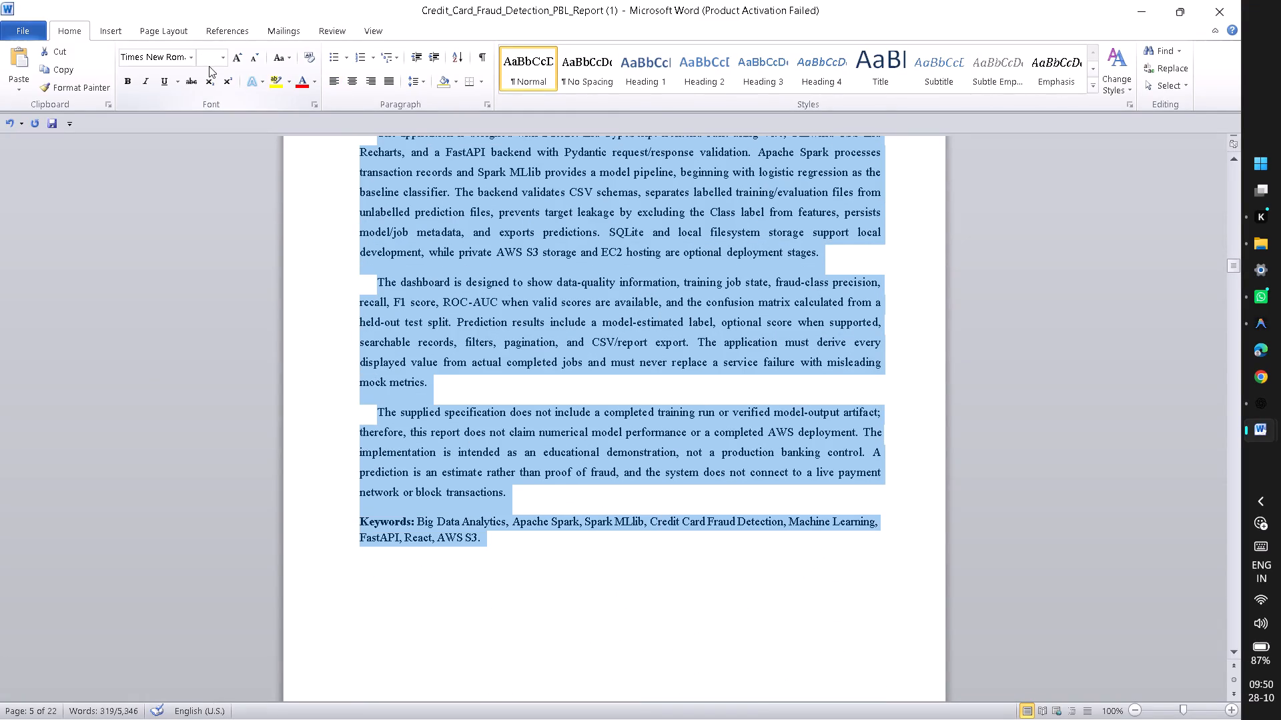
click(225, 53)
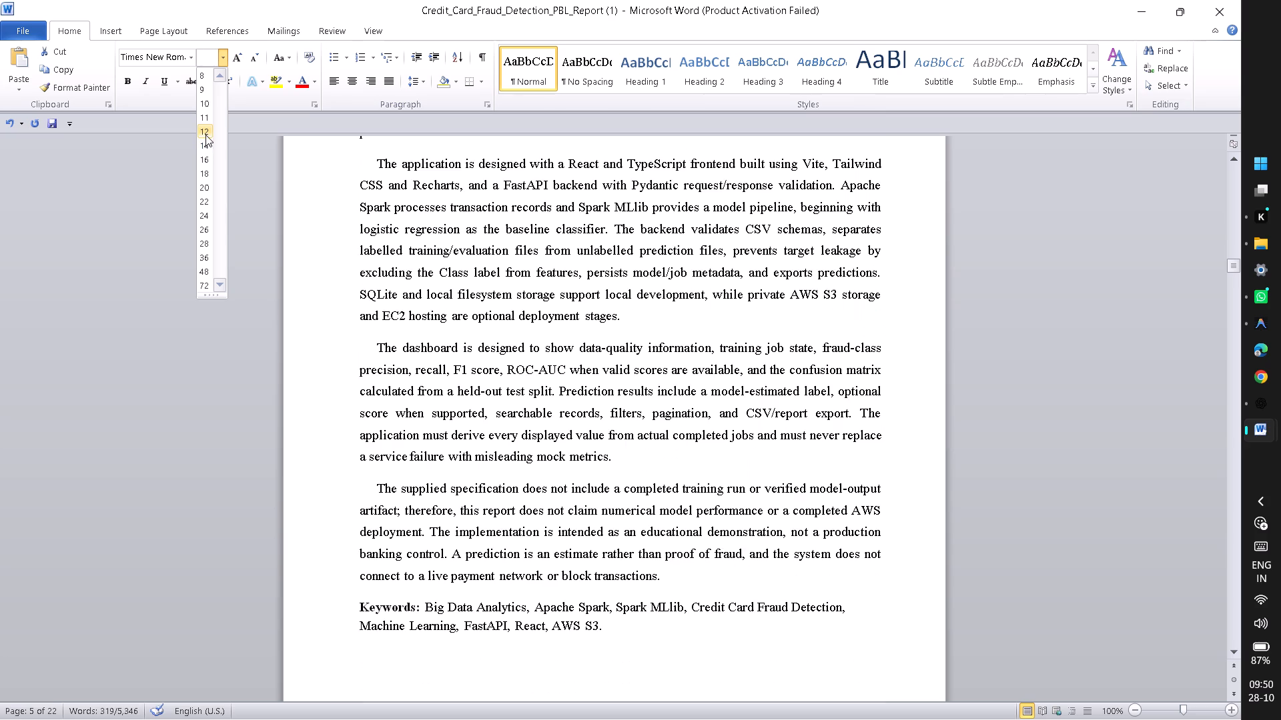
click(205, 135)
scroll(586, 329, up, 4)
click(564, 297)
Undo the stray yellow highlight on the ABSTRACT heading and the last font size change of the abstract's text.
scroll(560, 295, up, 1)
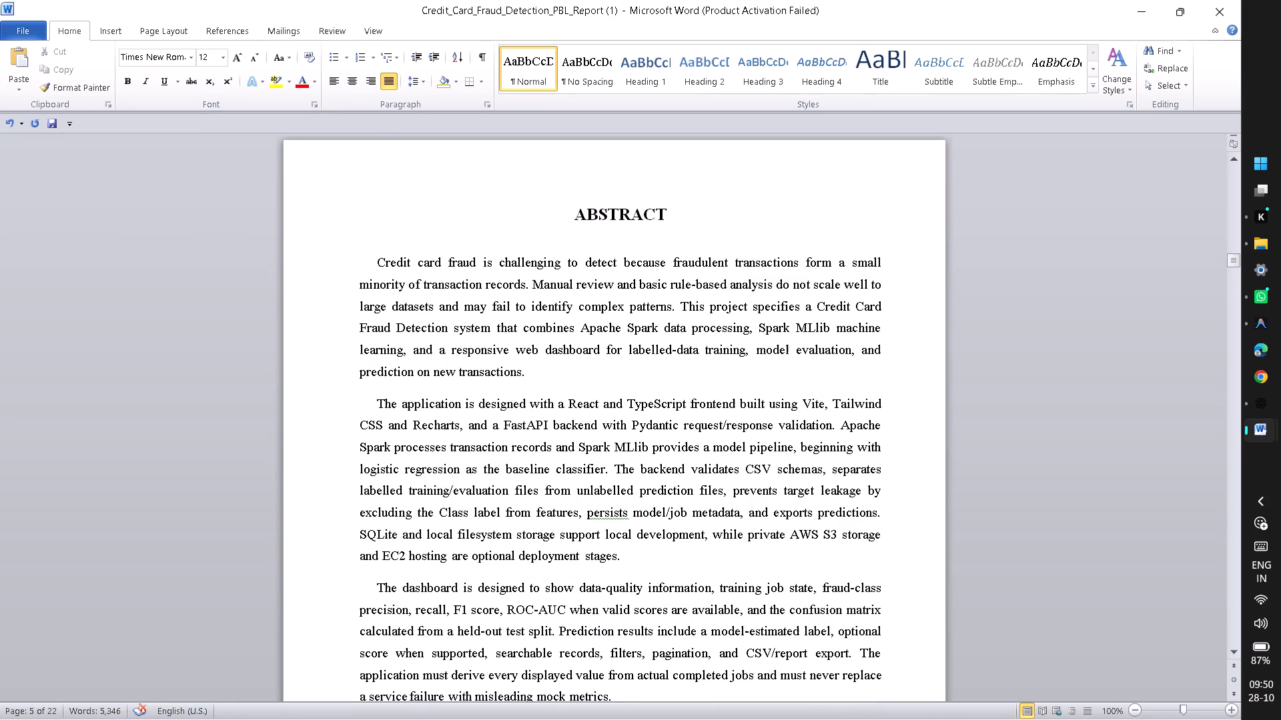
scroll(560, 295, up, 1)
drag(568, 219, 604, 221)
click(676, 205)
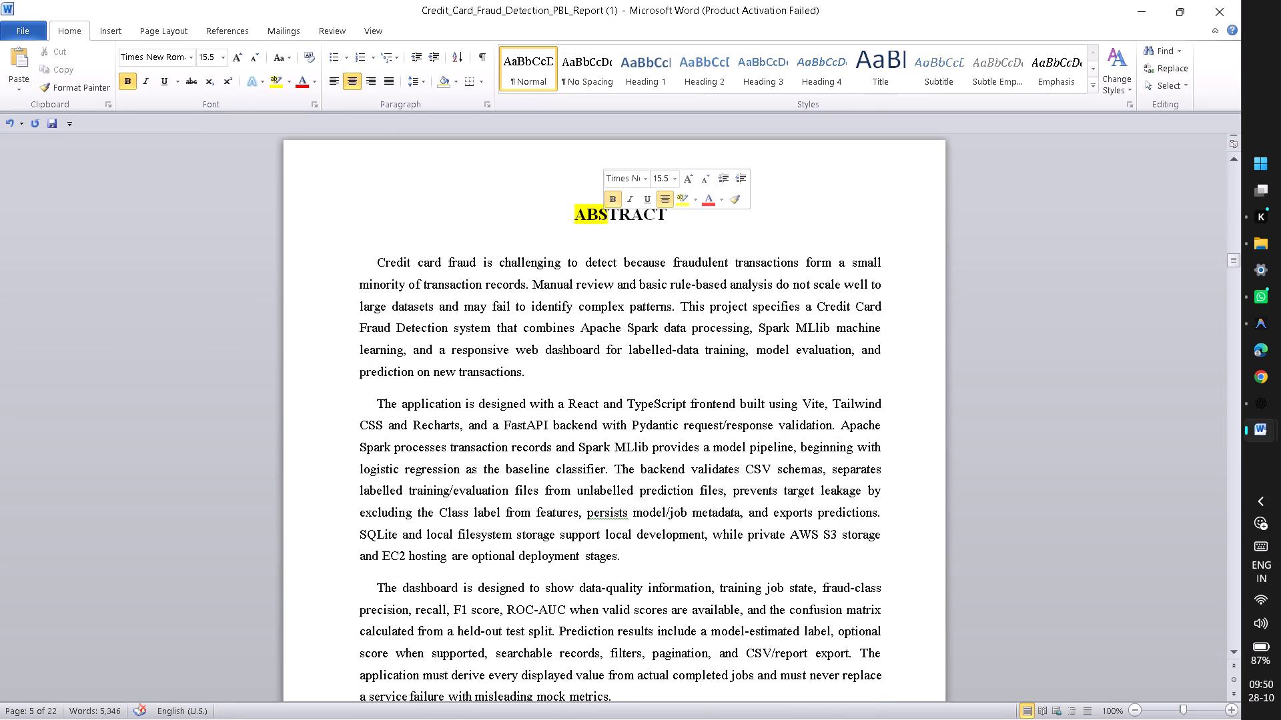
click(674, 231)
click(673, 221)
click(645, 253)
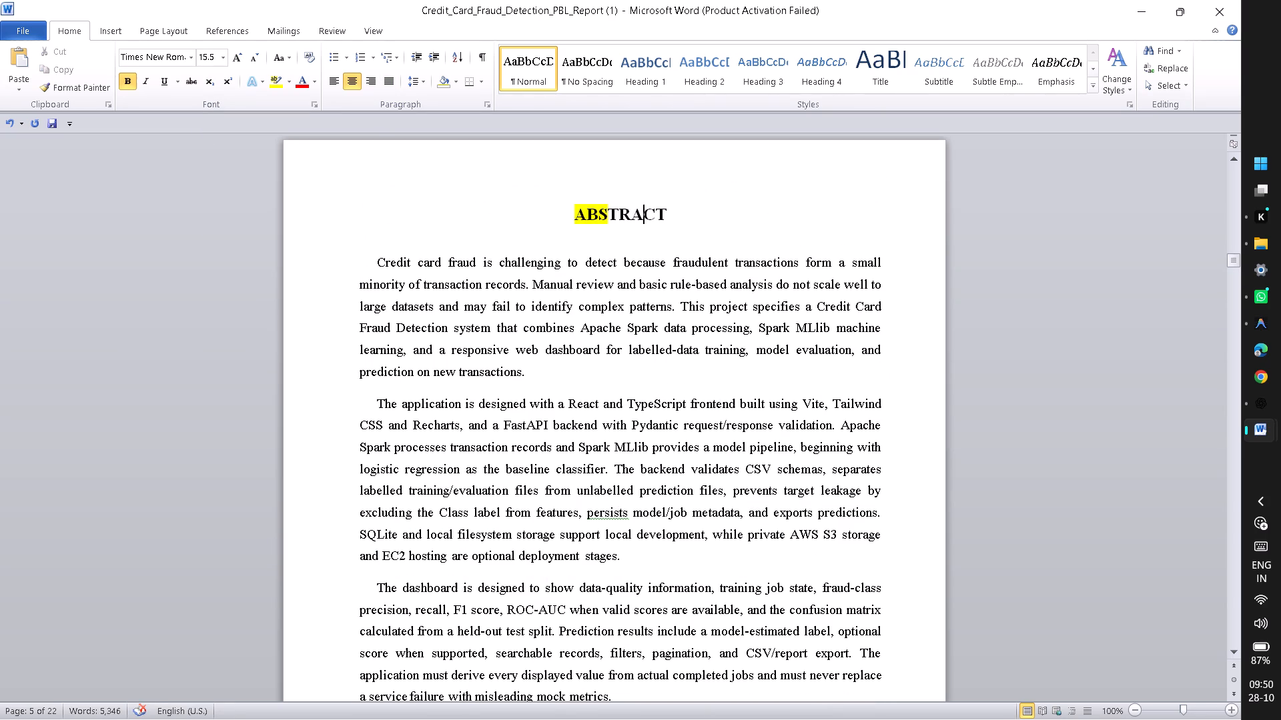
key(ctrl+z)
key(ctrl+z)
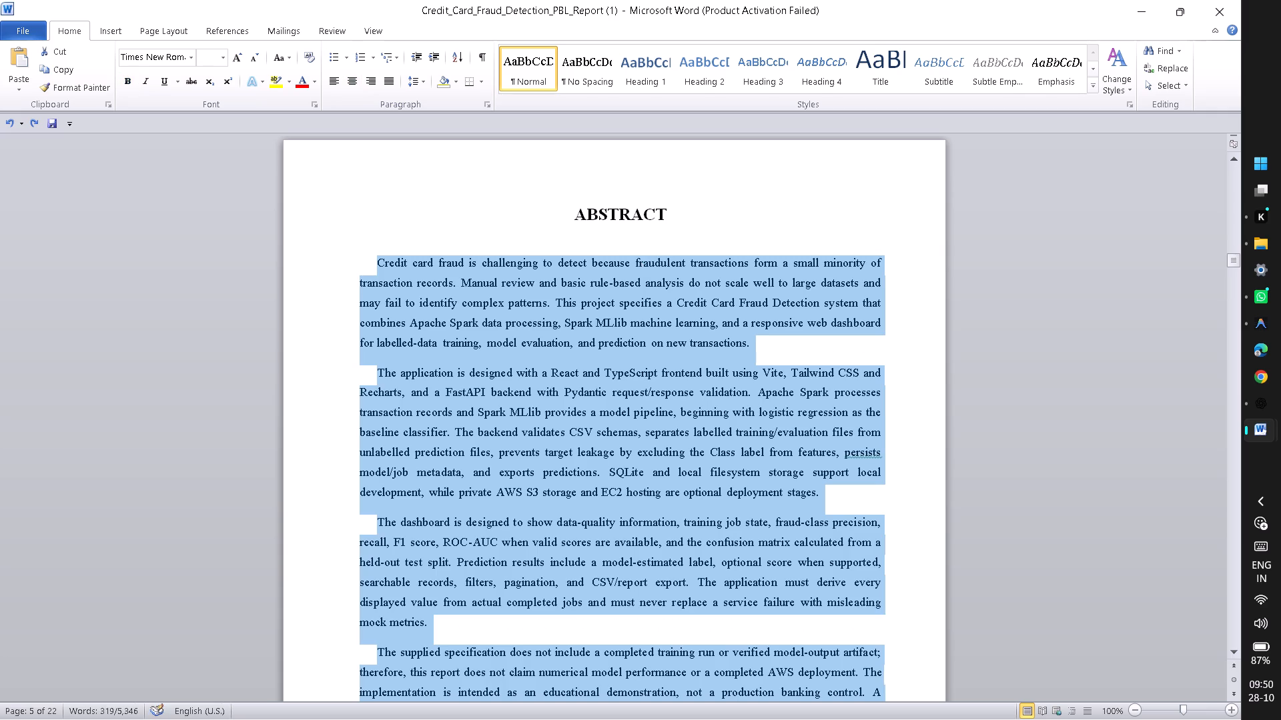
Set all the abstract's text below the heading, including the keywords line, to 12 pt.
click(636, 247)
scroll(566, 273, down, 3)
scroll(434, 216, up, 1)
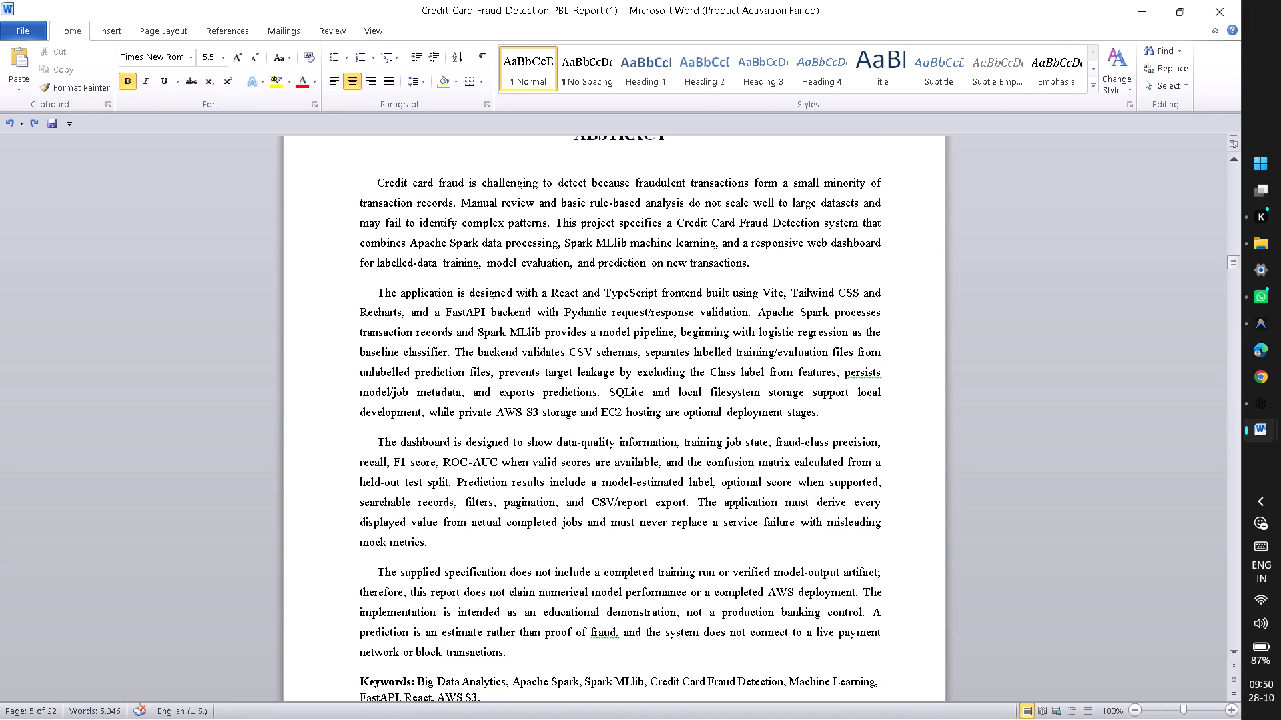
drag(380, 187, 591, 544)
scroll(651, 521, down, 4)
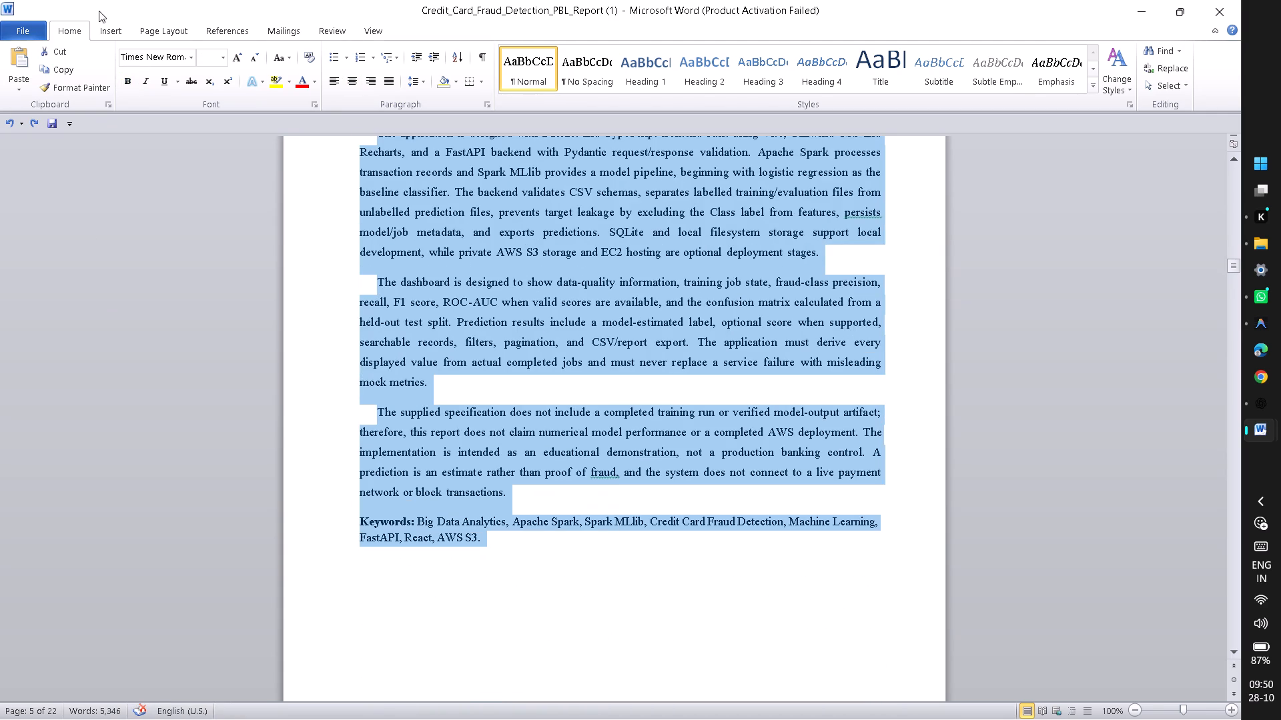
click(224, 53)
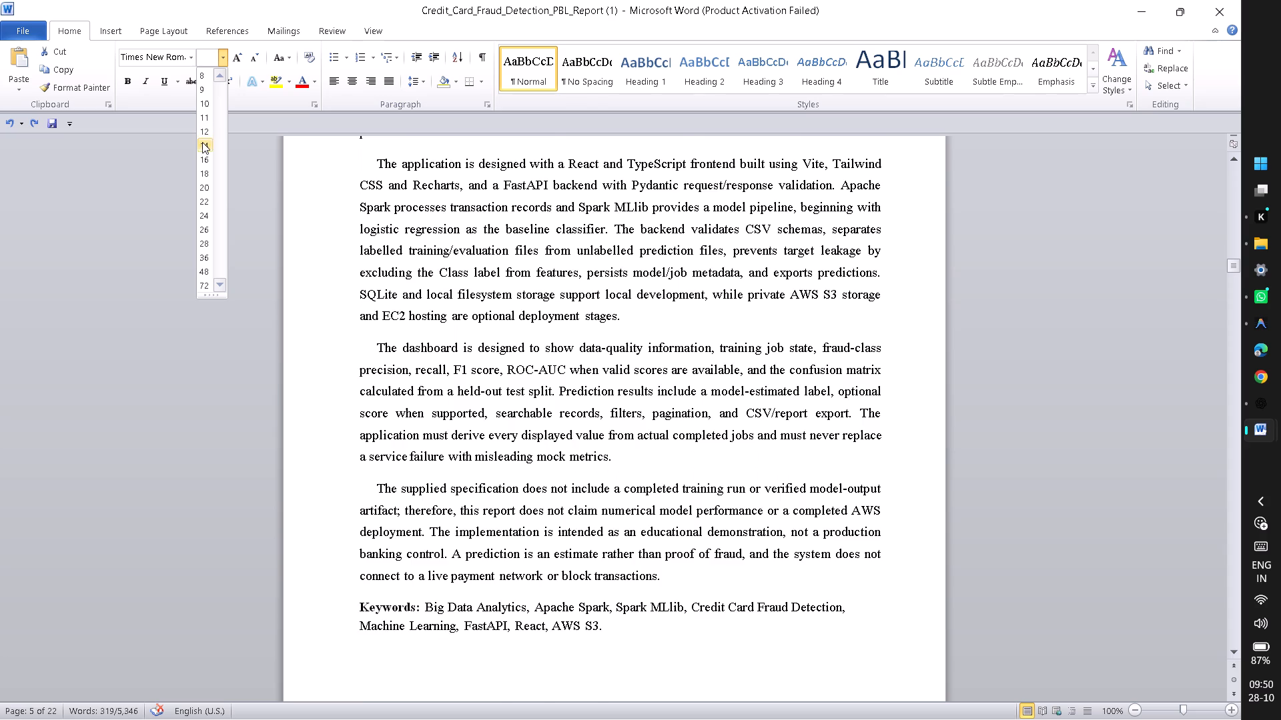
click(205, 133)
Increase the ABSTRACT heading's font size to 16 pt.
scroll(412, 195, up, 3)
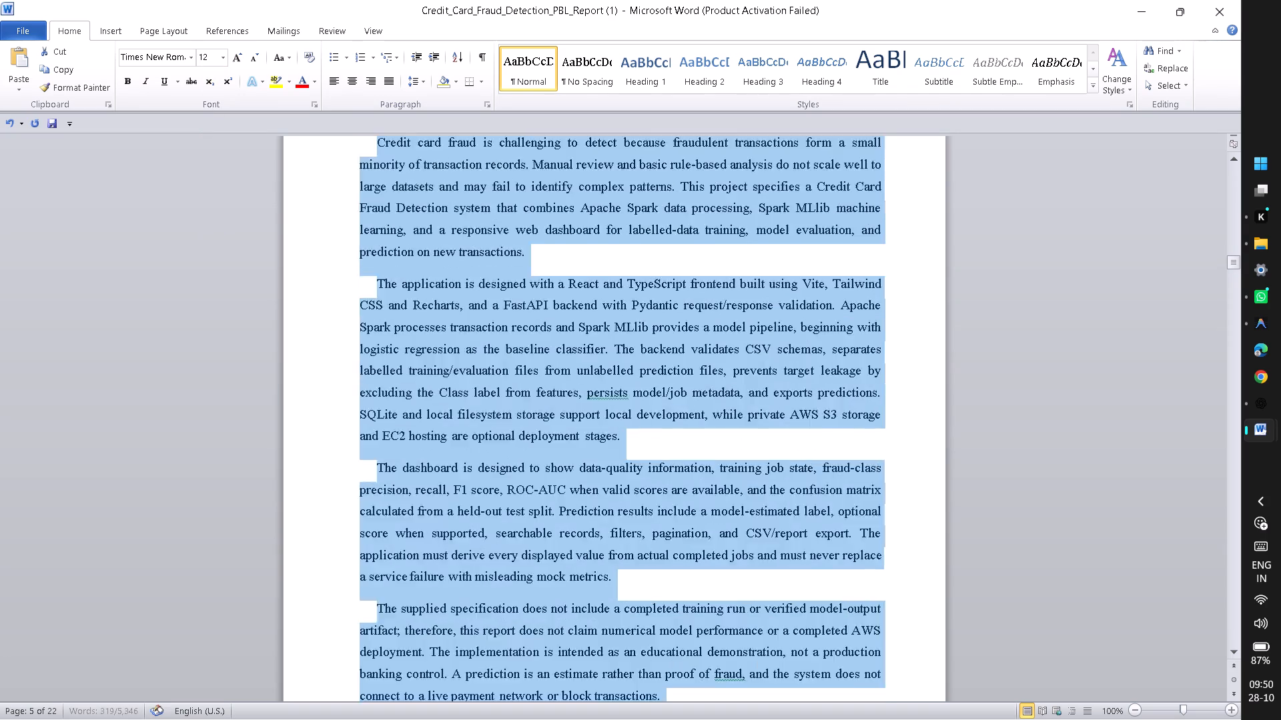
scroll(412, 193, up, 2)
scroll(474, 233, up, 3)
click(663, 275)
click(667, 300)
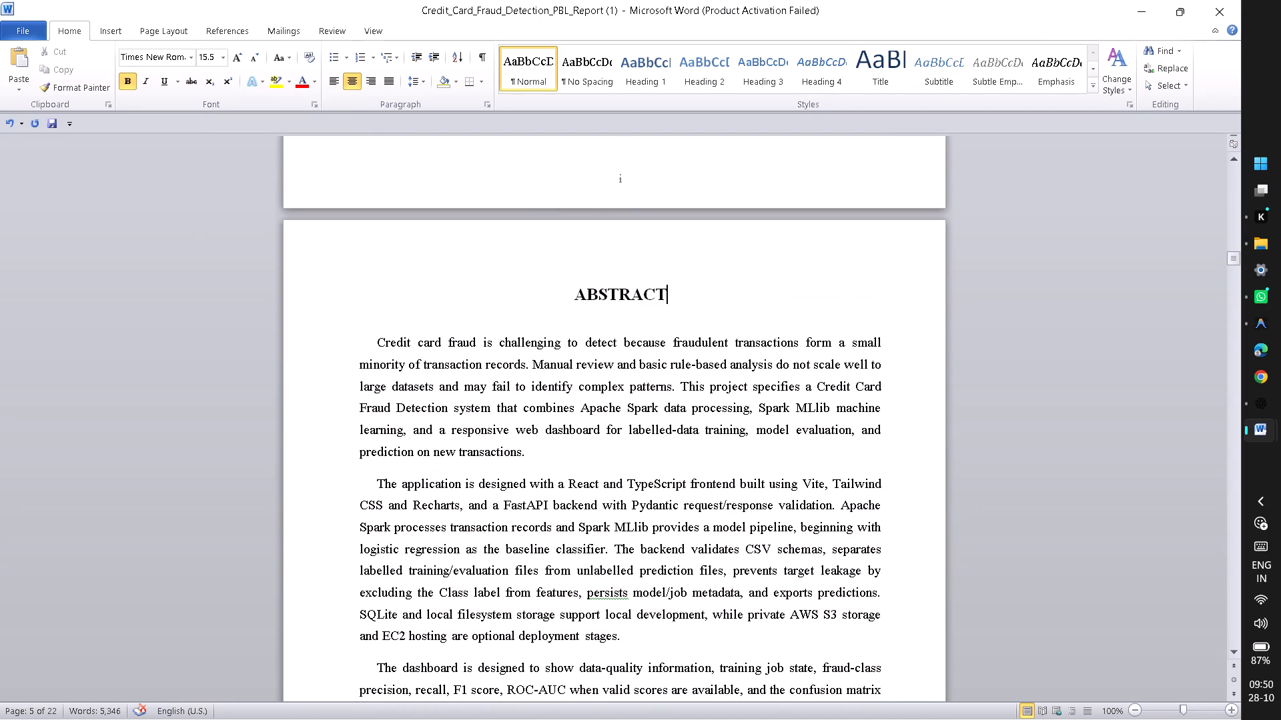
drag(665, 291, 566, 294)
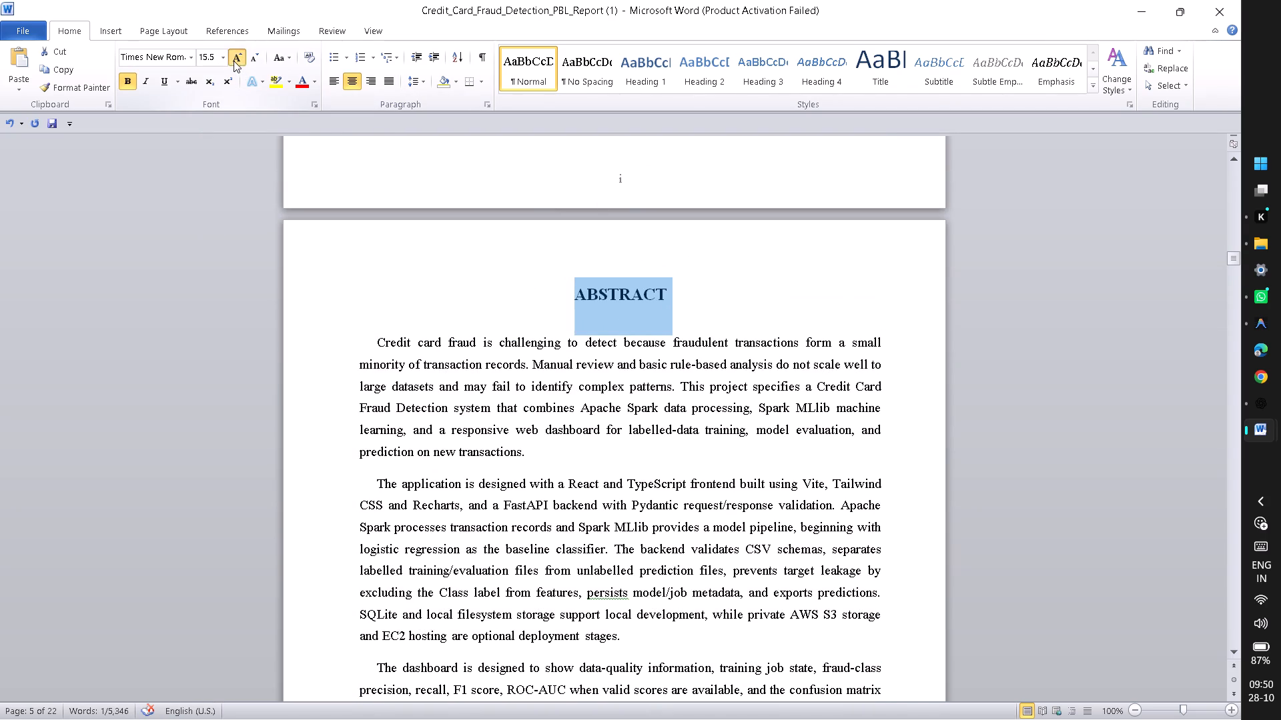
click(234, 61)
click(473, 281)
Increase the TABLE OF CONTENTS heading's font size to 16 pt.
scroll(511, 288, up, 20)
scroll(511, 288, up, 1)
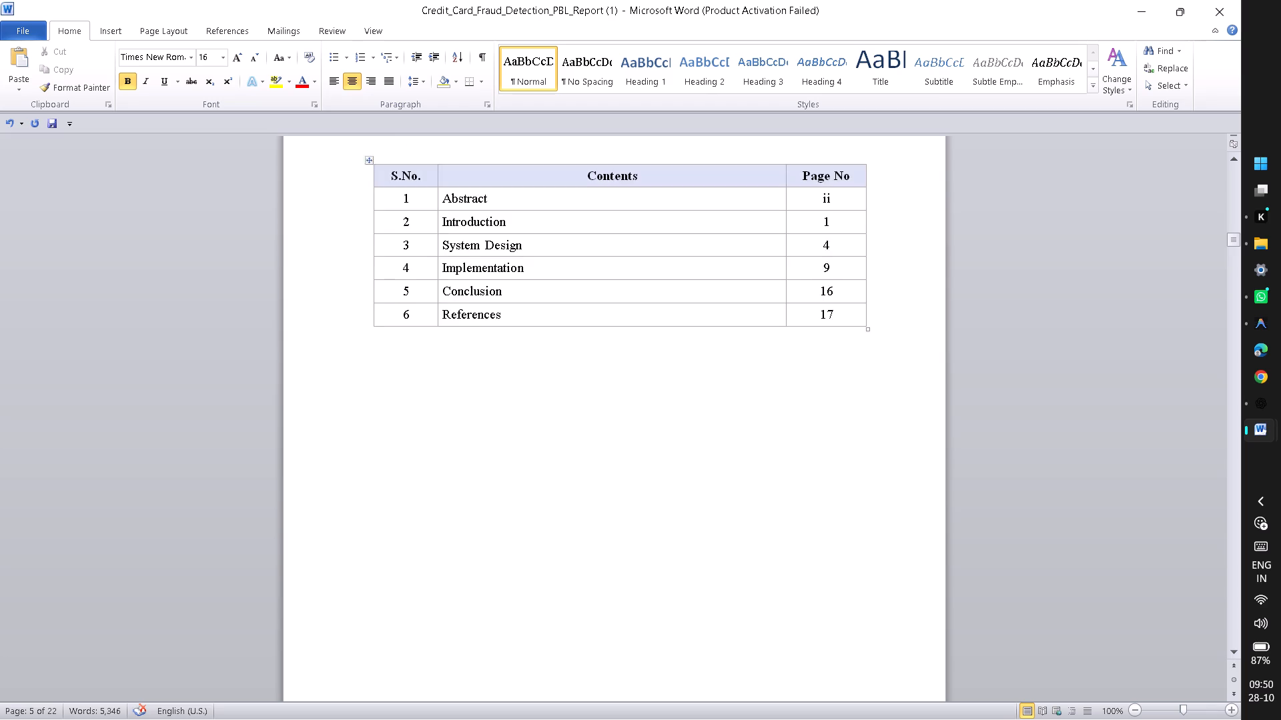
scroll(532, 319, up, 5)
drag(715, 400, 525, 406)
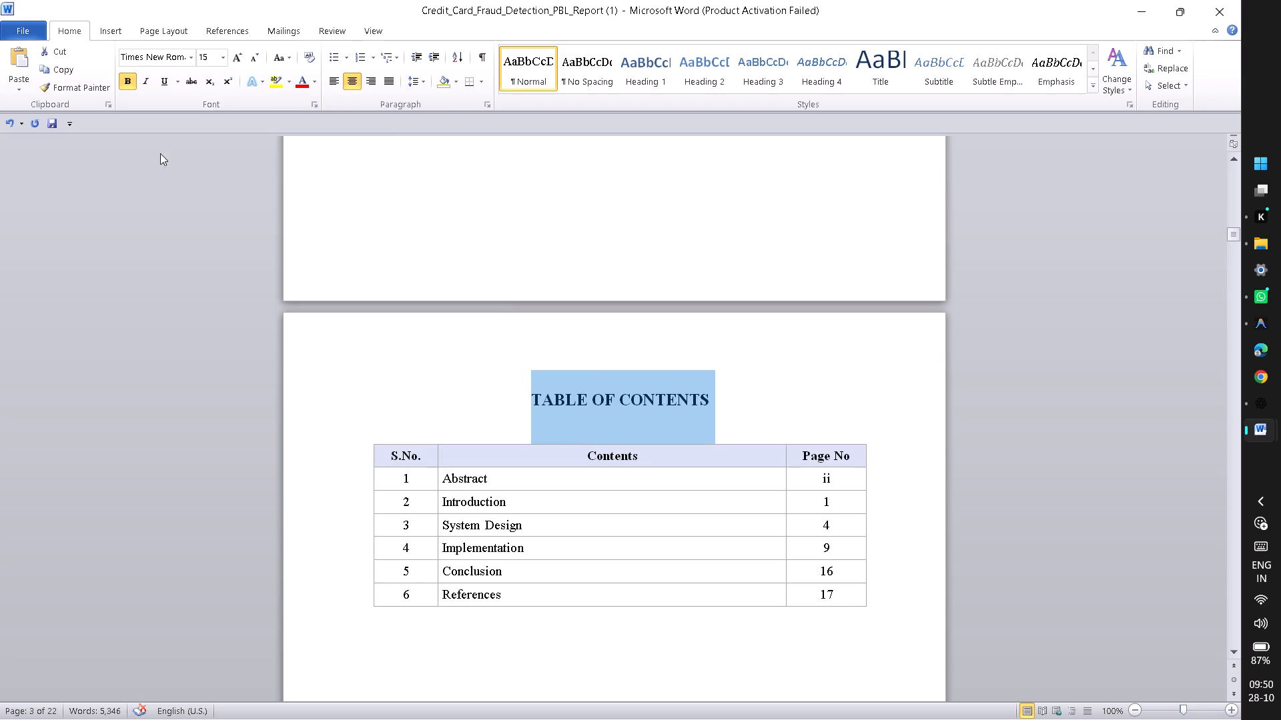
click(234, 54)
Increase the ACKNOWLEDGEMENT heading's font size to 16 pt.
scroll(478, 227, up, 16)
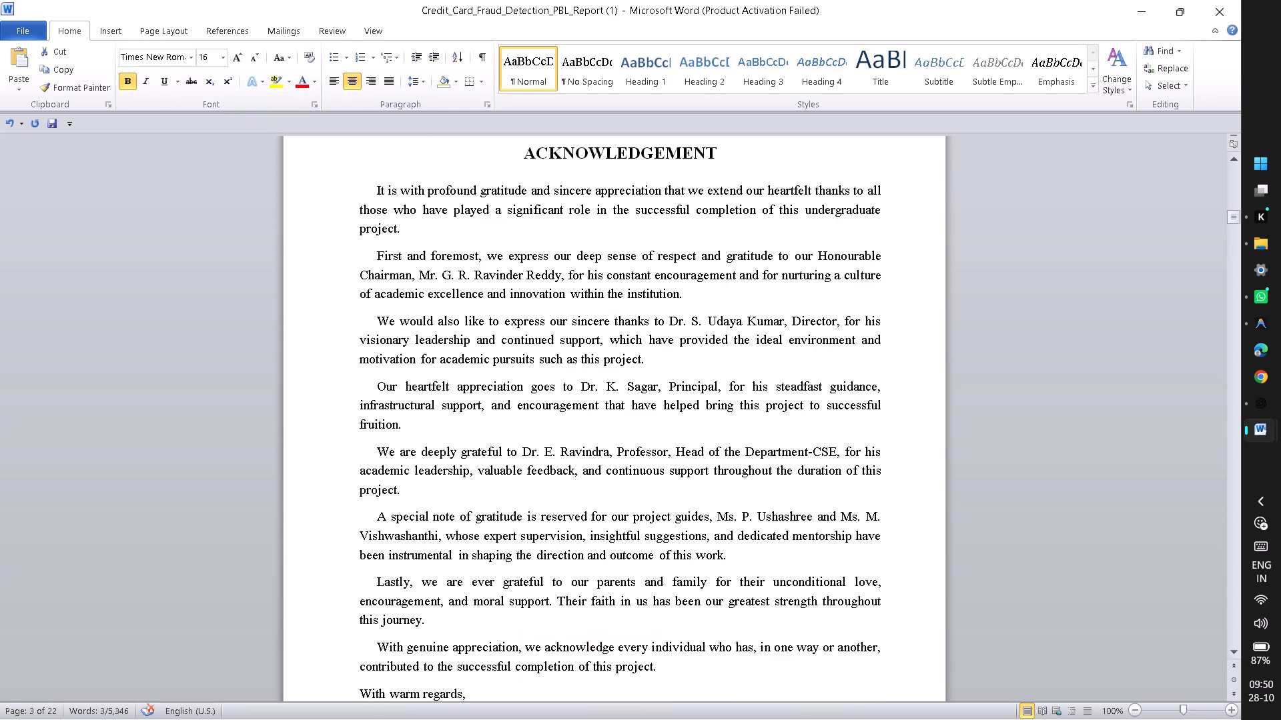
scroll(555, 279, up, 7)
drag(721, 358, 519, 369)
click(232, 62)
Increase the two-line green project title on the first page to 16 pt.
scroll(366, 217, up, 9)
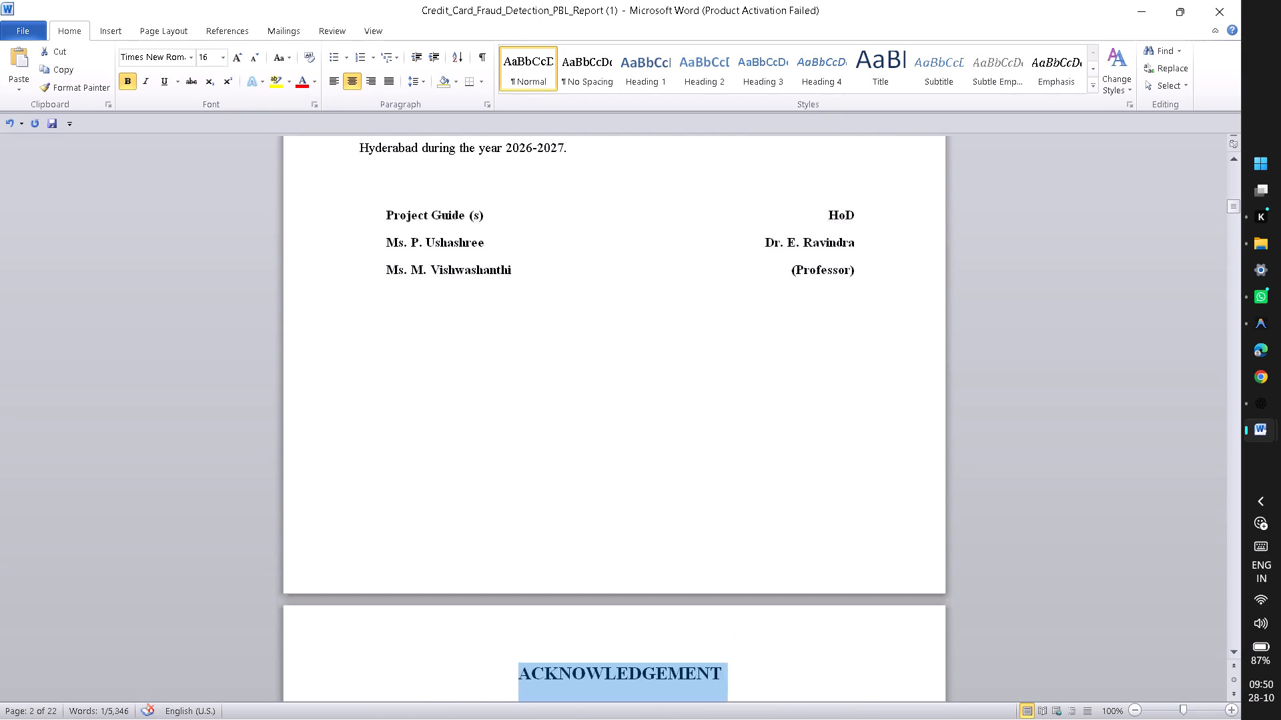
scroll(428, 319, up, 11)
scroll(711, 336, up, 20)
scroll(711, 336, up, 2)
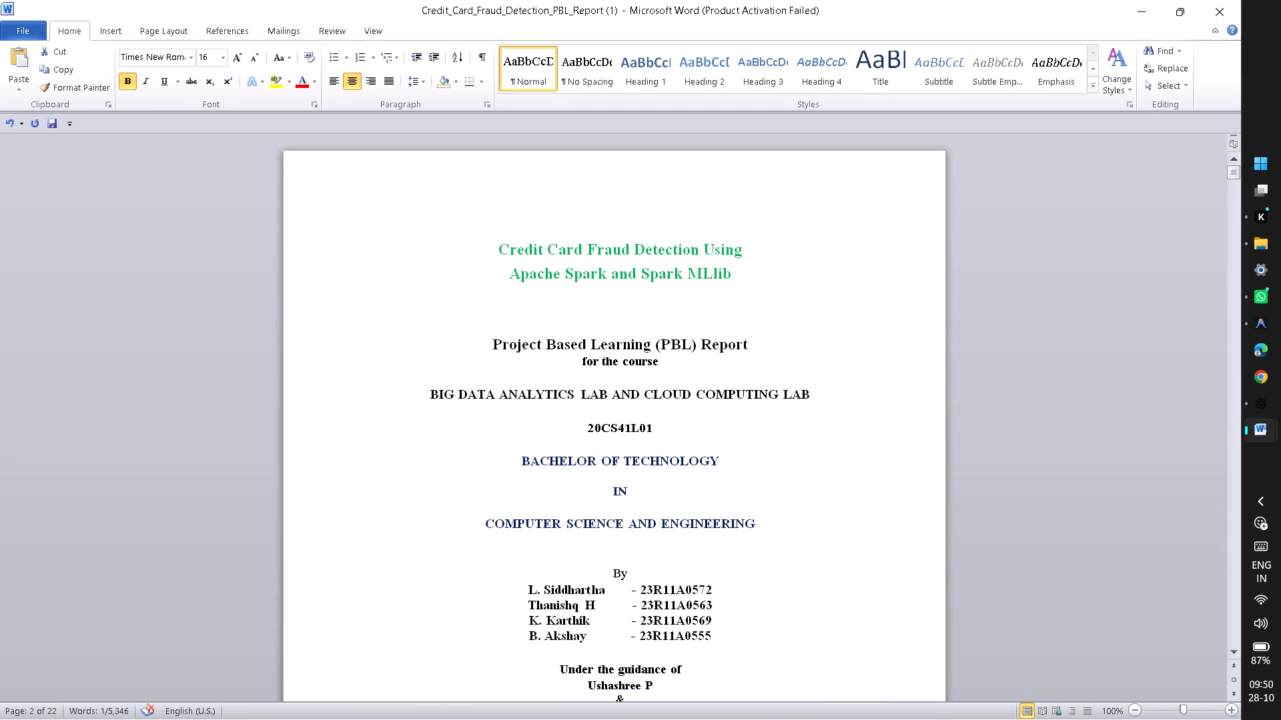
scroll(658, 329, up, 4)
drag(495, 248, 664, 289)
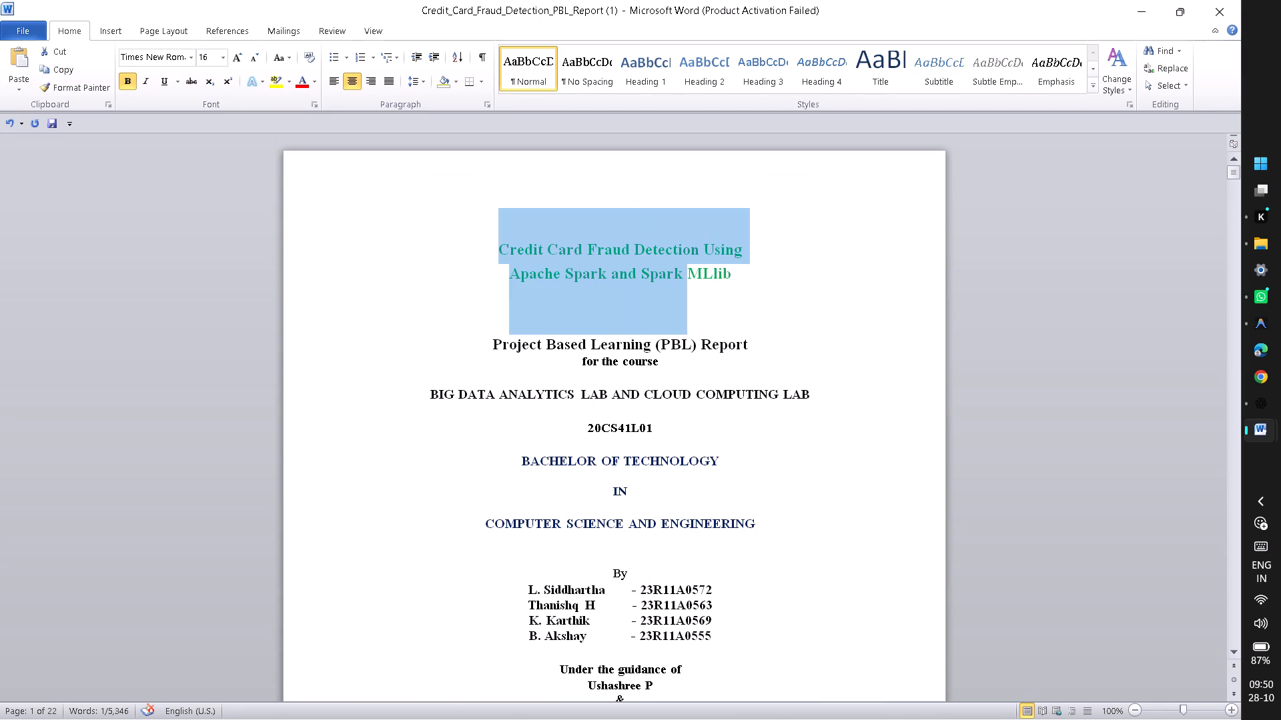
drag(664, 289, 731, 289)
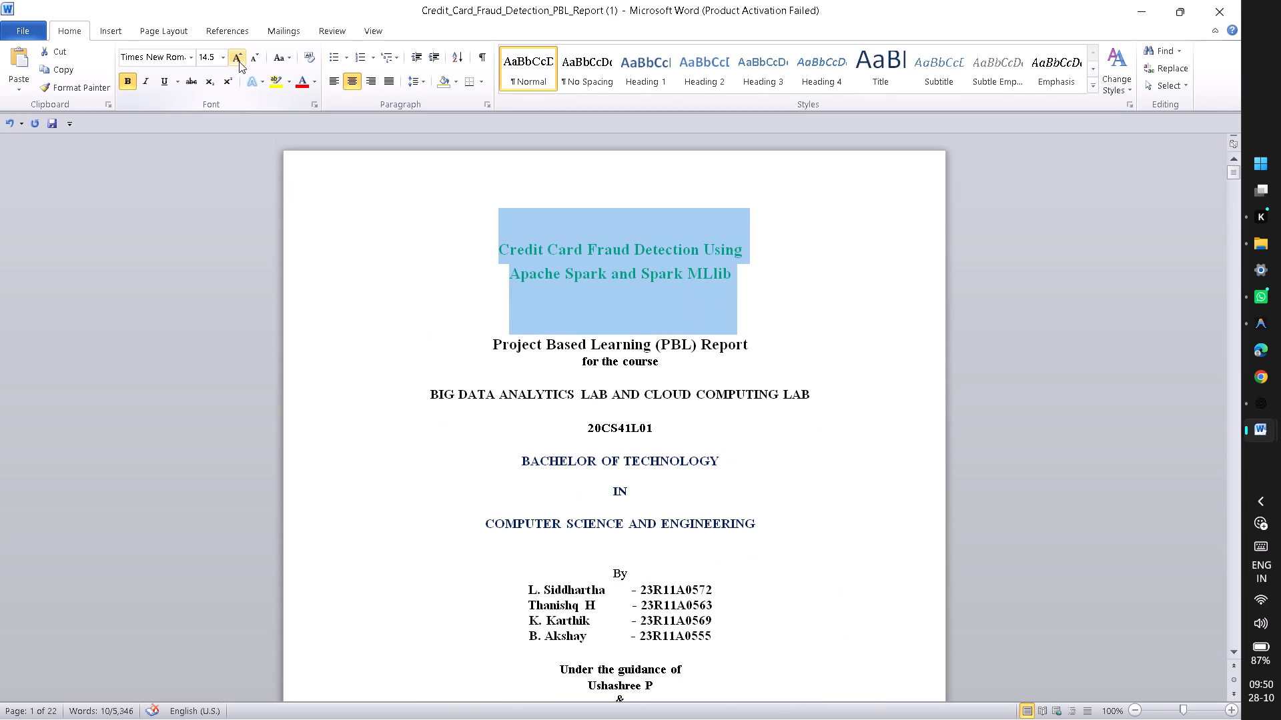
click(239, 61)
click(633, 233)
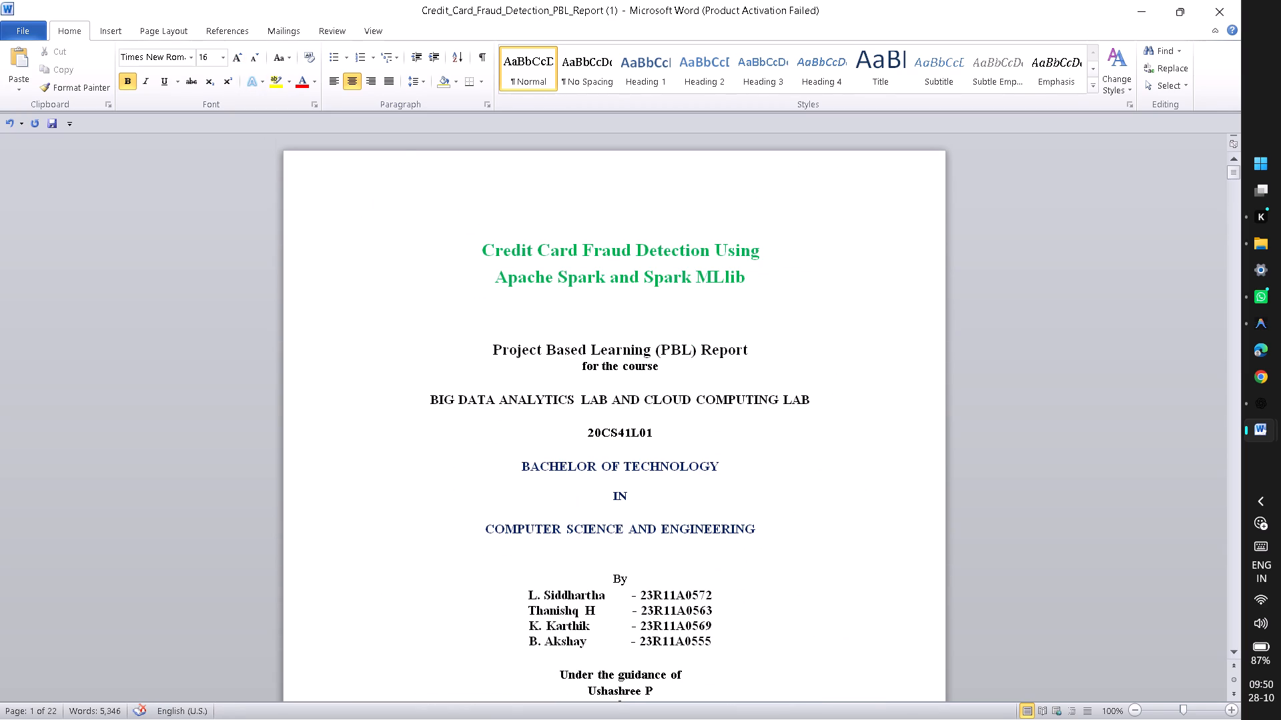
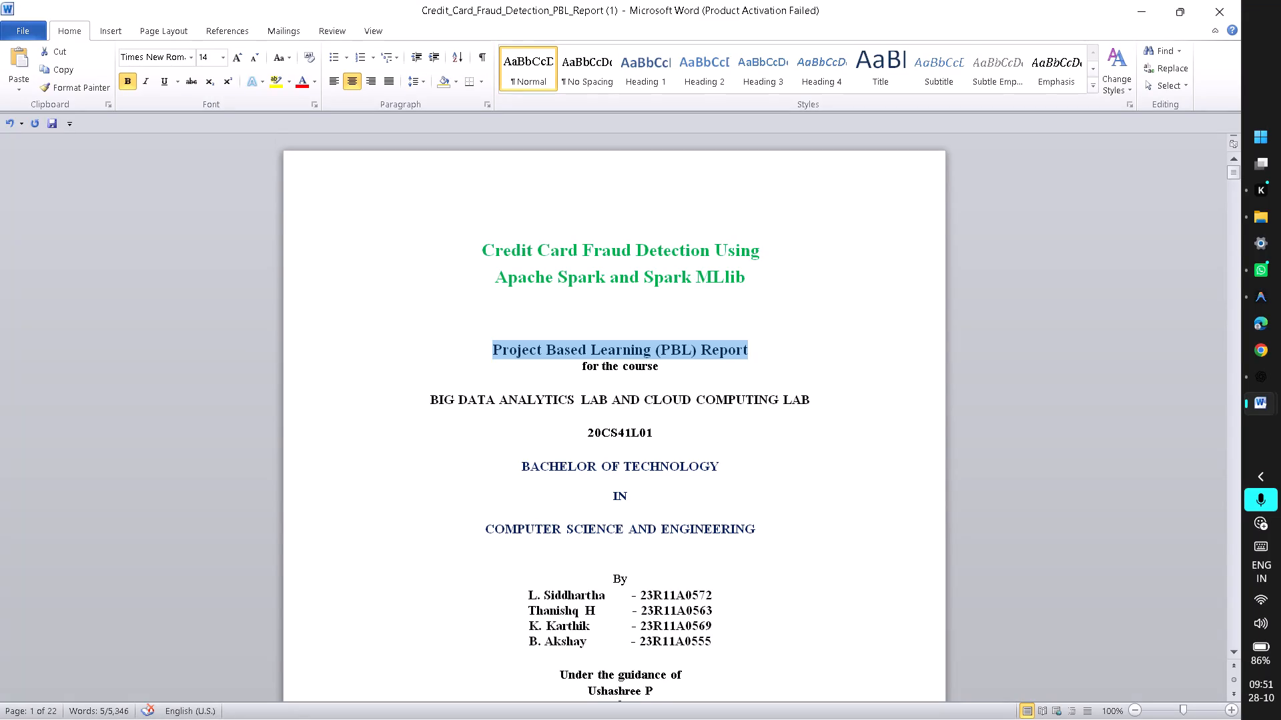
Reduce the two-line green project title on the first page to 14 pt.
drag(483, 245, 801, 270)
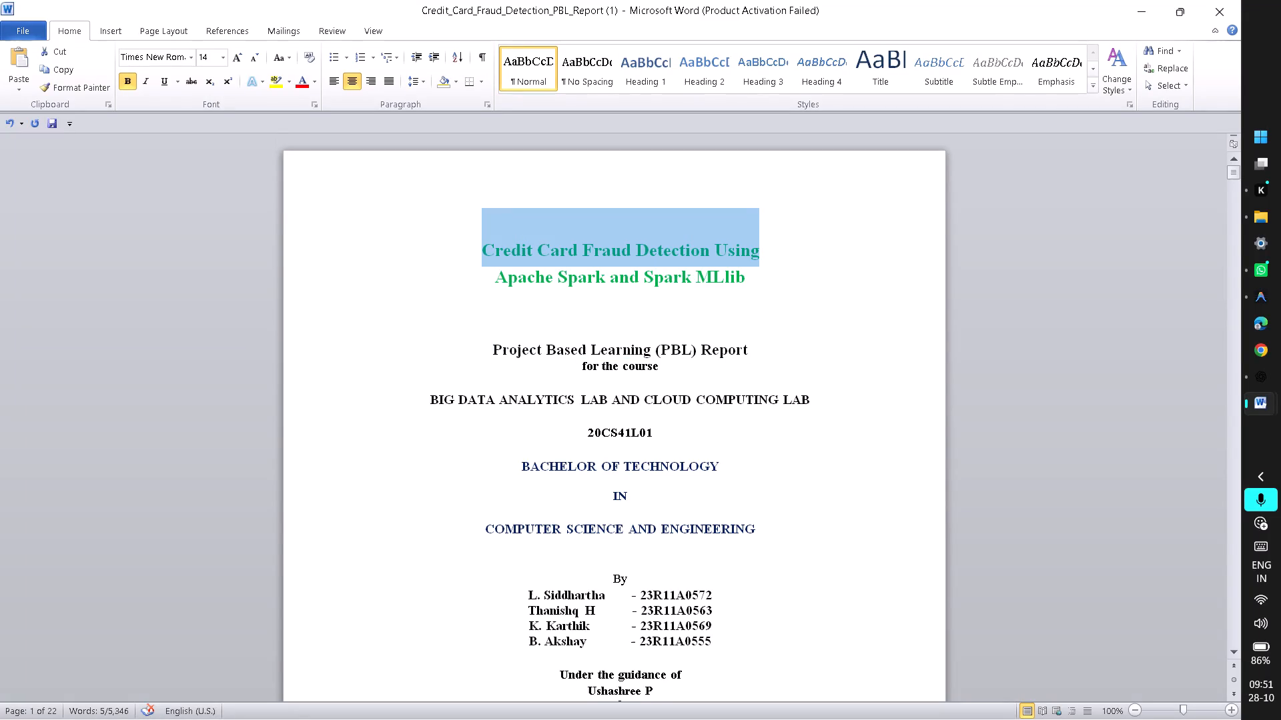
drag(801, 270, 805, 281)
click(251, 60)
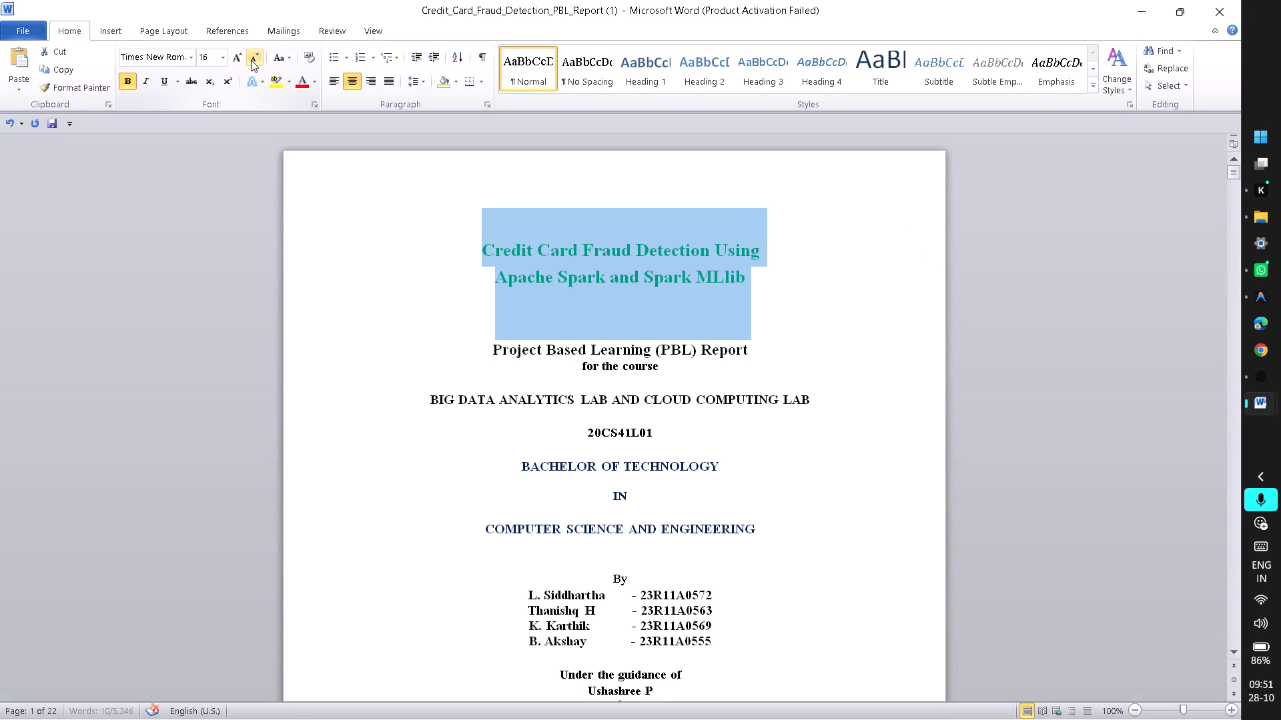
click(443, 251)
Switch from the report to the previously used window.
key(alt+Tab)
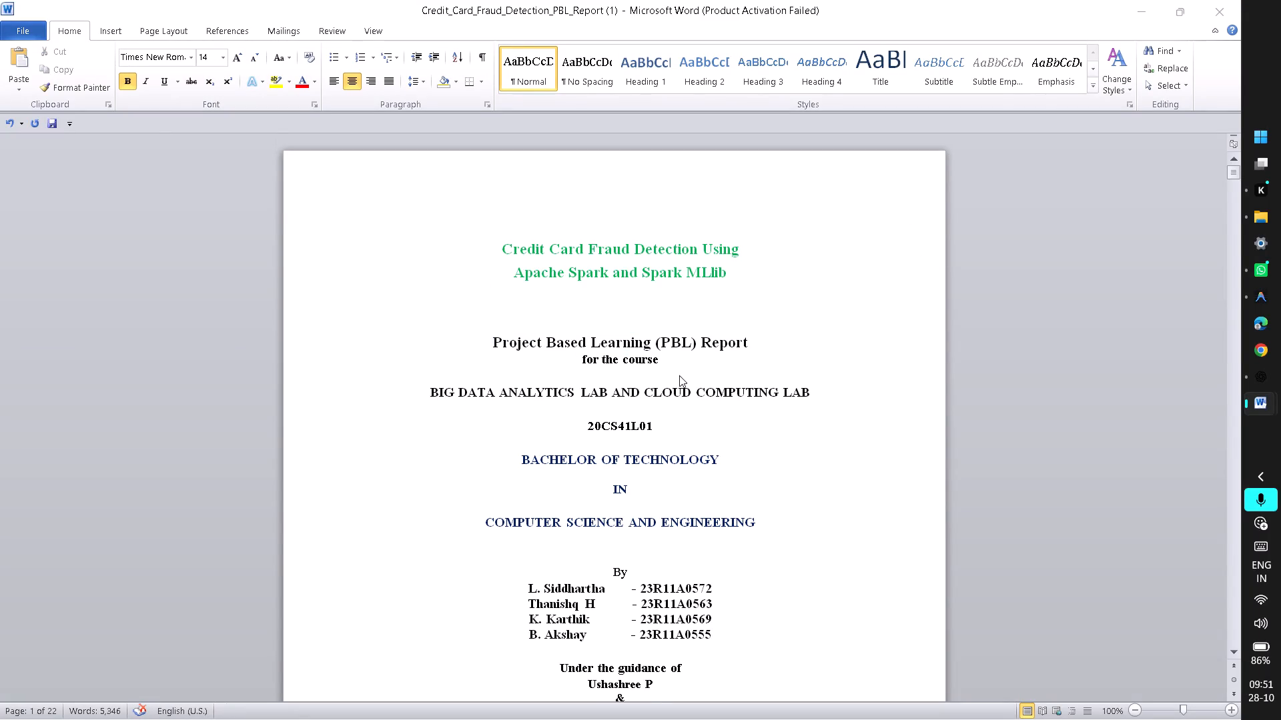
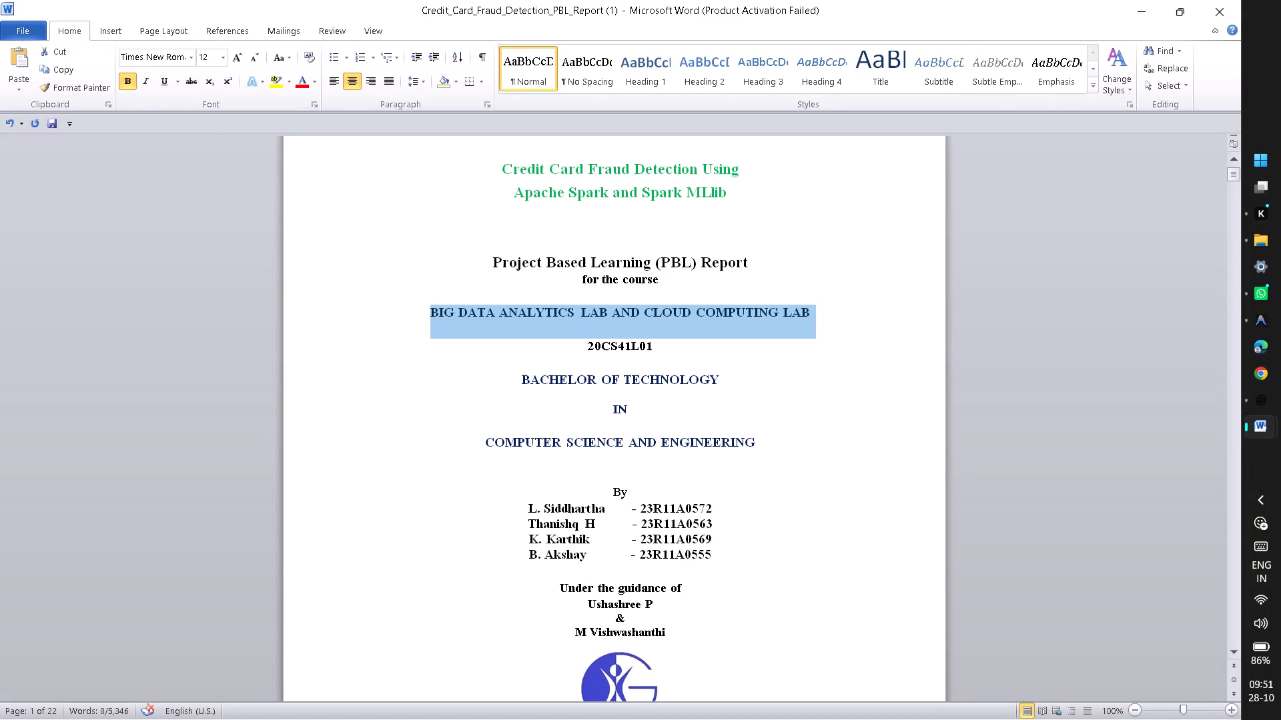
Increase the course code line 20CS41L01 on the cover page to 12 pt.
drag(586, 341, 657, 351)
click(765, 357)
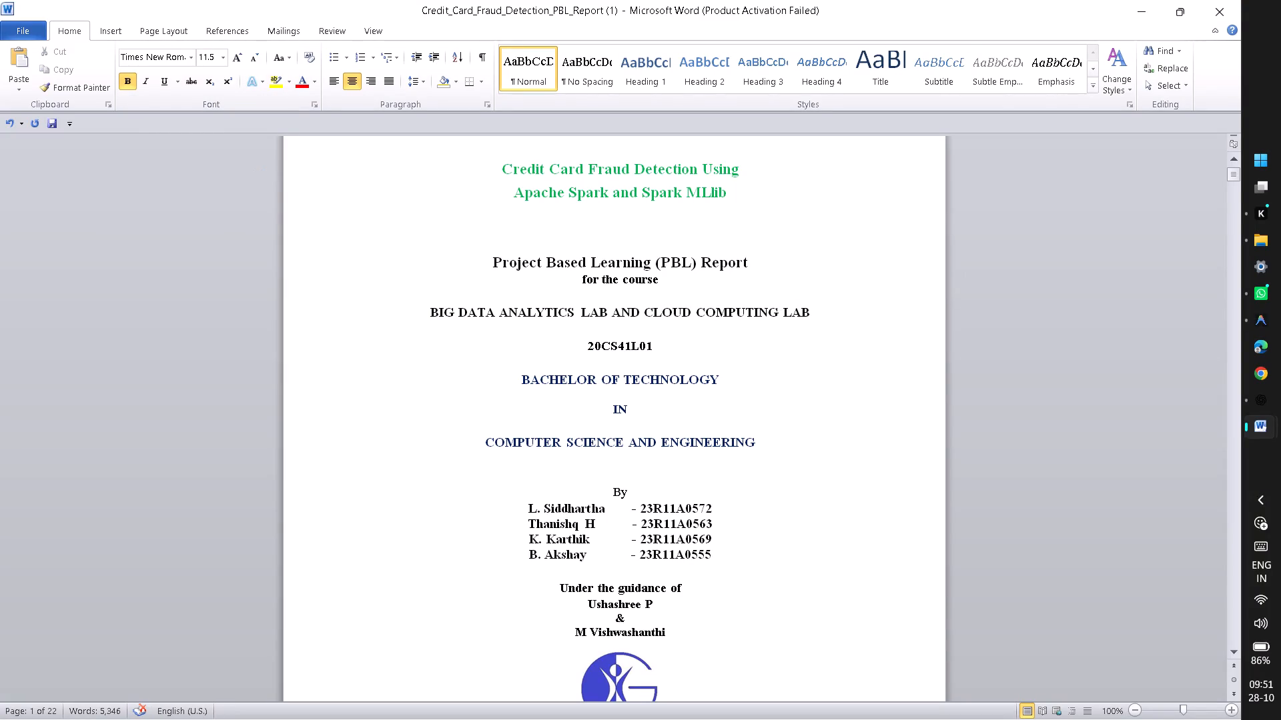
drag(586, 347, 657, 353)
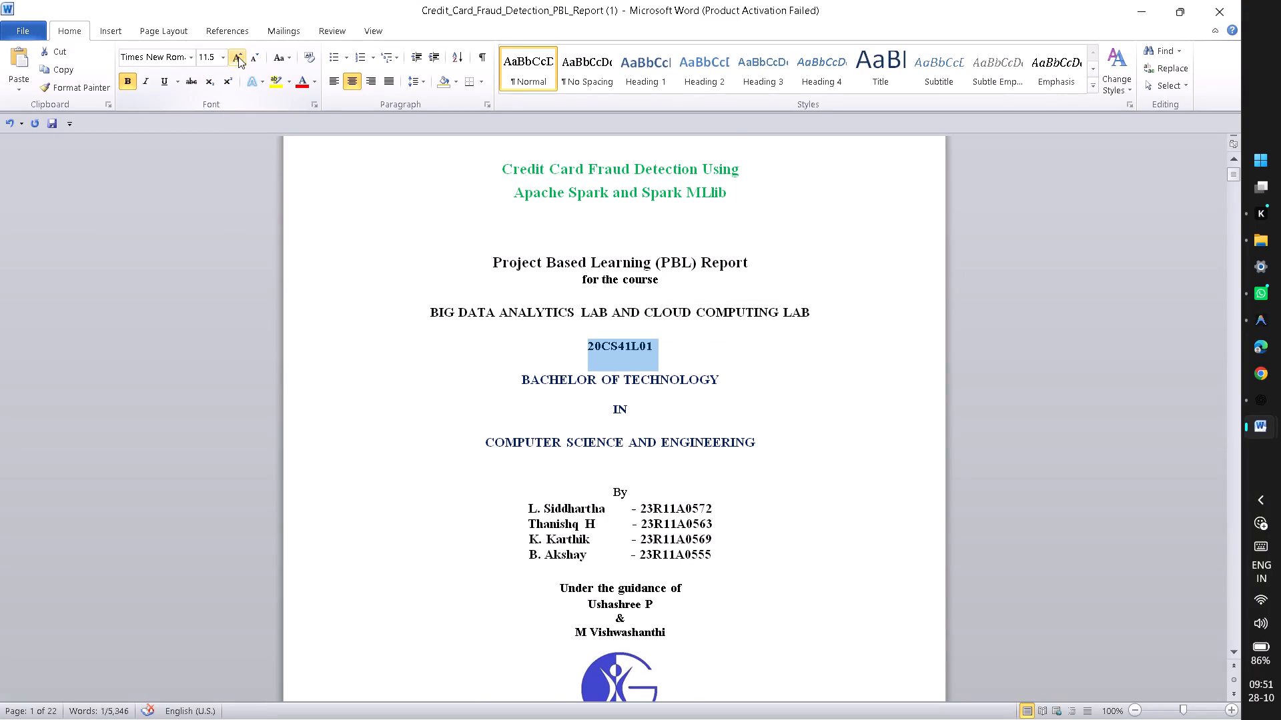
click(238, 57)
Check the BACHELOR OF TECHNOLOGY line and increase the word IN below it to 12 pt.
scroll(447, 327, down, 1)
drag(522, 335, 707, 348)
drag(628, 371, 634, 370)
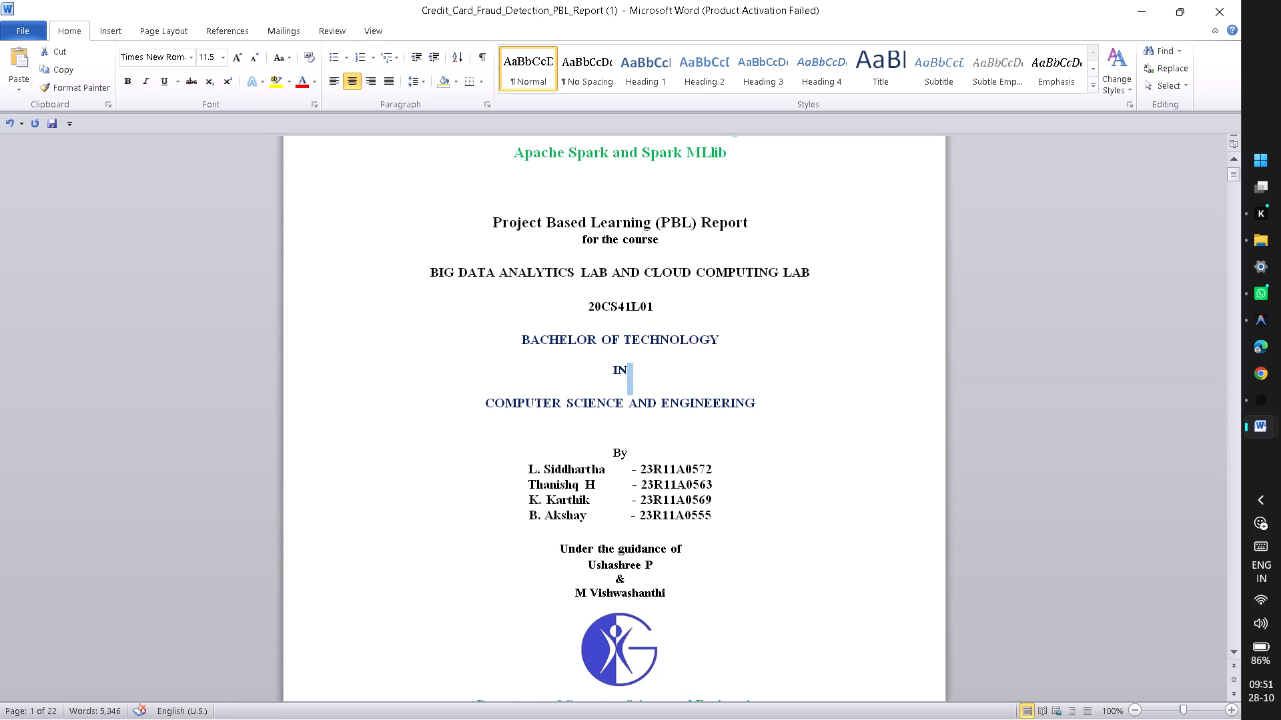
drag(616, 367, 627, 369)
click(609, 370)
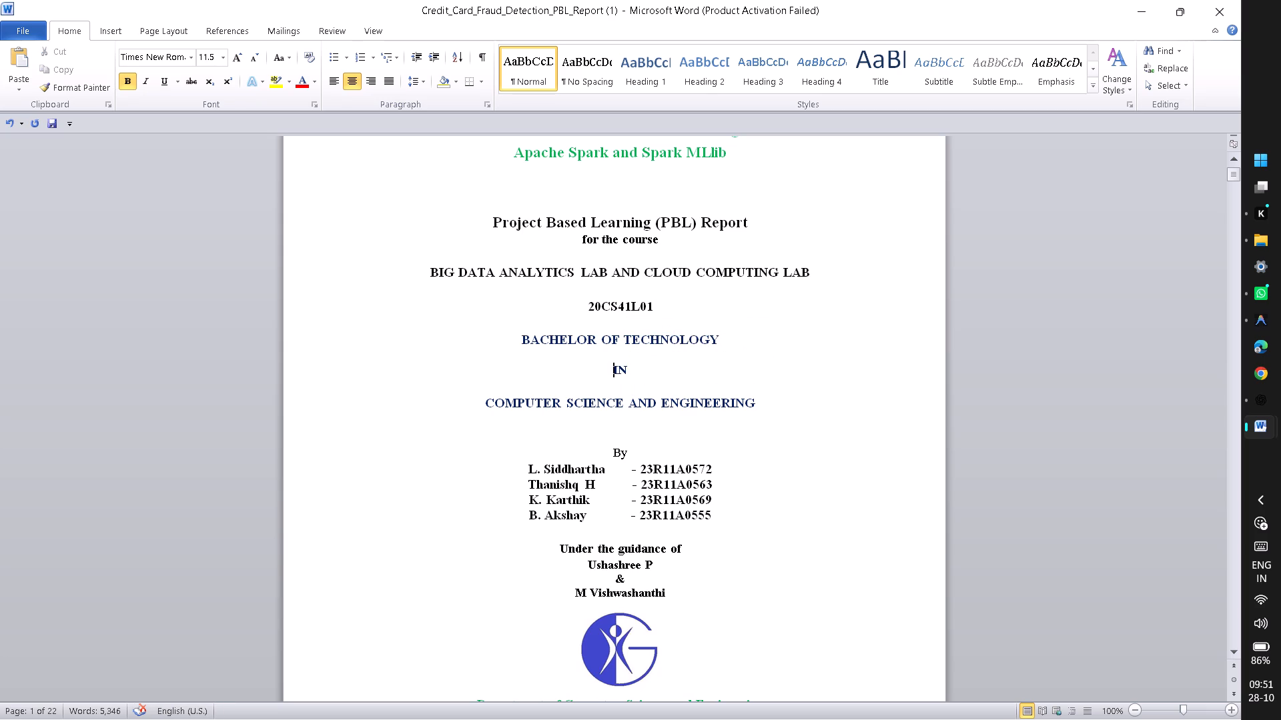
drag(605, 369, 636, 371)
click(232, 63)
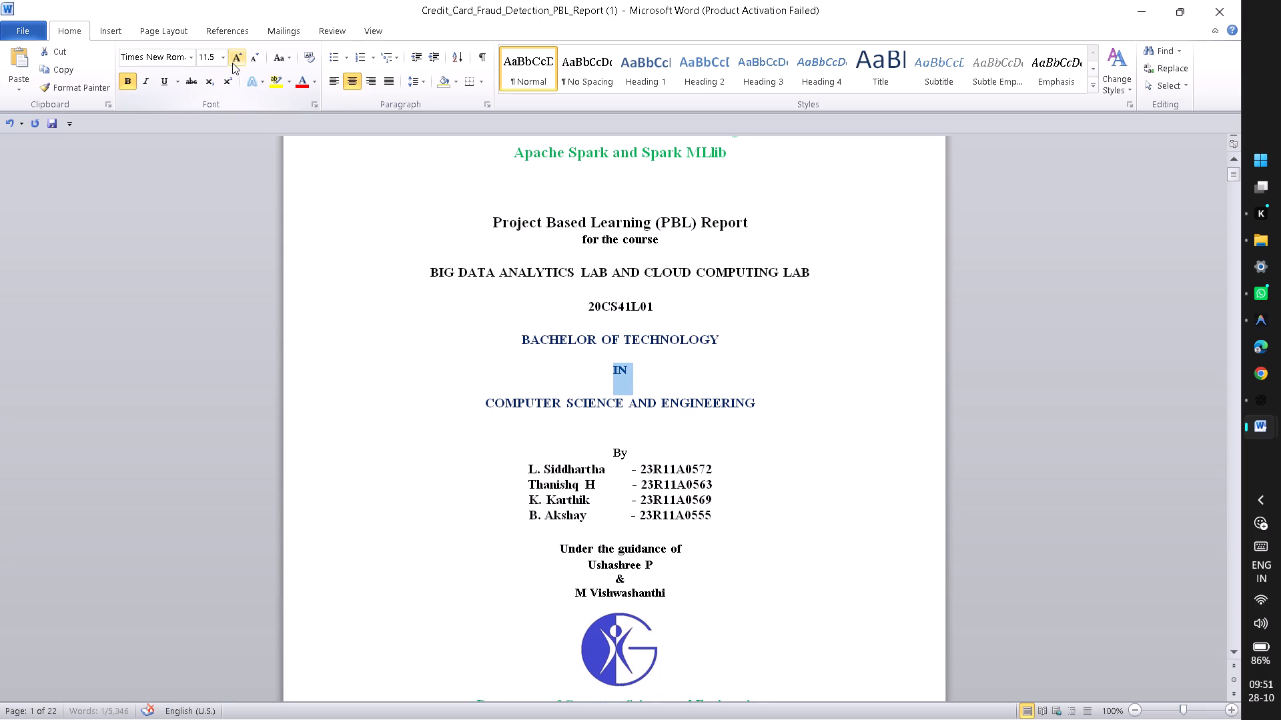
Check the font sizes of the COMPUTER SCIENCE AND ENGINEERING line, the student list and the By line on the cover page.
drag(486, 403, 727, 418)
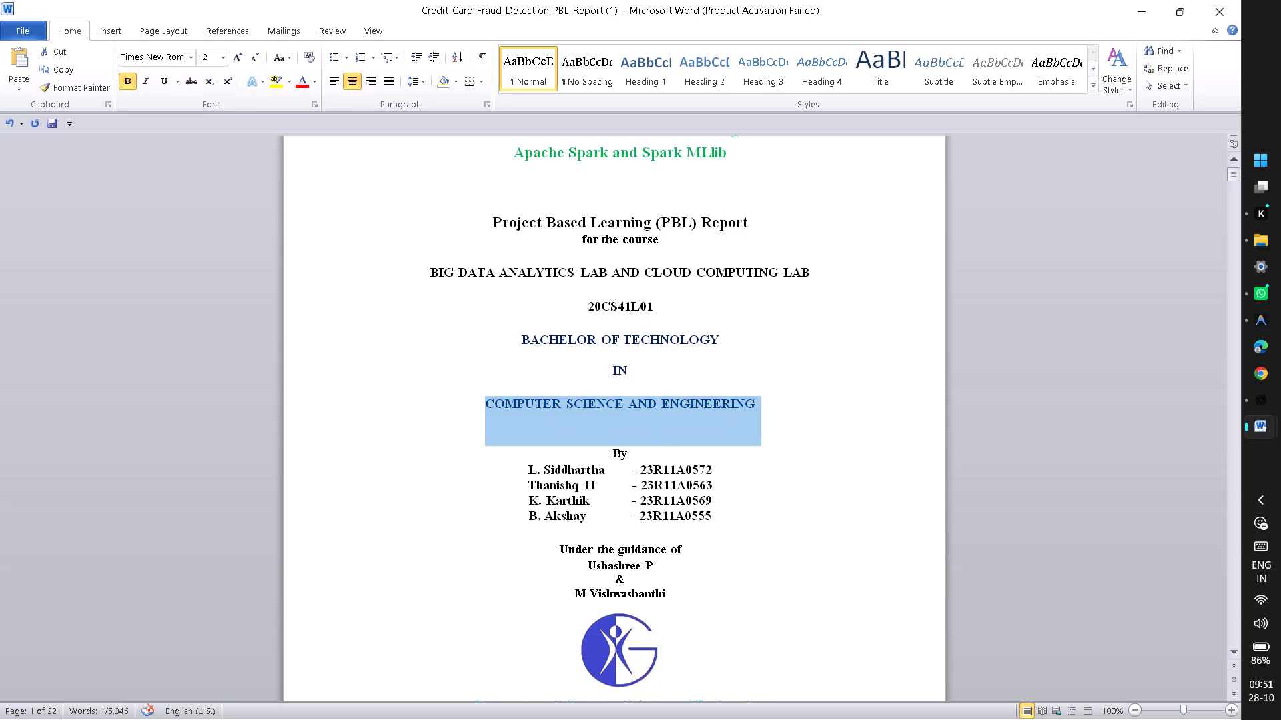
scroll(557, 413, down, 4)
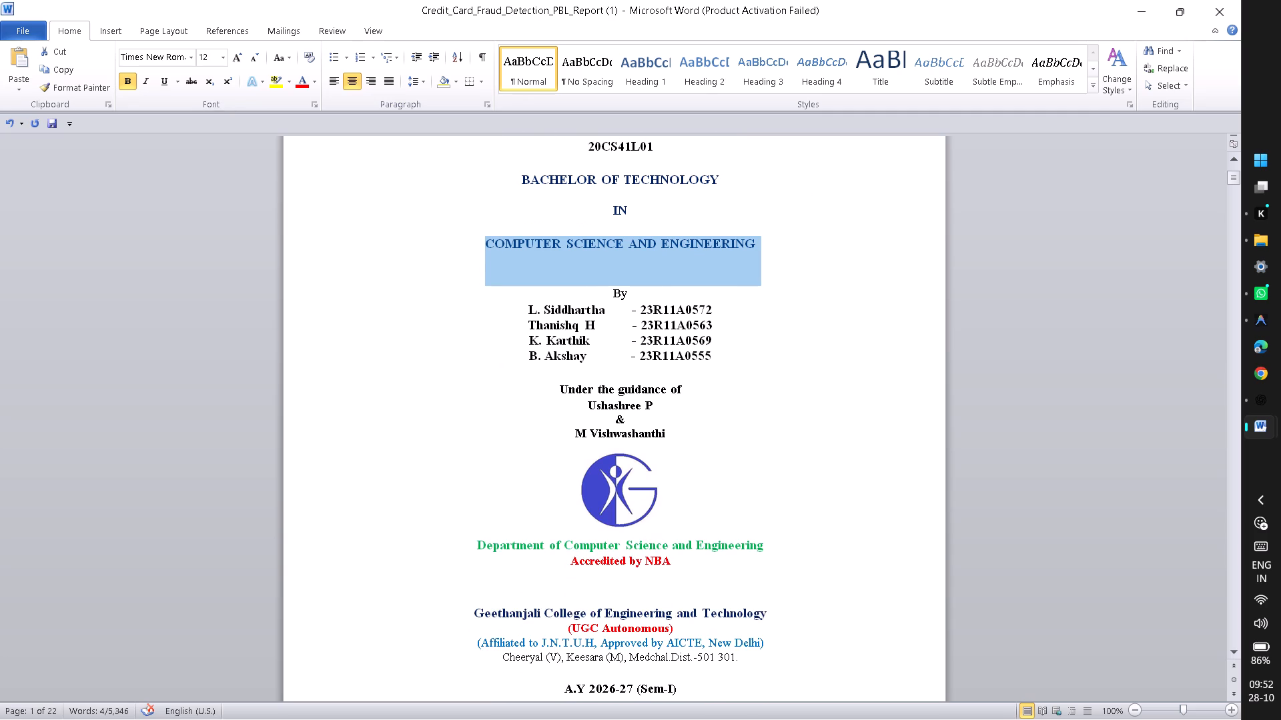
drag(520, 311, 684, 366)
click(646, 277)
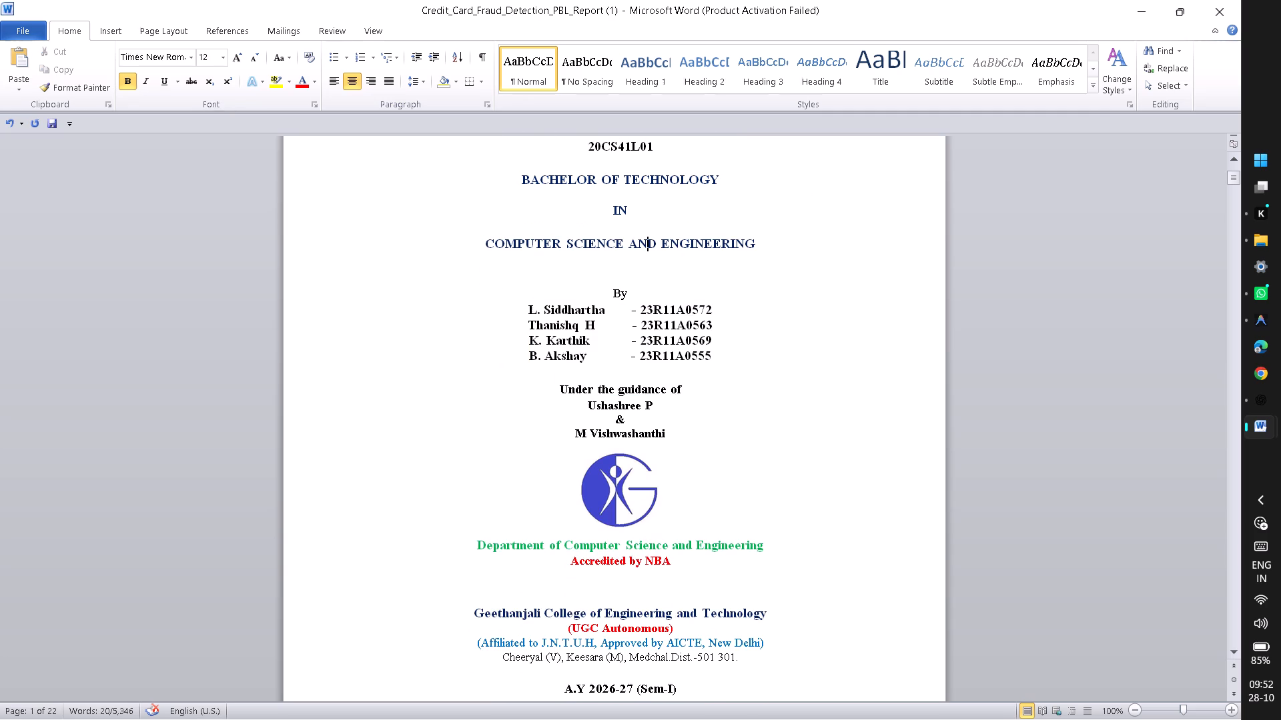
click(623, 278)
click(614, 285)
click(610, 293)
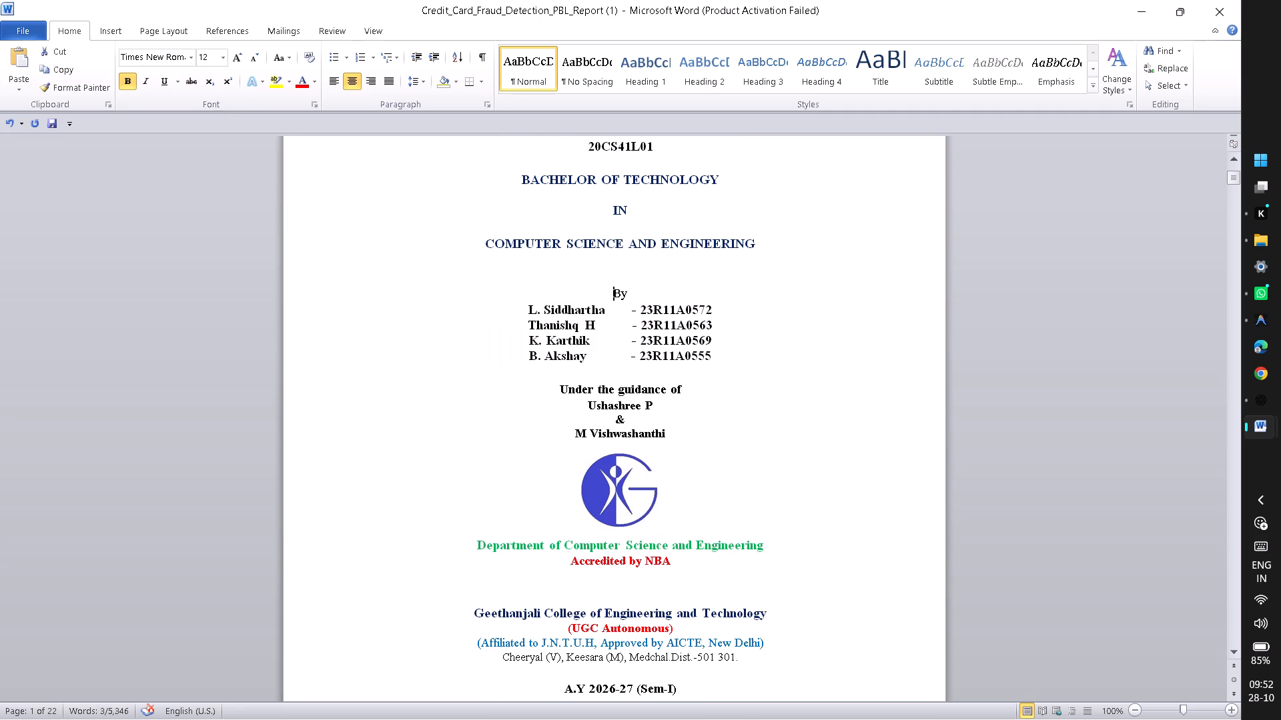
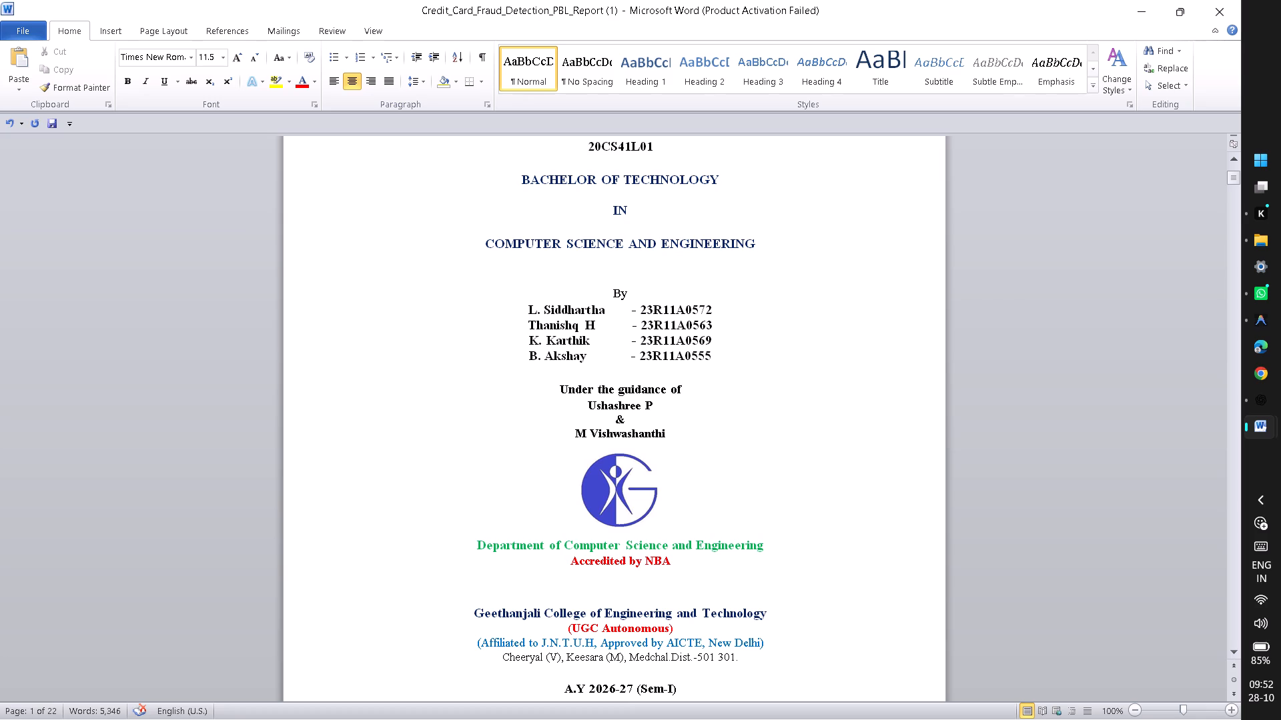
Review the formatting of the front pages, from the cover page through the certificate, acknowledgement, table of contents and abstract.
scroll(667, 414, down, 20)
scroll(667, 414, down, 20)
scroll(667, 414, down, 2)
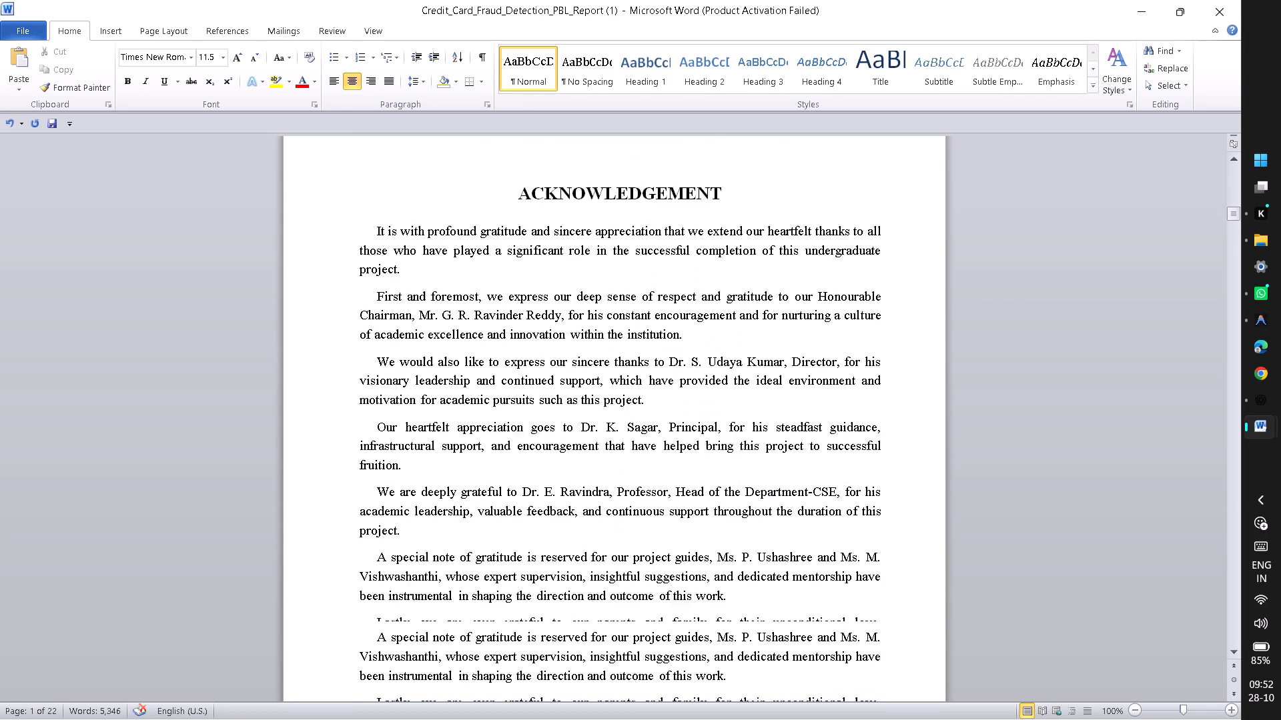
scroll(668, 413, down, 1)
scroll(668, 409, up, 19)
scroll(667, 409, down, 8)
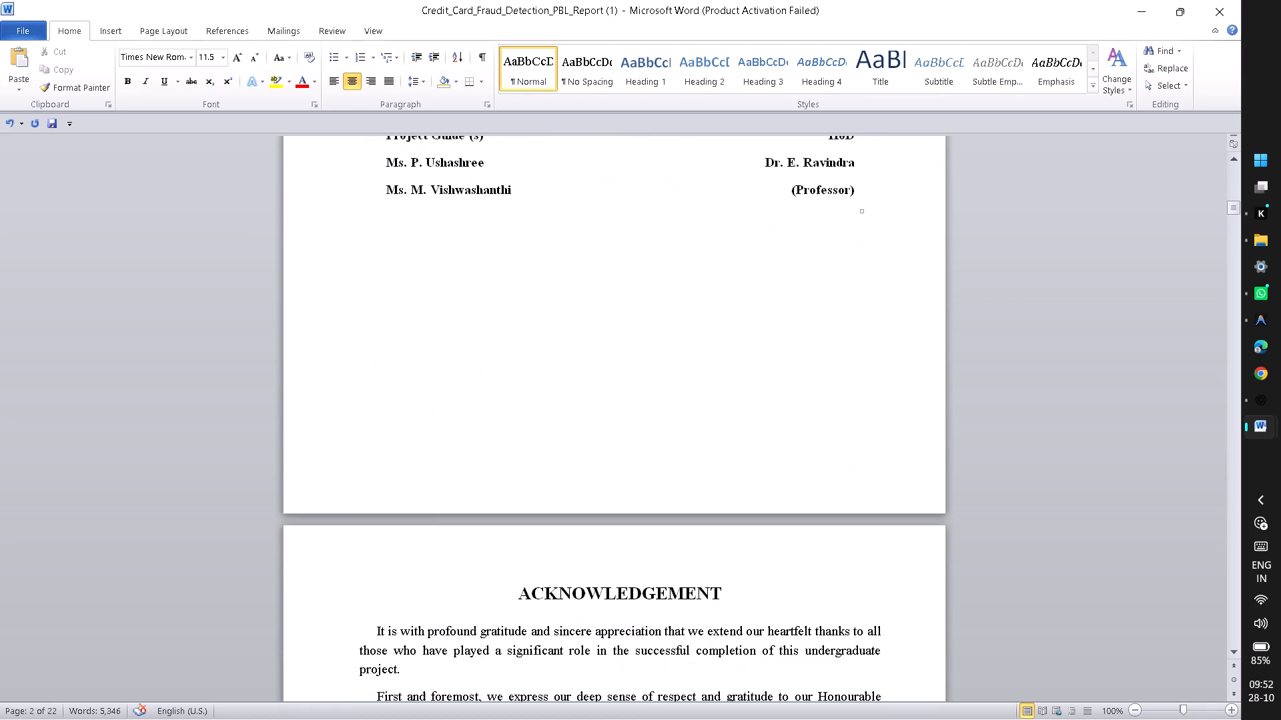
scroll(667, 408, up, 20)
scroll(667, 408, up, 10)
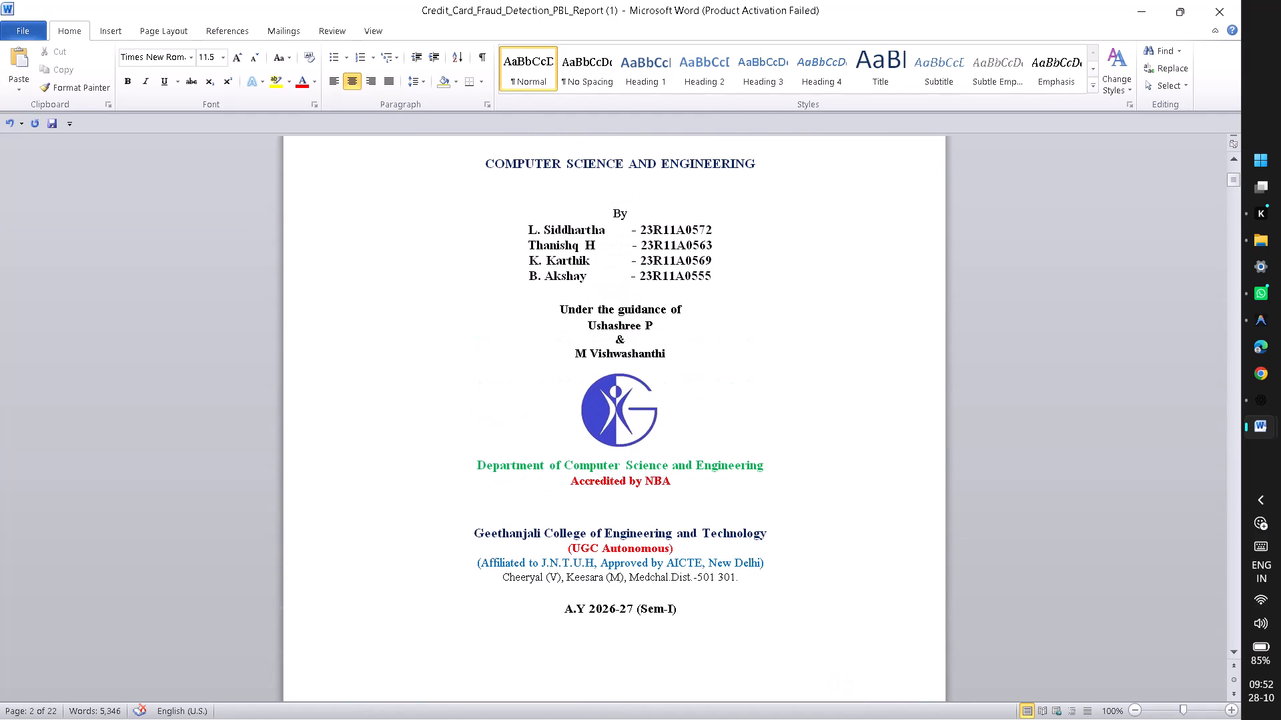
scroll(667, 401, down, 5)
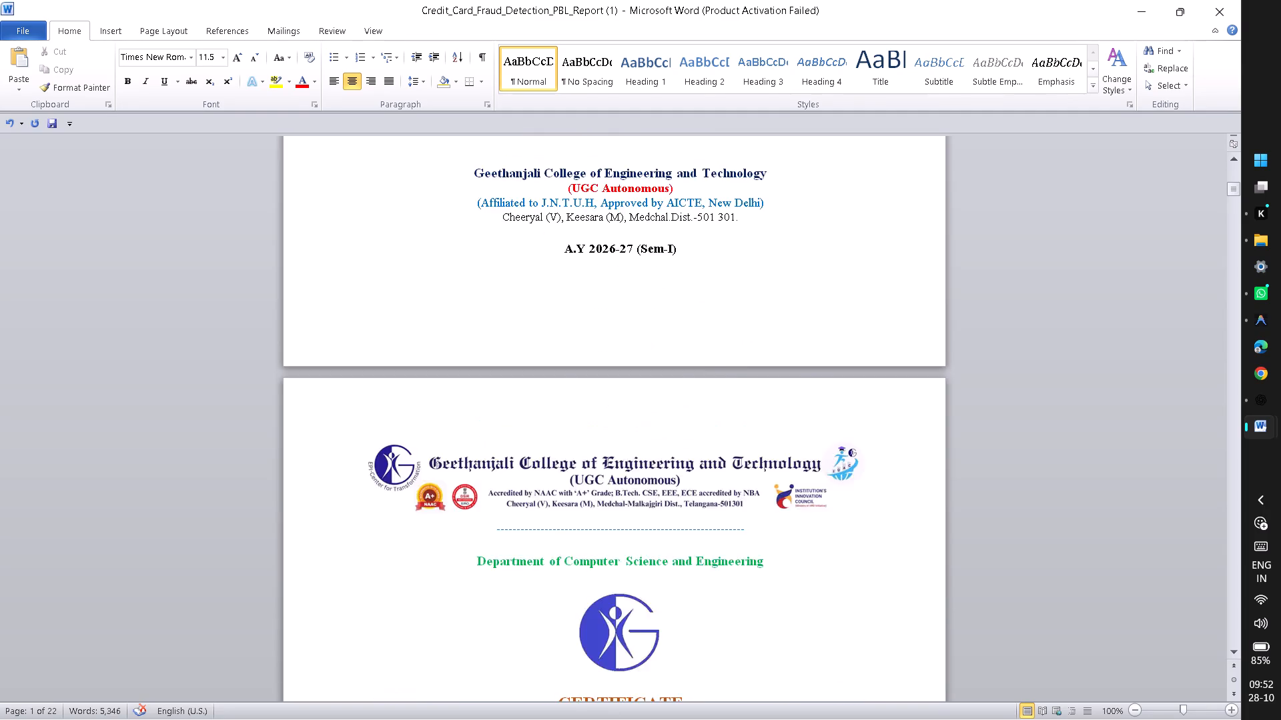
scroll(667, 410, down, 12)
scroll(666, 409, up, 18)
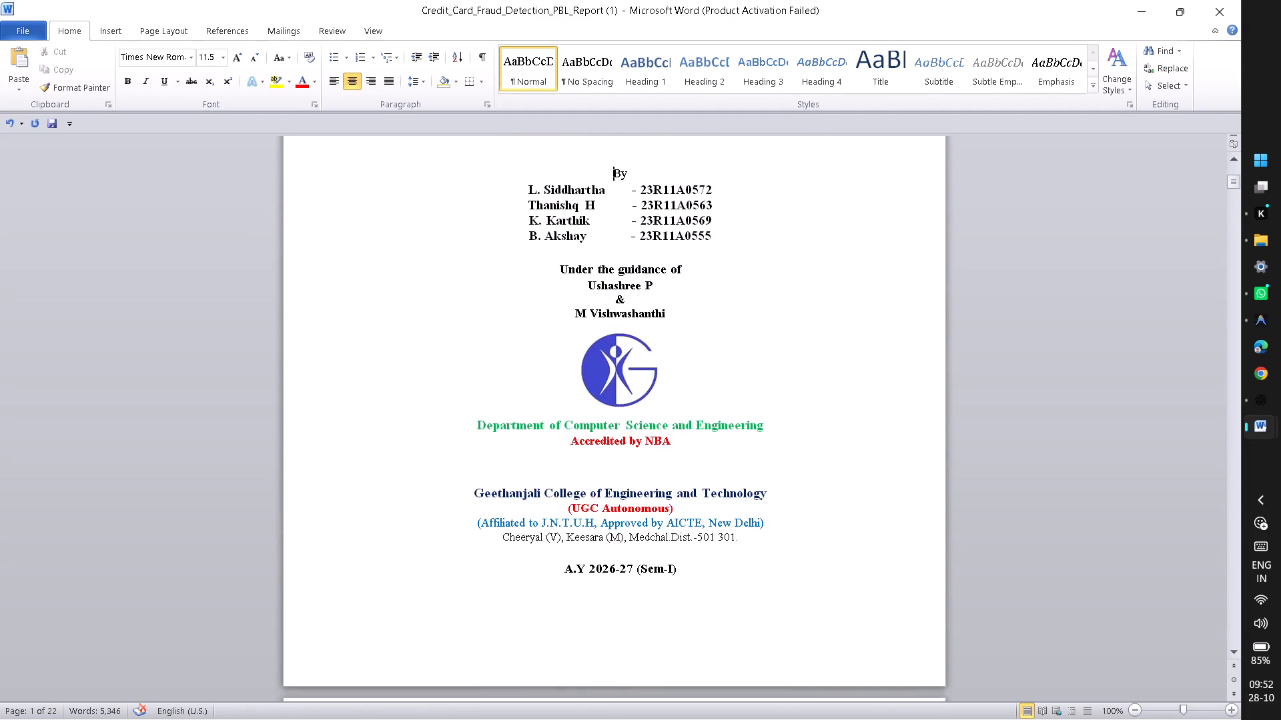
scroll(663, 410, down, 20)
scroll(663, 410, down, 11)
scroll(807, 231, down, 3)
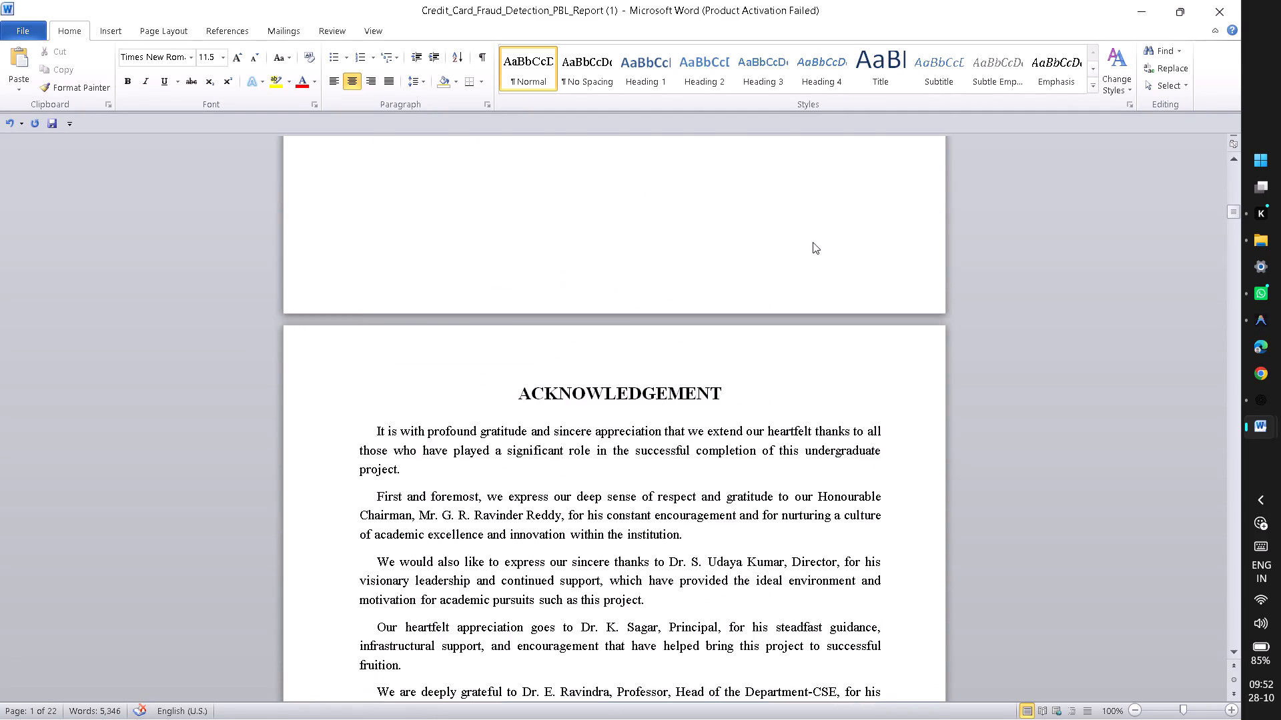
scroll(813, 242, down, 4)
scroll(772, 467, down, 15)
scroll(767, 445, up, 2)
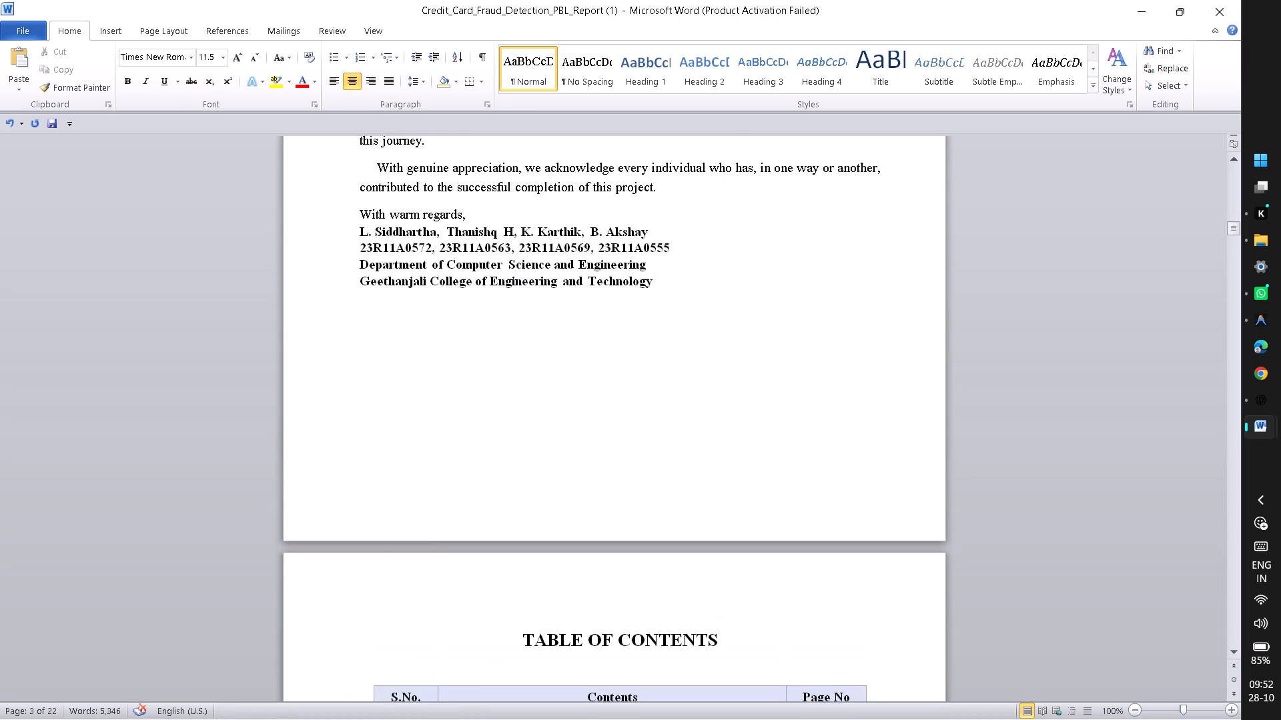
scroll(767, 441, down, 8)
scroll(767, 439, down, 20)
scroll(767, 439, down, 8)
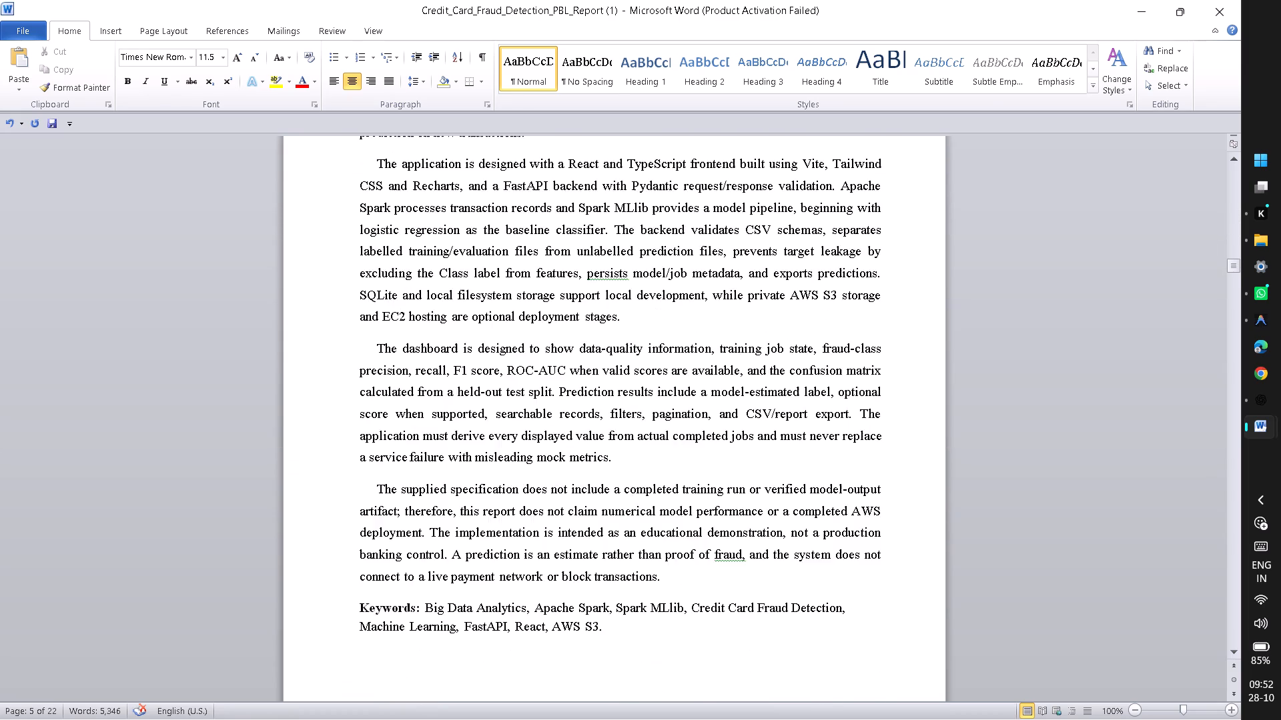
Set the 1. INTRODUCTION chapter heading to 16 pt.
scroll(770, 437, down, 18)
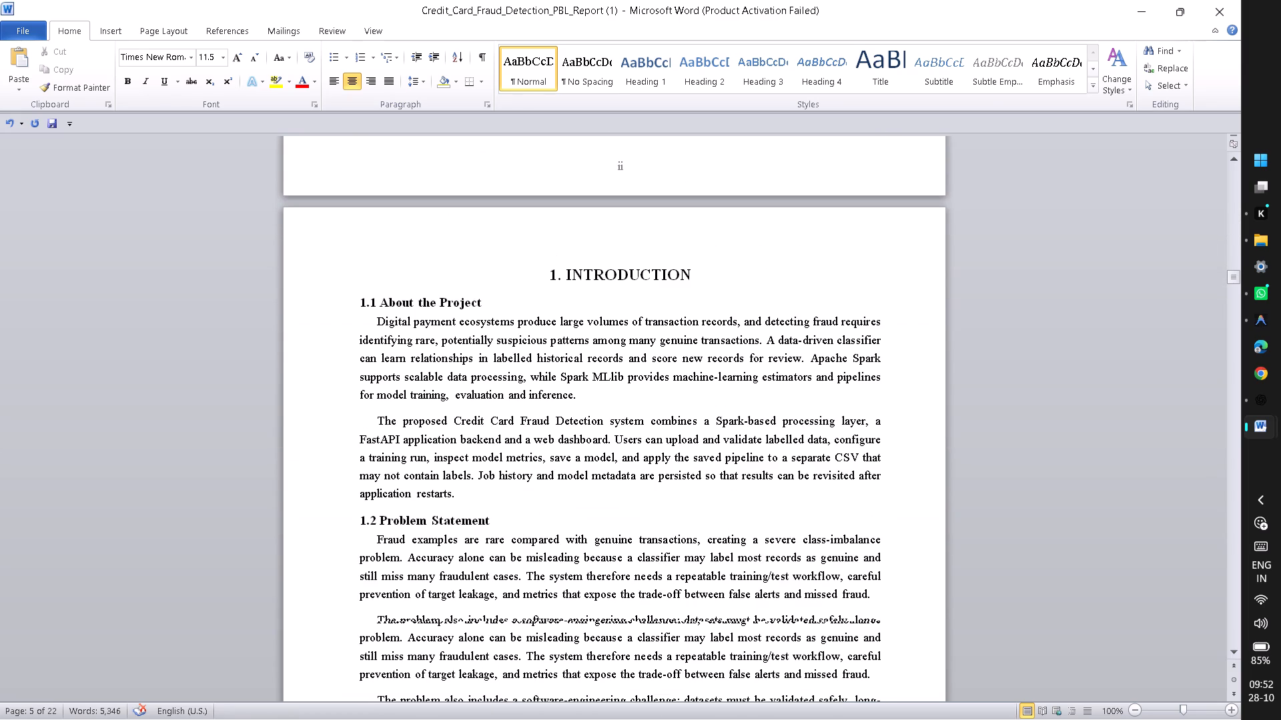
drag(548, 274, 665, 254)
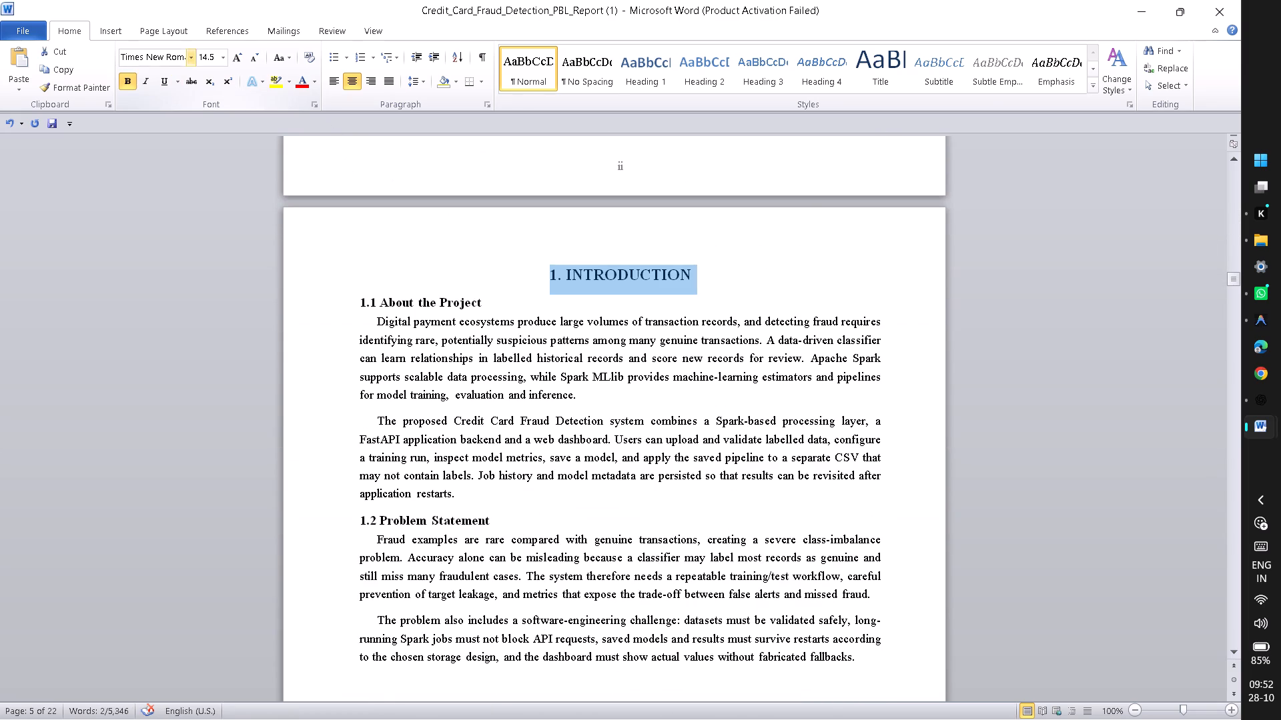
click(258, 55)
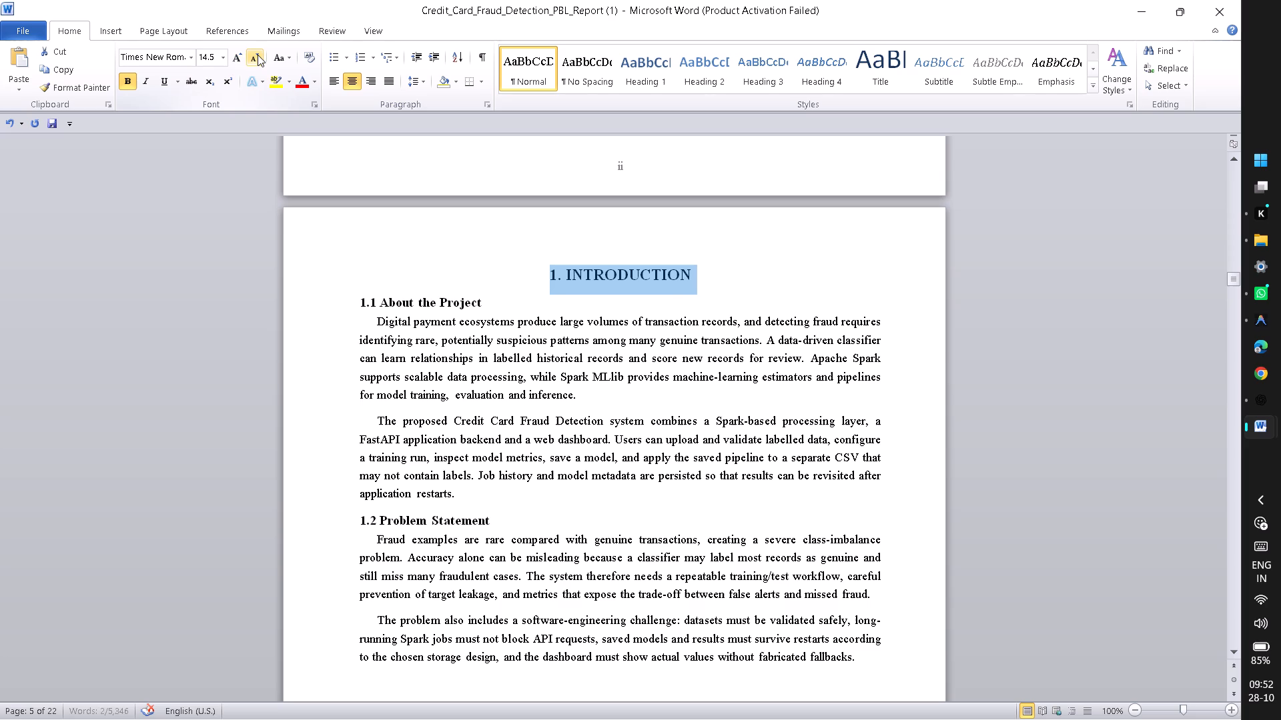
click(236, 62)
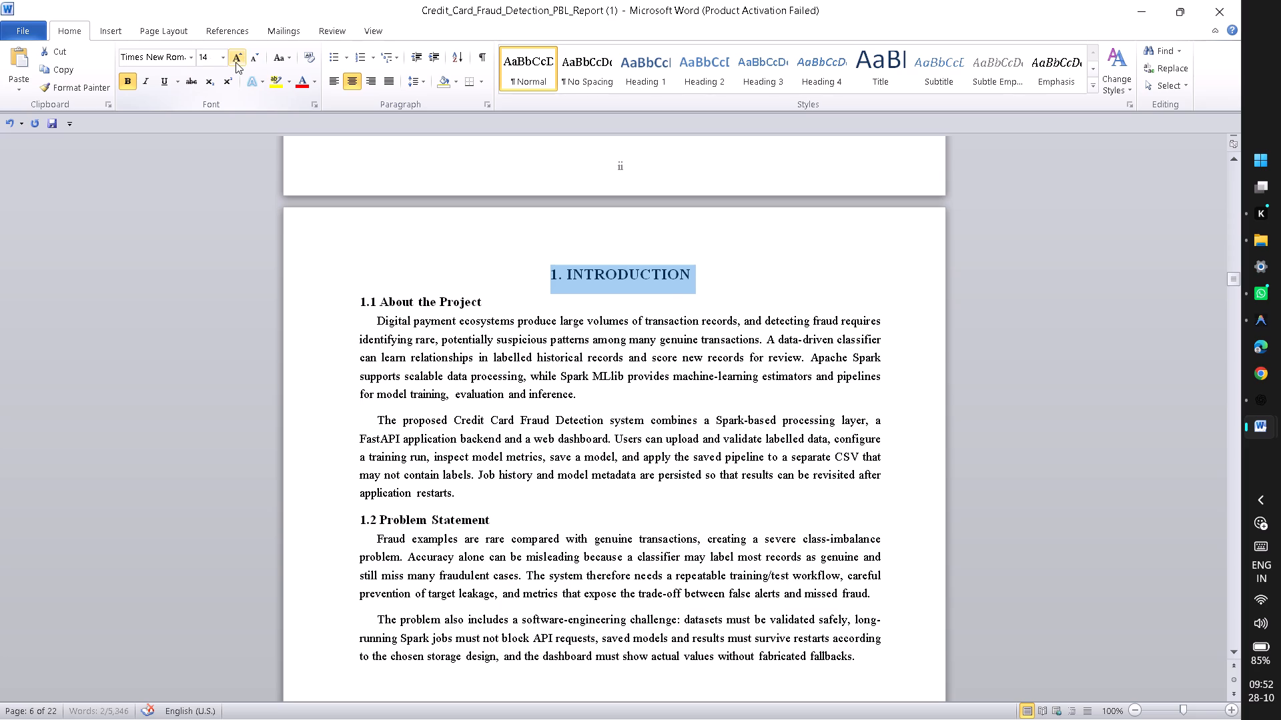
click(236, 62)
click(255, 55)
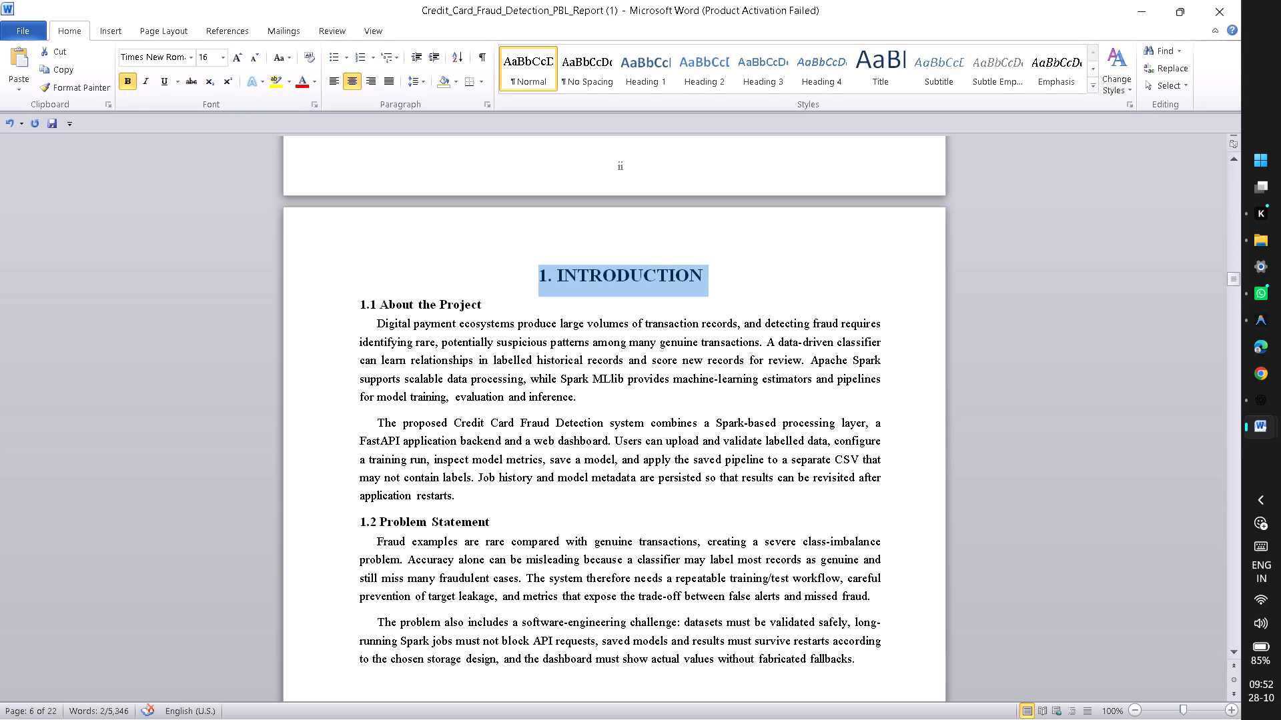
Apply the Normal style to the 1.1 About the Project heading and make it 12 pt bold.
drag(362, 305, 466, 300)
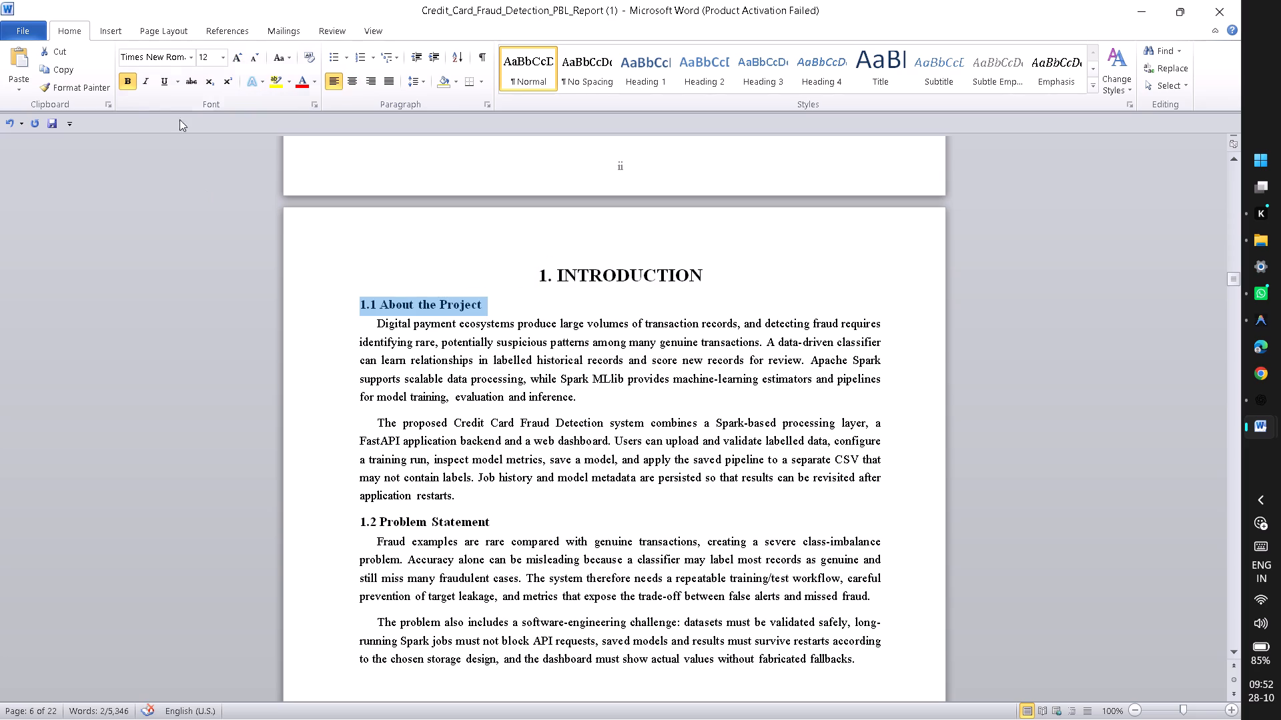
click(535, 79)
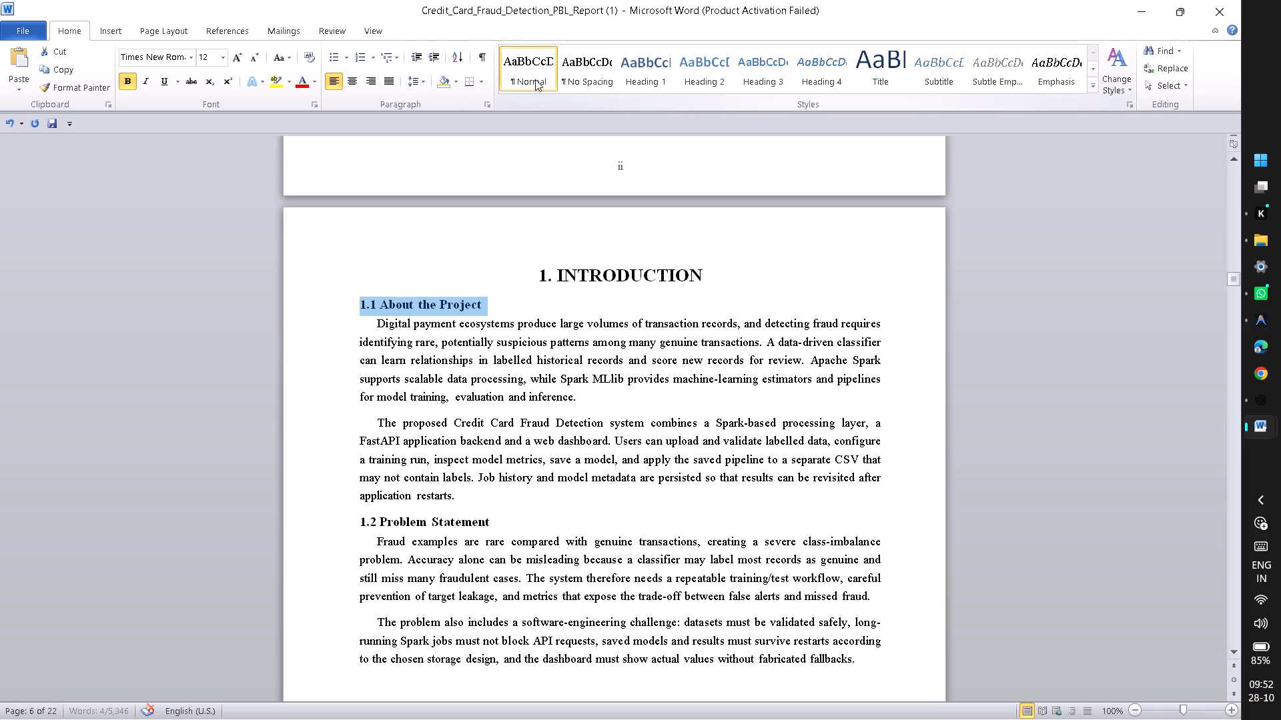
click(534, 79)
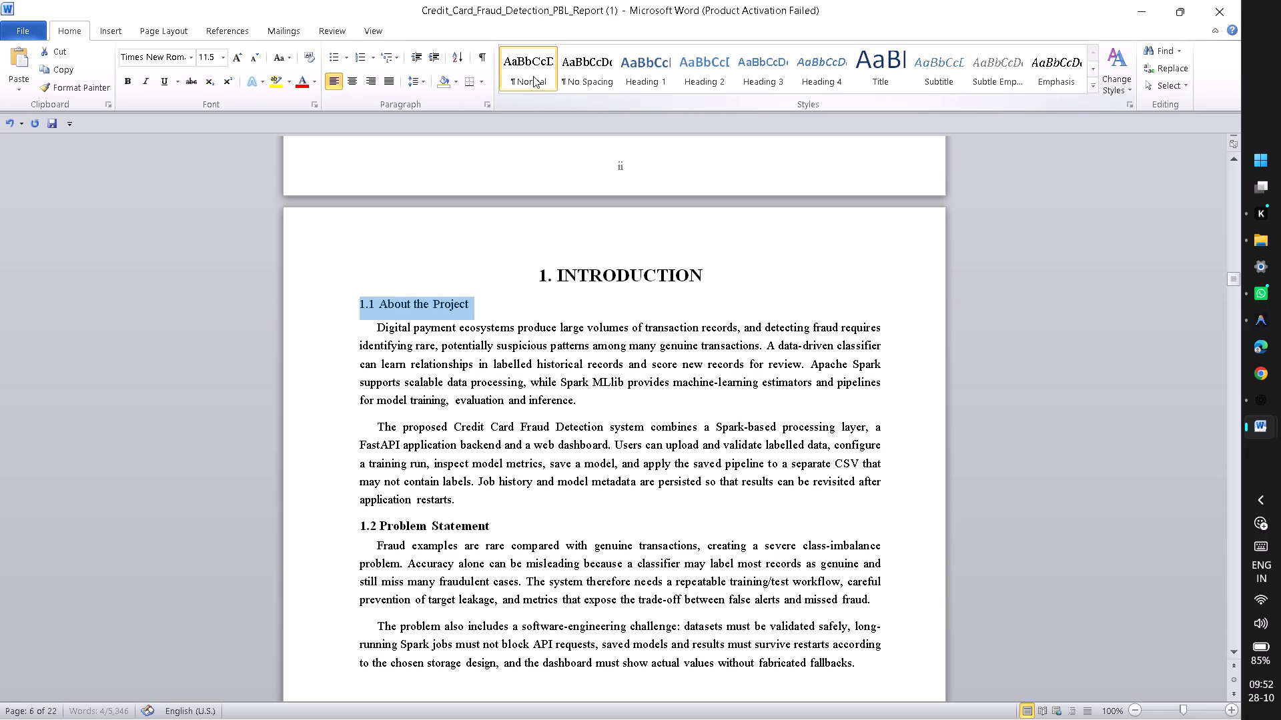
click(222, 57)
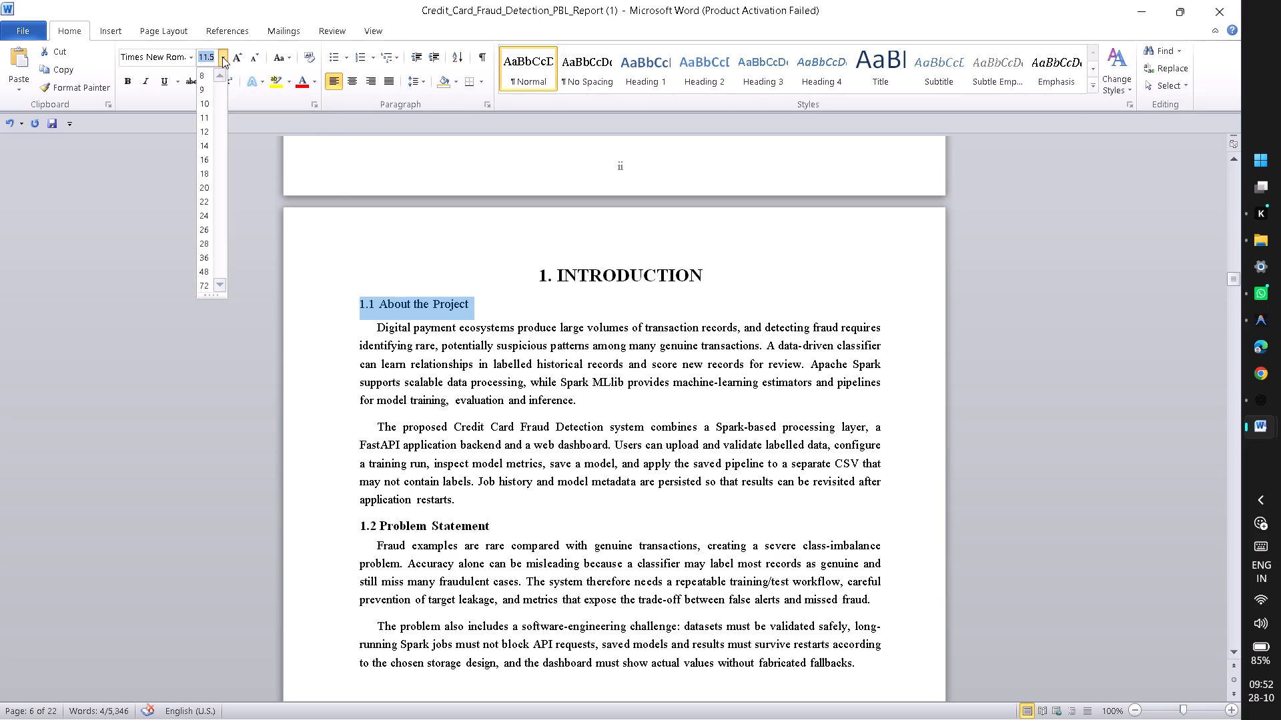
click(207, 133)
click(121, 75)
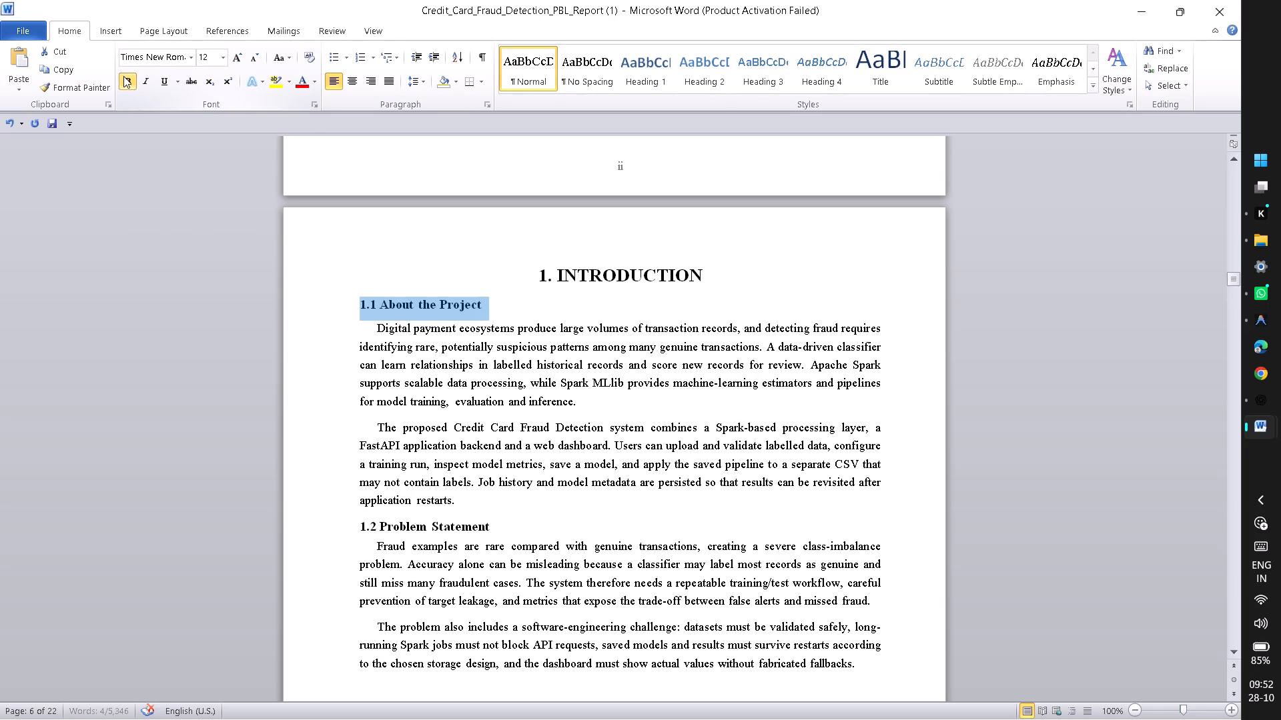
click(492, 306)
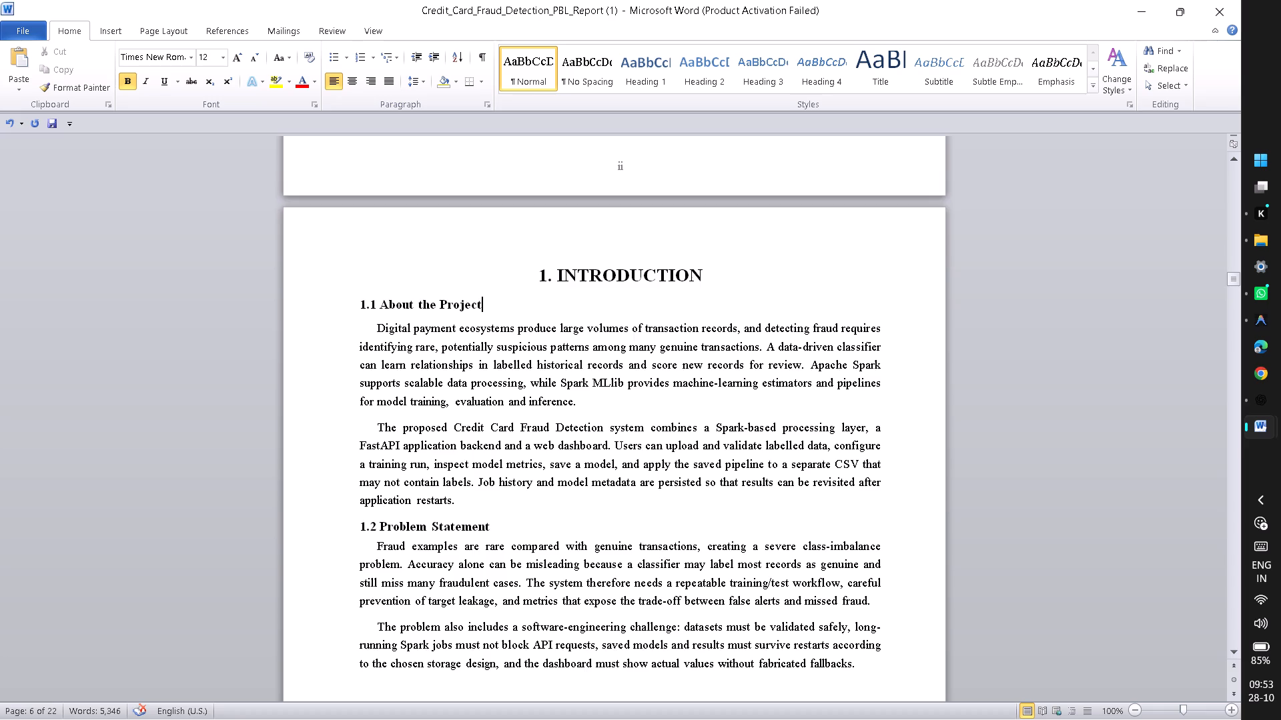
Set the 1.2 Problem Statement heading to 12 pt and apply the No Spacing style to it.
scroll(468, 400, down, 2)
drag(358, 442, 508, 465)
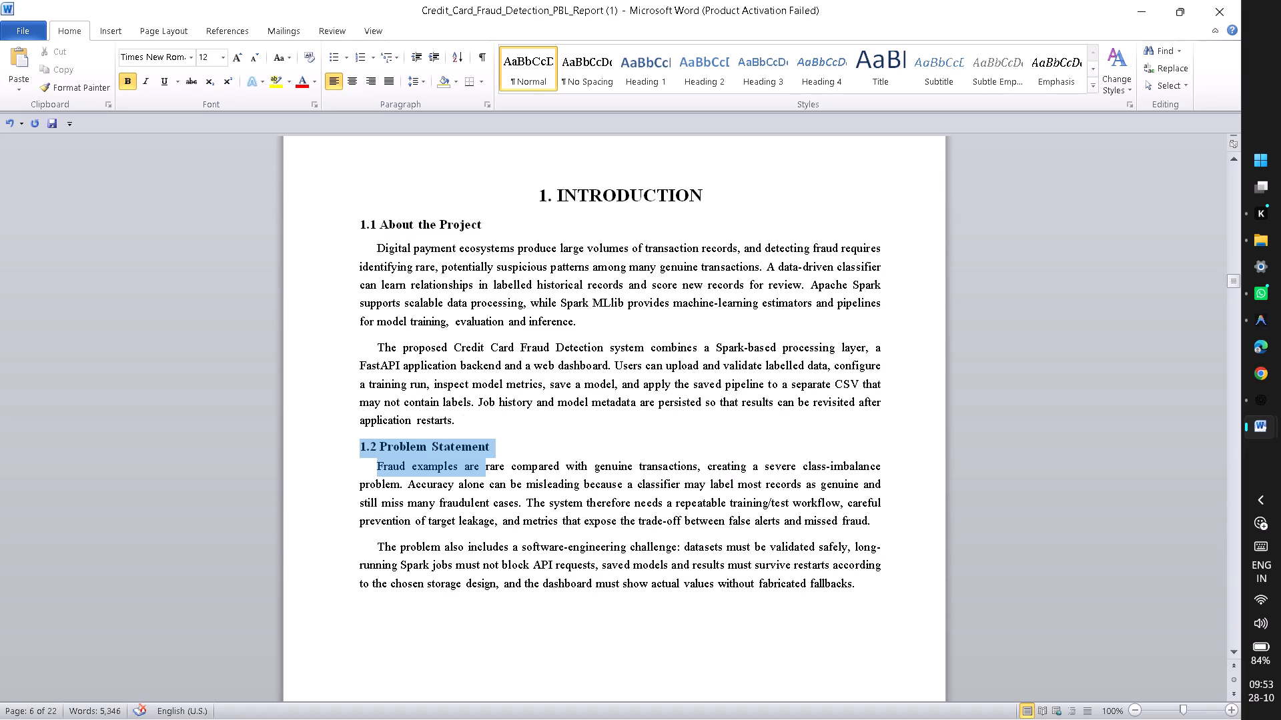
drag(508, 465, 499, 449)
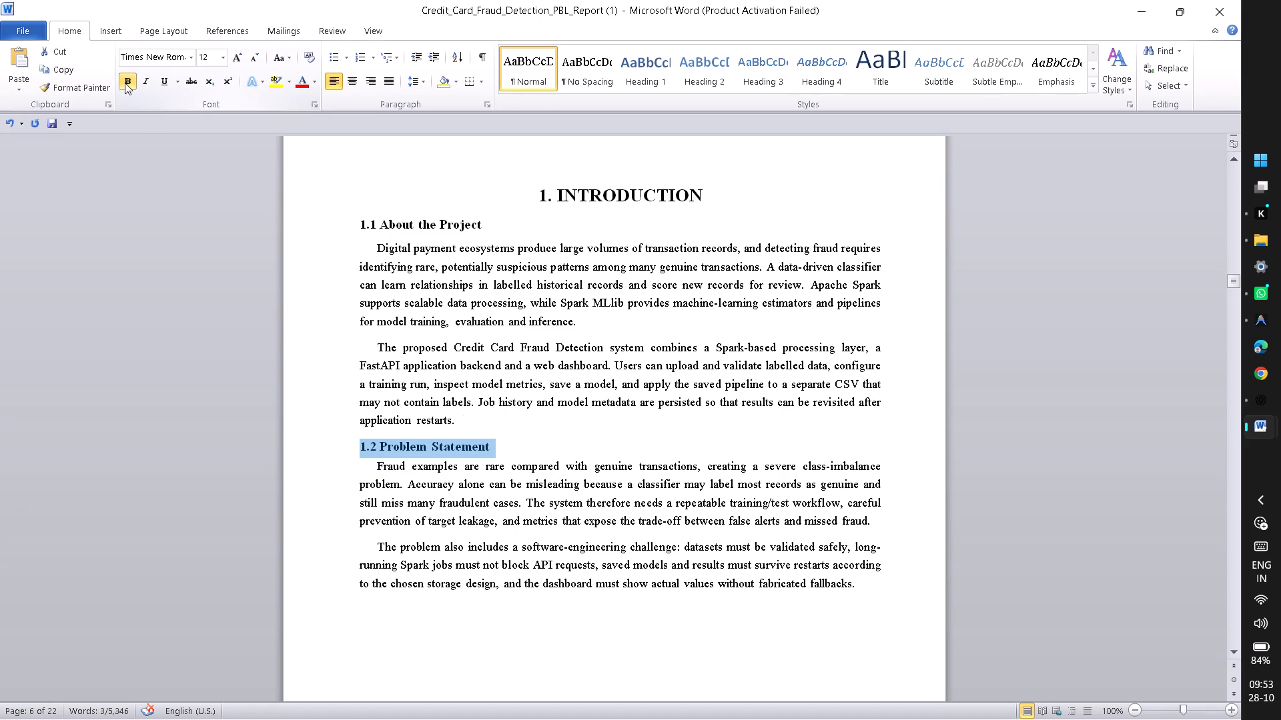
click(218, 63)
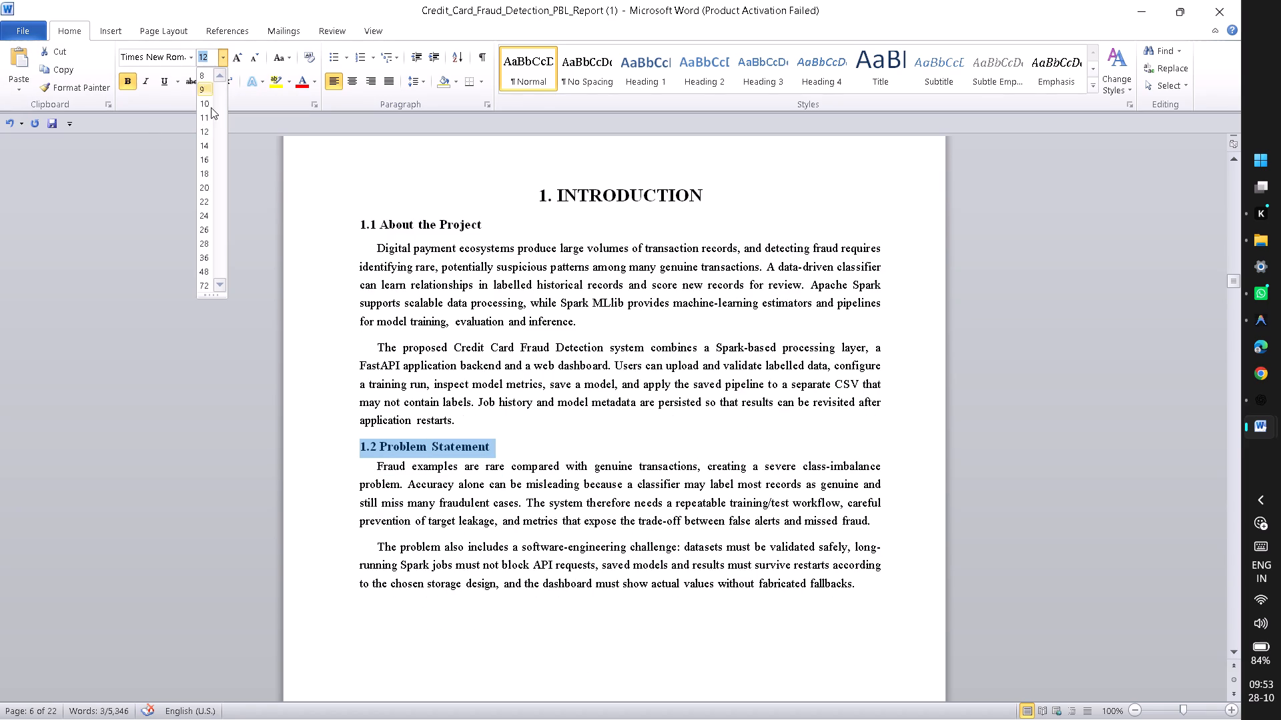
click(201, 134)
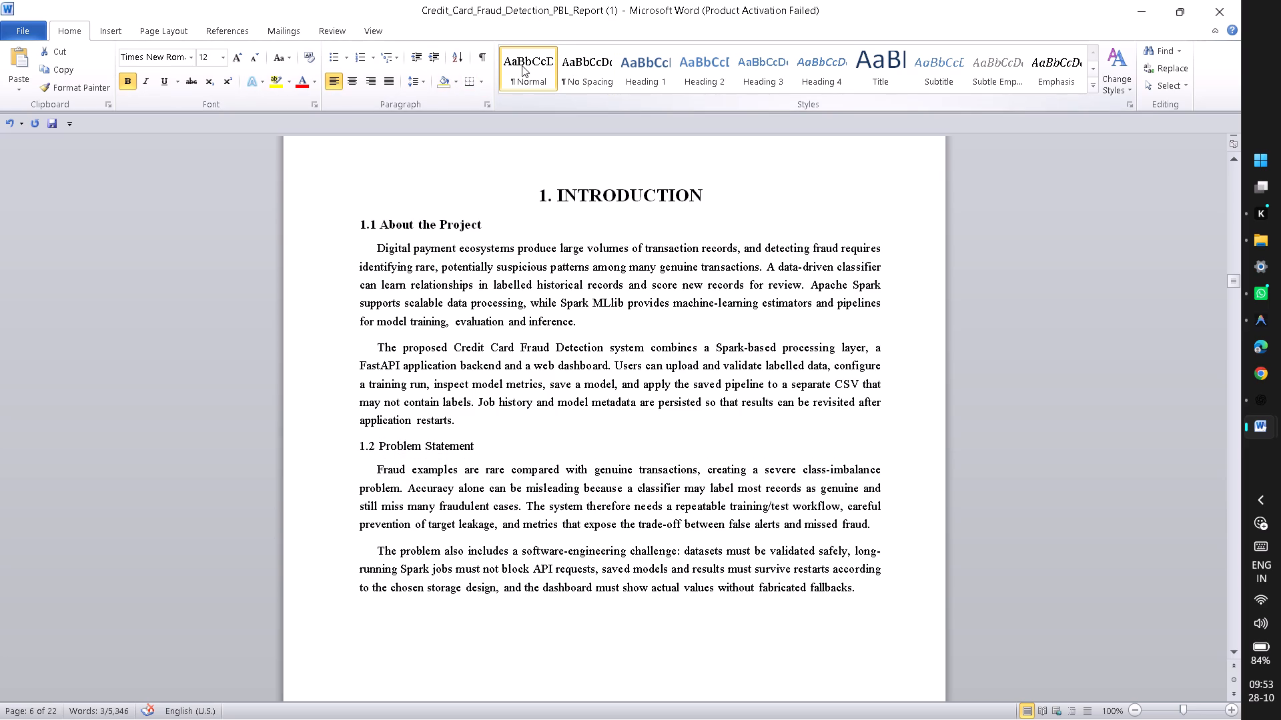
click(566, 70)
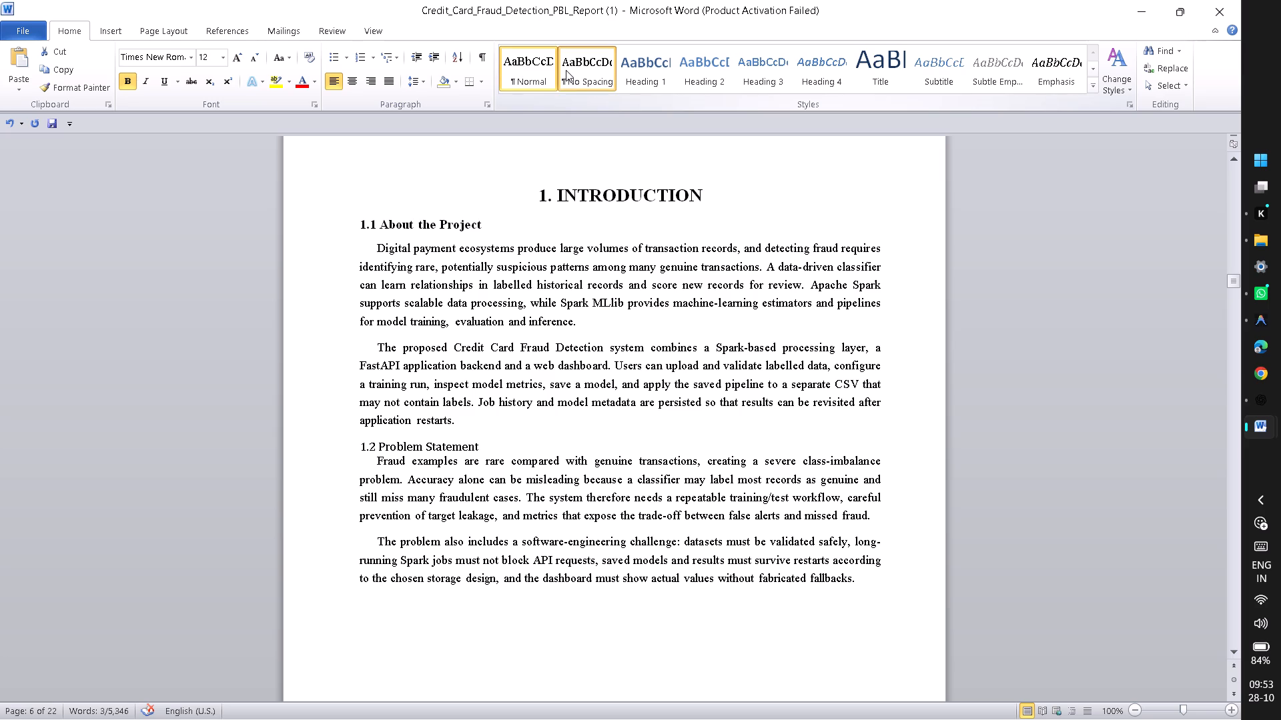
Apply the No Spacing style to the 1.1 About the Project heading and format it as Times New Roman, 12 pt, bold.
drag(482, 223, 341, 227)
click(587, 66)
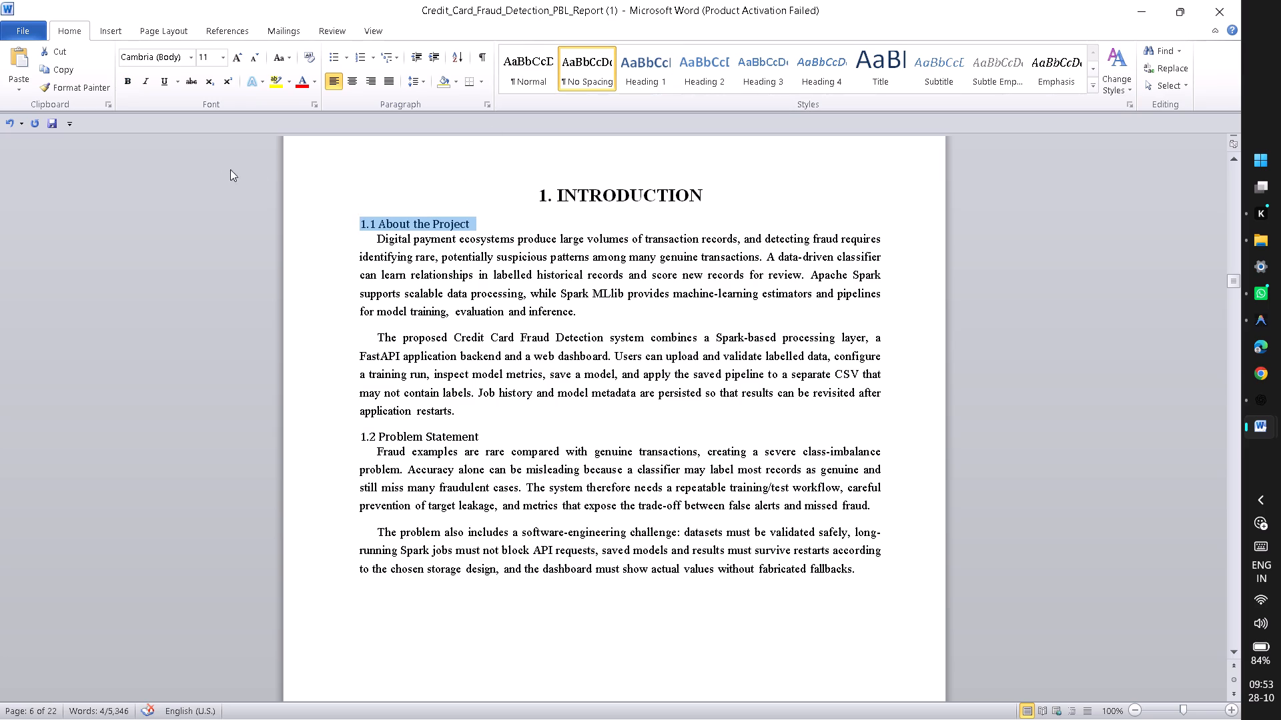
click(193, 53)
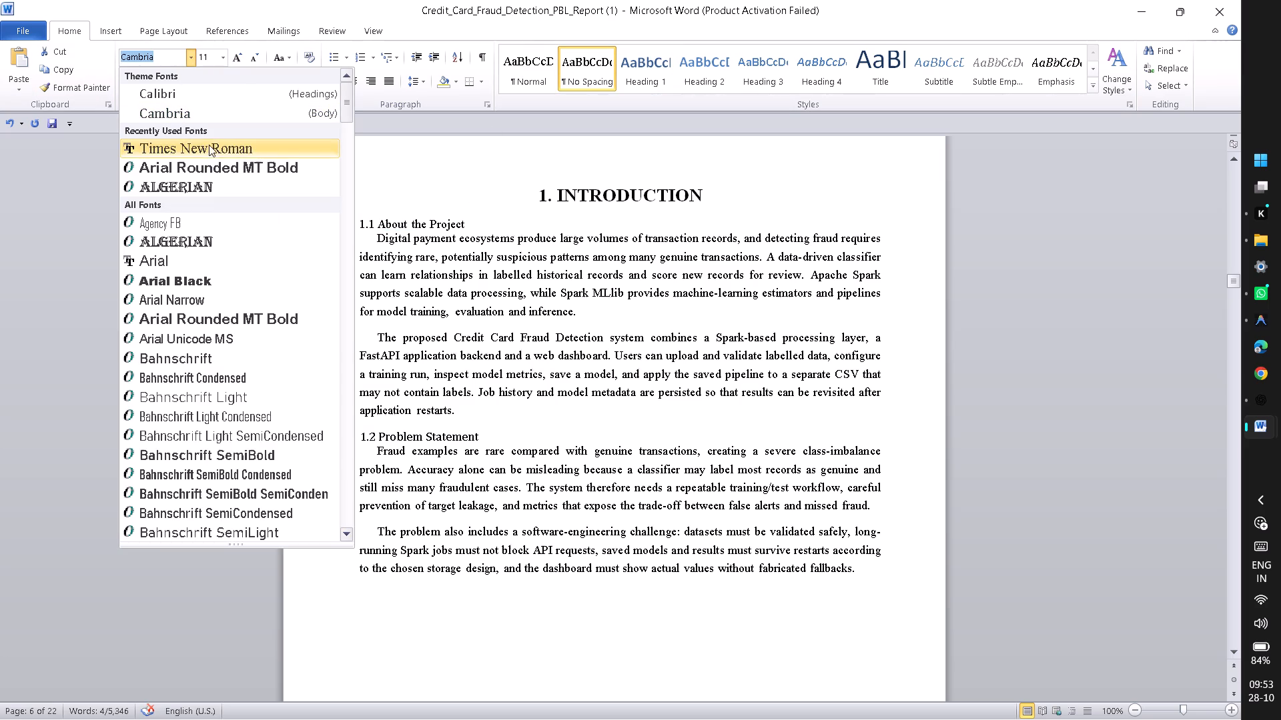
click(211, 140)
click(234, 58)
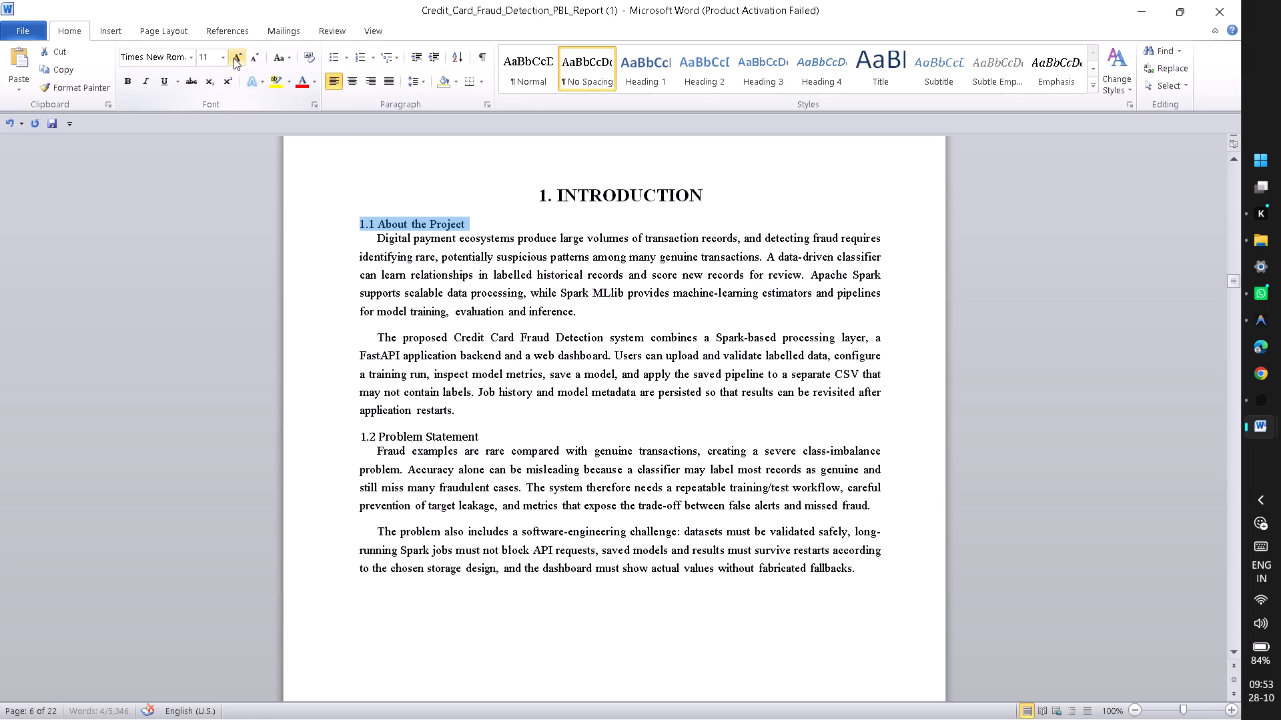
click(129, 85)
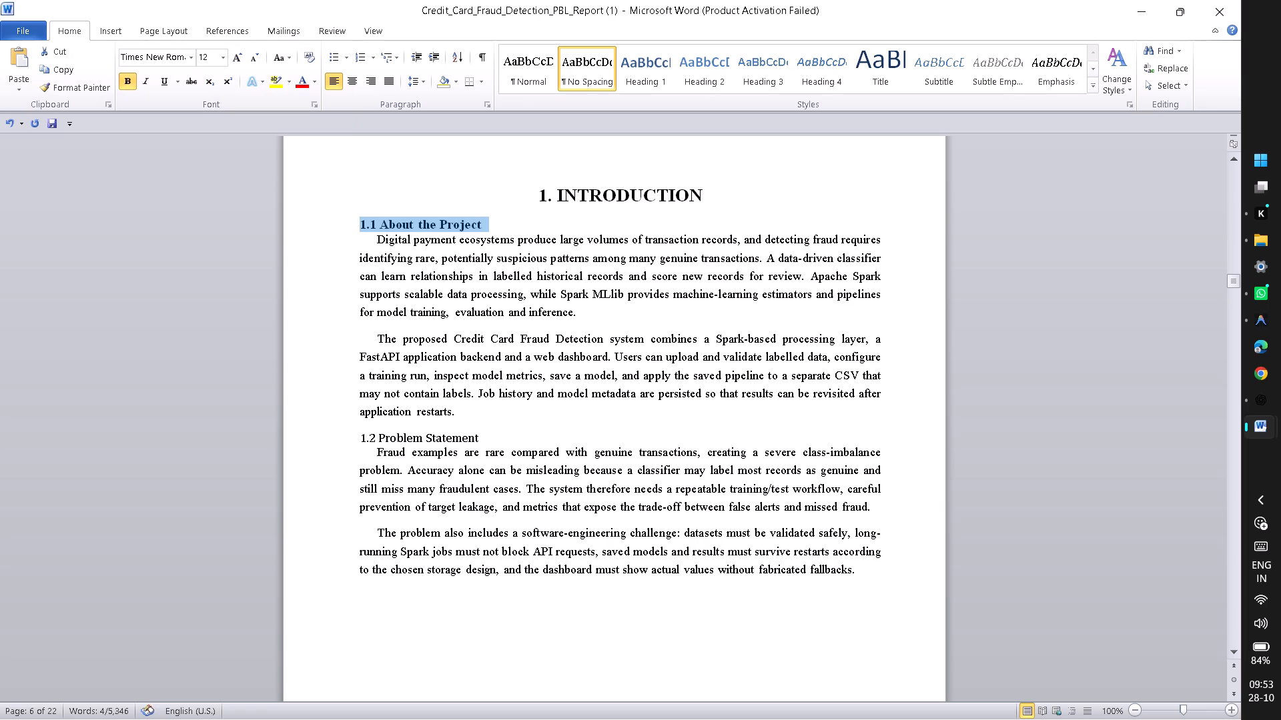
Format the 1.2 Problem Statement heading as Times New Roman, 12 pt, bold.
click(479, 431)
click(493, 434)
drag(487, 433, 350, 436)
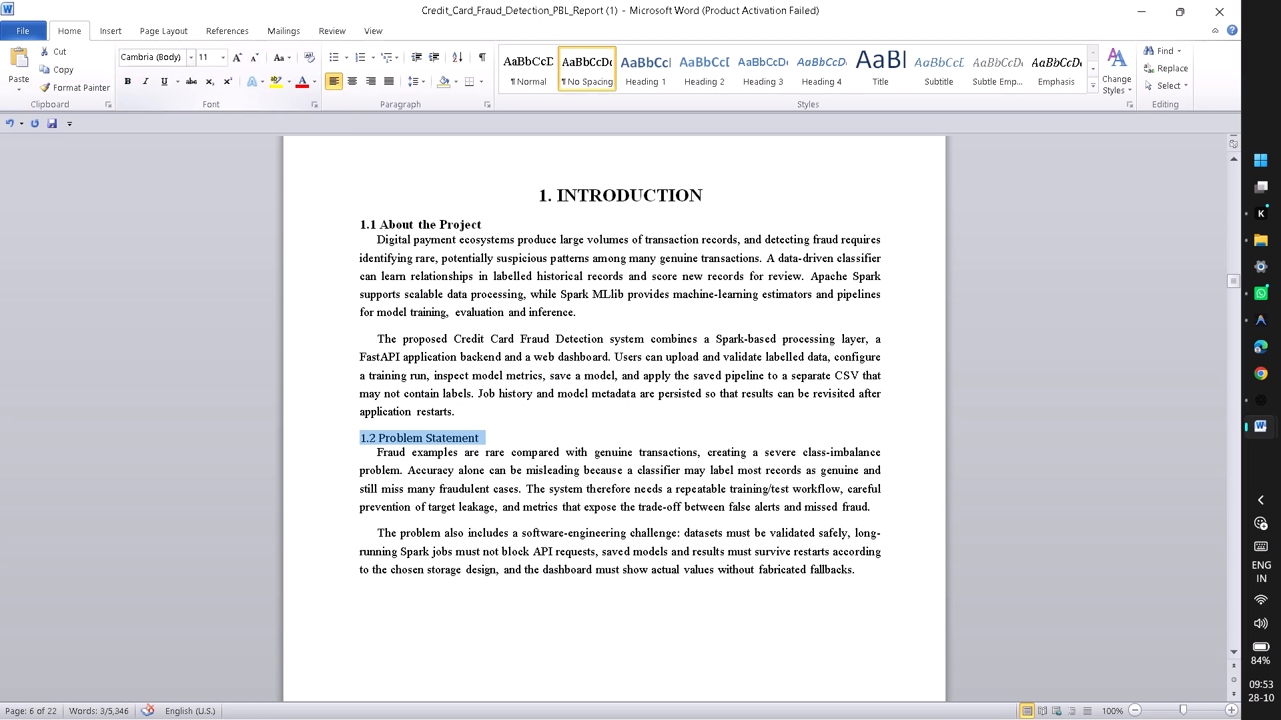
click(183, 56)
drag(163, 52, 96, 39)
click(188, 55)
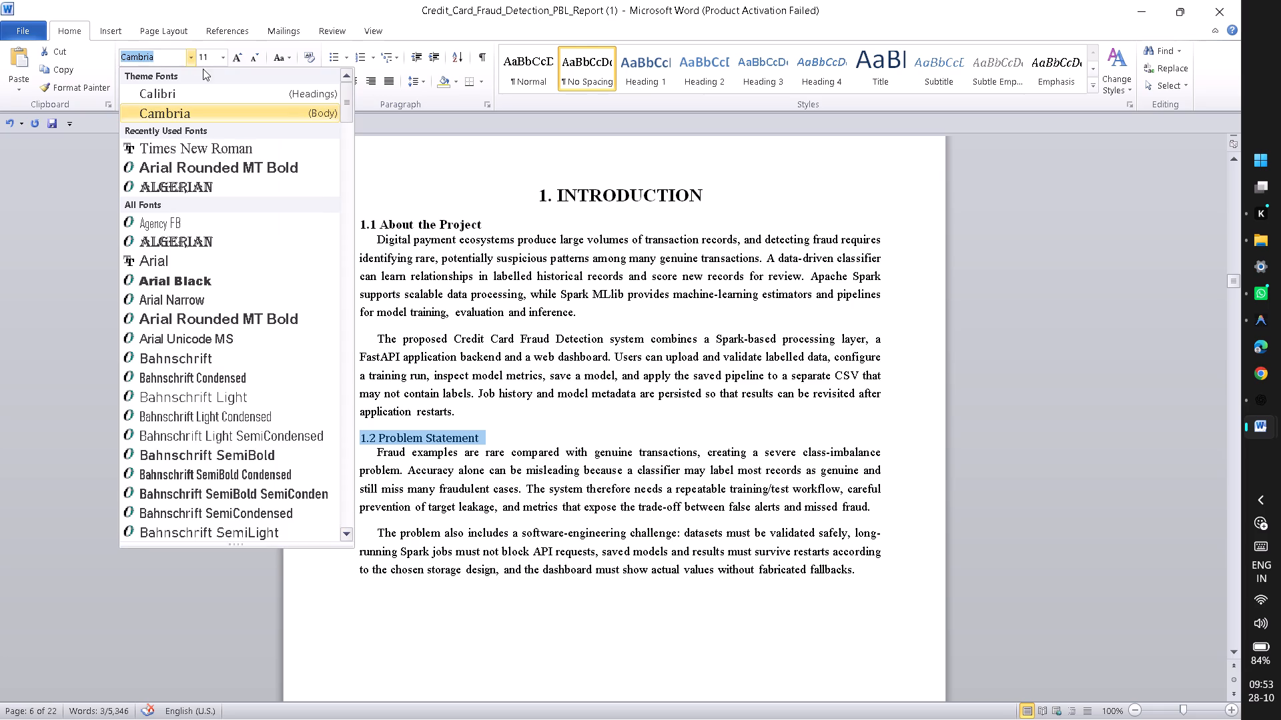
click(189, 143)
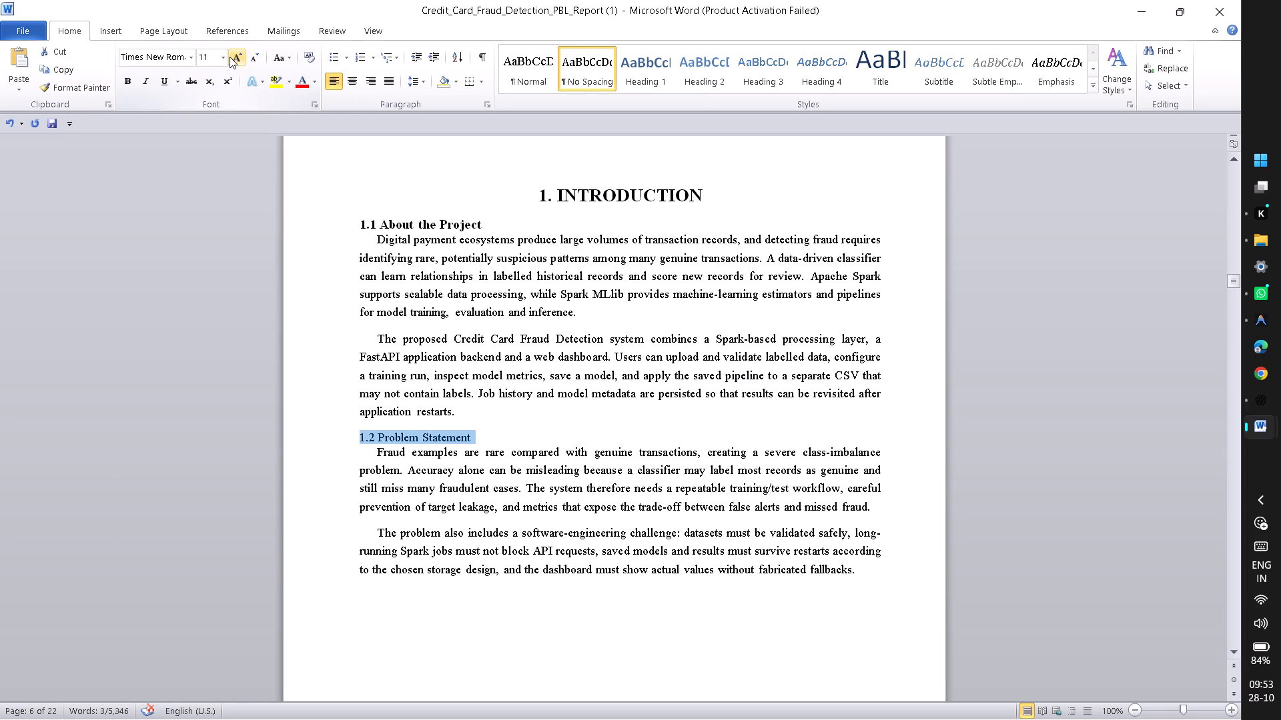
click(230, 57)
click(133, 84)
click(402, 367)
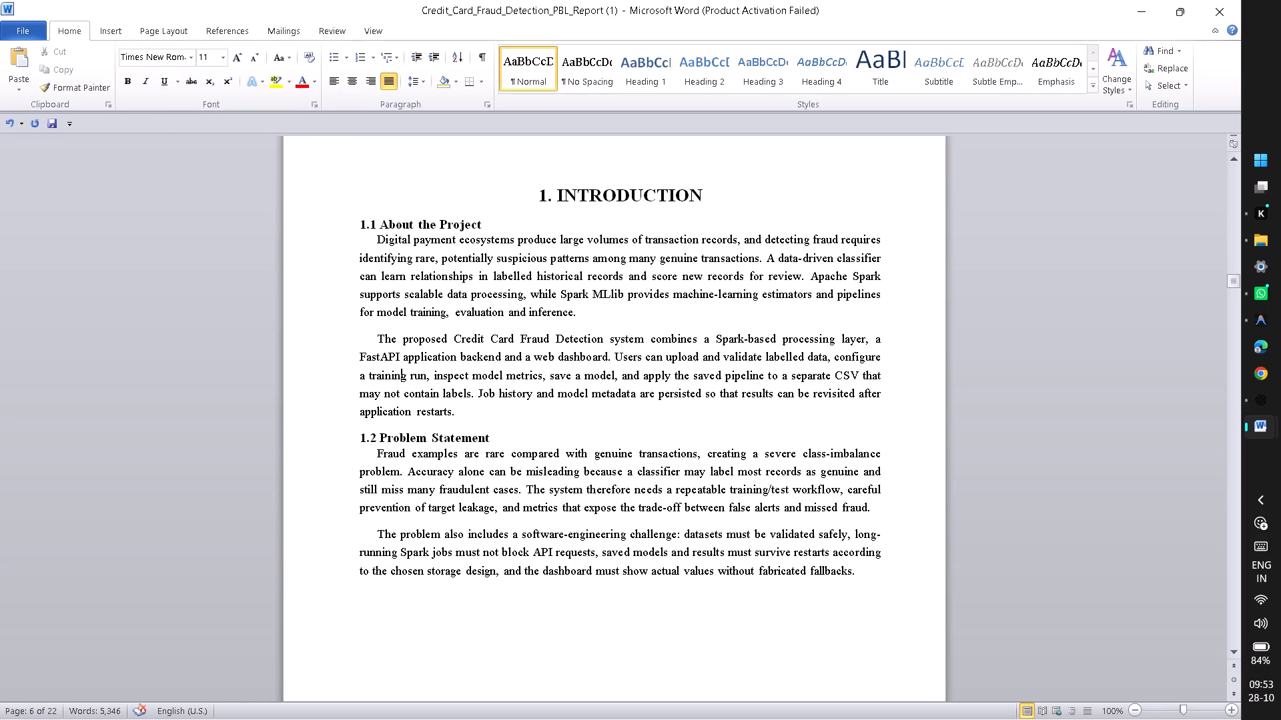
Examine the layout of the rest of the Introduction chapter, including sections 1.3 Project Objectives and 1.4 Scope and Limitations.
scroll(432, 411, down, 19)
scroll(408, 423, down, 3)
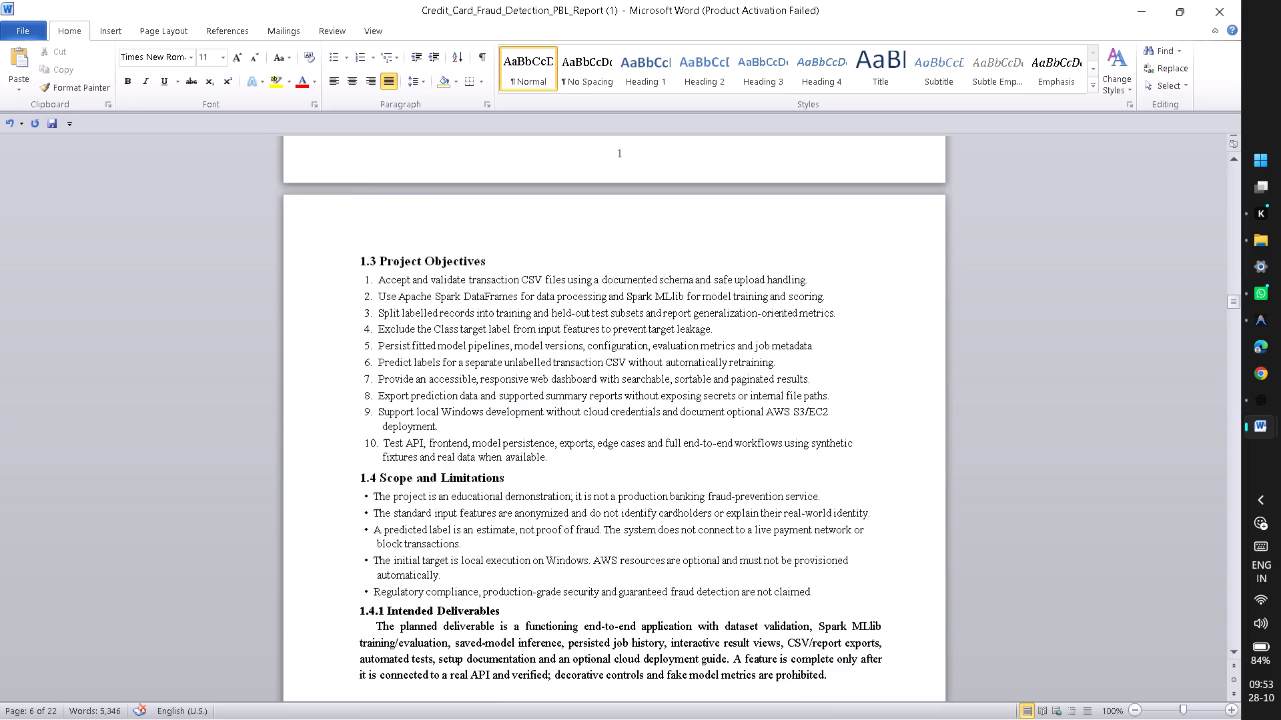
scroll(408, 423, down, 7)
scroll(390, 406, up, 20)
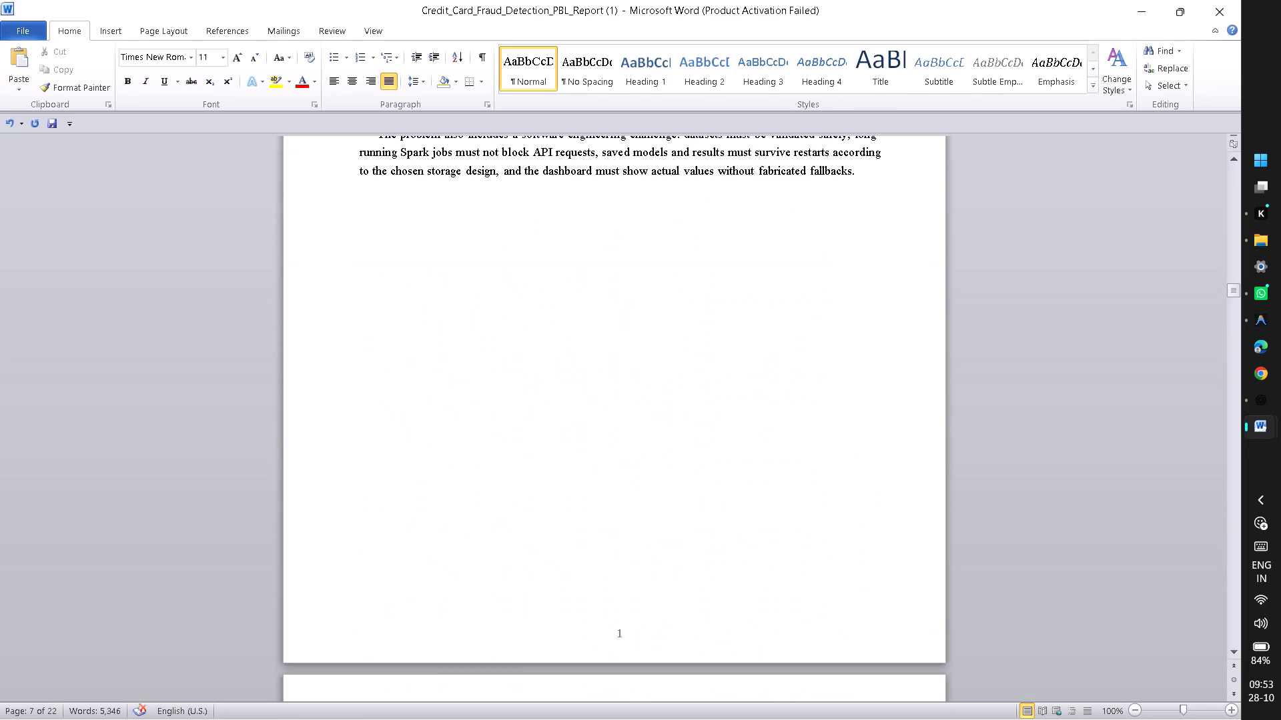
scroll(384, 402, up, 10)
scroll(387, 406, down, 10)
Set the ten numbered items under 1.3 Project Objectives to 12 pt.
scroll(390, 407, down, 10)
drag(365, 402, 700, 530)
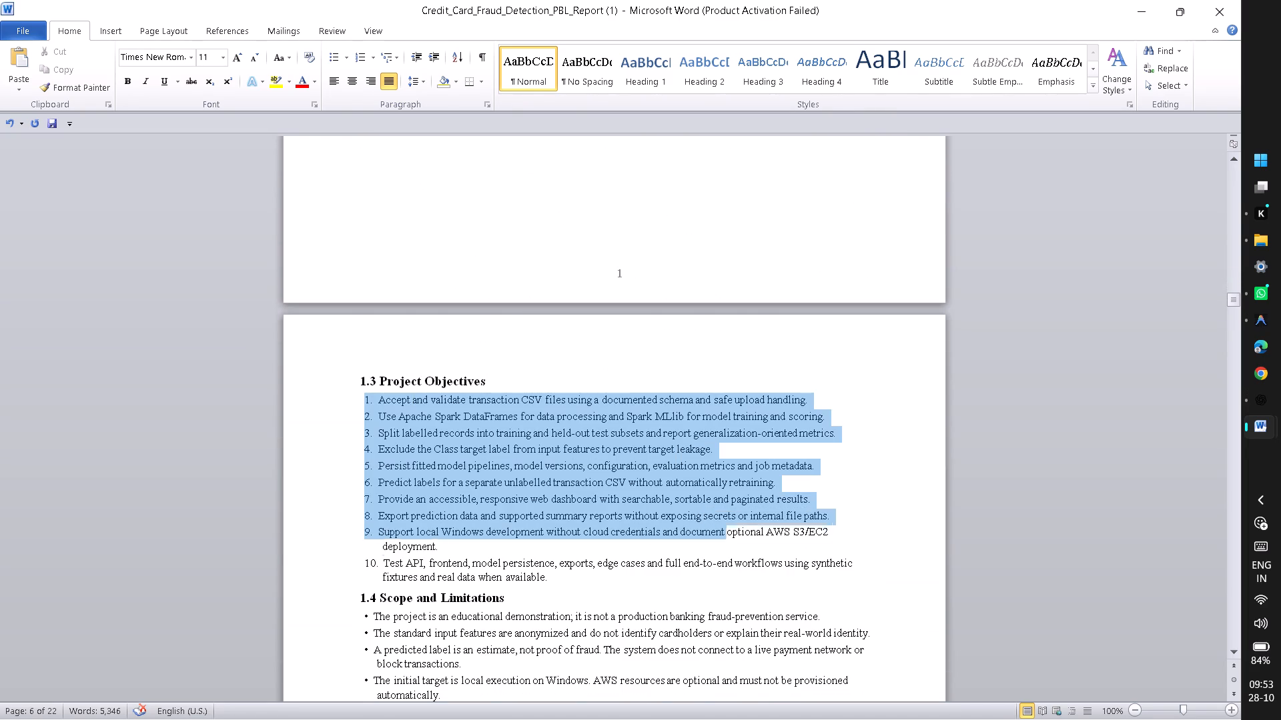
drag(700, 530, 719, 585)
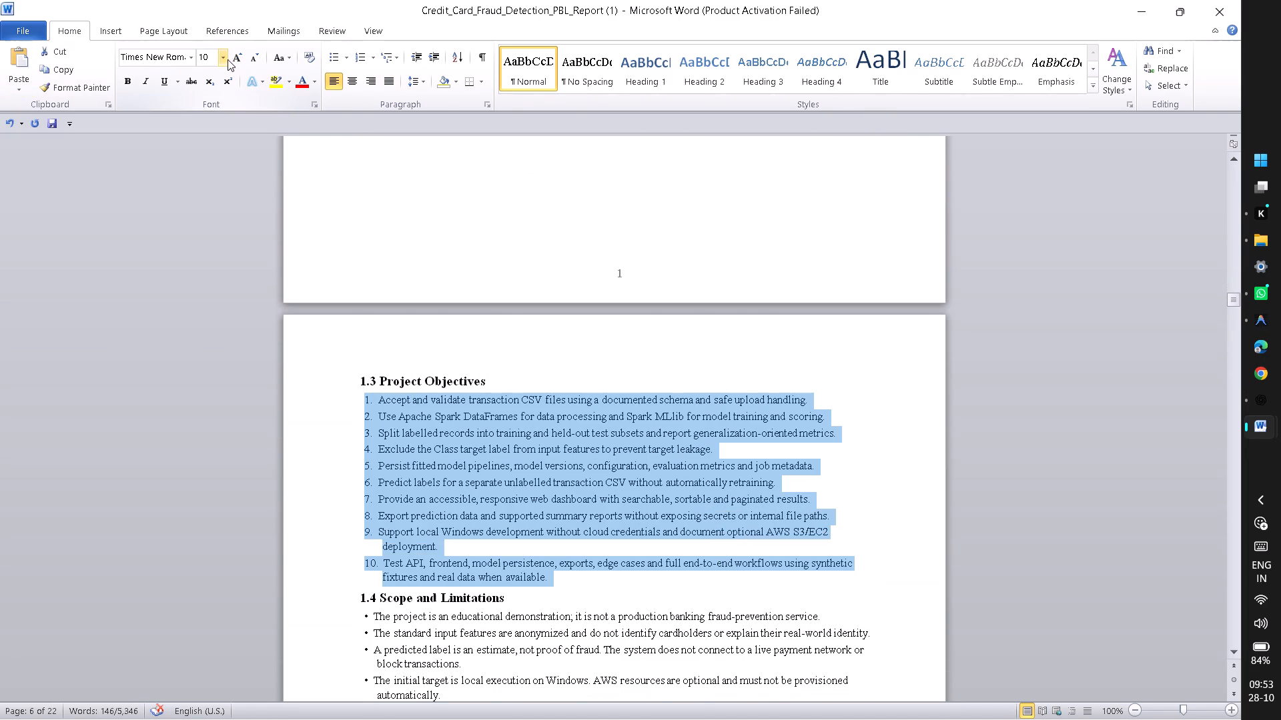
click(227, 60)
click(204, 135)
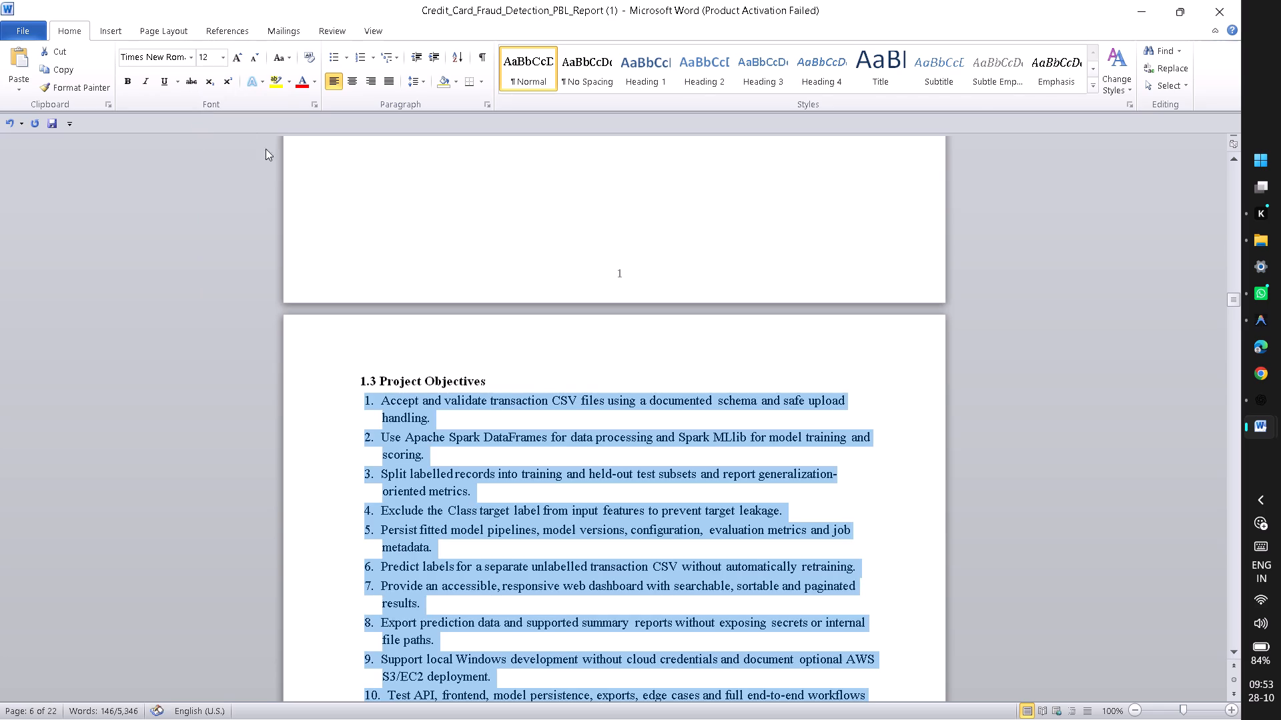
Review the resized objectives list and check the font size of the 1.3 Project Objectives heading.
scroll(320, 215, down, 5)
scroll(322, 212, up, 2)
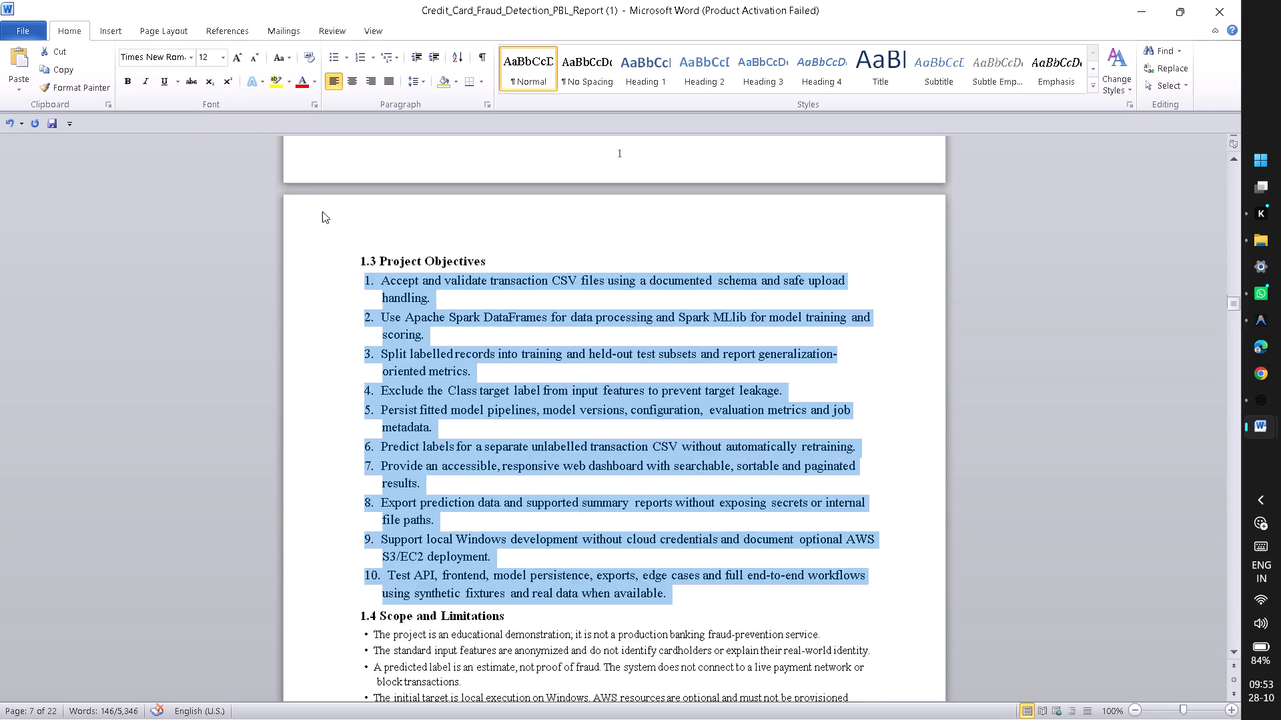
scroll(322, 211, up, 2)
scroll(322, 211, down, 2)
scroll(322, 211, up, 1)
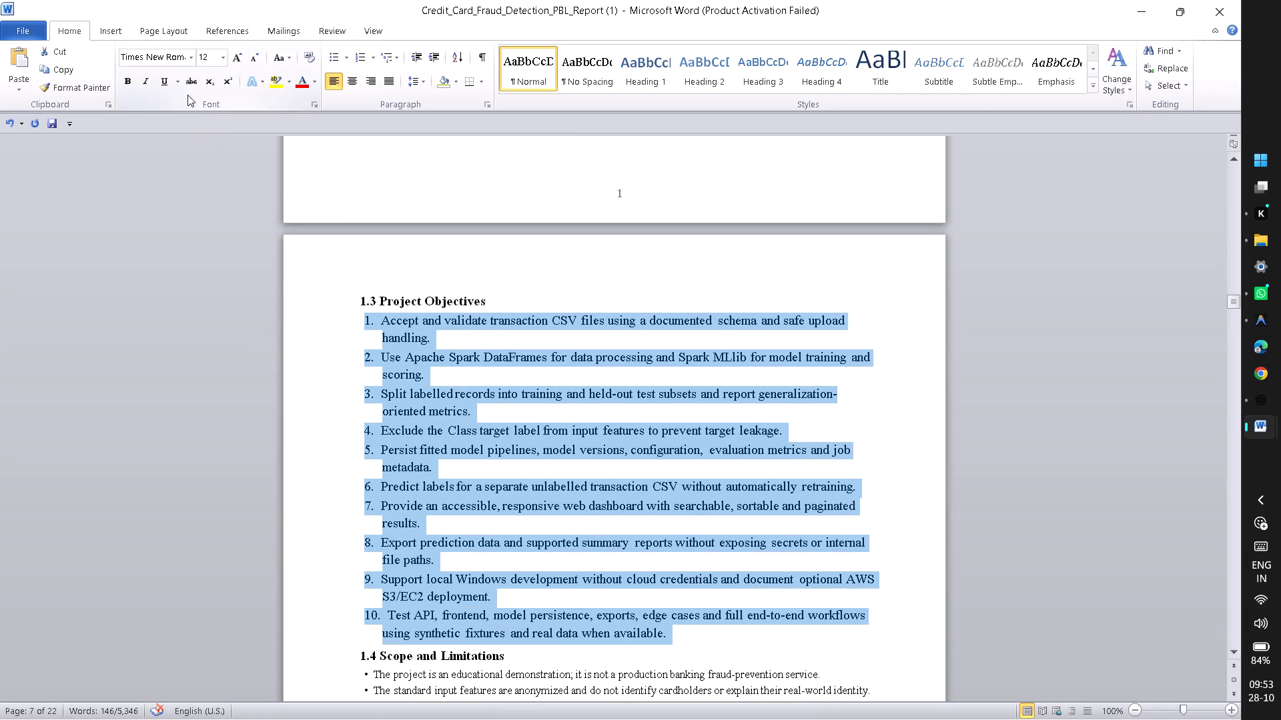
click(338, 187)
click(318, 297)
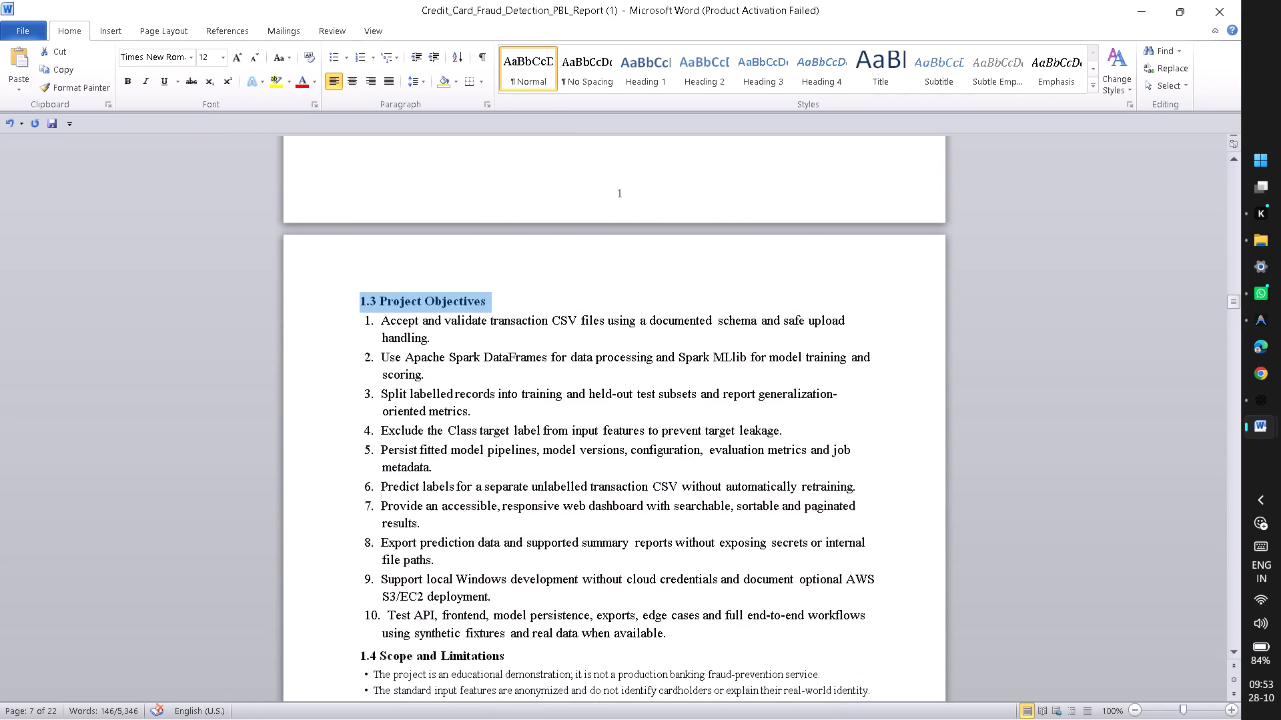
Set the five bullet points under 1.4 Scope and Limitations to 12 pt.
scroll(357, 328, down, 5)
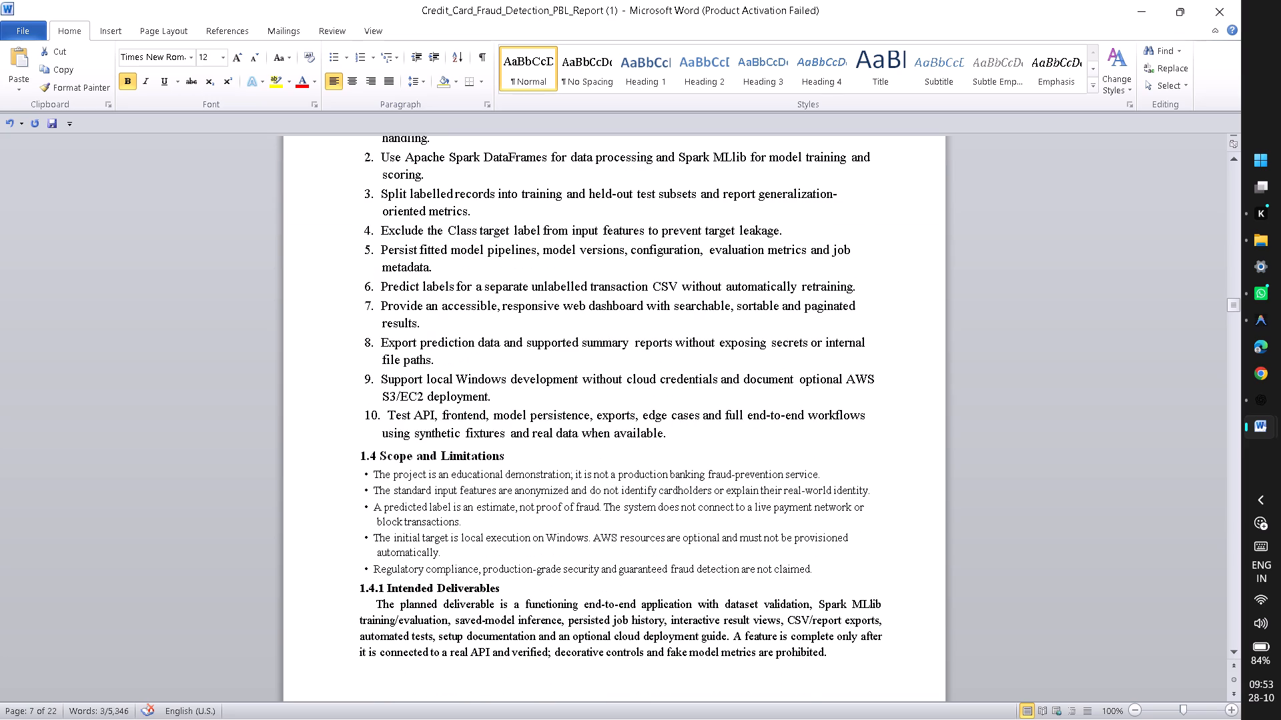
drag(372, 472, 807, 575)
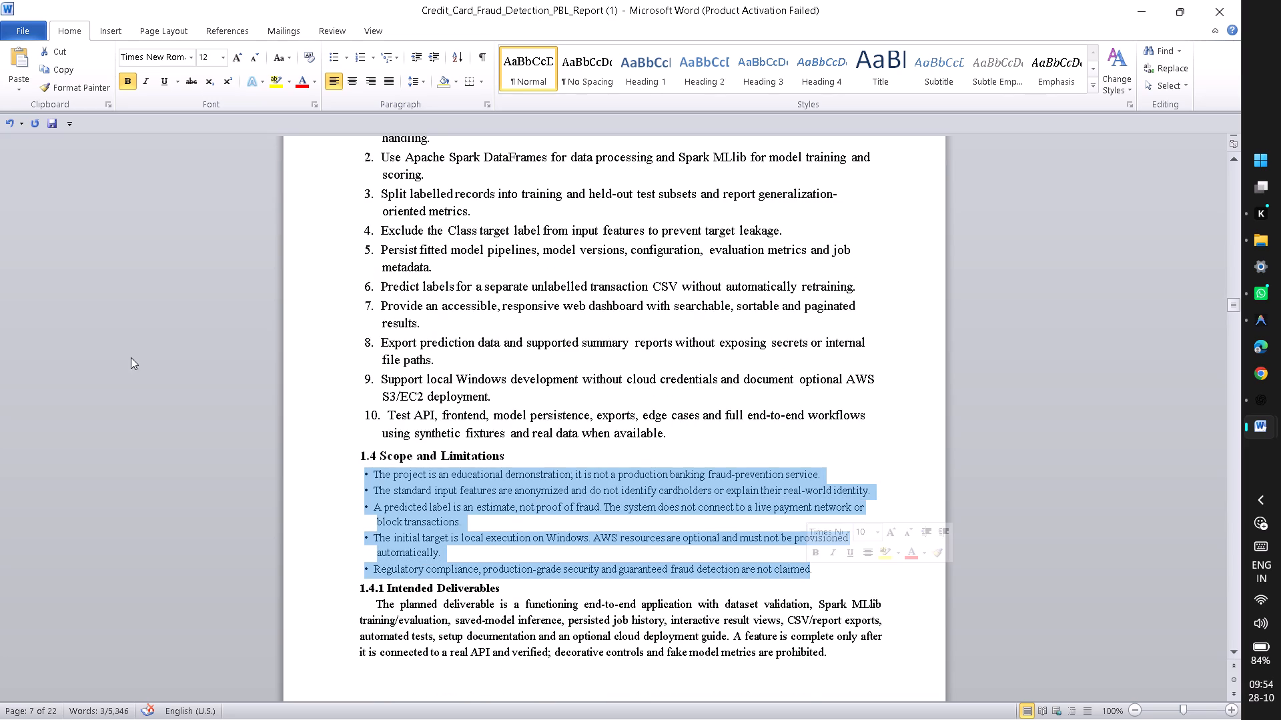
click(221, 57)
click(236, 57)
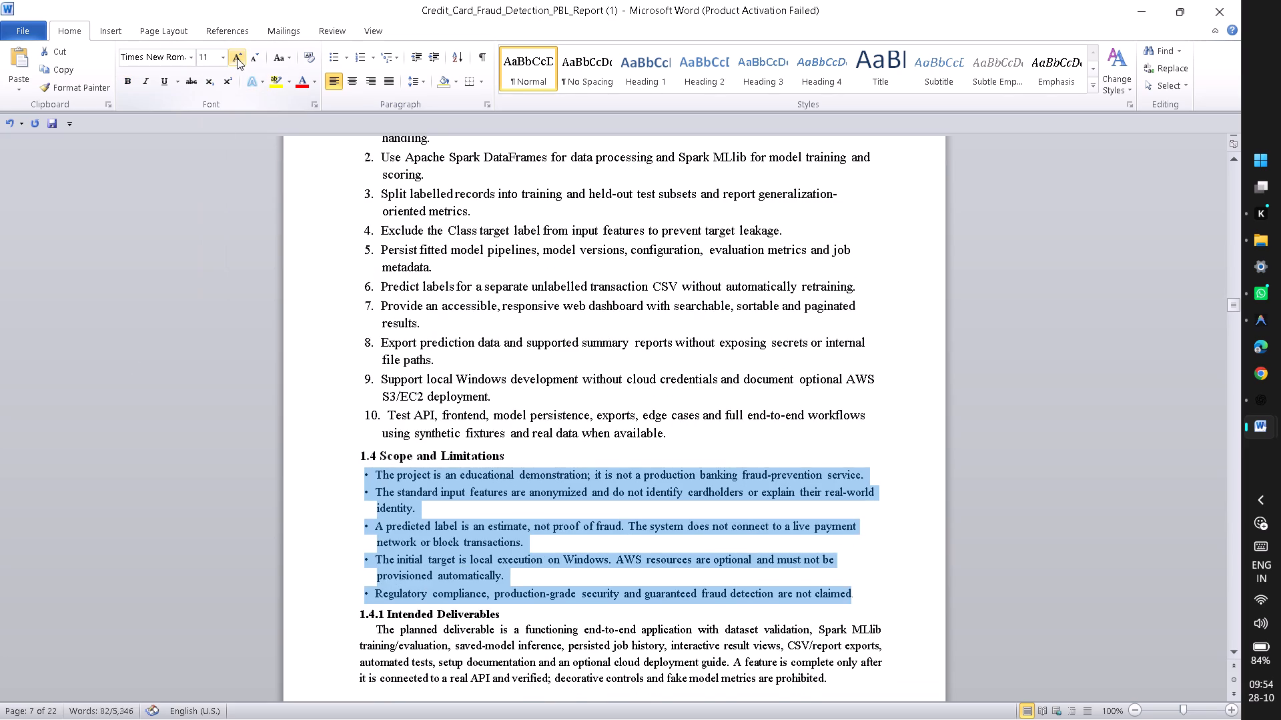
click(237, 58)
Set the body paragraph under 1.4.1 Intended Deliverables to 12 pt.
scroll(336, 312, down, 6)
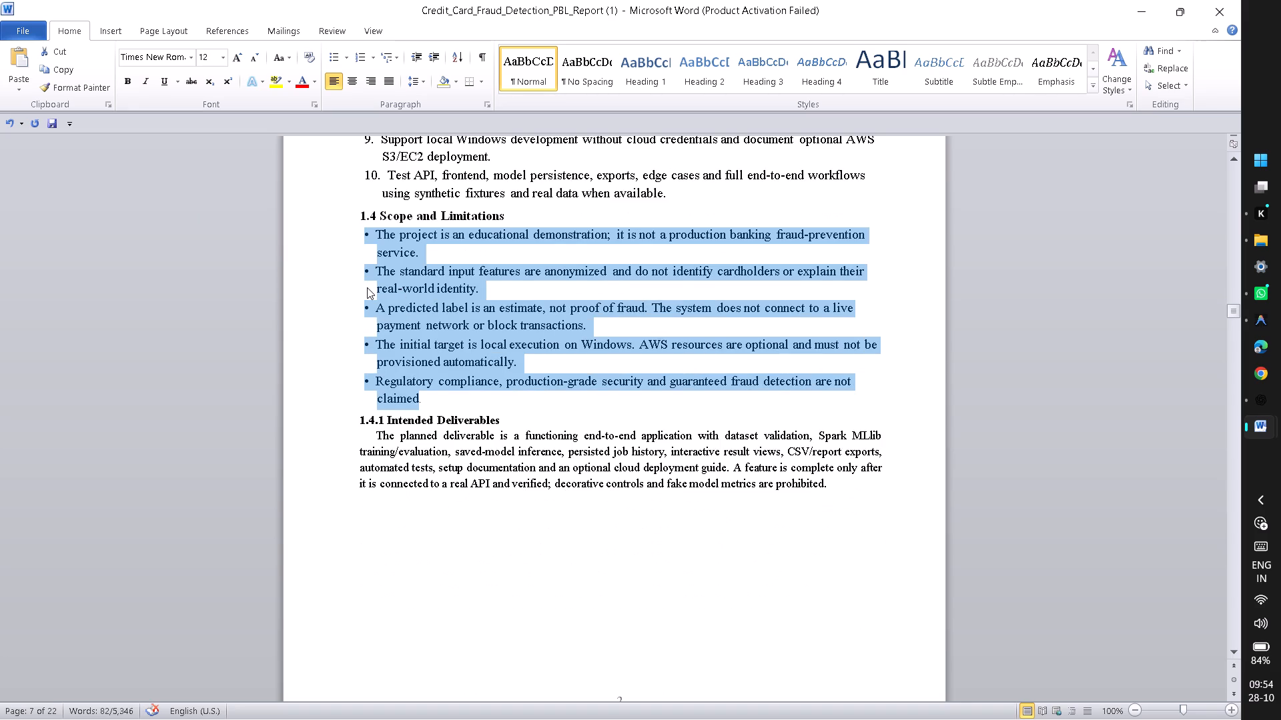
scroll(367, 287, down, 3)
drag(376, 307, 516, 345)
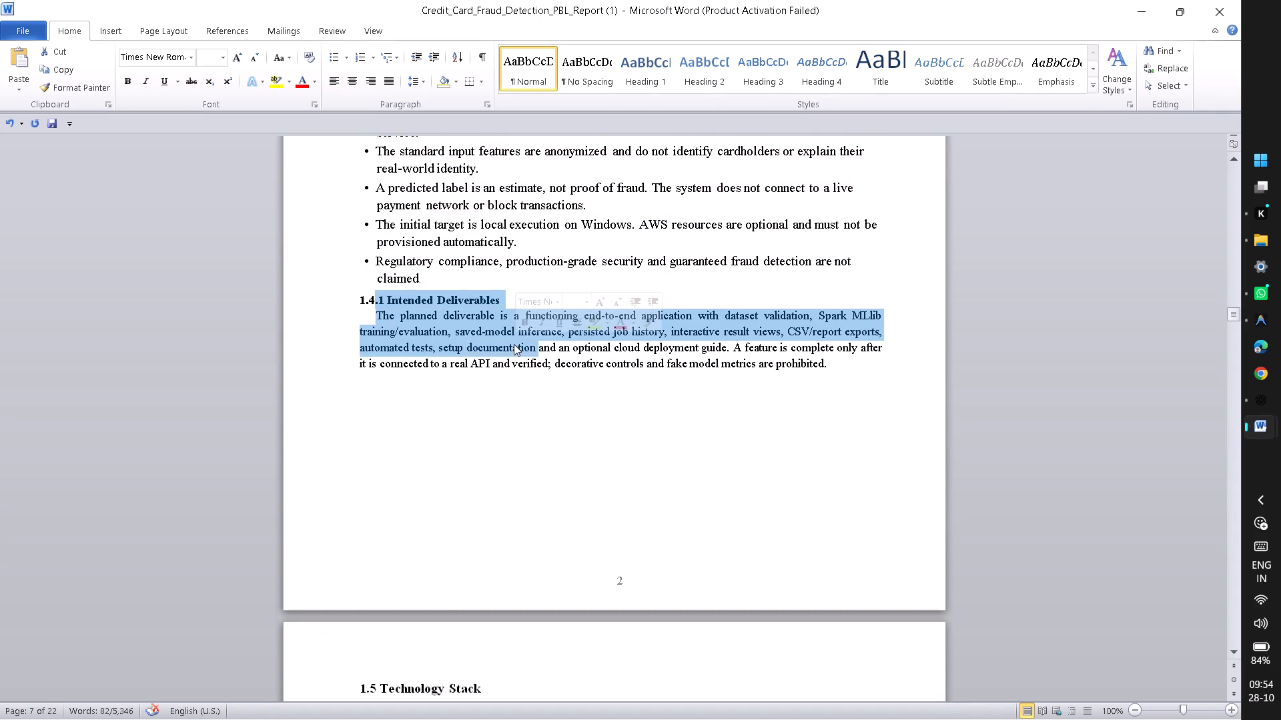
click(513, 344)
drag(374, 318, 806, 367)
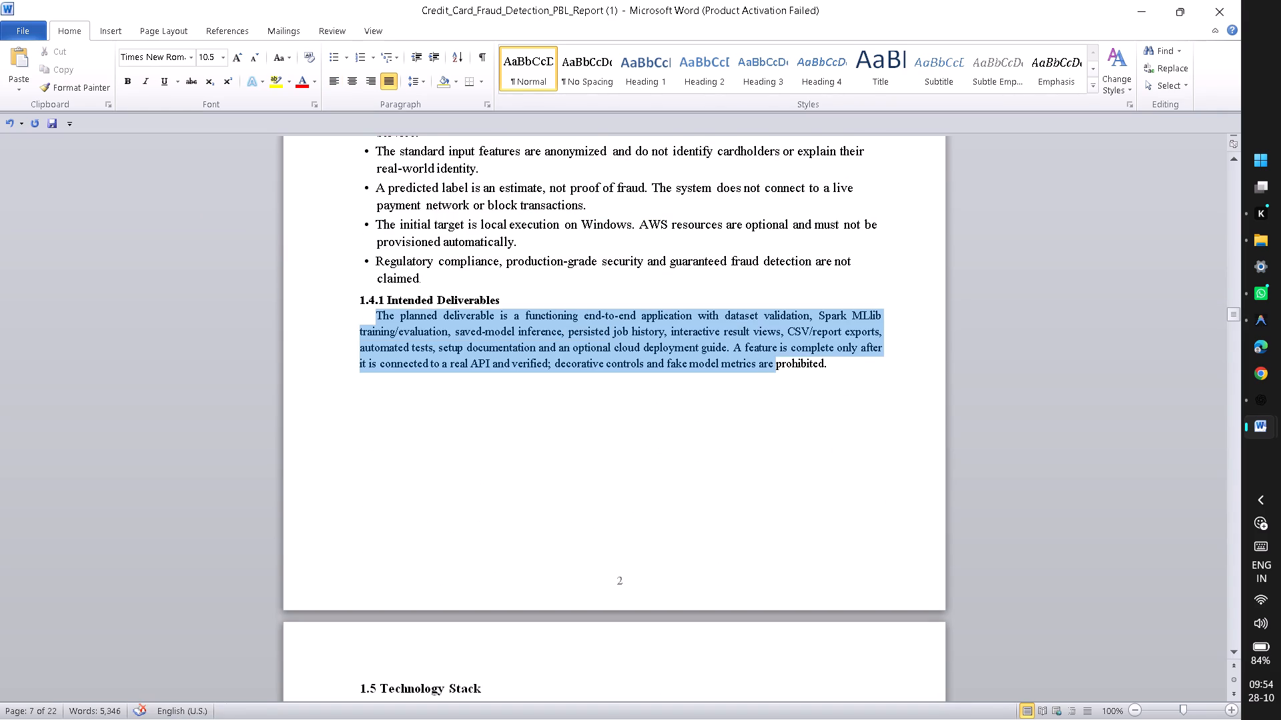
drag(806, 367, 829, 369)
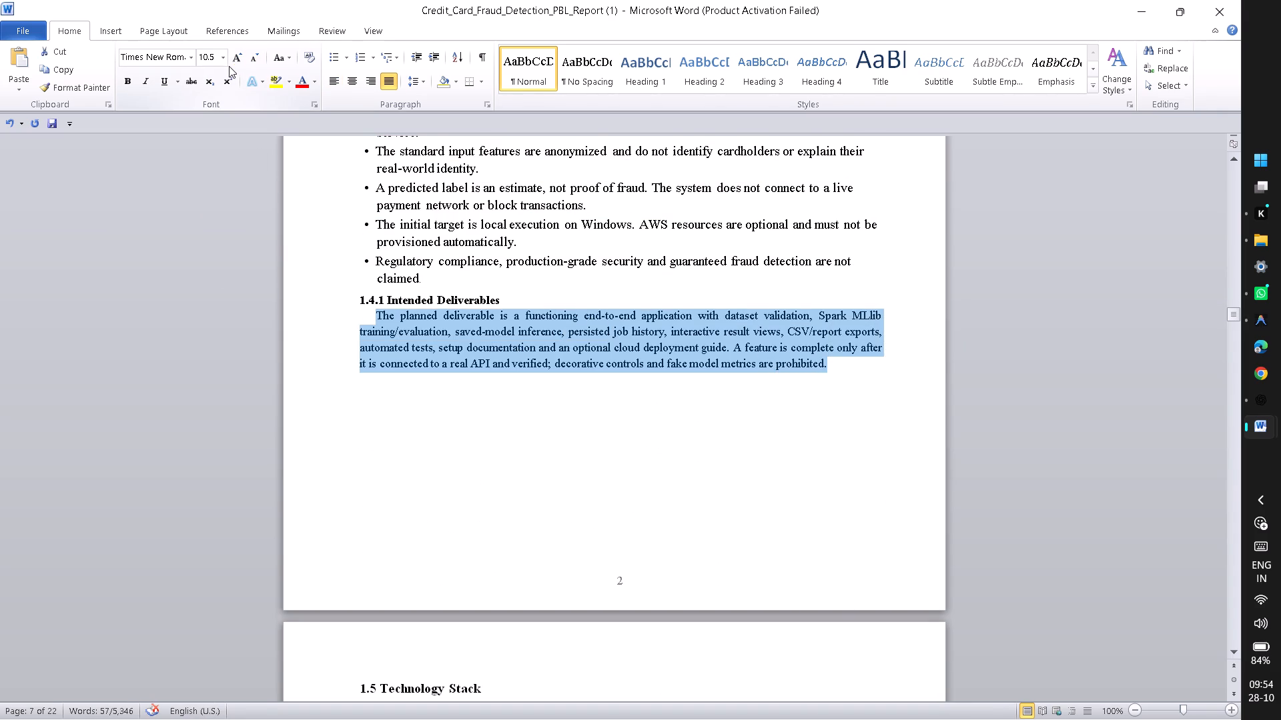
drag(228, 60, 239, 57)
click(226, 65)
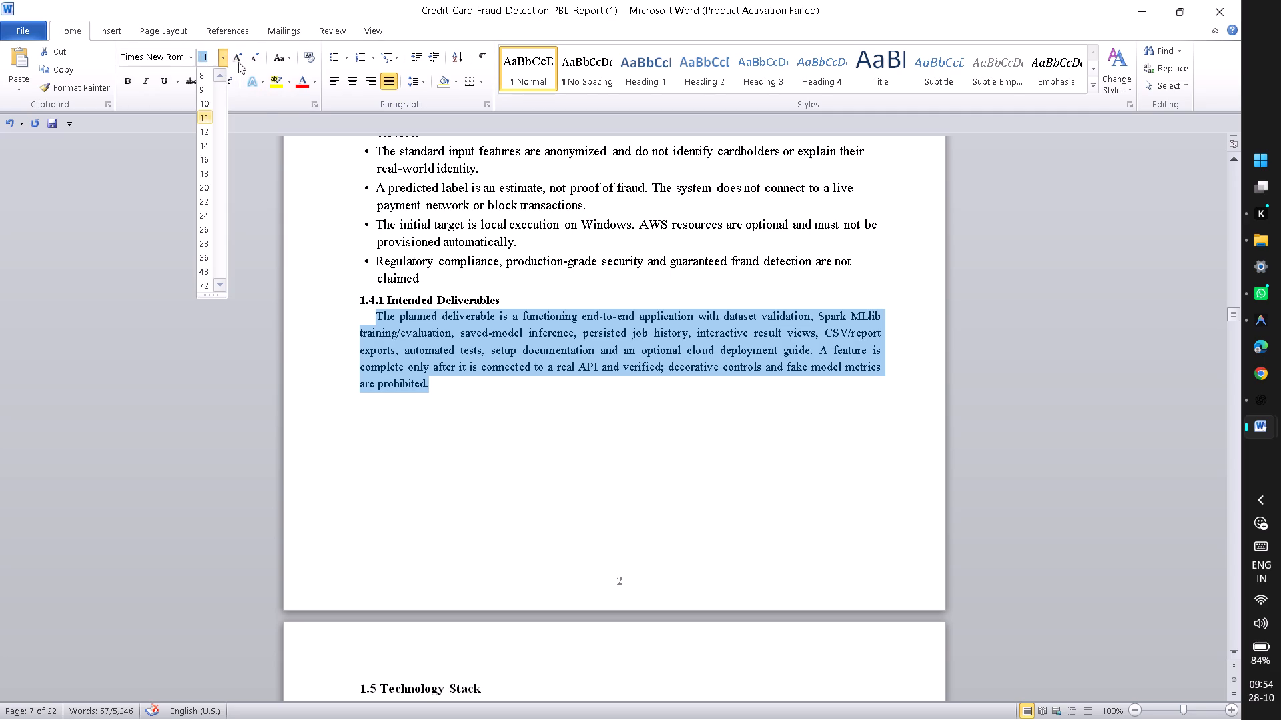
drag(238, 62, 242, 69)
click(242, 56)
Set the introductory paragraph under 1.5 Technology Stack, above the table, to 12 pt.
scroll(486, 281, down, 4)
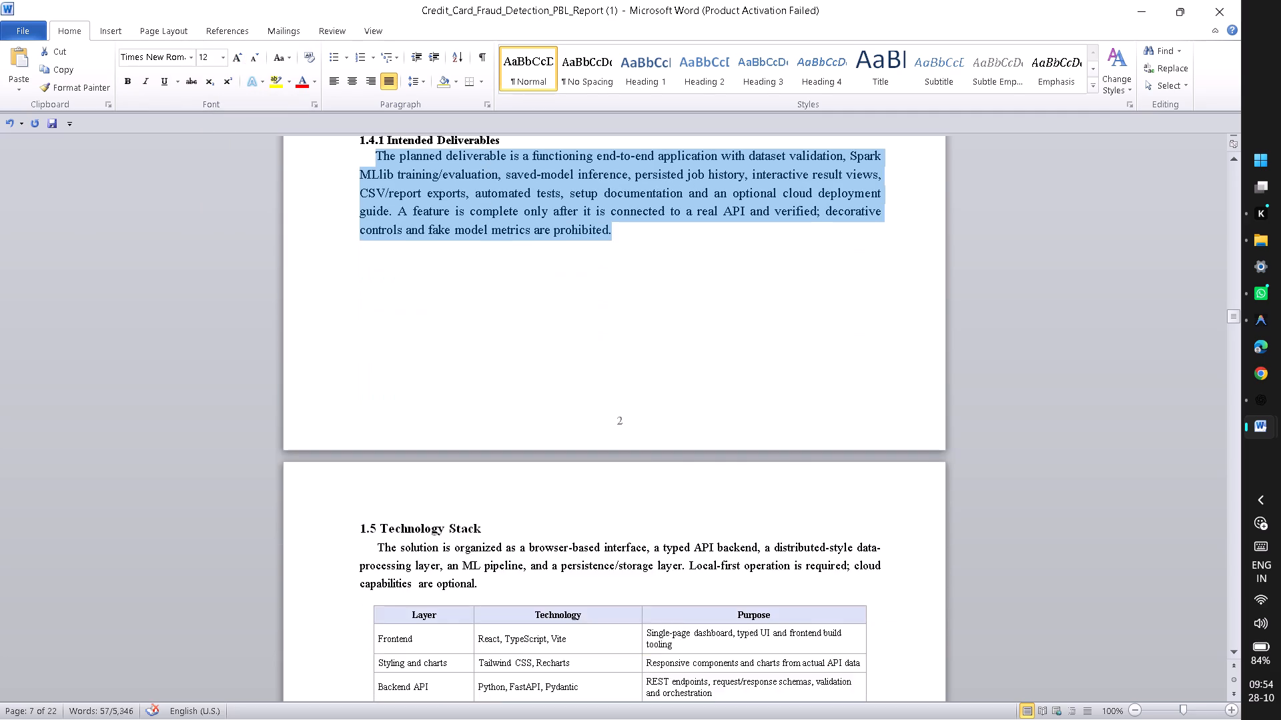
scroll(516, 395, down, 7)
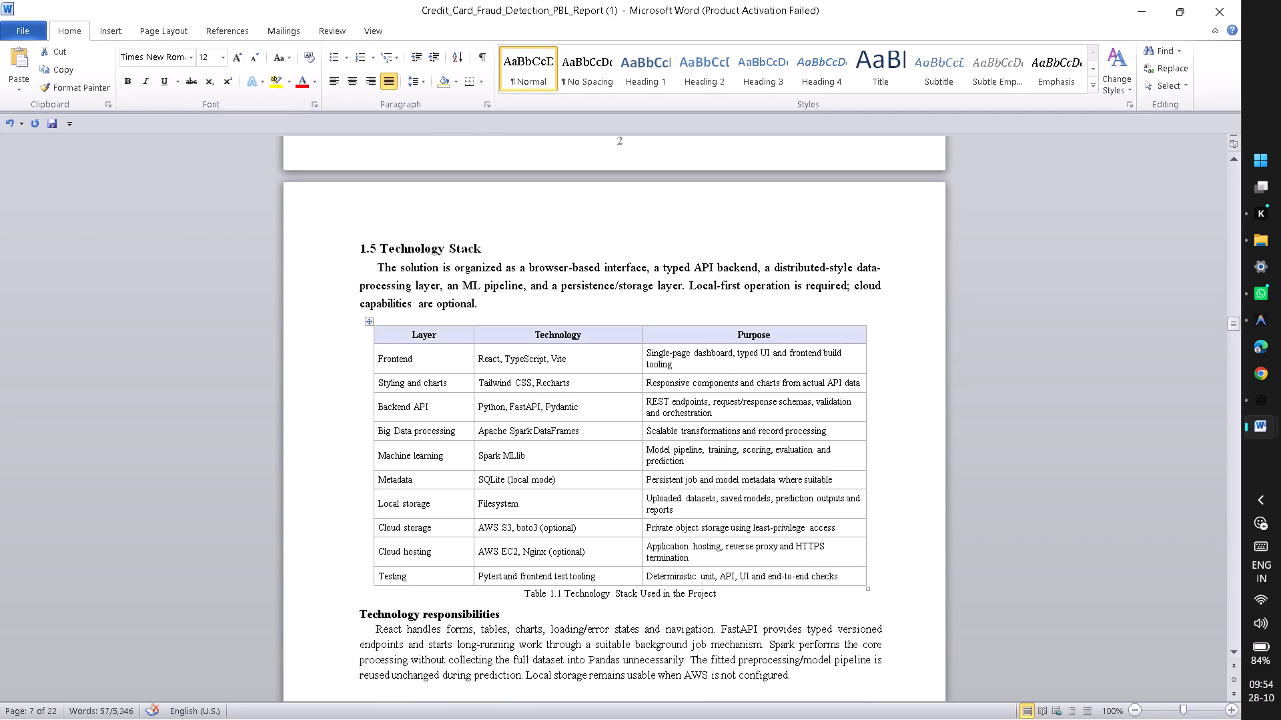
drag(380, 265, 487, 304)
click(237, 61)
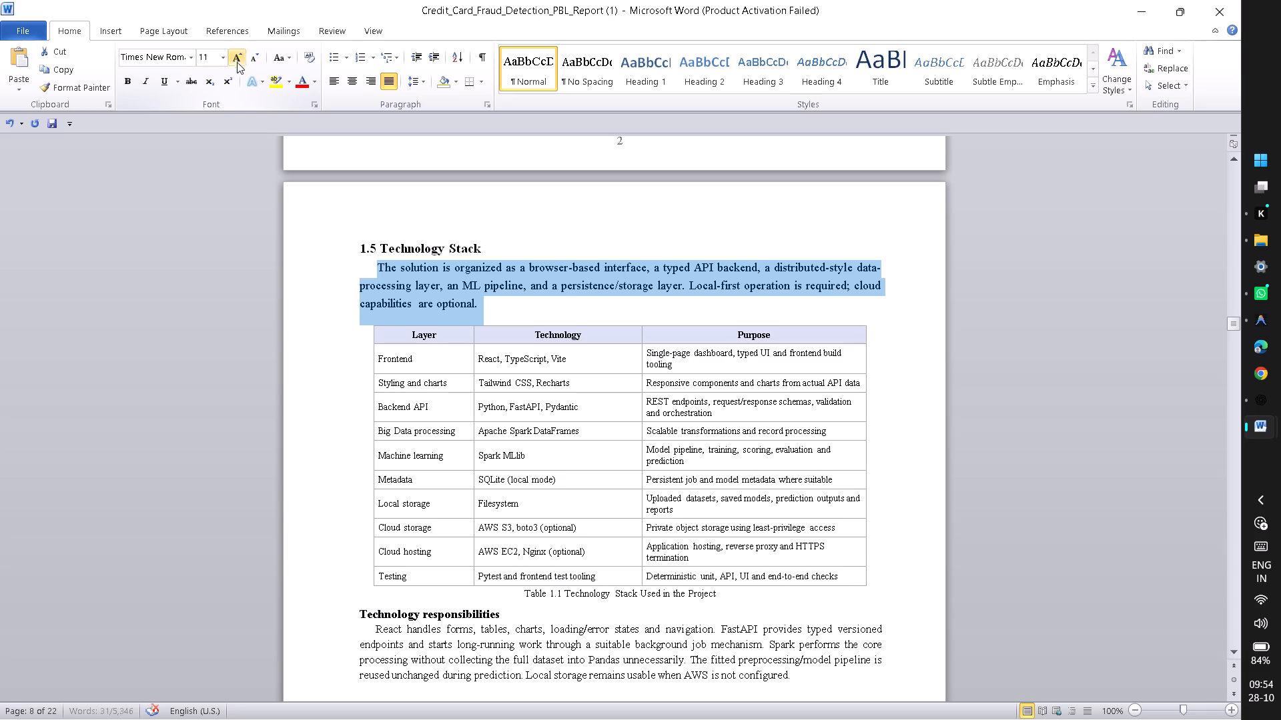
Set the whole 1.5 Technology Stack heading, including its number, to 14 pt.
drag(482, 243, 371, 237)
click(452, 252)
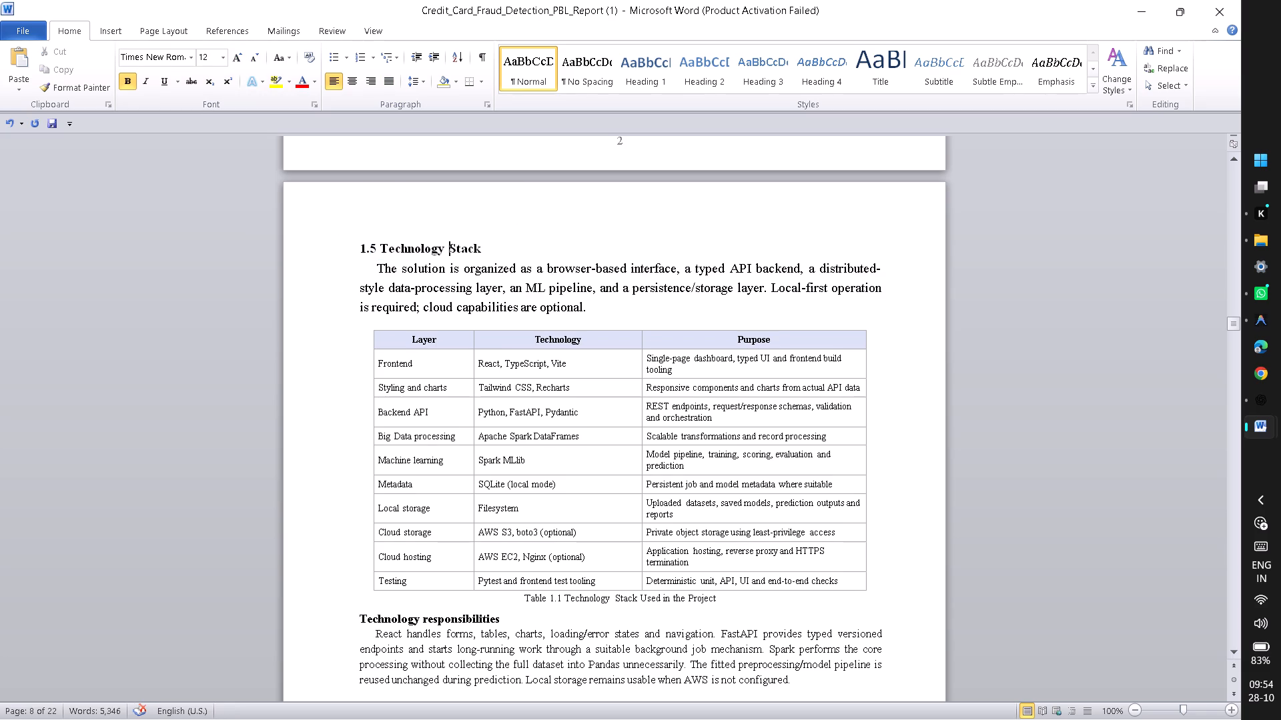
drag(379, 263, 614, 307)
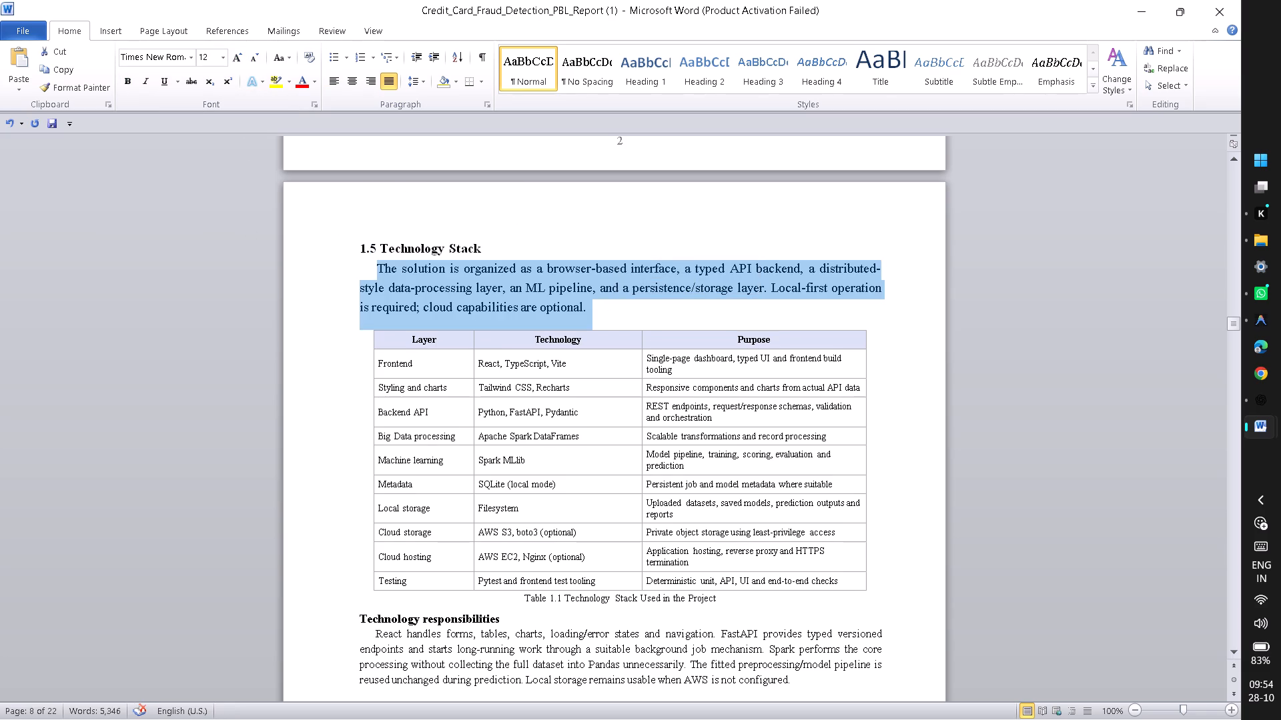
drag(382, 248, 478, 245)
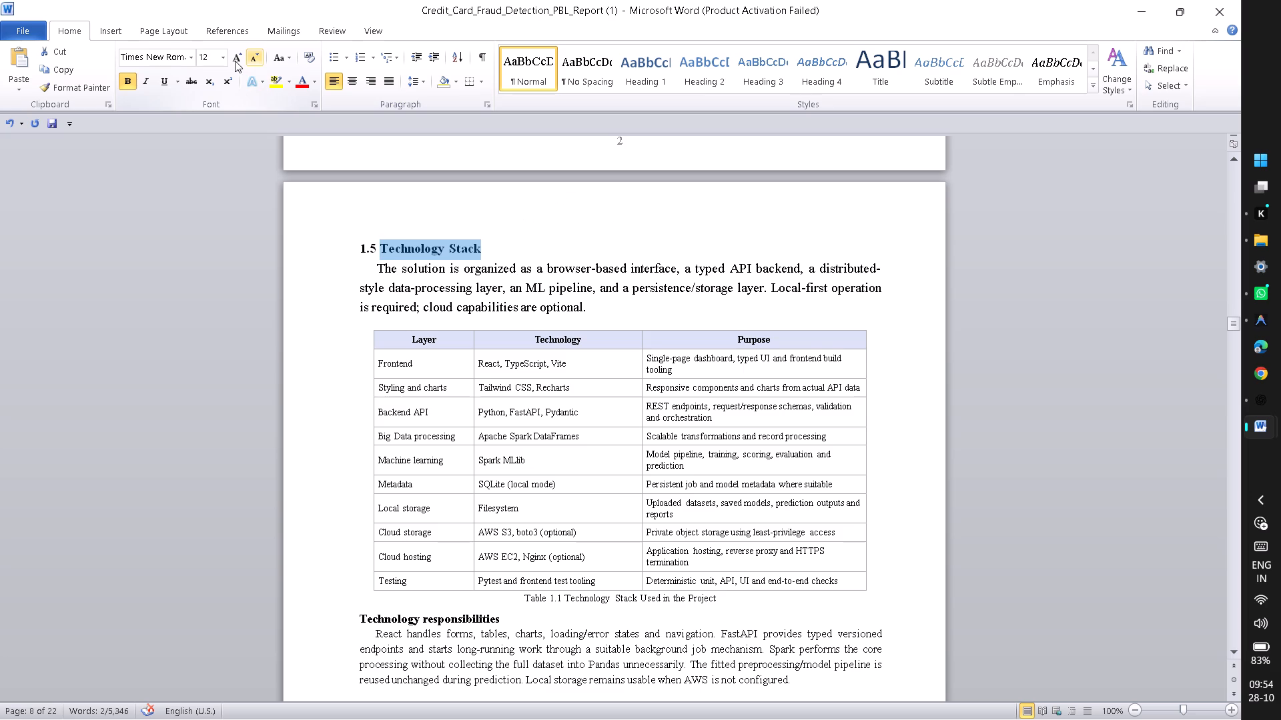
click(234, 61)
scroll(674, 255, up, 9)
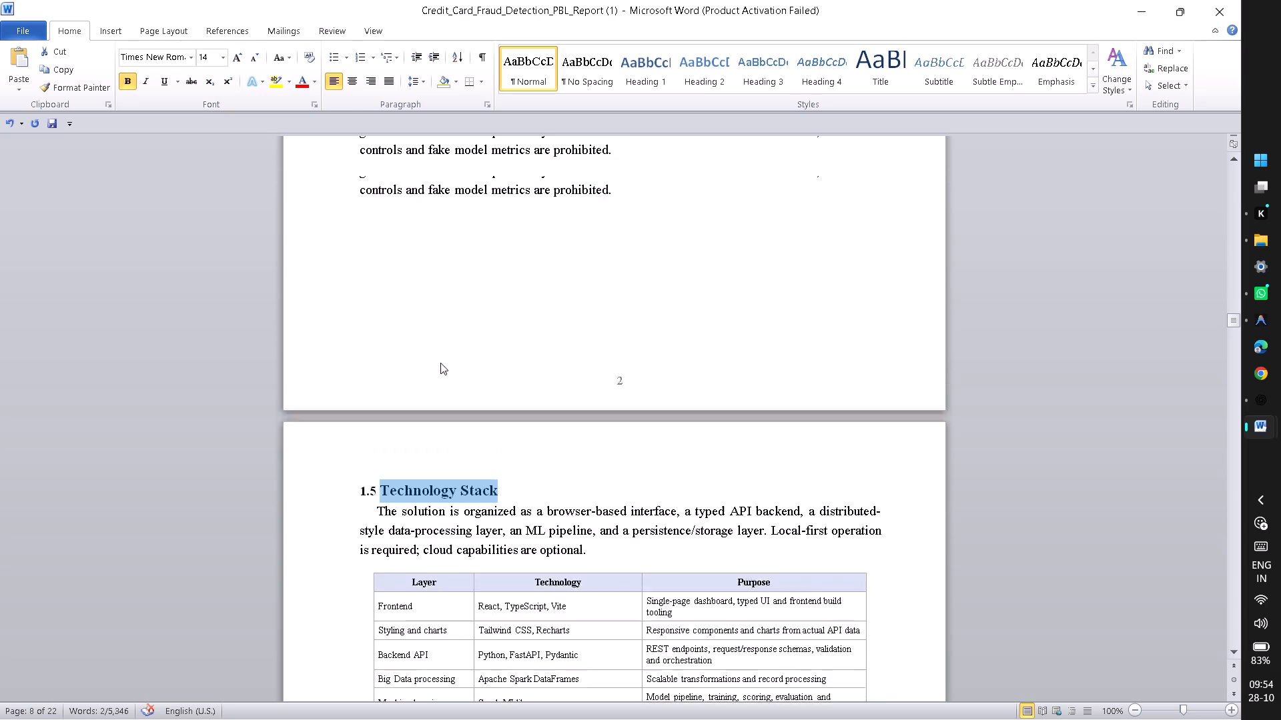
scroll(440, 363, up, 8)
scroll(438, 375, down, 12)
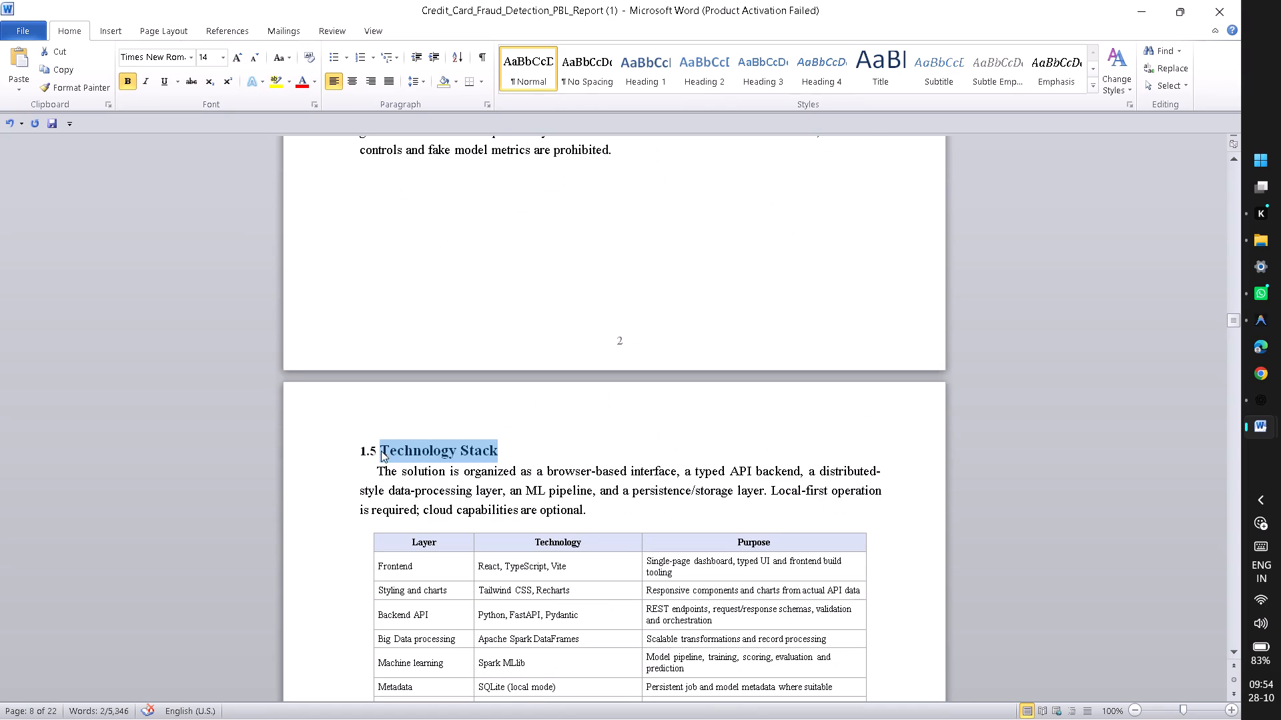
click(380, 446)
drag(358, 452, 510, 443)
click(224, 61)
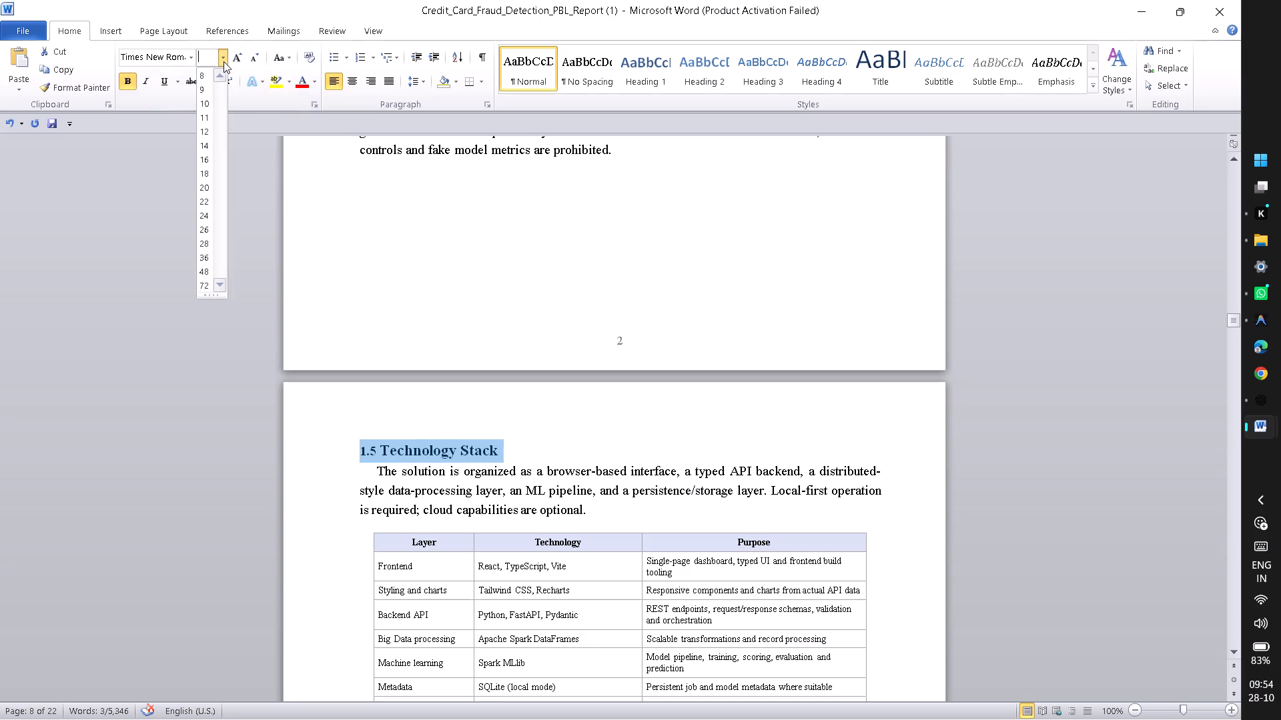
click(206, 148)
Set the 1.4.1 Intended Deliverables, 1.4 Scope and Limitations and 1.3 Project Objectives headings to 14 pt.
scroll(430, 359, up, 8)
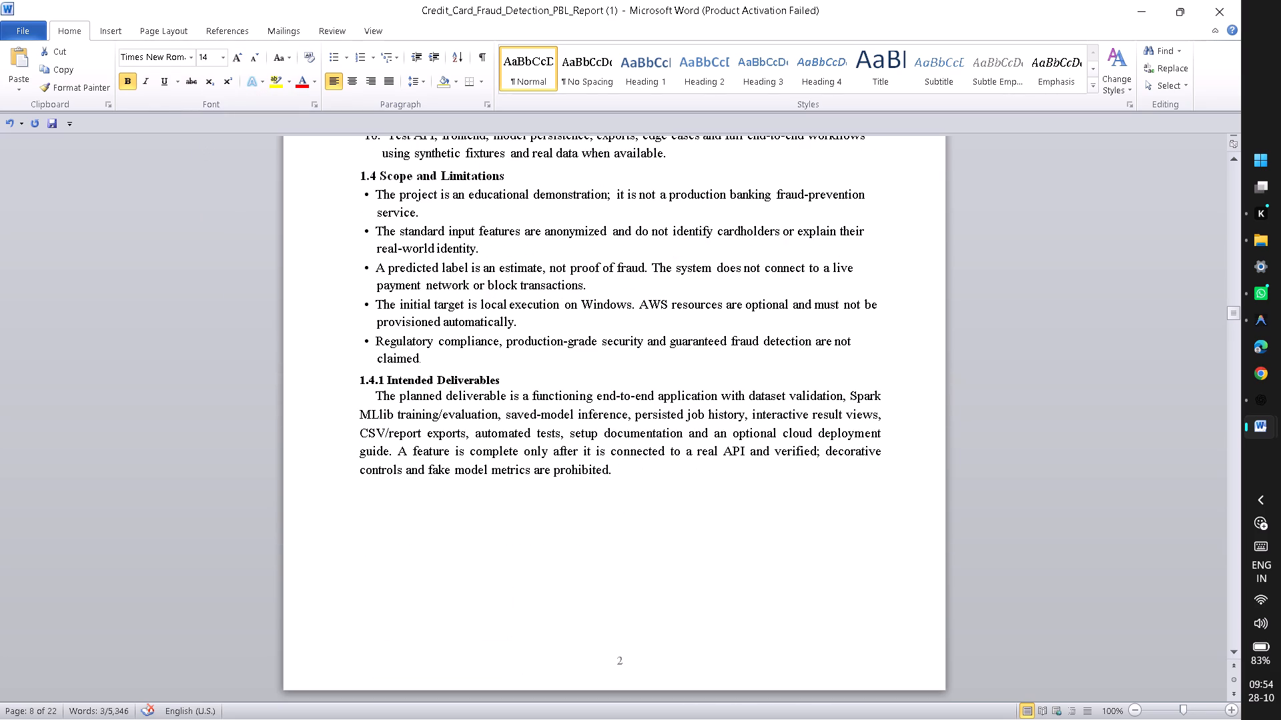
drag(356, 379, 488, 385)
triple_click(233, 51)
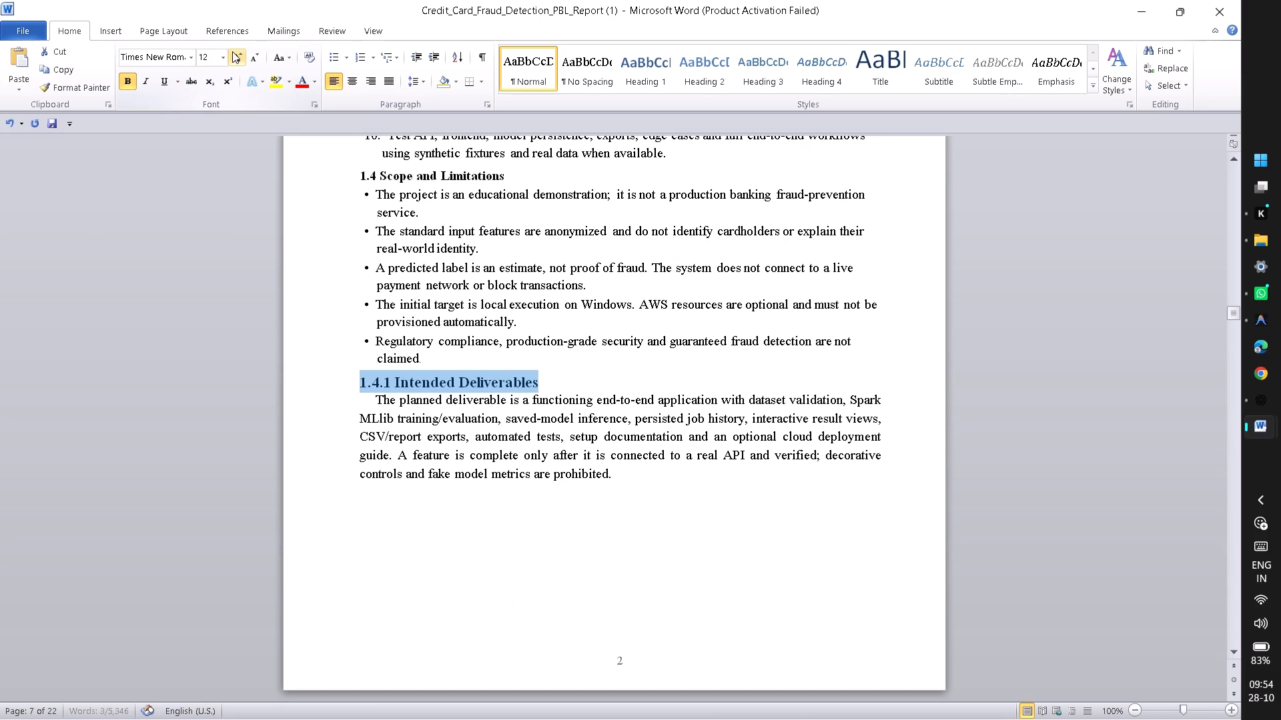
click(254, 57)
scroll(323, 204, up, 3)
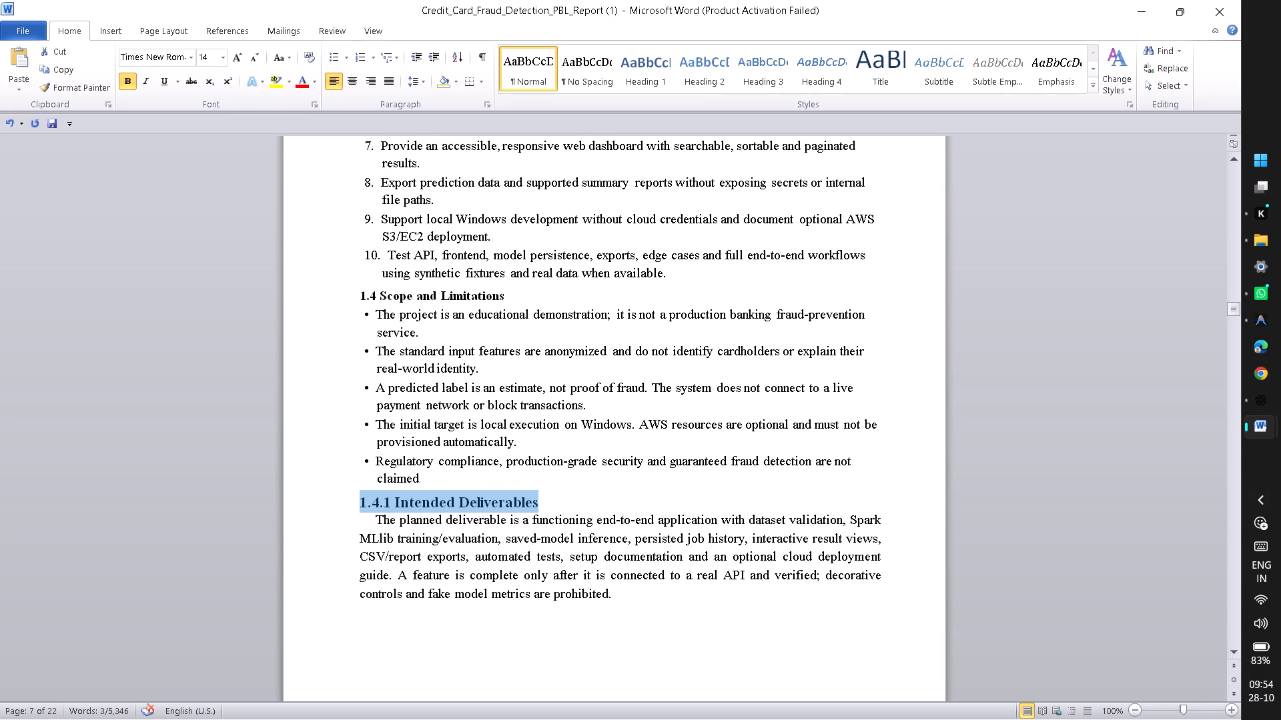
drag(357, 291, 476, 286)
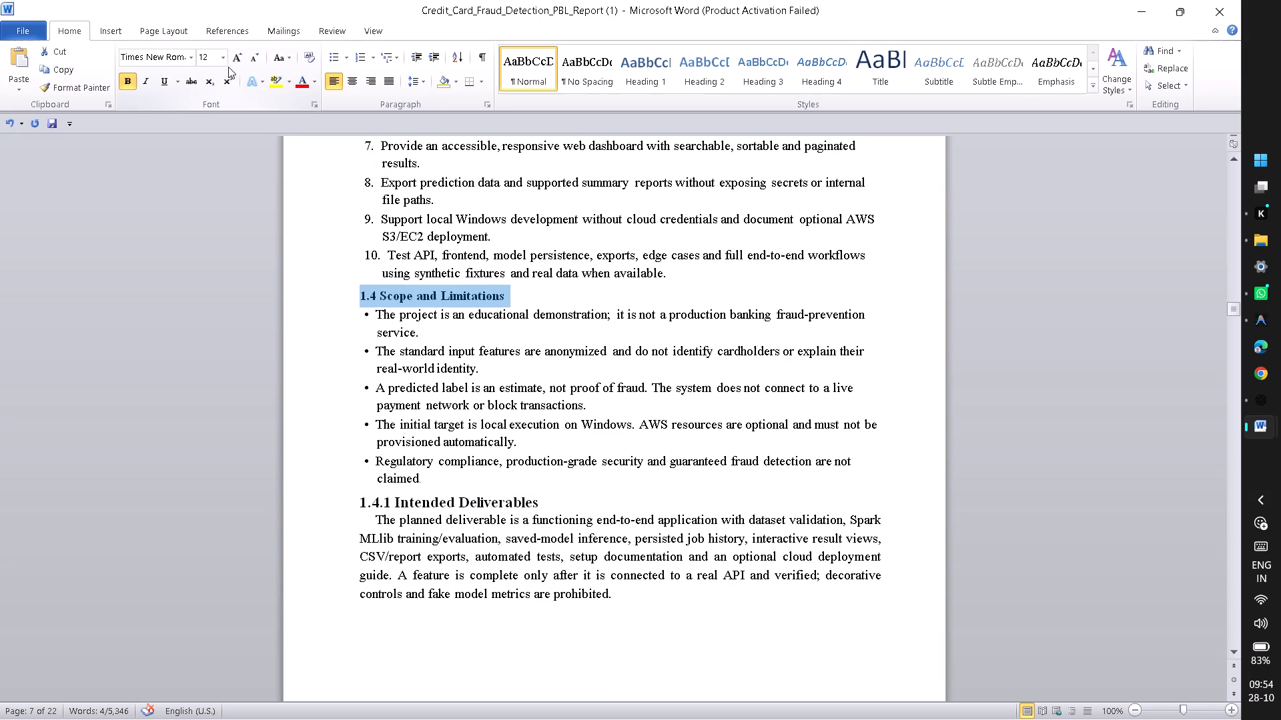
click(235, 61)
scroll(297, 177, up, 4)
scroll(356, 319, up, 4)
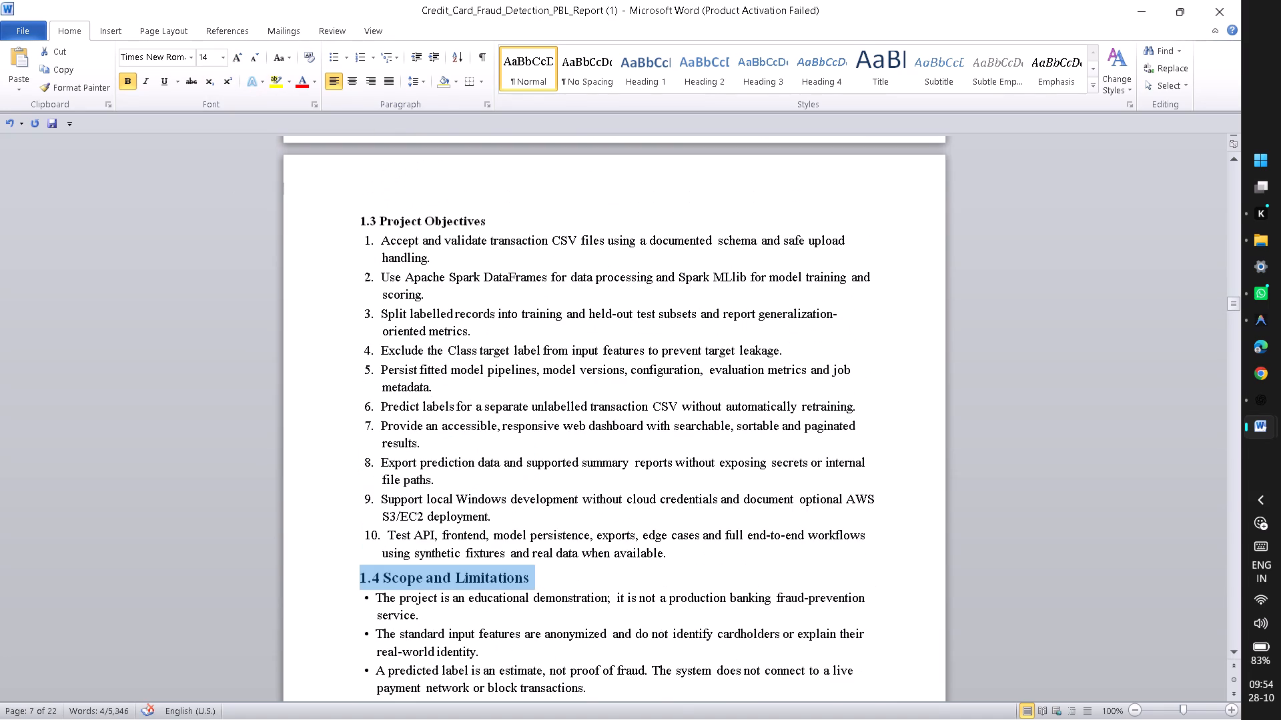
drag(360, 259, 455, 257)
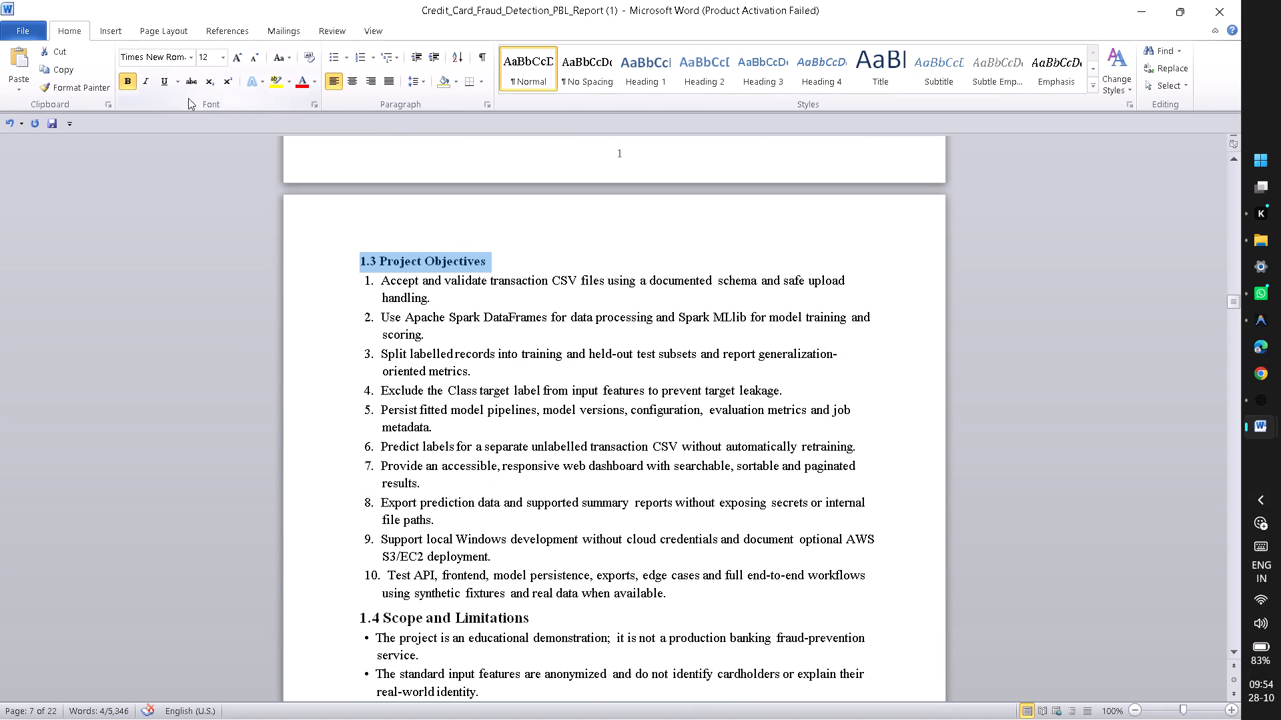
click(236, 55)
Set the 1.2 Problem Statement and 1.1 About the Project headings to 14 pt.
scroll(324, 217, up, 11)
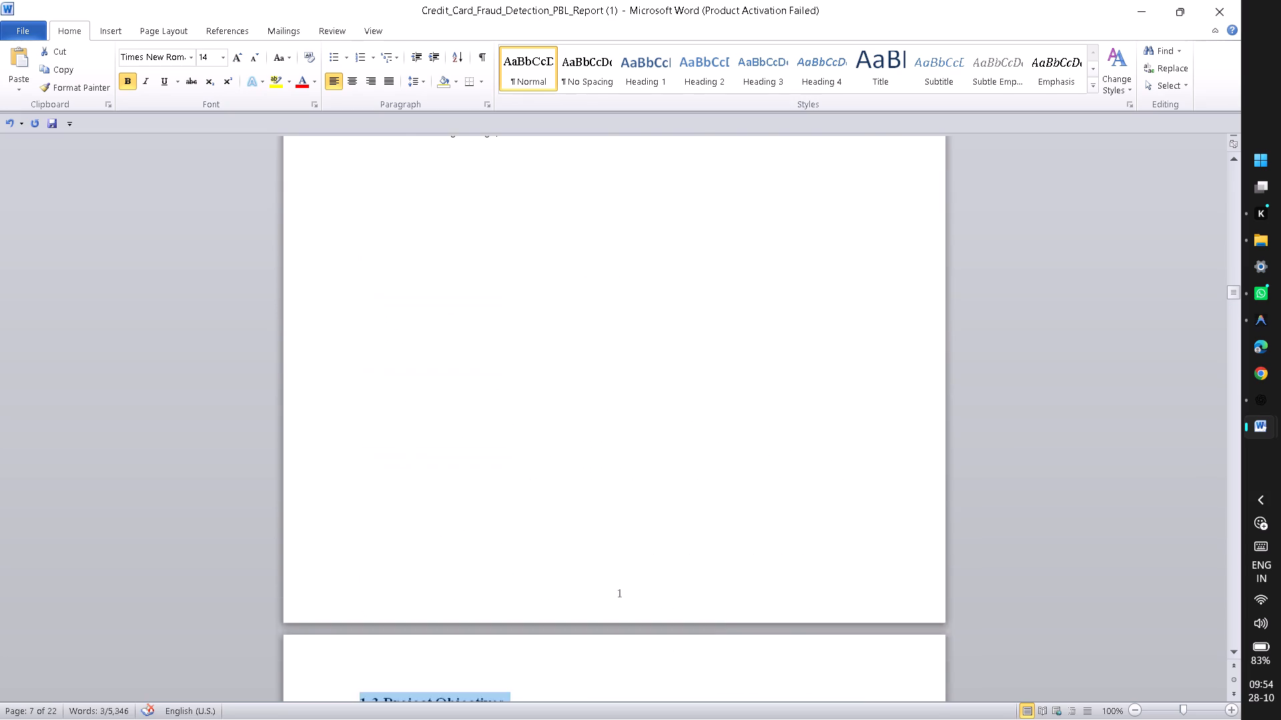
scroll(405, 459, up, 10)
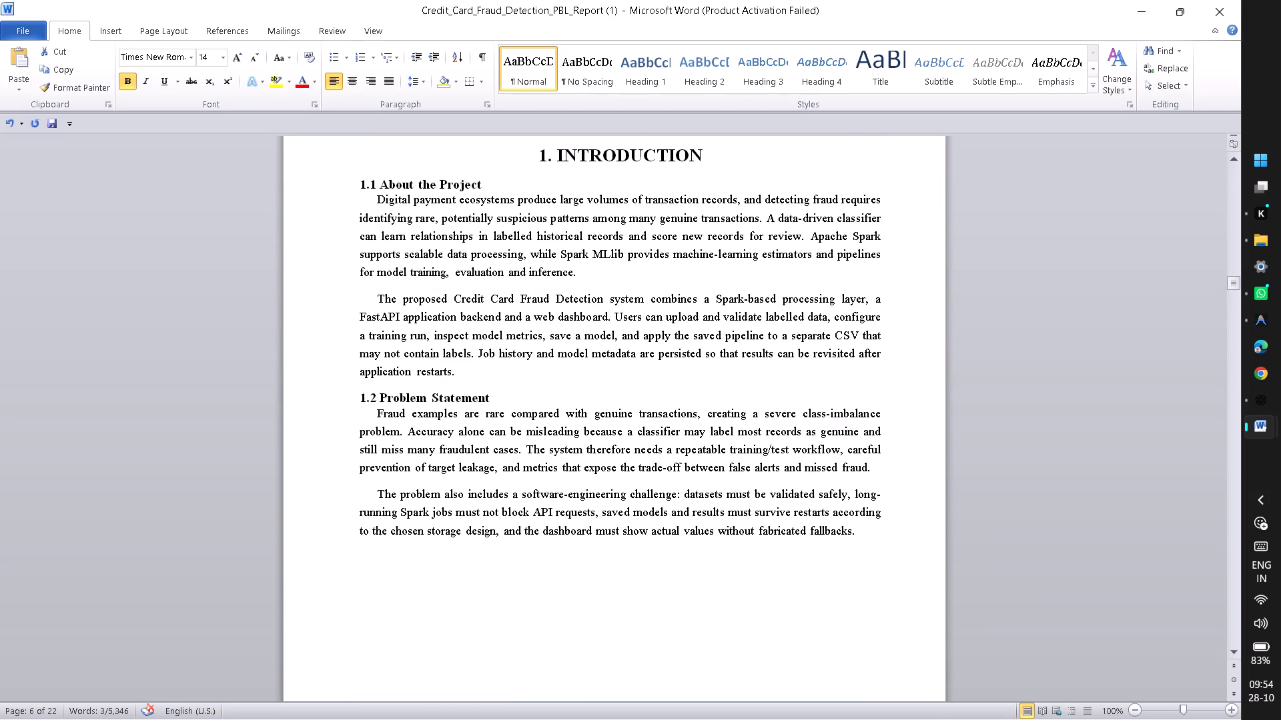
drag(362, 397, 483, 399)
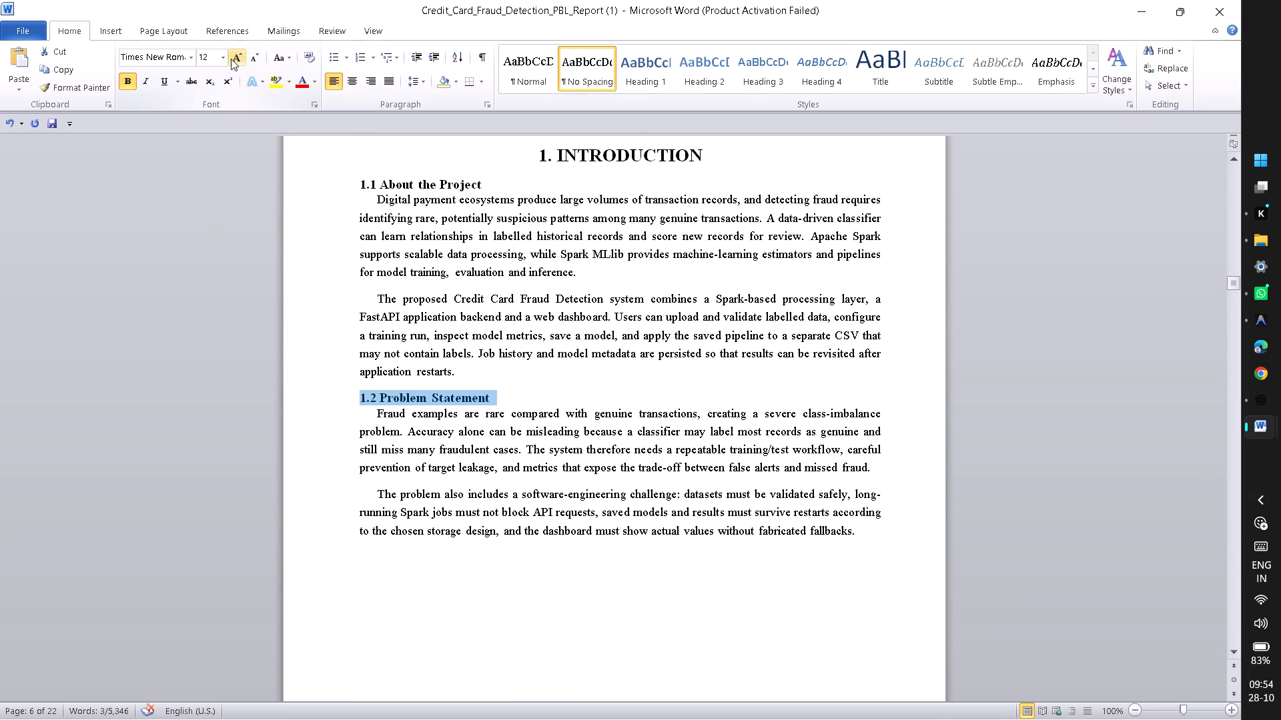
click(231, 59)
scroll(328, 263, up, 4)
drag(359, 343, 480, 339)
click(235, 65)
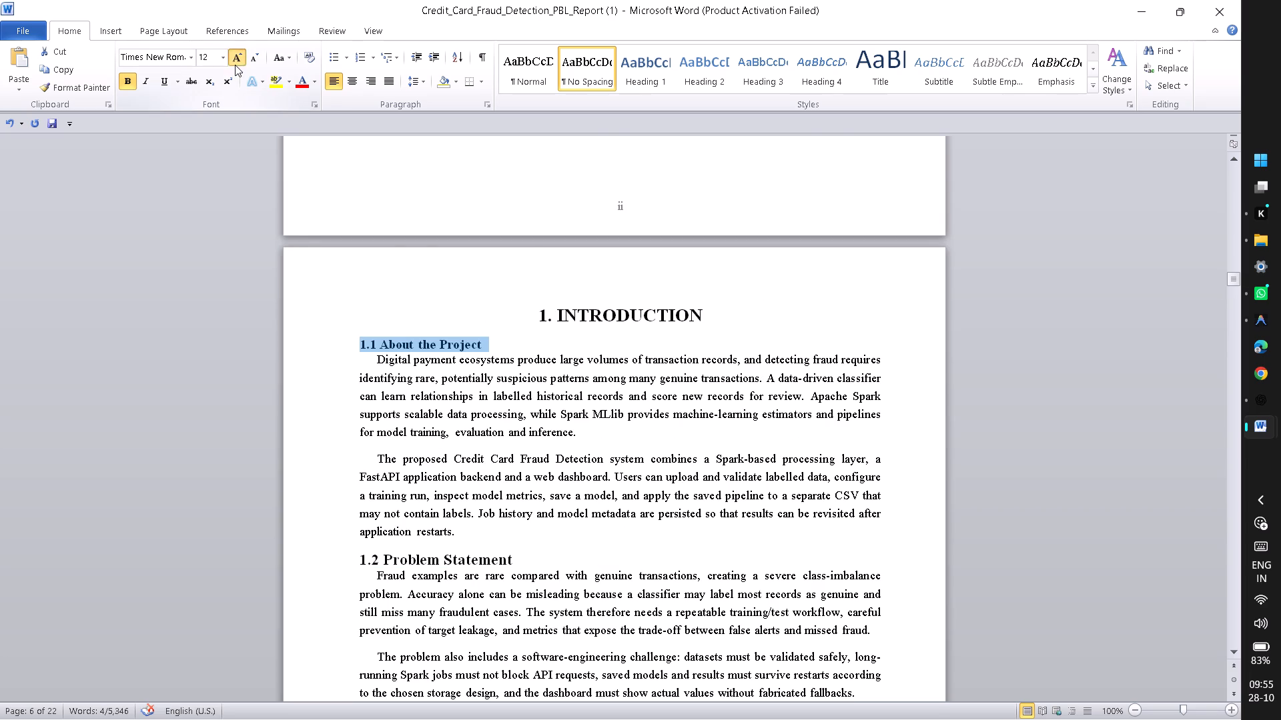
Review the report's page layout from the cover page through the 1.3 Project Objectives section.
scroll(516, 367, up, 20)
scroll(516, 367, up, 20)
scroll(516, 367, up, 2)
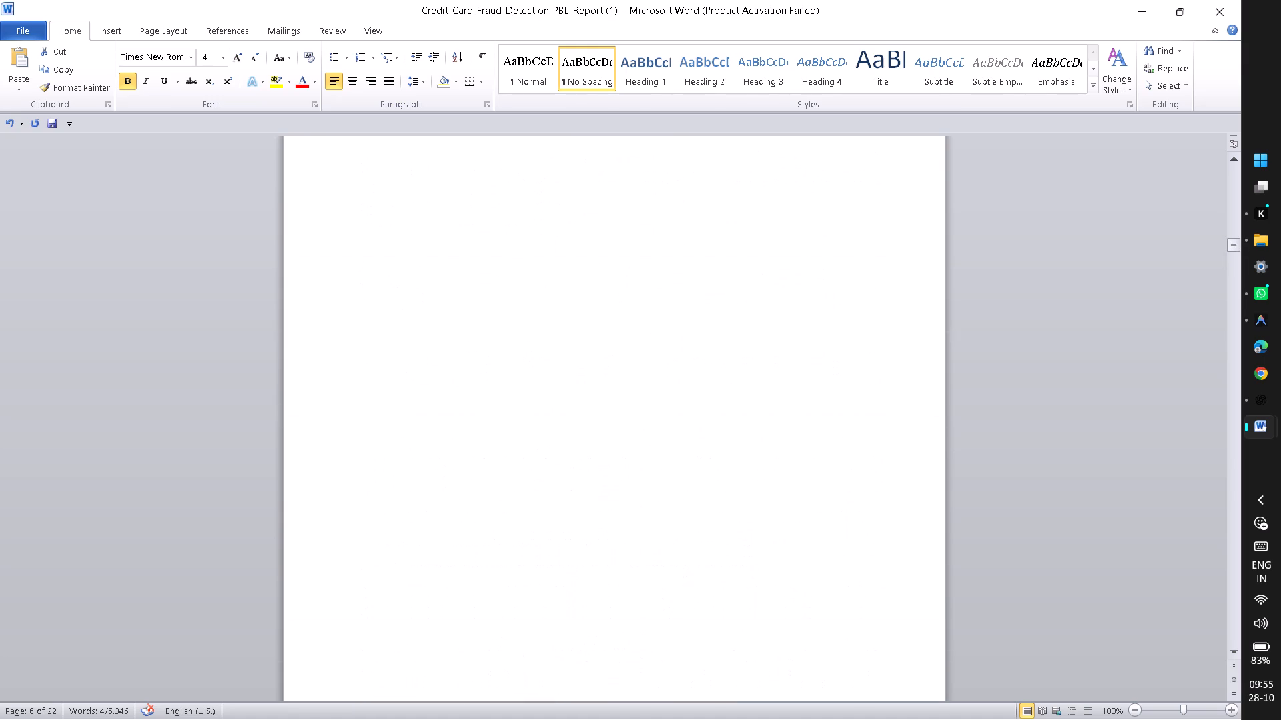
scroll(452, 671, up, 20)
scroll(452, 671, up, 20)
scroll(452, 671, up, 9)
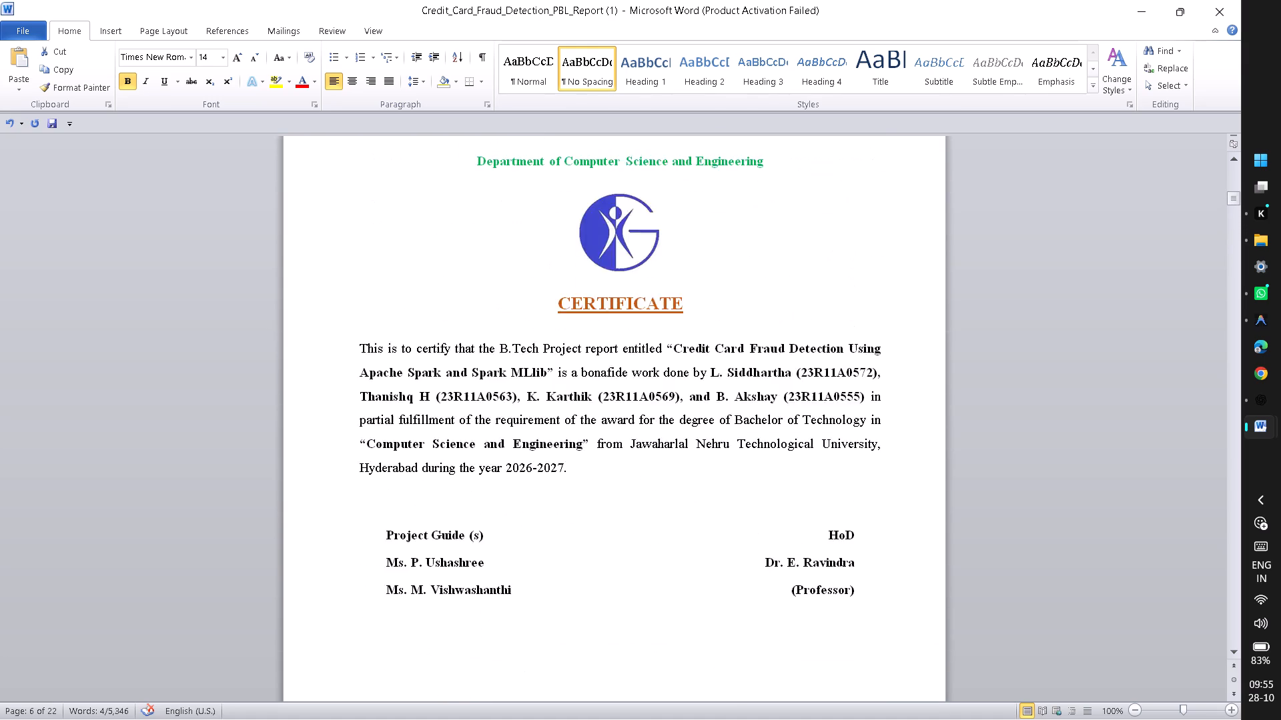
scroll(434, 681, up, 5)
scroll(431, 681, up, 20)
scroll(431, 681, up, 1)
scroll(431, 680, down, 9)
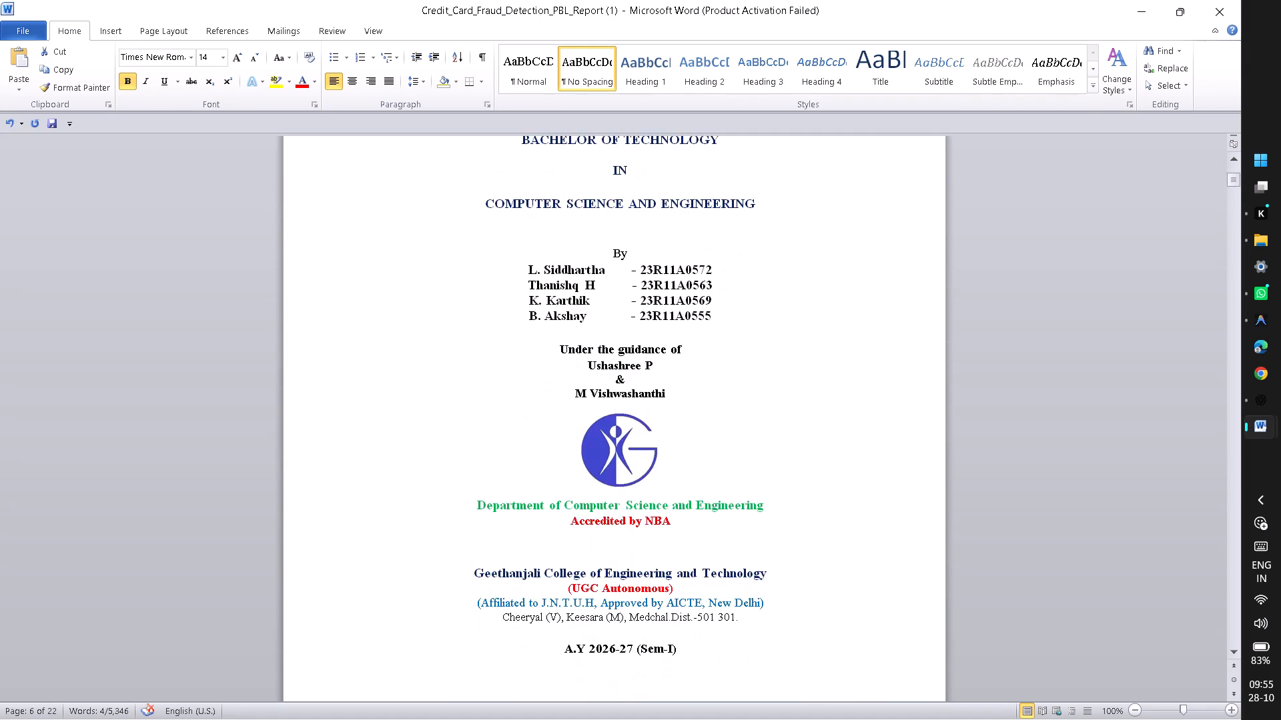
scroll(431, 679, down, 20)
scroll(431, 679, down, 20)
scroll(431, 679, down, 20)
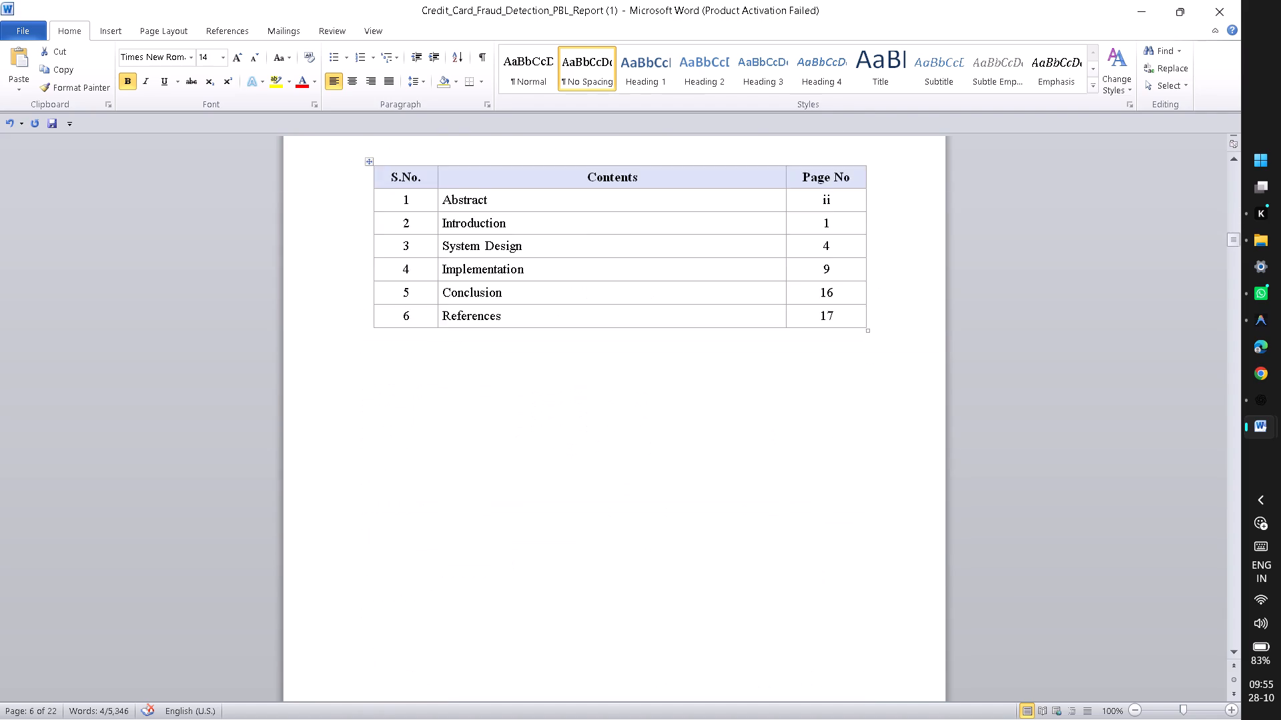
scroll(439, 687, down, 20)
scroll(439, 687, down, 9)
scroll(439, 691, down, 20)
scroll(439, 691, down, 6)
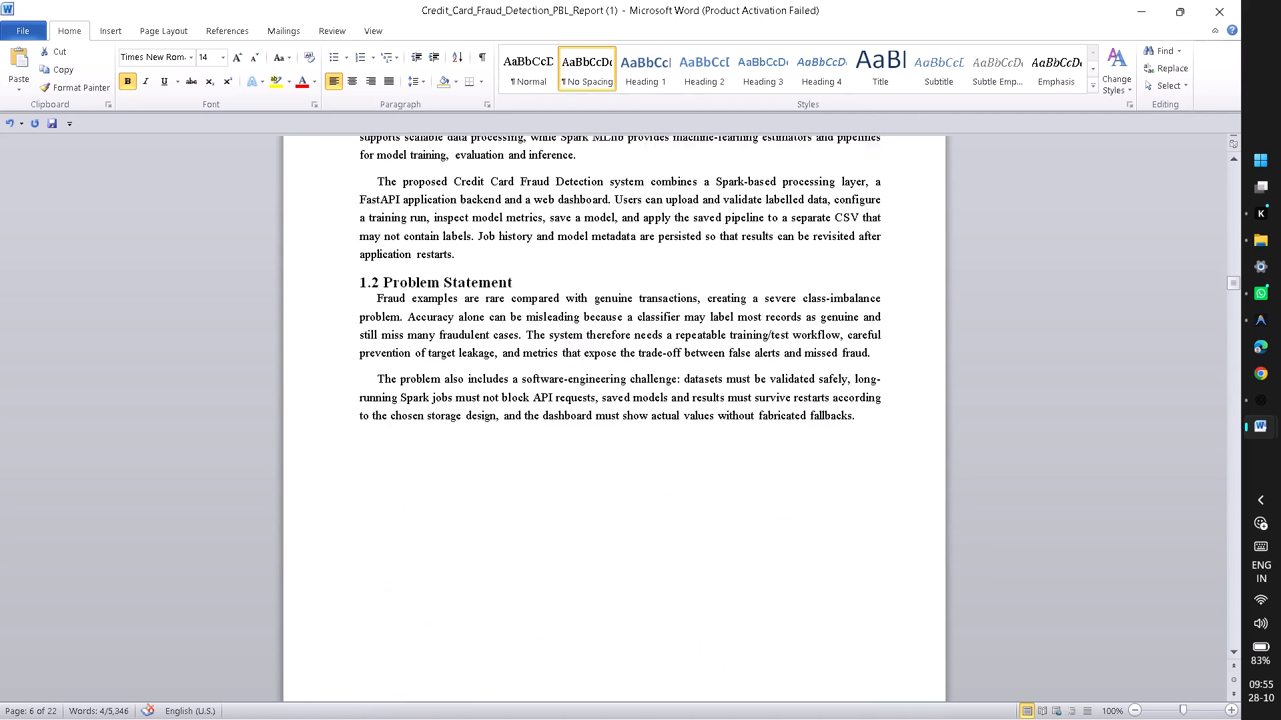
scroll(437, 692, down, 2)
scroll(437, 692, up, 20)
scroll(434, 692, down, 16)
scroll(436, 689, up, 1)
scroll(436, 689, down, 9)
scroll(436, 689, up, 13)
scroll(436, 689, down, 17)
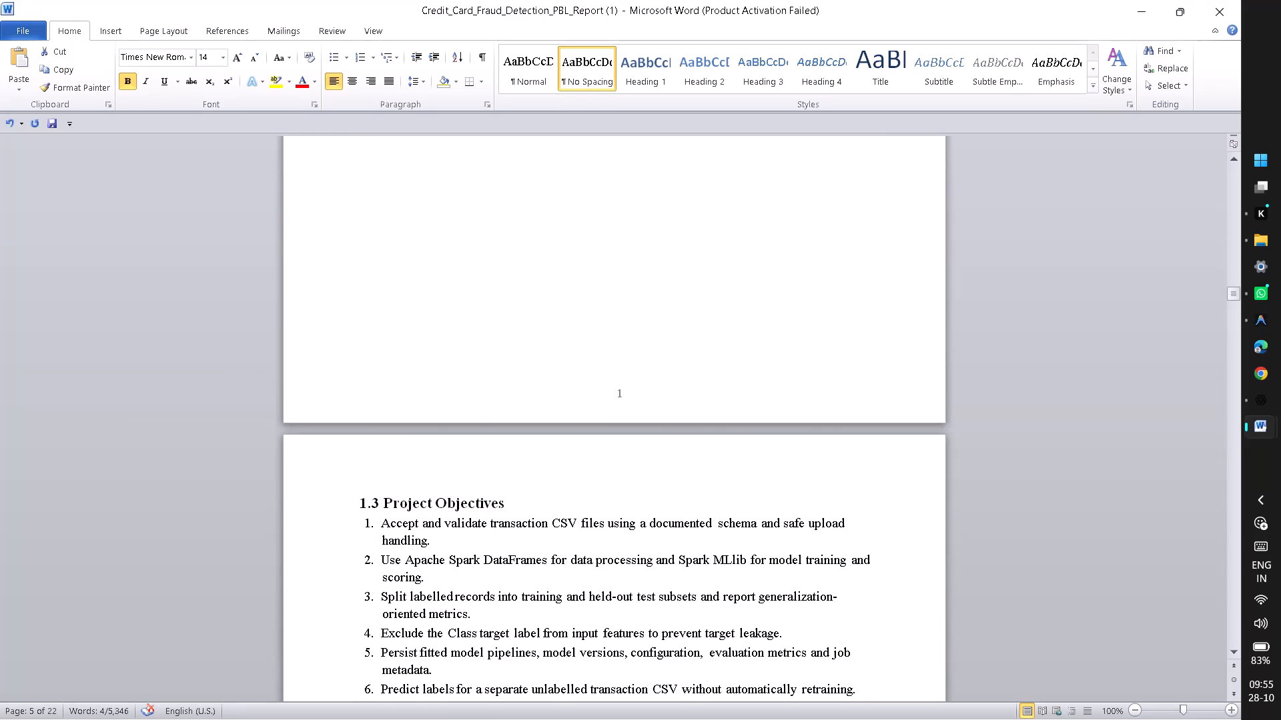
scroll(438, 689, down, 15)
scroll(438, 689, up, 18)
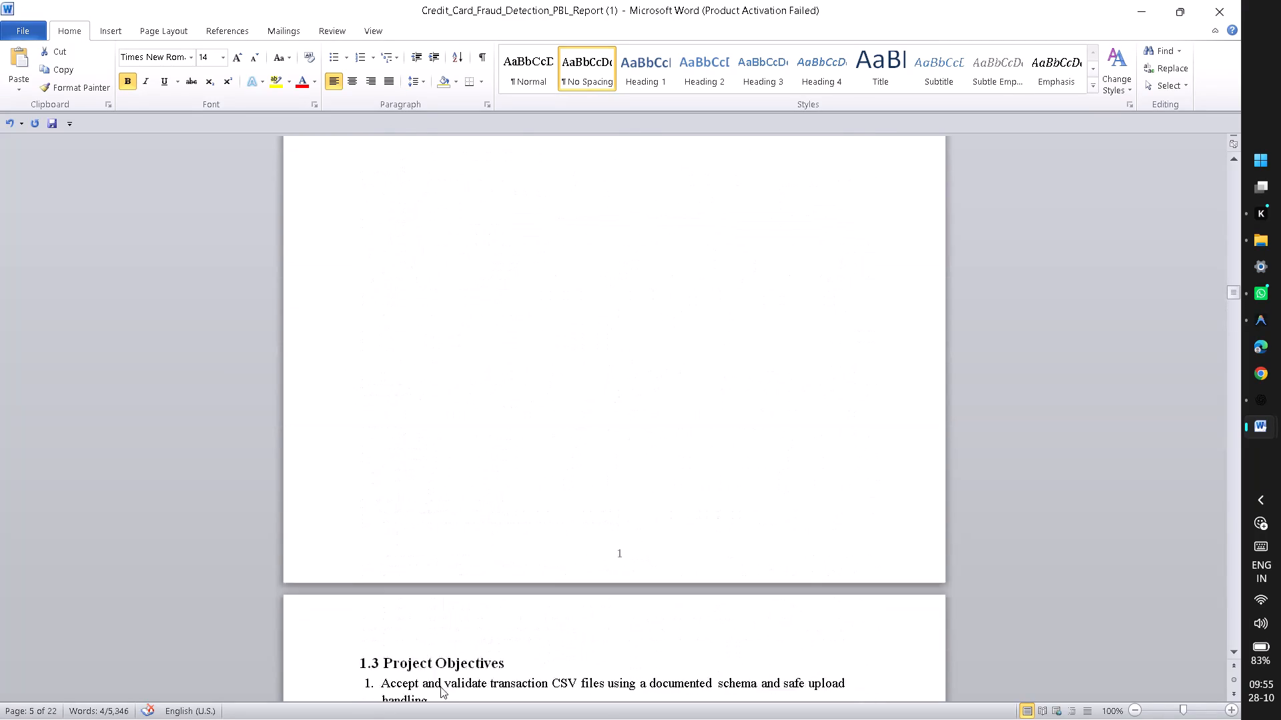
scroll(440, 687, up, 8)
scroll(440, 687, down, 13)
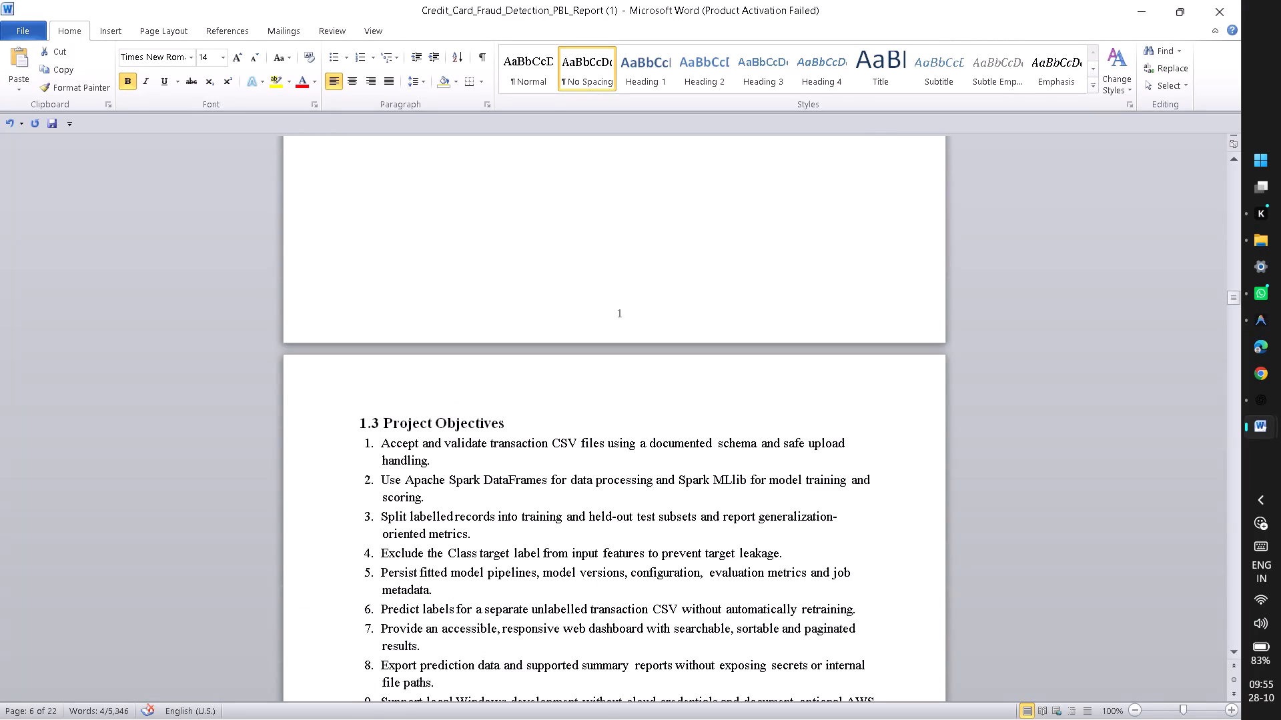
Try to close the gap before the 1.3 Project Objectives heading by deleting backwards from it, and undo the last deletion.
click(358, 429)
key(BackSpace)
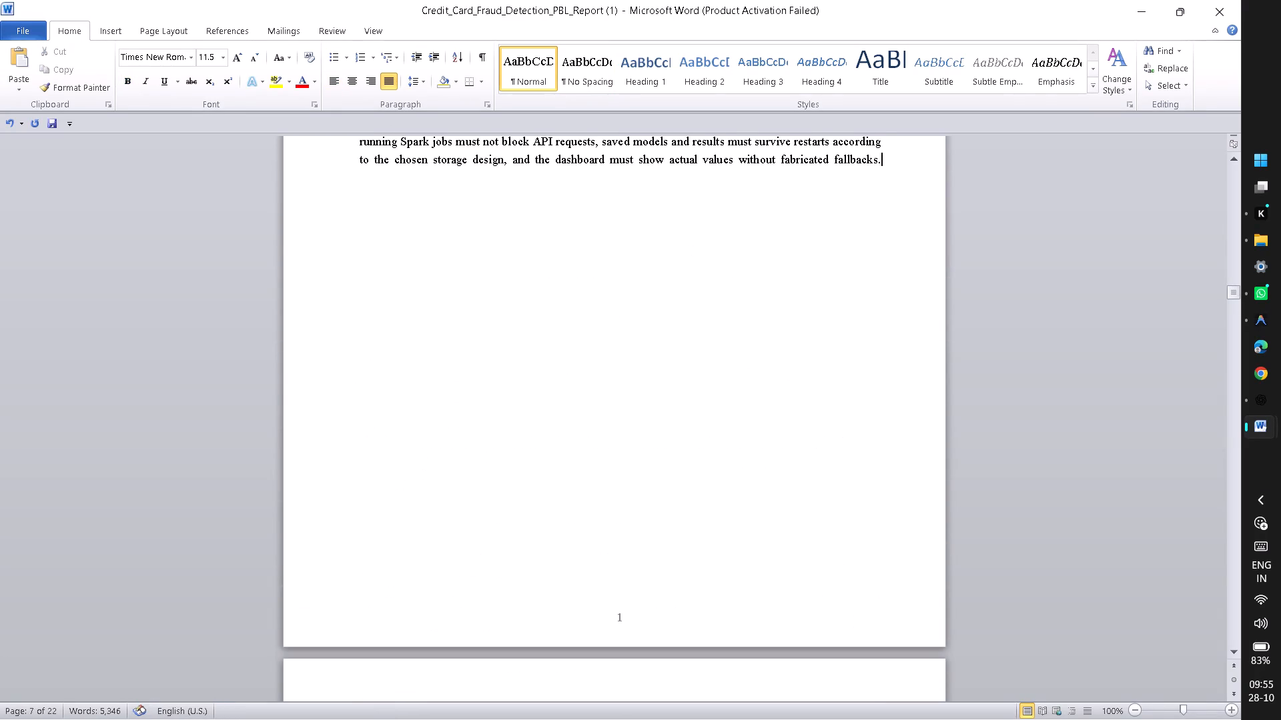
key(BackSpace)
scroll(74, 468, down, 14)
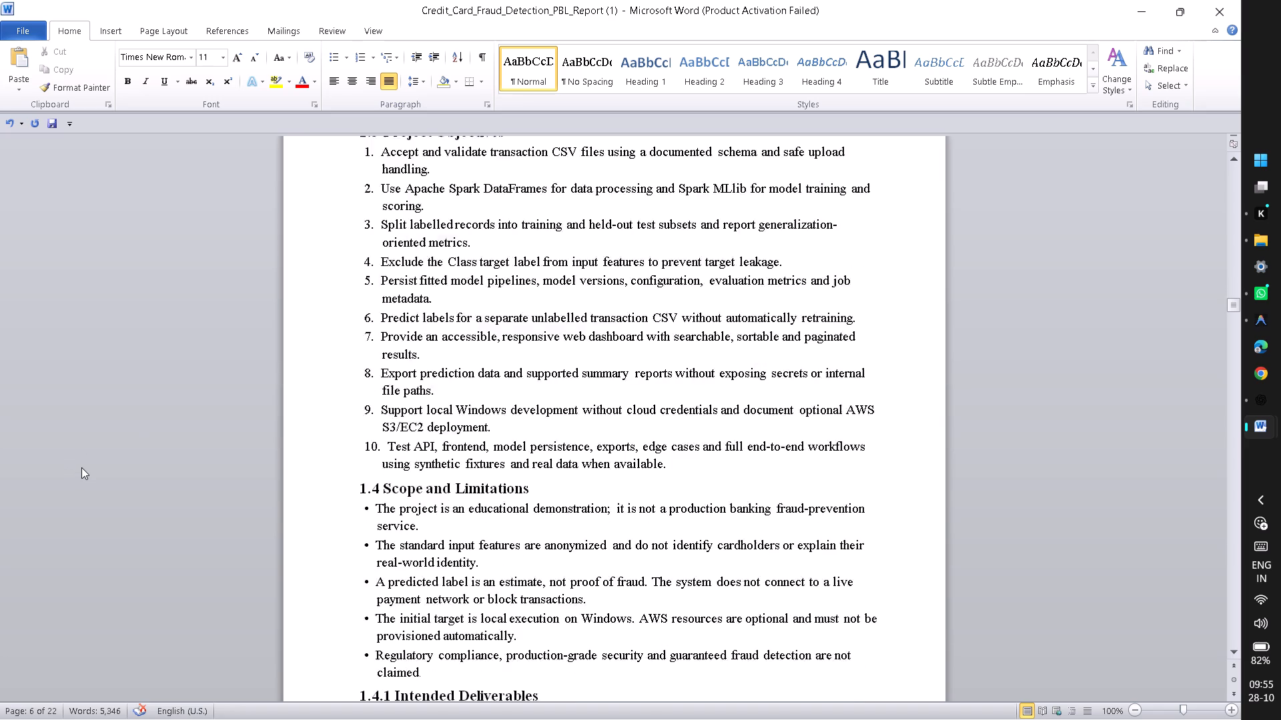
scroll(81, 467, down, 1)
scroll(82, 467, up, 20)
scroll(83, 467, up, 1)
scroll(83, 467, down, 6)
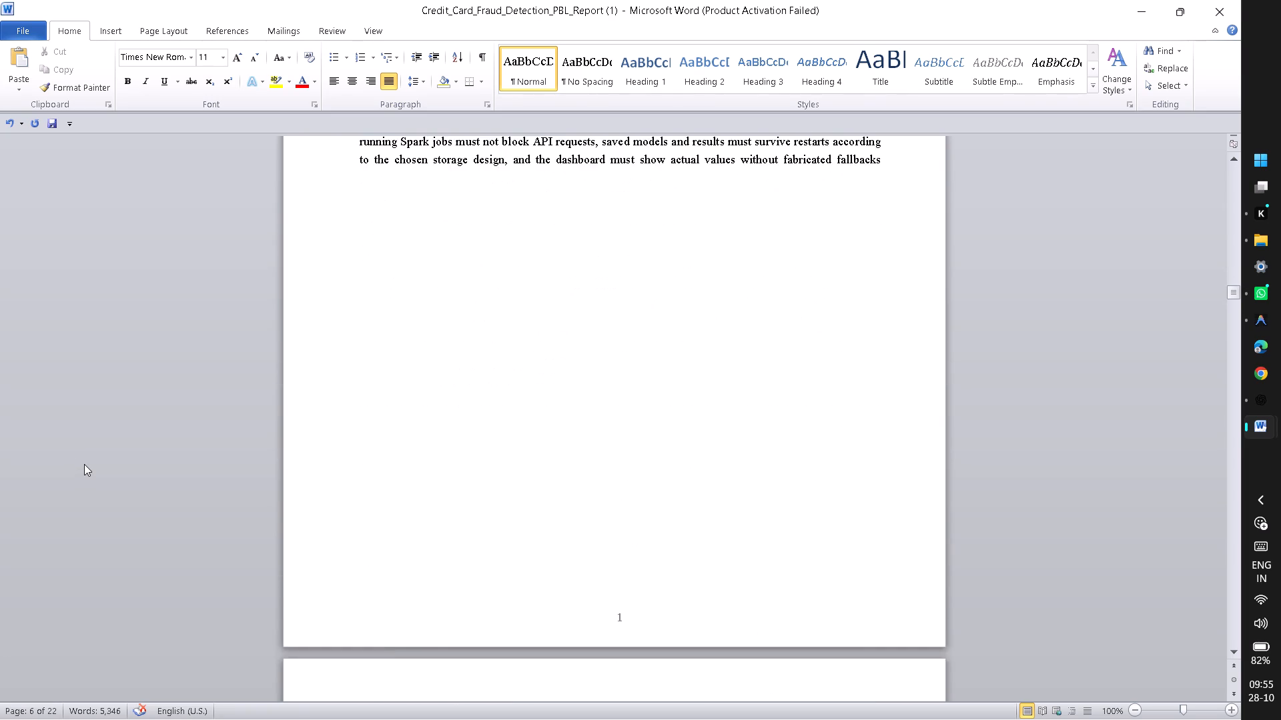
scroll(84, 464, down, 7)
scroll(84, 464, up, 7)
scroll(84, 464, down, 2)
scroll(85, 463, up, 6)
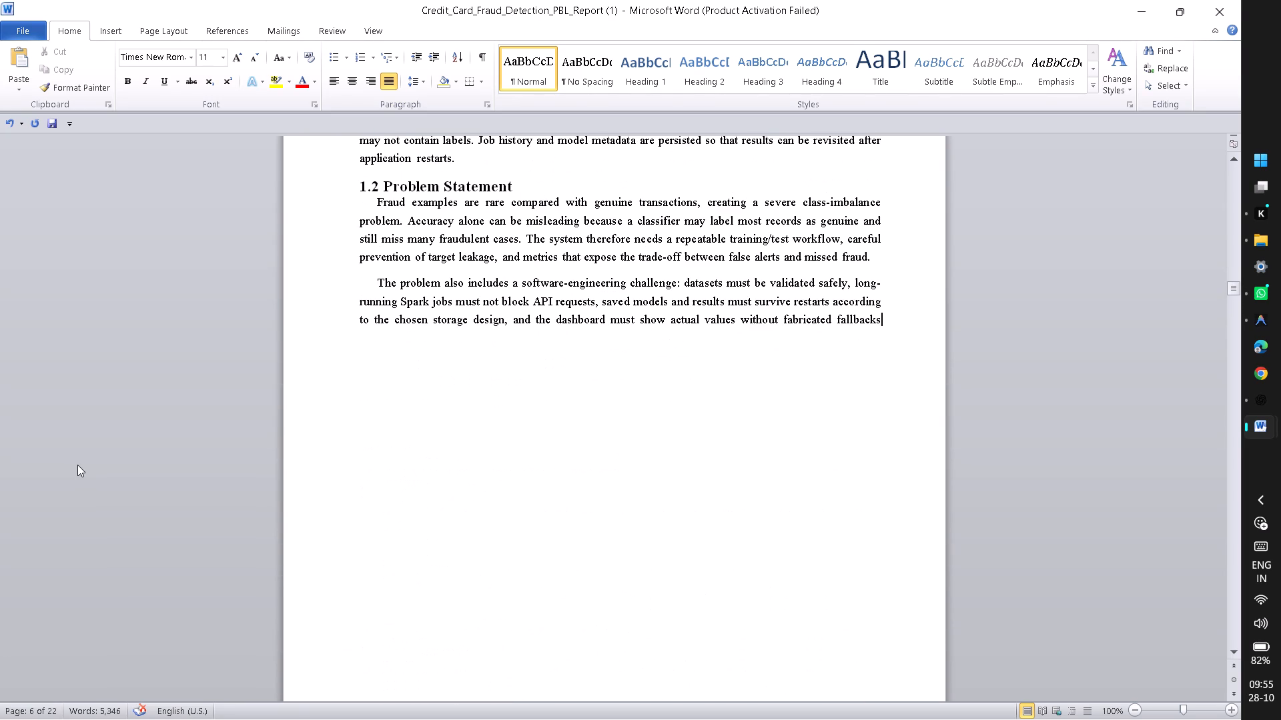
key(ctrl+z)
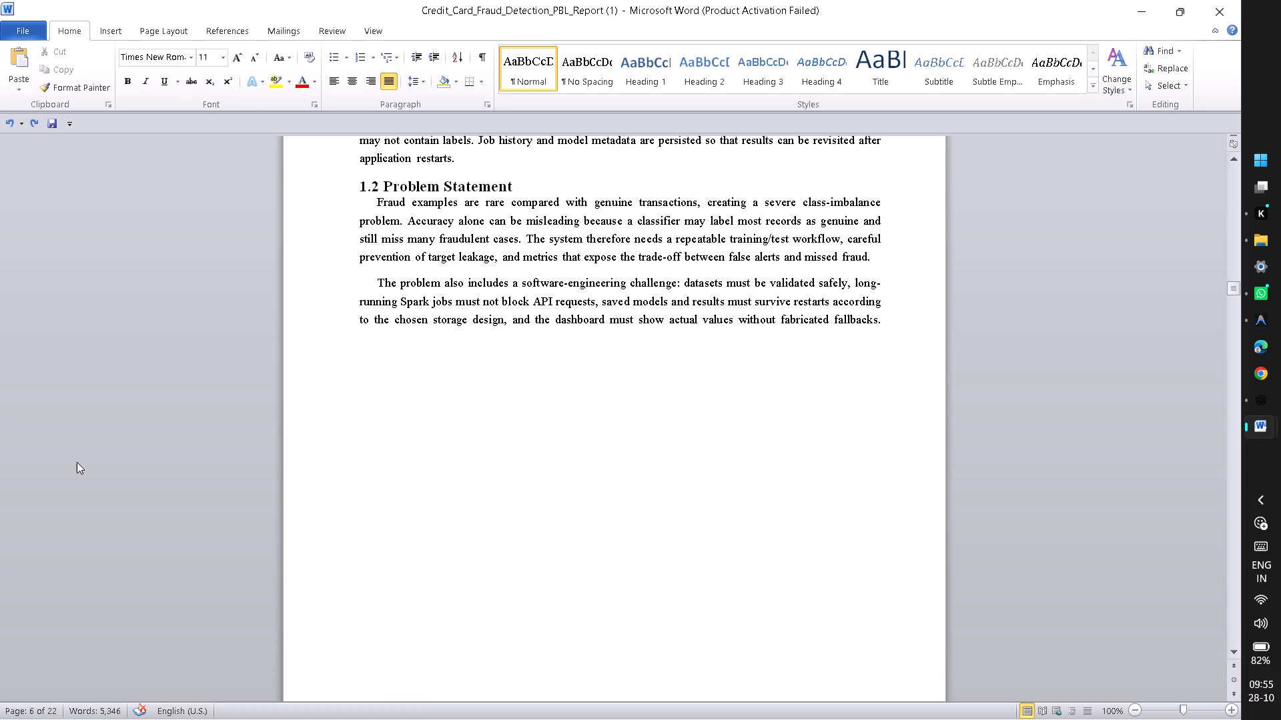
Insert a blank line above the 1.2 Problem Statement heading.
scroll(19, 550, down, 13)
scroll(245, 507, up, 20)
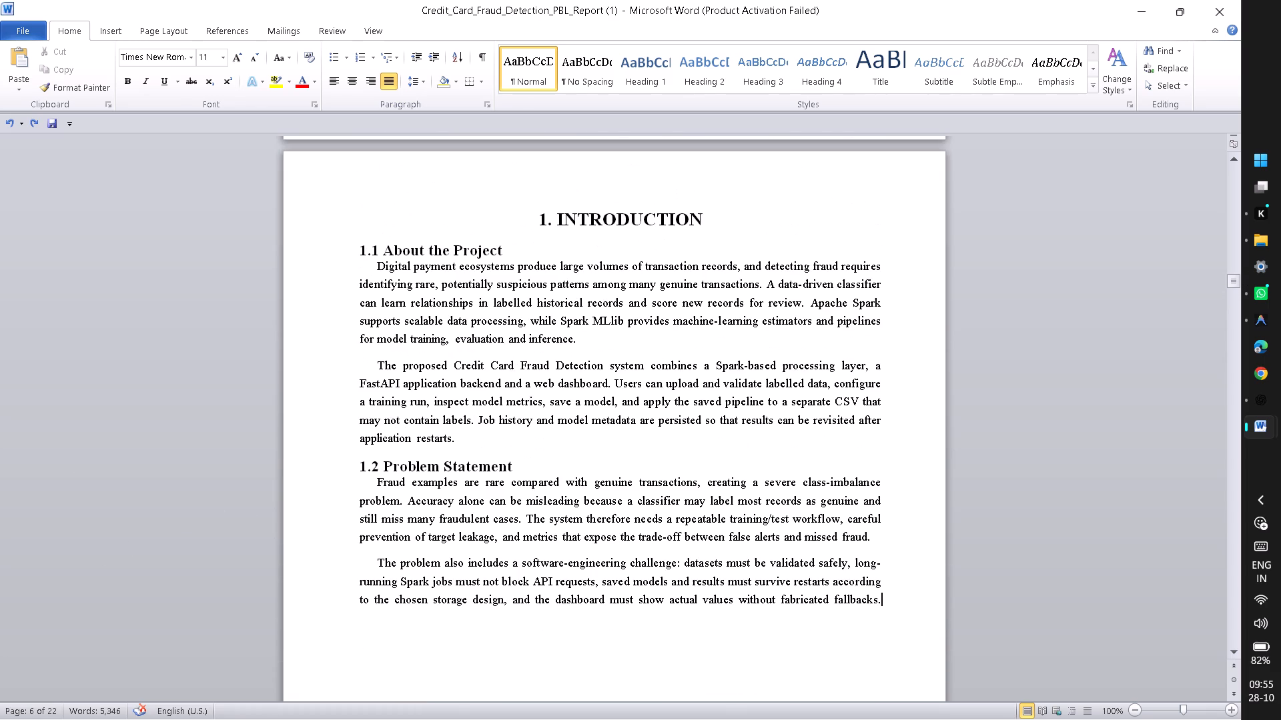
click(466, 436)
key(Return)
scroll(180, 514, up, 4)
scroll(182, 509, down, 9)
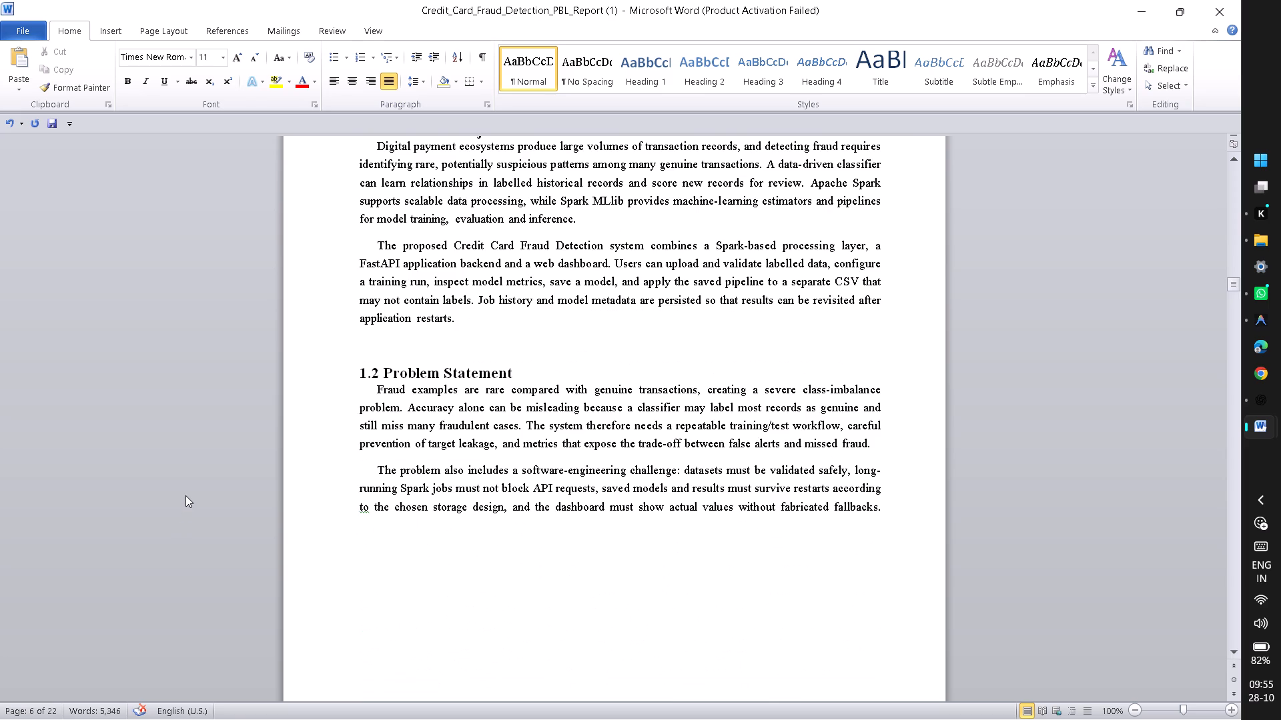
Insert a blank line above each of the 1.4 Scope and Limitations and 1.4.1 Intended Deliverables headings.
scroll(185, 495, down, 15)
scroll(387, 475, down, 6)
scroll(556, 481, down, 4)
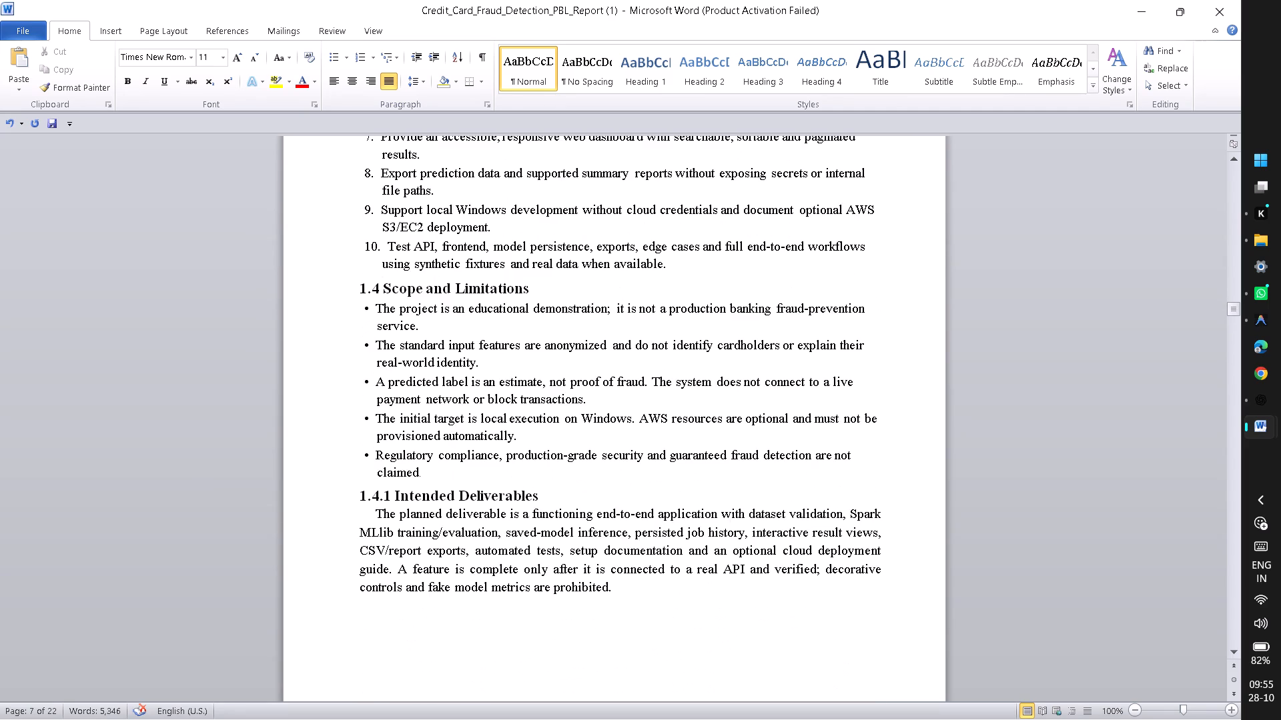
scroll(554, 483, down, 14)
scroll(553, 488, up, 12)
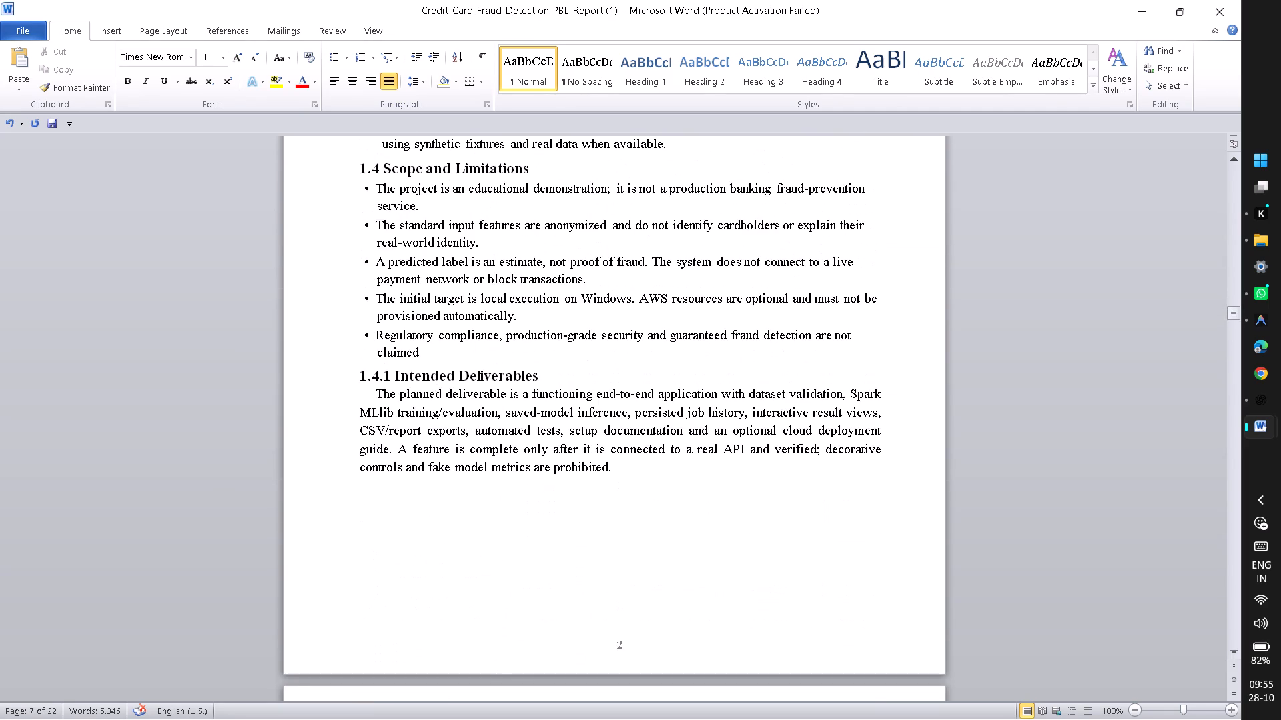
click(434, 399)
scroll(538, 335, up, 4)
click(677, 343)
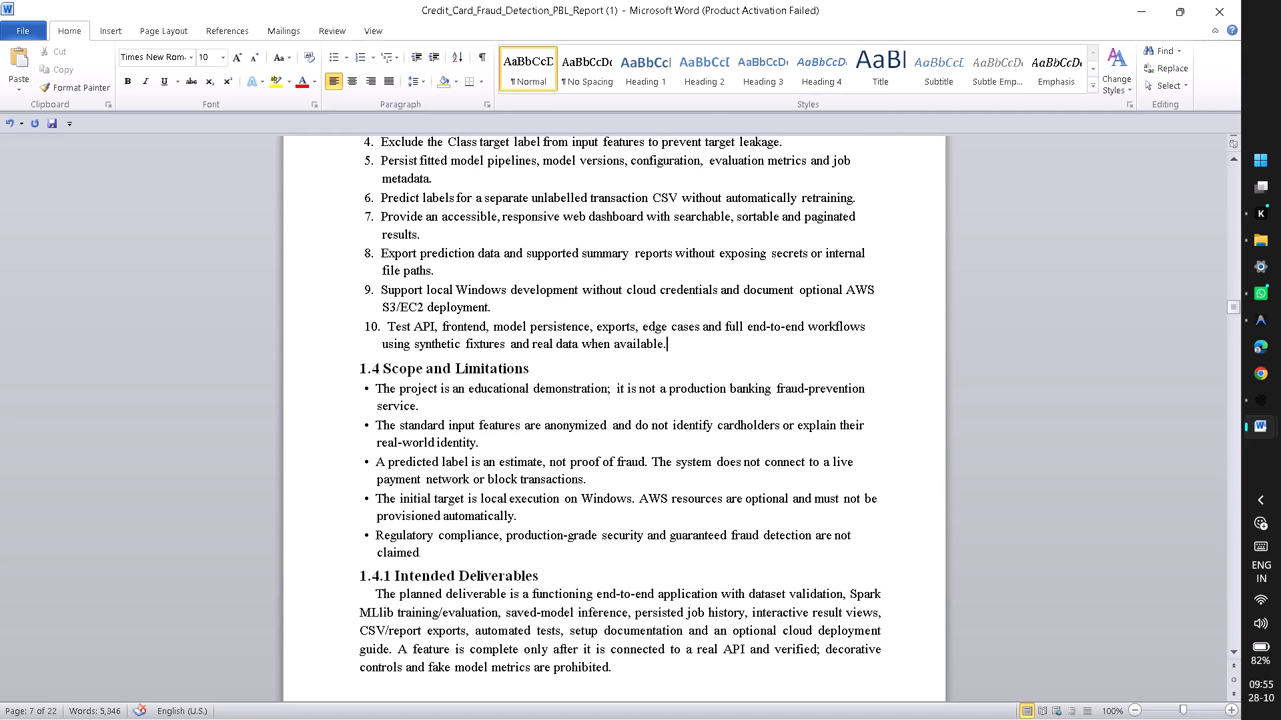
key(Return)
scroll(604, 375, down, 4)
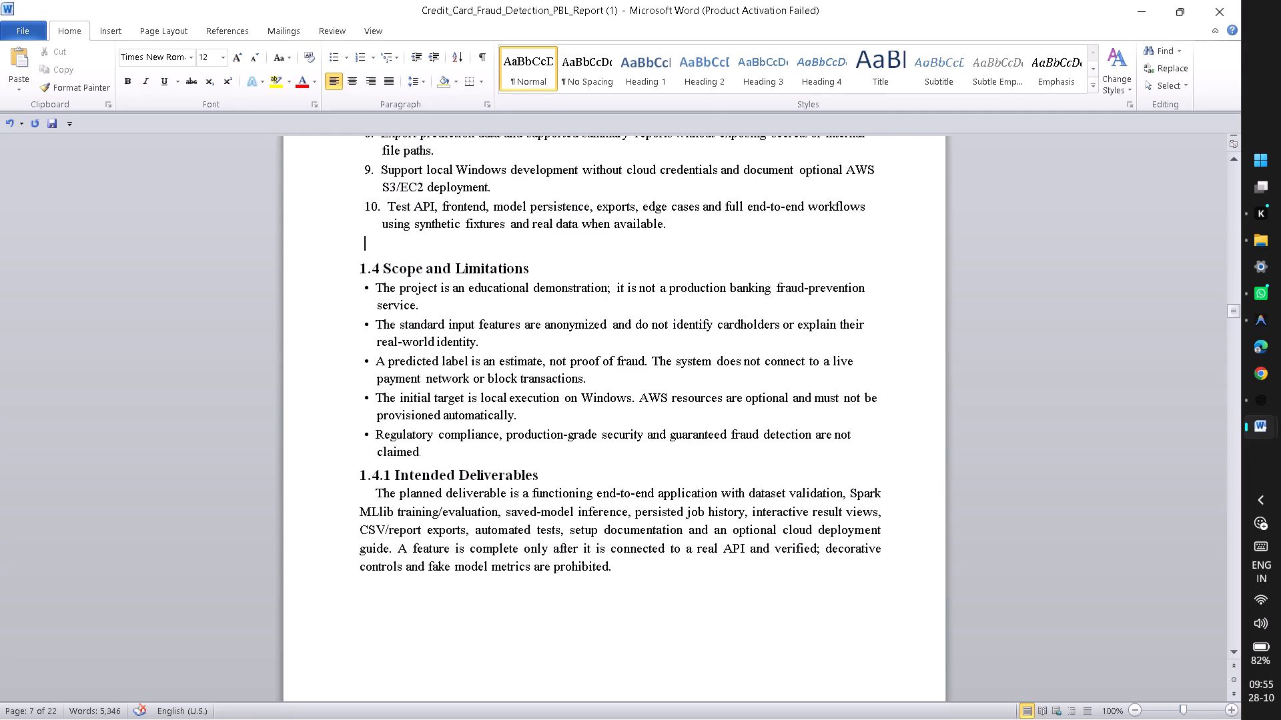
click(532, 412)
key(Return)
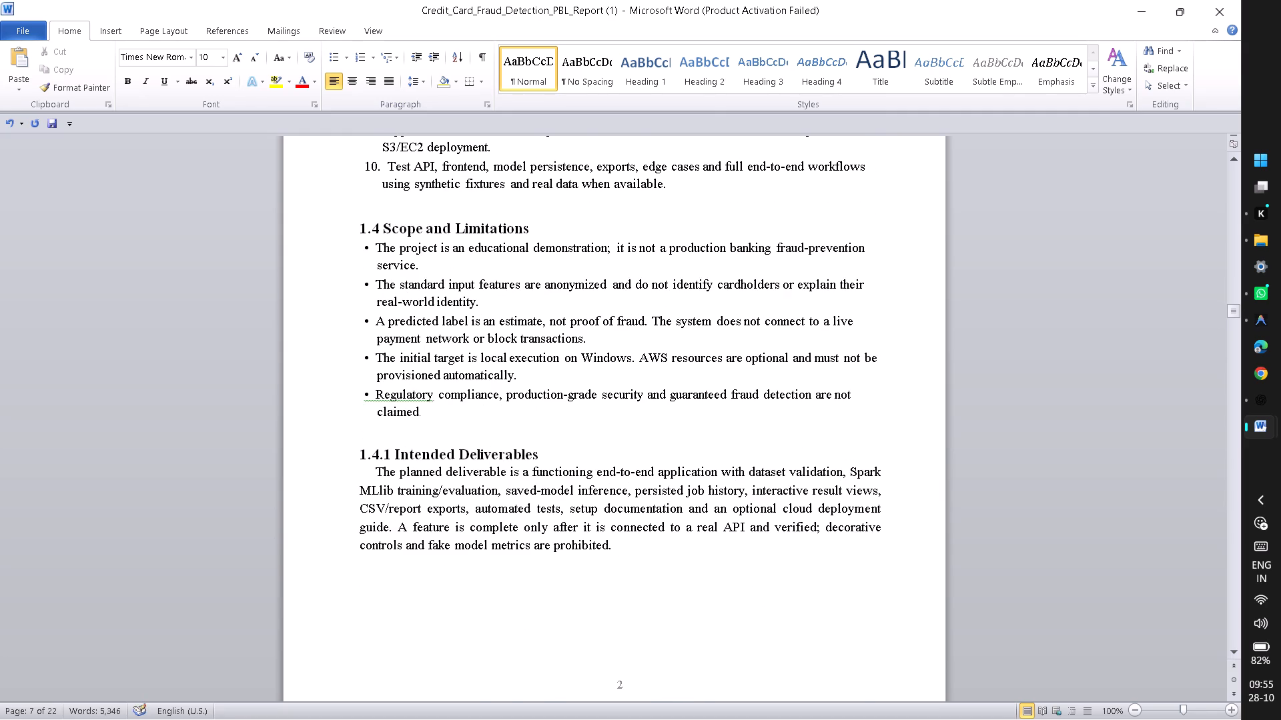
Check the font sizes of the 1.5 Technology Stack heading and its introductory paragraph.
scroll(510, 409, down, 15)
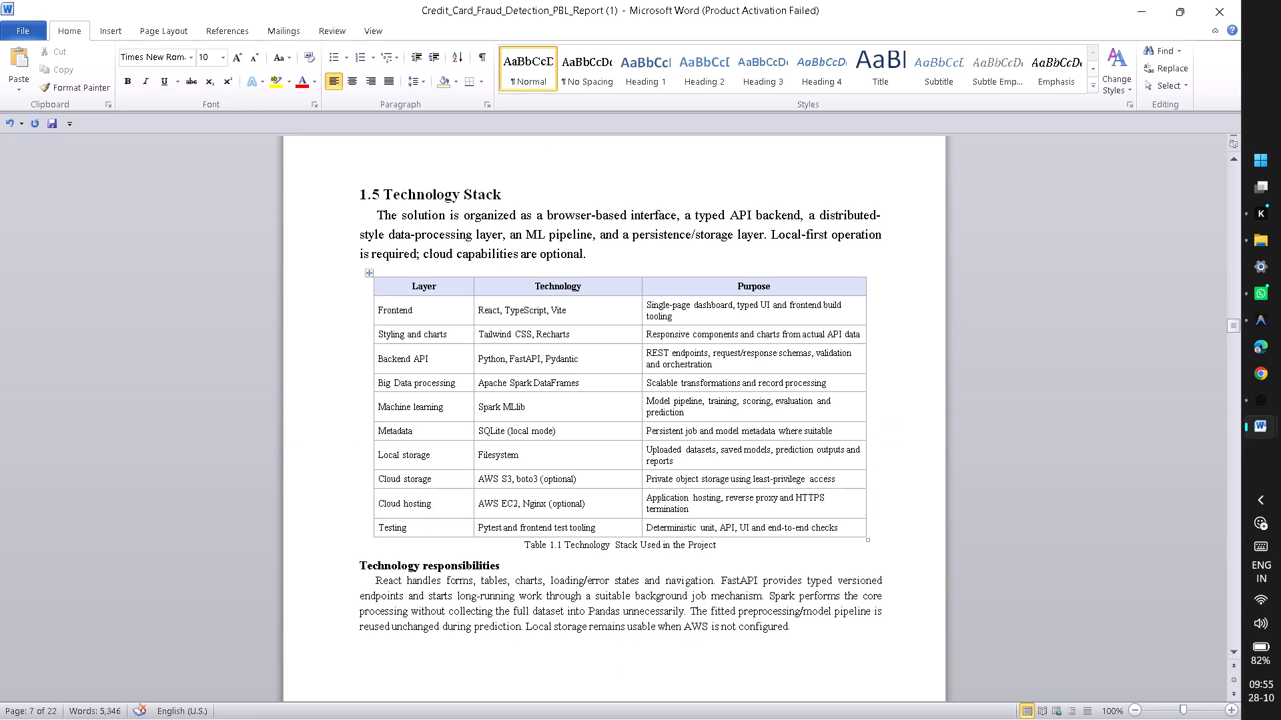
scroll(495, 409, down, 13)
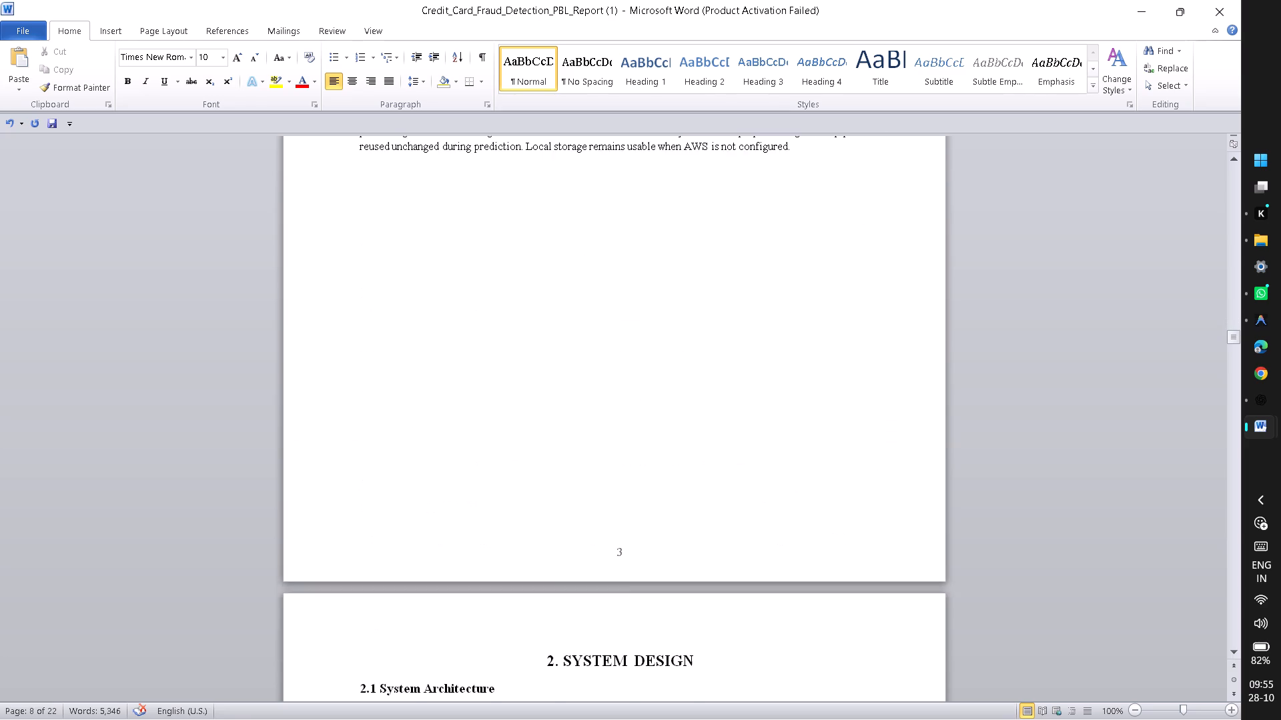
scroll(487, 410, down, 8)
scroll(487, 410, up, 20)
scroll(487, 410, up, 1)
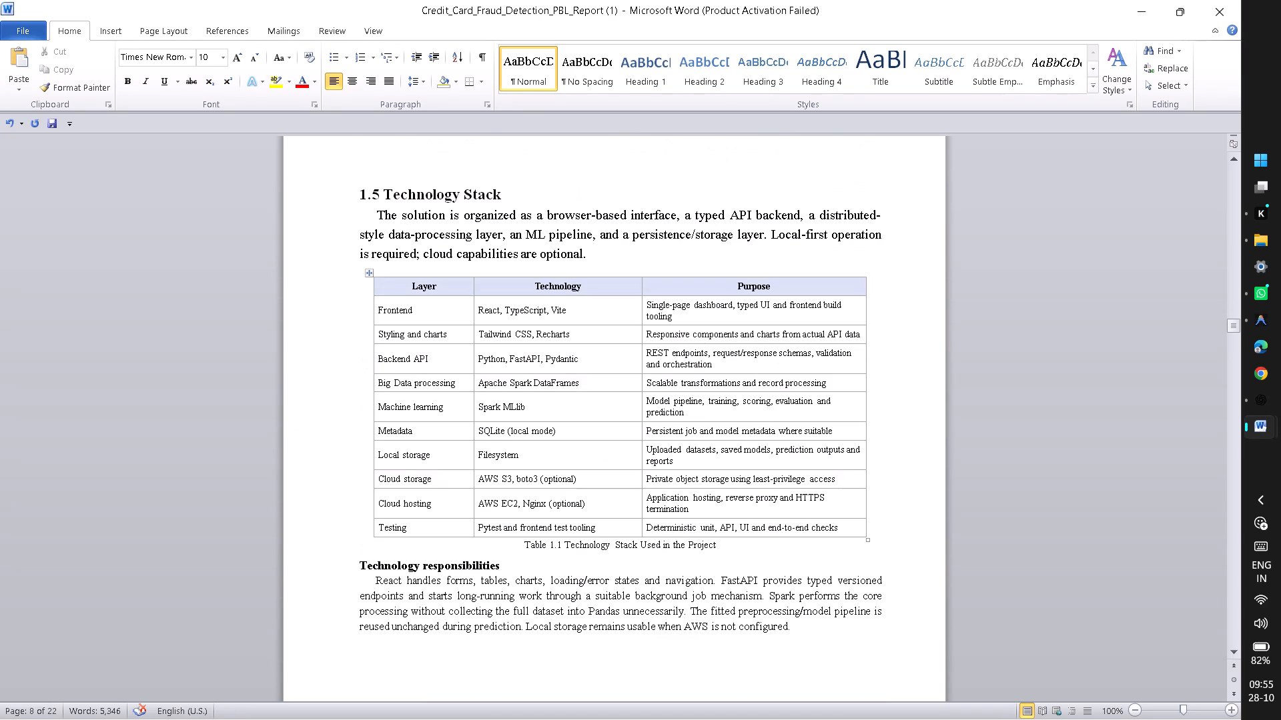
drag(373, 214, 598, 251)
click(389, 167)
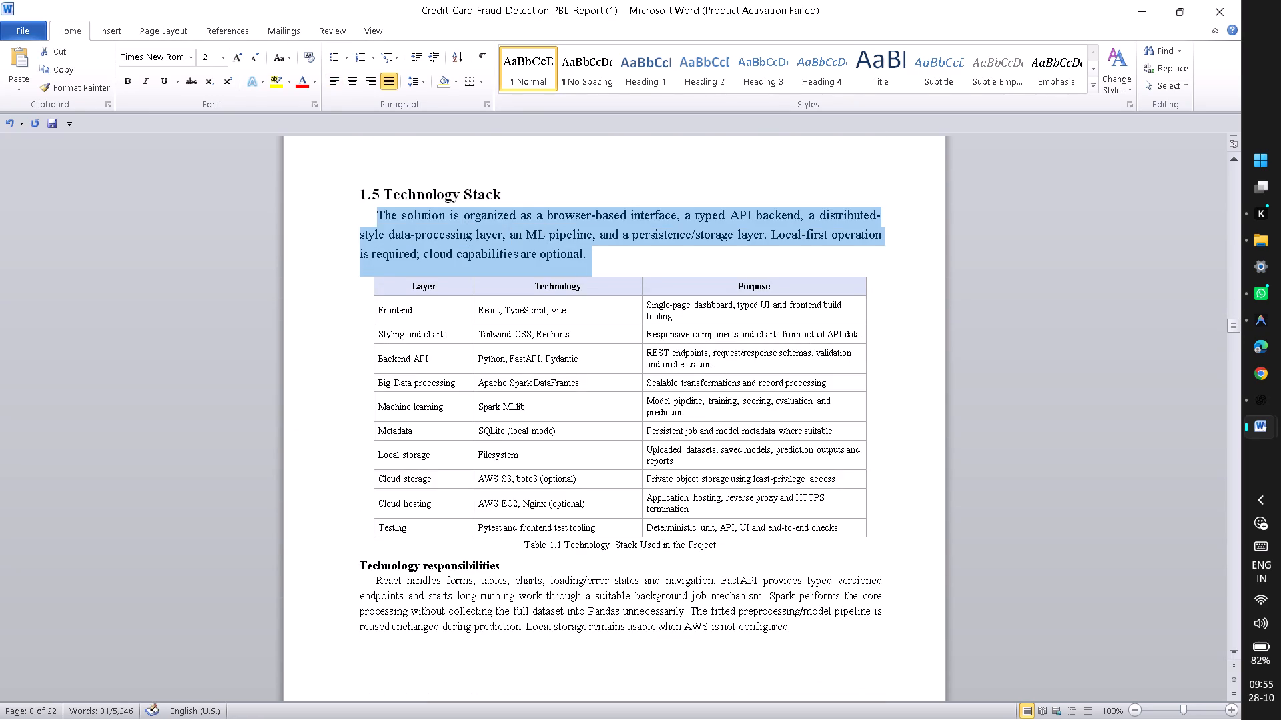
drag(361, 193, 515, 196)
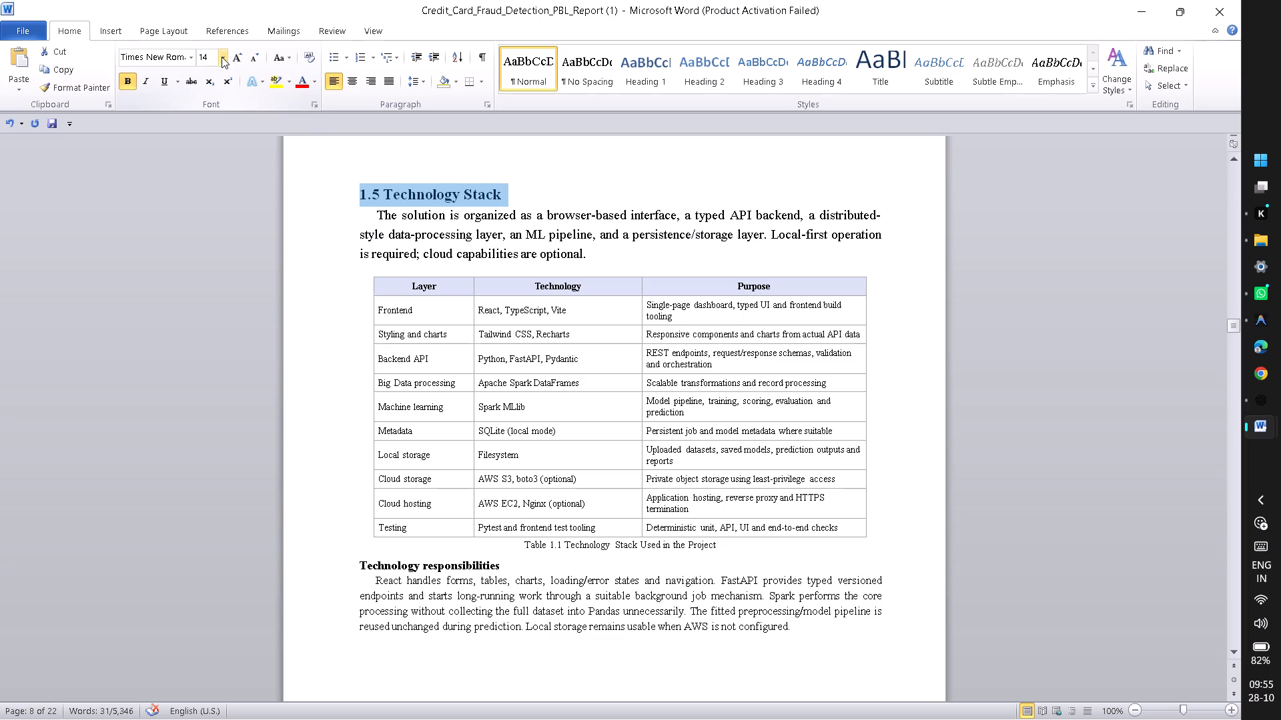
click(358, 204)
drag(377, 212, 659, 273)
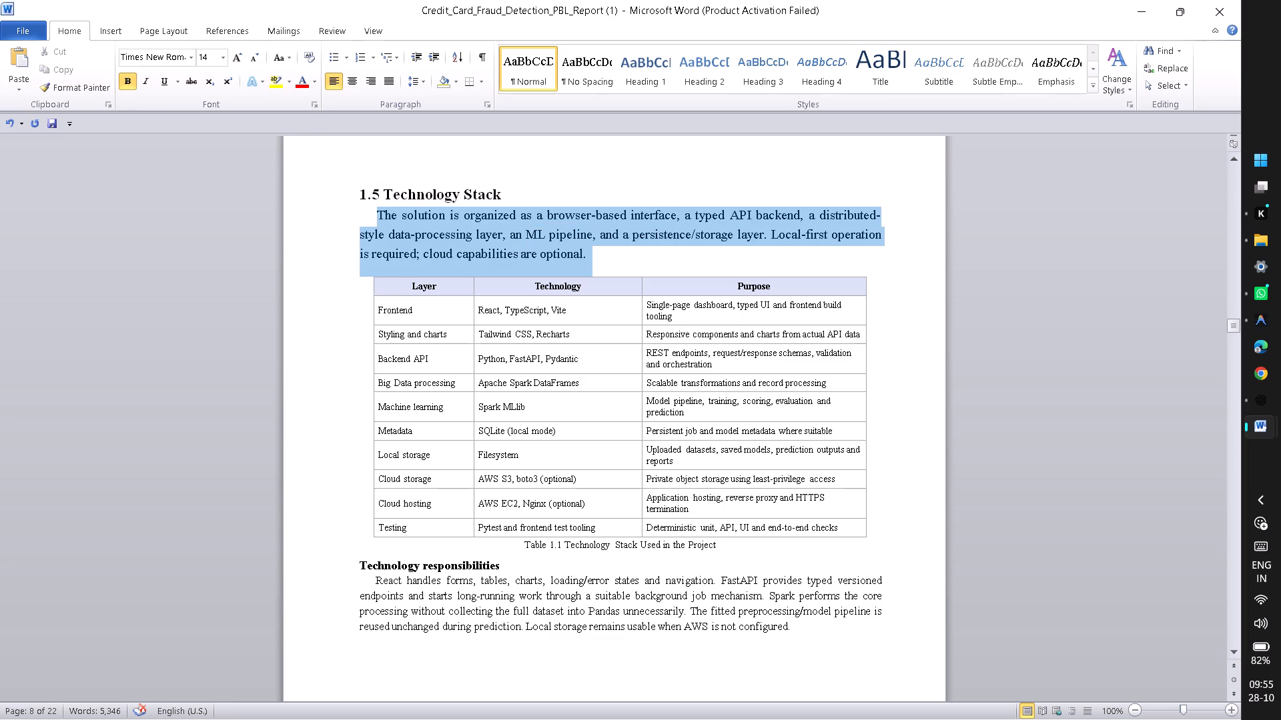
drag(659, 273, 652, 258)
Set all the text in the 1.5 Technology Stack table, including the header row, to 12 pt.
click(436, 297)
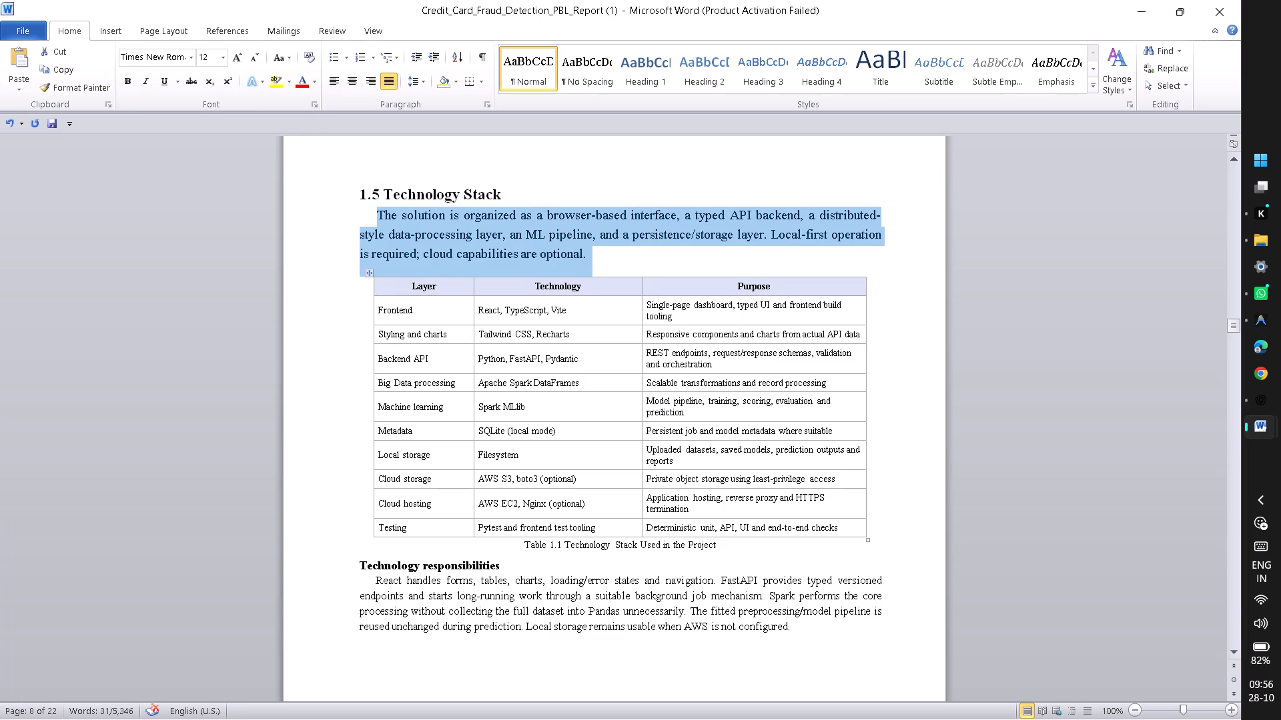
click(386, 289)
drag(384, 288, 839, 521)
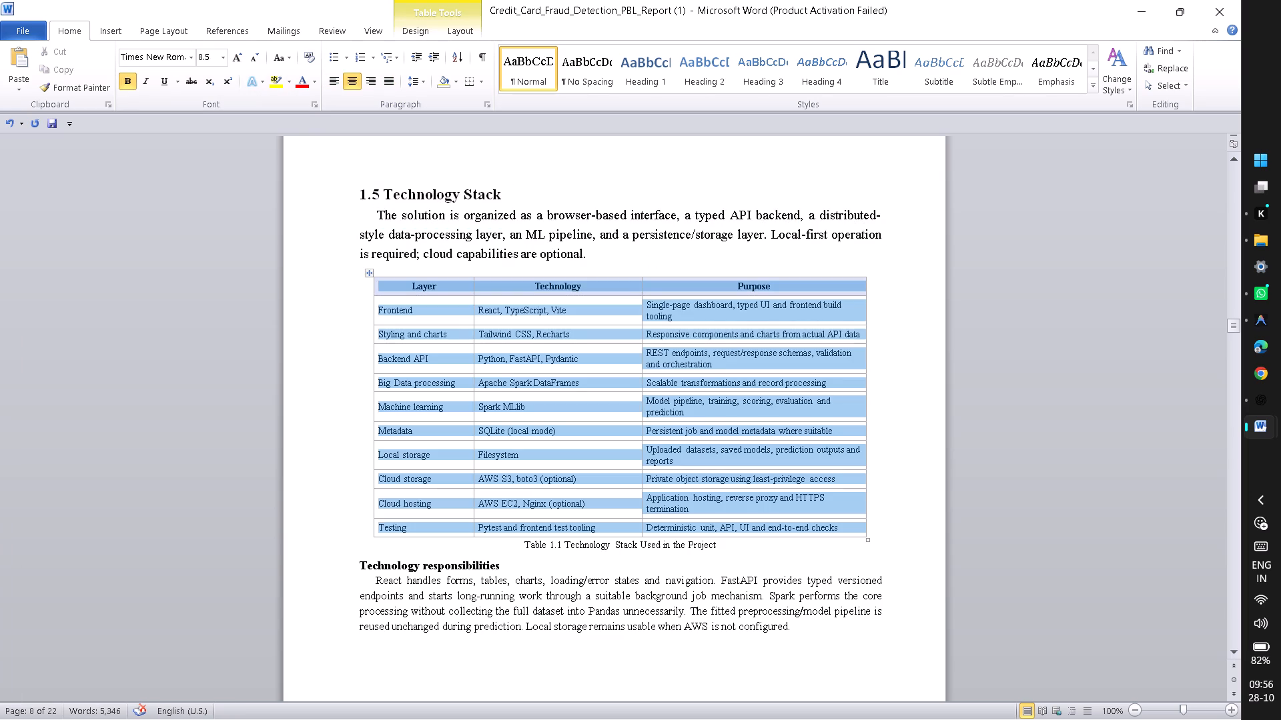
drag(839, 521, 844, 529)
click(221, 61)
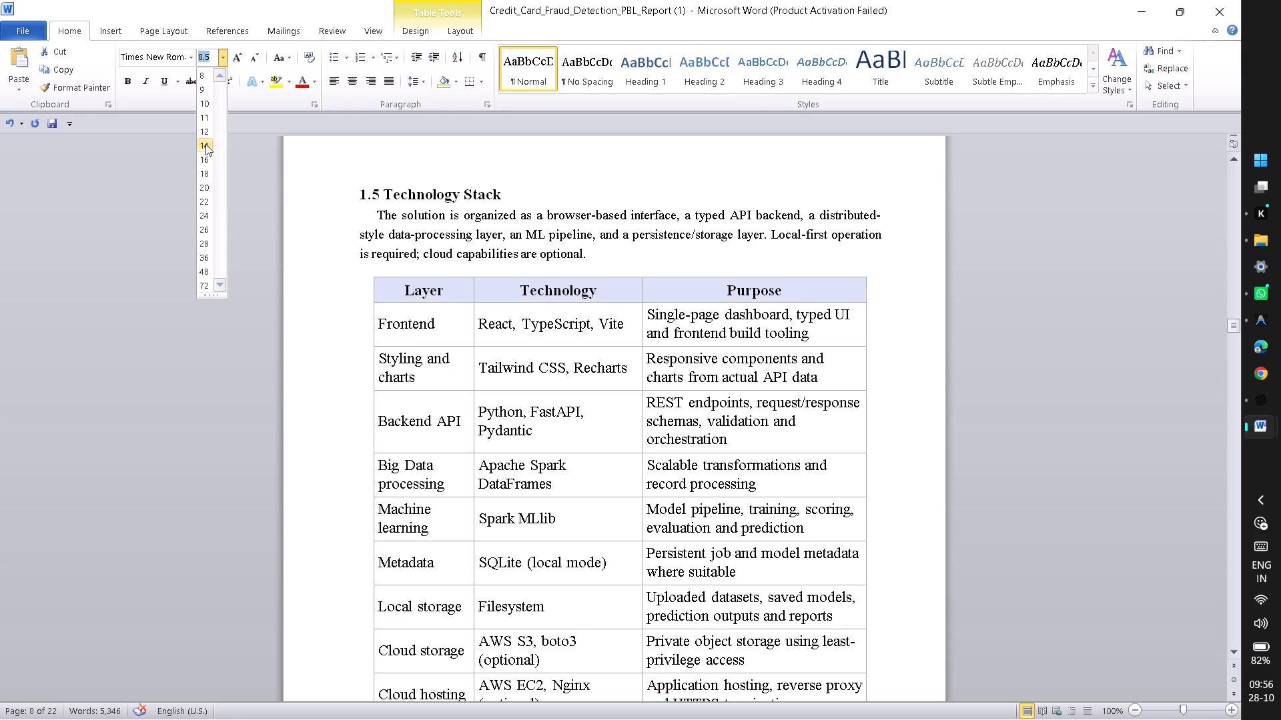
click(205, 137)
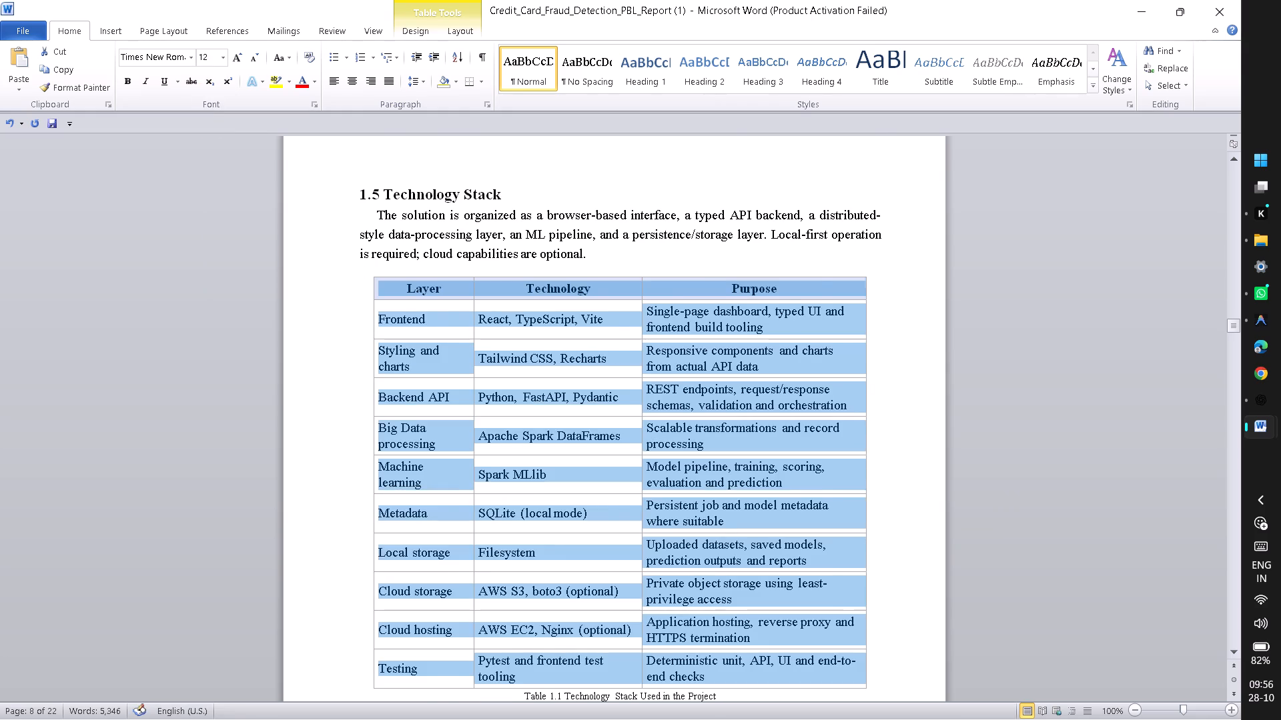
scroll(335, 225, down, 6)
click(324, 291)
scroll(324, 361, up, 5)
click(328, 369)
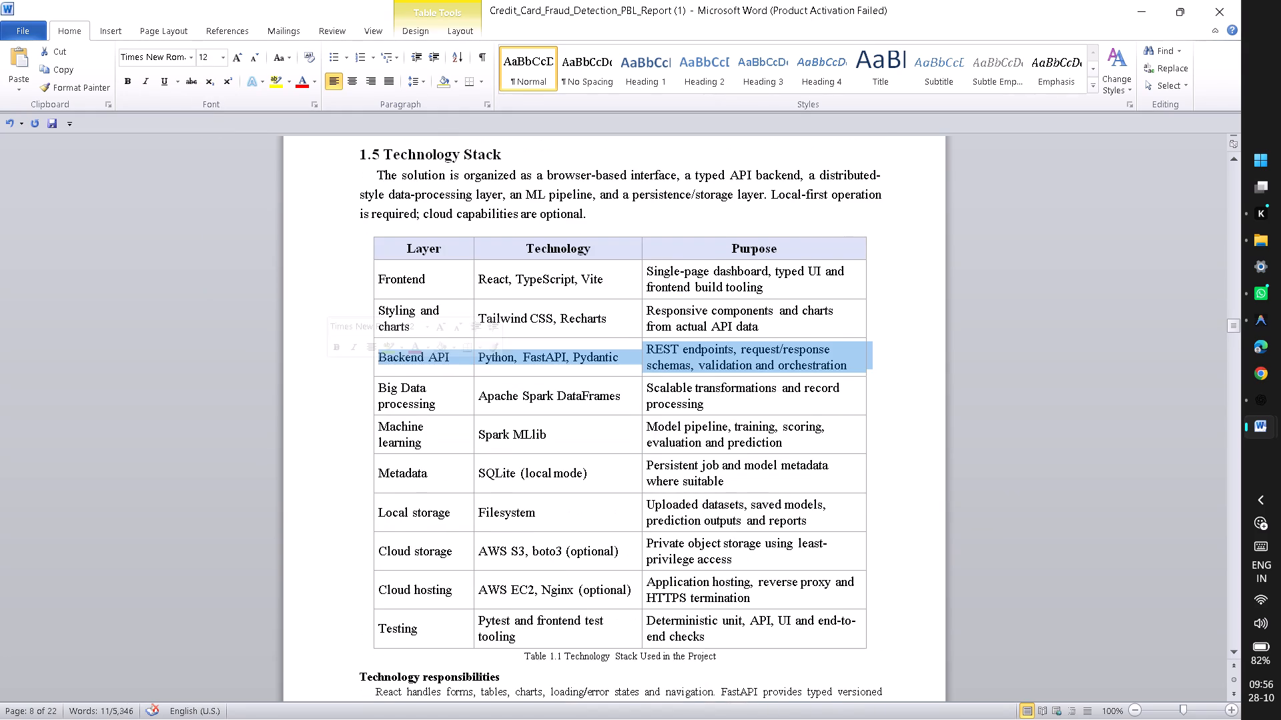
Increase the font size of the paragraph under the Technology responsibilities heading to 12 pt.
click(220, 571)
scroll(299, 466, down, 5)
click(133, 577)
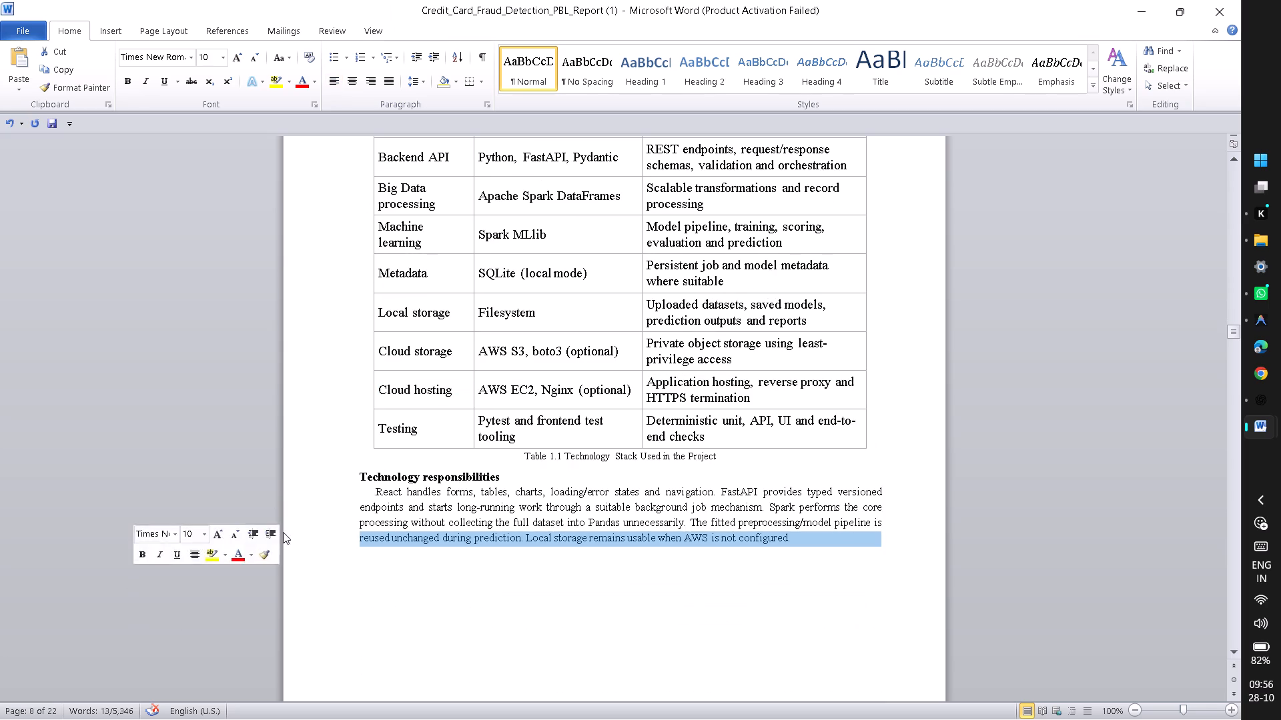
drag(371, 496, 776, 549)
click(227, 56)
click(240, 58)
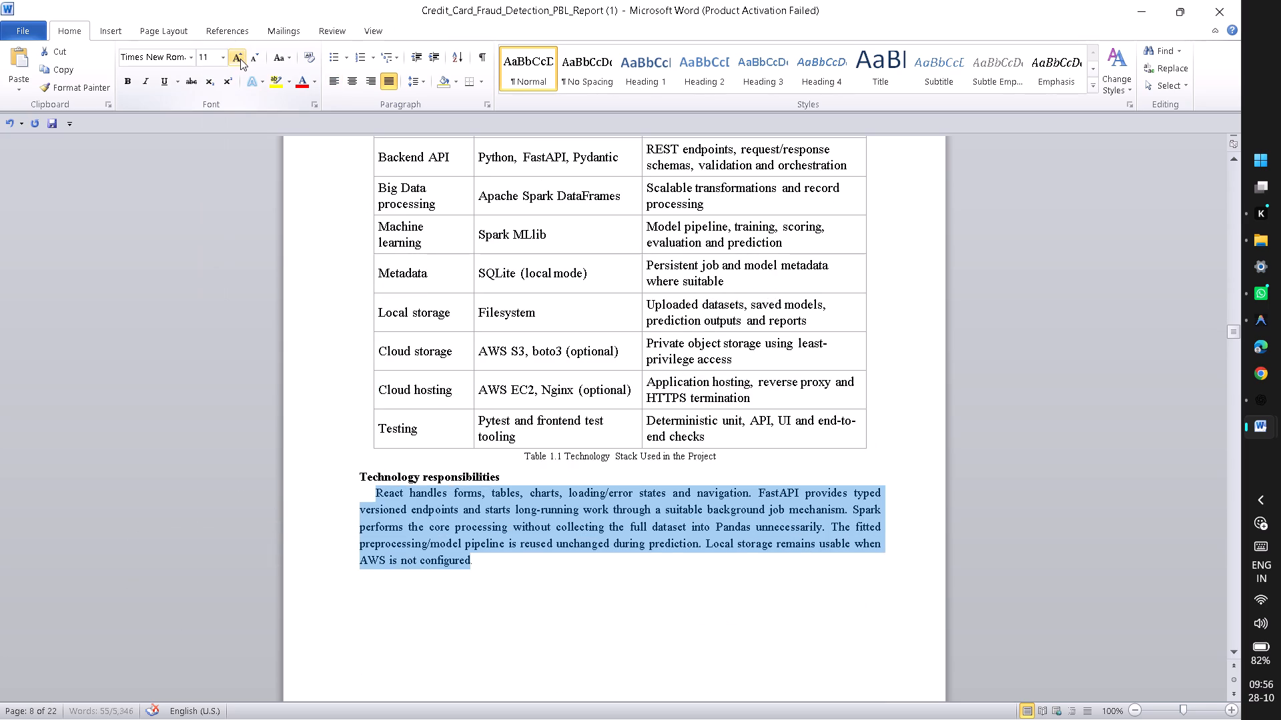
click(239, 59)
click(569, 577)
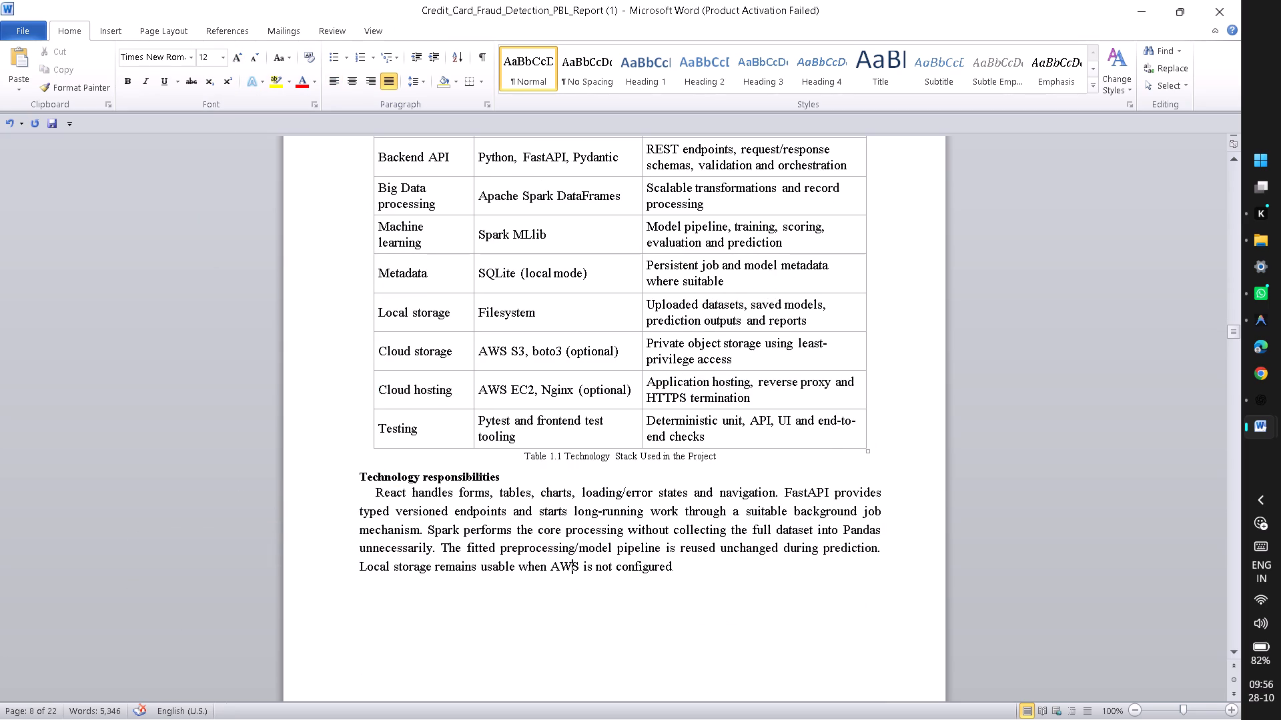
Increase the font size of the Technology responsibilities heading to 12 pt.
drag(355, 478, 516, 480)
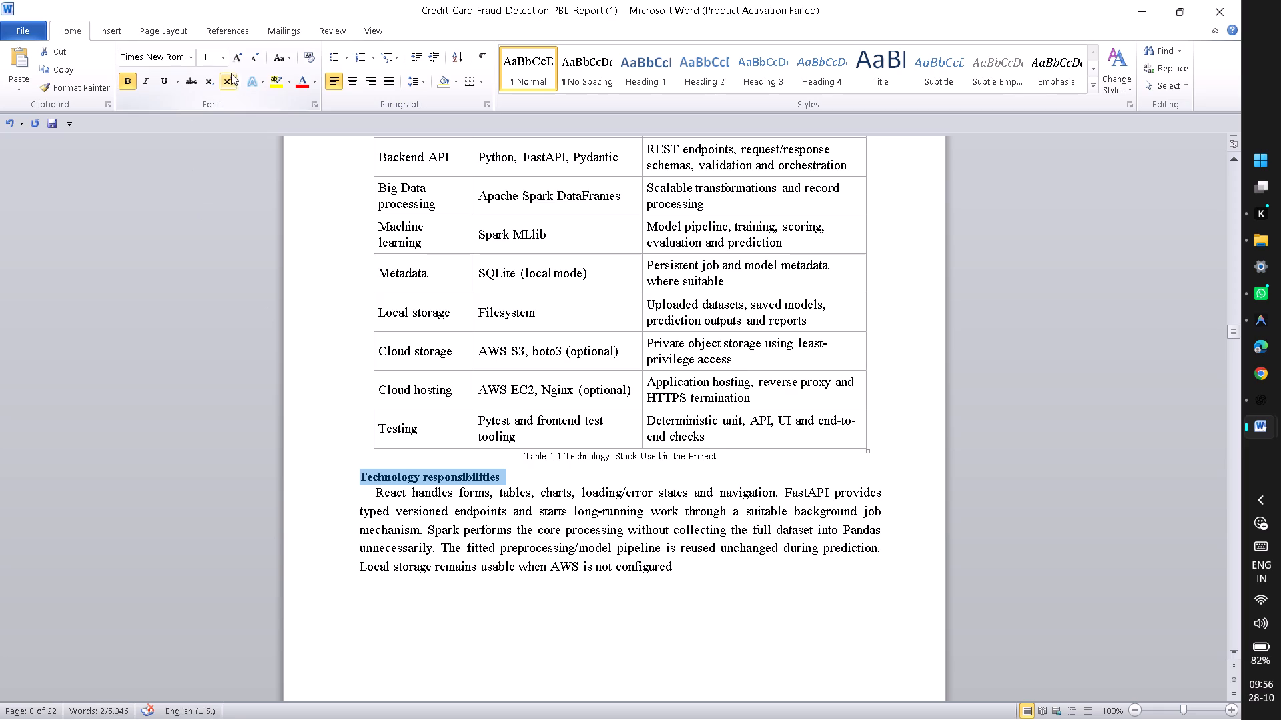
click(234, 56)
click(316, 367)
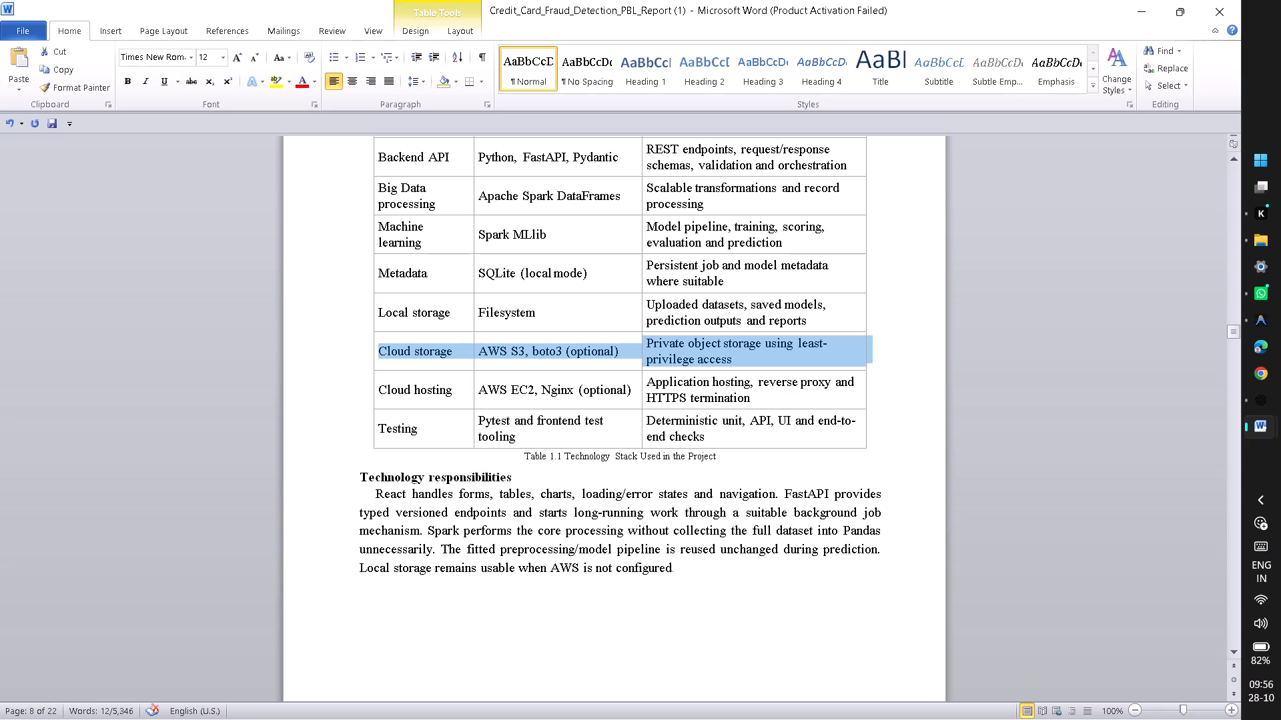
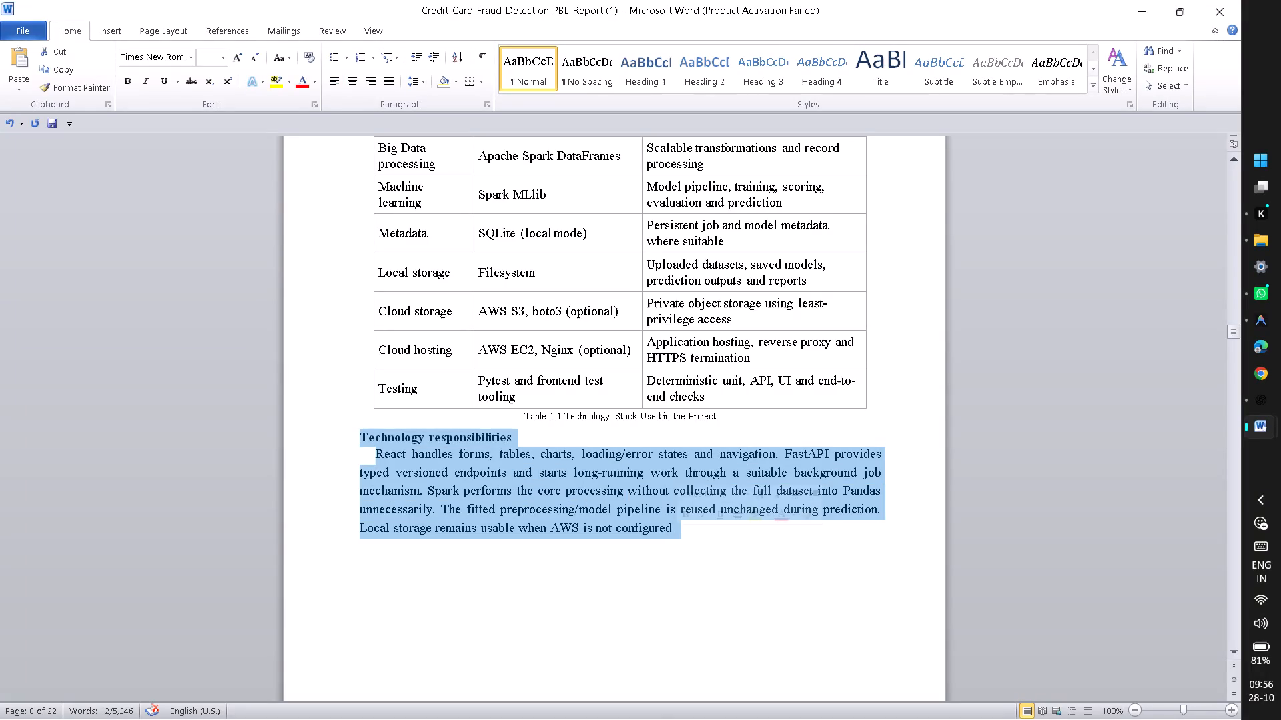
Delete the Technology responsibilities heading and its paragraph below the 1.5 Technology Stack table.
key(BackSpace)
key(backslash)
key(BackSpace)
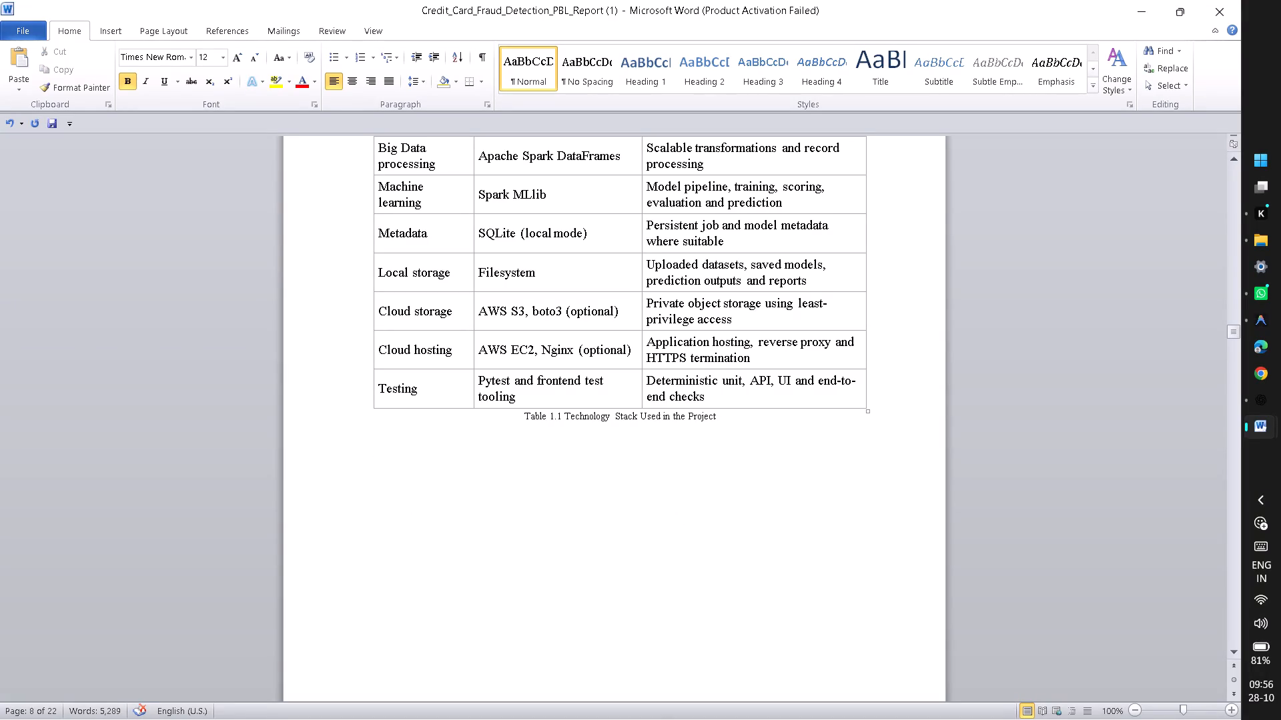
Set the Table 1.1 Technology Stack Used in the Project caption to 12 pt.
drag(523, 416, 717, 419)
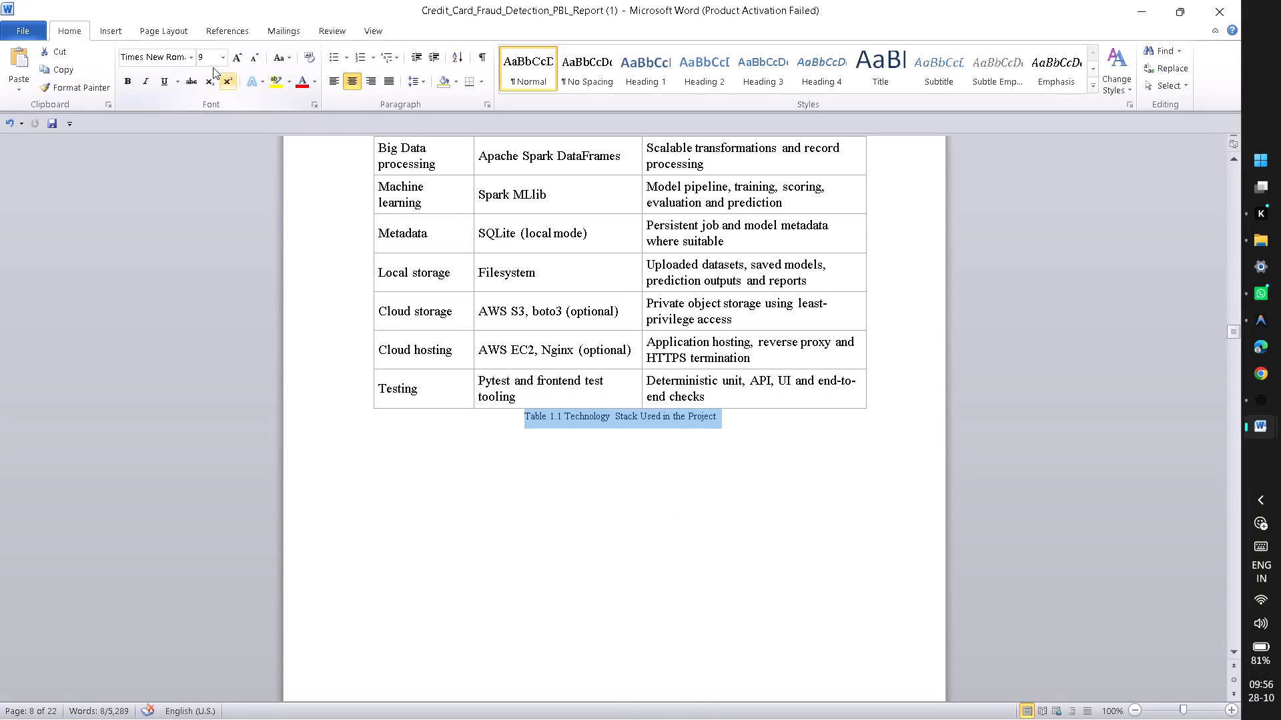
double_click(234, 60)
click(234, 59)
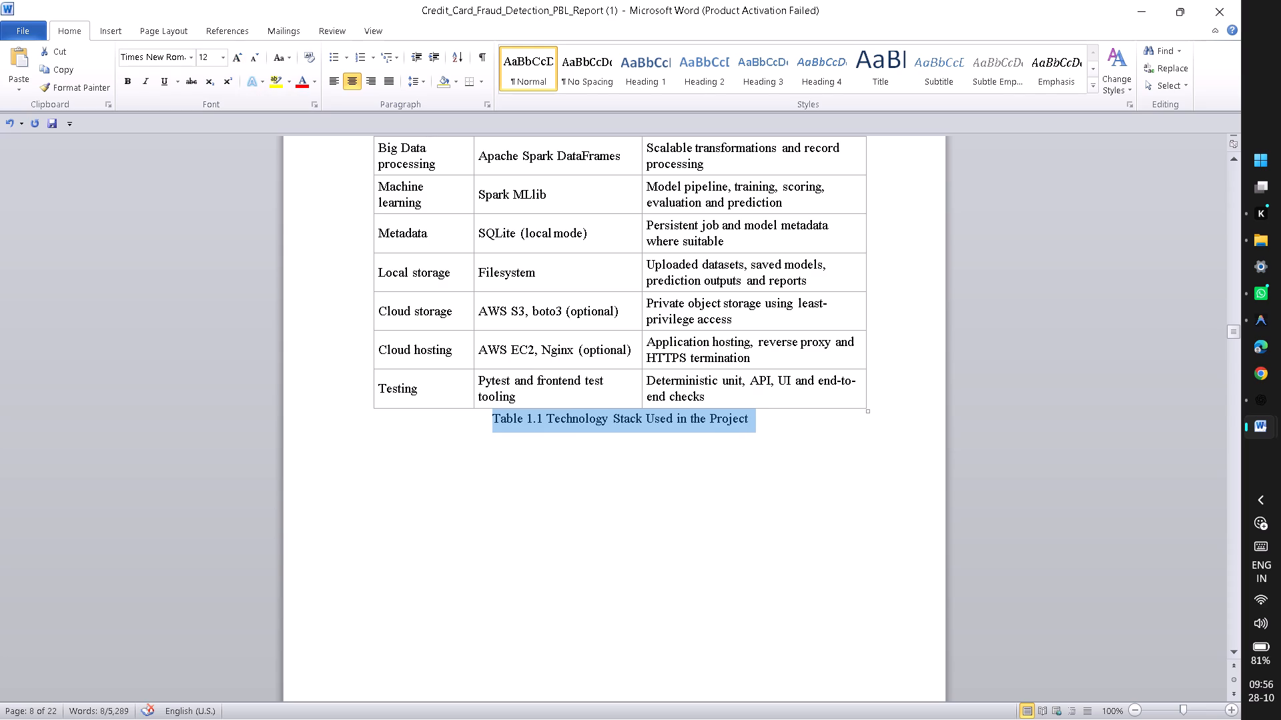
click(511, 518)
Look back through the report from the Technology Stack section to the title page.
scroll(512, 517, up, 20)
scroll(512, 517, up, 20)
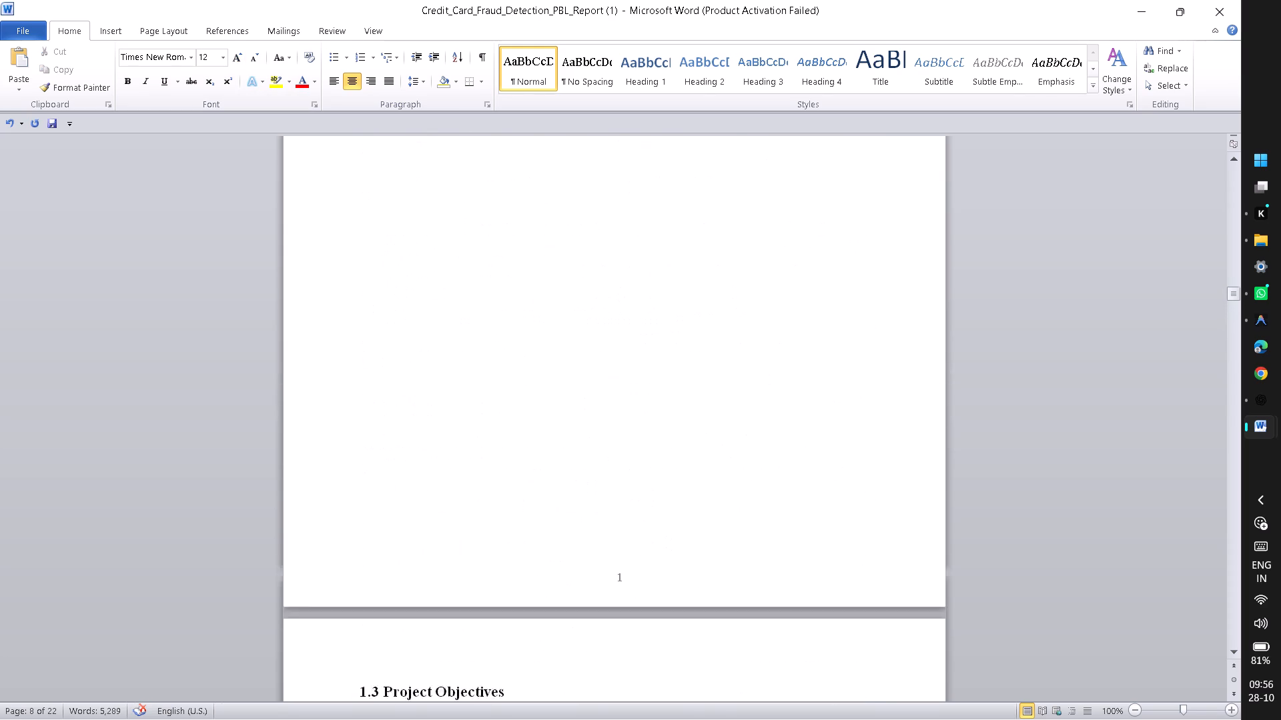
scroll(508, 559, up, 20)
scroll(508, 559, up, 20)
scroll(508, 559, up, 12)
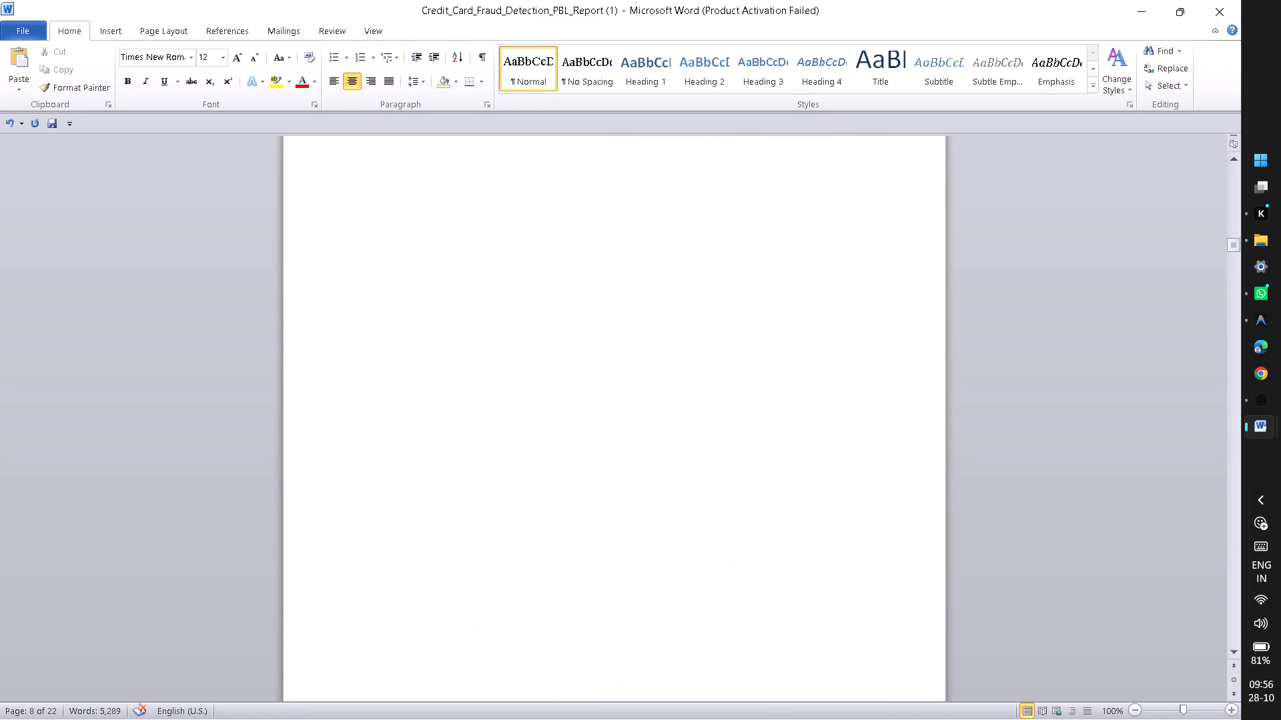
scroll(499, 619, up, 20)
scroll(499, 619, up, 20)
scroll(499, 619, up, 12)
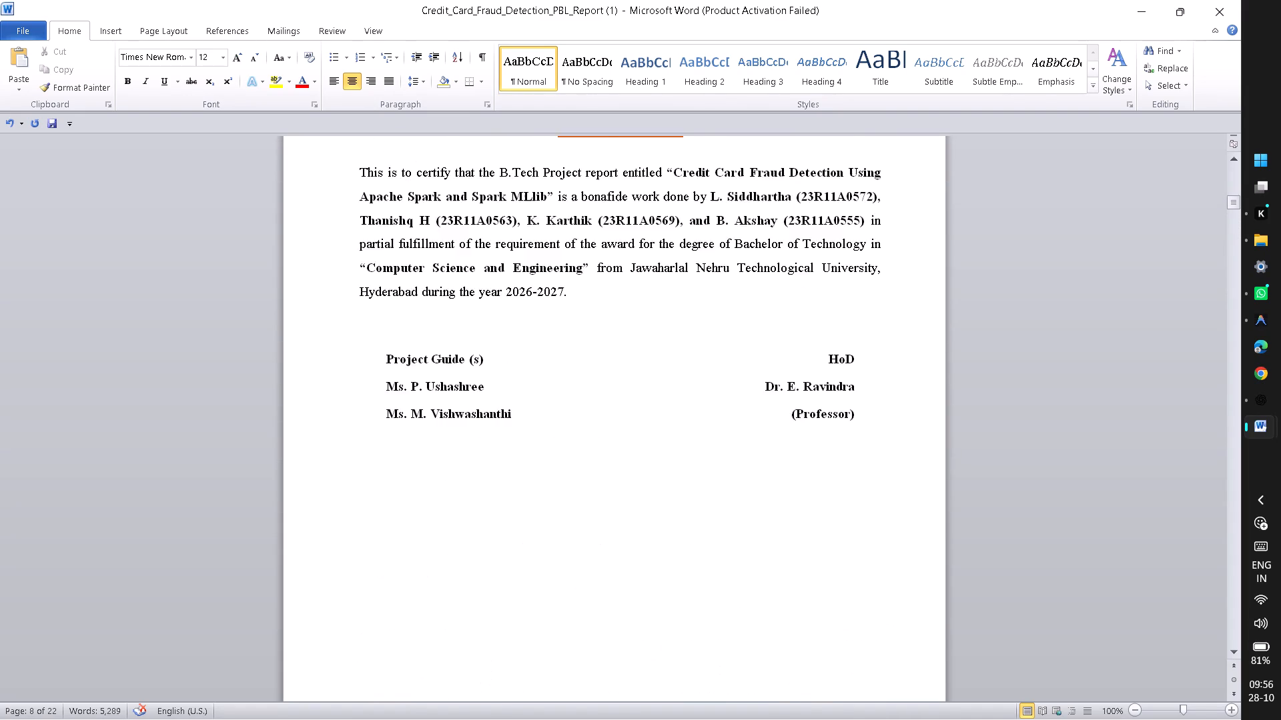
scroll(491, 613, up, 14)
scroll(479, 625, up, 8)
scroll(552, 719, up, 8)
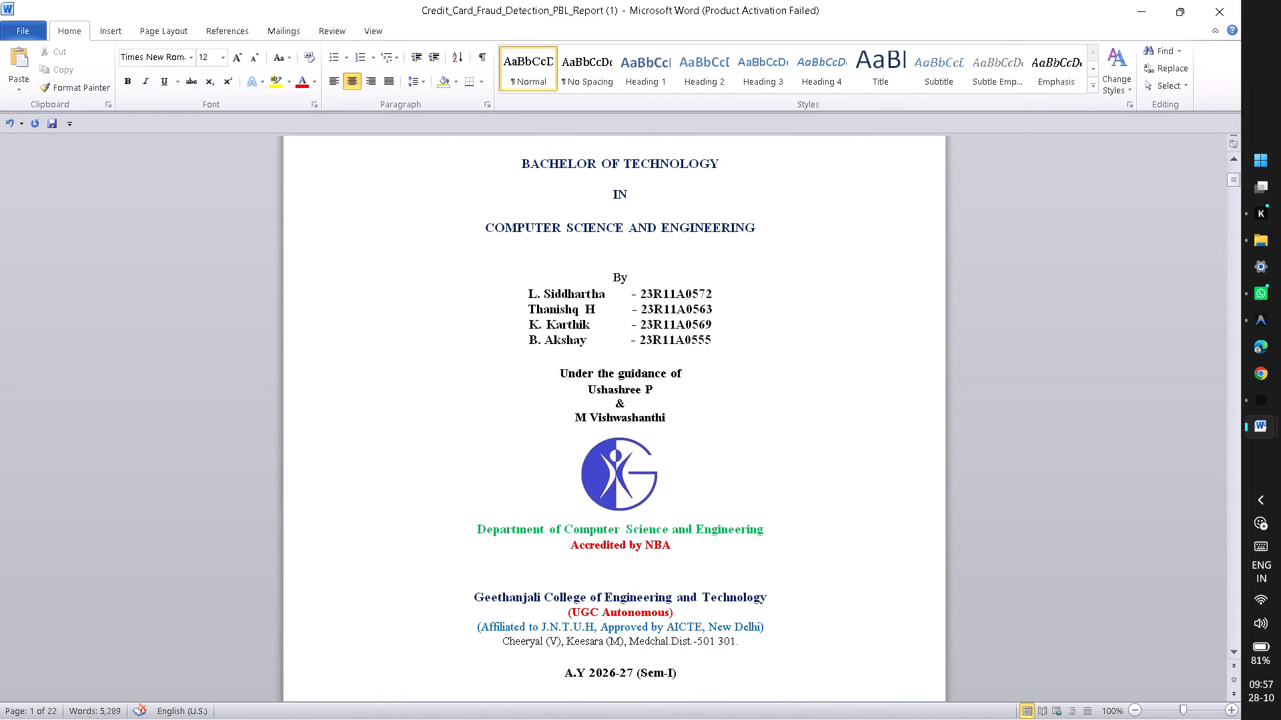
Set the 2.1 System Architecture heading to 14 pt.
scroll(308, 364, up, 12)
scroll(495, 399, down, 20)
scroll(495, 399, down, 11)
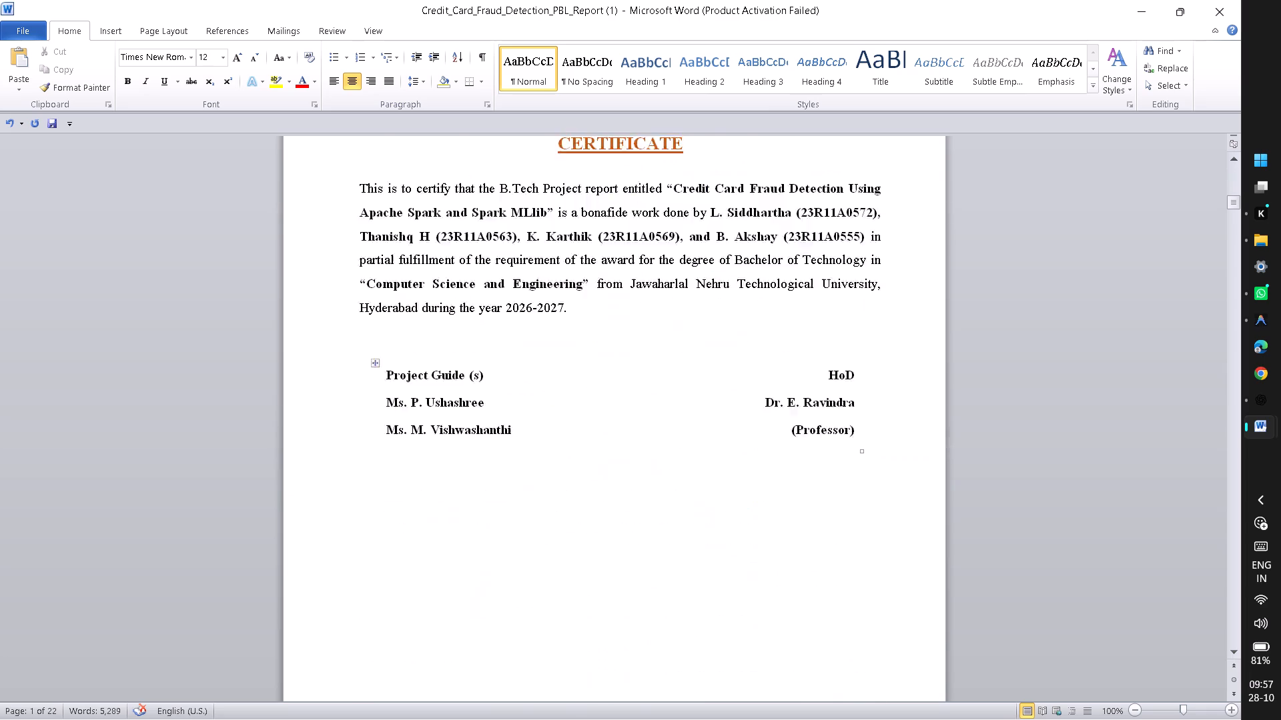
scroll(494, 394, down, 20)
scroll(494, 394, down, 20)
scroll(494, 394, down, 20)
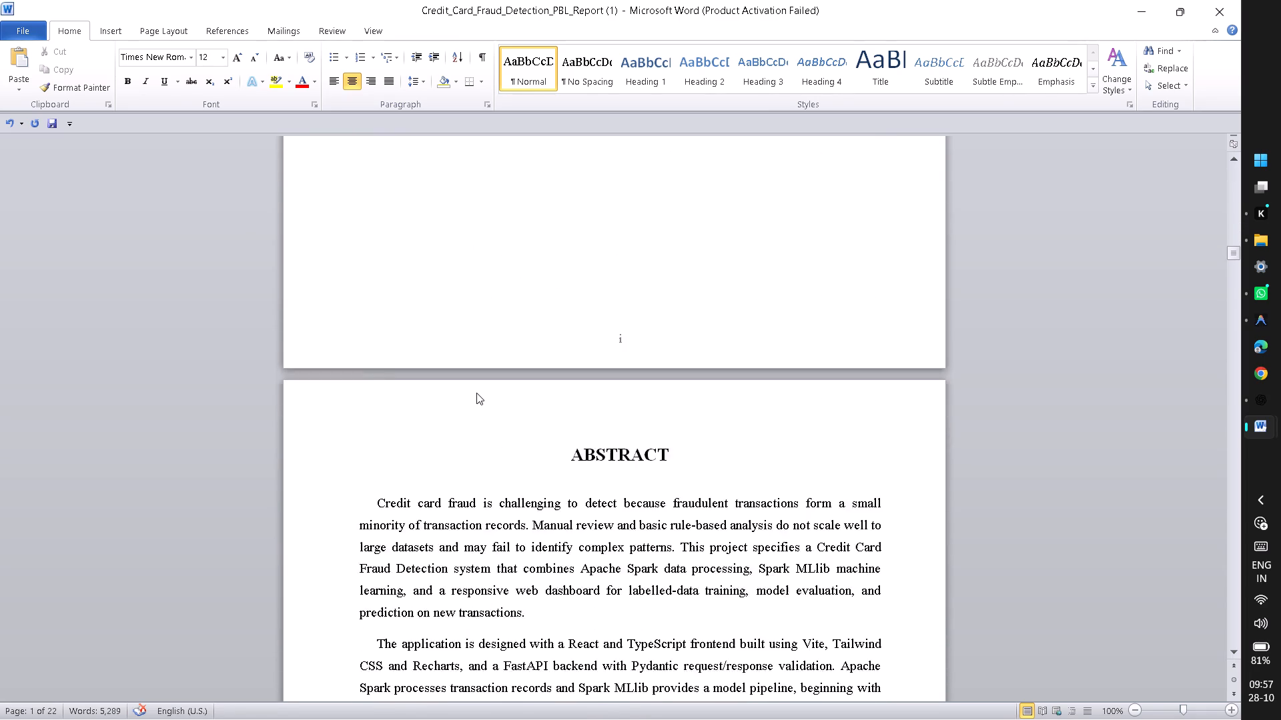
scroll(476, 393, down, 20)
scroll(476, 393, down, 20)
scroll(476, 393, down, 20)
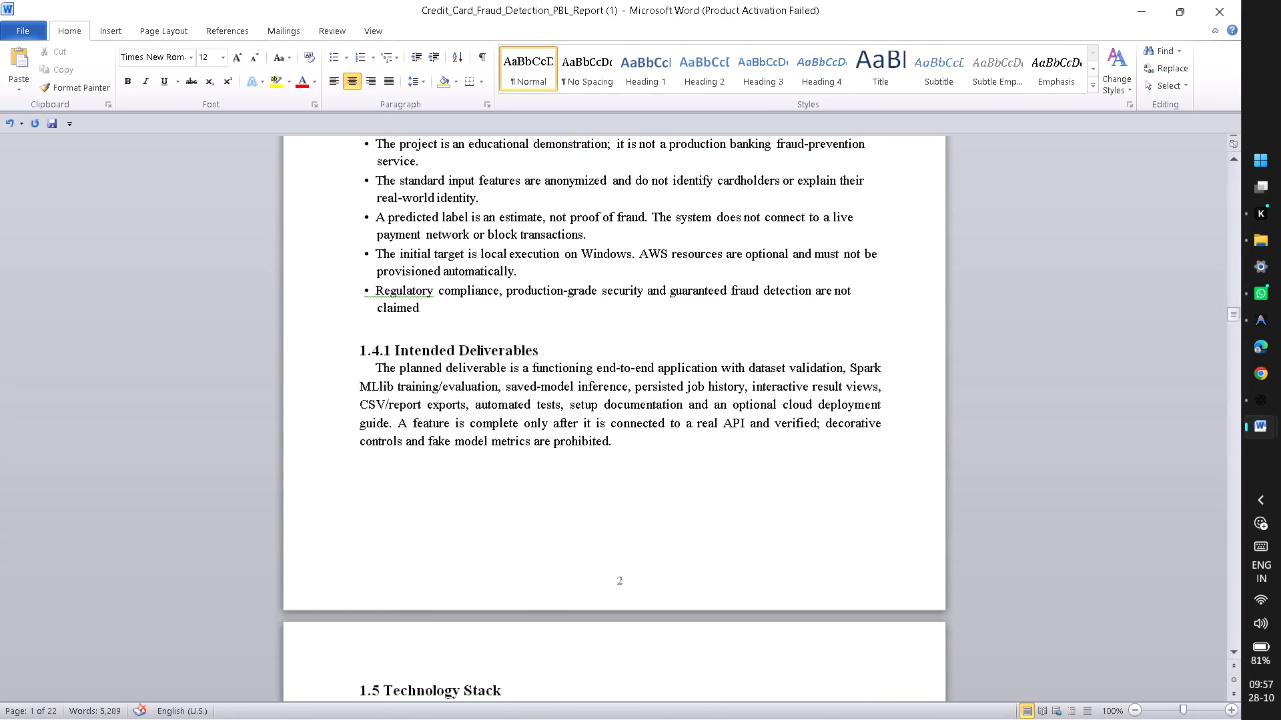
scroll(464, 403, down, 18)
scroll(458, 395, up, 6)
scroll(458, 395, down, 5)
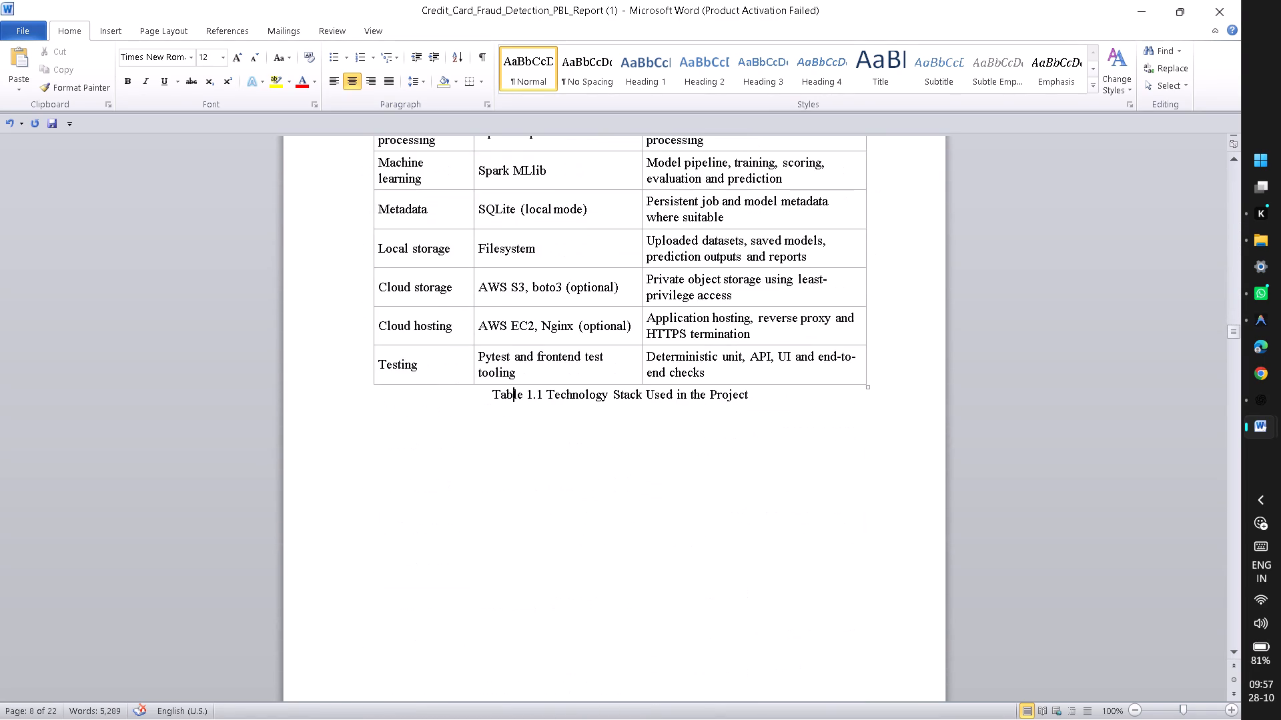
scroll(492, 451, down, 15)
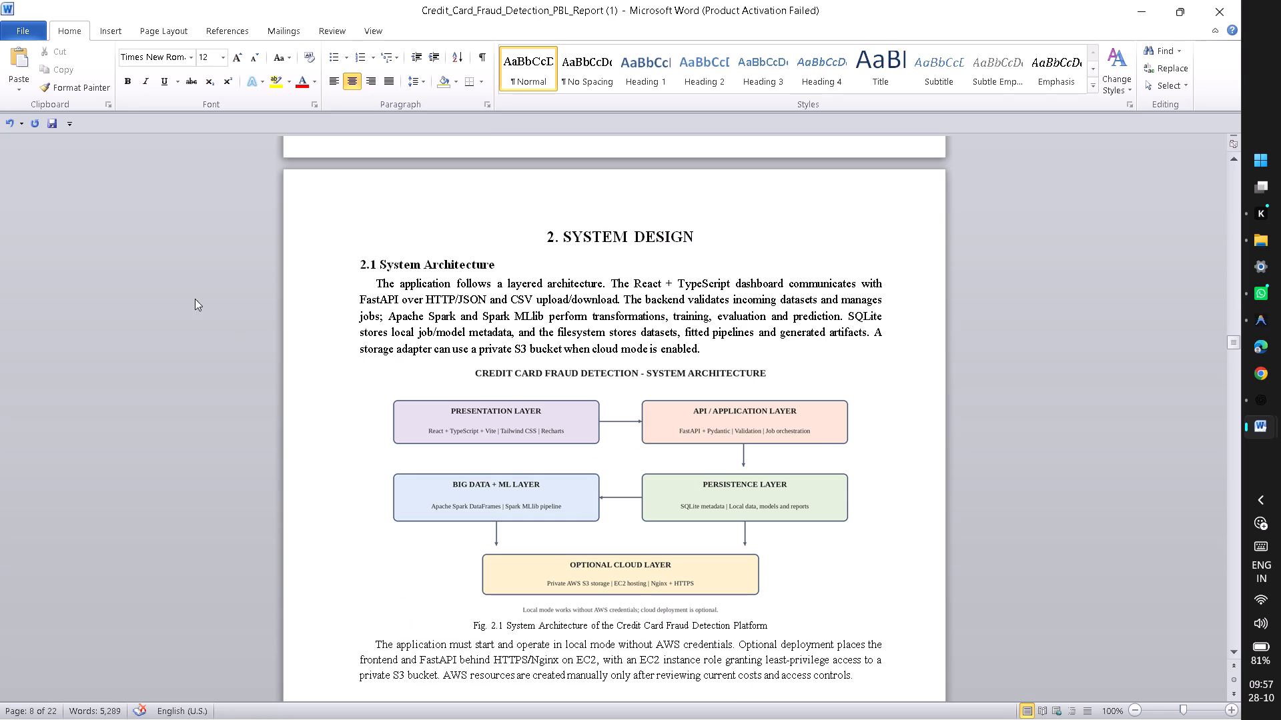
drag(355, 263, 445, 267)
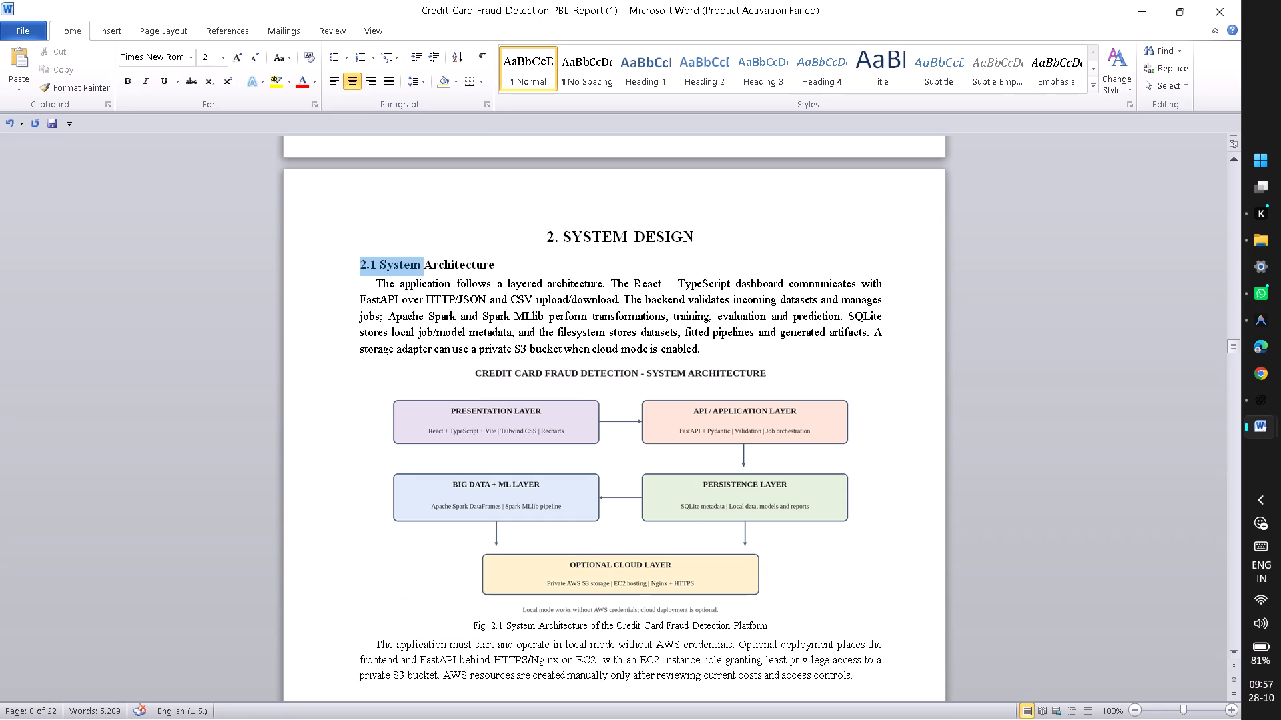
drag(445, 267, 468, 257)
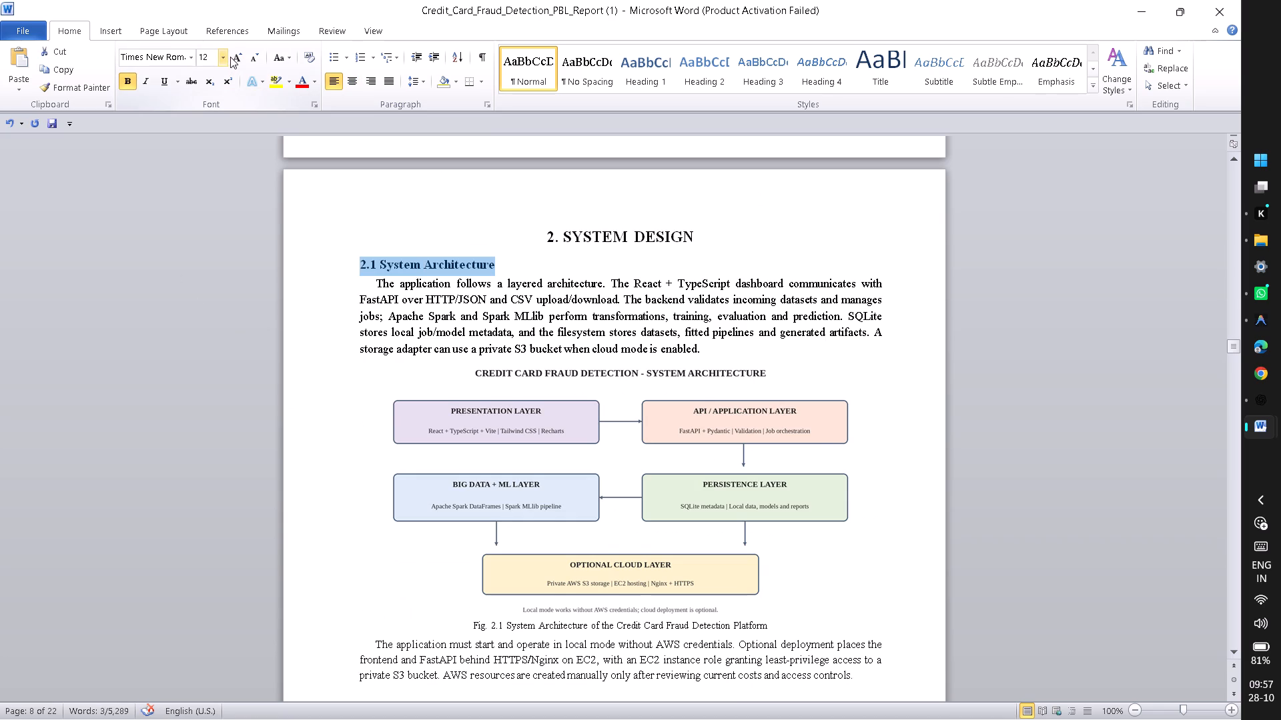
click(230, 57)
Set the introductory paragraph under the 2.1 System Architecture heading to 12 pt.
drag(372, 287, 599, 329)
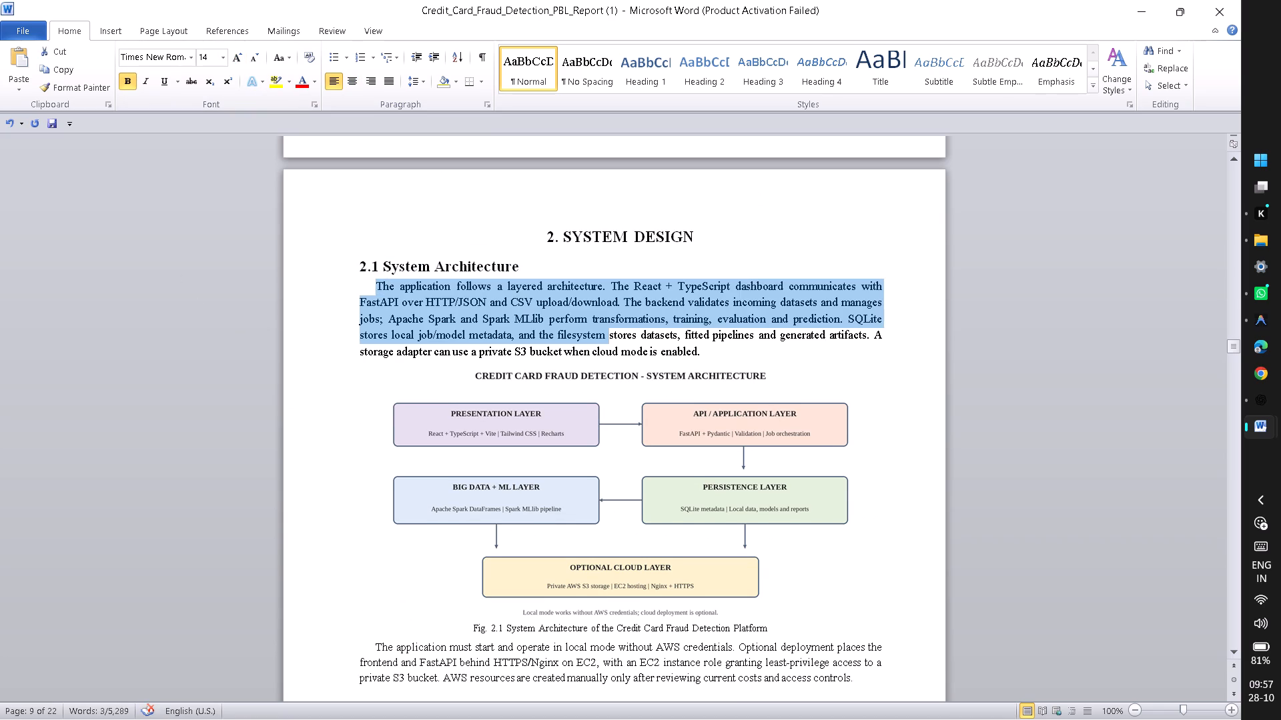
drag(599, 329, 706, 353)
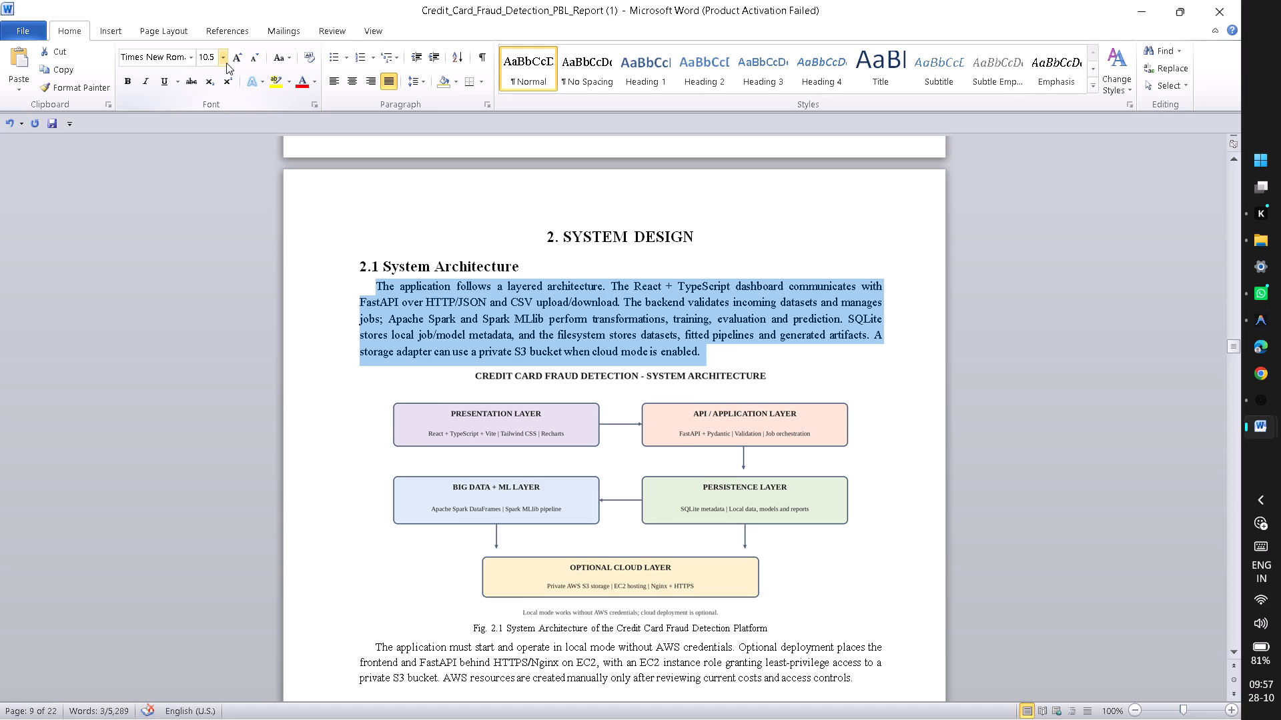
click(236, 59)
click(231, 61)
Set the paragraph about local mode and AWS deployment below the system architecture figure to 12 pt.
scroll(424, 311, down, 3)
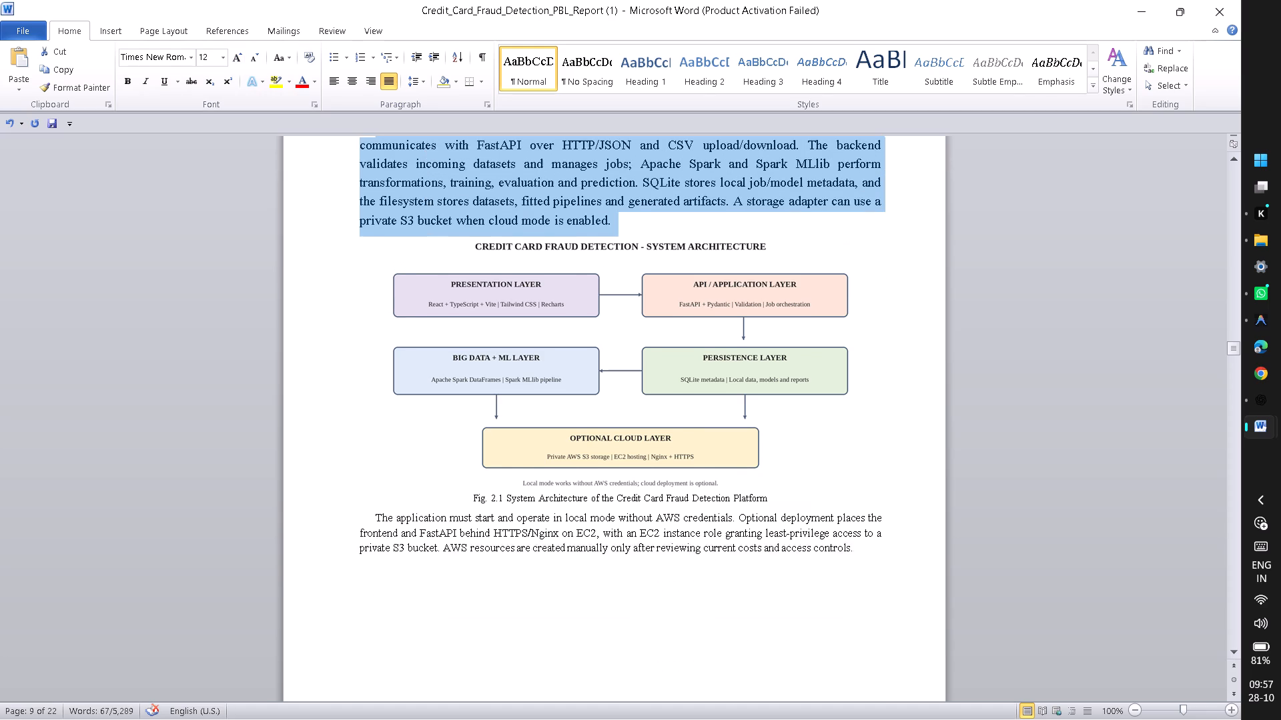
scroll(424, 311, down, 1)
click(457, 246)
scroll(506, 367, down, 3)
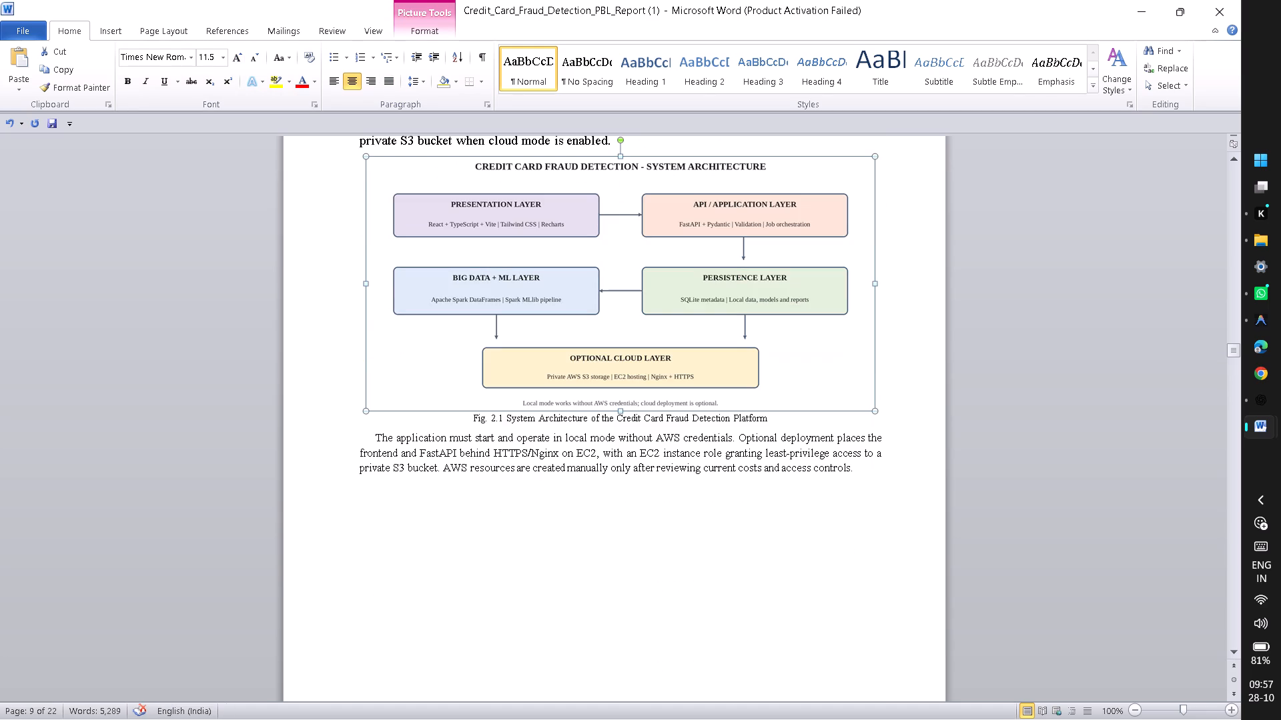
drag(374, 397, 636, 435)
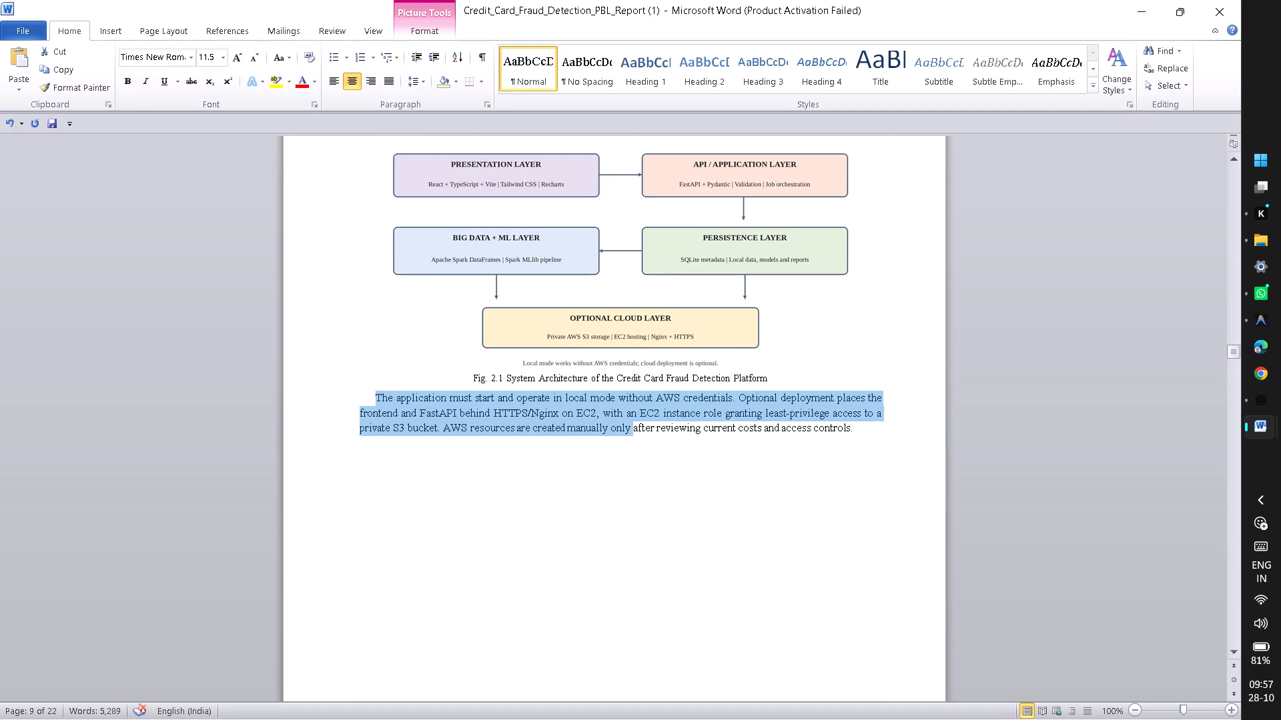
drag(636, 435, 853, 432)
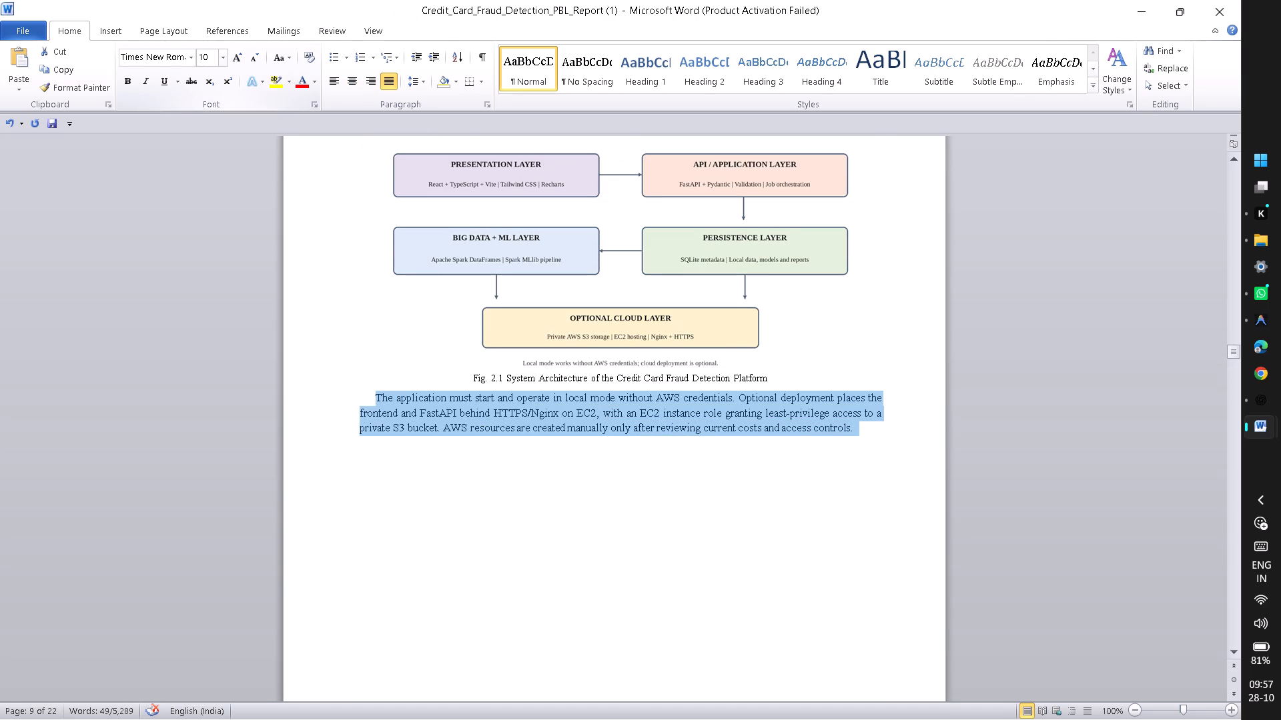
click(234, 58)
click(228, 61)
click(236, 63)
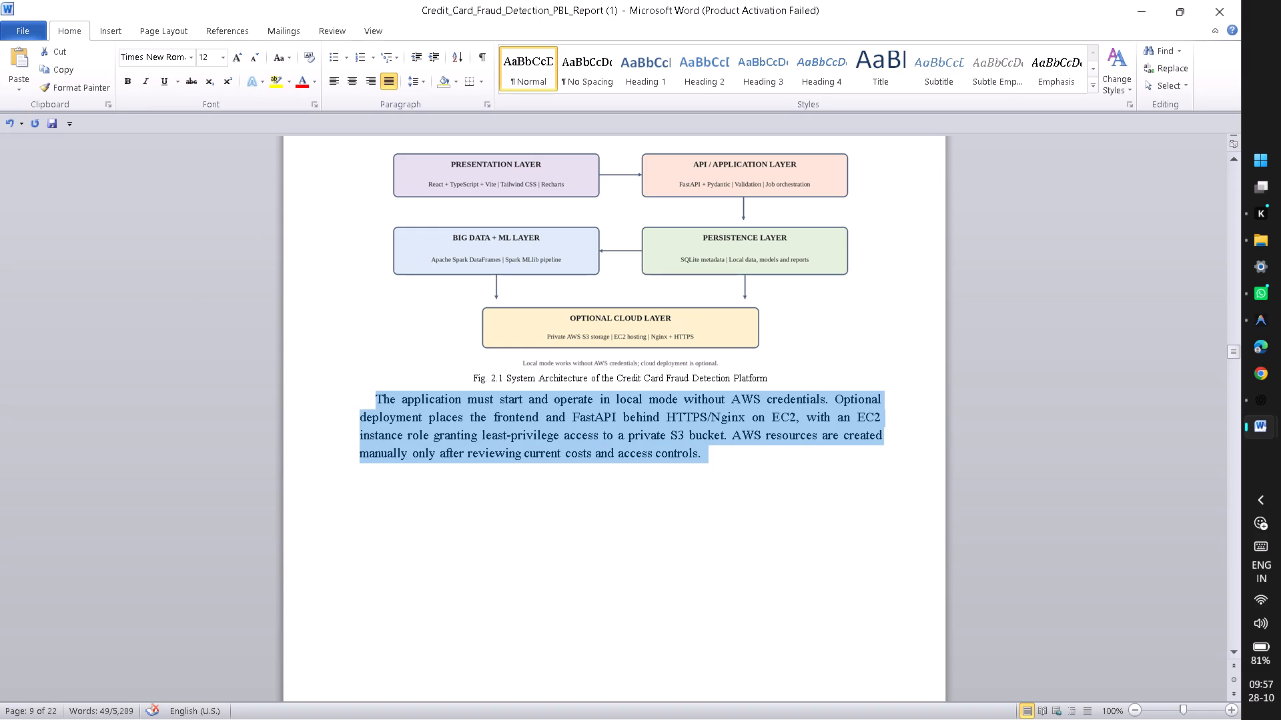
Set the Fig. 2.1 system architecture caption to 12 pt.
click(573, 685)
drag(474, 375, 604, 379)
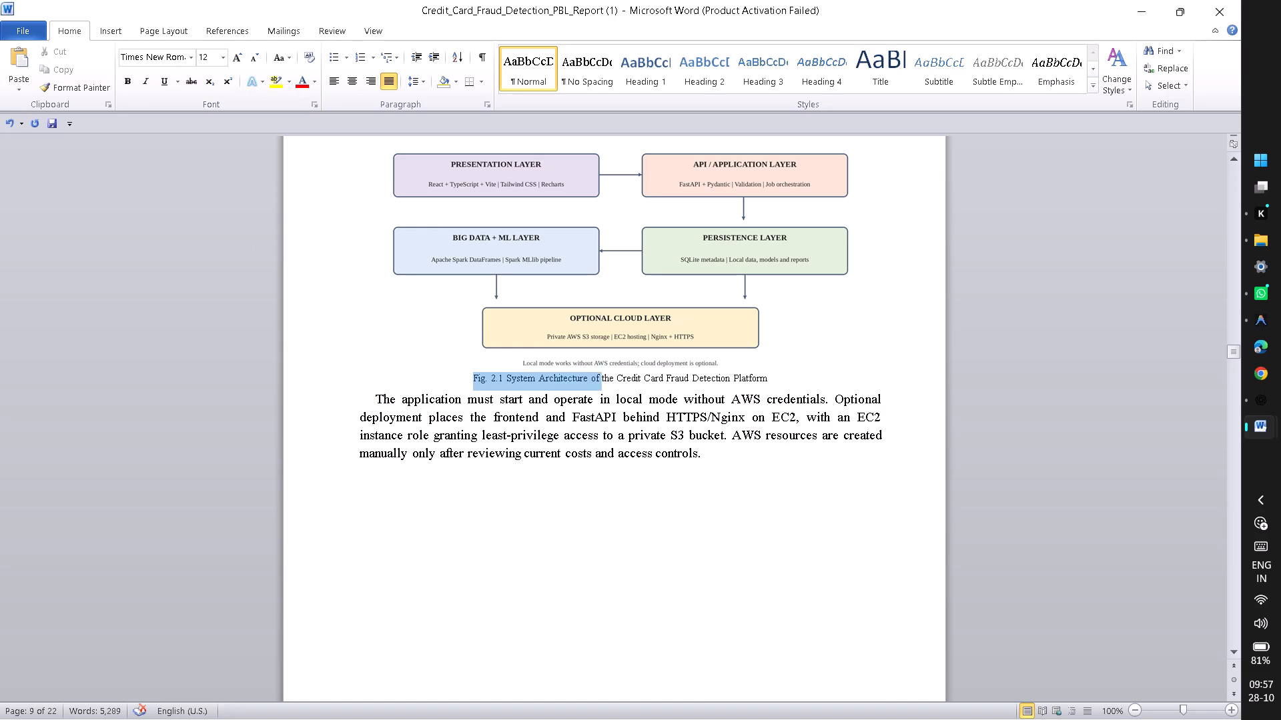
drag(604, 379, 759, 378)
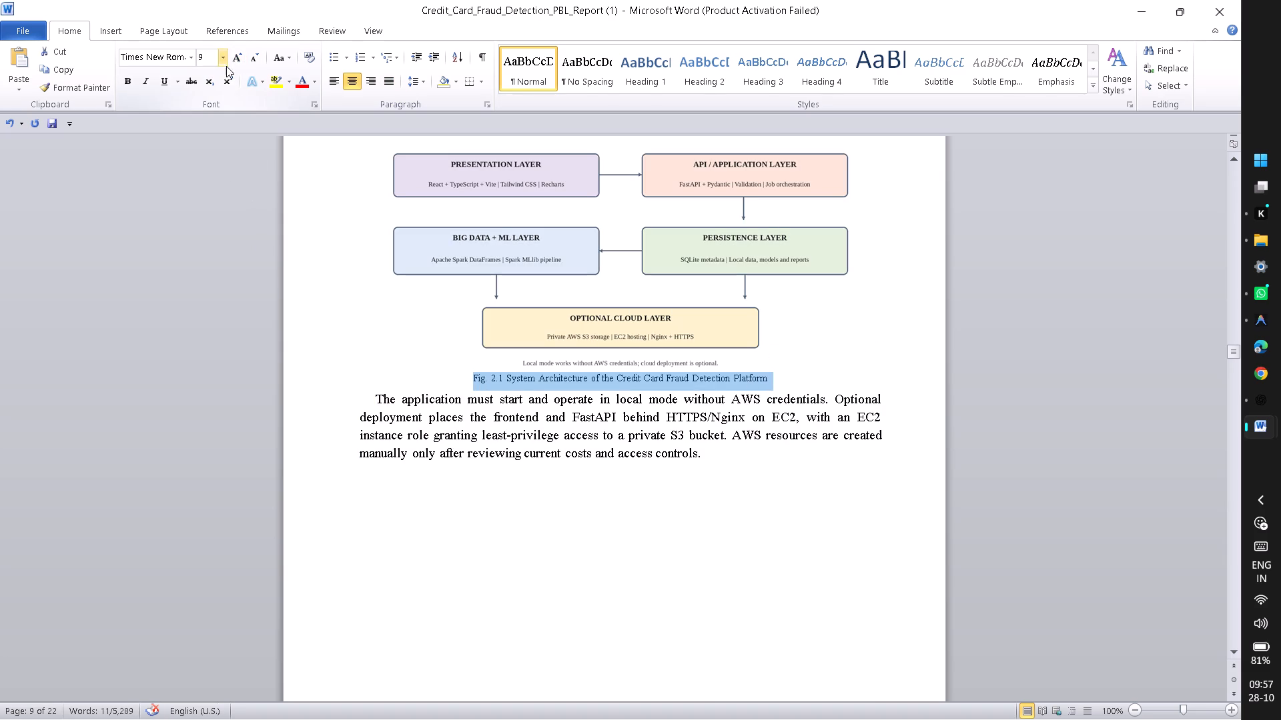
double_click(234, 59)
click(234, 59)
Insert a blank line between the Fig. 2.1 caption and the paragraph that follows it.
scroll(460, 443, down, 8)
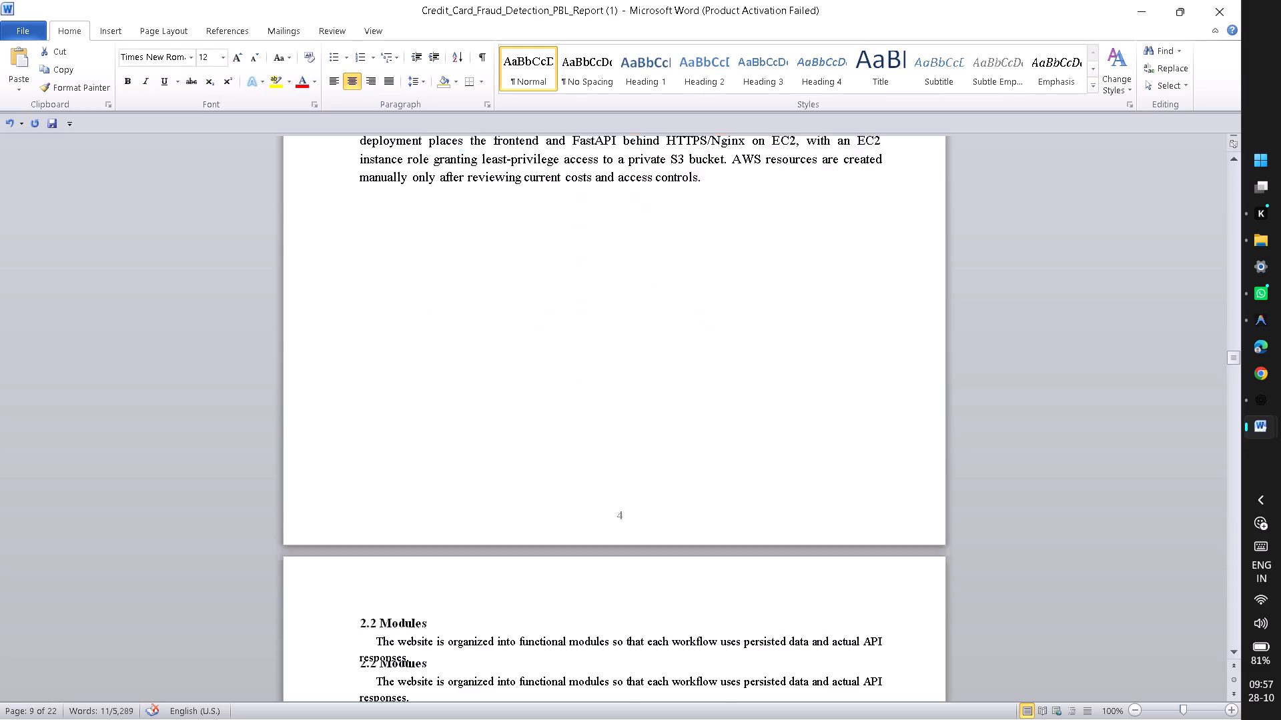
scroll(454, 457, down, 3)
scroll(452, 455, up, 10)
scroll(452, 455, down, 7)
scroll(451, 455, up, 2)
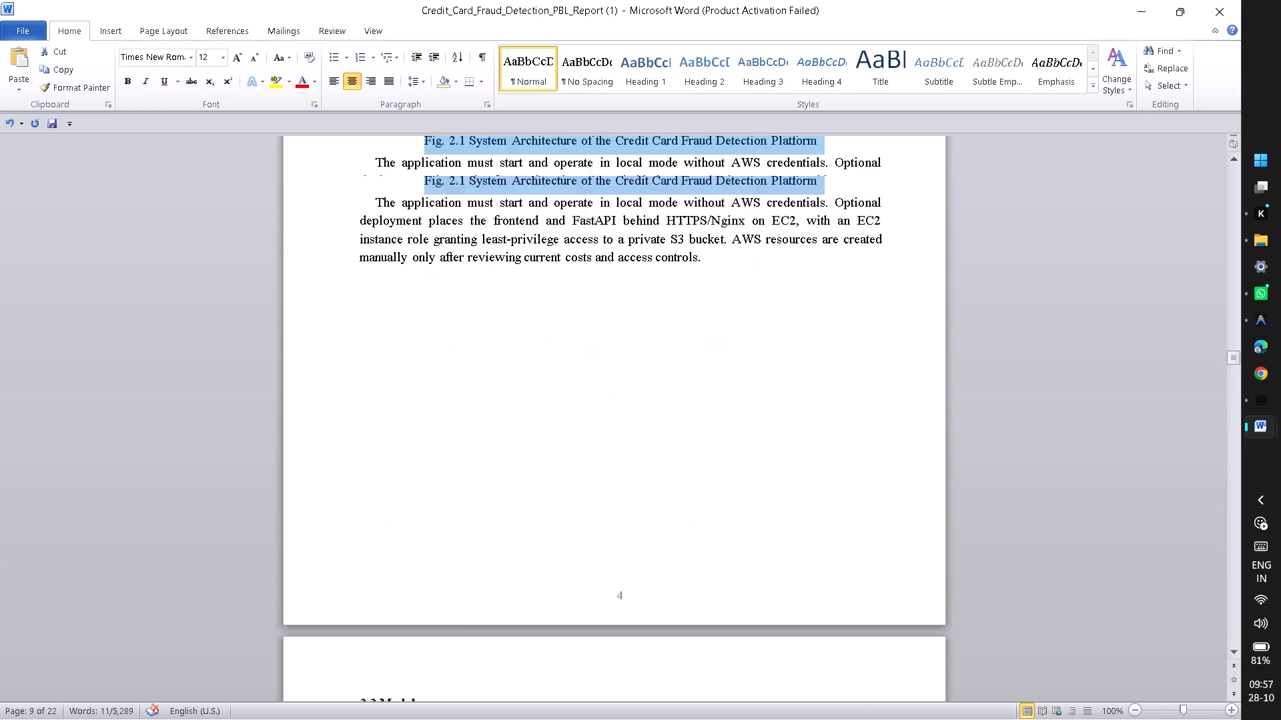
scroll(451, 455, up, 4)
click(452, 454)
scroll(452, 454, down, 5)
scroll(452, 454, up, 5)
scroll(452, 454, down, 5)
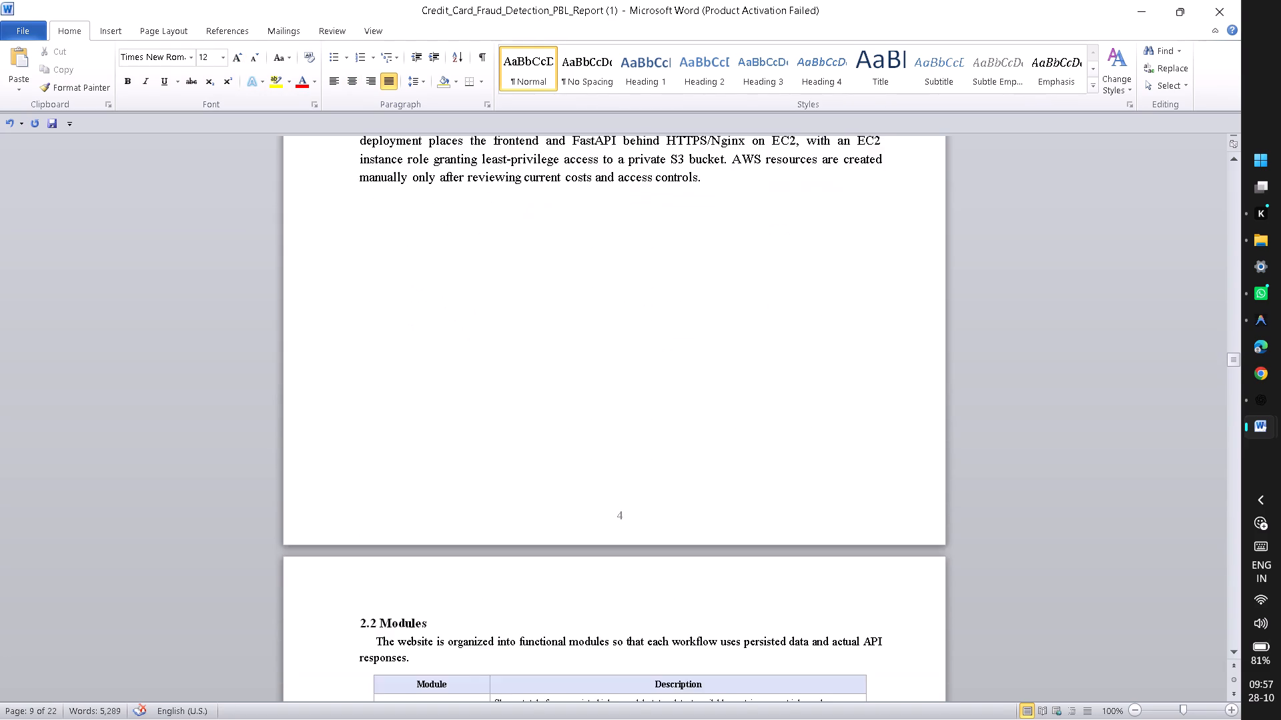
scroll(444, 457, down, 4)
scroll(438, 462, up, 18)
scroll(435, 461, down, 6)
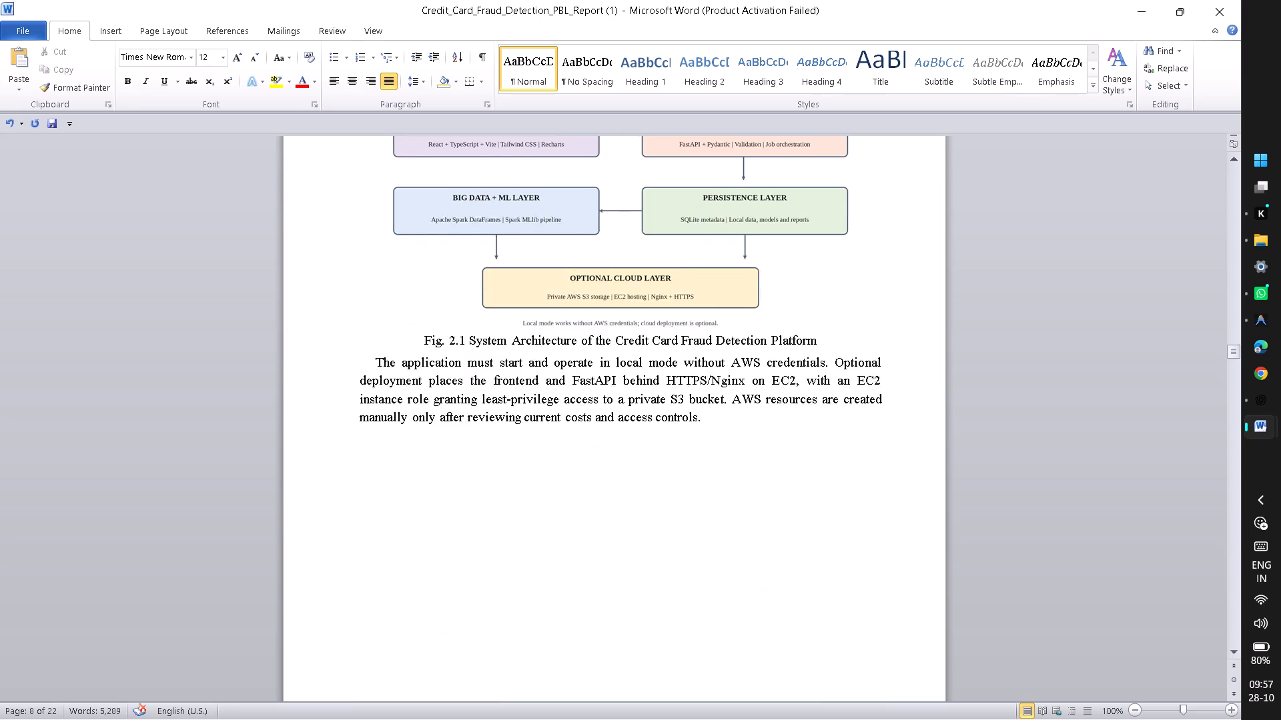
scroll(435, 461, down, 11)
scroll(415, 461, up, 9)
click(830, 340)
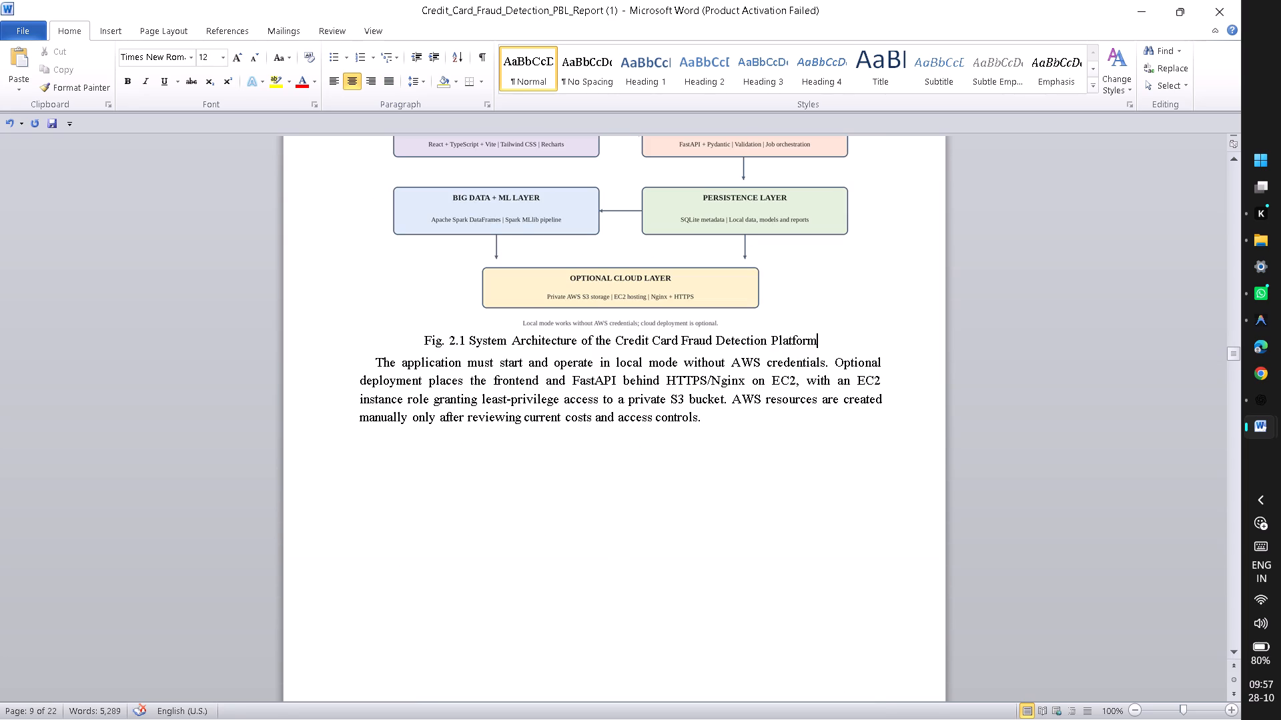
key(Return)
Review the formatting and spacing from section 1.4 Scope and Limitations through section 2.1 System Architecture.
scroll(783, 337, up, 10)
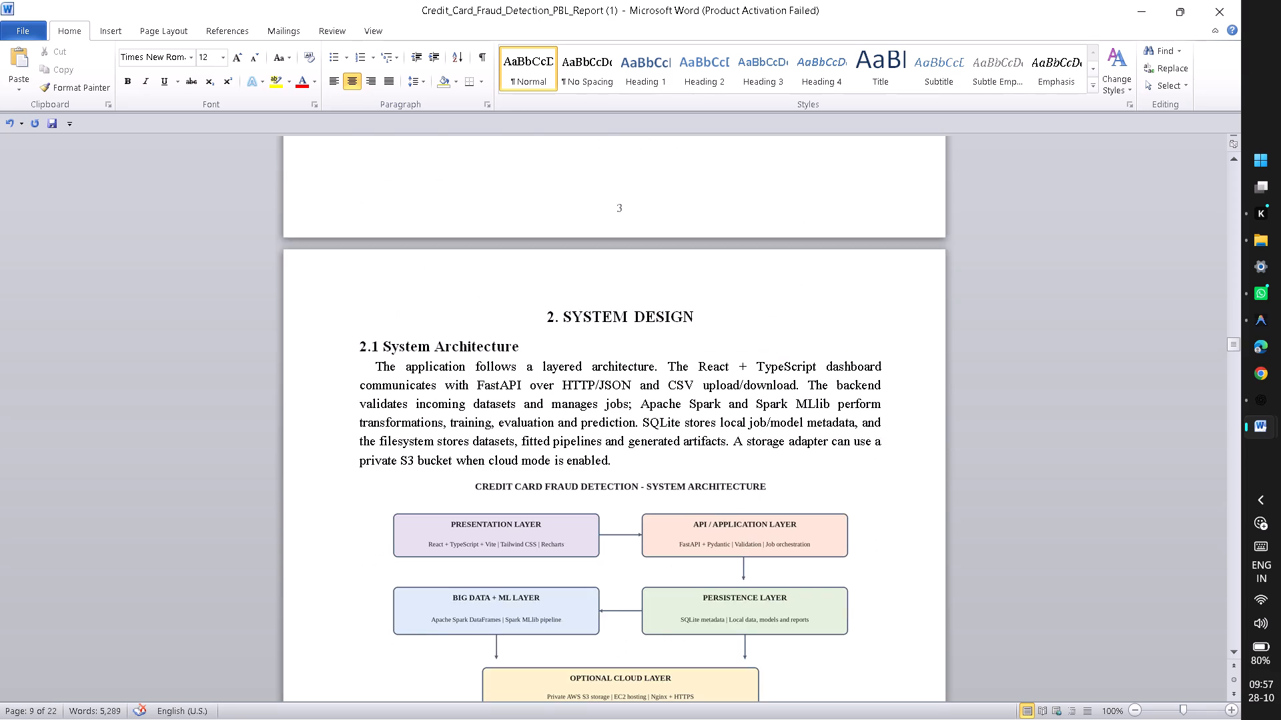
scroll(751, 355, down, 2)
scroll(751, 355, up, 20)
scroll(751, 355, up, 10)
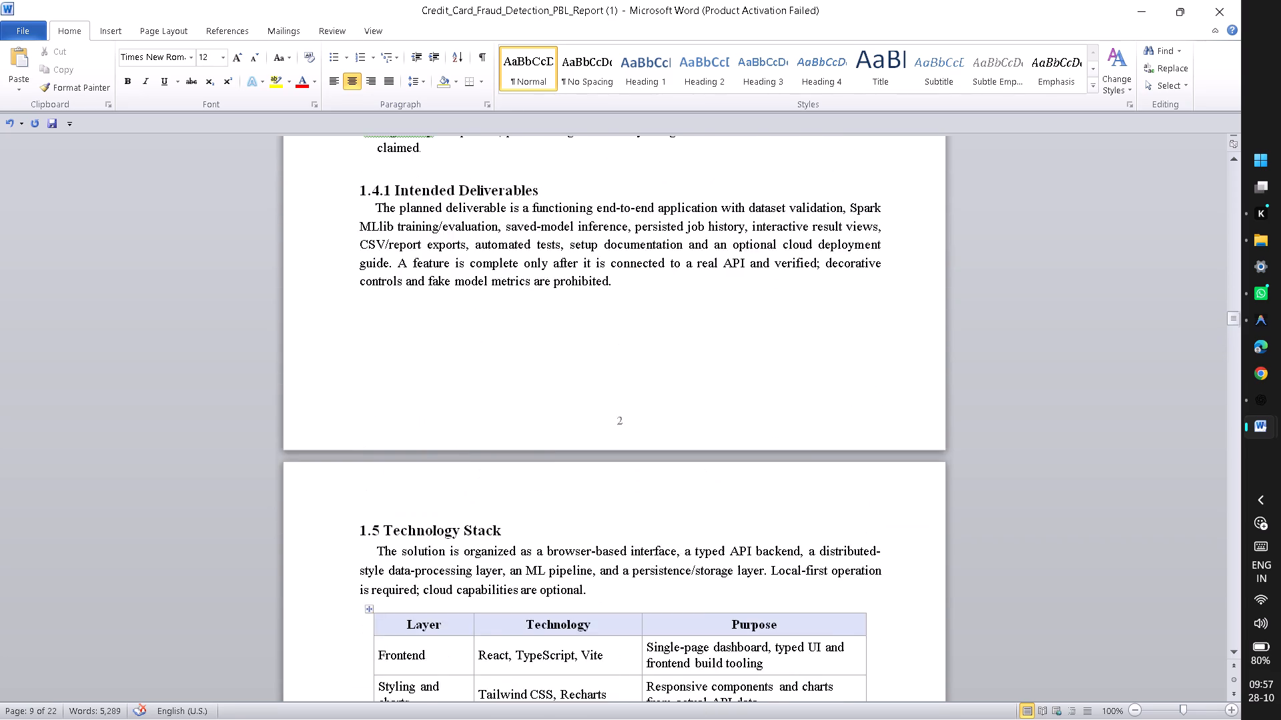
scroll(728, 375, up, 7)
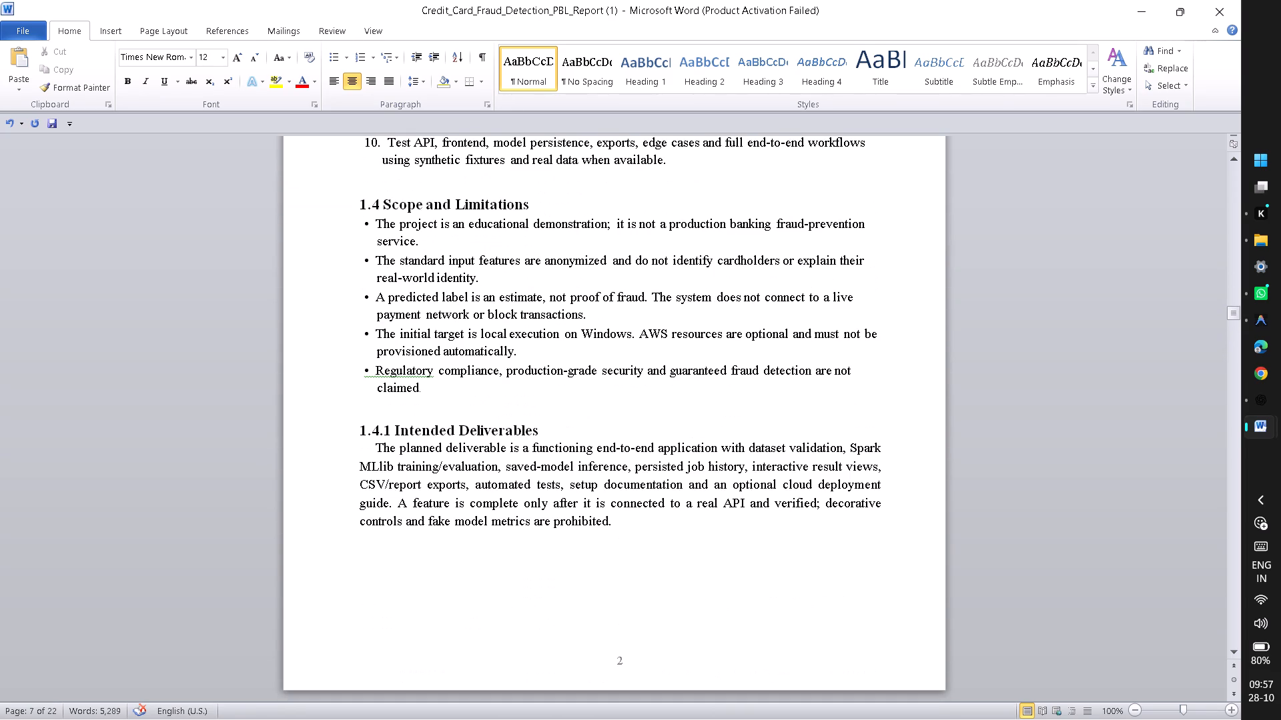
scroll(843, 426, down, 6)
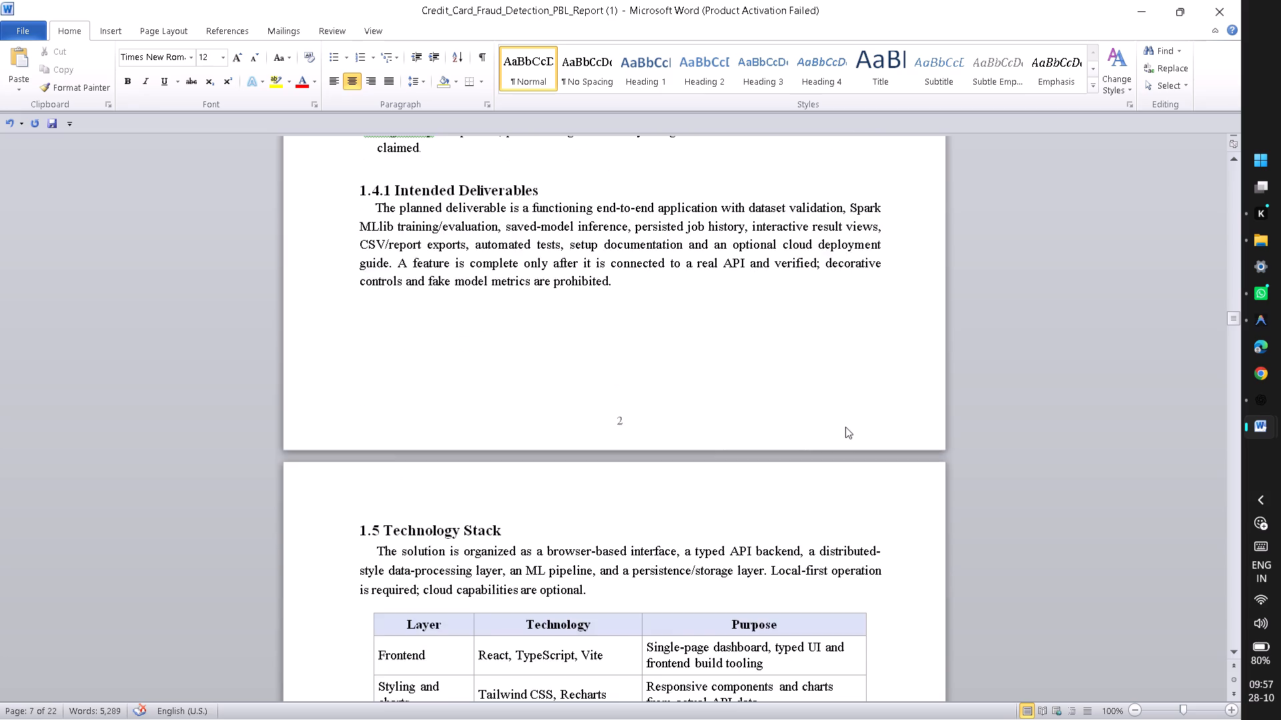
scroll(840, 425, down, 12)
scroll(832, 417, up, 1)
scroll(831, 417, down, 17)
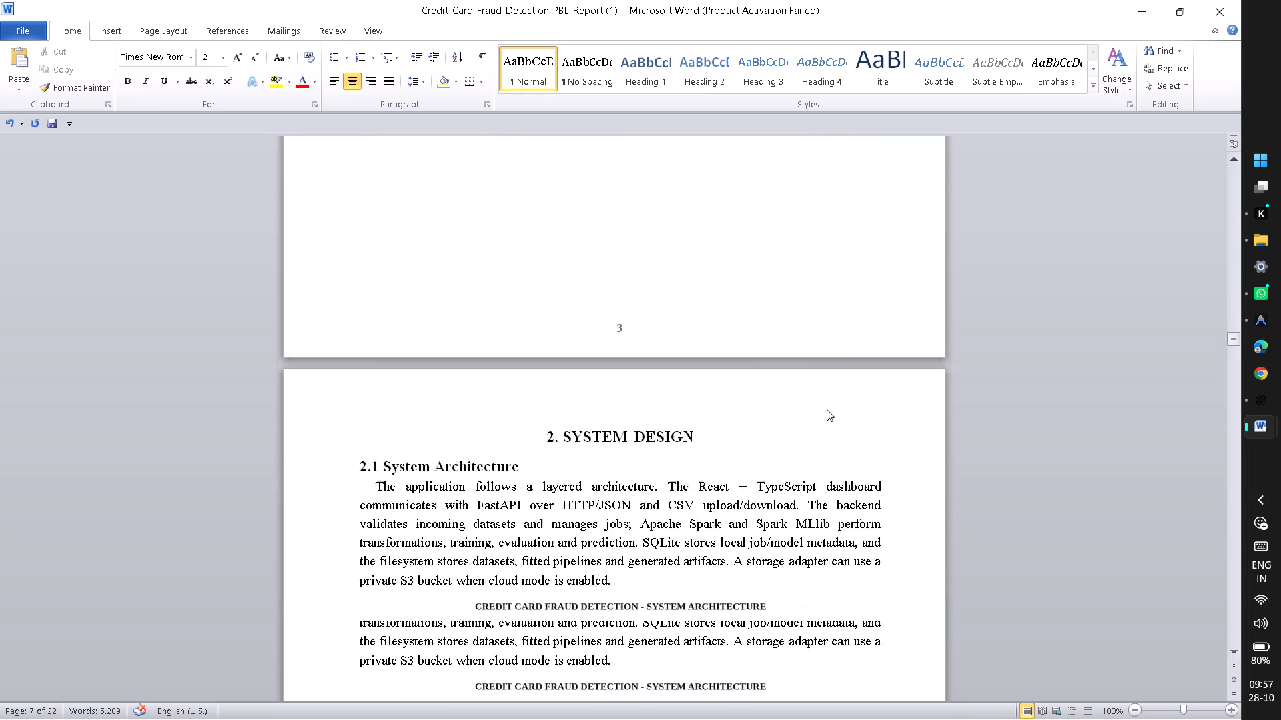
scroll(827, 409, down, 6)
scroll(504, 377, up, 4)
scroll(421, 379, down, 12)
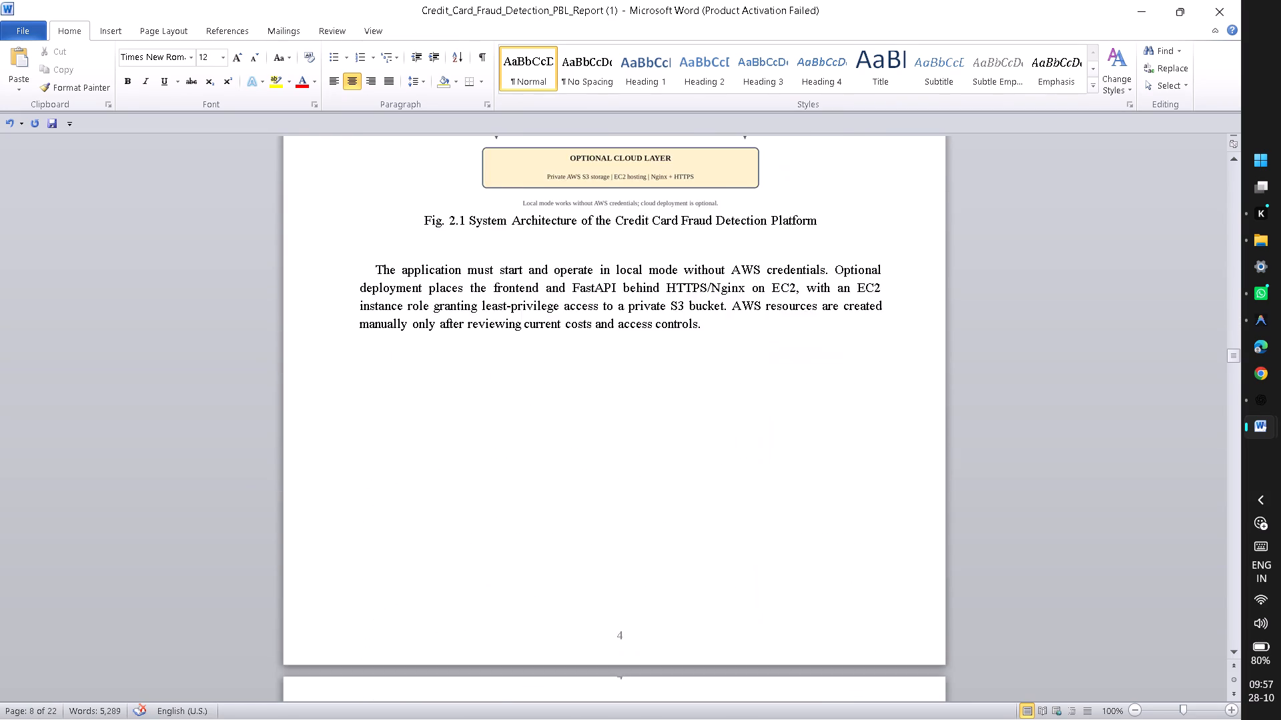
Set the 2.2 Modules heading to 14 pt.
scroll(421, 378, down, 13)
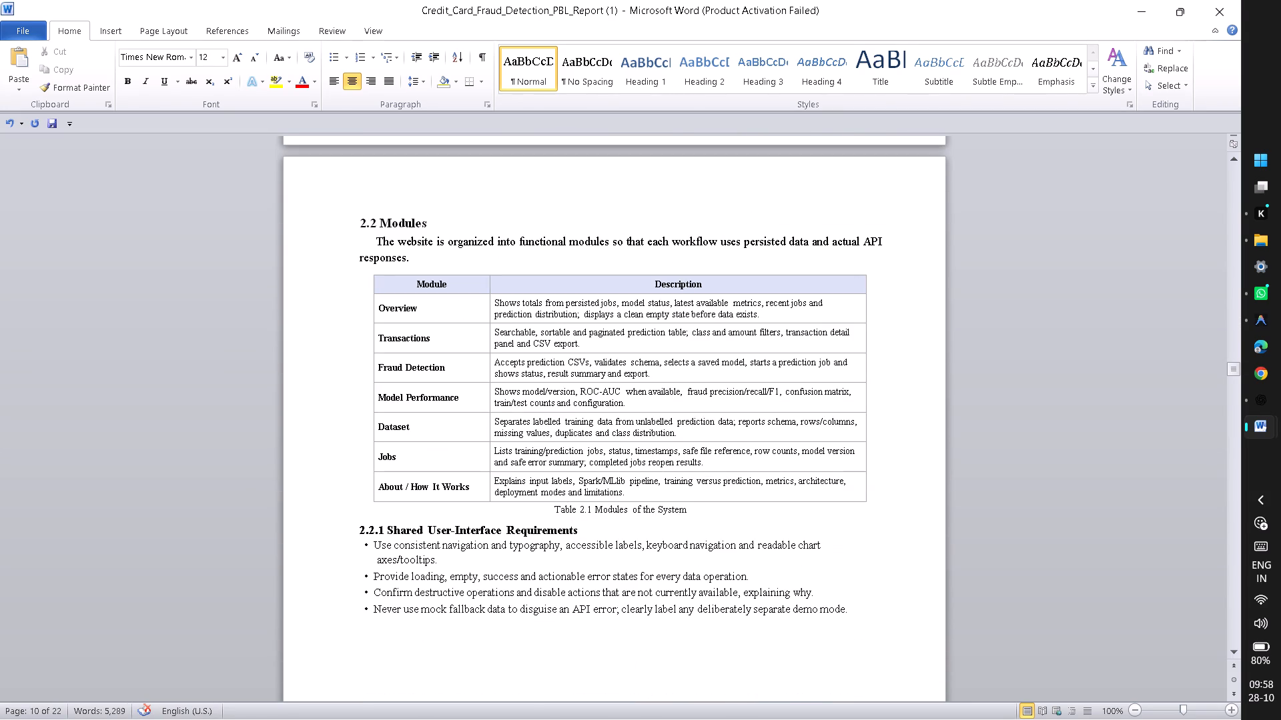
drag(360, 221, 498, 209)
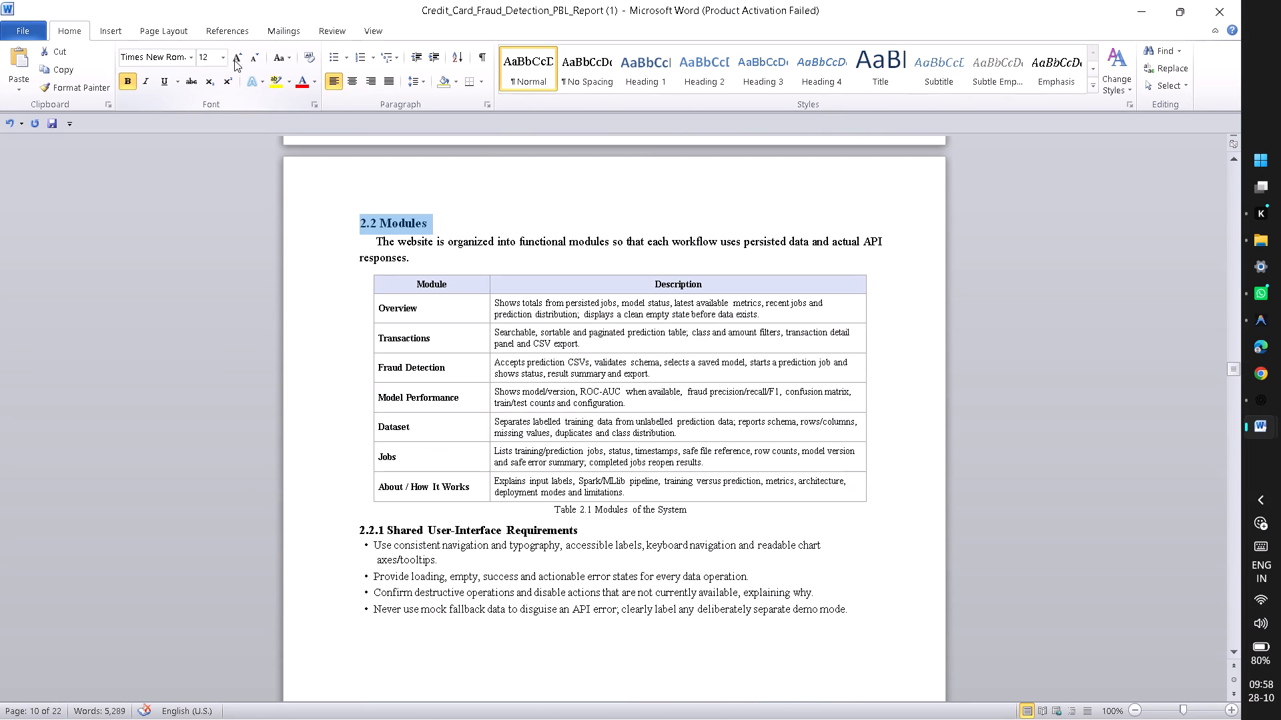
click(230, 55)
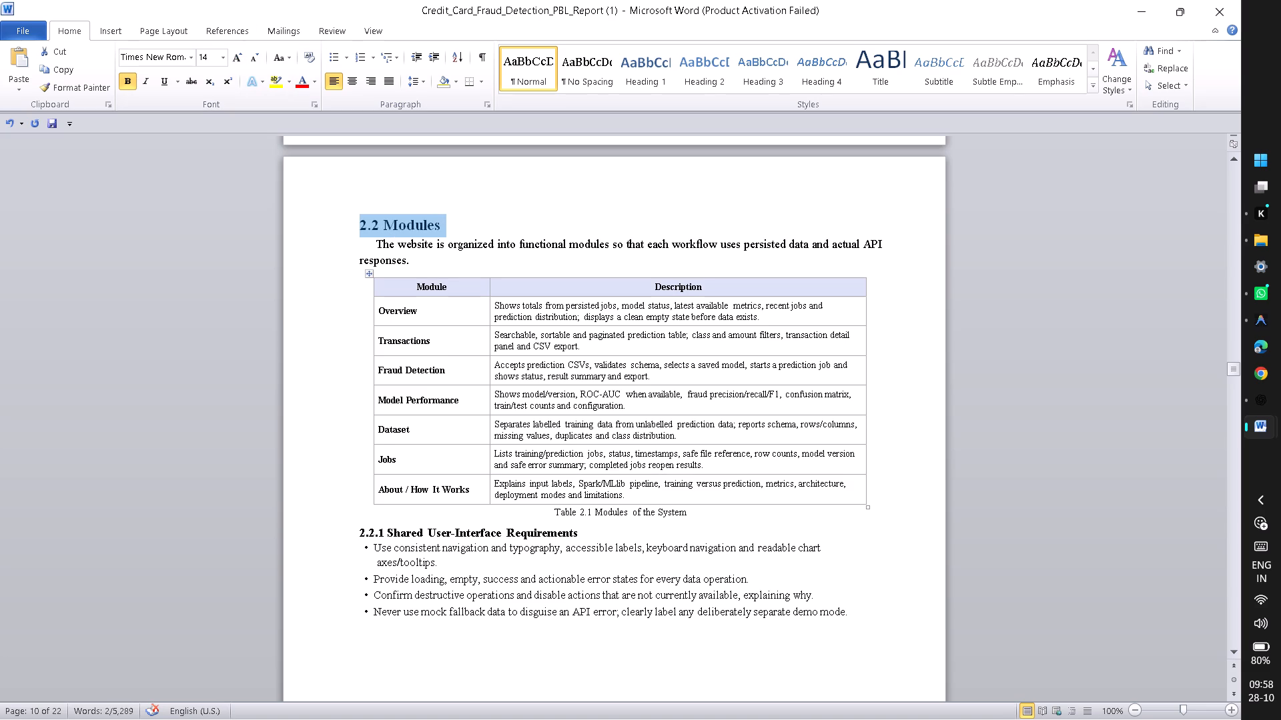
Set the introductory paragraph under the 2.2 Modules heading to 12 pt.
drag(376, 239, 419, 257)
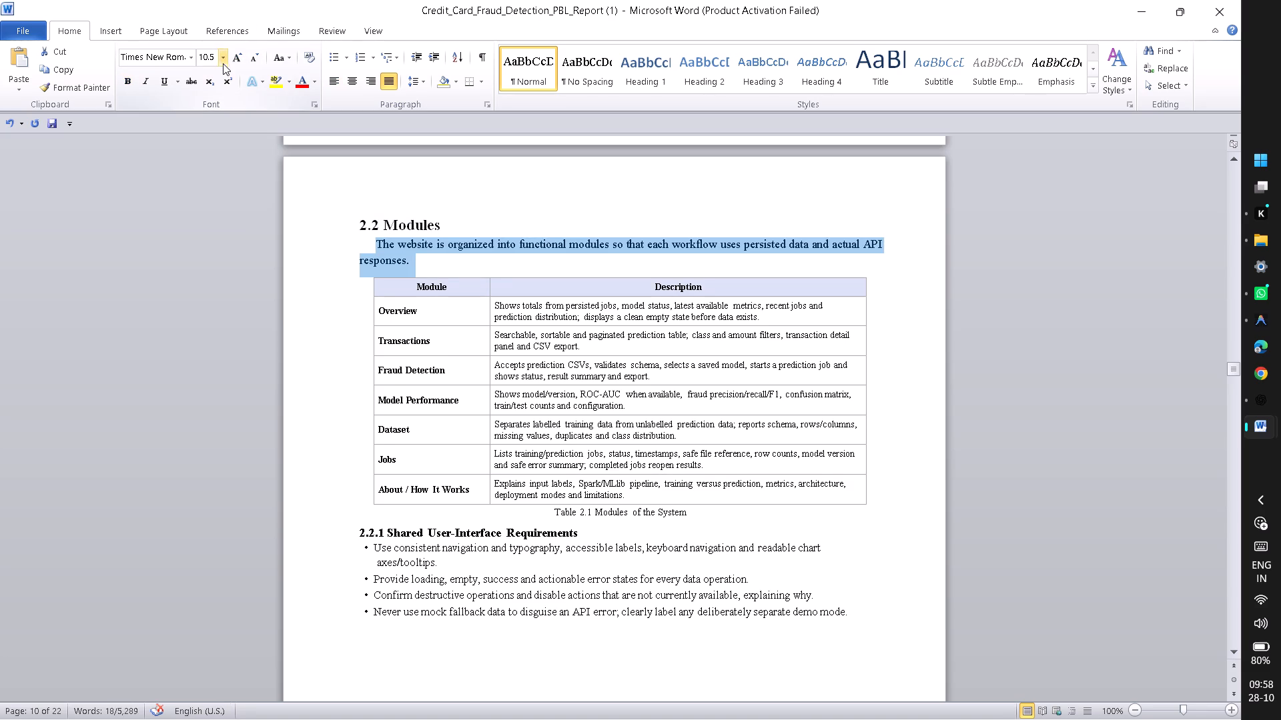
double_click(229, 60)
Set all text in the Module and Description table under 2.2 Modules to 12 pt.
scroll(457, 369, down, 1)
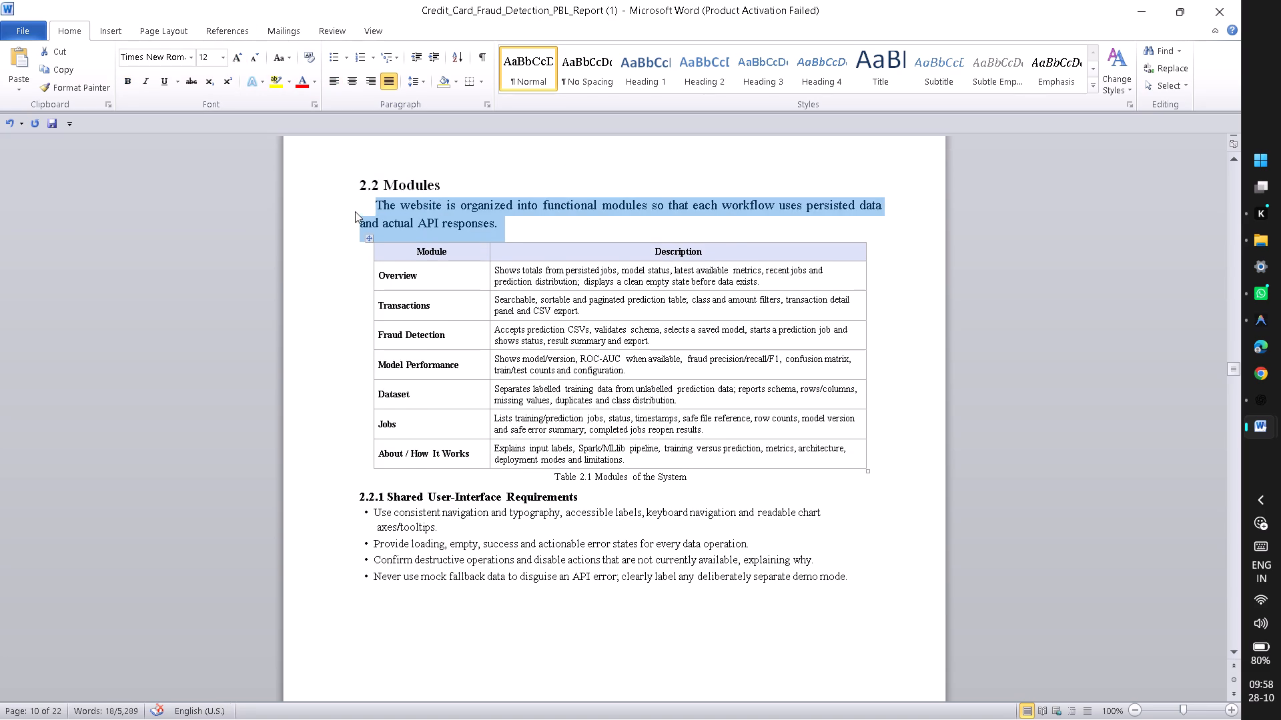
drag(392, 253, 748, 461)
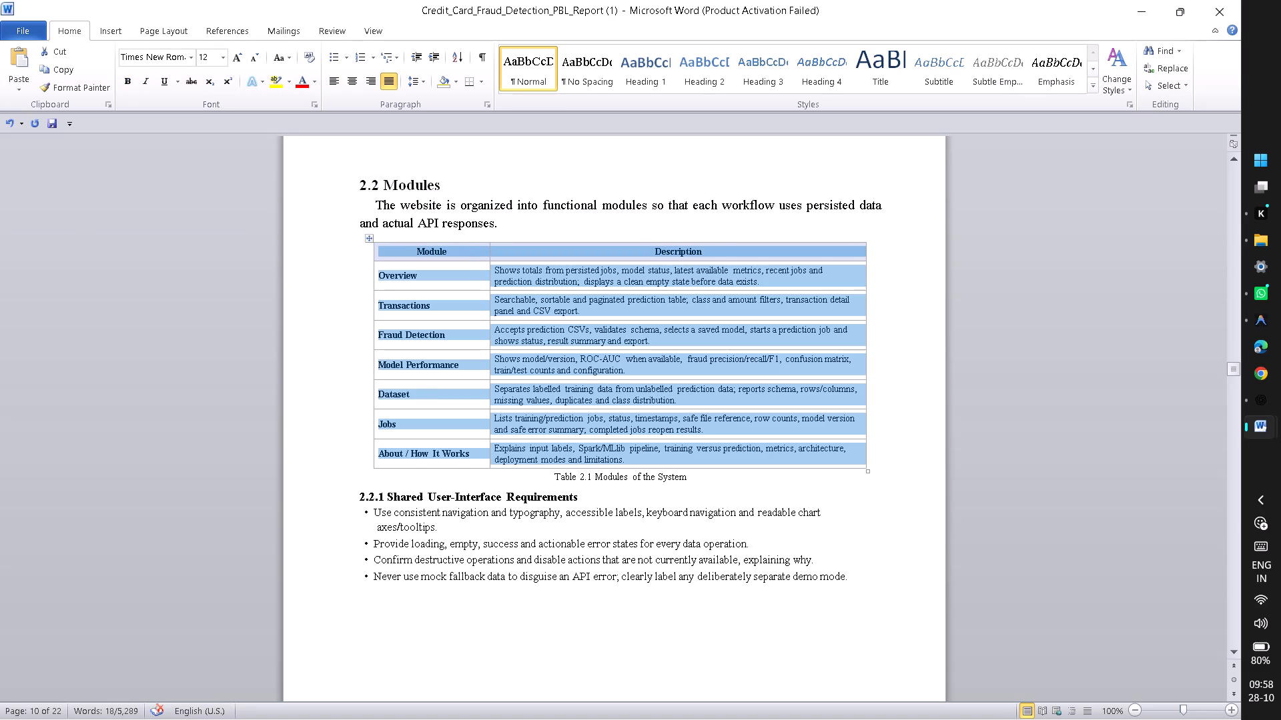
drag(748, 461, 797, 459)
triple_click(242, 60)
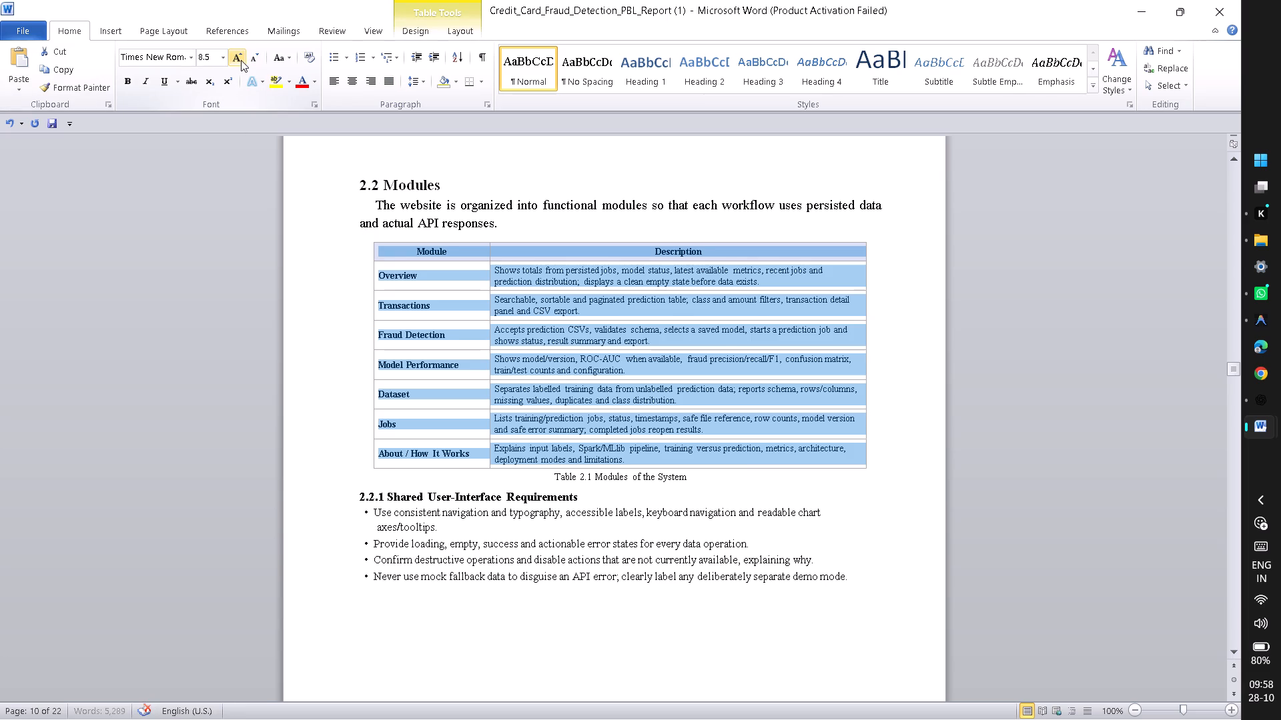
click(241, 60)
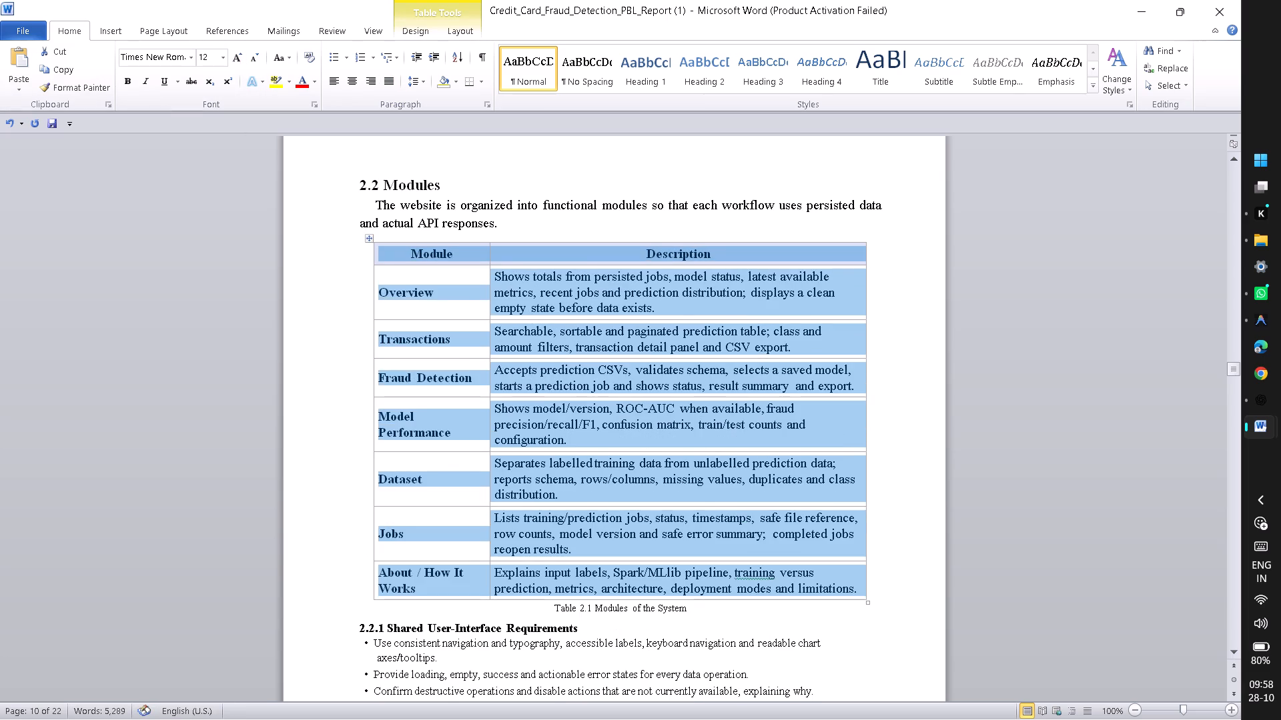
click(332, 307)
Set the Table 2.1 Modules of the System caption to 12 pt.
scroll(360, 416, down, 3)
click(318, 457)
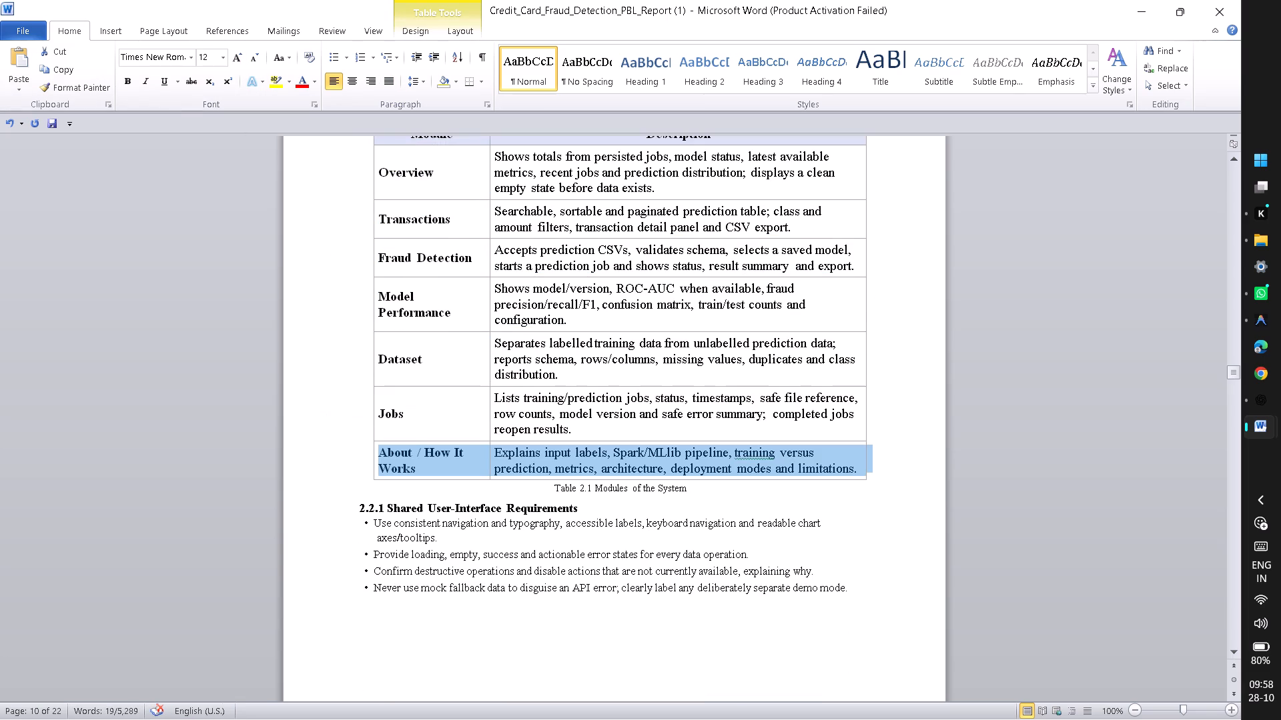
drag(553, 495, 682, 486)
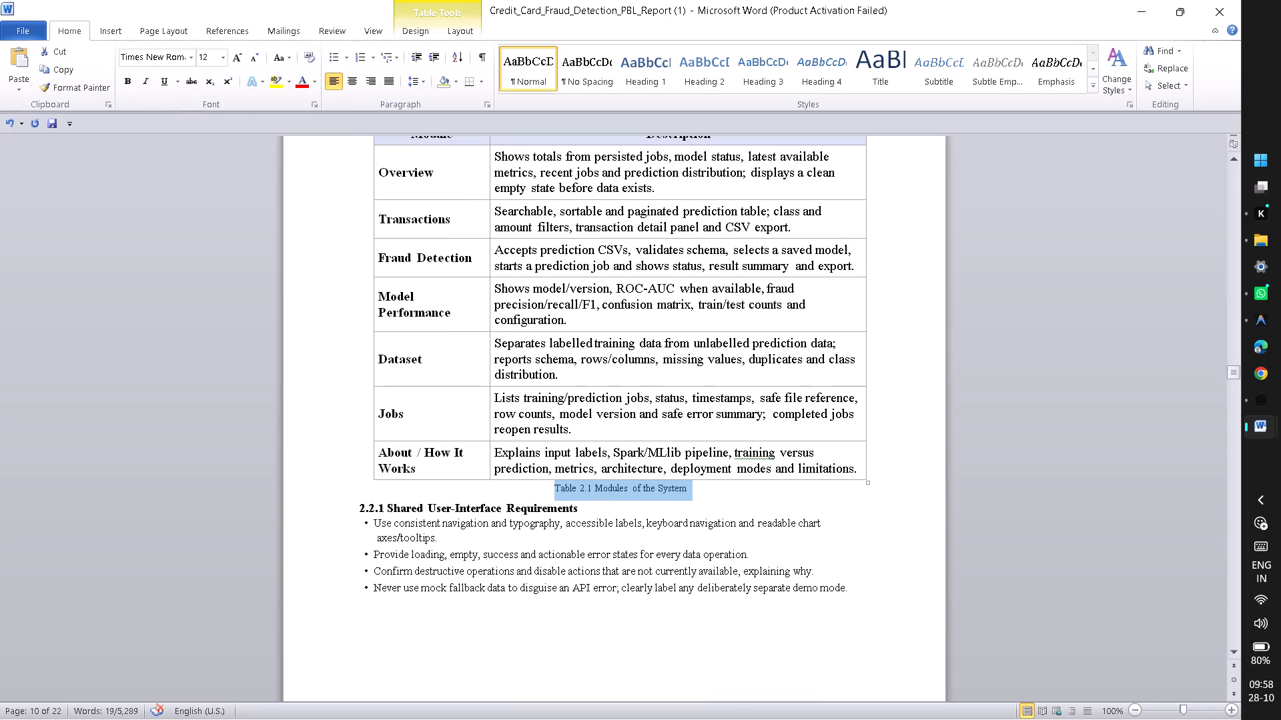
drag(682, 486, 682, 485)
click(236, 61)
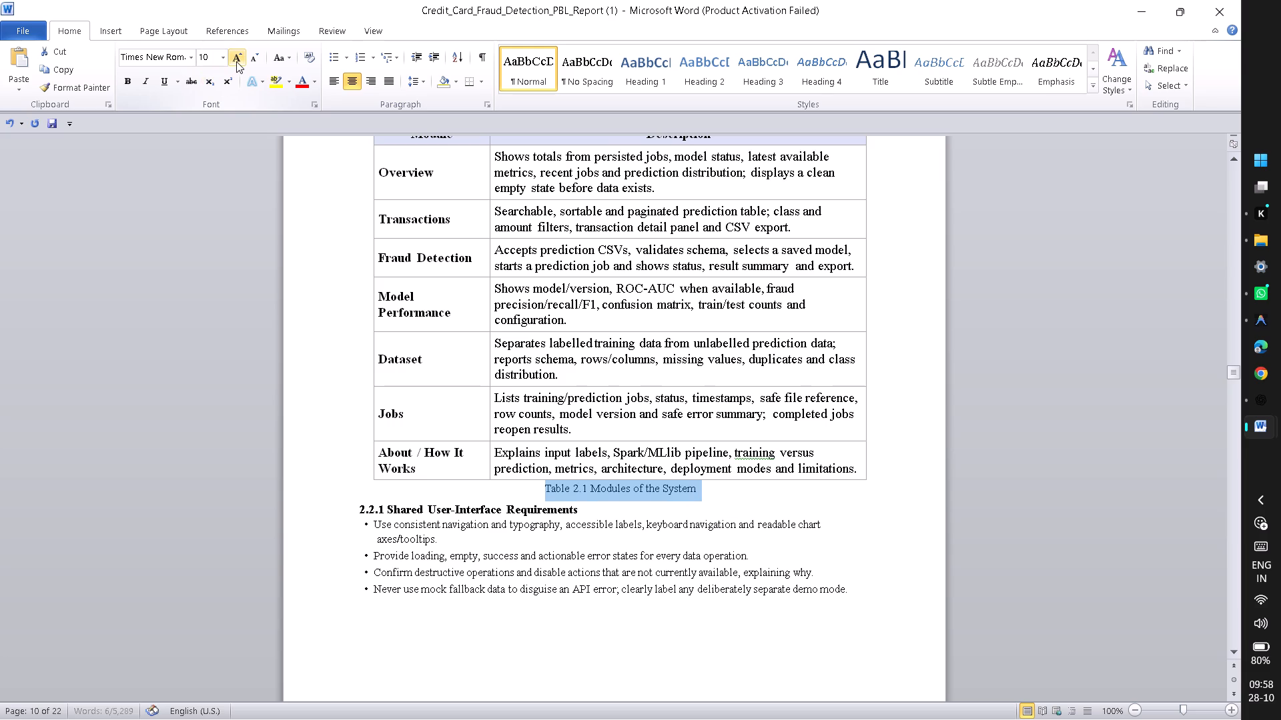
double_click(236, 61)
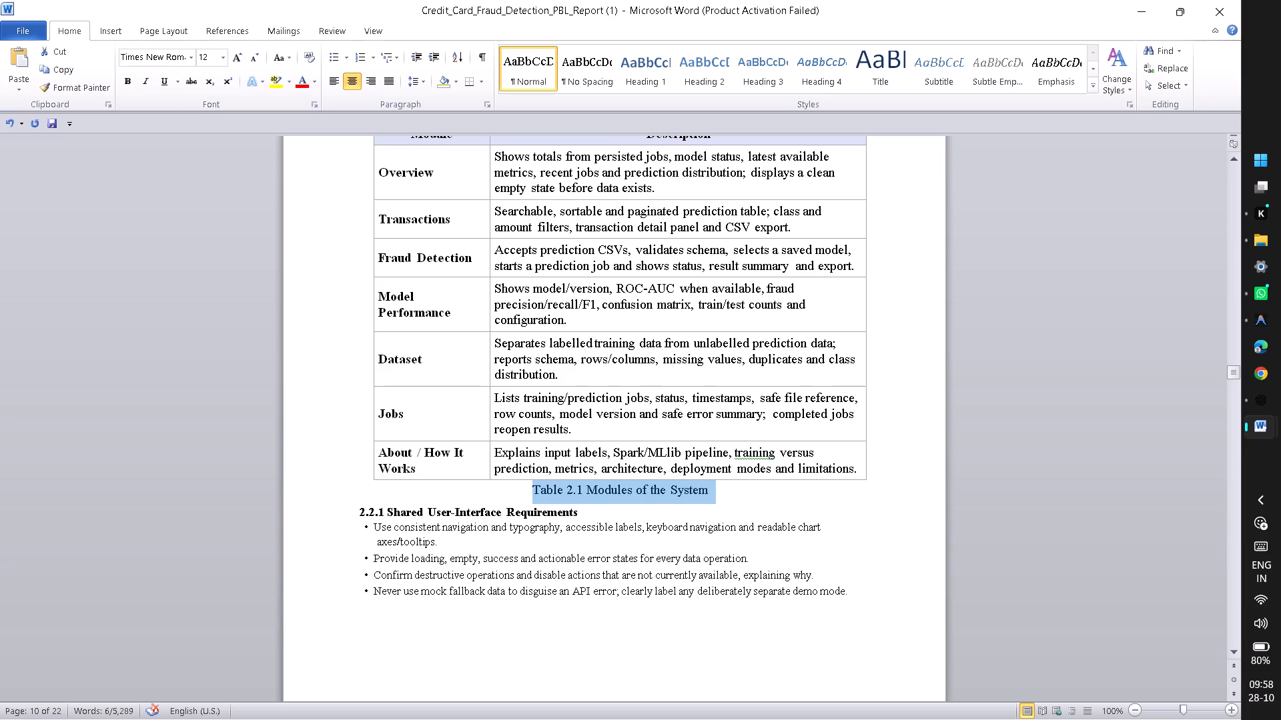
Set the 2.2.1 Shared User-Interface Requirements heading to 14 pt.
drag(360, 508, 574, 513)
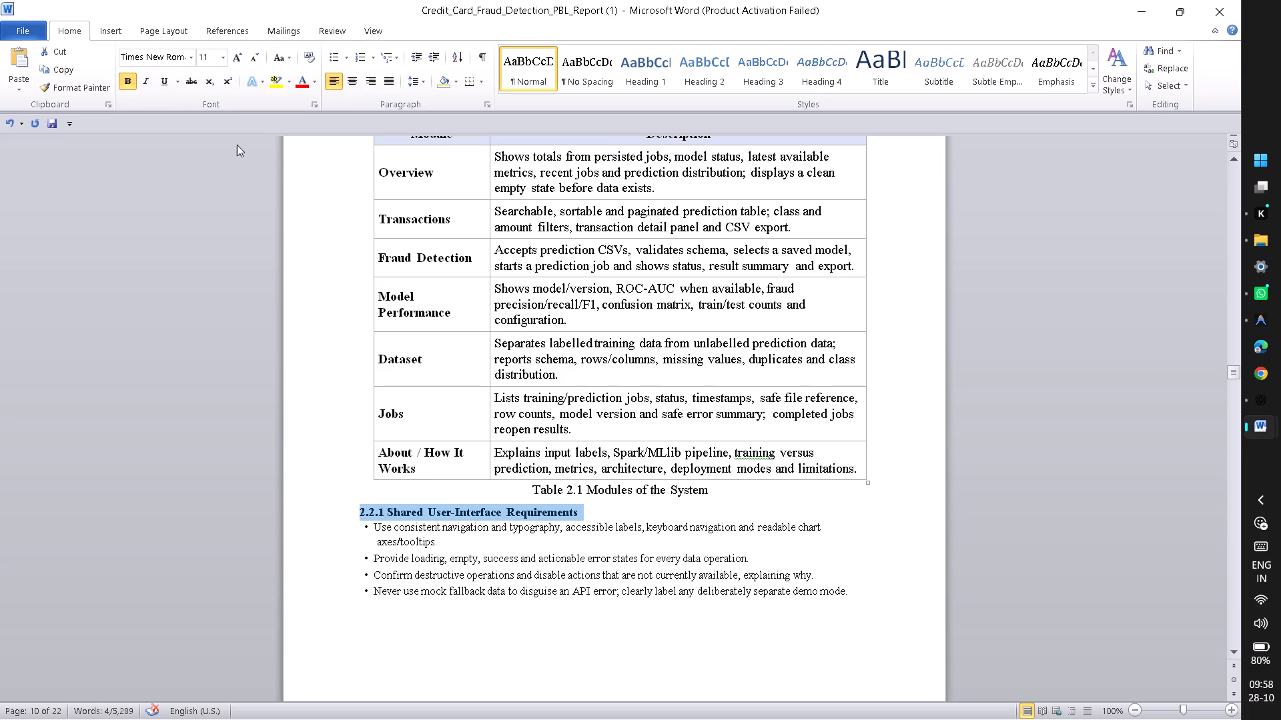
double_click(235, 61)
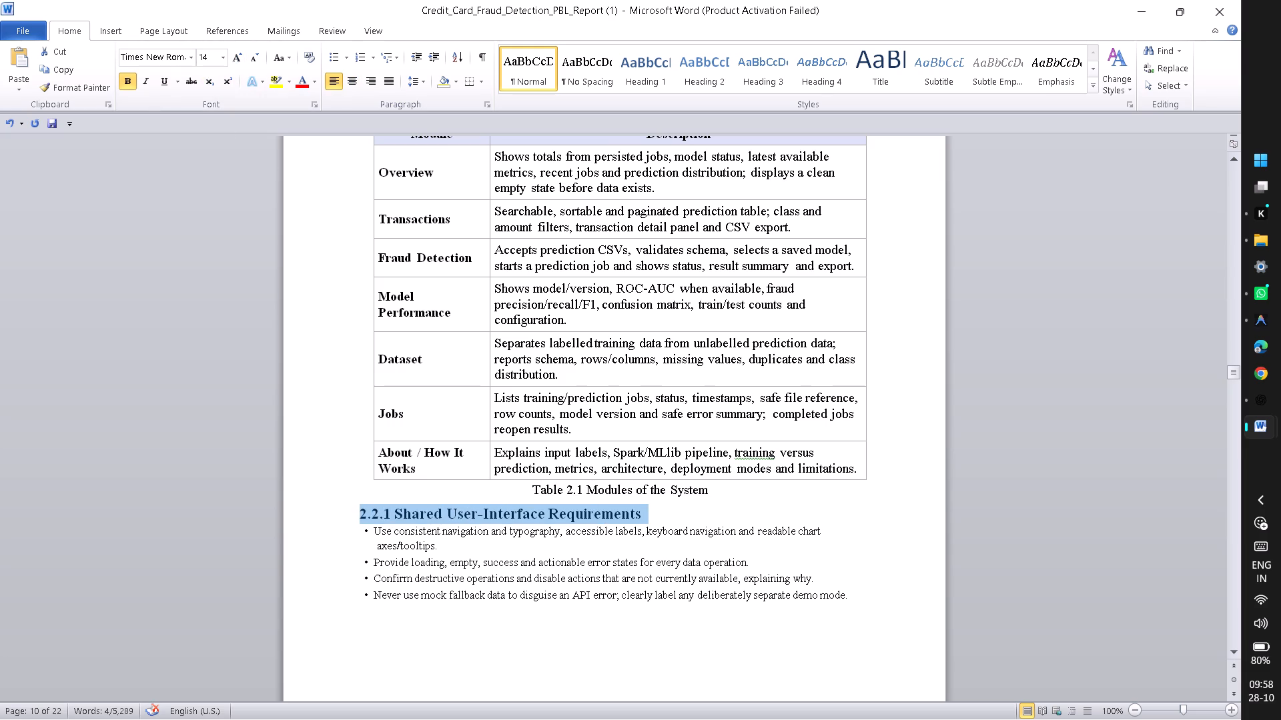
Set the four bullet points under 2.2.1 Shared User-Interface Requirements to 12 pt.
click(377, 541)
drag(369, 529, 763, 591)
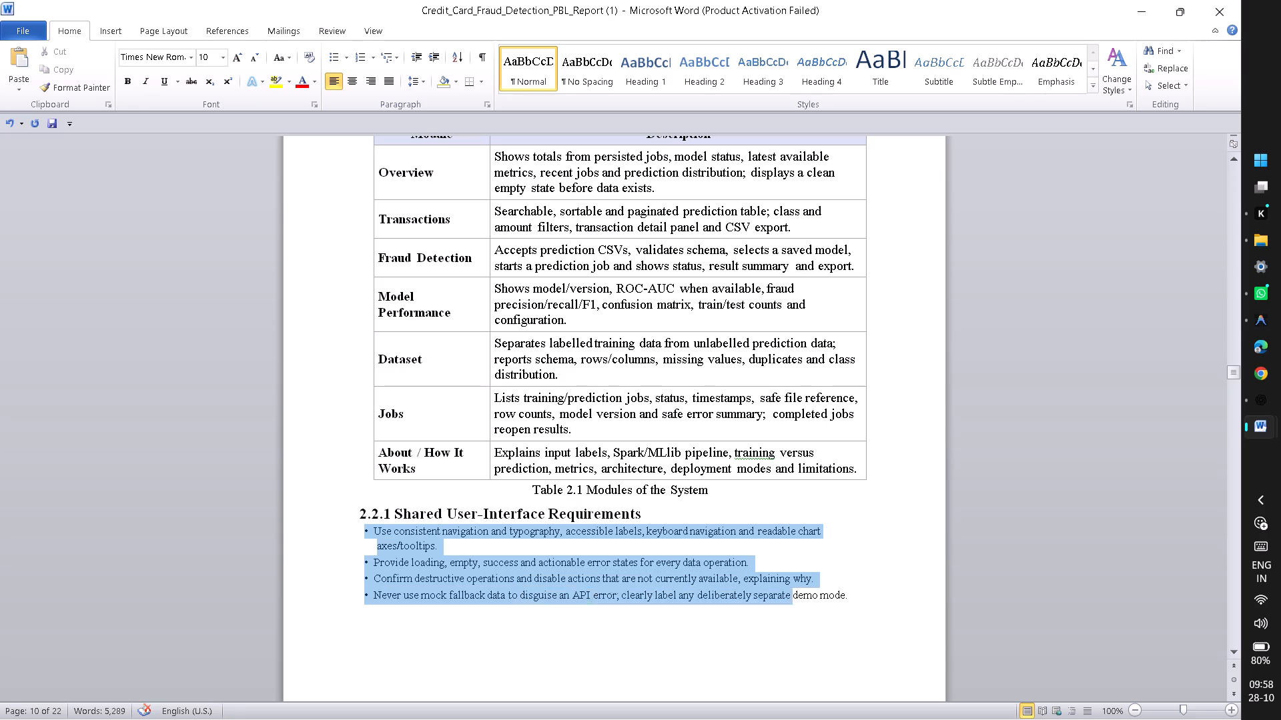
drag(763, 591, 879, 597)
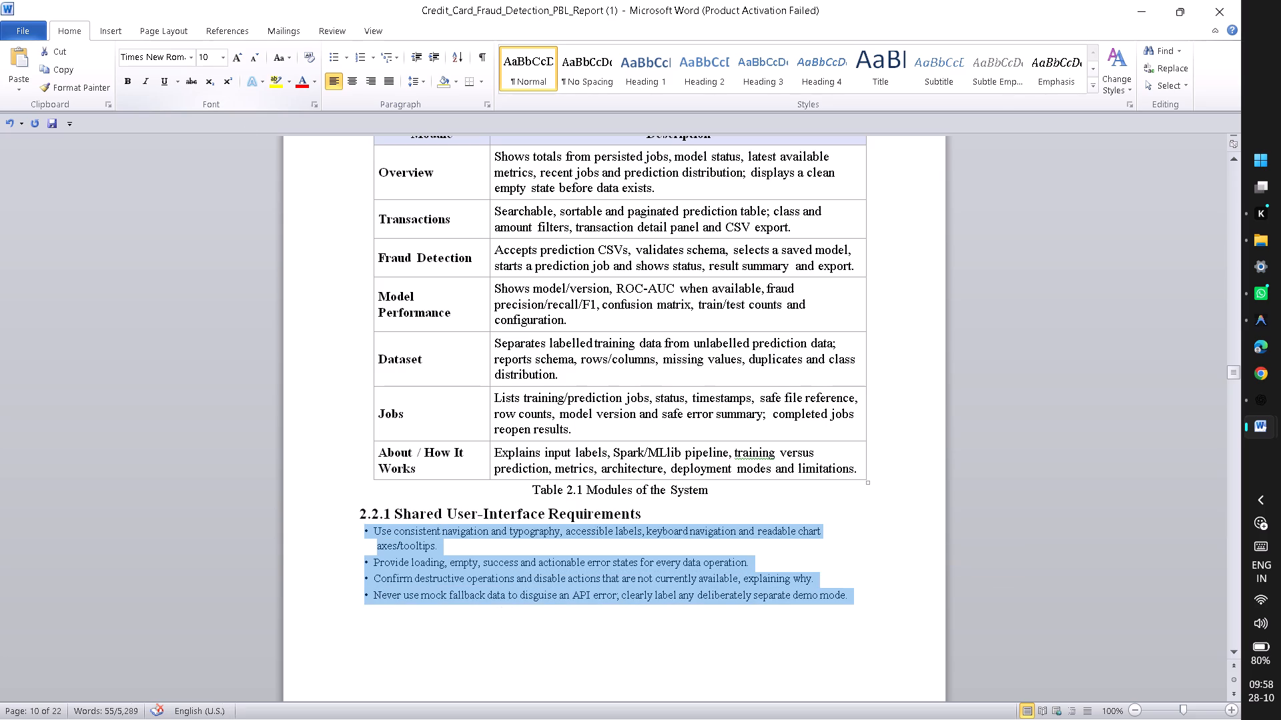
double_click(233, 53)
Review the formatting and spacing of the modules table, its caption and section 2.2.1 up to the next page.
scroll(297, 603, down, 6)
scroll(297, 603, up, 3)
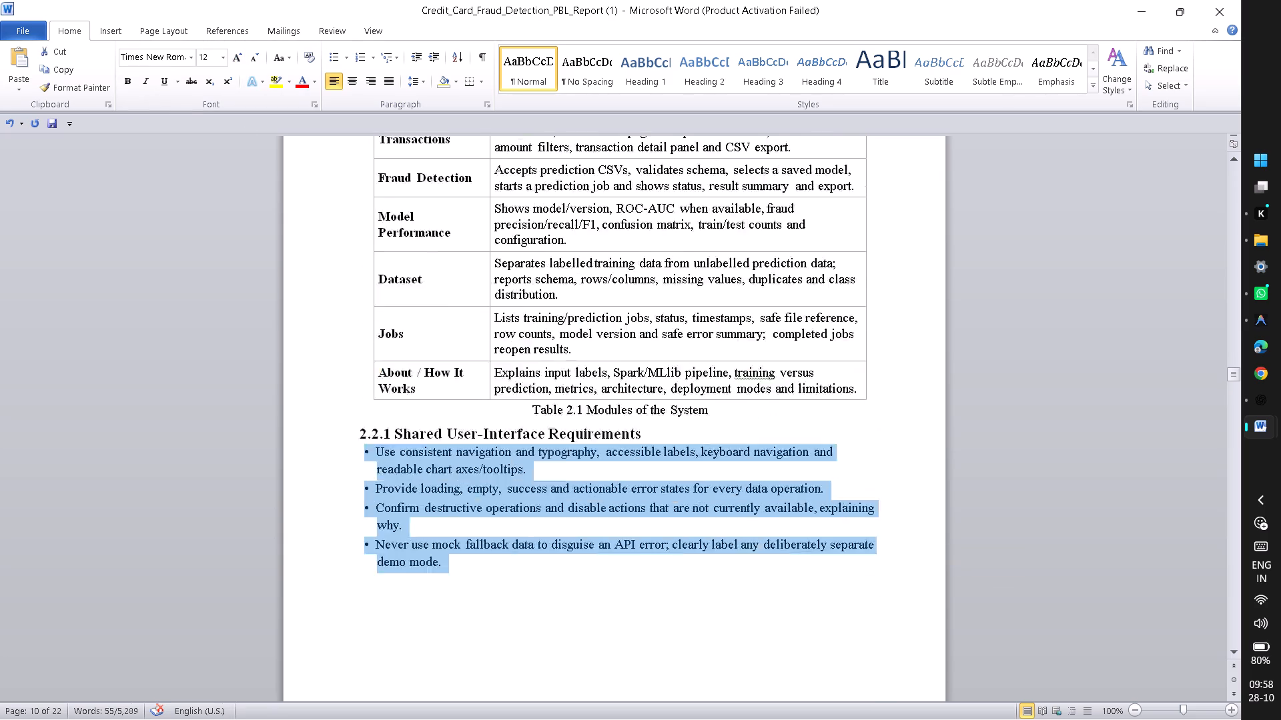
scroll(297, 602, up, 8)
scroll(296, 602, down, 5)
scroll(296, 602, up, 5)
scroll(296, 602, down, 5)
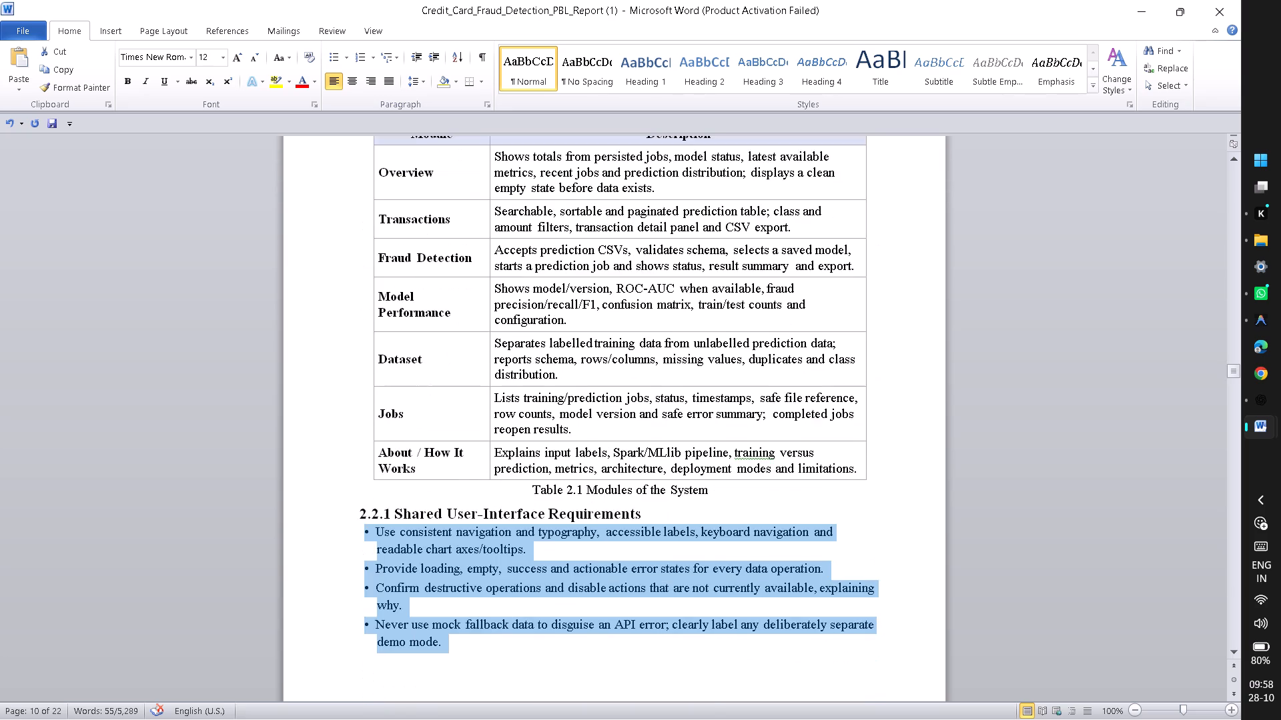
scroll(334, 607, up, 5)
scroll(333, 607, down, 13)
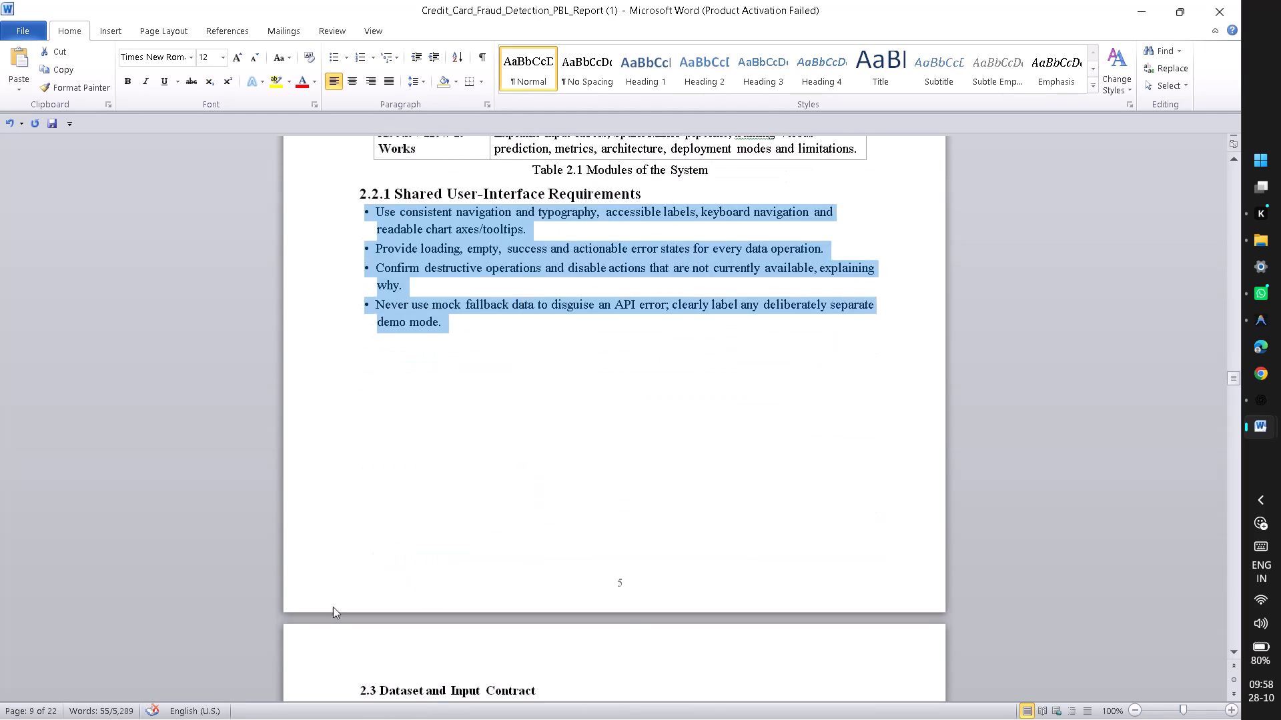
scroll(333, 607, up, 17)
scroll(333, 606, down, 10)
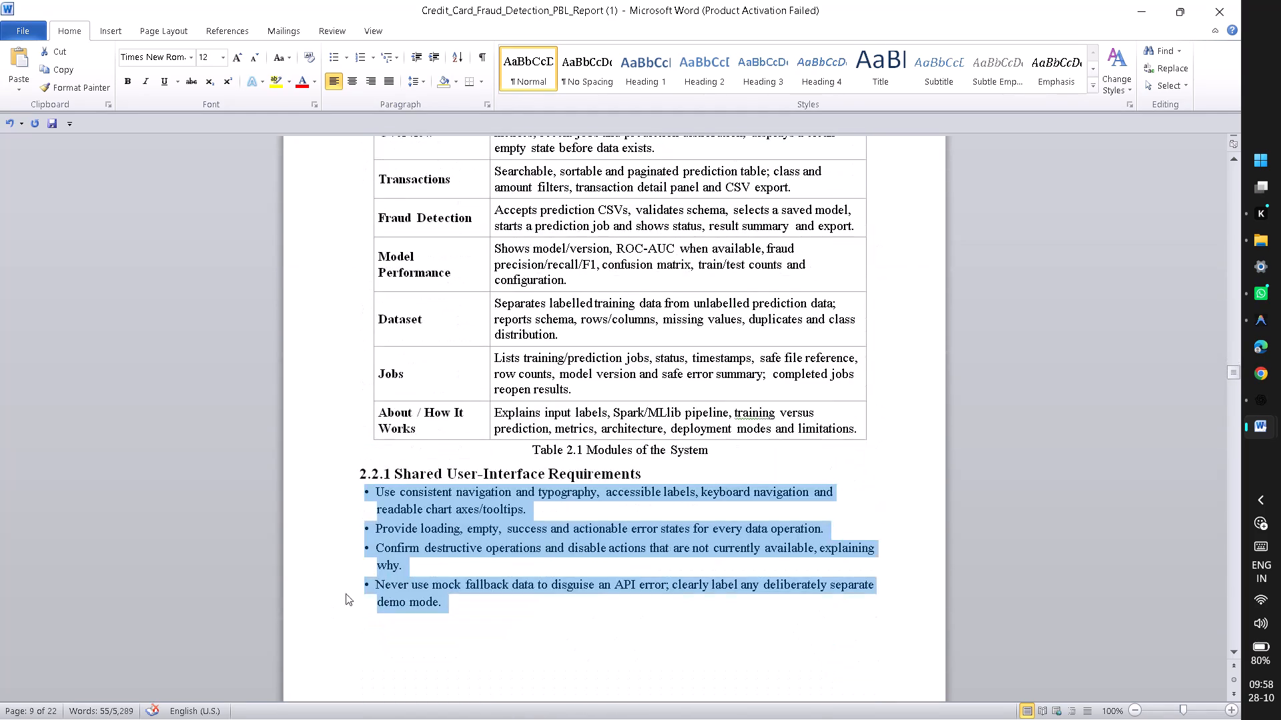
Set the 2.2.1 Shared User-Interface Requirements heading to 12 pt.
drag(358, 474, 612, 476)
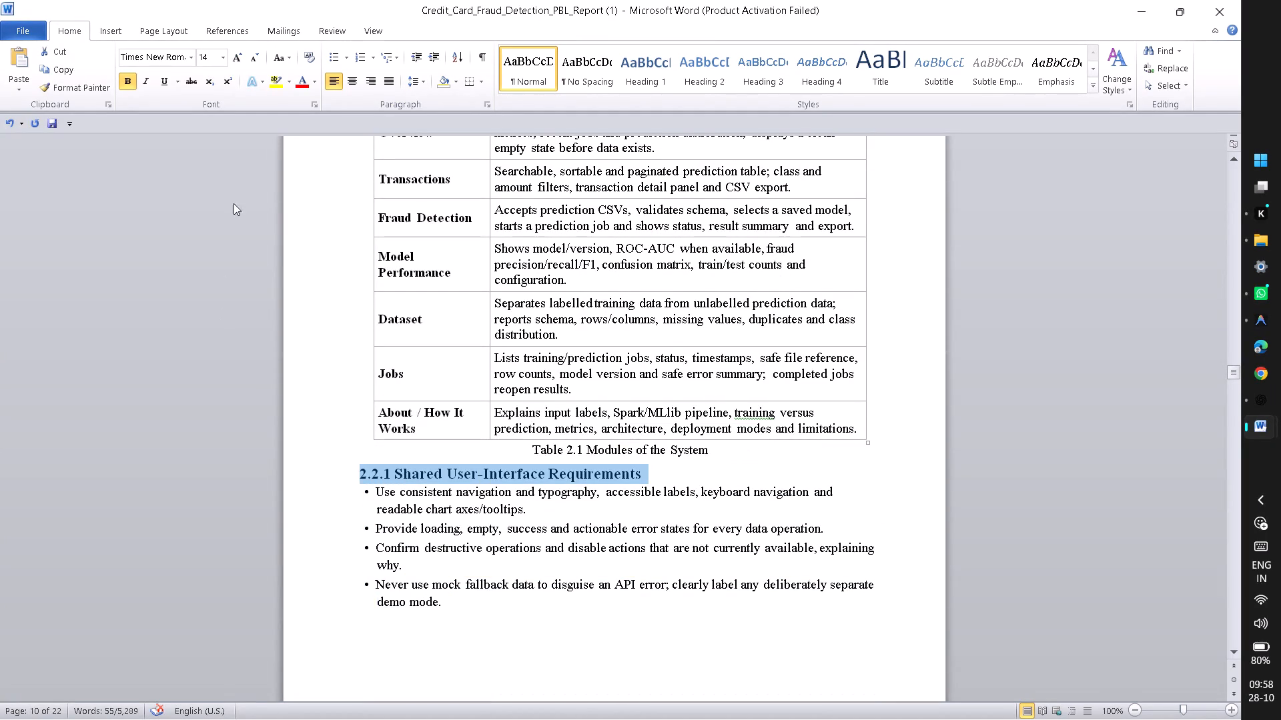
double_click(262, 56)
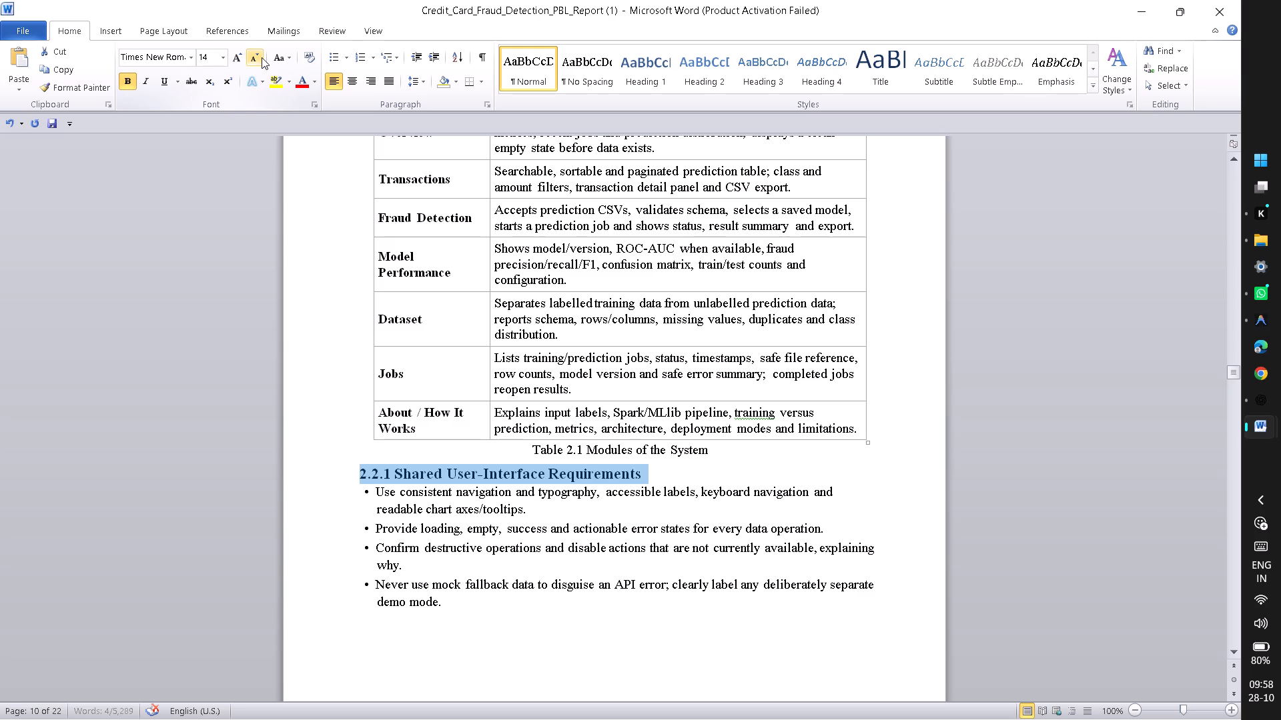
click(237, 63)
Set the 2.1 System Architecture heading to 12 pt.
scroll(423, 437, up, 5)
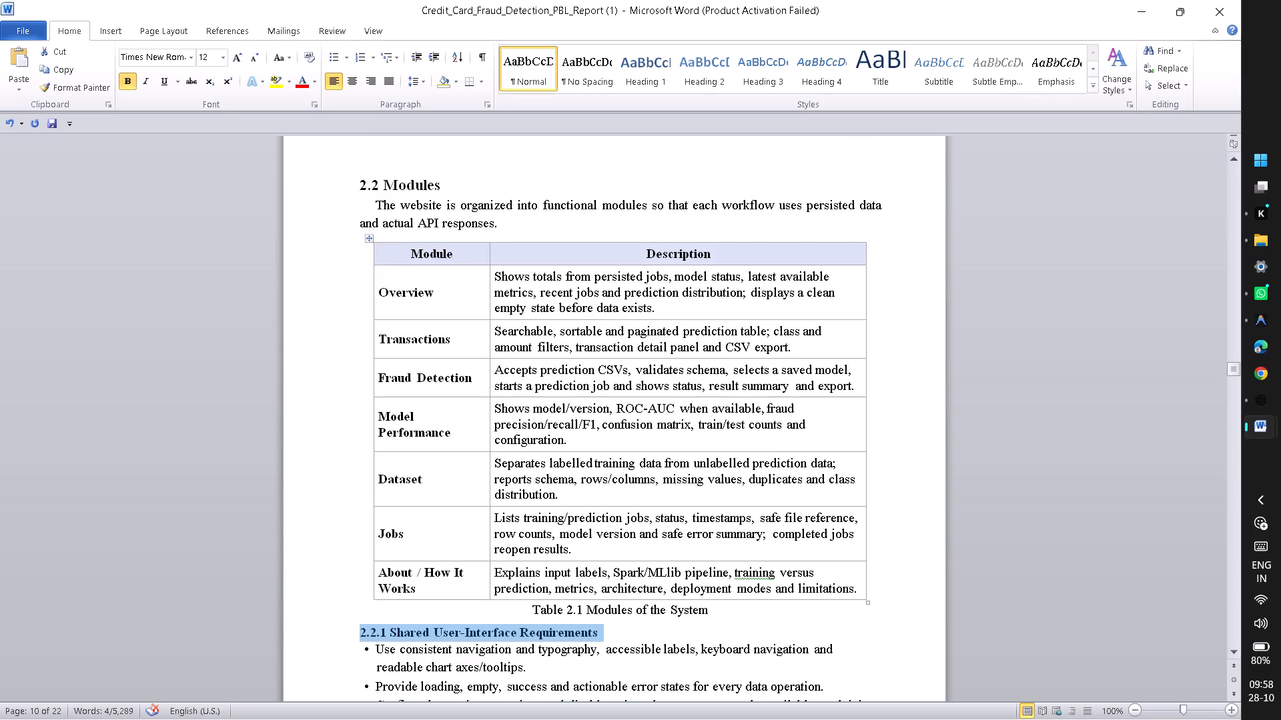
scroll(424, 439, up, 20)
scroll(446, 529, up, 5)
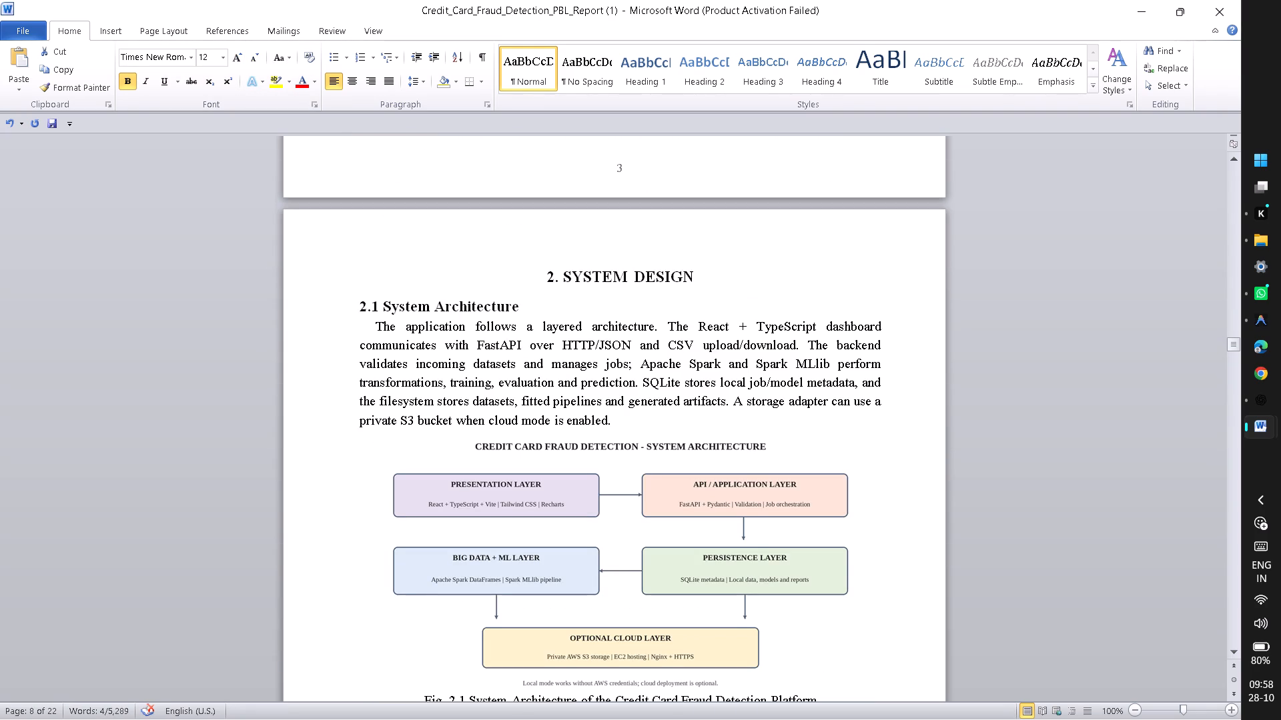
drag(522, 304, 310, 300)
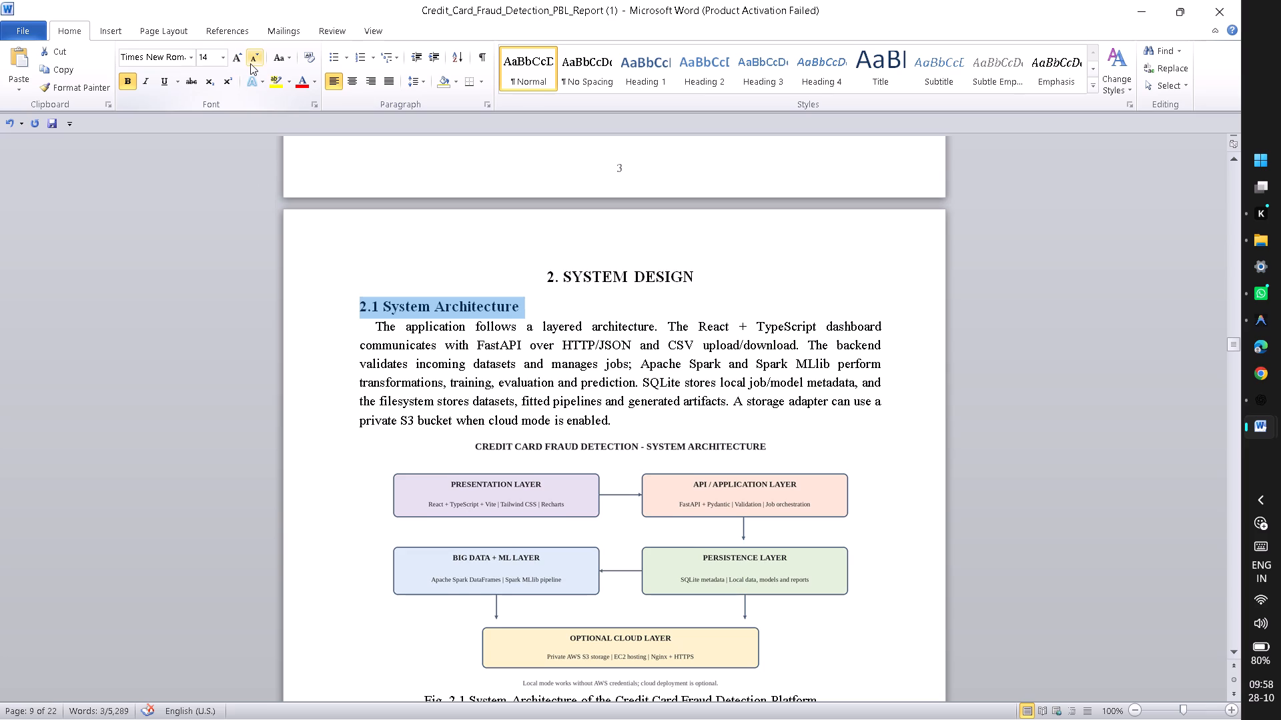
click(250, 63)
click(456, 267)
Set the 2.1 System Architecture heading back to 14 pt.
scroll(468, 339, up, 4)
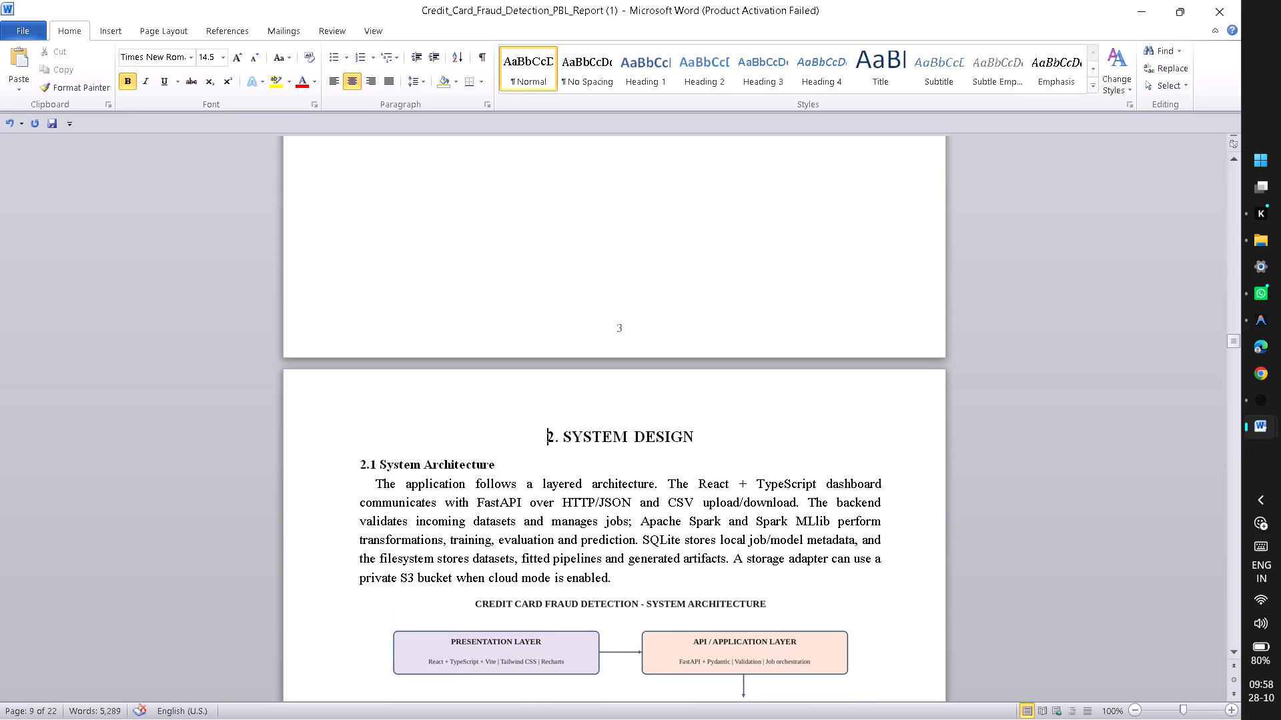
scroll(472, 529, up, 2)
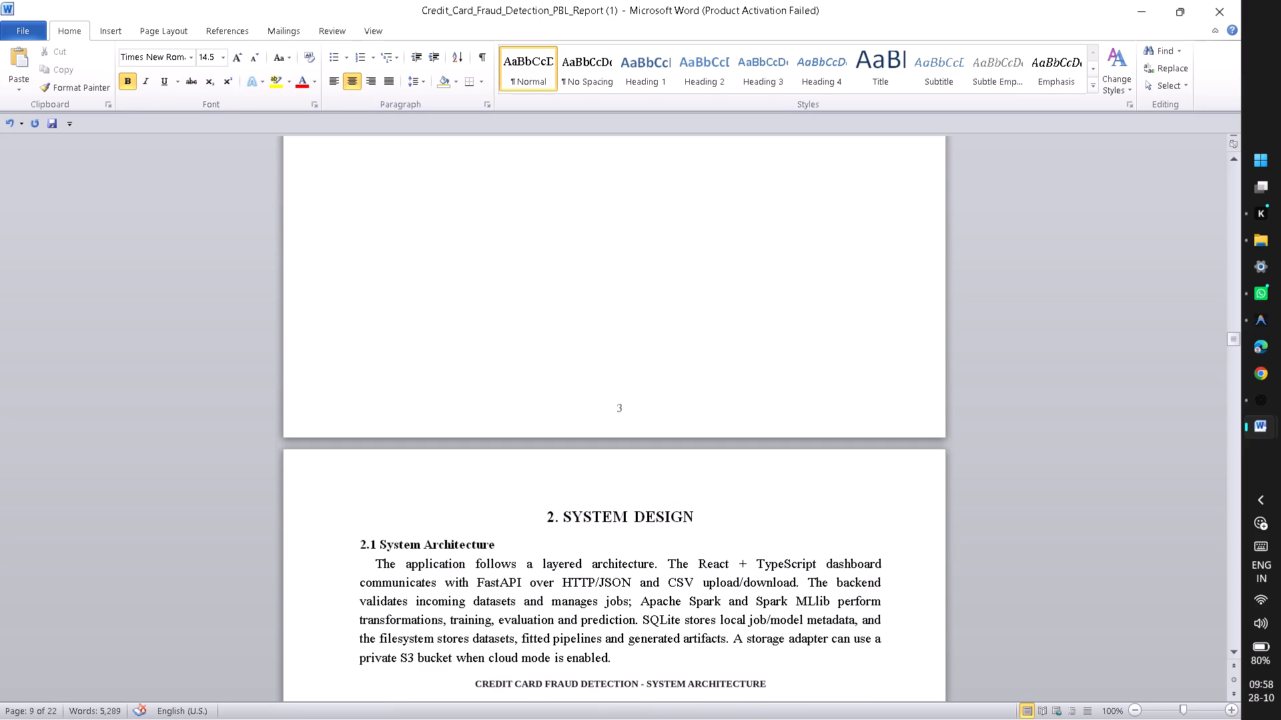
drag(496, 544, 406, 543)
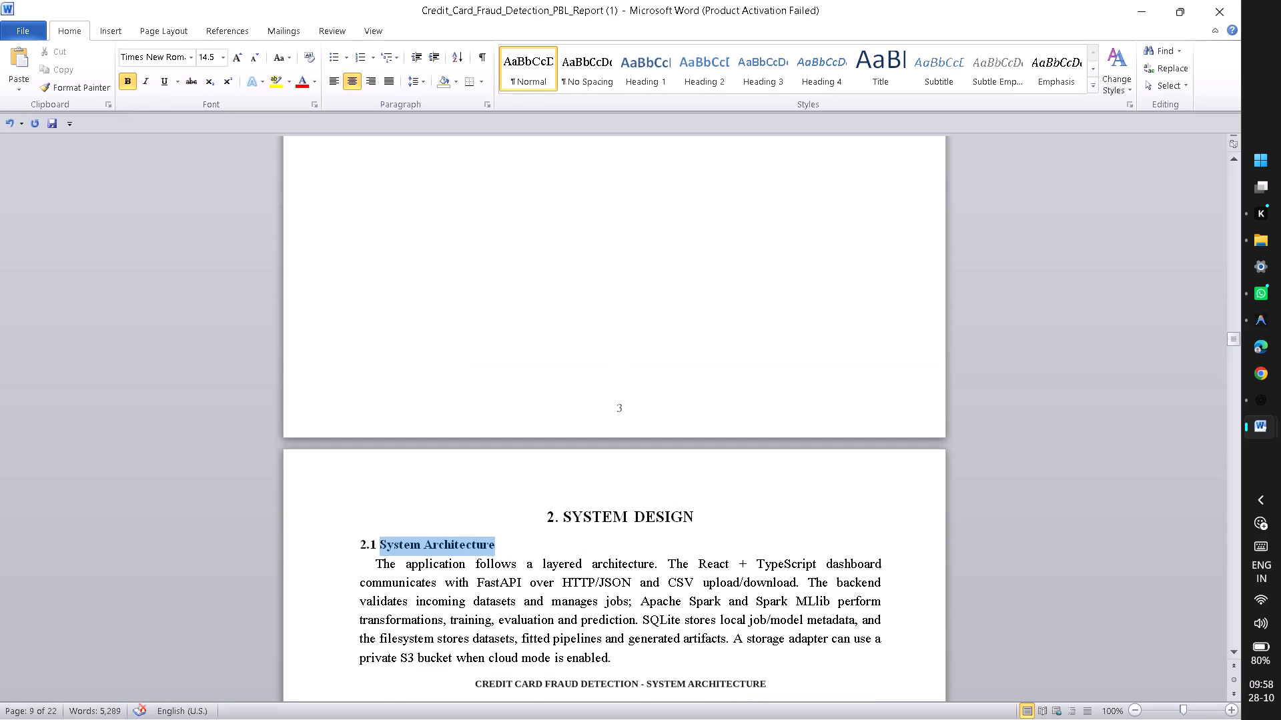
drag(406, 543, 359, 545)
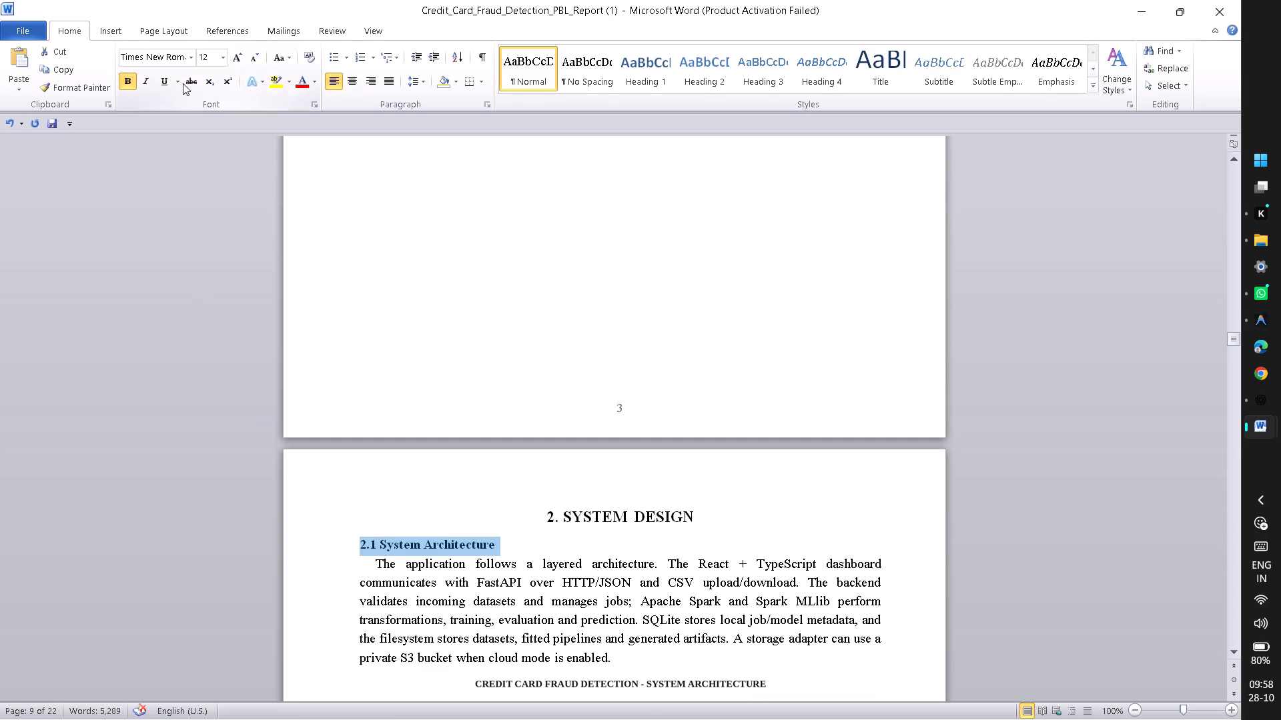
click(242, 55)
Check the 2.2 Modules heading's font size and review the layout from section 2.1 through section 2.2.1.
scroll(426, 485, down, 15)
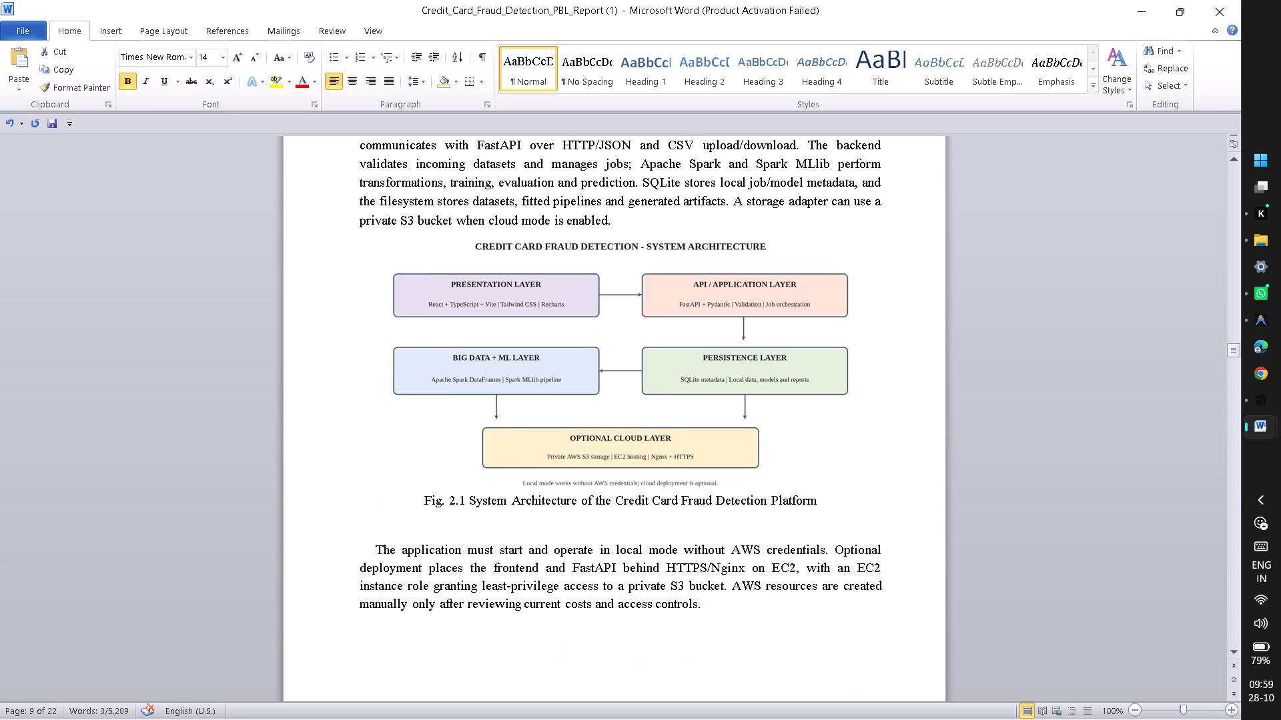
scroll(425, 484, down, 12)
drag(443, 386, 311, 371)
scroll(438, 394, down, 6)
scroll(438, 394, up, 2)
scroll(438, 395, down, 6)
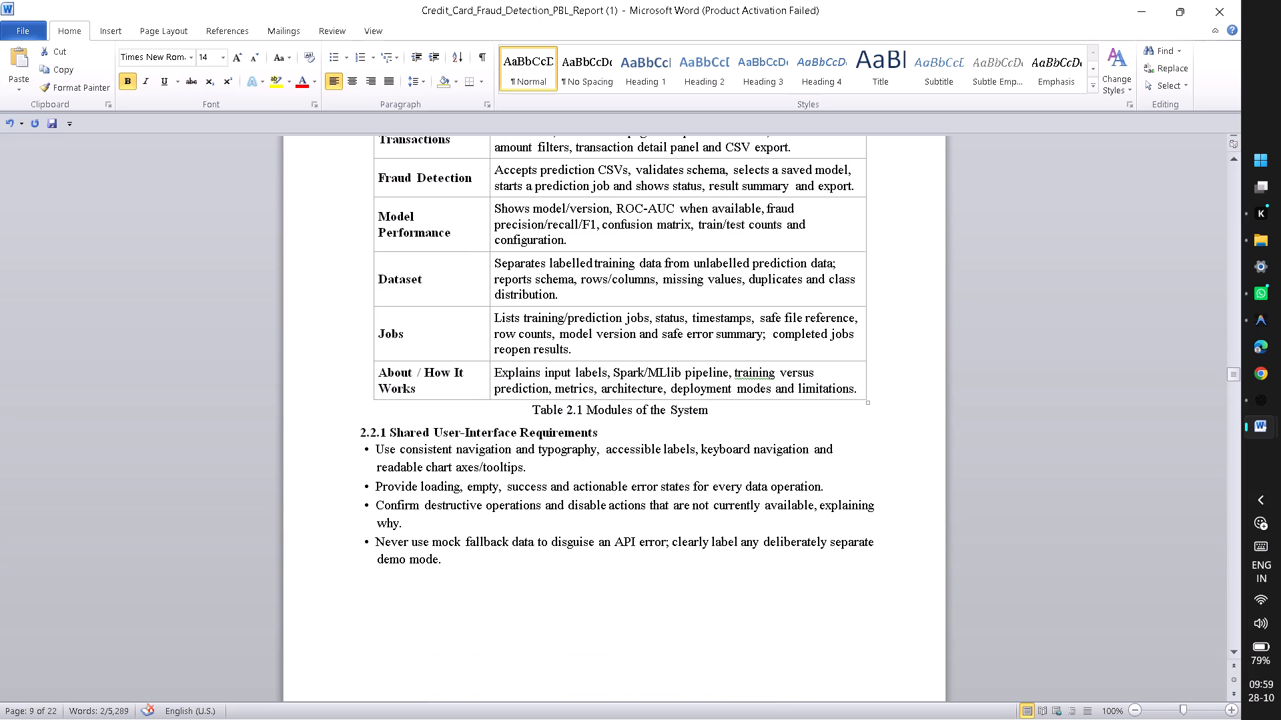
scroll(438, 396, down, 2)
scroll(555, 391, up, 17)
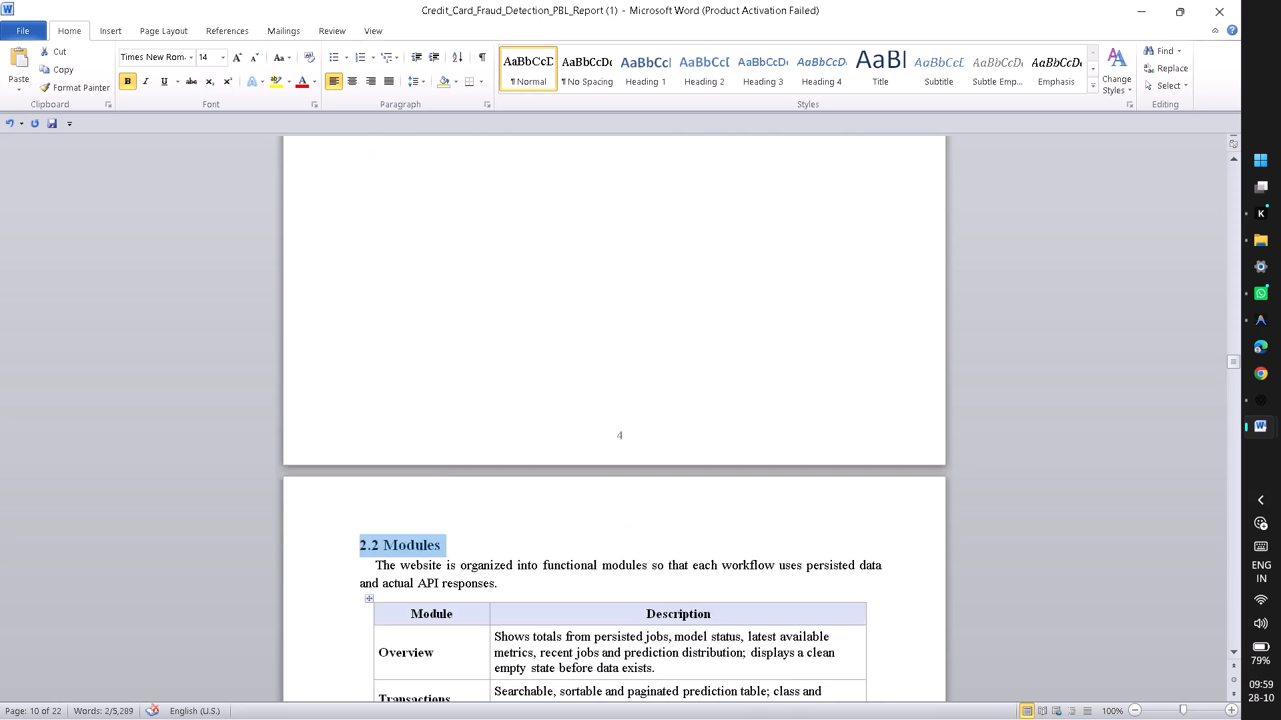
scroll(524, 425, up, 17)
scroll(523, 427, down, 17)
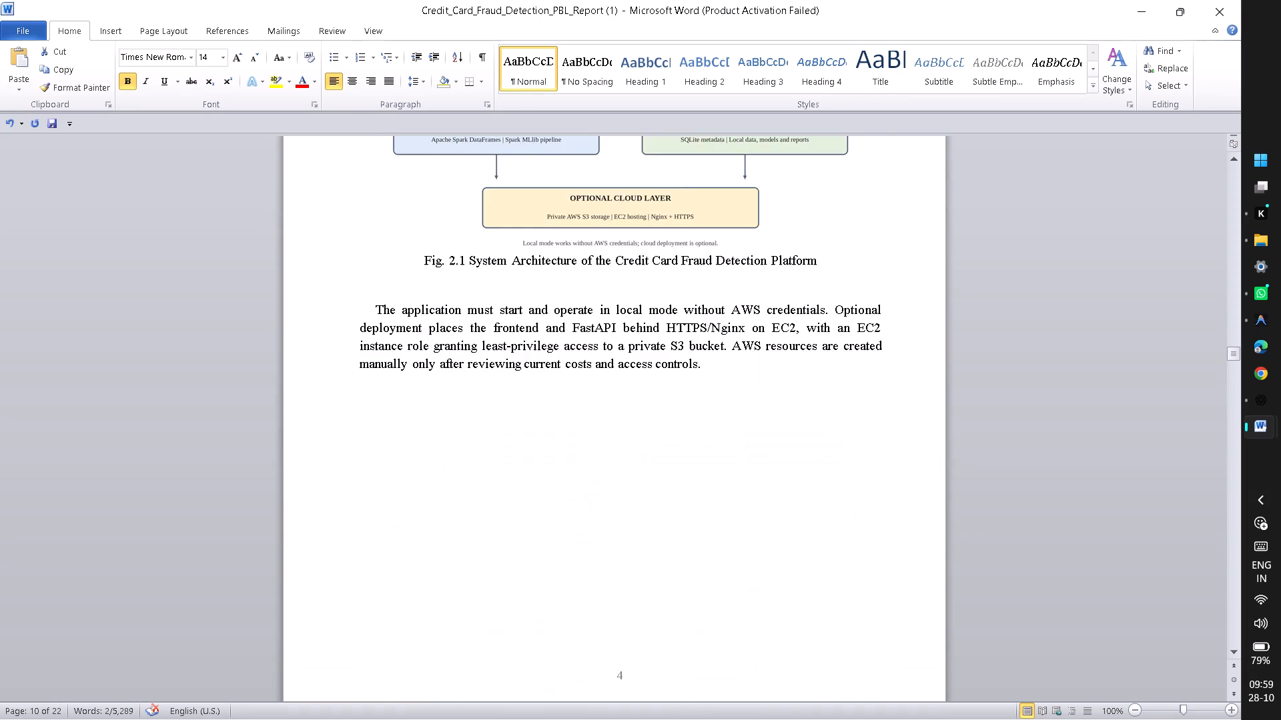
scroll(523, 427, down, 16)
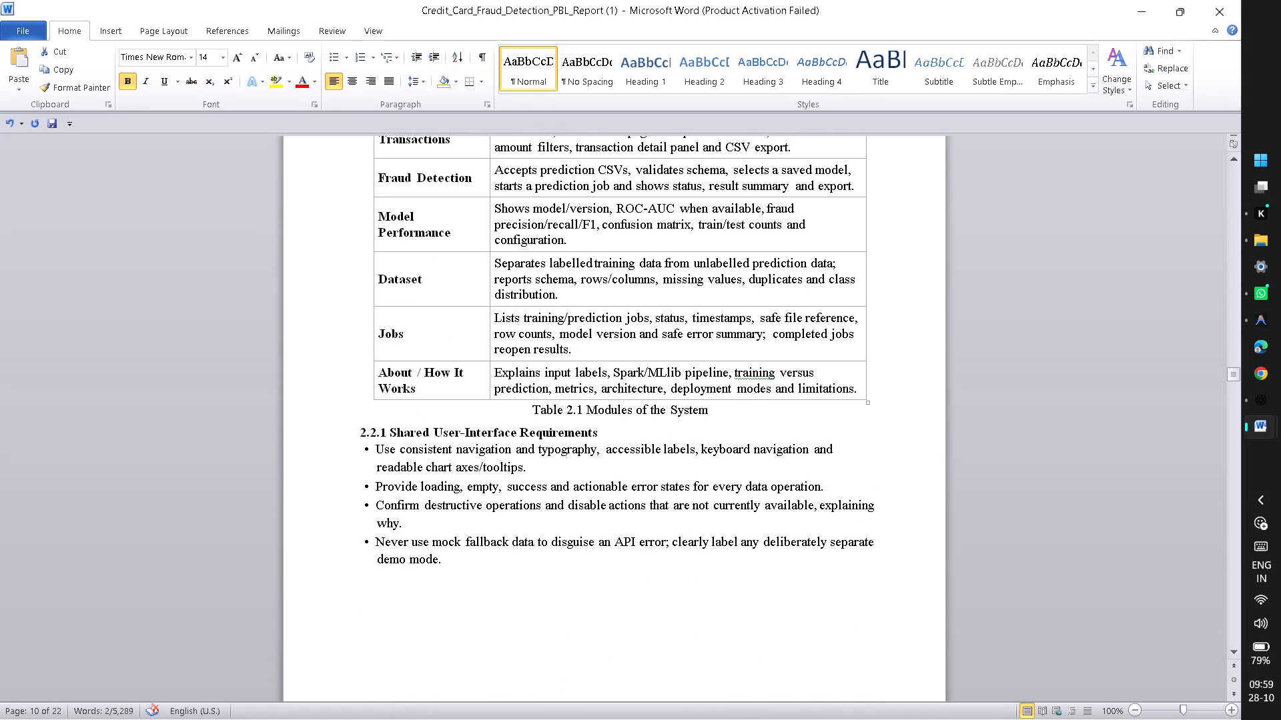
Check the 2.2.1 heading's font size and review the heading formatting from section 1.1 through section 2.3.
drag(598, 390, 325, 397)
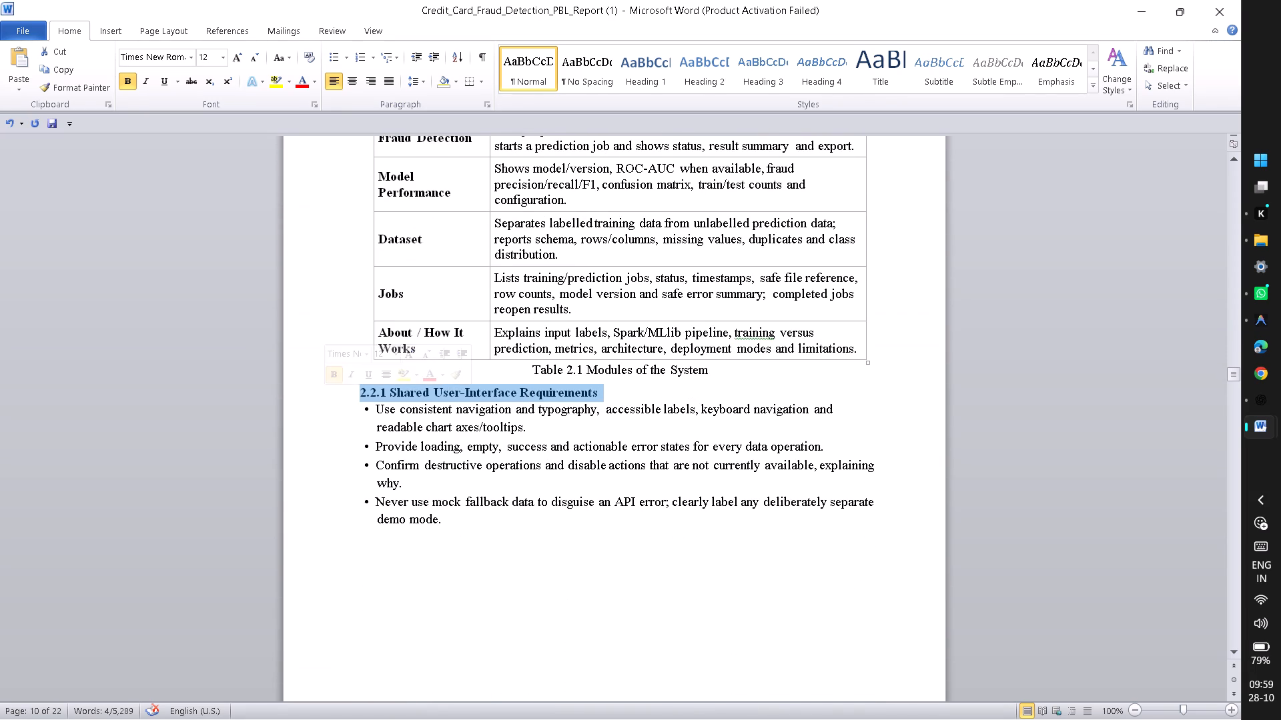
scroll(417, 469, down, 6)
scroll(410, 485, up, 20)
scroll(404, 442, up, 5)
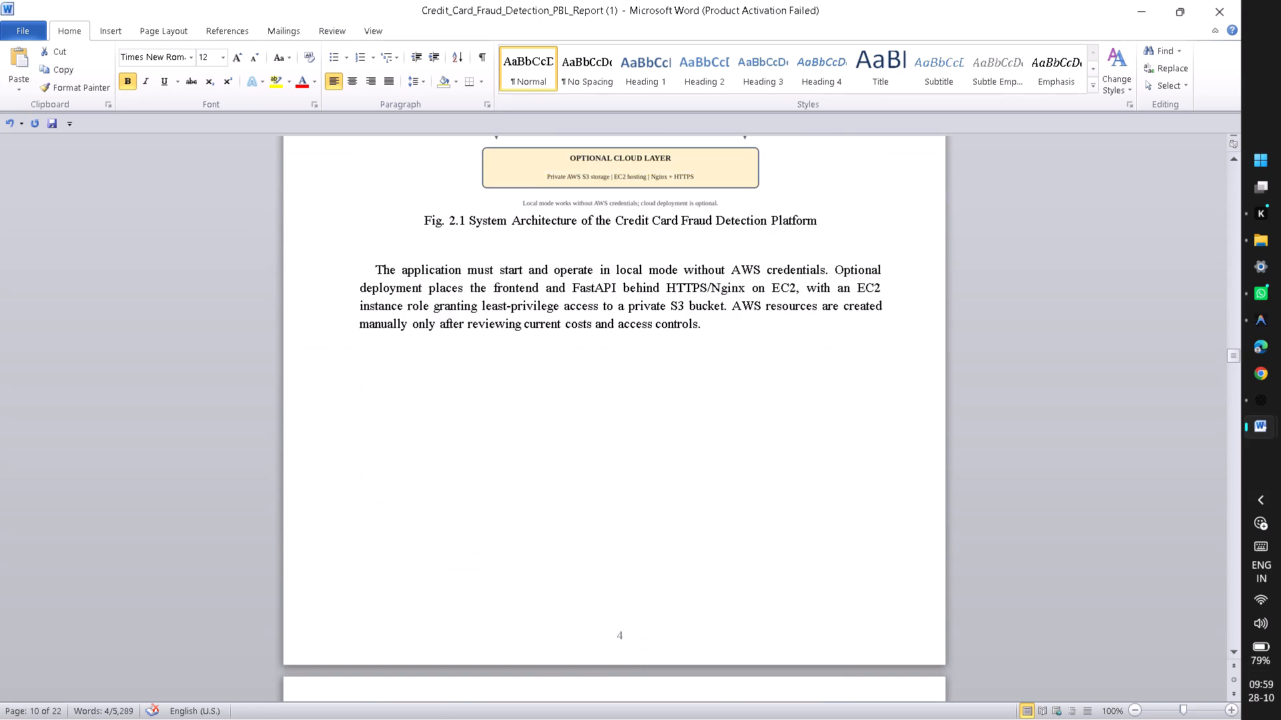
scroll(392, 451, up, 18)
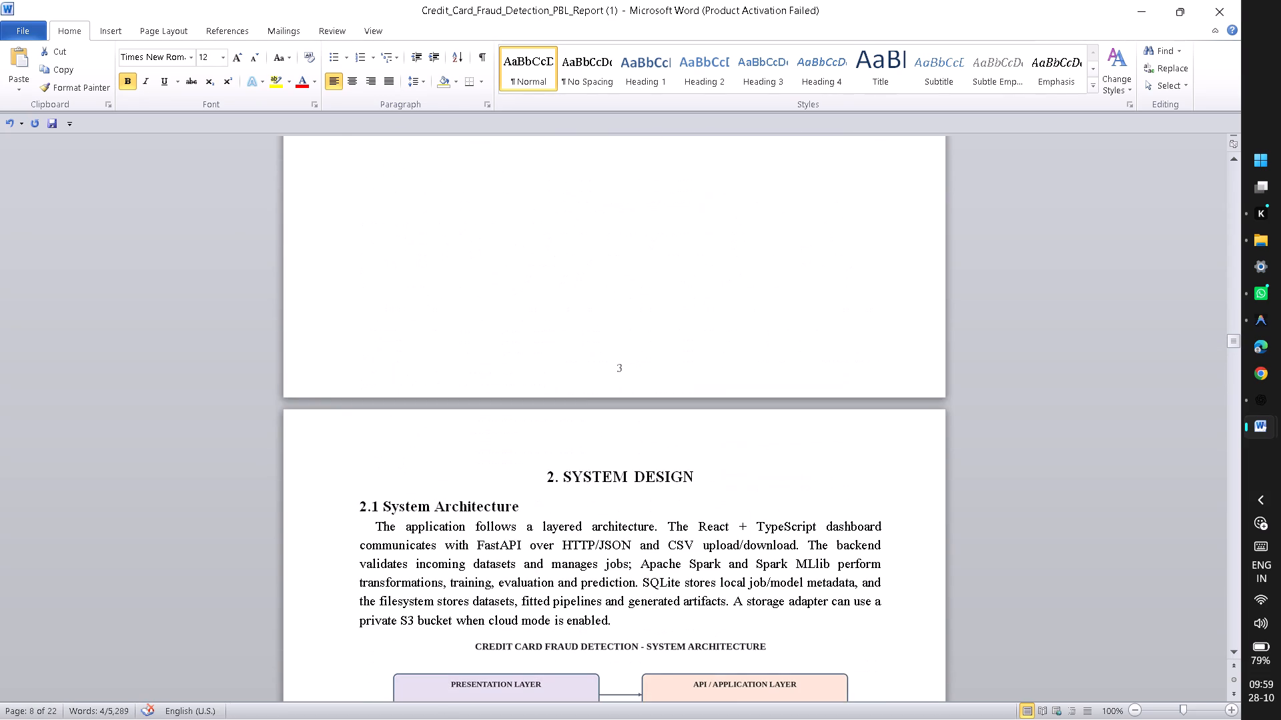
scroll(392, 478, down, 4)
scroll(392, 477, up, 20)
scroll(392, 477, up, 4)
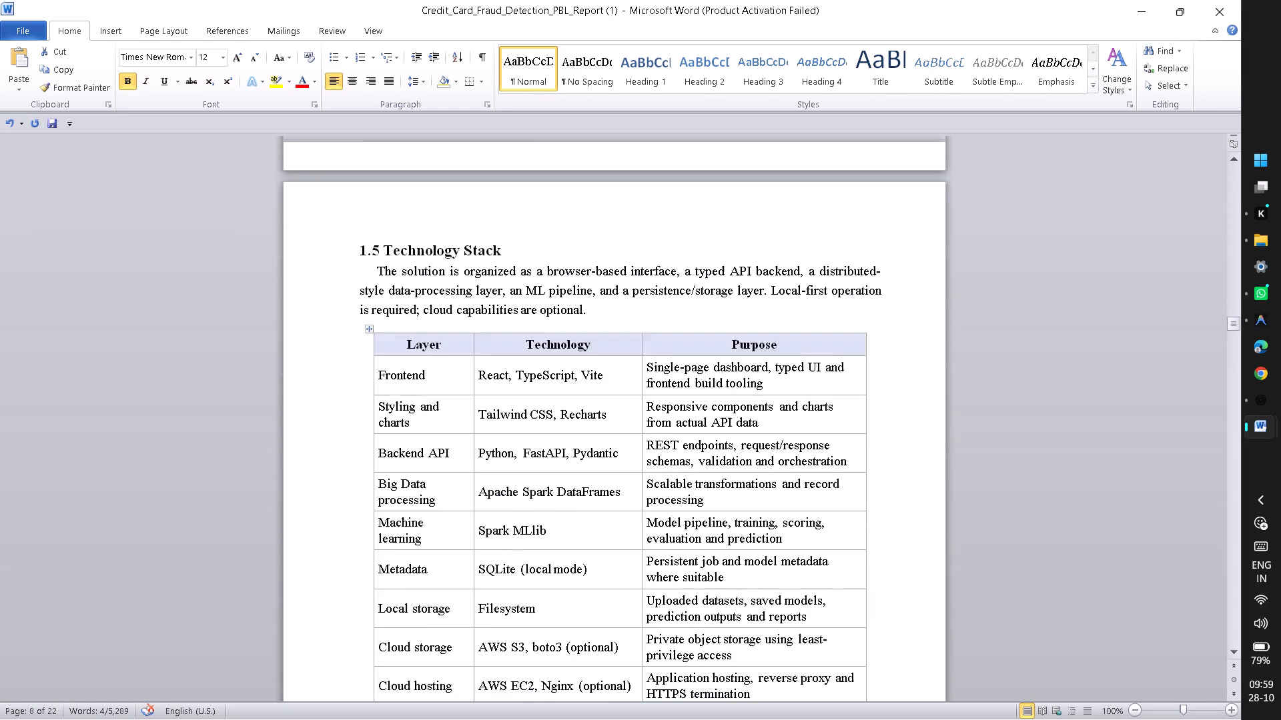
scroll(392, 475, up, 9)
scroll(392, 475, up, 20)
scroll(392, 475, up, 2)
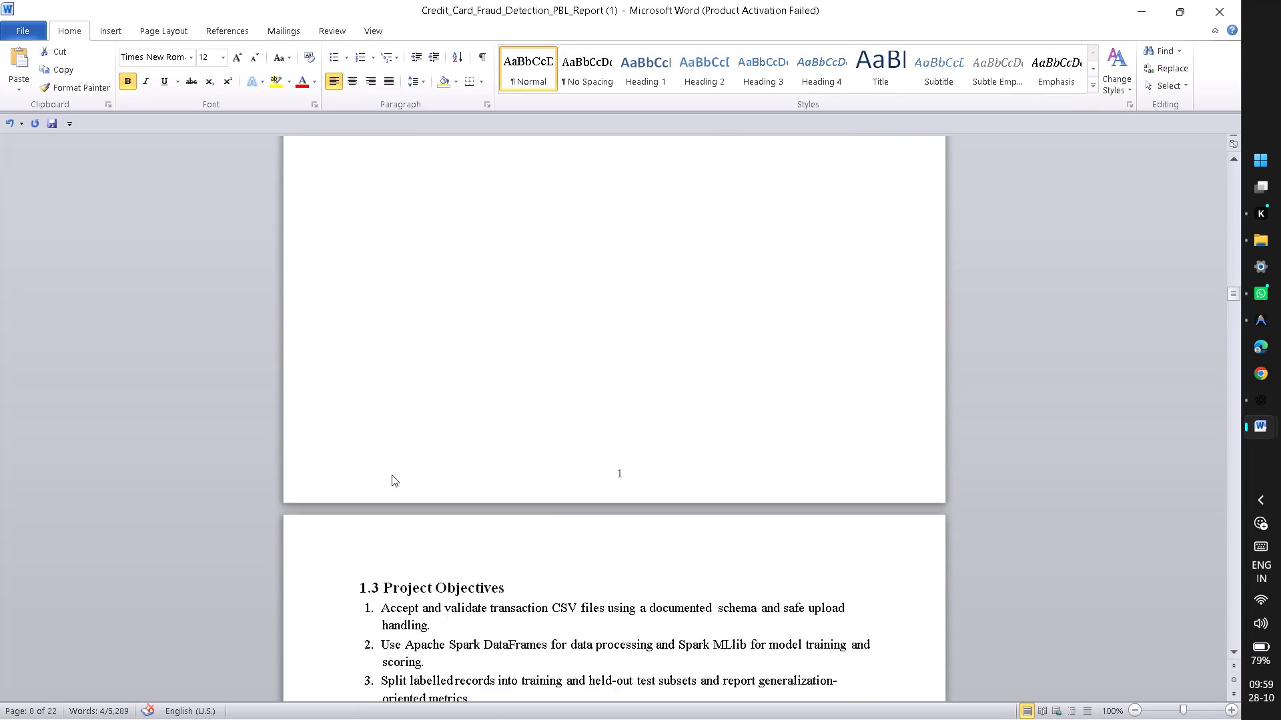
scroll(392, 475, up, 20)
scroll(392, 475, down, 8)
scroll(391, 474, up, 5)
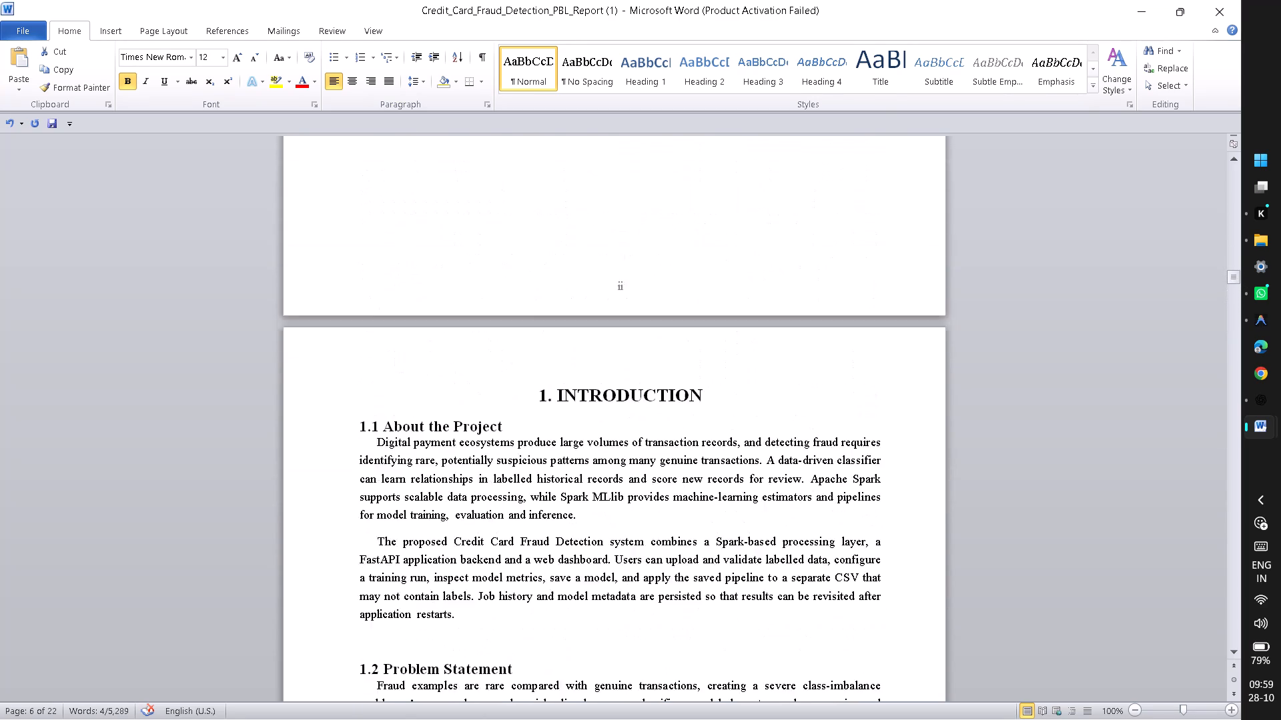
scroll(391, 473, up, 19)
scroll(391, 473, down, 20)
scroll(391, 473, down, 6)
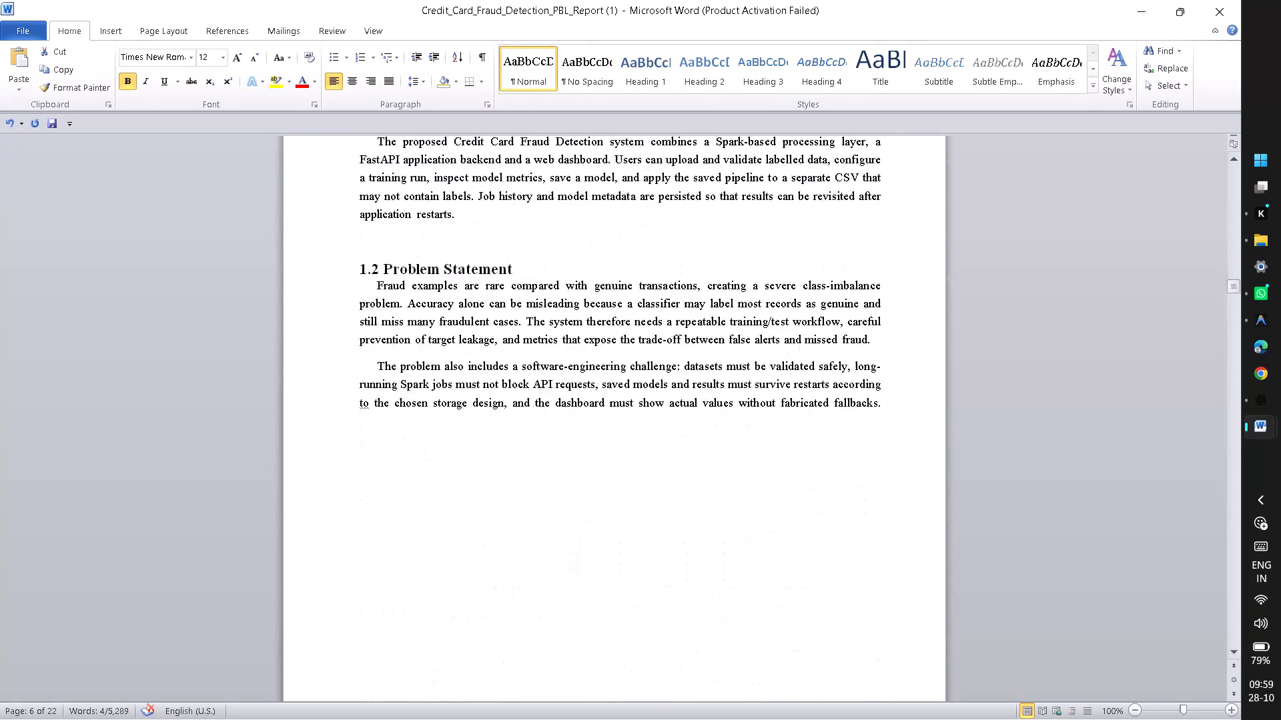
scroll(388, 472, down, 20)
scroll(388, 472, down, 20)
scroll(388, 472, down, 14)
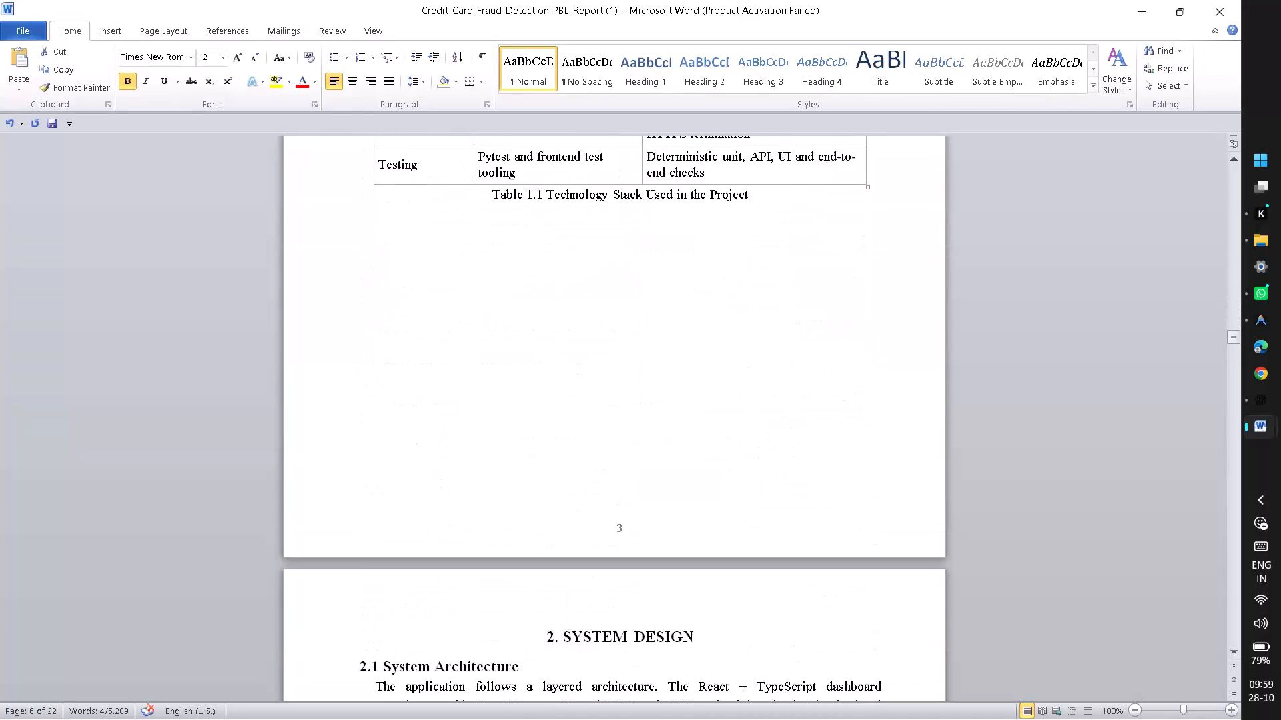
scroll(381, 460, down, 20)
scroll(381, 460, down, 20)
scroll(381, 460, down, 9)
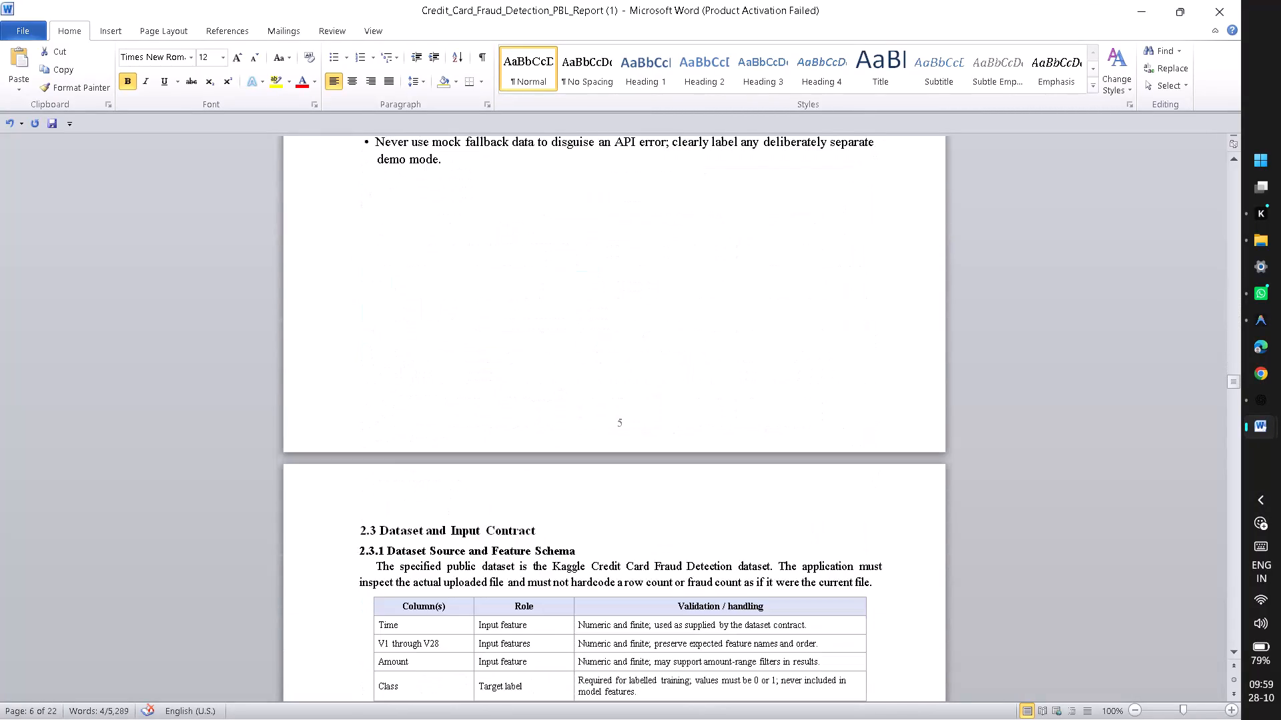
scroll(378, 463, up, 13)
scroll(378, 463, down, 13)
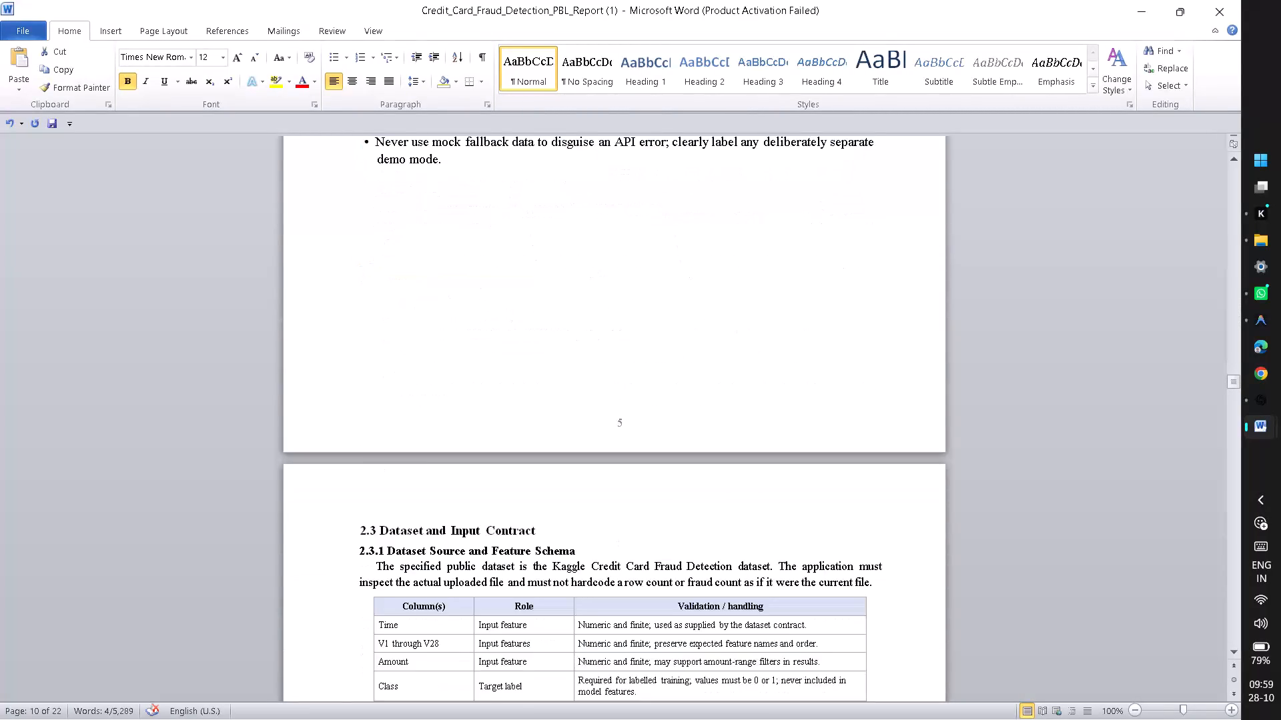
Compare the 2.3 Dataset and Input Contract heading's font size with the other section 2 subheadings.
scroll(378, 463, down, 4)
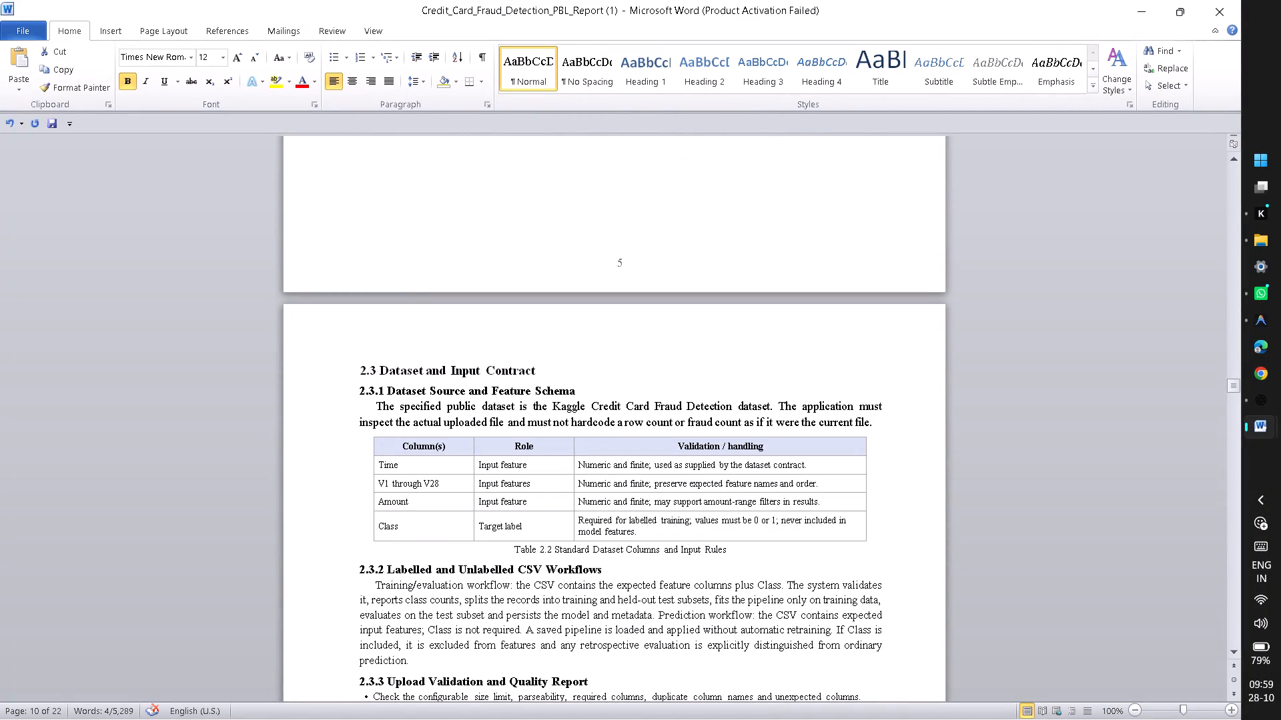
drag(358, 373, 520, 372)
scroll(509, 373, up, 16)
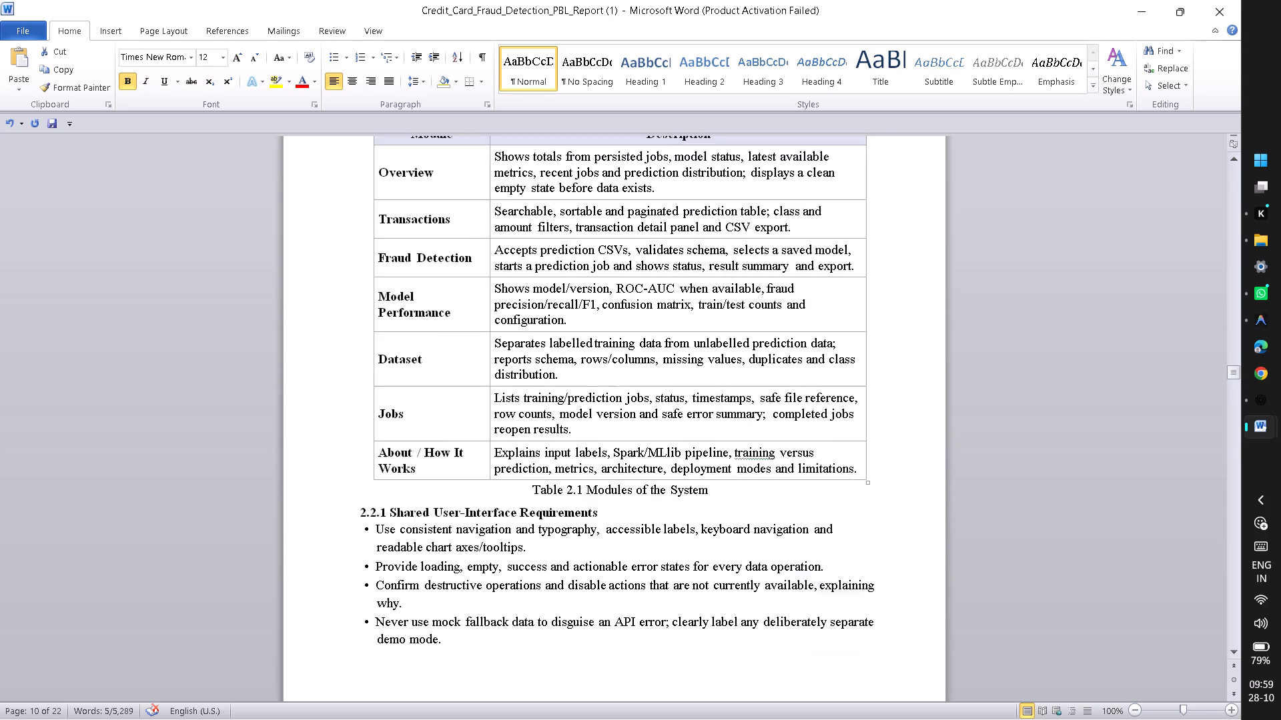
scroll(476, 383, up, 6)
scroll(474, 387, down, 15)
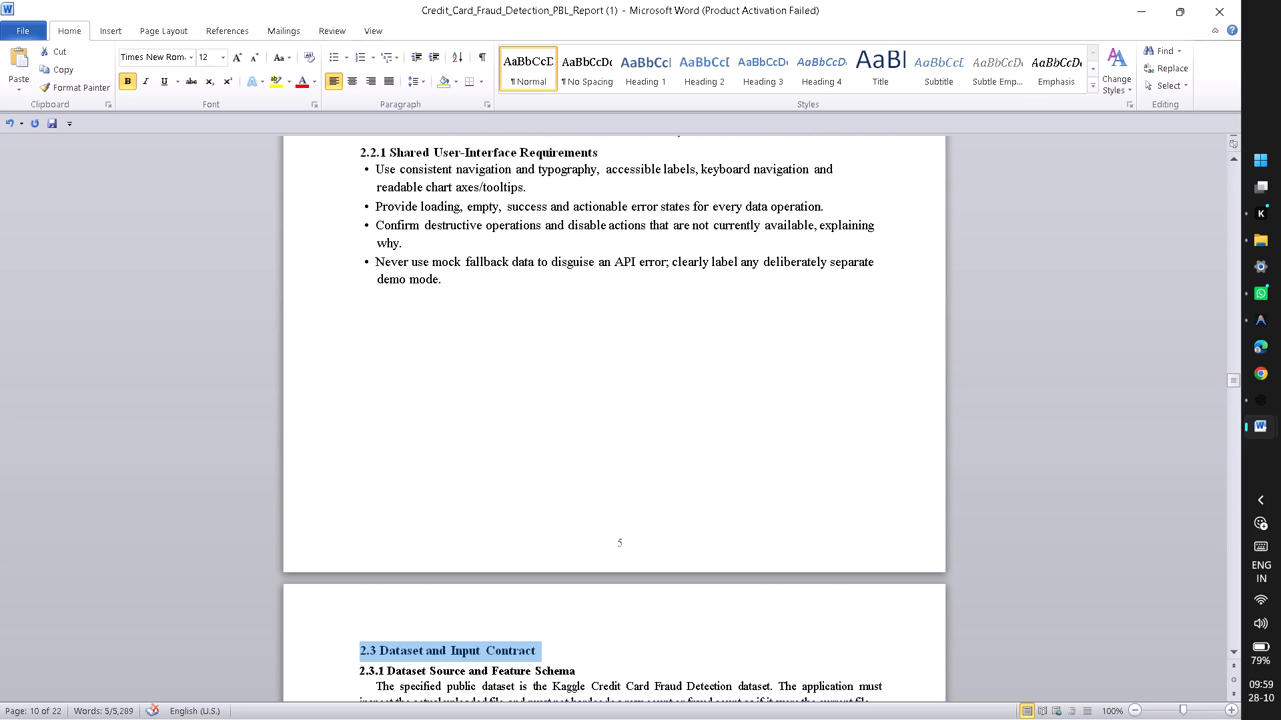
scroll(474, 389, up, 10)
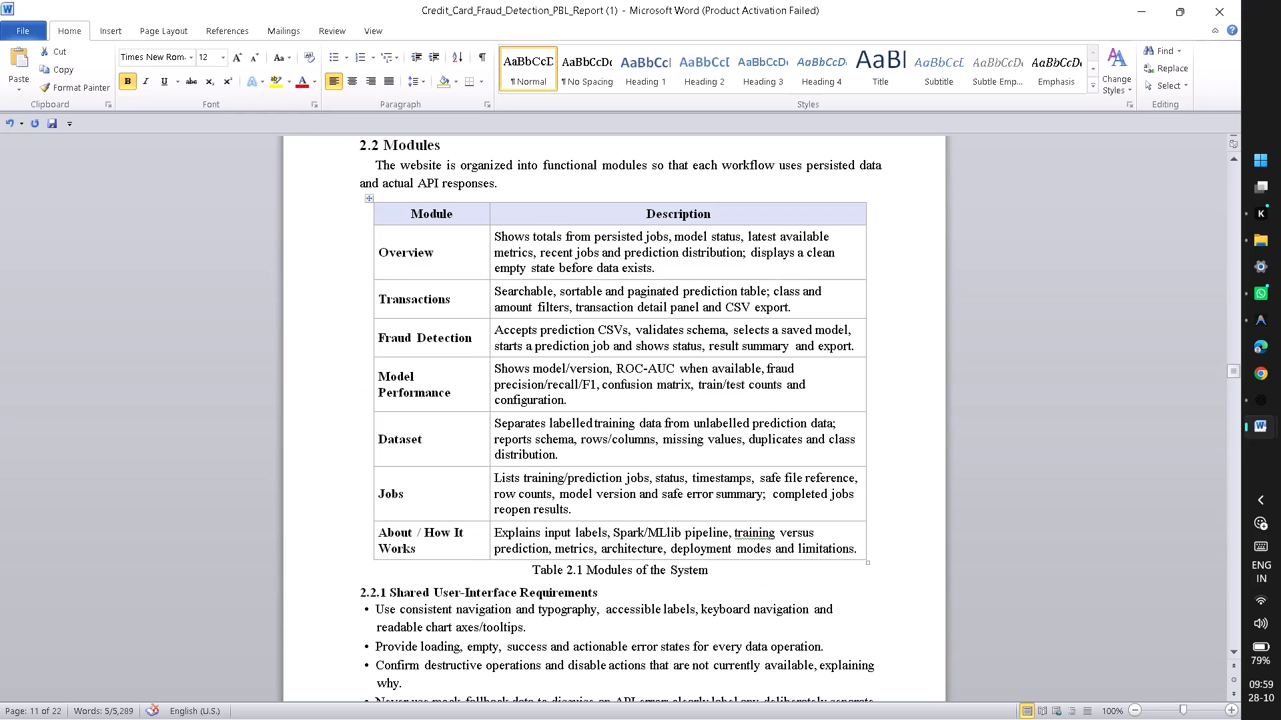
scroll(473, 388, up, 13)
scroll(469, 390, up, 11)
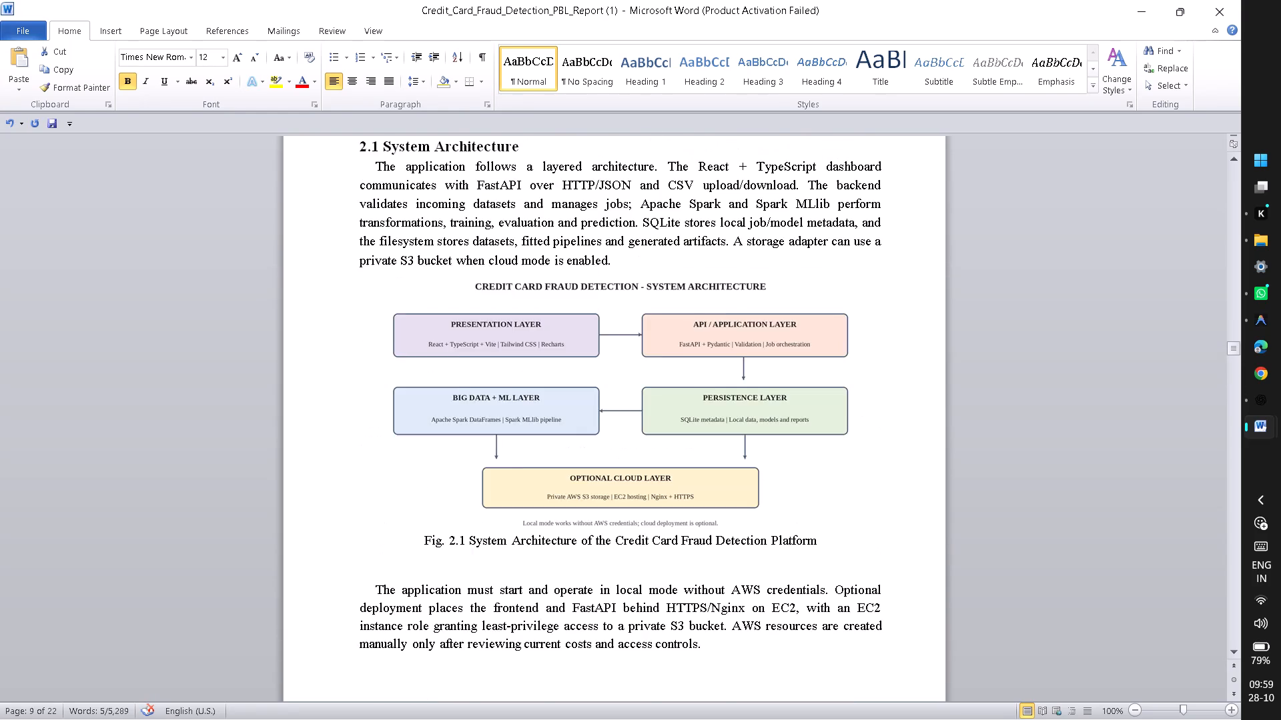
scroll(469, 390, up, 3)
scroll(469, 390, down, 20)
scroll(469, 390, down, 9)
scroll(470, 387, up, 6)
click(448, 262)
Set the 2.3 Dataset and Input Contract heading to 14 pt.
scroll(432, 334, down, 7)
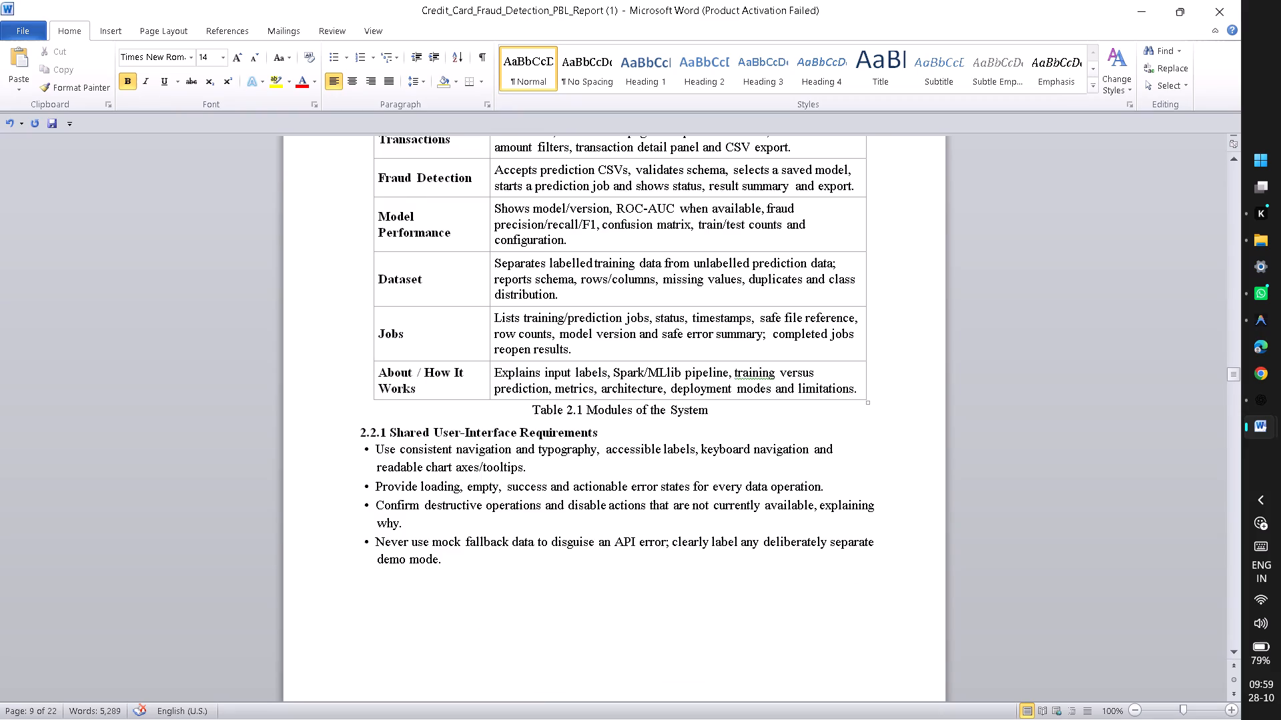
scroll(433, 336, down, 14)
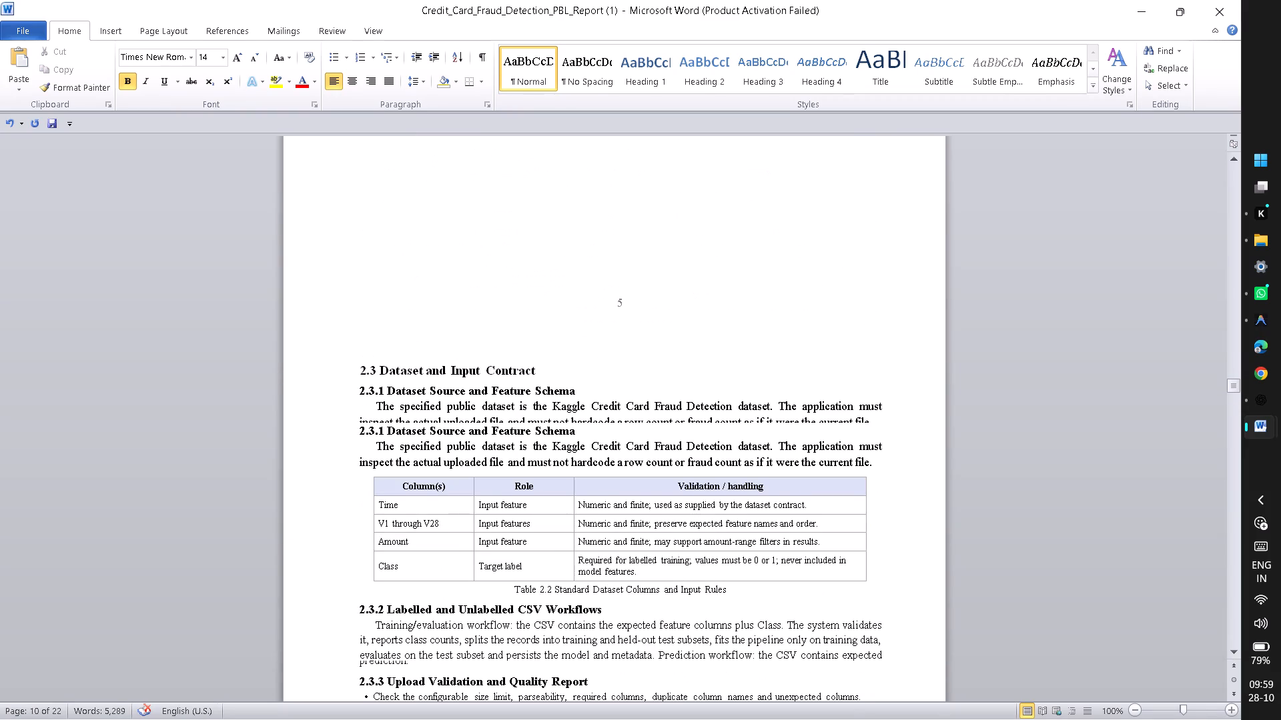
drag(540, 369, 354, 368)
scroll(356, 357, up, 8)
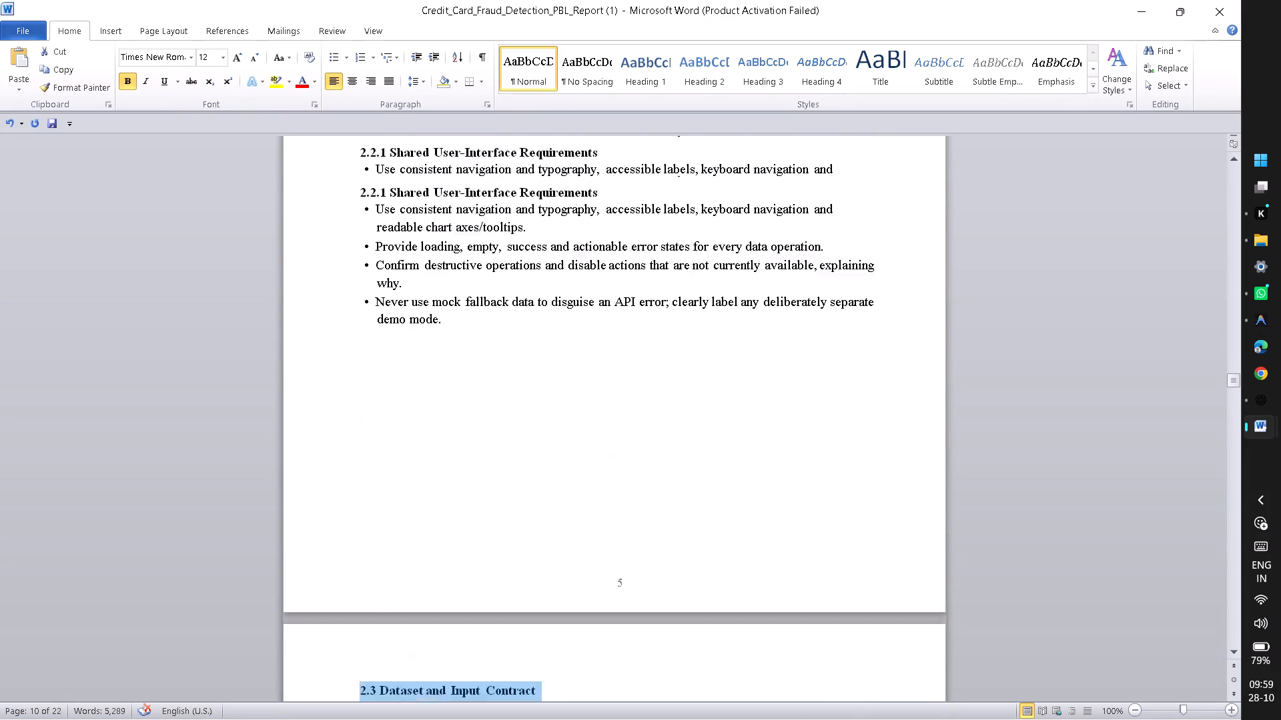
scroll(356, 357, up, 2)
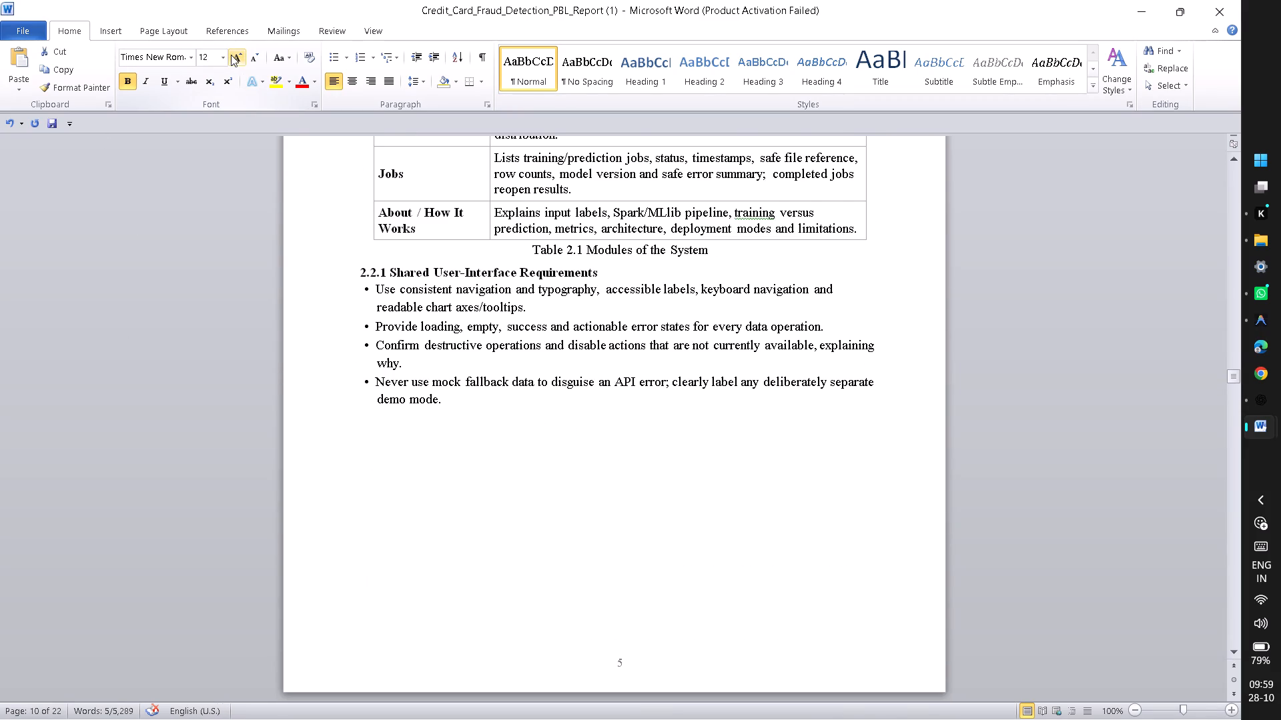
click(231, 55)
Set the 2.3.1 Dataset Source and Feature Schema heading to 12 pt.
scroll(357, 297, up, 10)
scroll(374, 361, down, 5)
scroll(374, 361, up, 3)
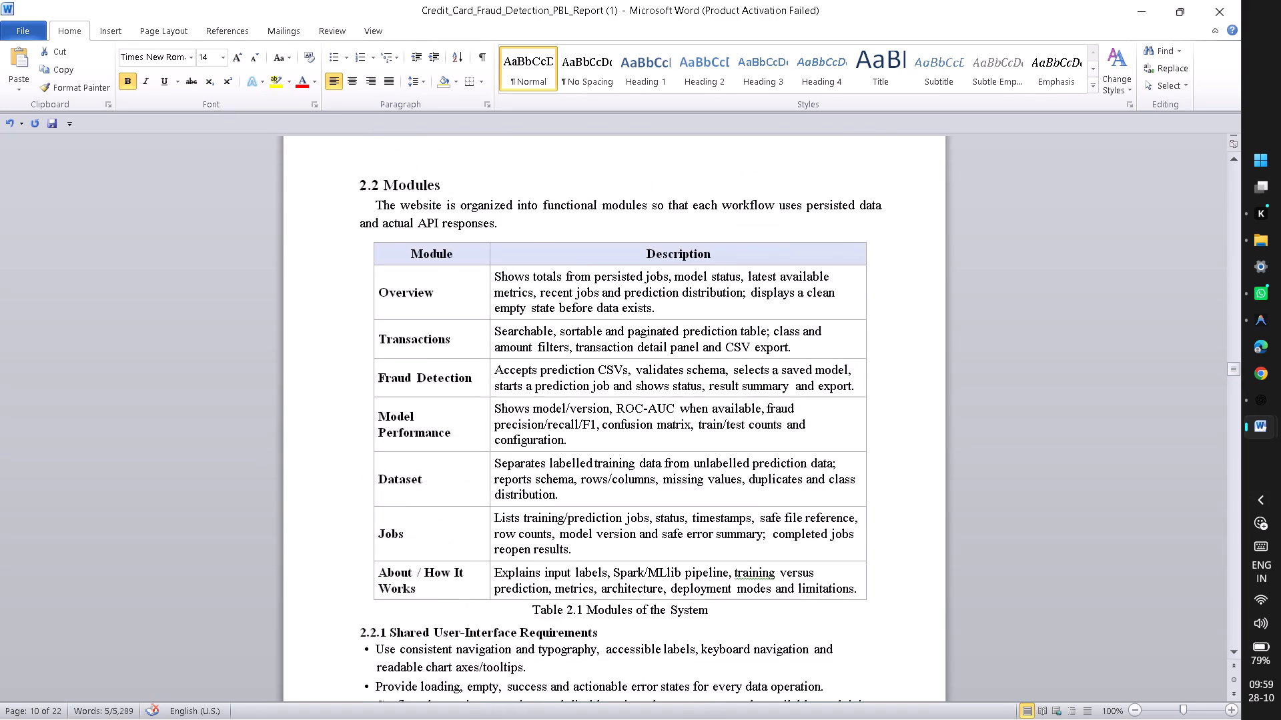
scroll(374, 361, up, 2)
scroll(374, 361, down, 6)
scroll(378, 439, down, 5)
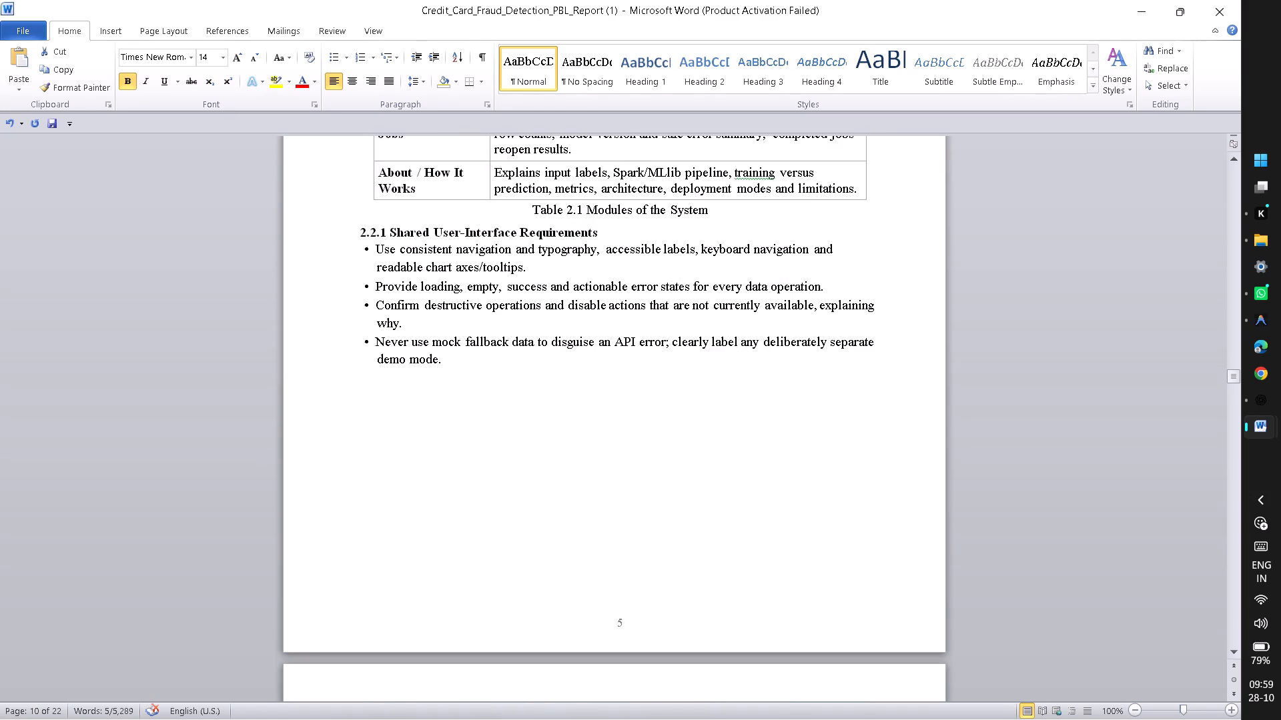
scroll(378, 439, down, 9)
drag(360, 394, 619, 379)
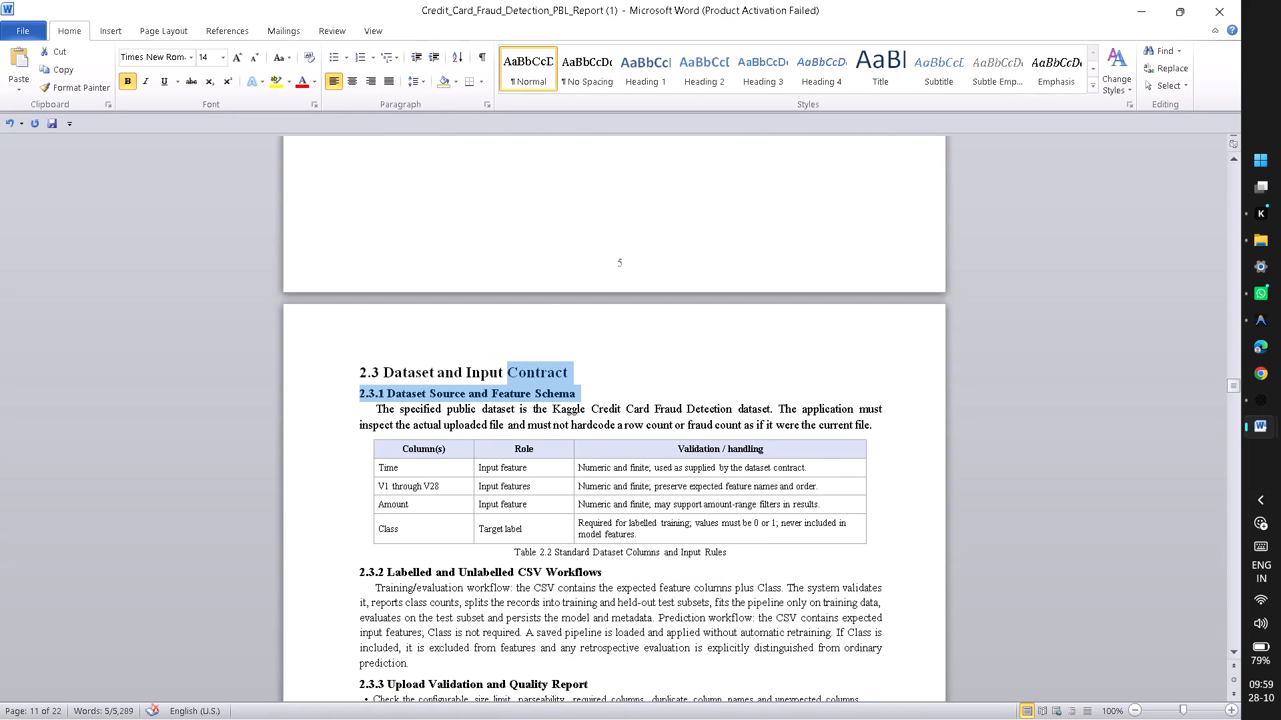
drag(619, 379, 628, 393)
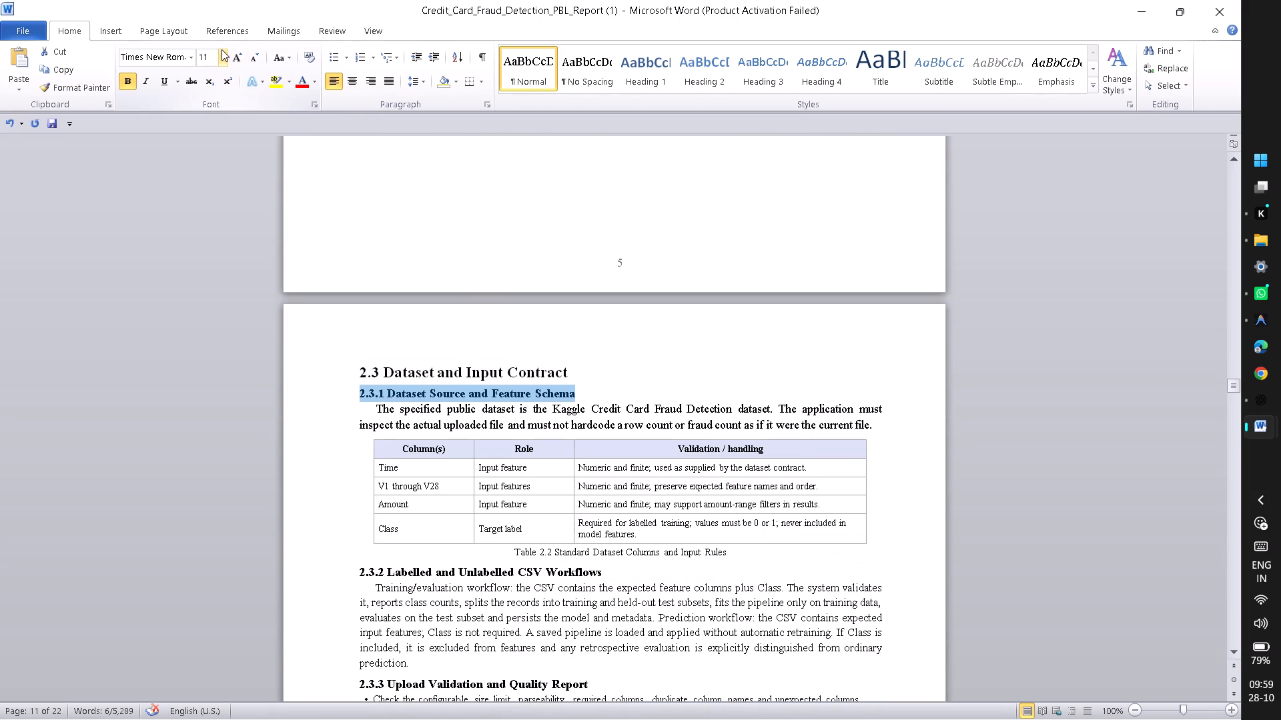
click(231, 54)
click(612, 357)
Check the font size of the 2.3 Dataset and Input Contract heading.
drag(572, 372, 554, 371)
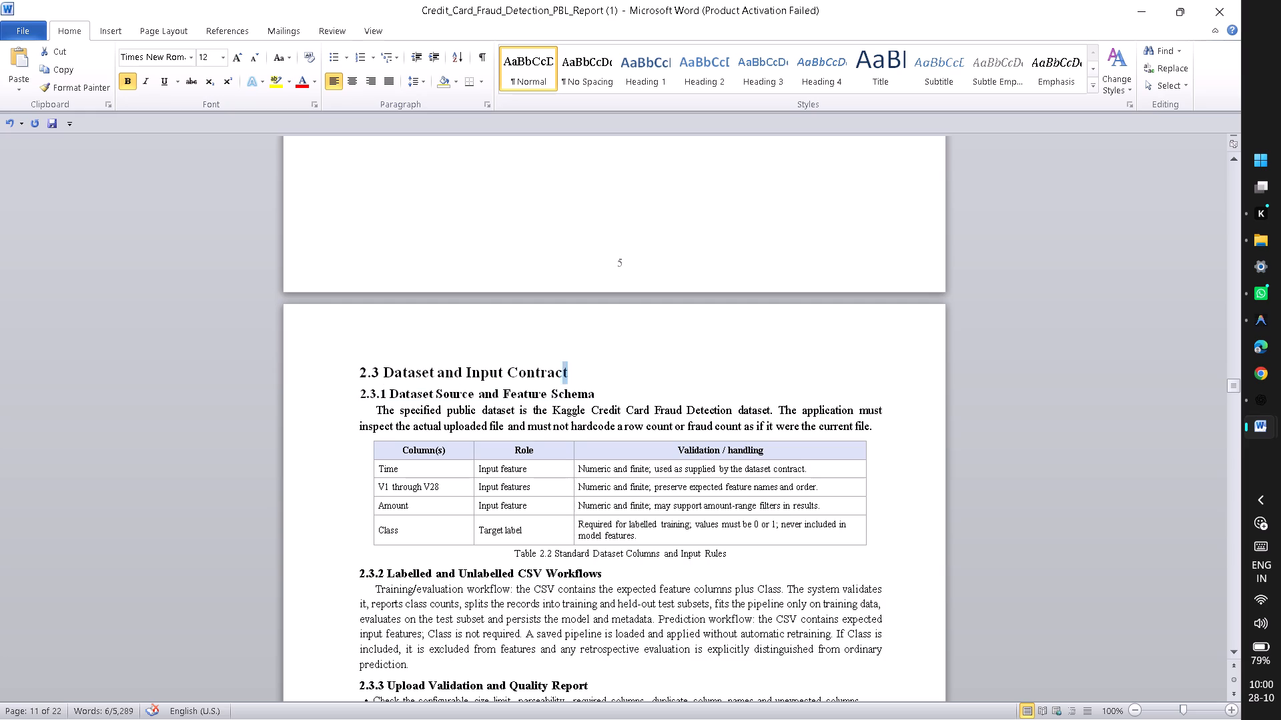
drag(554, 371, 276, 370)
Set the 2.3.1 body paragraph, the dataset columns table and its Table 2.2 caption to 12 pt.
scroll(472, 277, down, 5)
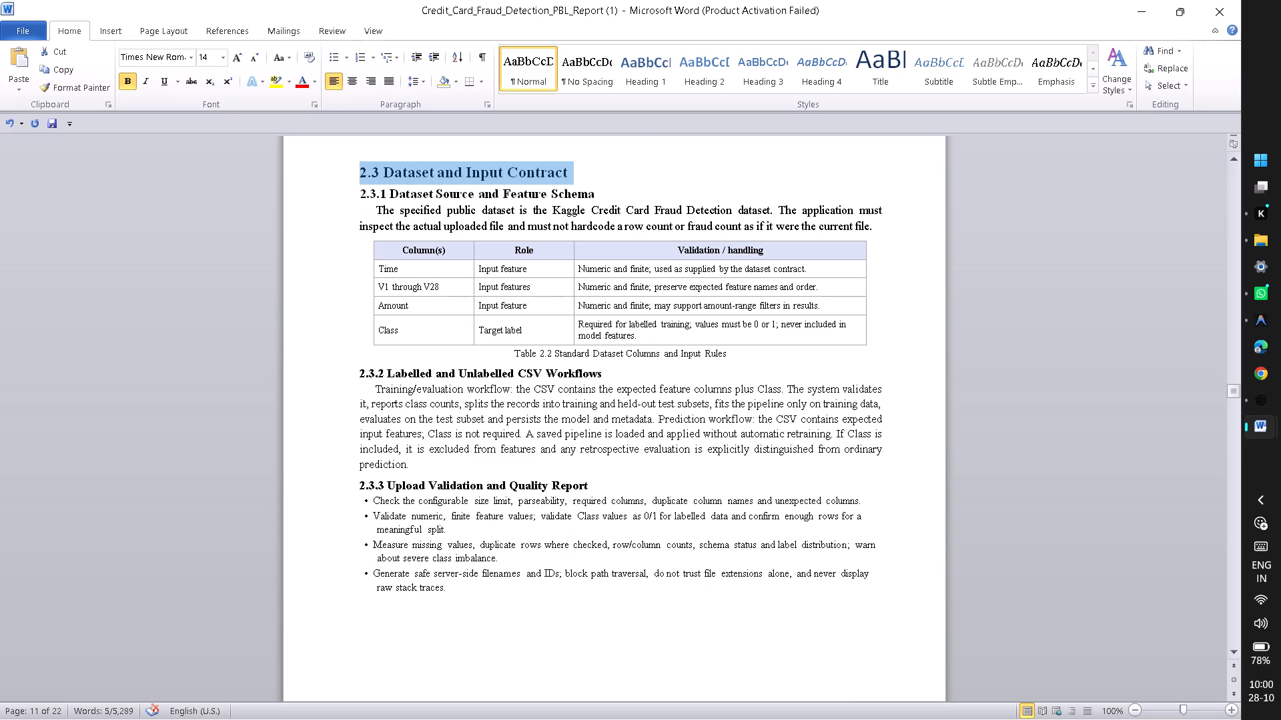
drag(376, 211, 827, 353)
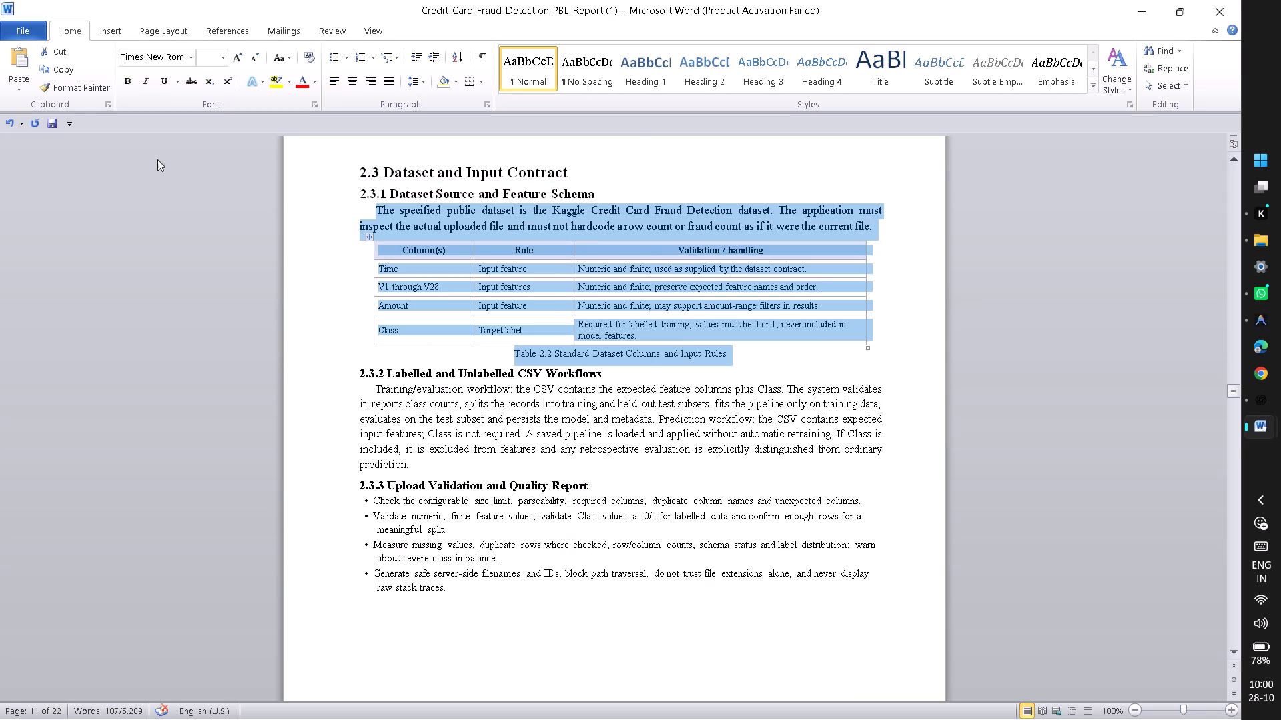
click(222, 59)
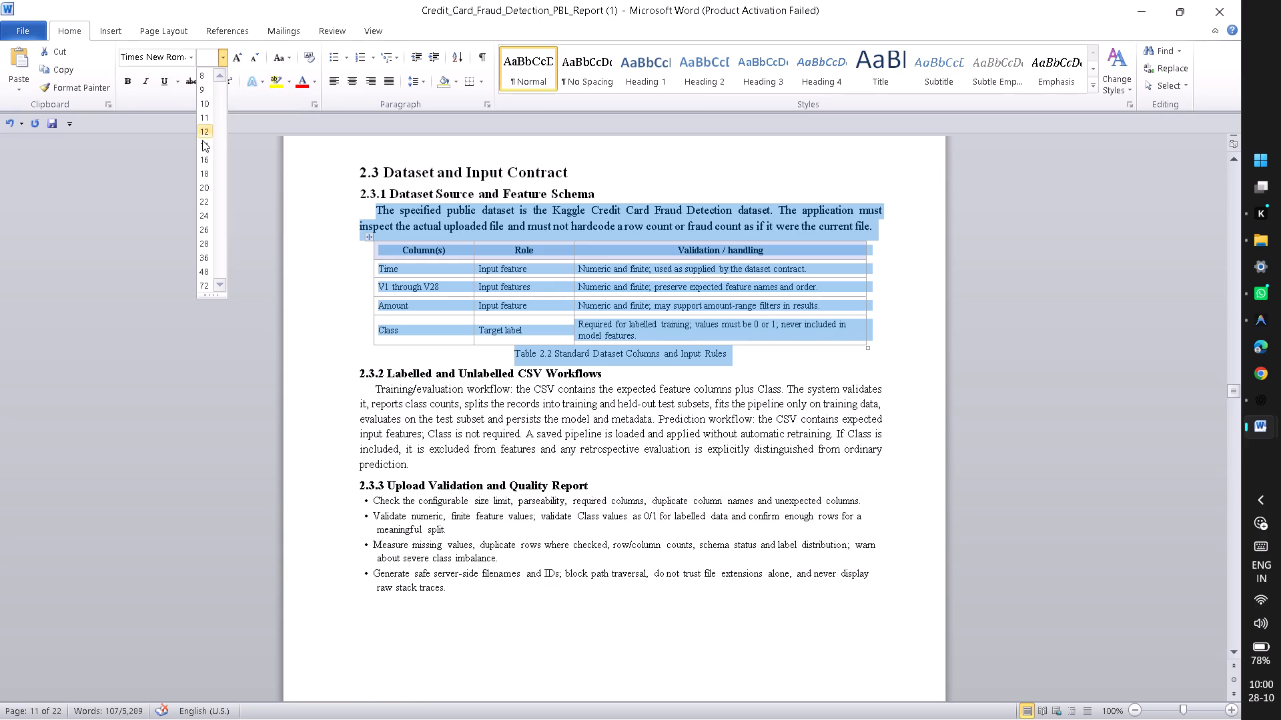
click(207, 134)
click(341, 381)
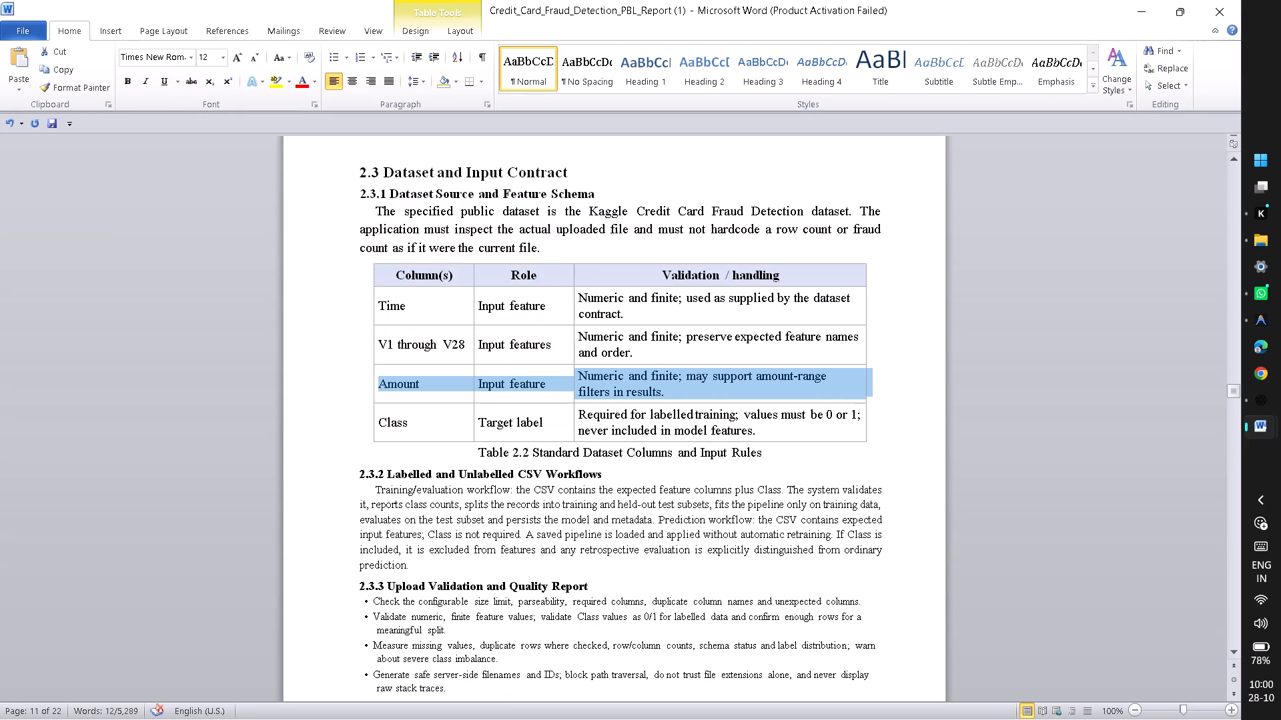
Set sections 2.3.2 and 2.3.3, including their headings, paragraph and bullet list, to 12 pt.
drag(362, 473, 419, 476)
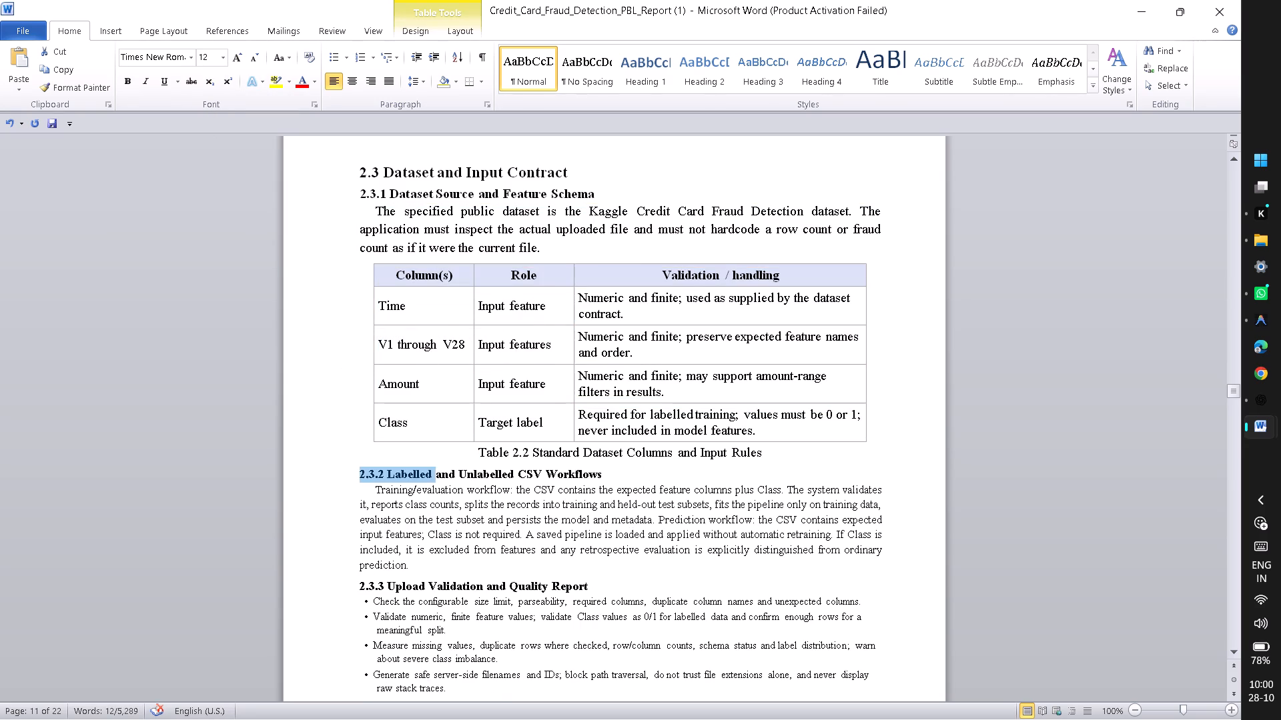
drag(419, 476, 574, 579)
scroll(574, 581, down, 2)
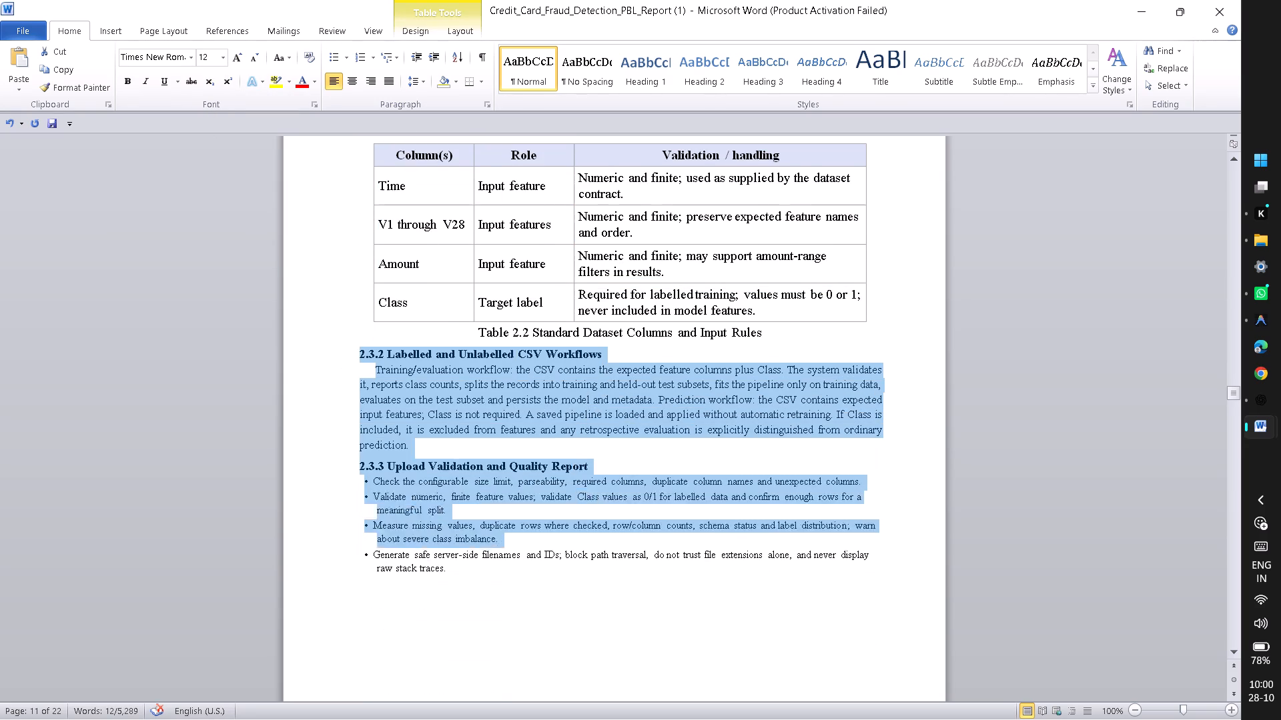
scroll(574, 579, down, 1)
drag(574, 579, 570, 575)
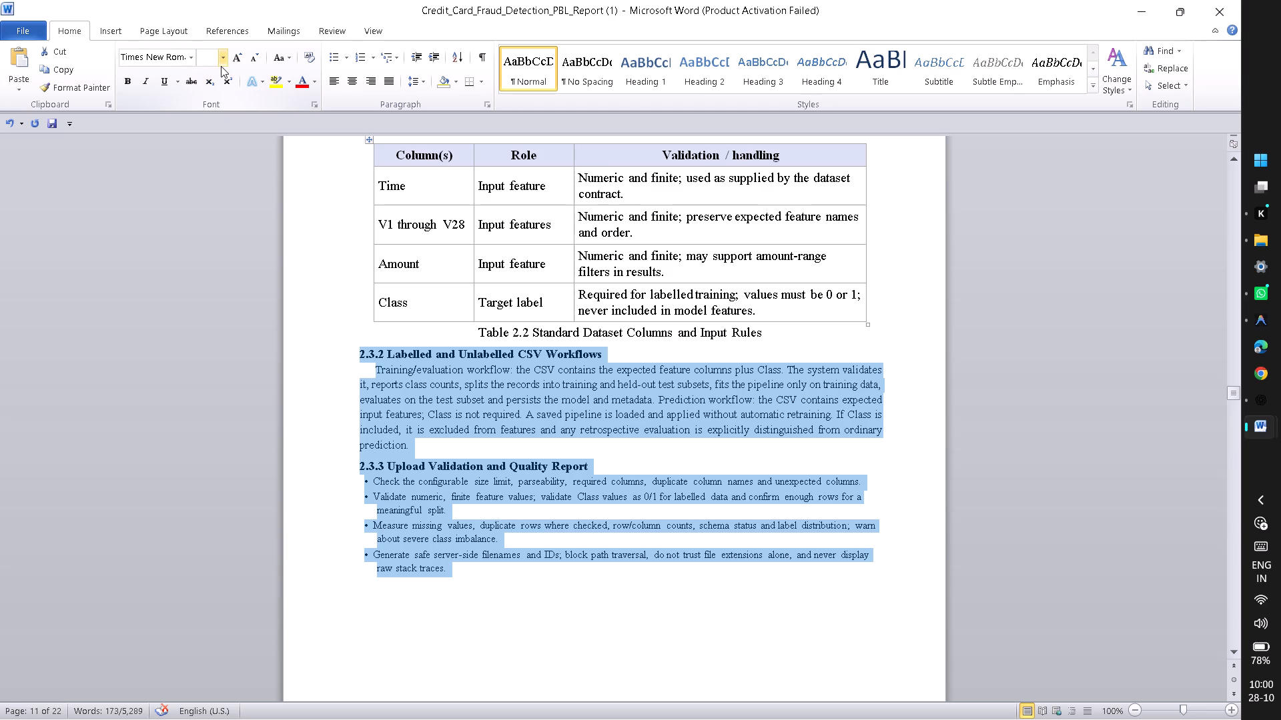
click(221, 66)
click(202, 125)
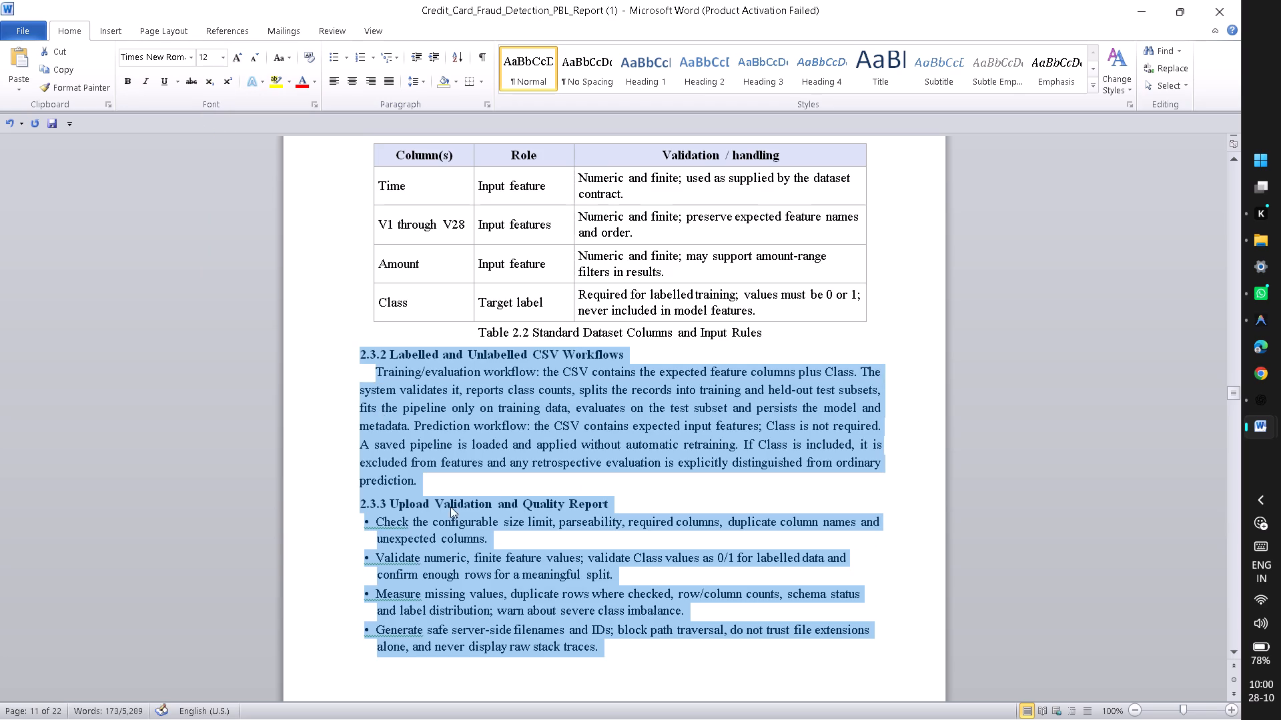
click(354, 523)
Set the 2.4 Machine-Learning Design heading to 14 pt.
scroll(325, 565, up, 4)
scroll(326, 567, down, 3)
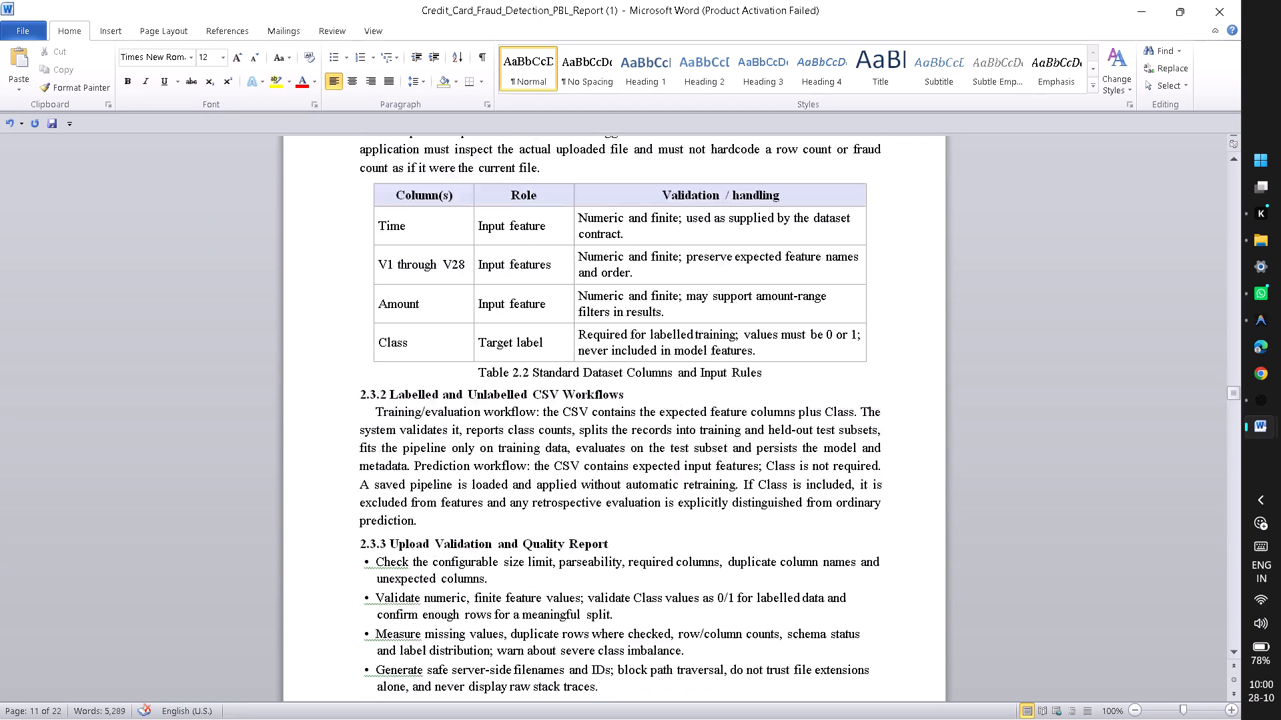
scroll(326, 567, down, 4)
click(391, 598)
scroll(380, 606, down, 6)
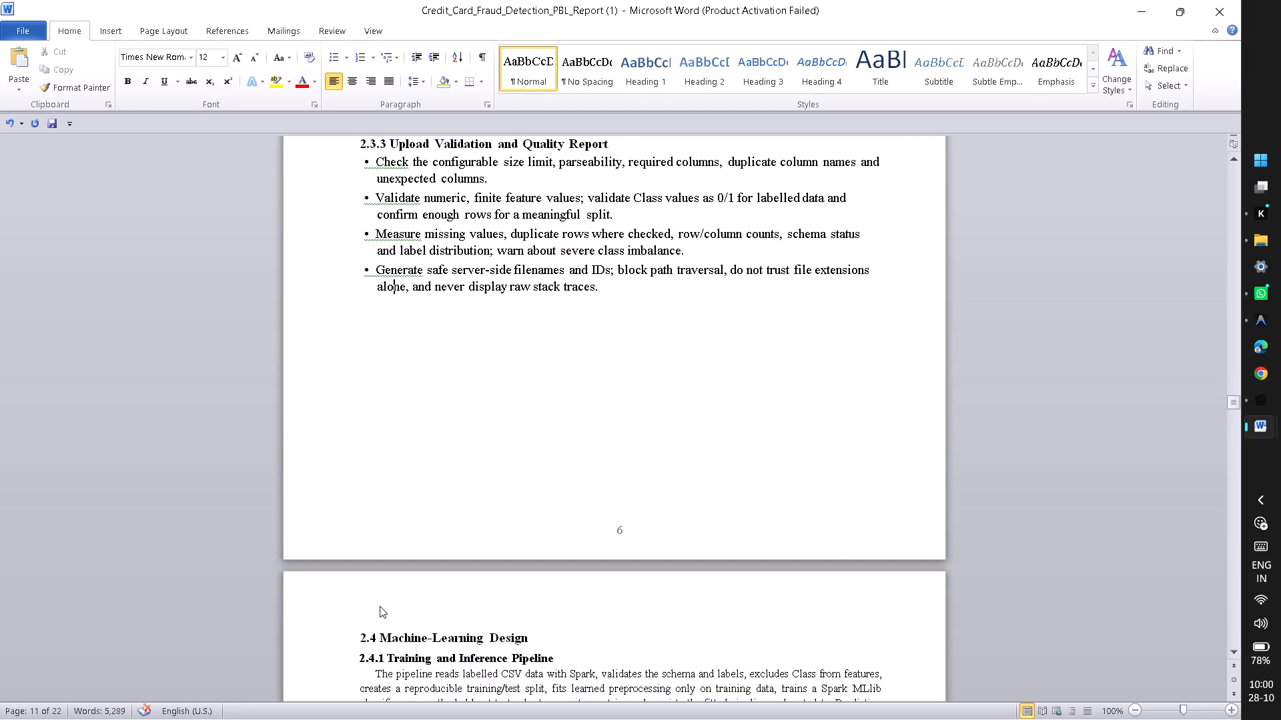
scroll(380, 606, down, 5)
drag(354, 437, 505, 435)
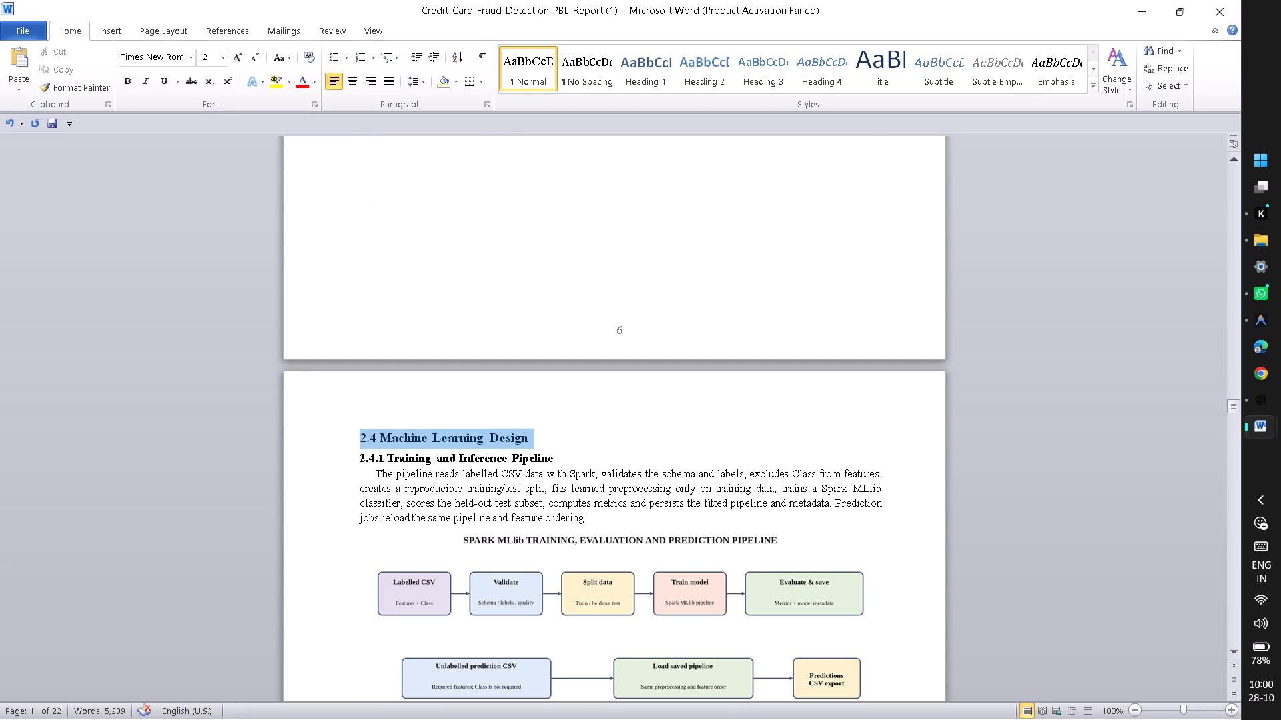
drag(505, 435, 518, 434)
click(235, 53)
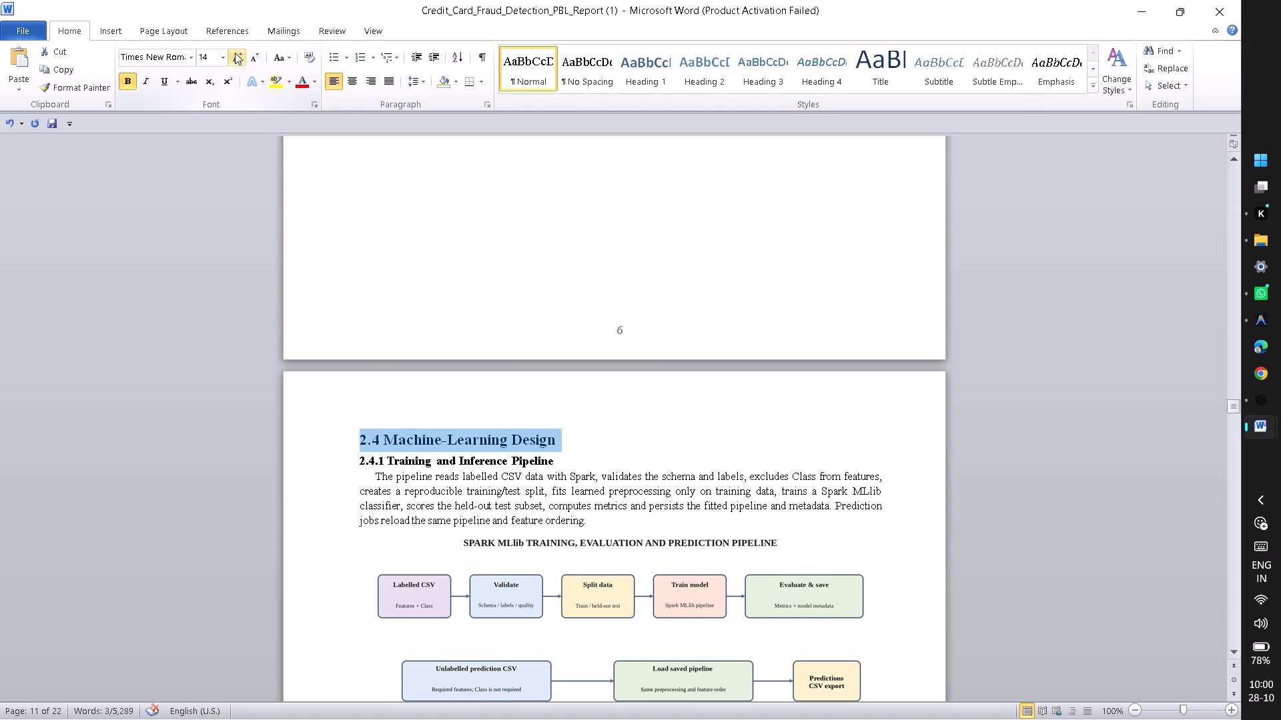
Set the 2.4.1 Training and Inference Pipeline heading and its body paragraph to 12 pt.
scroll(390, 495, down, 1)
drag(359, 419, 628, 527)
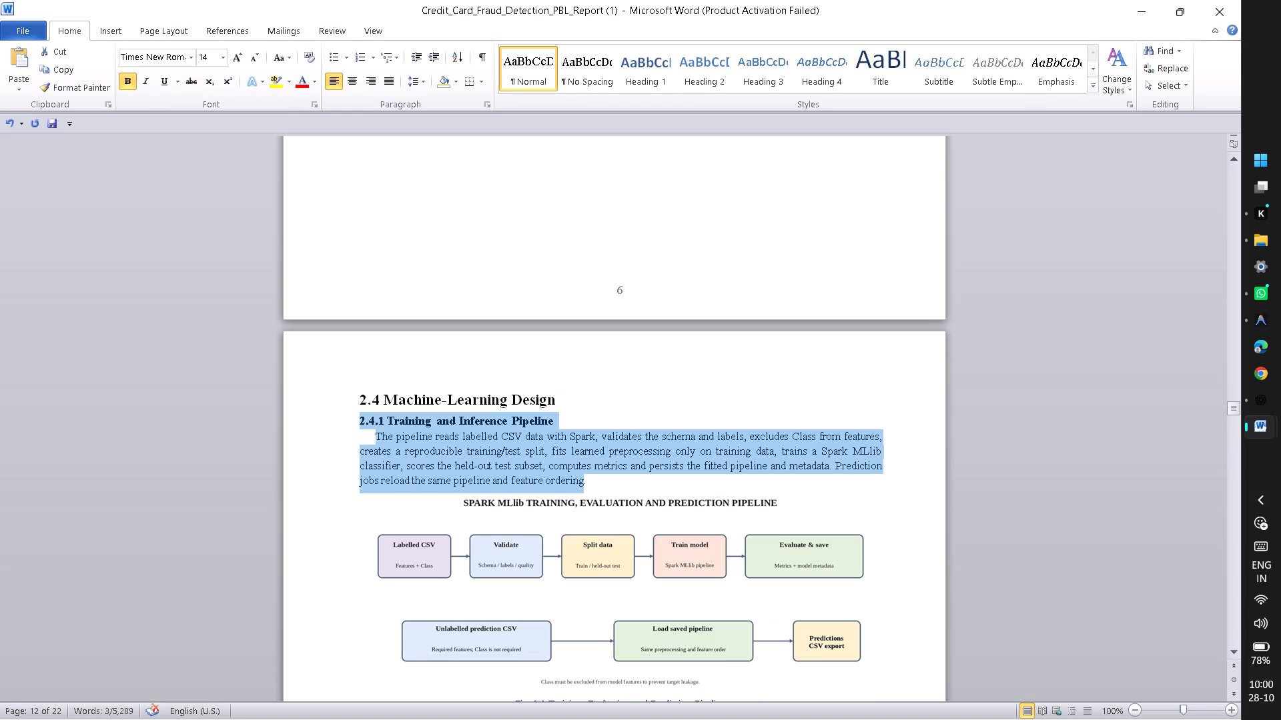
drag(628, 527, 633, 519)
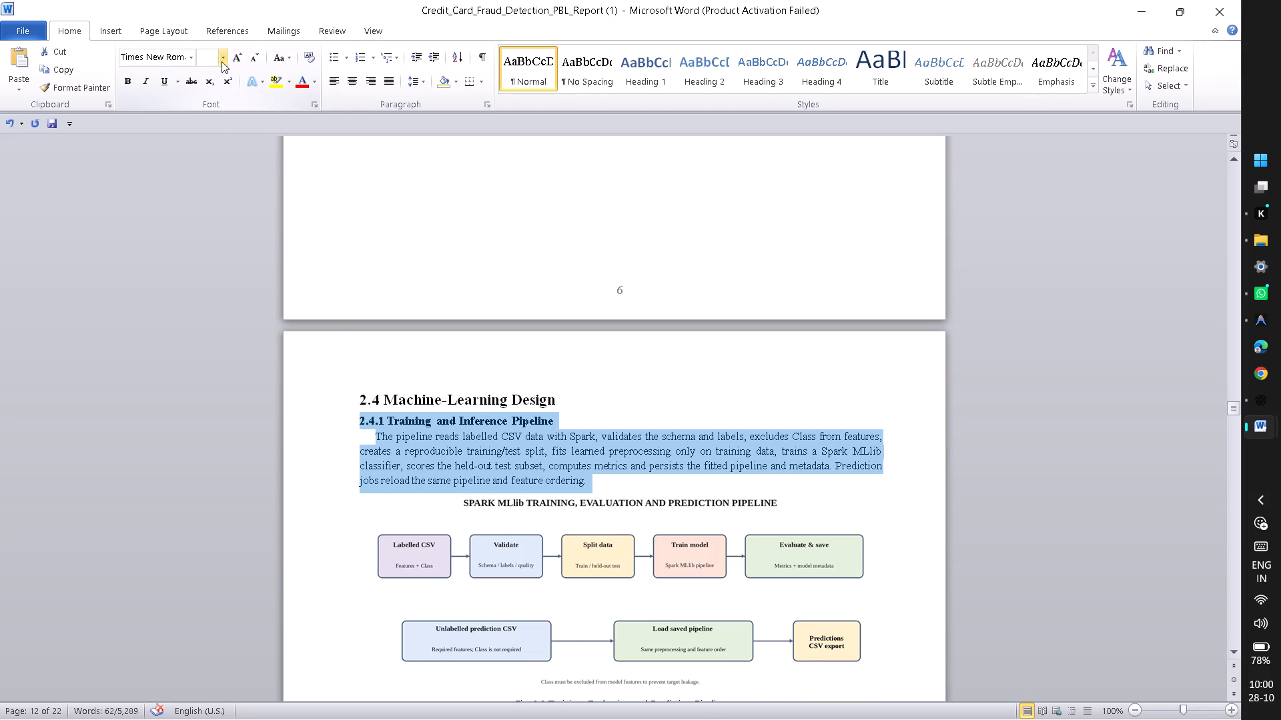
click(223, 63)
click(204, 133)
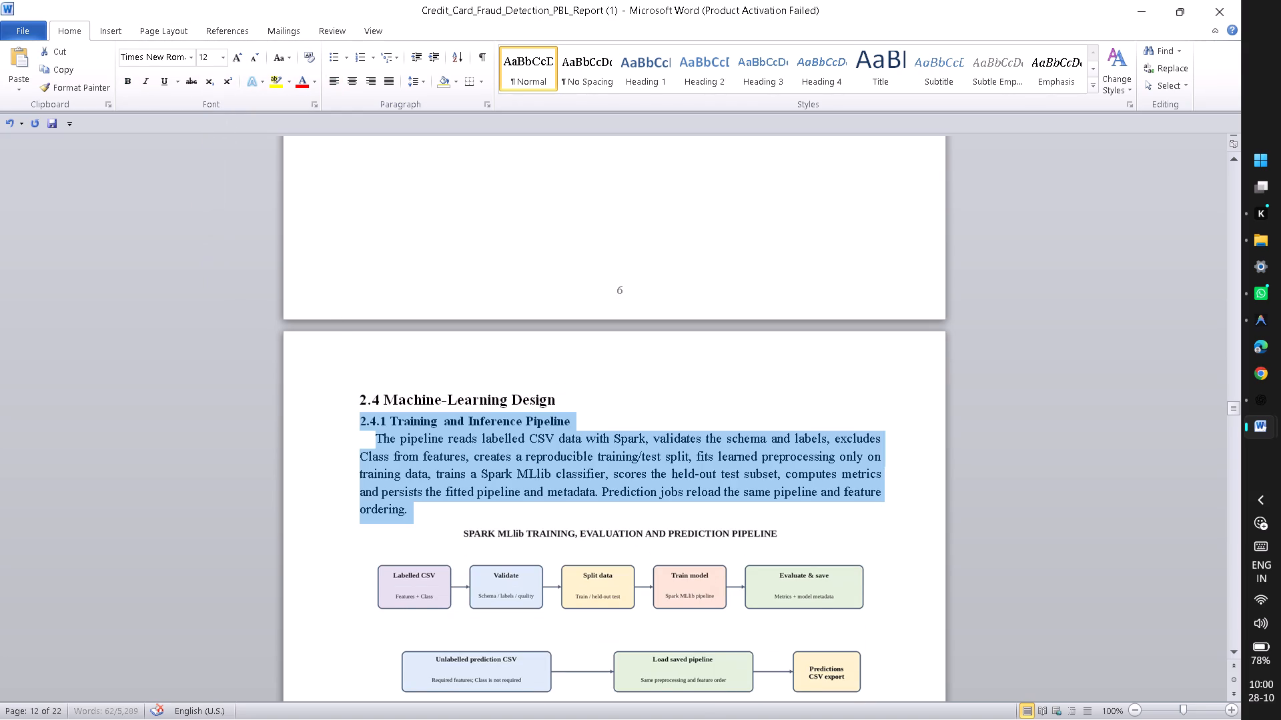
click(649, 357)
Set the Fig. 2.2 caption, sections 2.4.2 and 2.4.3 with their headings, and the evaluation metrics table to 12 pt.
scroll(560, 661, down, 8)
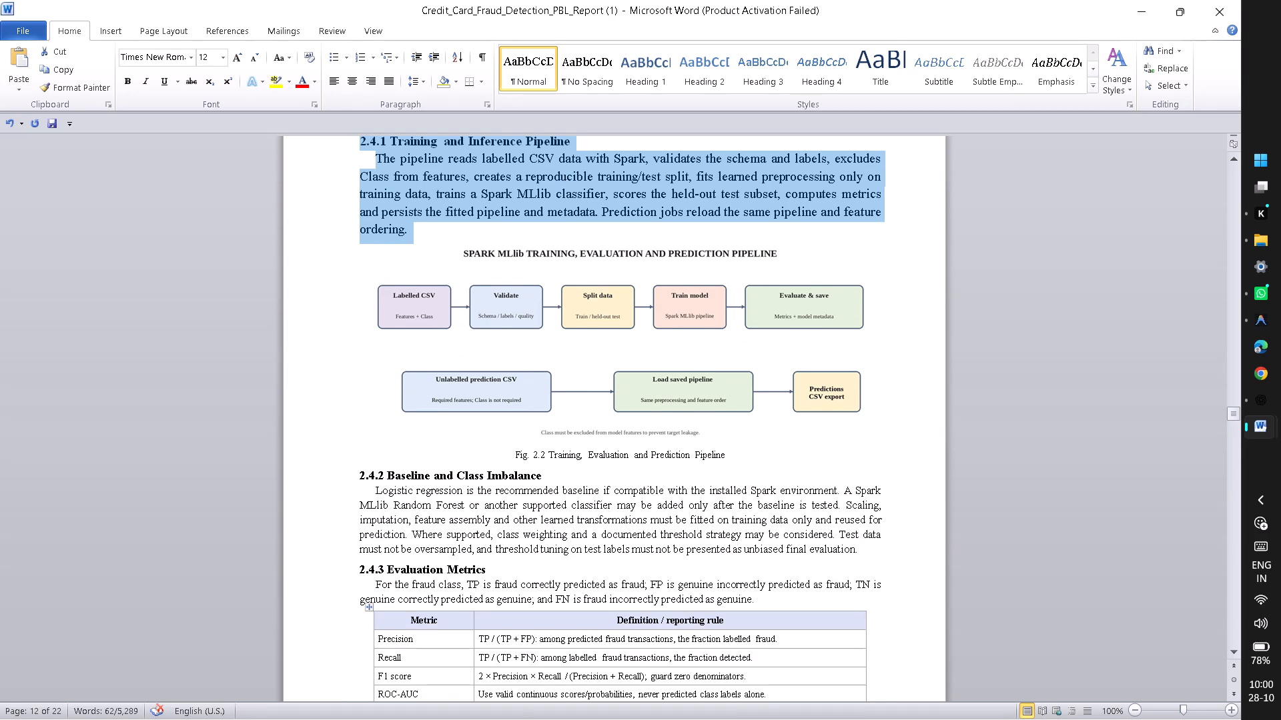
drag(510, 413, 602, 469)
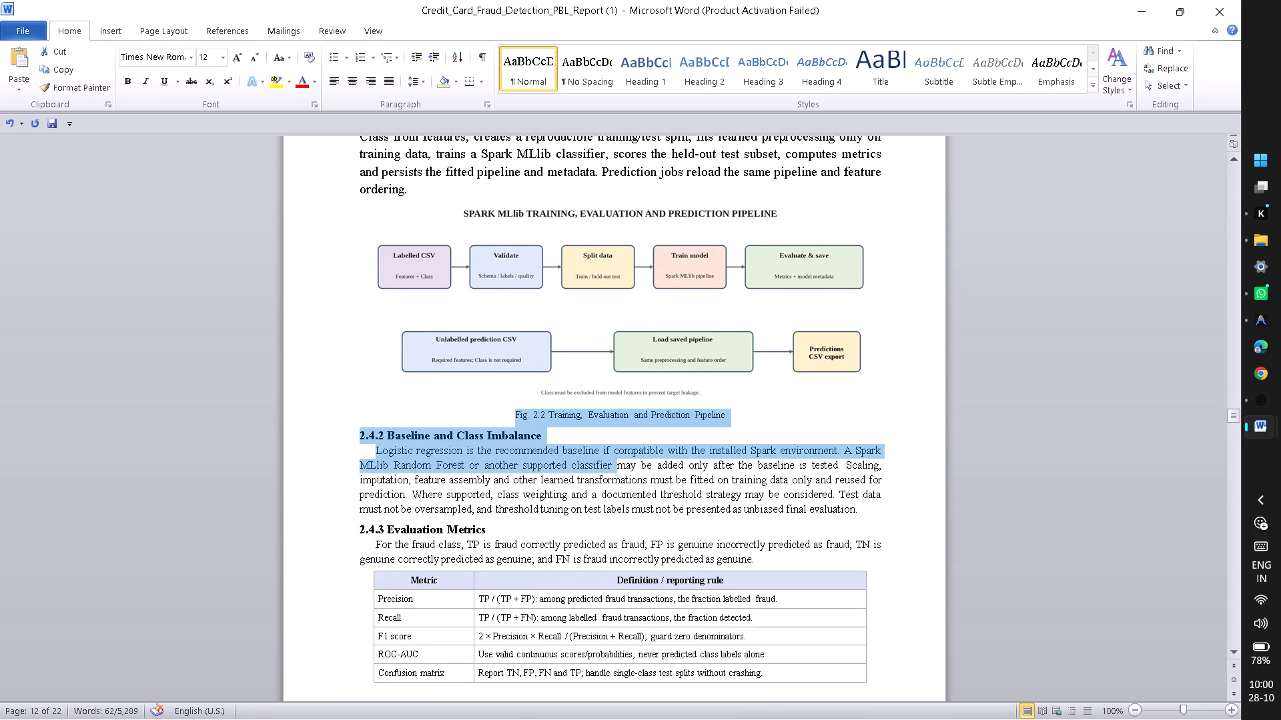
drag(602, 469, 622, 641)
scroll(620, 663, down, 2)
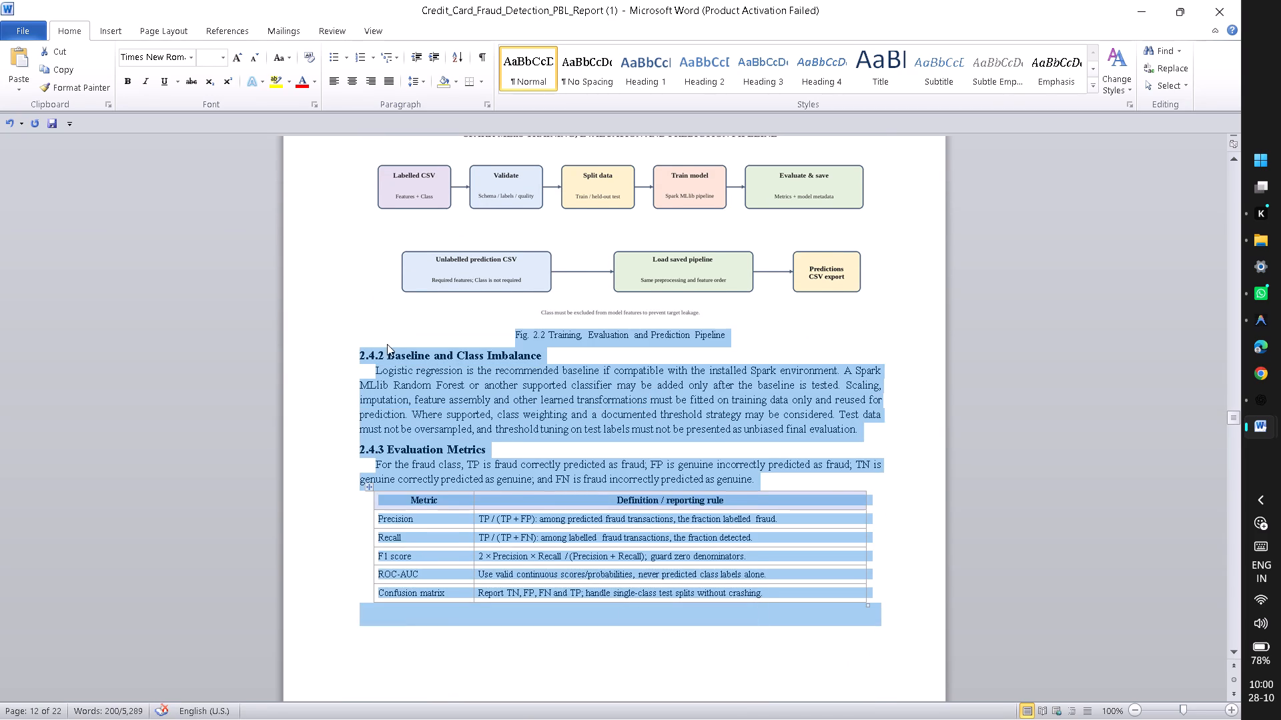
click(224, 61)
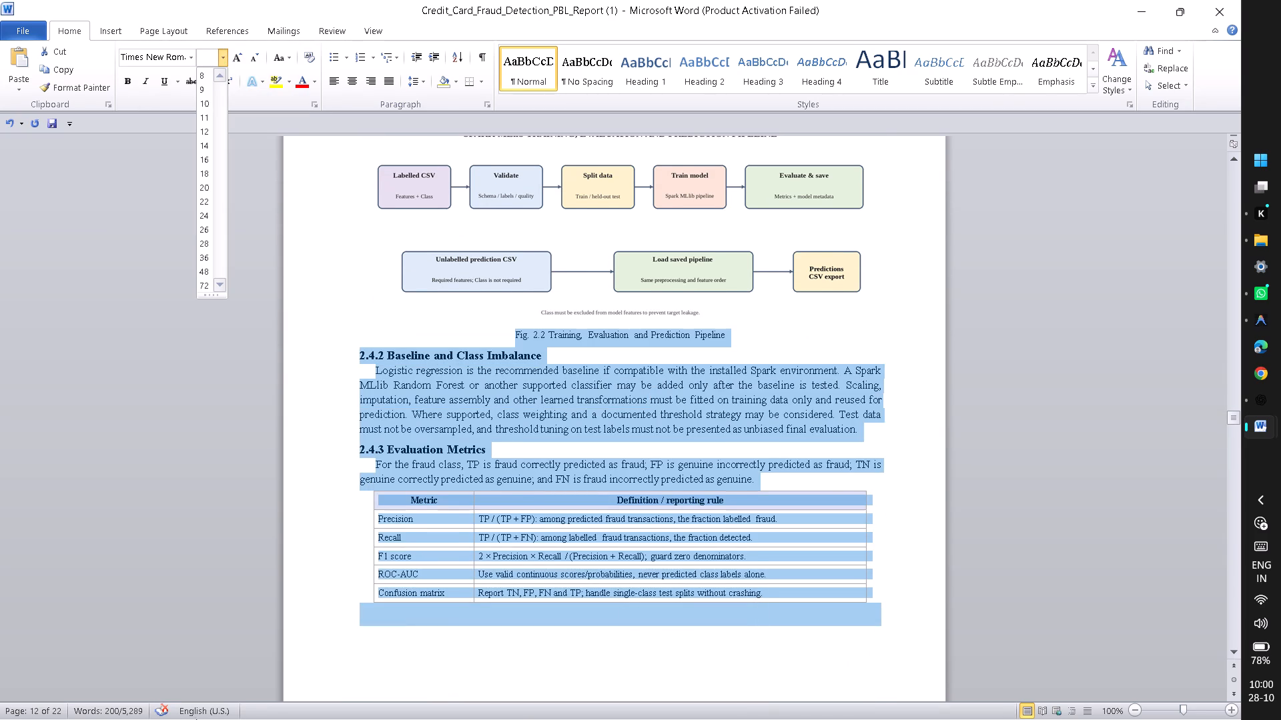
click(204, 127)
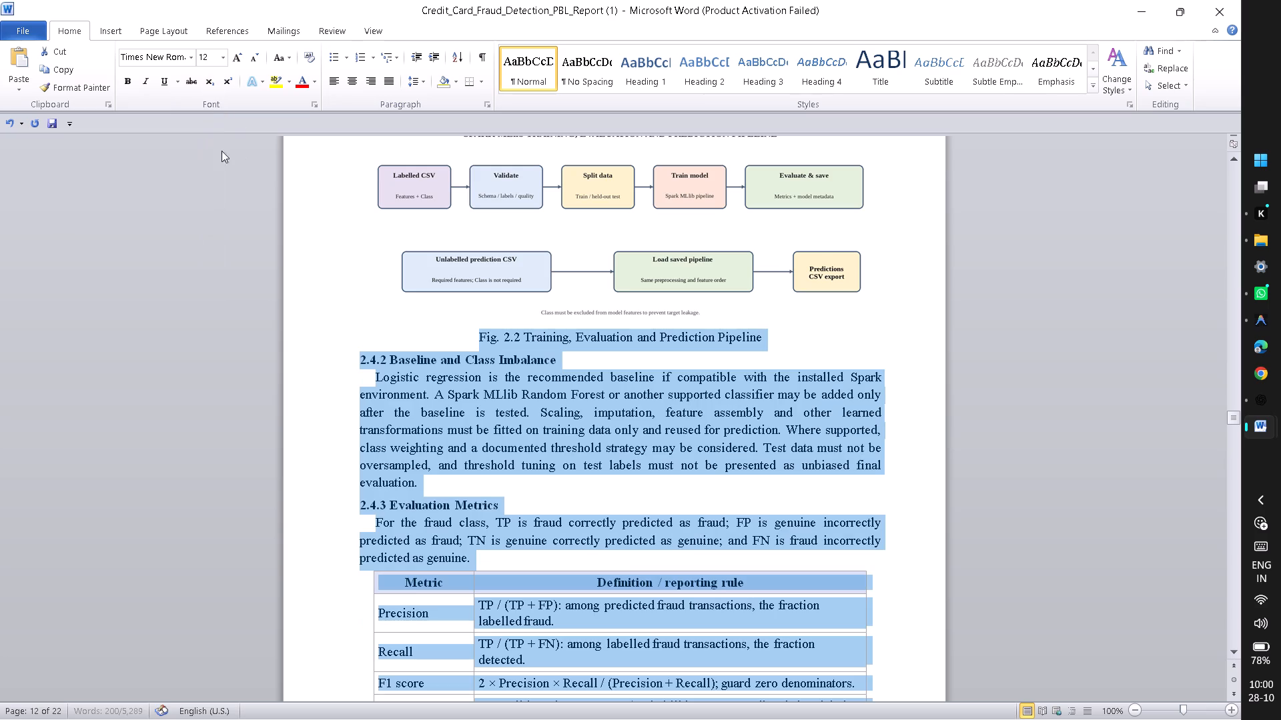
click(301, 395)
Set the 2.5 Backend API and Persistence Design heading to 14 pt.
scroll(308, 401, down, 7)
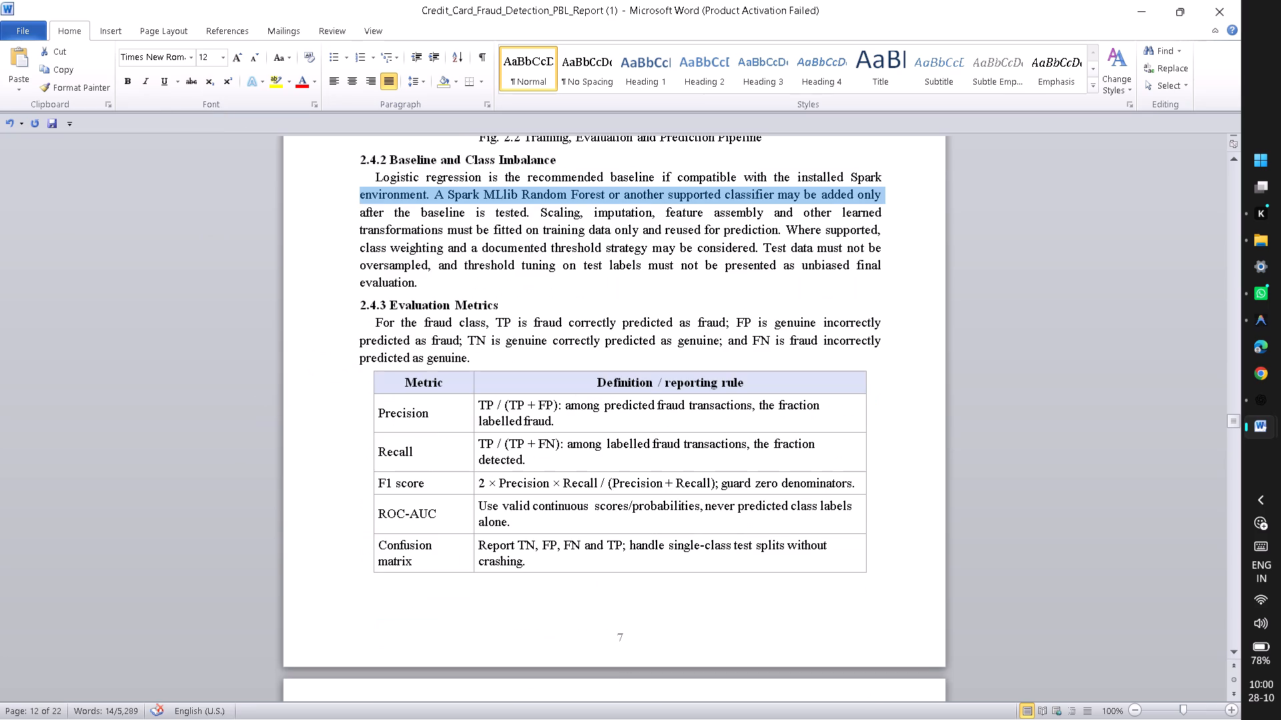
scroll(307, 400, down, 10)
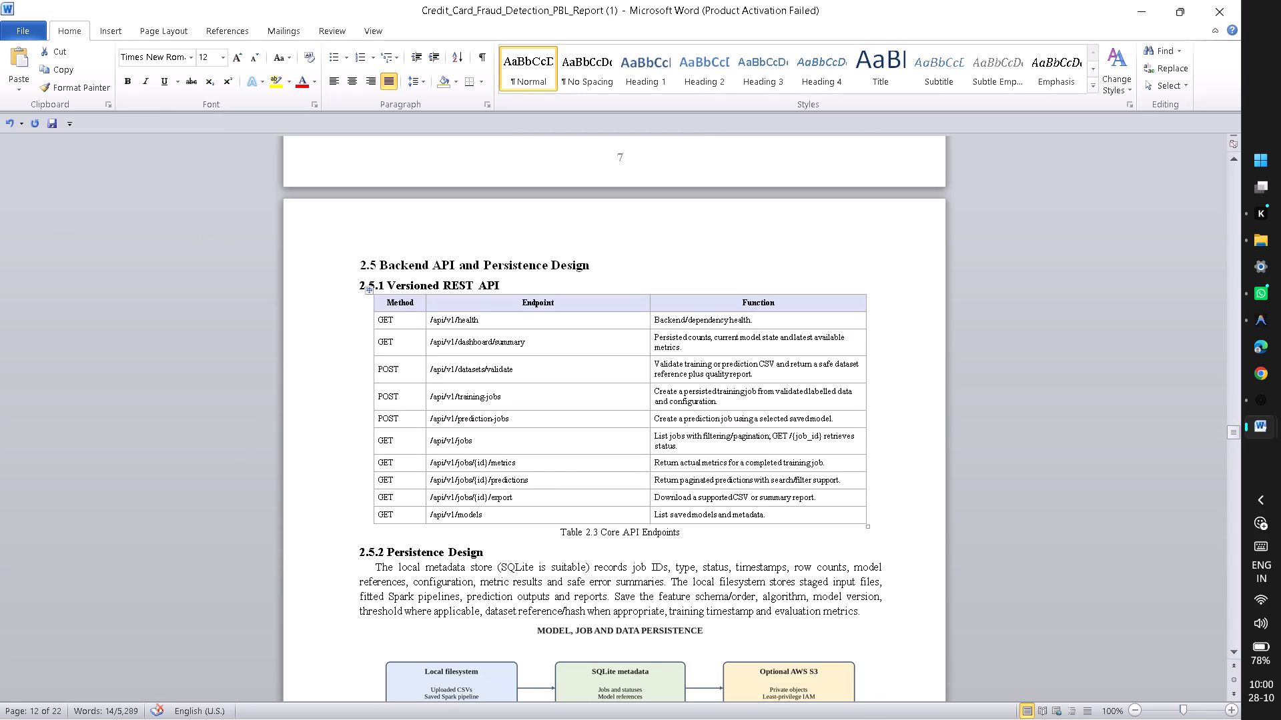
drag(356, 264, 589, 260)
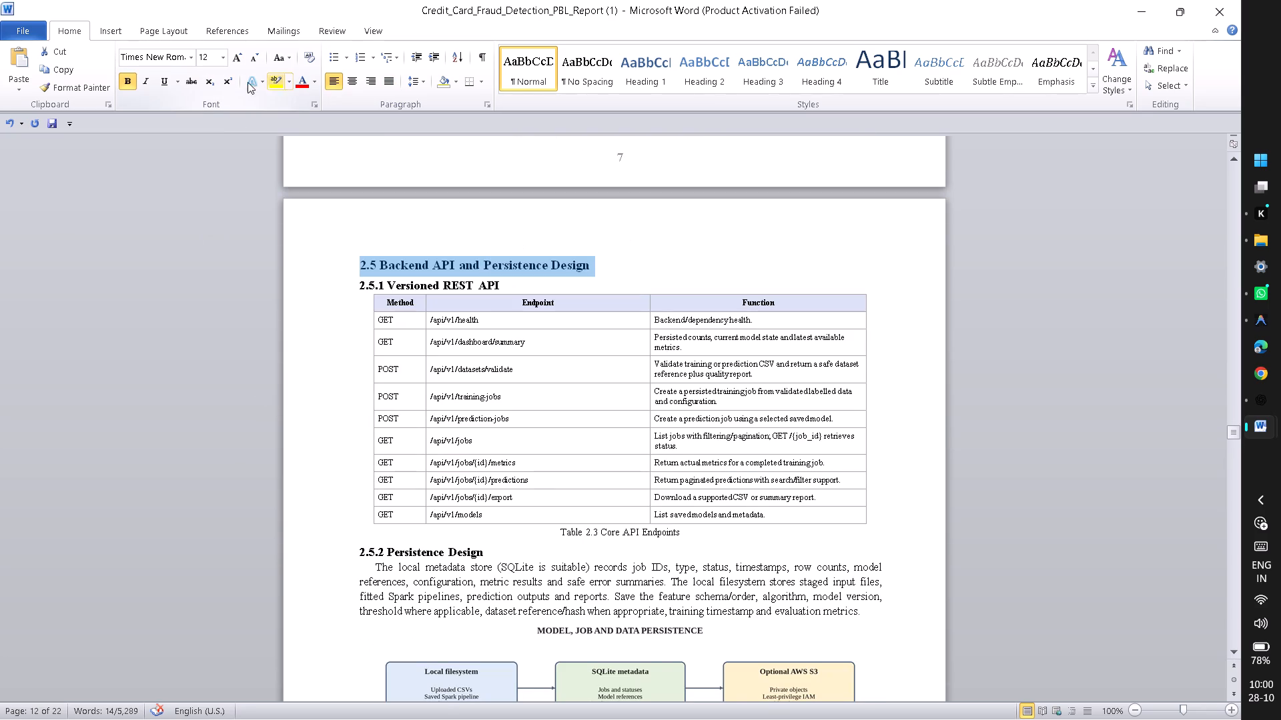
click(234, 57)
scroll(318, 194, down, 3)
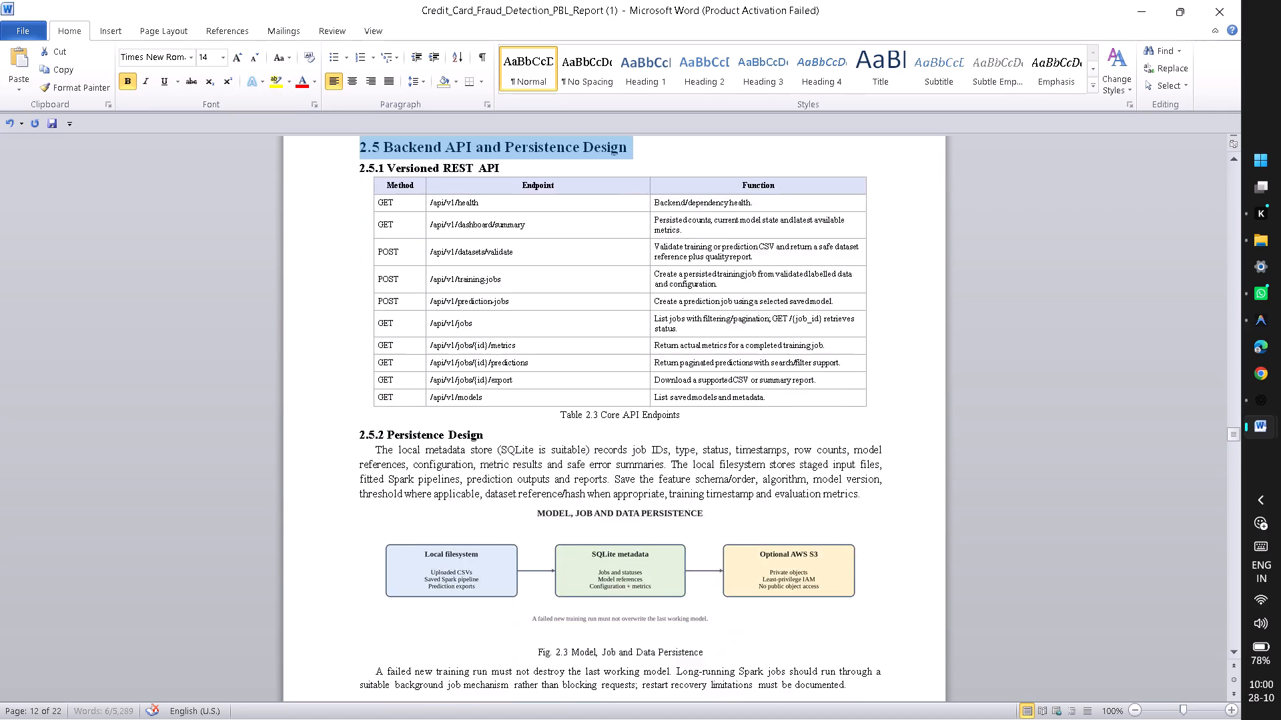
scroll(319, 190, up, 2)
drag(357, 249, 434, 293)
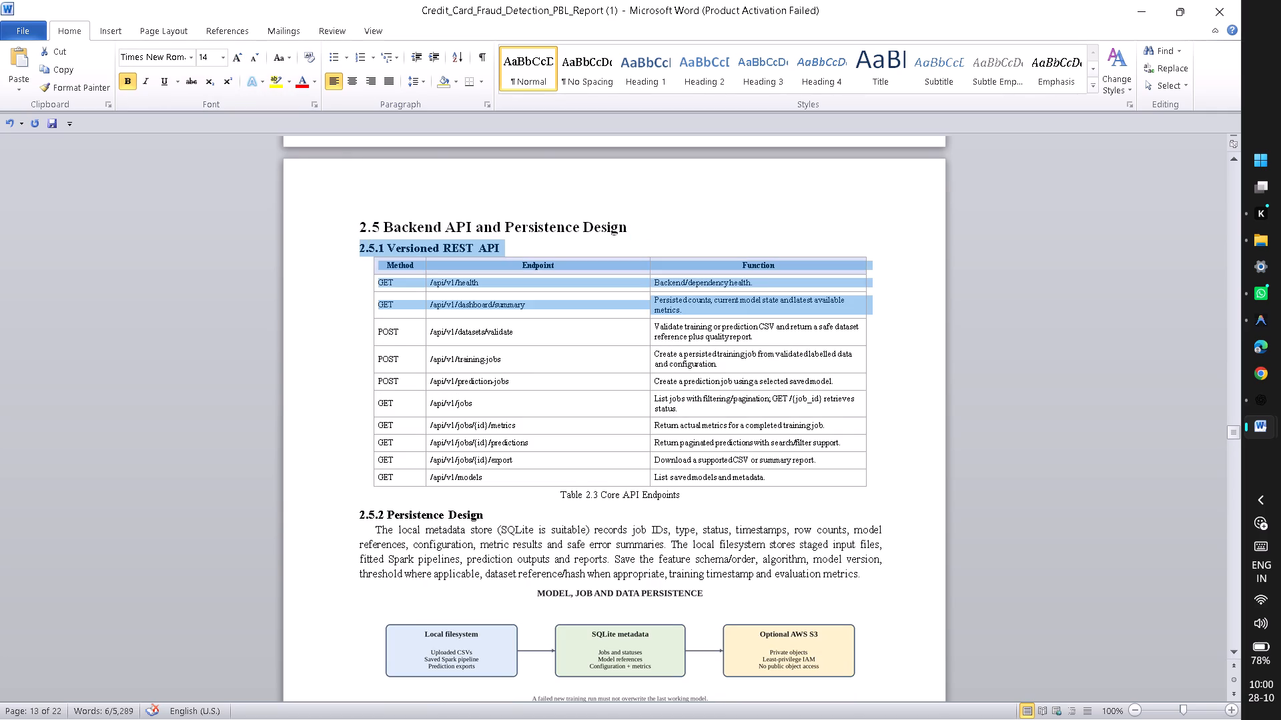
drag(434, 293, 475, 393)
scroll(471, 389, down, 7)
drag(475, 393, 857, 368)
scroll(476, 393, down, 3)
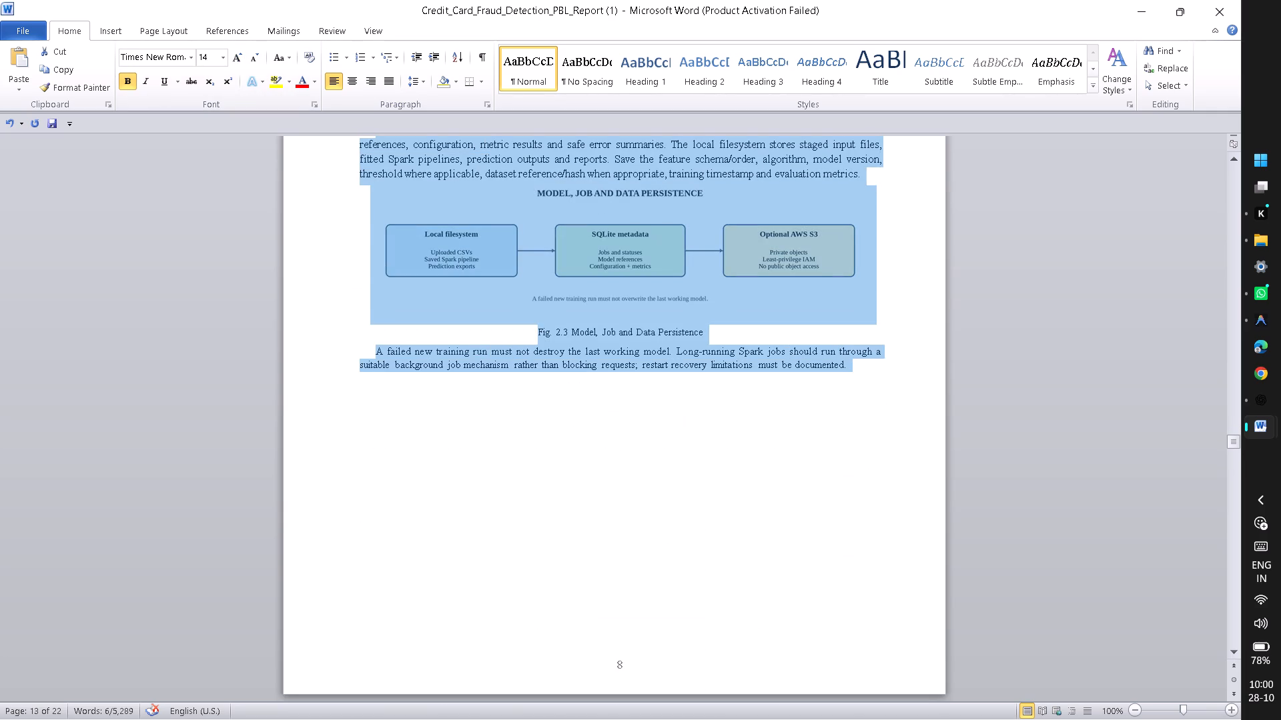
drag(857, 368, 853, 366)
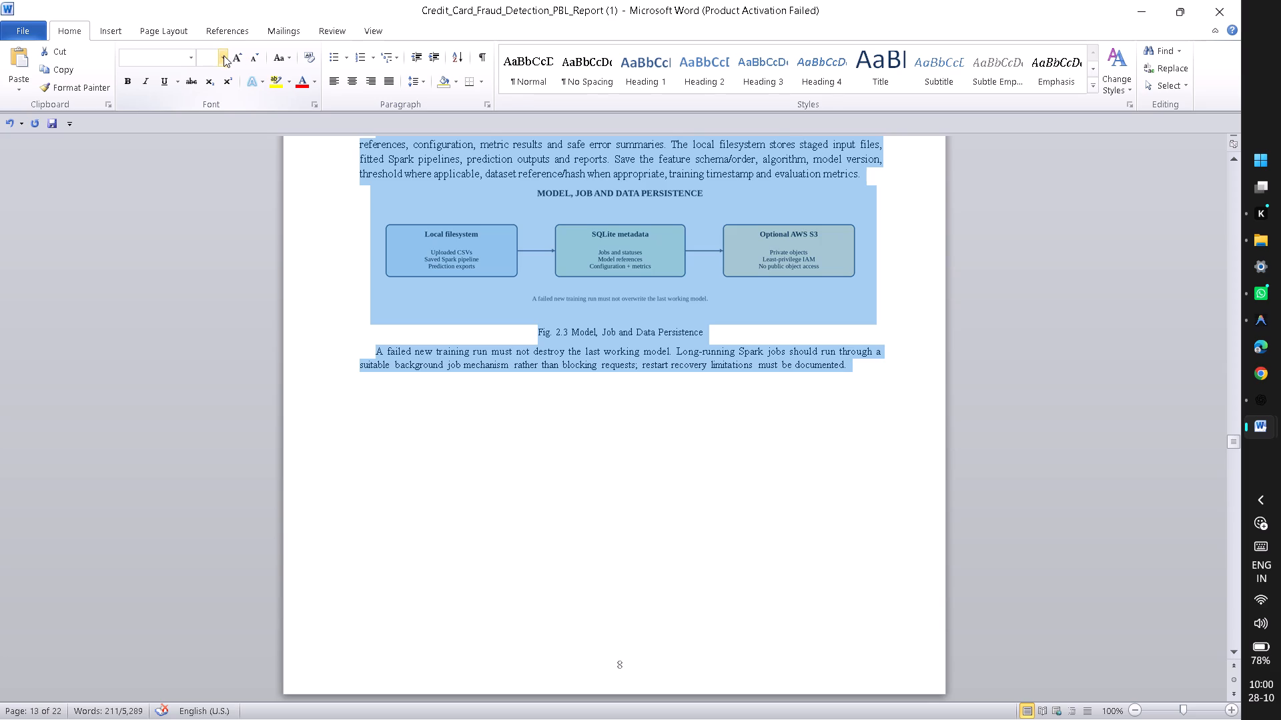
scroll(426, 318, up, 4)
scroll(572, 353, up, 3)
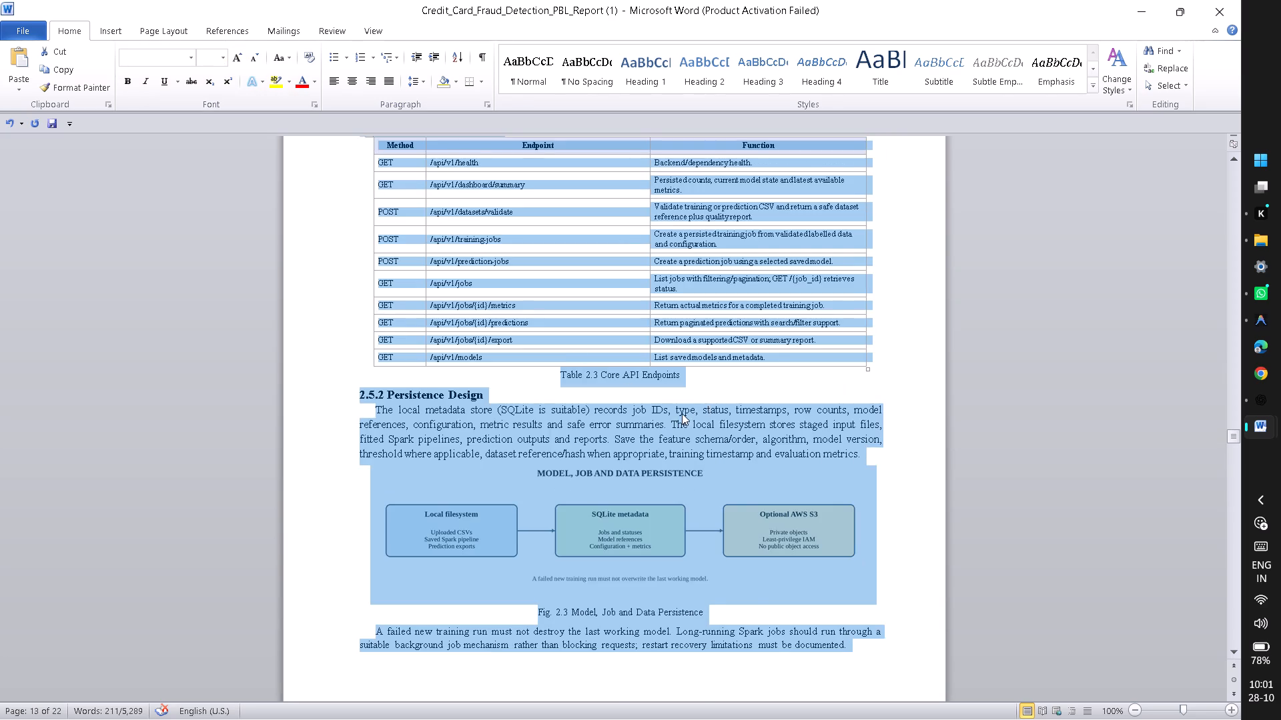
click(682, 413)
Set the 2.5.1 heading, API endpoints table, Table 2.3 caption, and 2.5.2 heading and paragraph to 12 pt, leaving out the persistence diagram.
scroll(496, 386, up, 6)
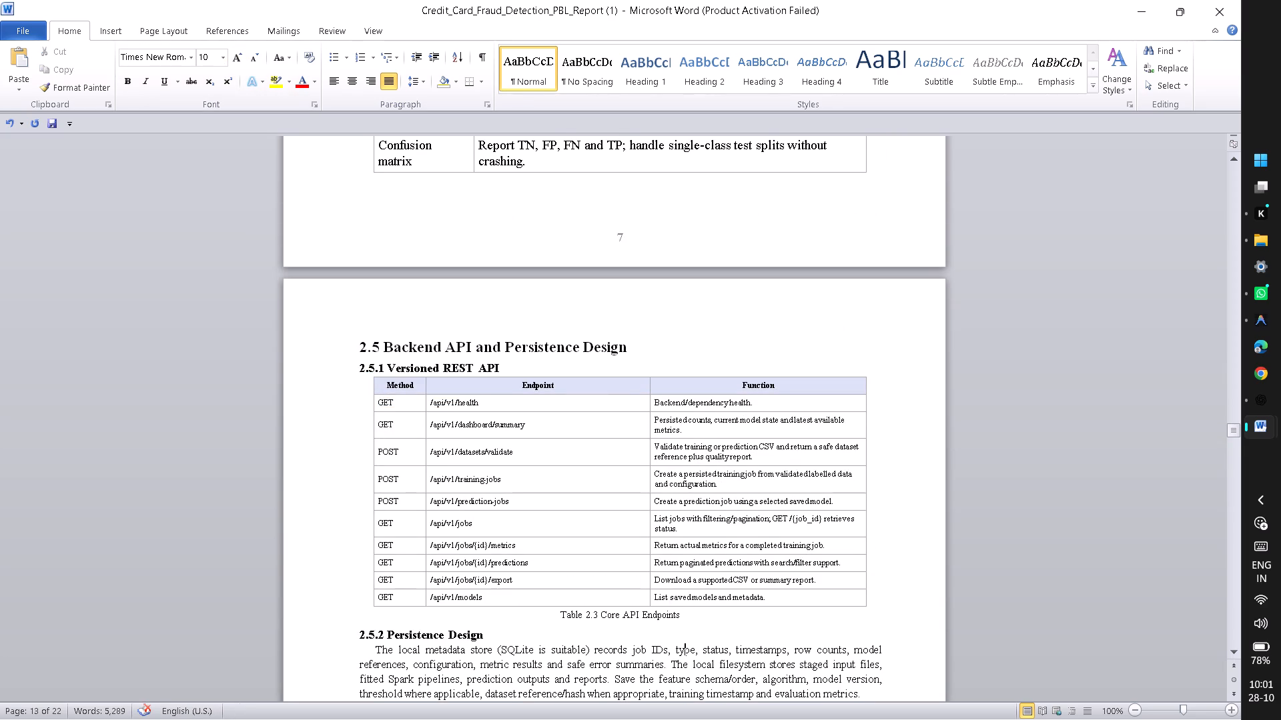
drag(355, 367, 834, 449)
scroll(590, 479, down, 6)
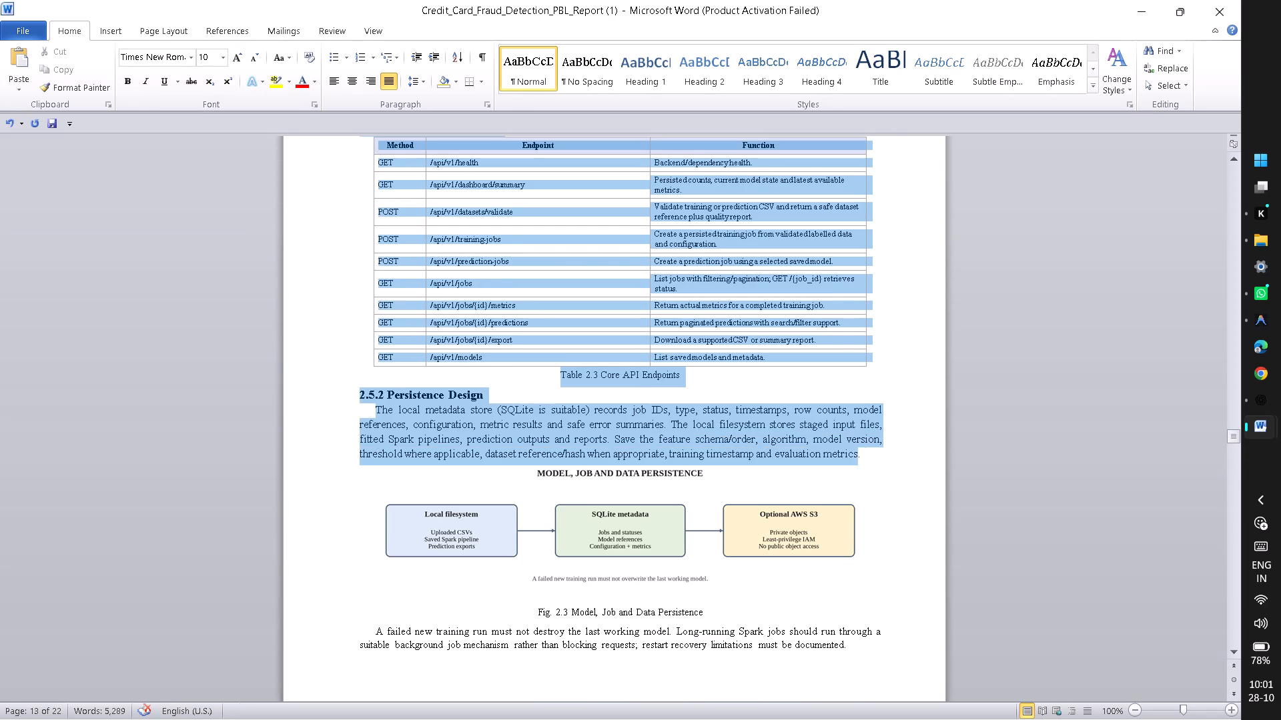
drag(834, 449, 862, 453)
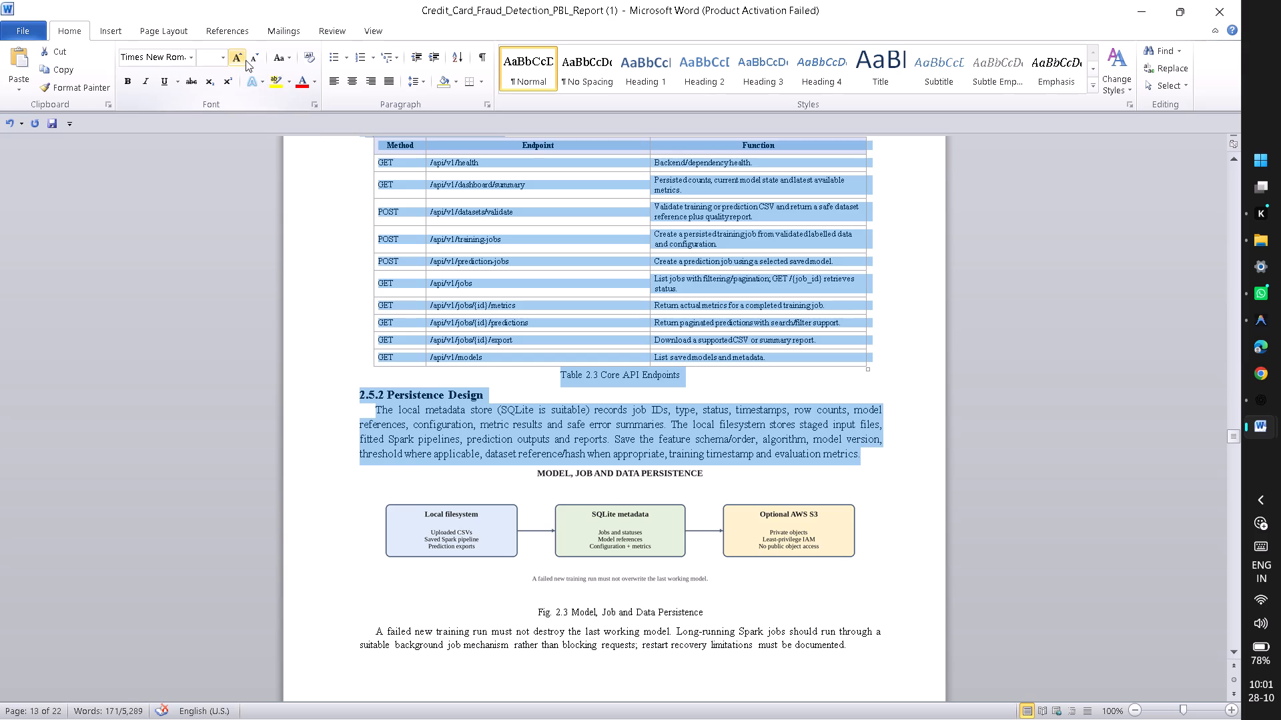
click(223, 56)
click(202, 130)
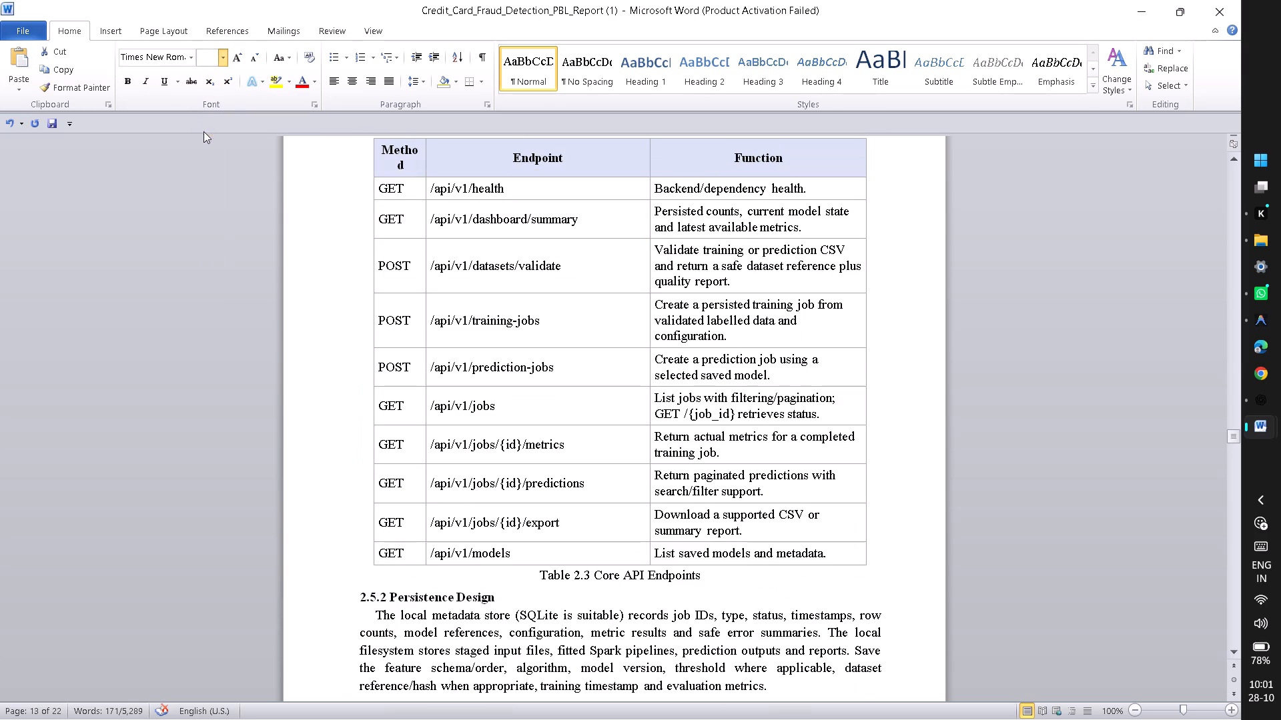
scroll(415, 305, up, 5)
click(298, 367)
Set the paragraph about failed training runs below the Fig. 2.3 caption to 12 pt.
scroll(323, 357, down, 14)
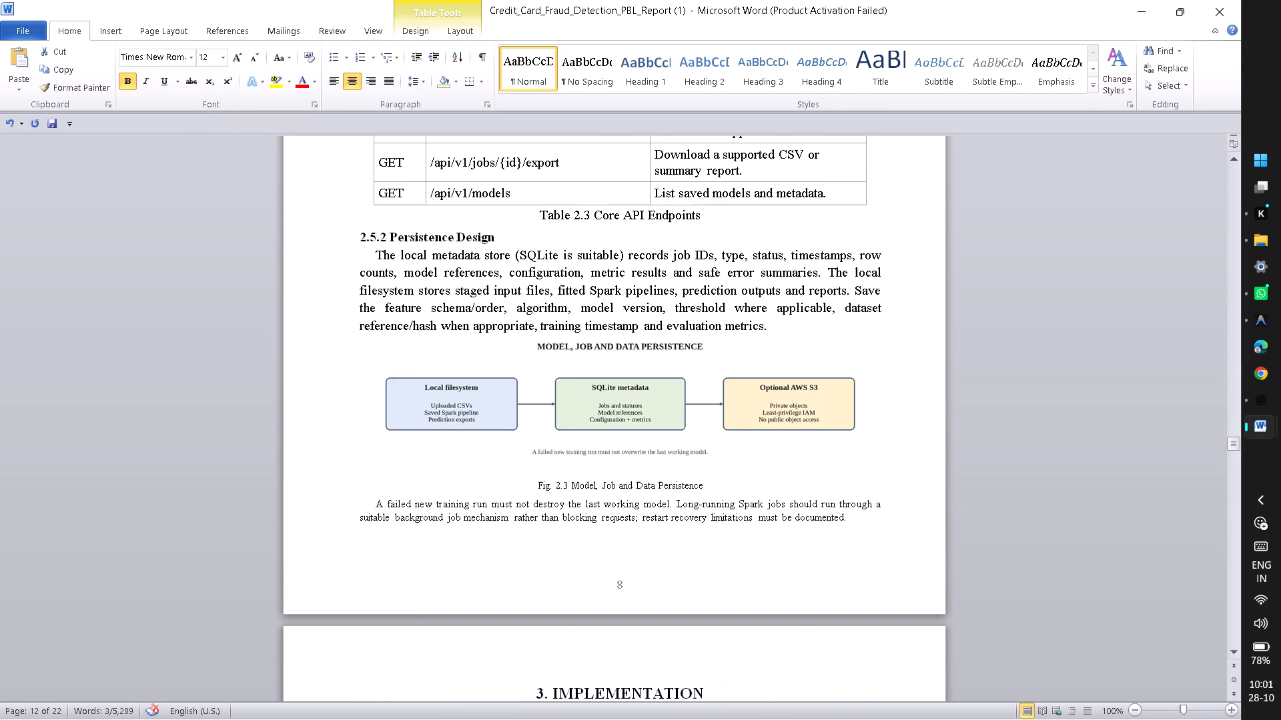
scroll(322, 350, down, 3)
drag(374, 384, 837, 423)
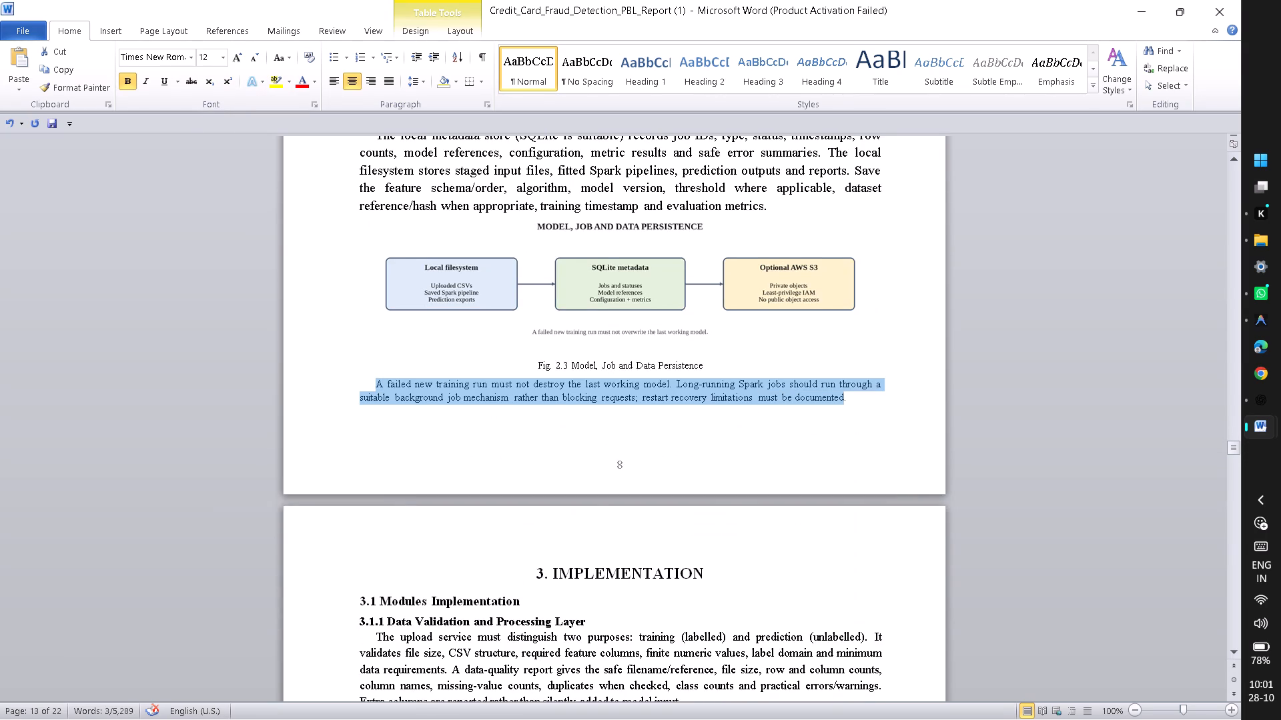
drag(837, 423, 837, 422)
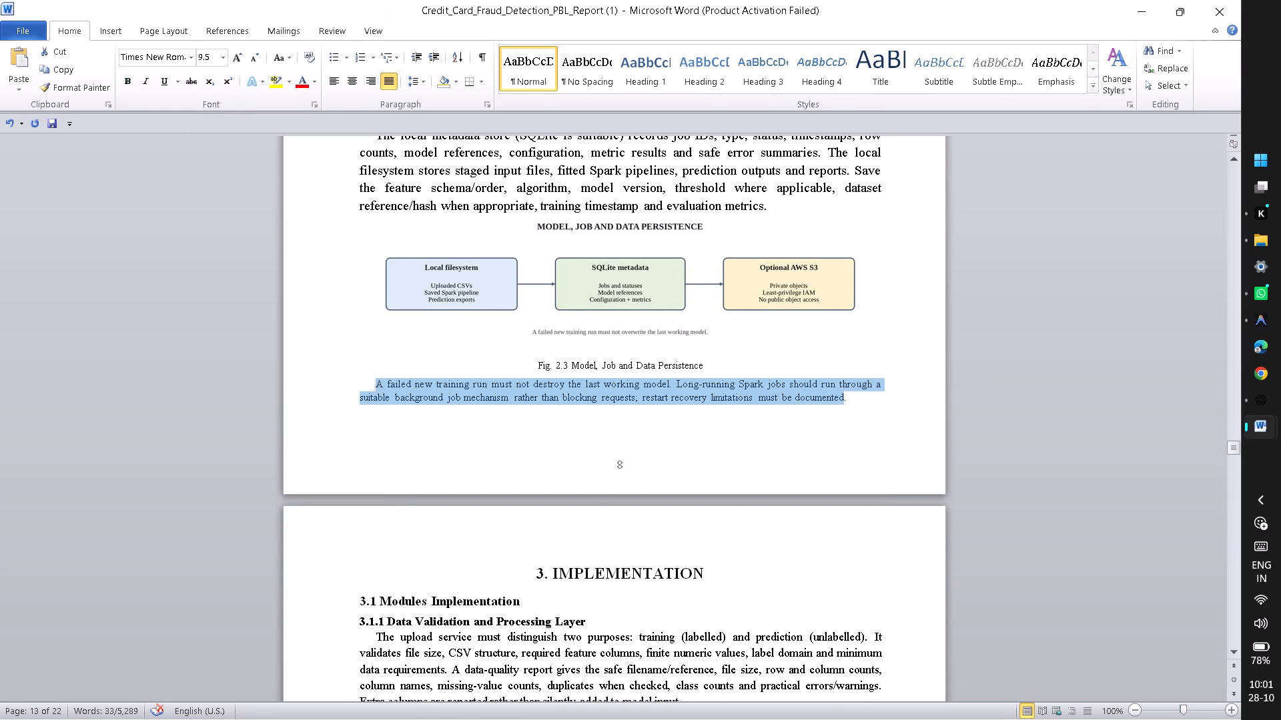
triple_click(238, 57)
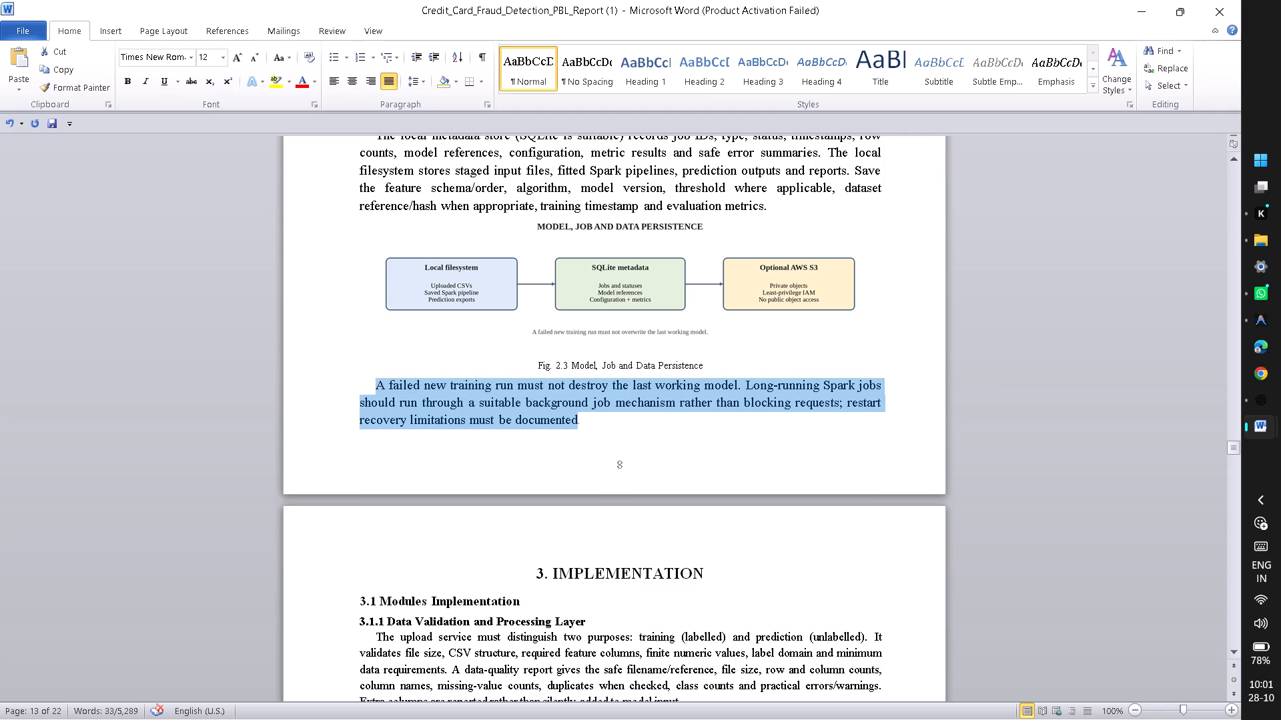
Set the 3. IMPLEMENTATION main heading to 16 pt.
scroll(704, 443, down, 5)
scroll(593, 422, down, 4)
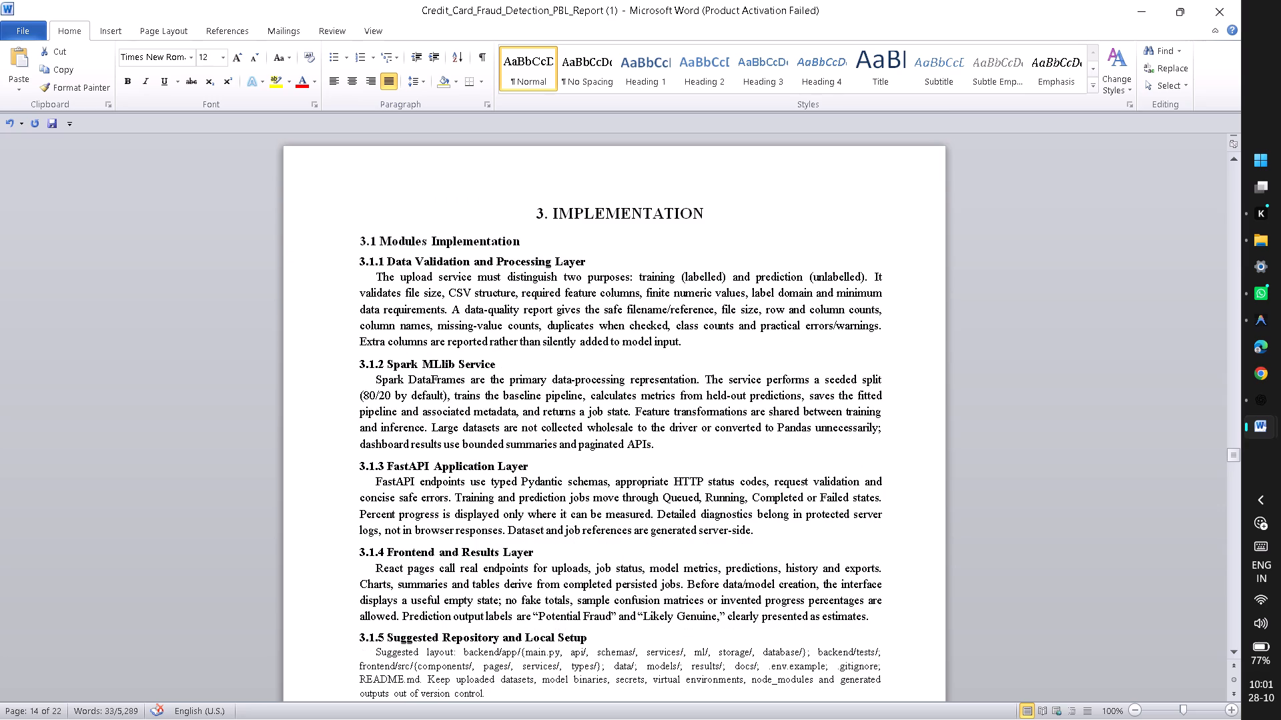
drag(358, 240, 513, 251)
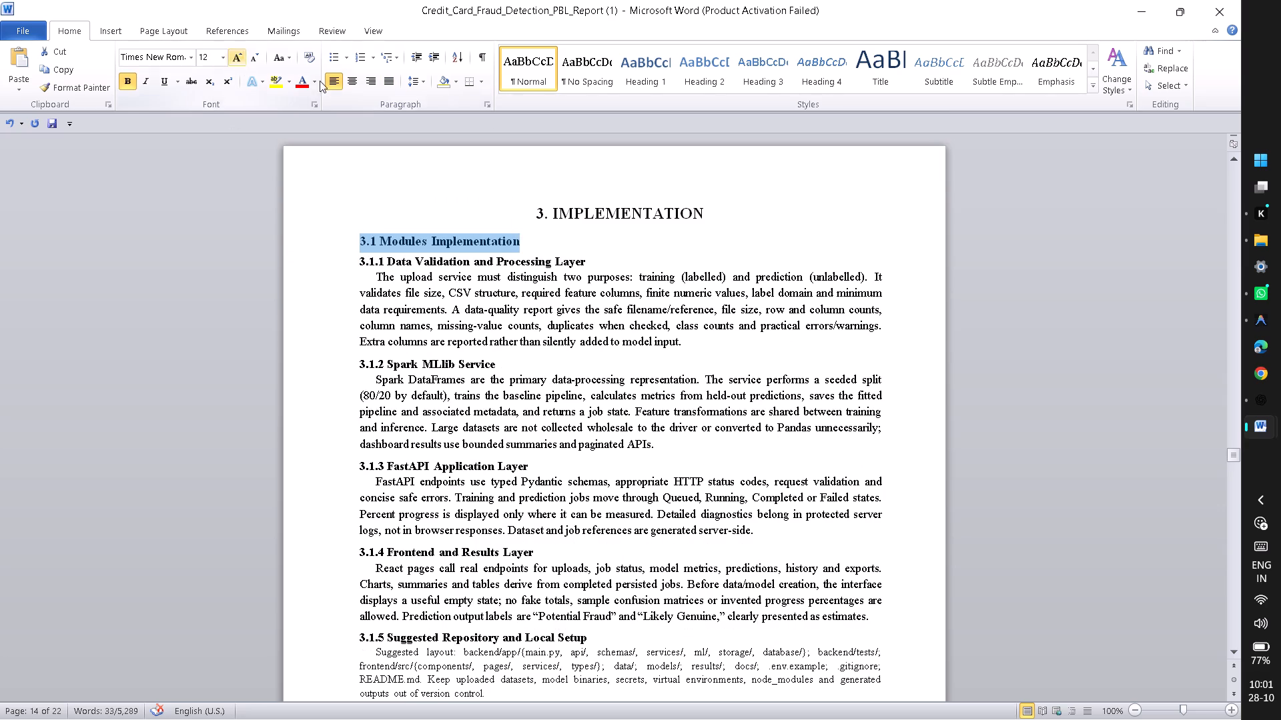
drag(536, 202, 636, 214)
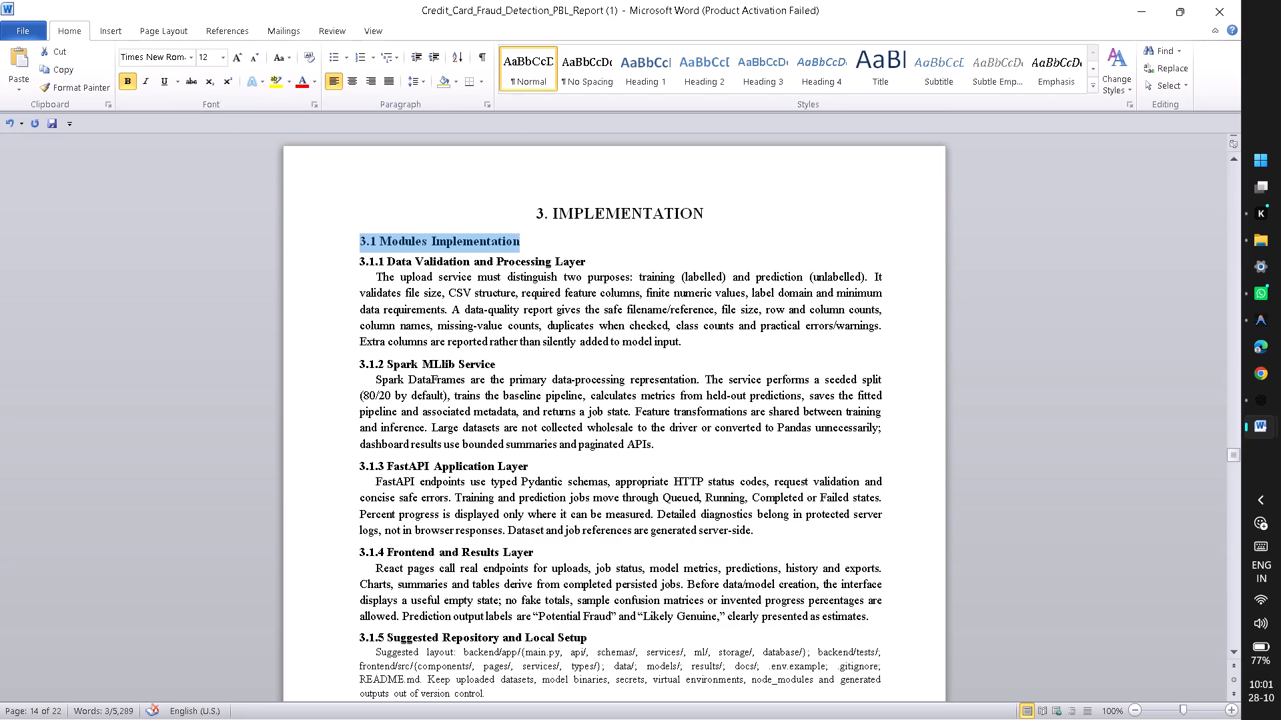
click(675, 211)
drag(709, 217, 533, 219)
click(229, 61)
click(231, 55)
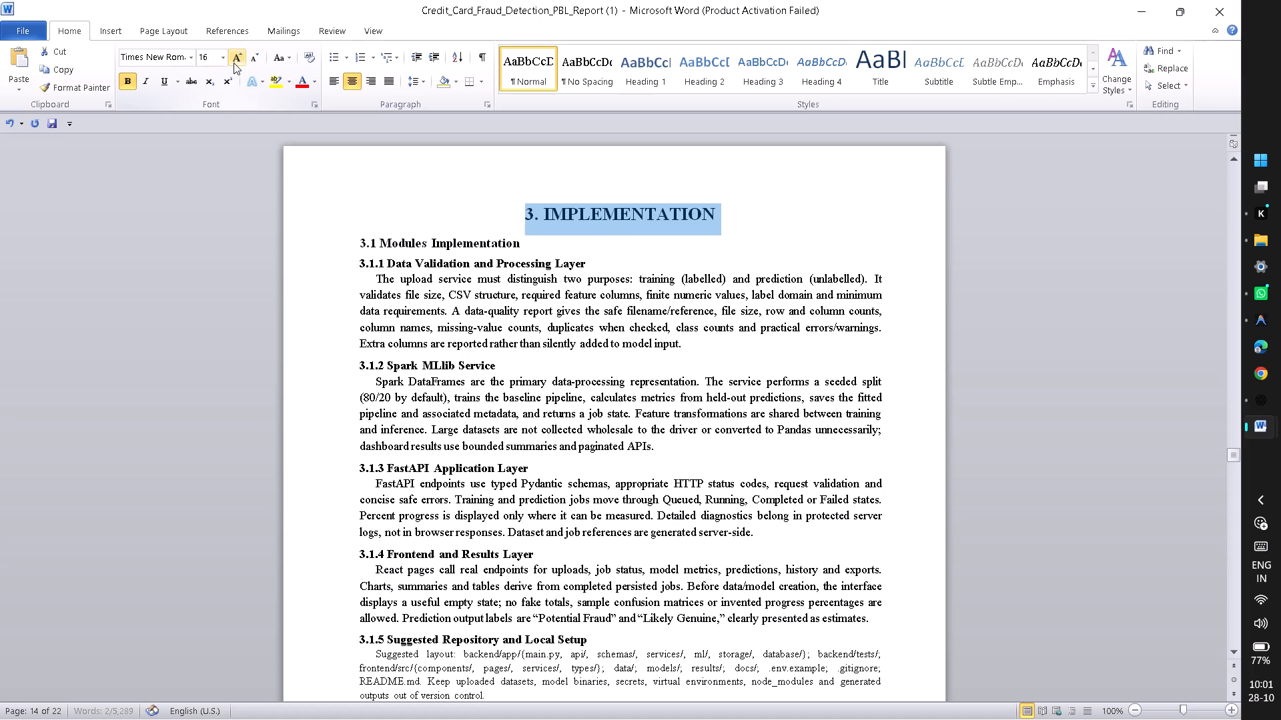
click(234, 63)
click(255, 64)
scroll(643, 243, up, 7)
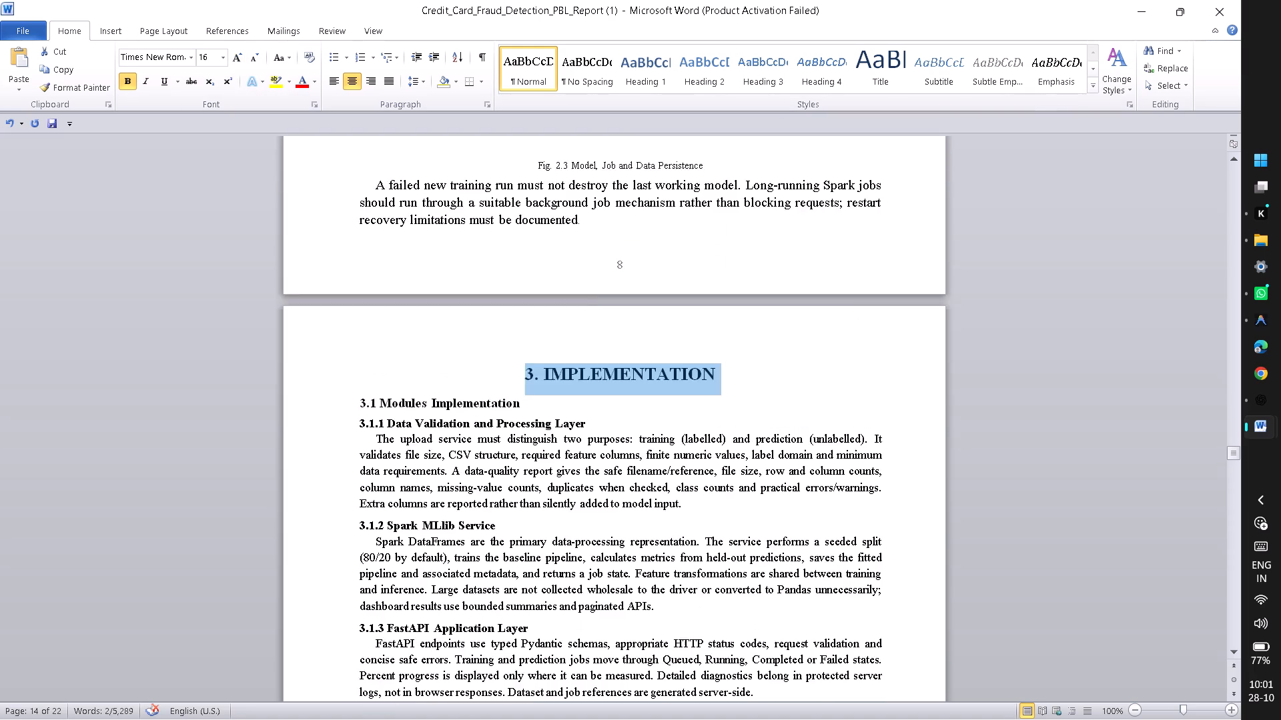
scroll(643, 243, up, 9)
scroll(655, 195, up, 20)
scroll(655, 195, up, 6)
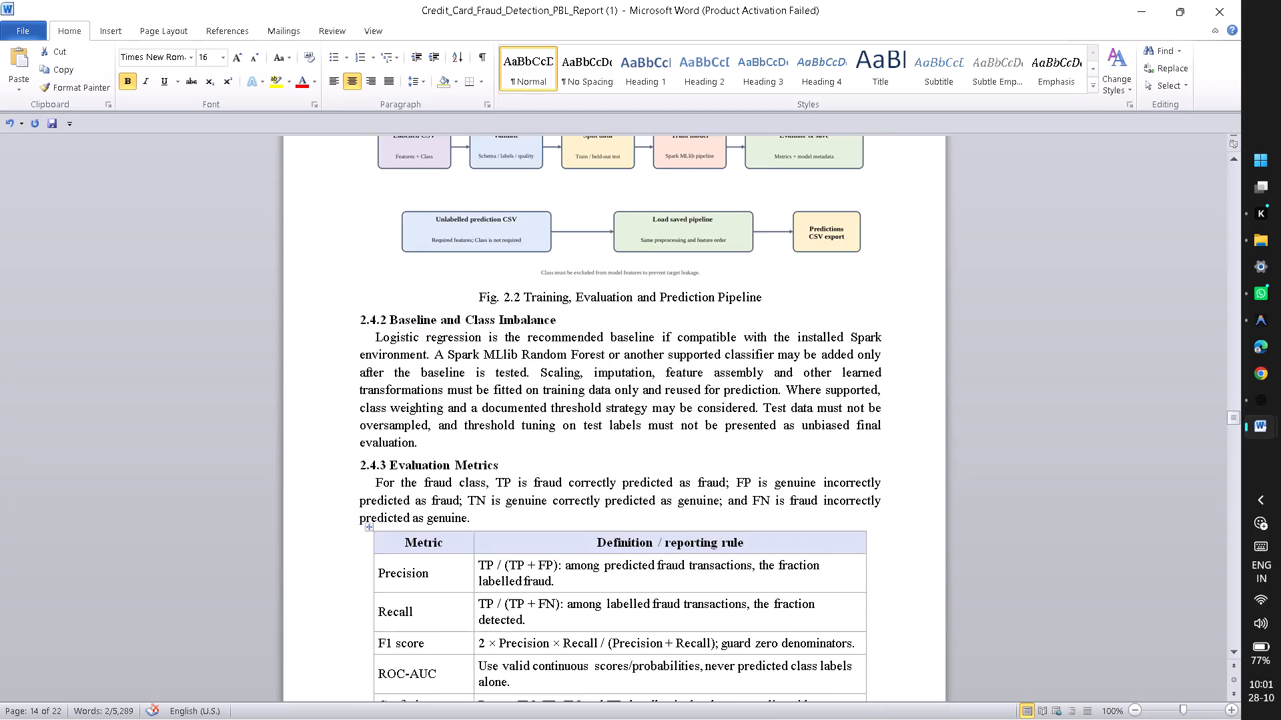
Set the 2. SYSTEM DESIGN main heading to 16 pt.
scroll(628, 220, up, 20)
scroll(628, 220, up, 20)
scroll(628, 220, up, 1)
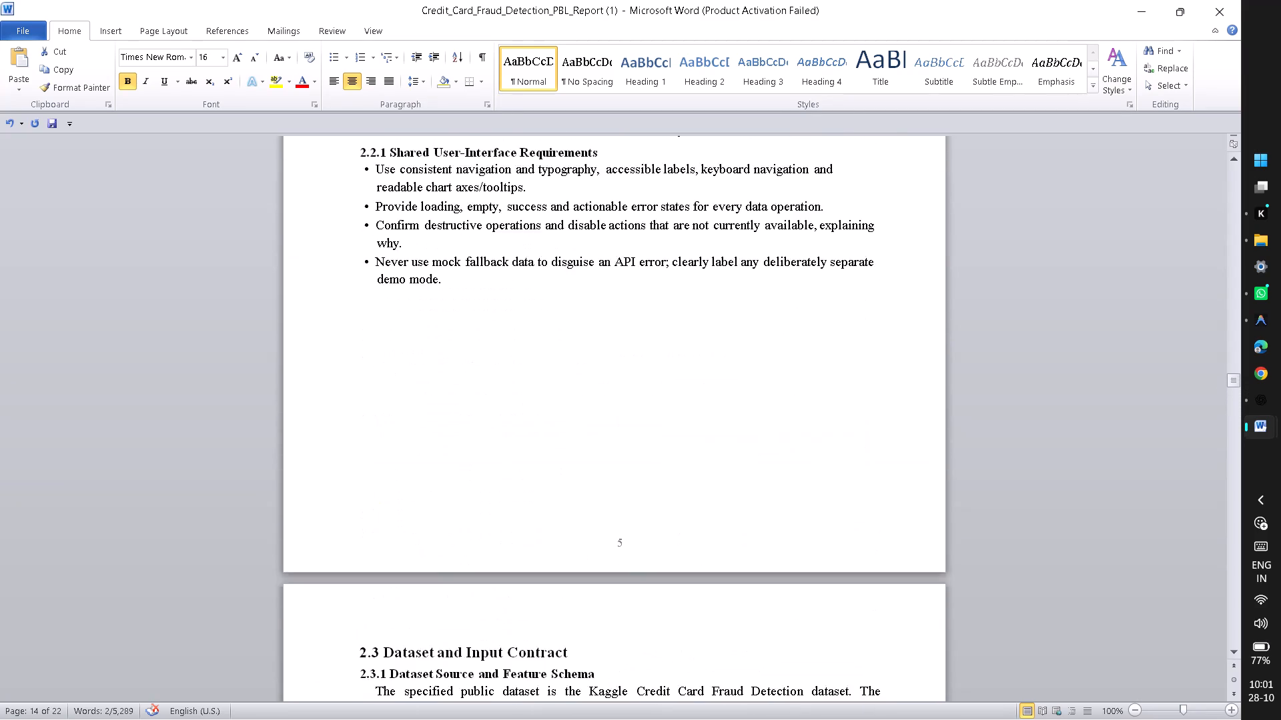
scroll(628, 220, up, 20)
scroll(628, 220, up, 19)
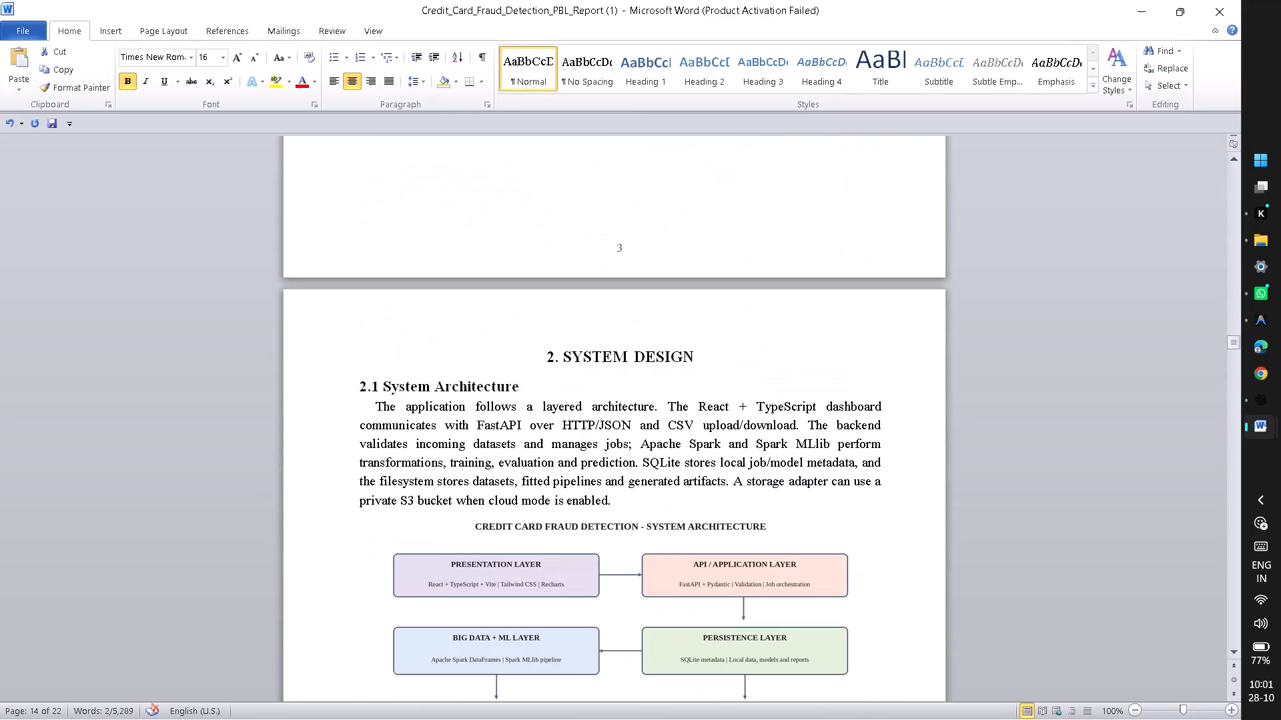
click(707, 357)
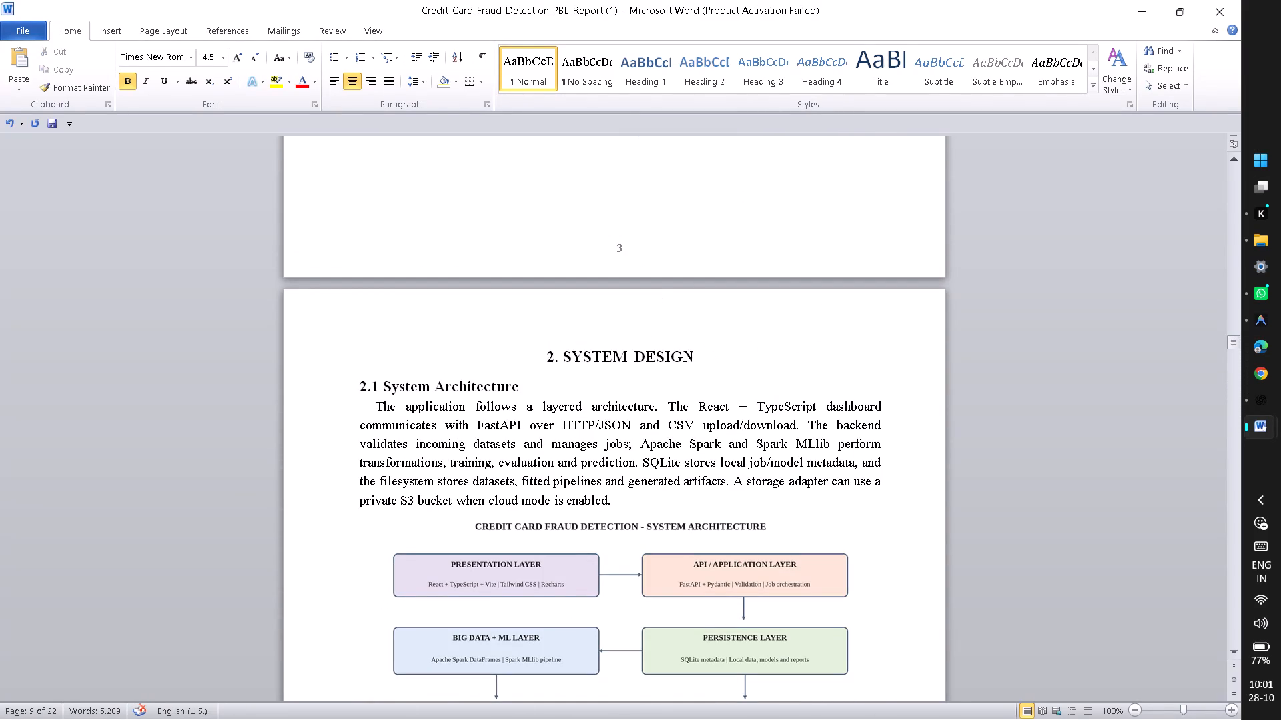
drag(703, 361, 534, 330)
click(243, 56)
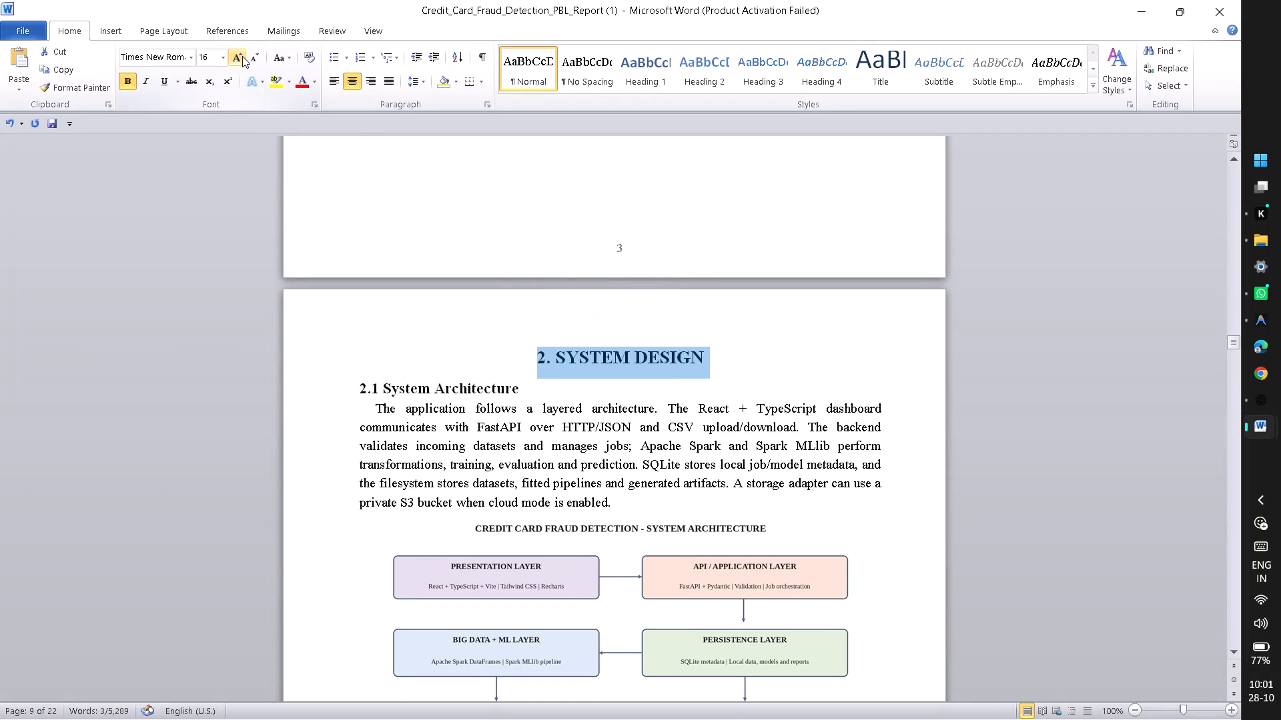
Check the font sizes and formatting of the headings, text and tables from 1. INTRODUCTION through 2.5.2 Persistence Design.
scroll(570, 272, up, 20)
scroll(570, 272, up, 18)
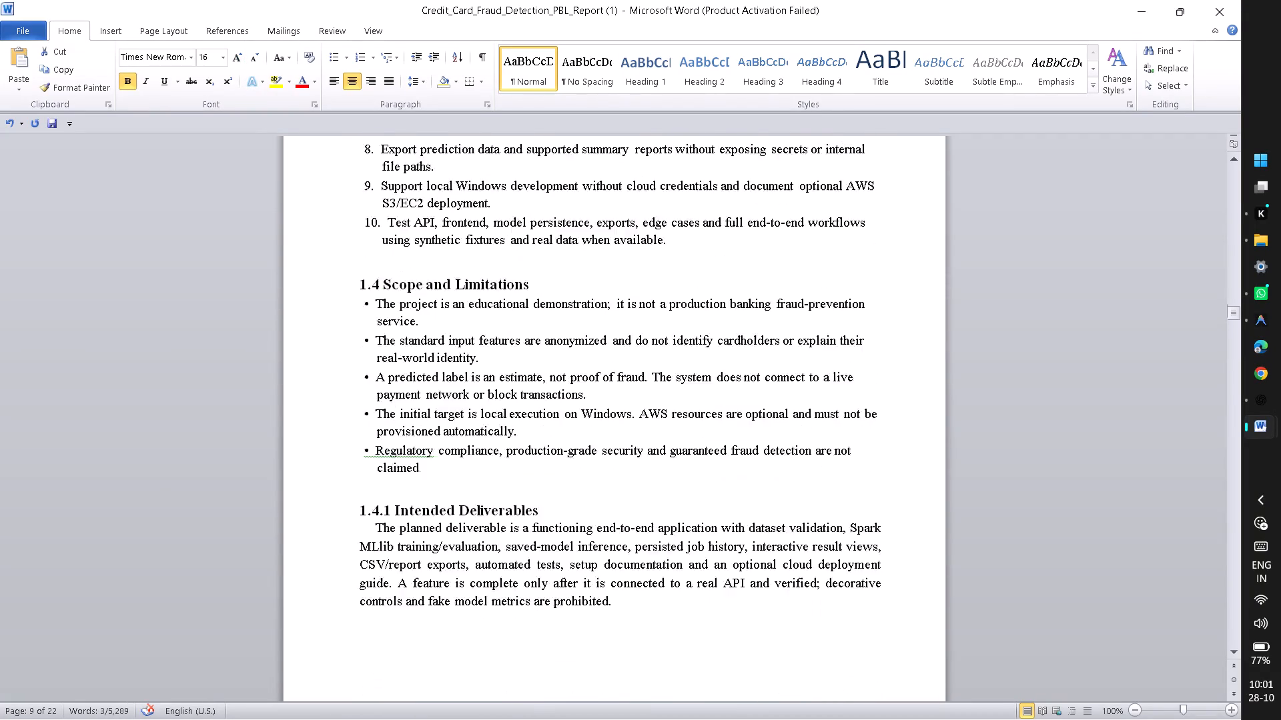
scroll(576, 271, up, 20)
scroll(576, 271, up, 17)
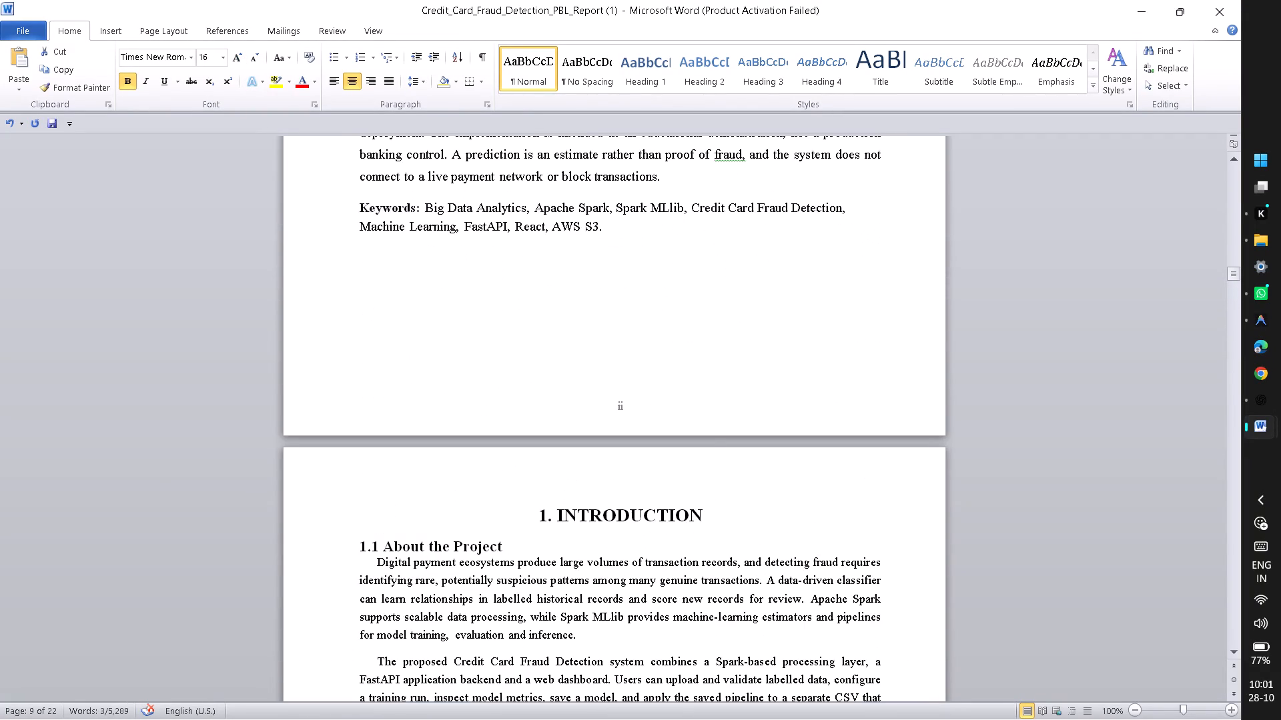
click(718, 515)
scroll(722, 527, down, 5)
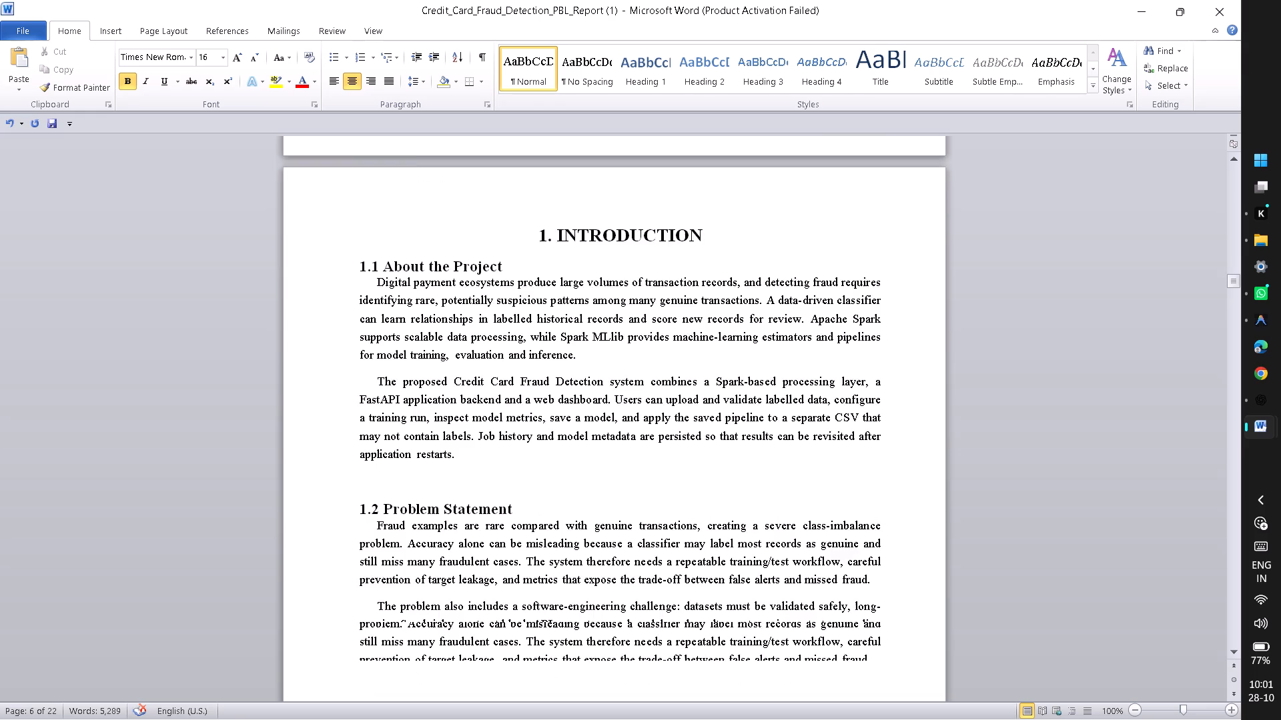
scroll(722, 521, down, 20)
scroll(722, 521, down, 20)
scroll(722, 521, down, 6)
scroll(721, 481, up, 12)
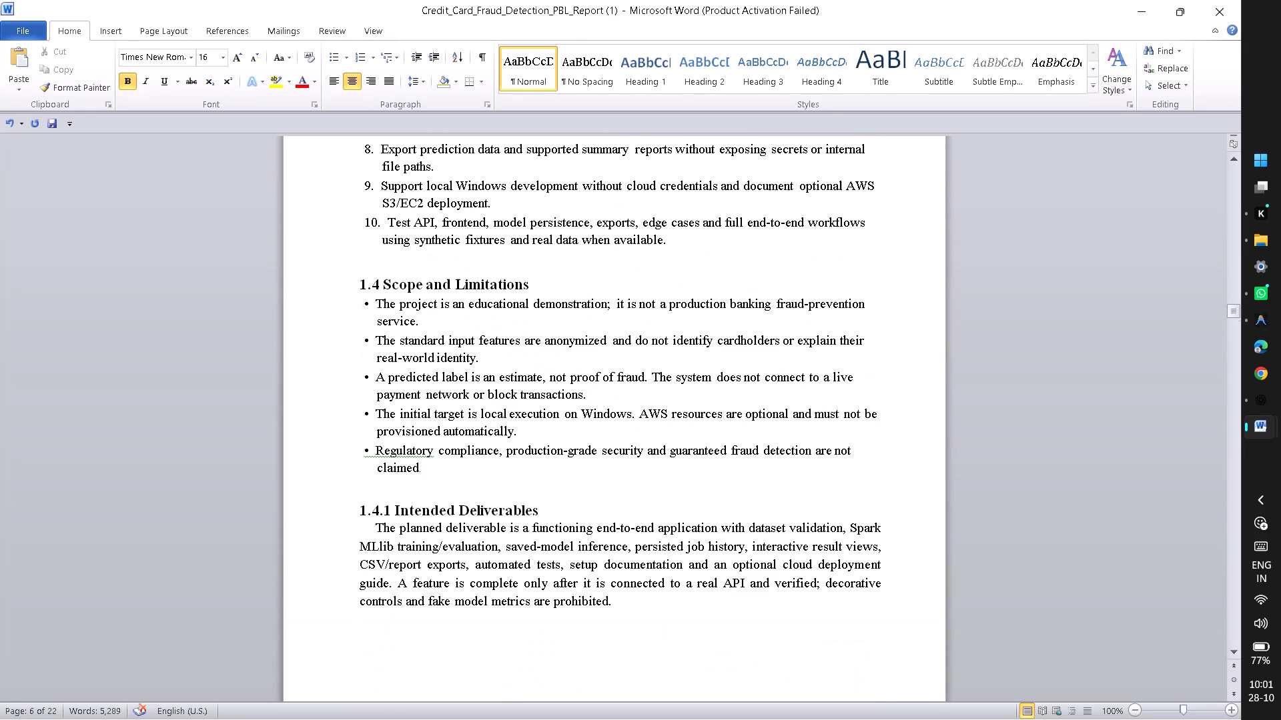
click(544, 507)
scroll(544, 507, down, 12)
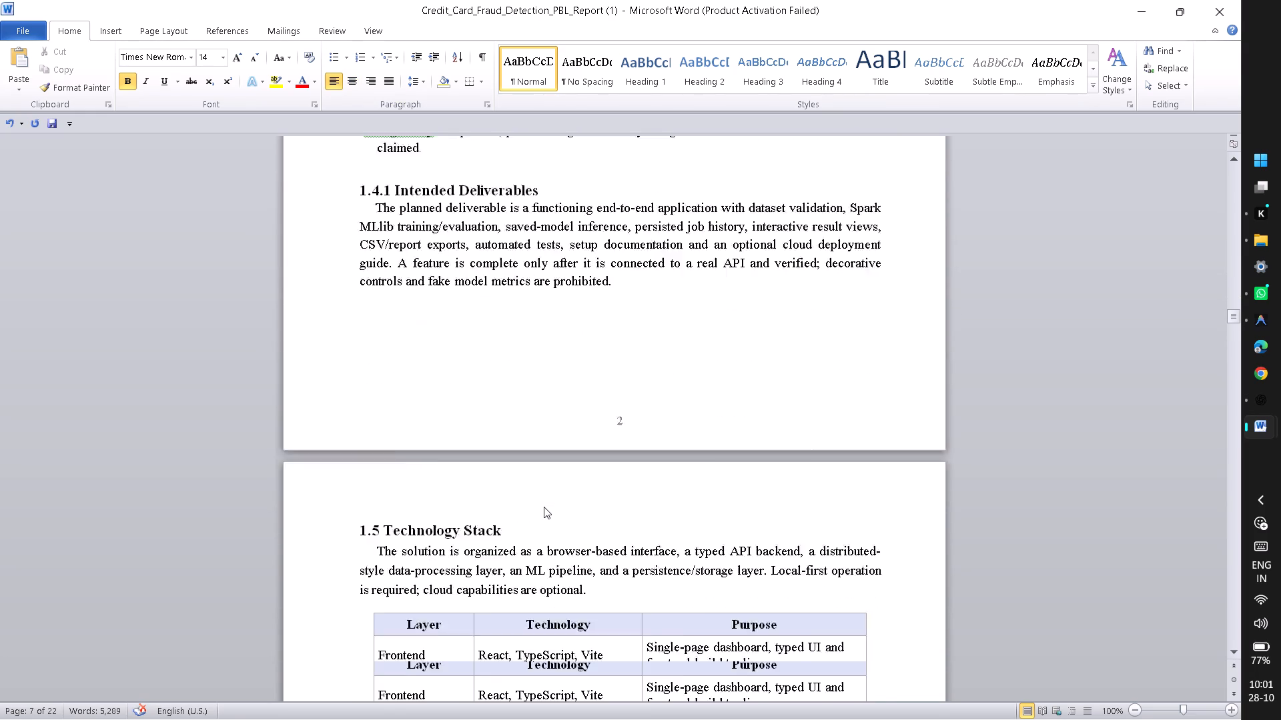
scroll(544, 507, down, 20)
scroll(544, 507, down, 8)
scroll(552, 499, down, 19)
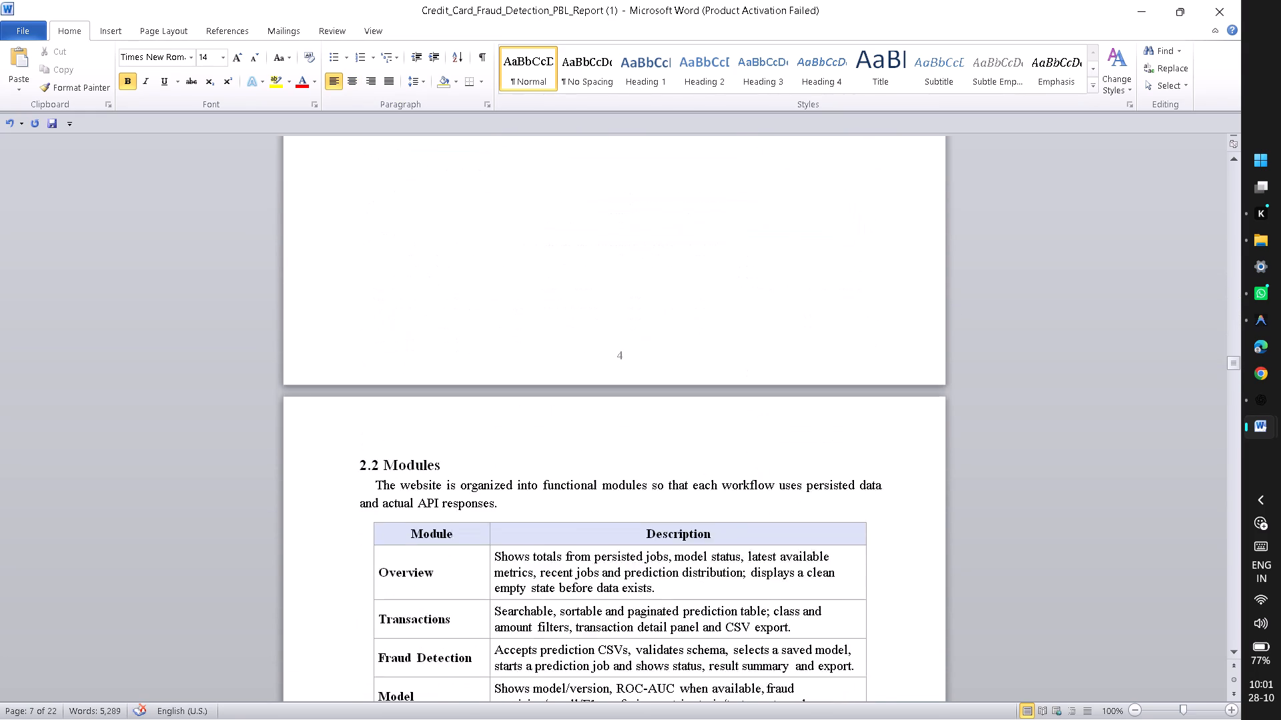
scroll(552, 499, down, 13)
scroll(552, 499, down, 20)
scroll(552, 499, down, 7)
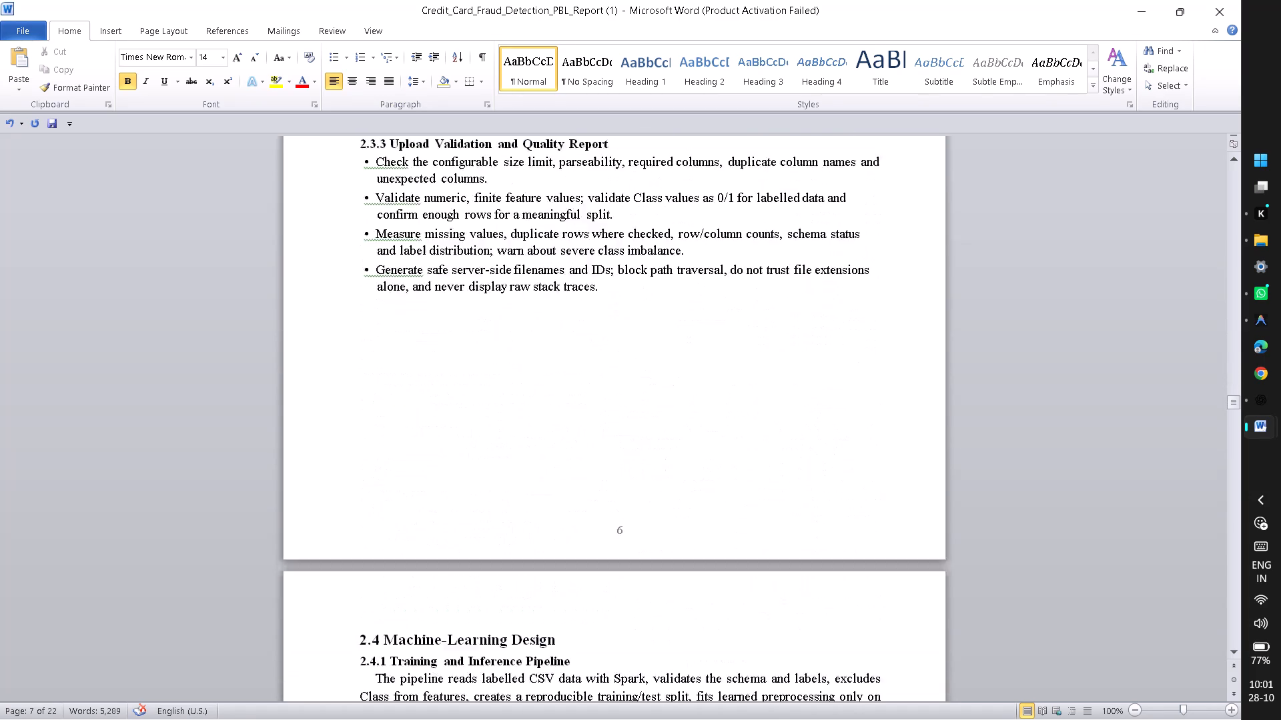
scroll(552, 499, down, 15)
scroll(552, 499, up, 10)
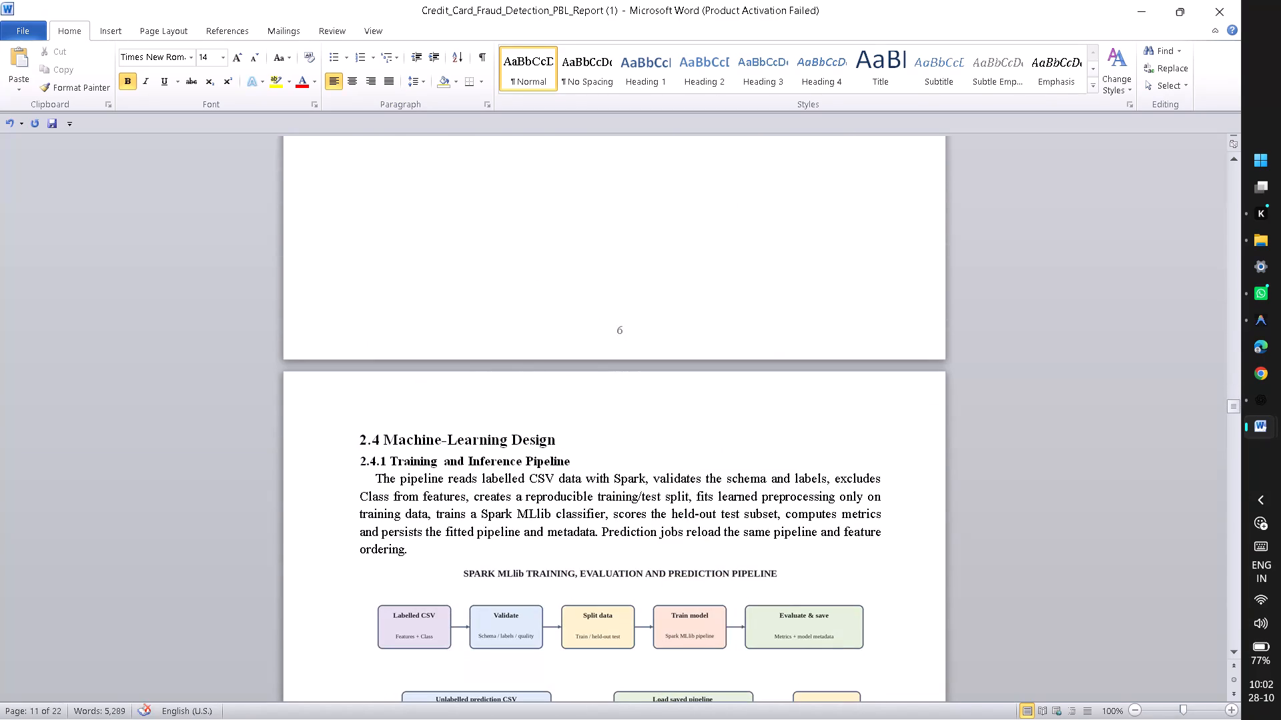
scroll(586, 471, down, 13)
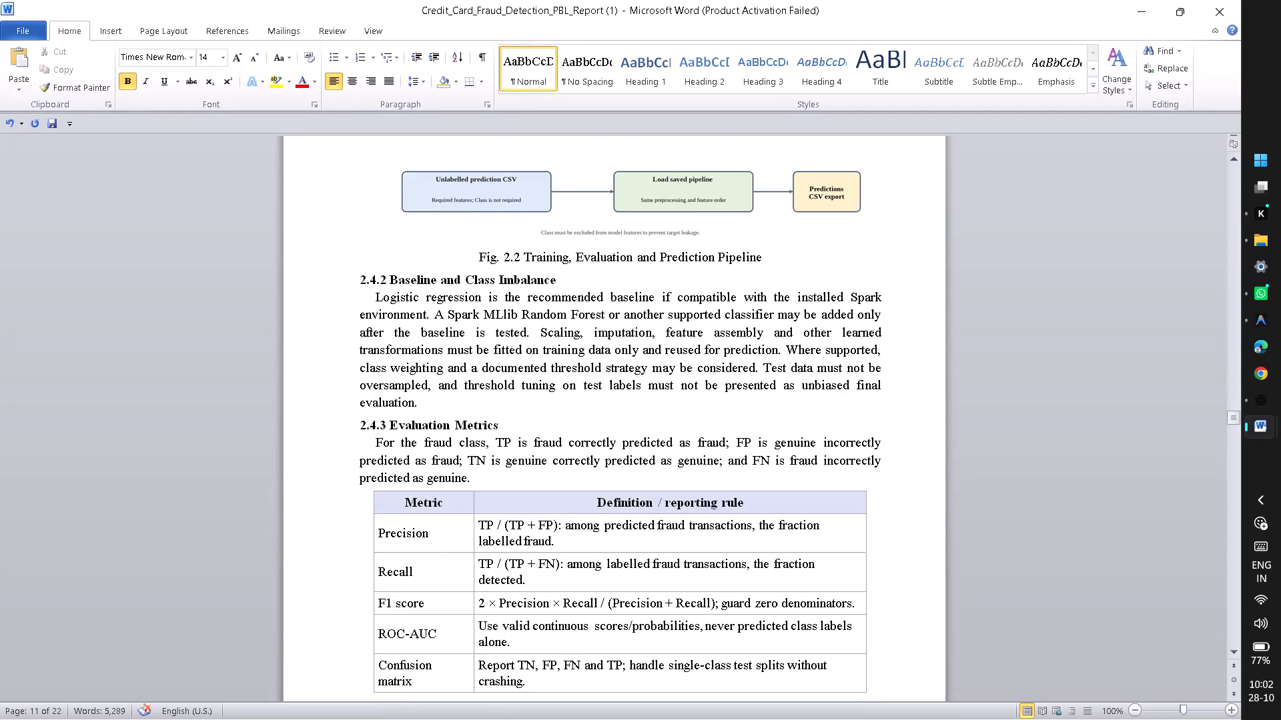
scroll(586, 471, up, 6)
scroll(586, 471, down, 13)
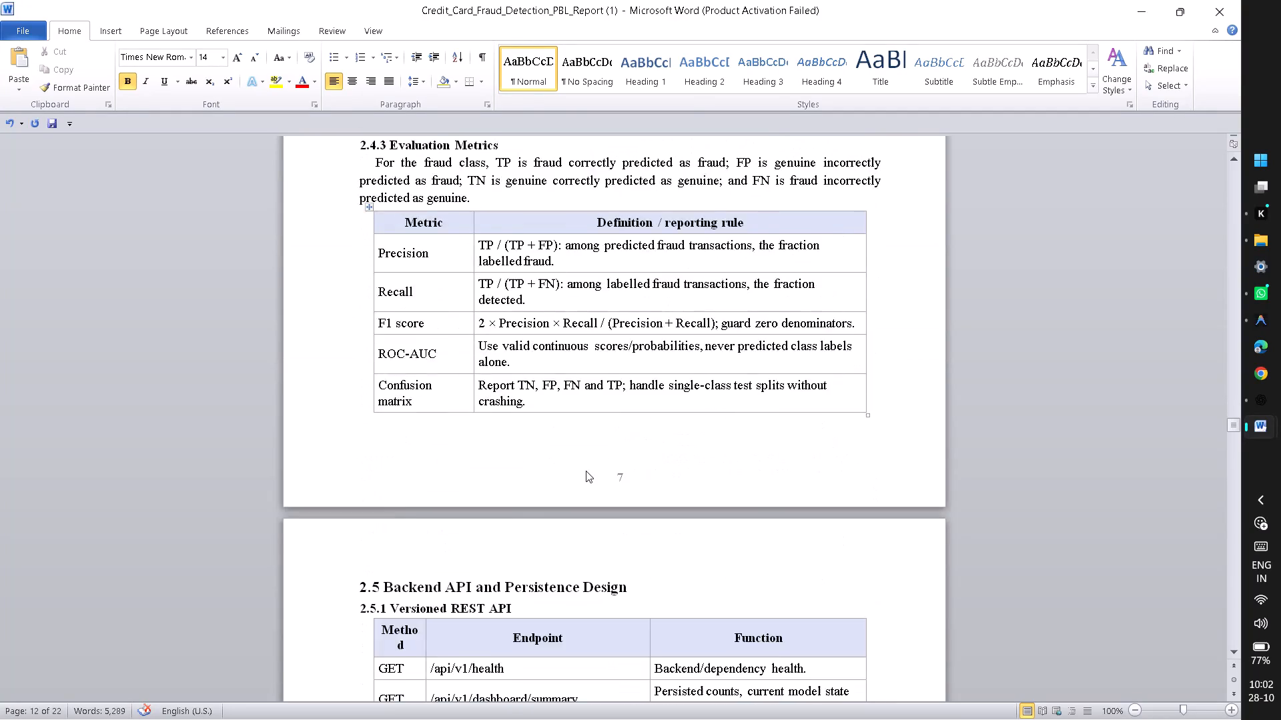
scroll(586, 471, down, 12)
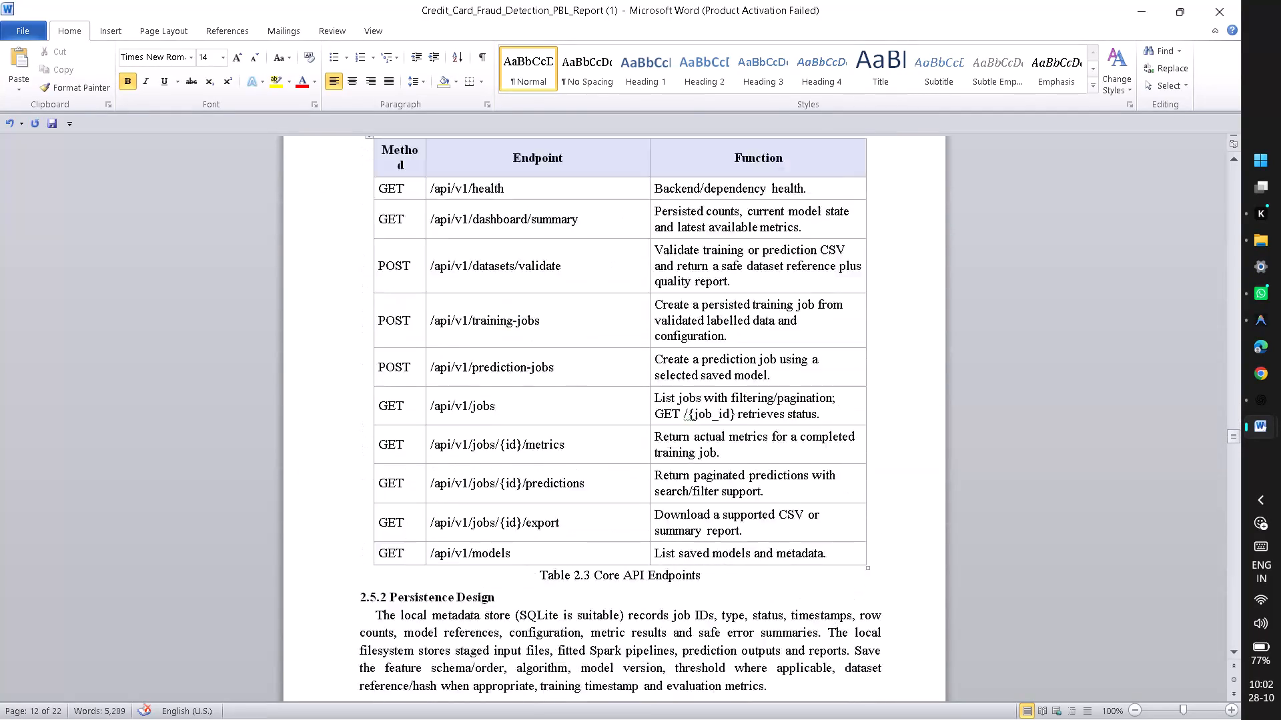
scroll(633, 465, down, 9)
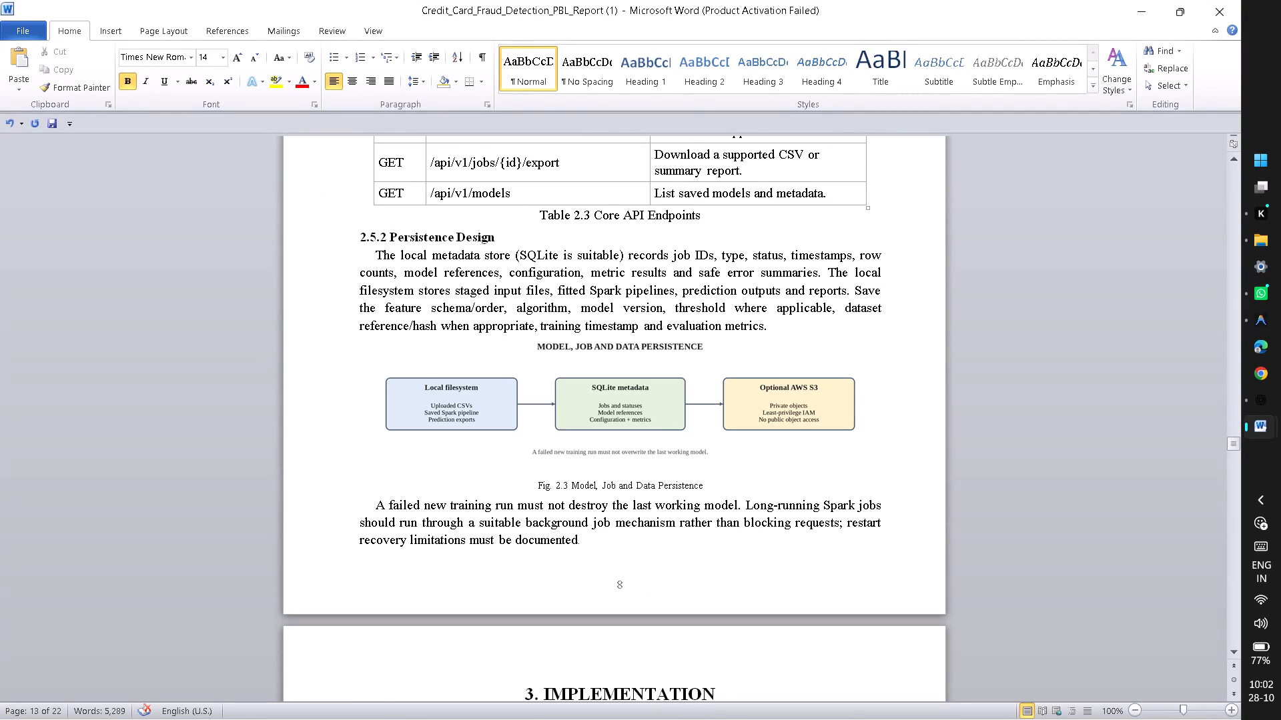
drag(355, 236, 507, 243)
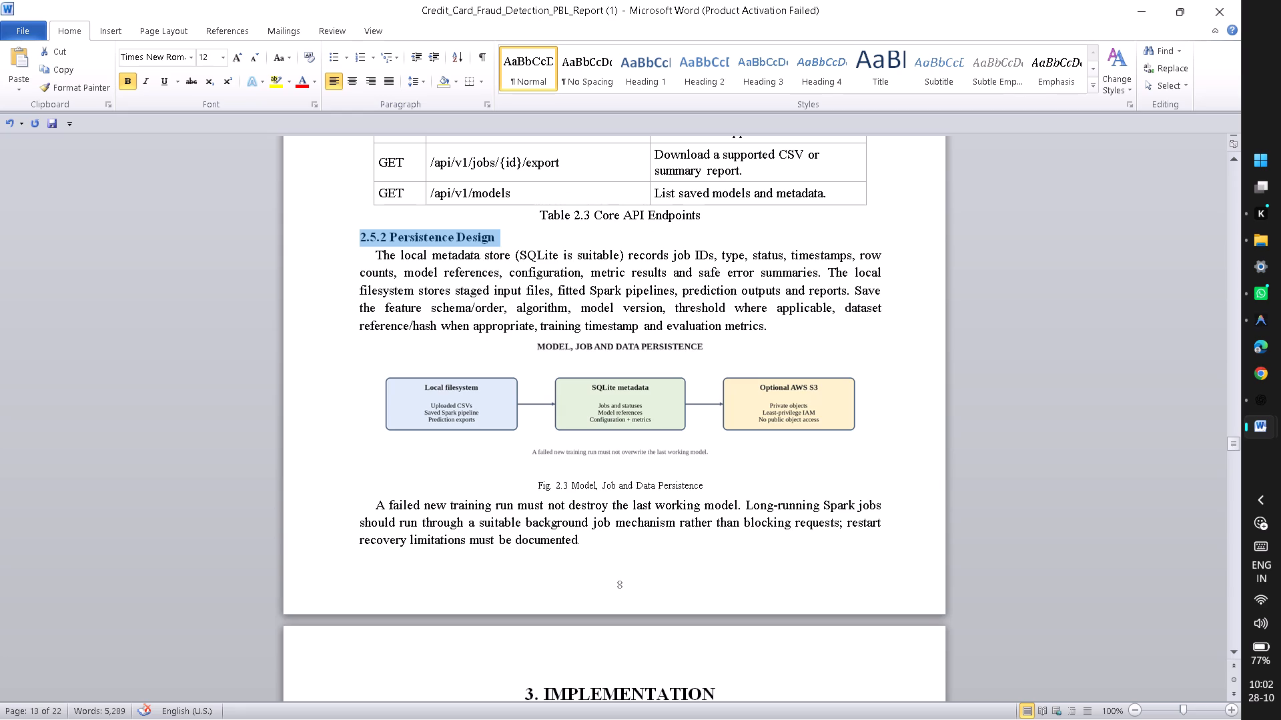
click(511, 246)
Set the 3.1 Modules Implementation heading to 14 pt.
scroll(428, 281, down, 11)
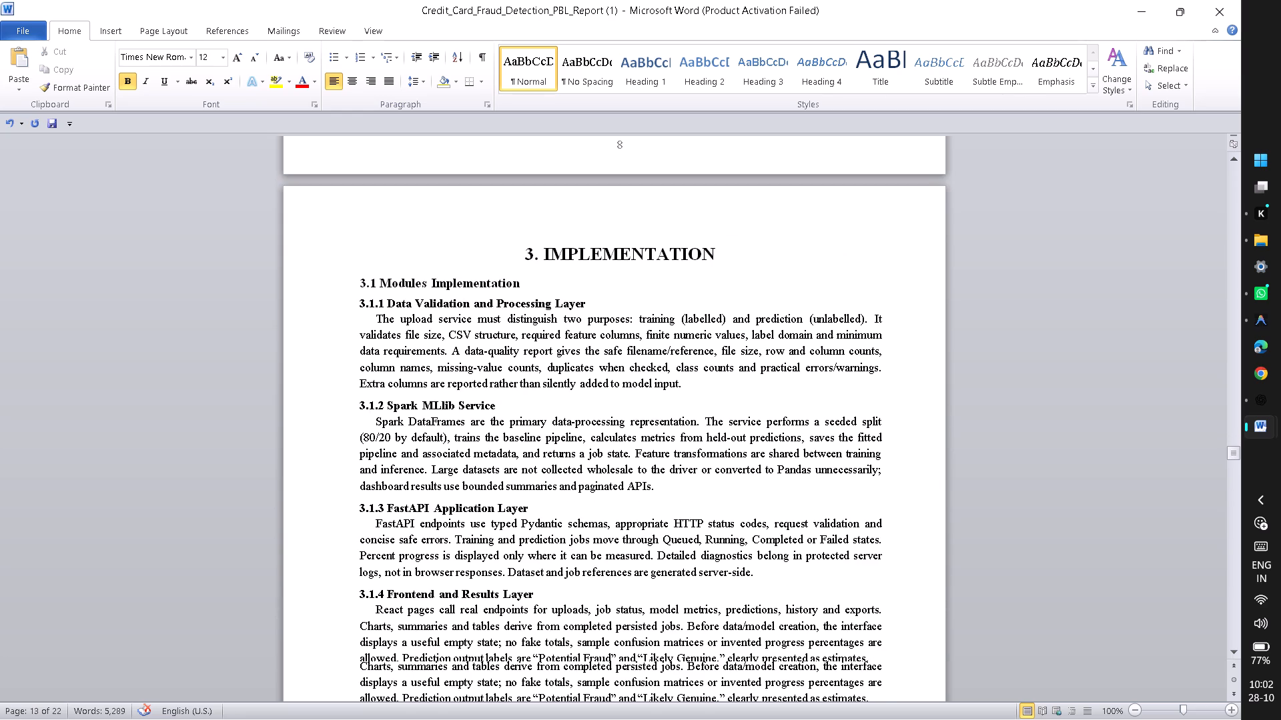
drag(357, 285, 537, 277)
click(240, 66)
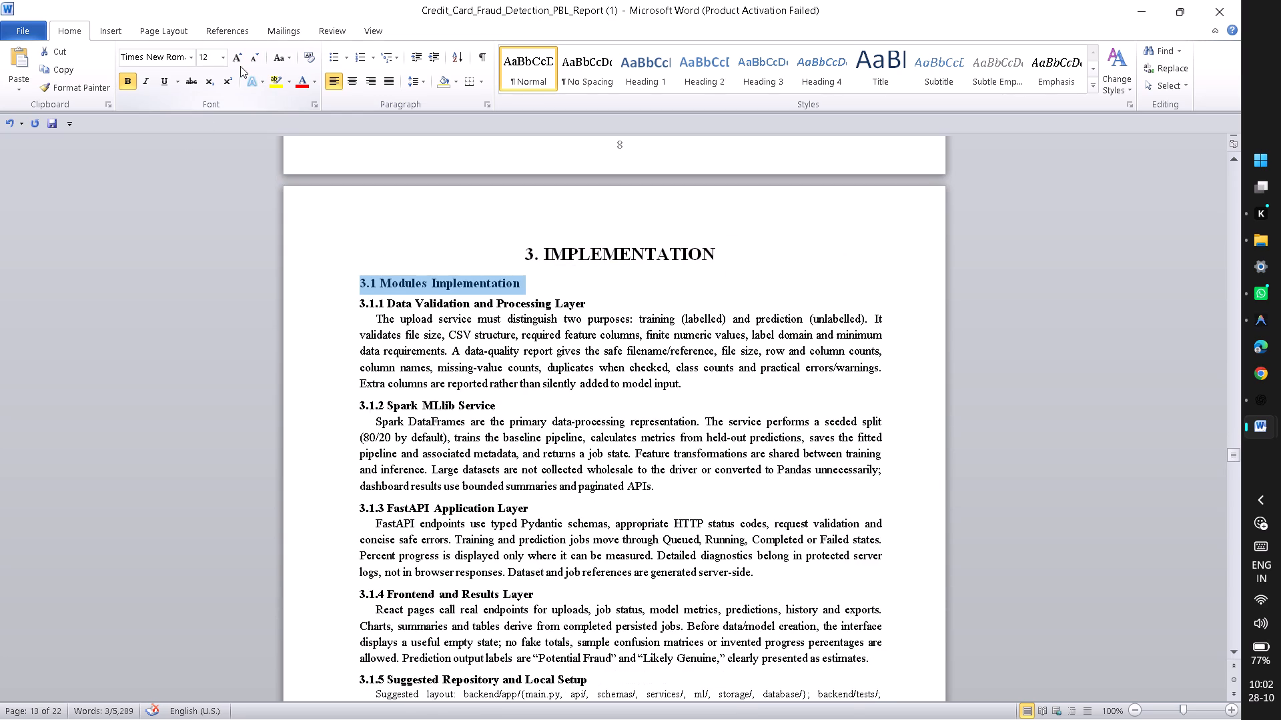
click(238, 62)
Set the 3.1.1 to 3.1.5 headings and their paragraphs to 12 pt, stopping before the PowerShell environment check title.
scroll(298, 167, down, 5)
scroll(370, 157, up, 4)
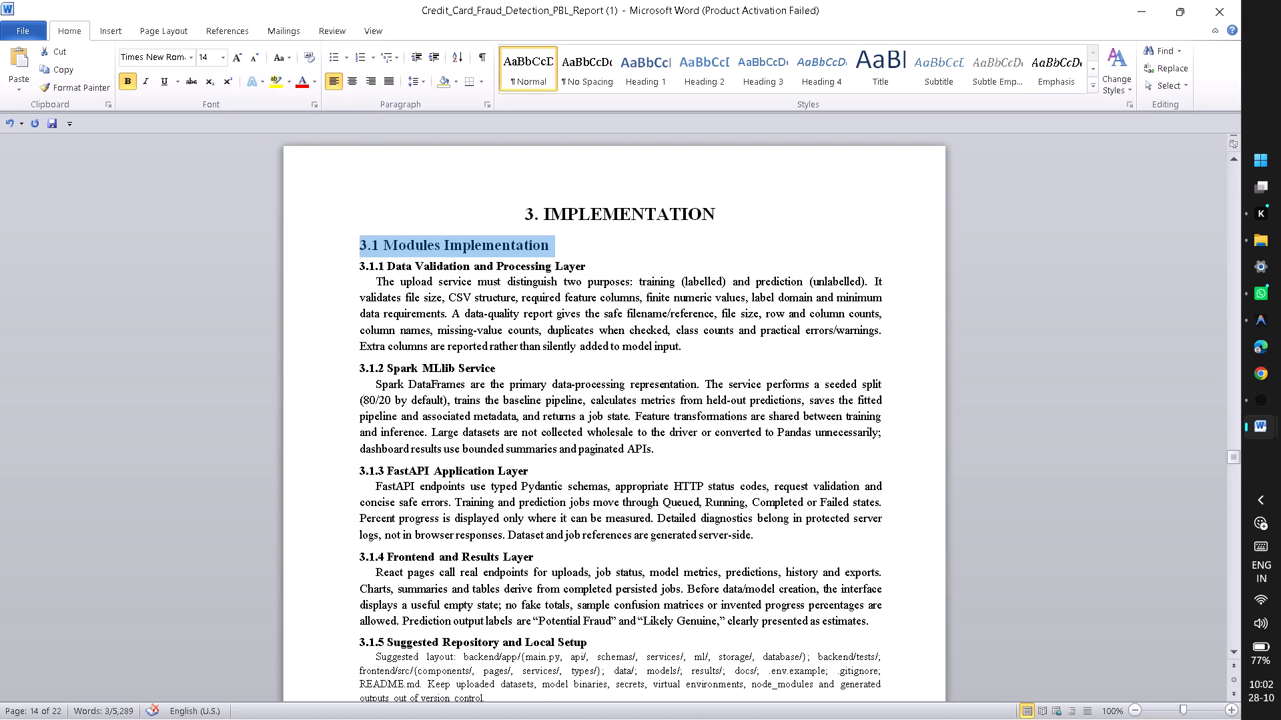
drag(358, 264, 502, 353)
scroll(502, 351, down, 7)
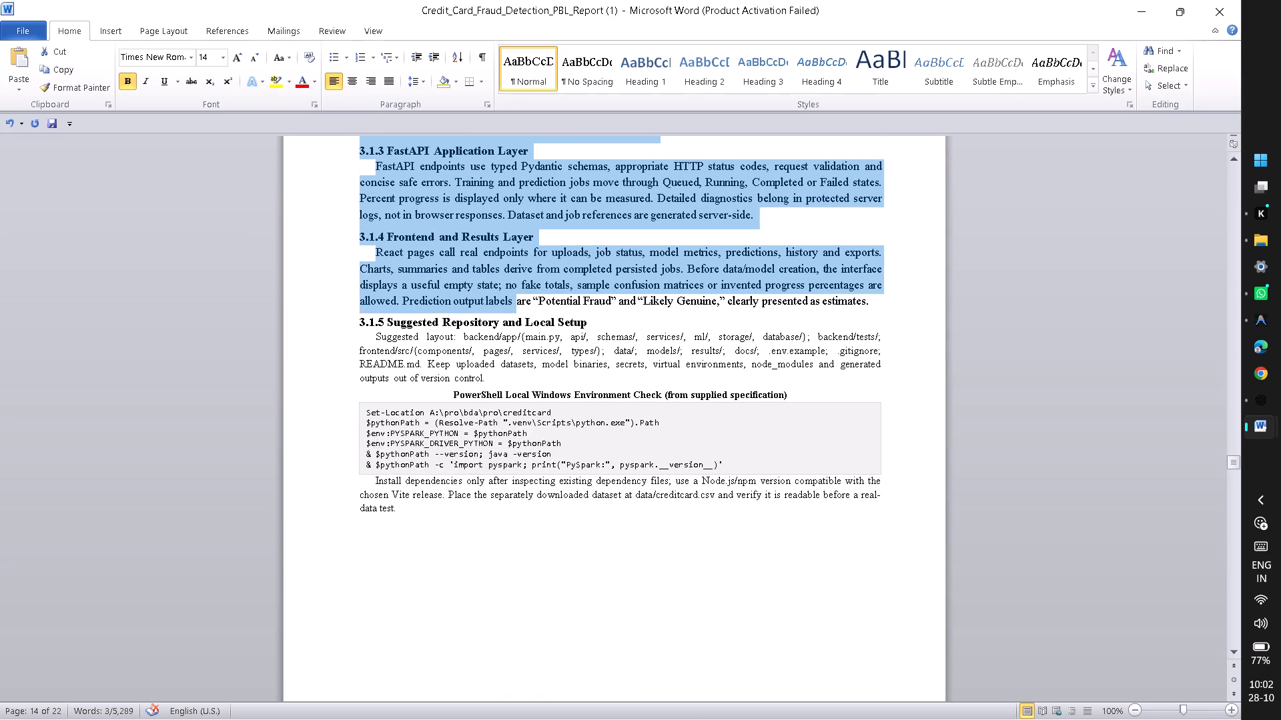
scroll(502, 353, down, 1)
drag(502, 353, 501, 377)
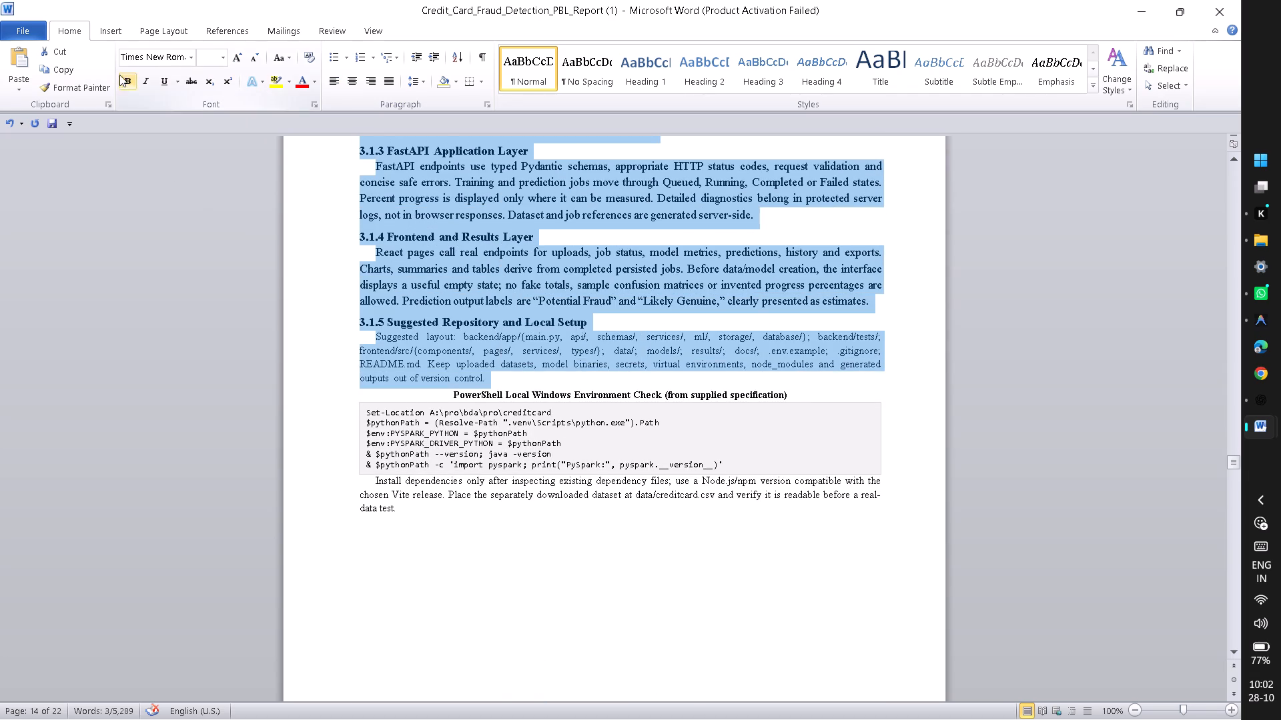
click(220, 60)
click(203, 133)
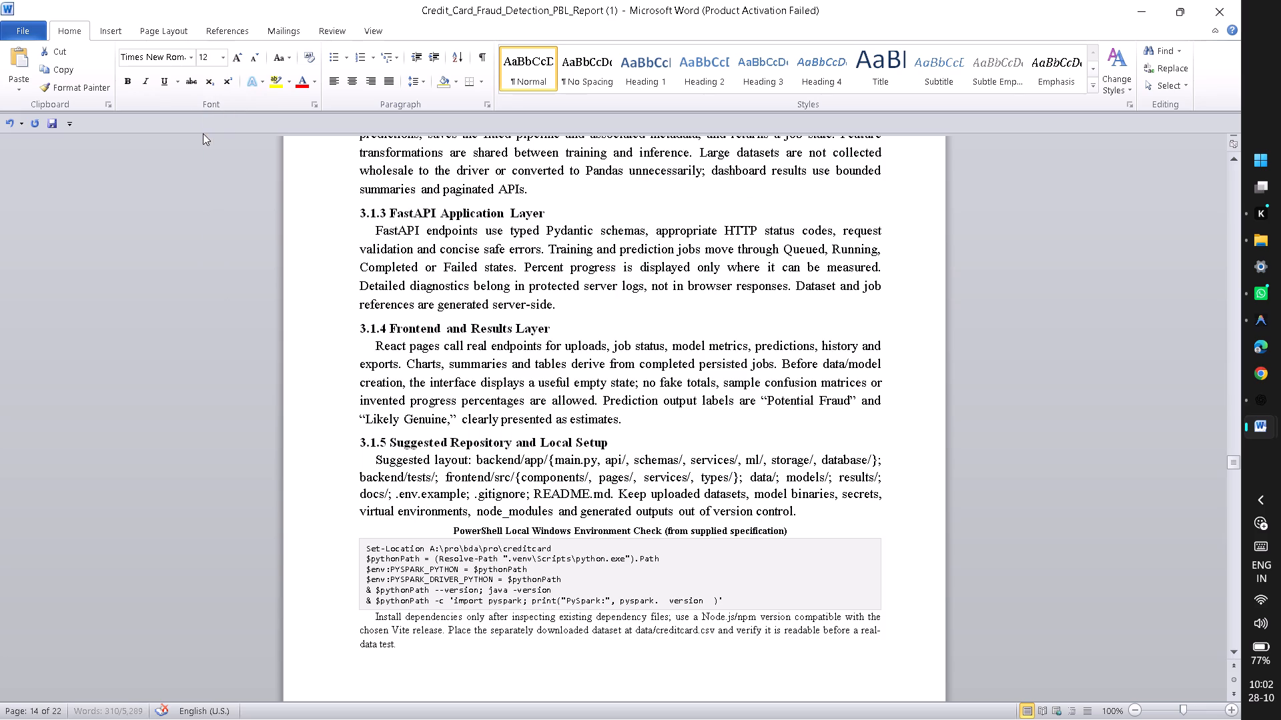
click(584, 212)
Set the PowerShell Local Windows Environment Check title above the code block to 12 pt.
scroll(558, 253, down, 5)
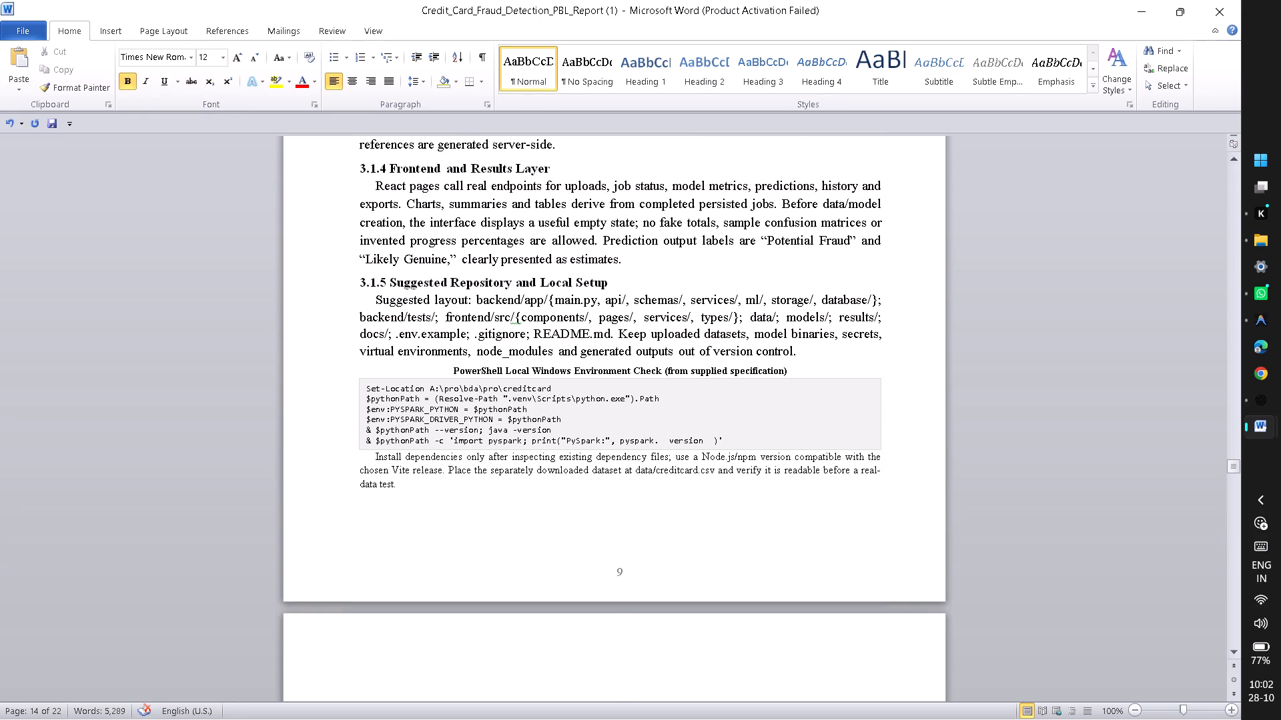
drag(456, 331, 765, 332)
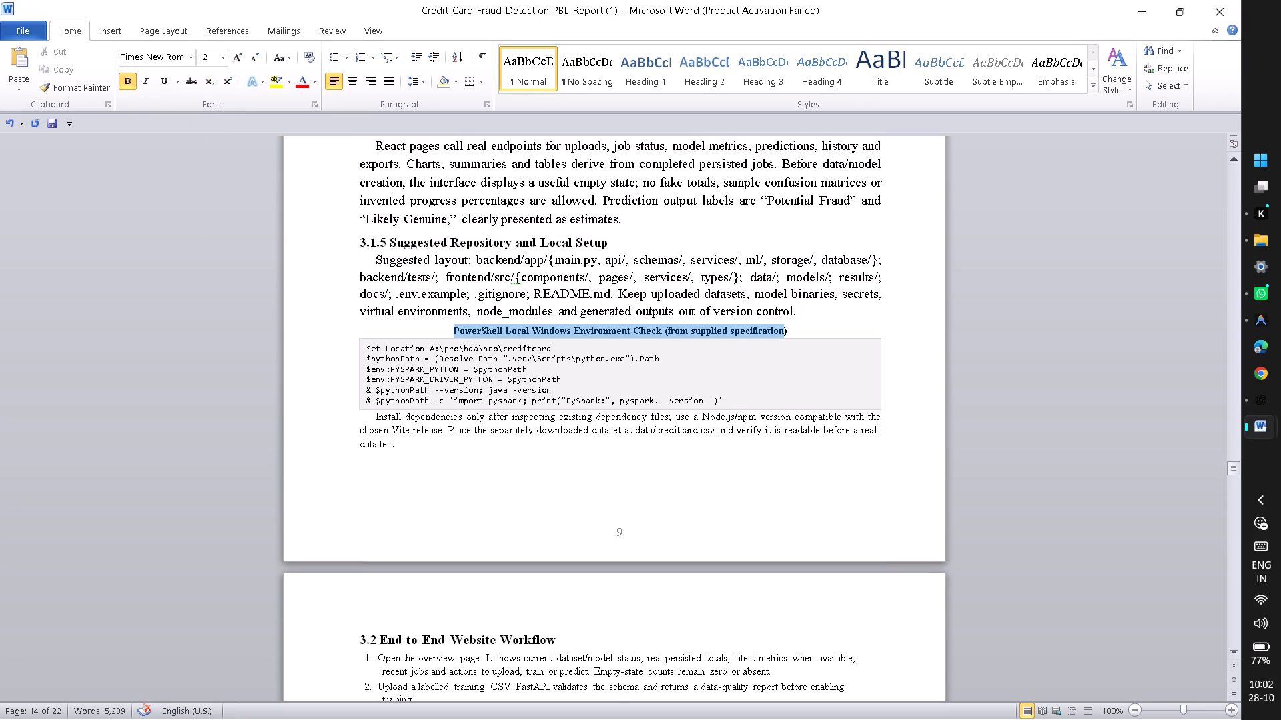
drag(765, 332, 786, 331)
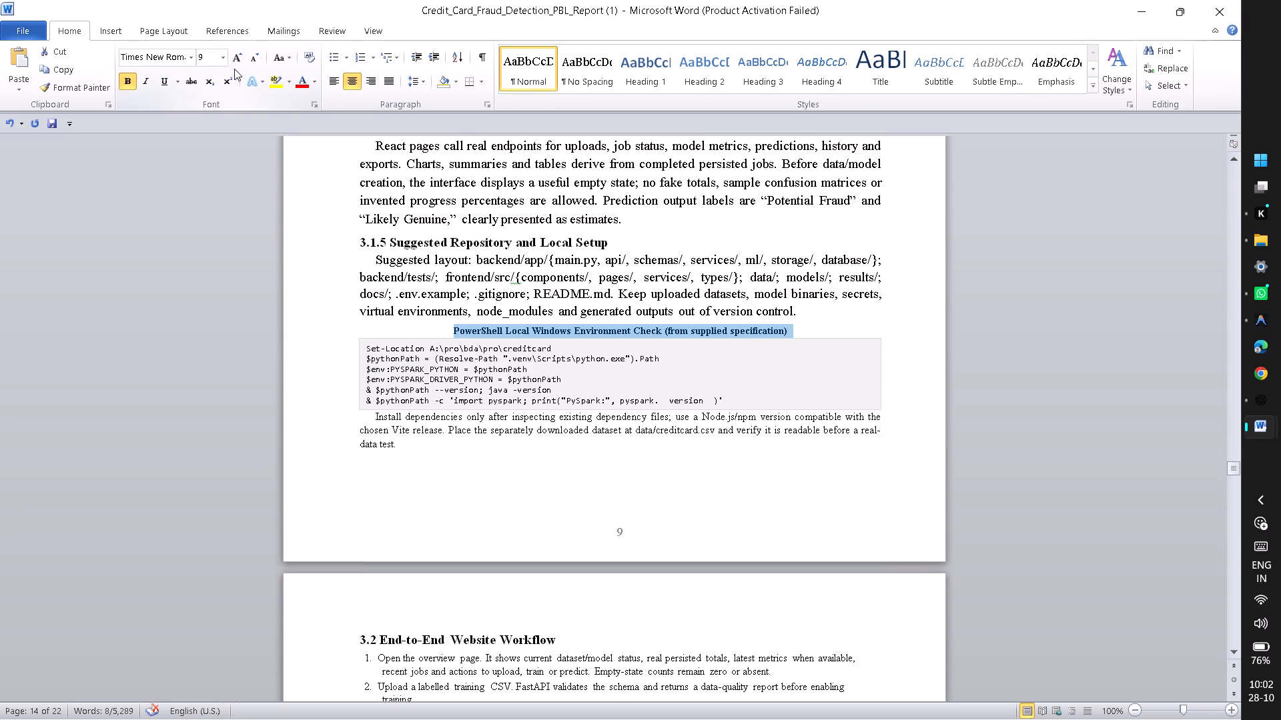
double_click(234, 62)
click(235, 61)
Set the PowerShell code block and the paragraph about installing dependencies below it to 12 pt.
scroll(383, 304, down, 2)
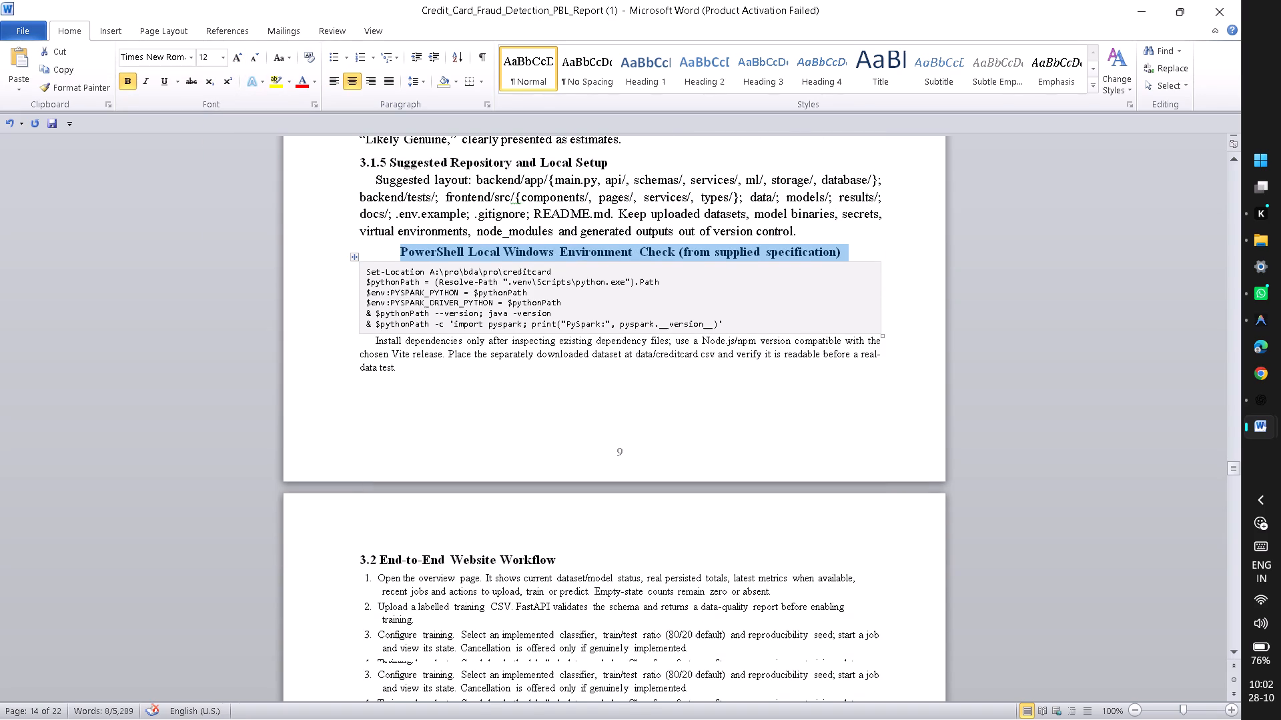
drag(368, 272, 531, 363)
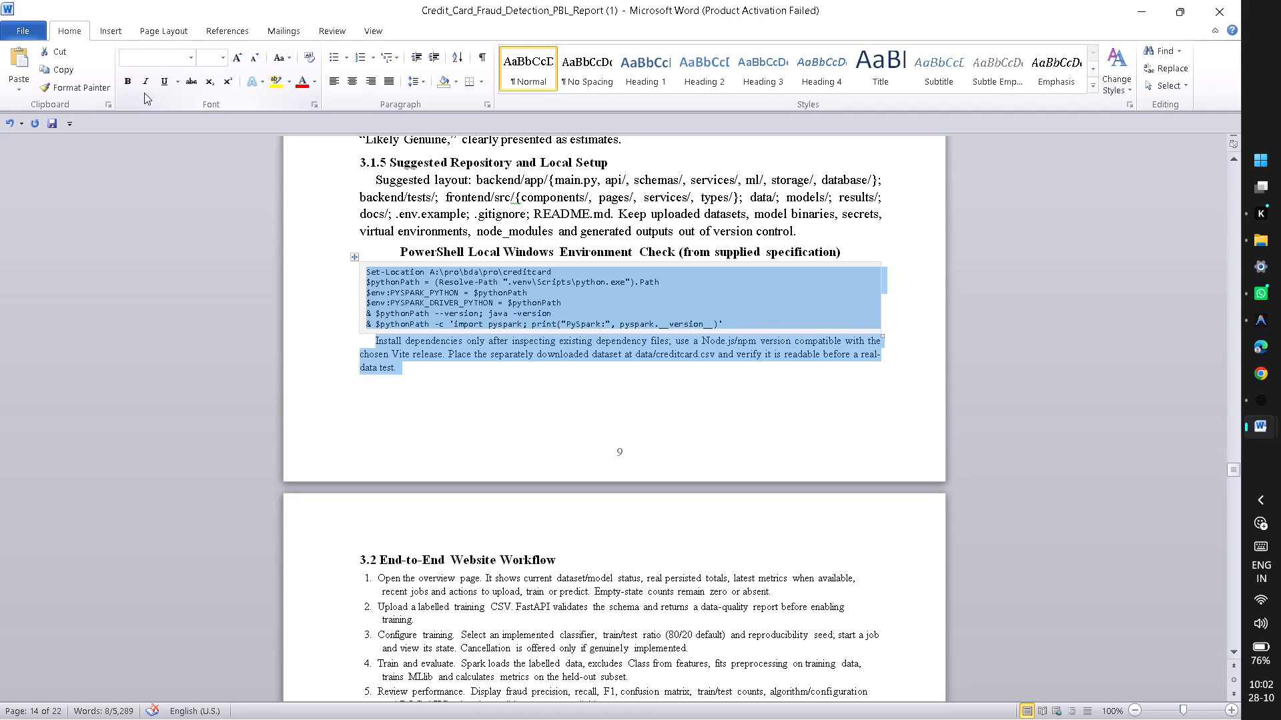
click(218, 61)
click(218, 61)
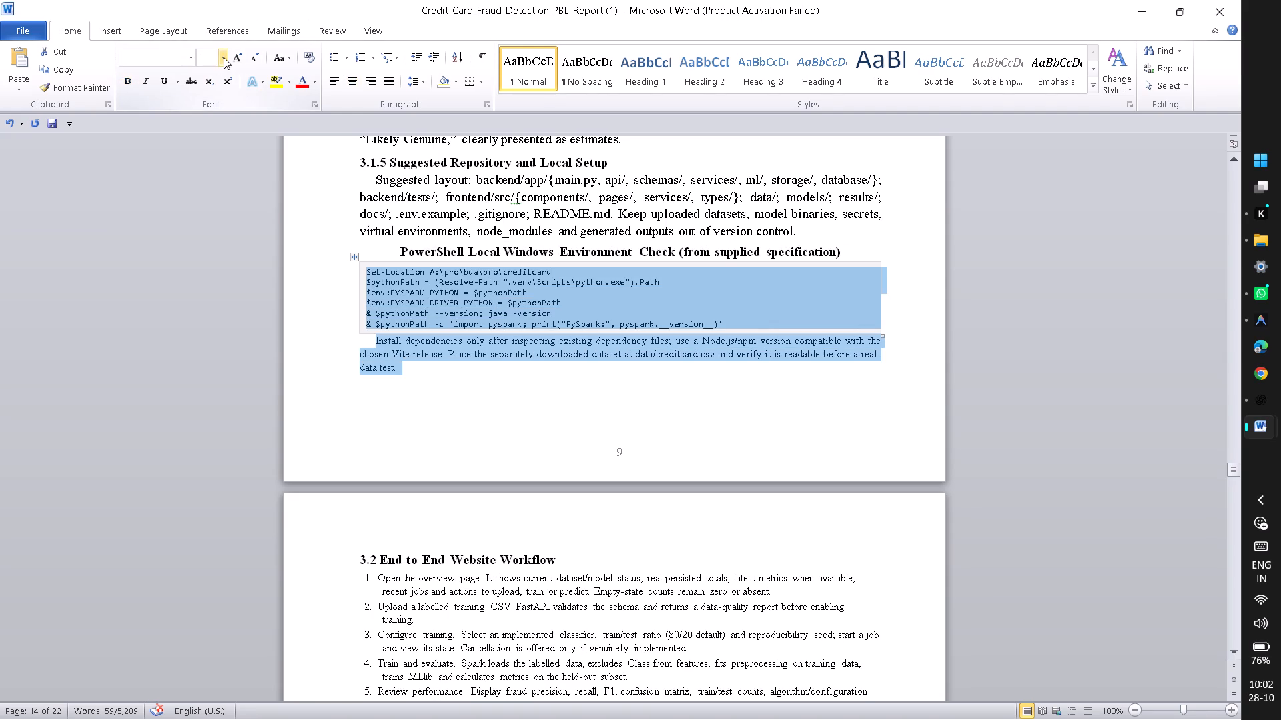
click(224, 57)
click(208, 136)
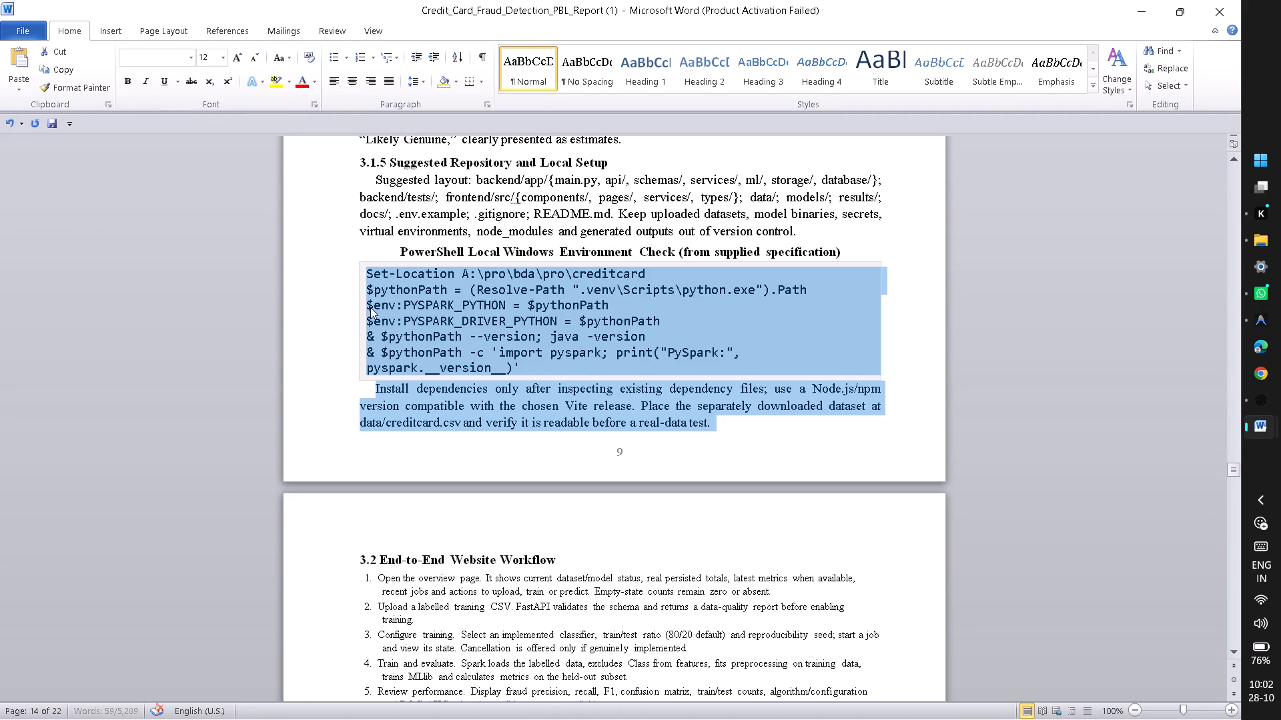
click(366, 306)
Set all of section 3.2 to 12 pt, from its heading through the workflow list, 3.2.1 heading, dashboard pages table and Table 3.1 caption.
scroll(507, 415, down, 2)
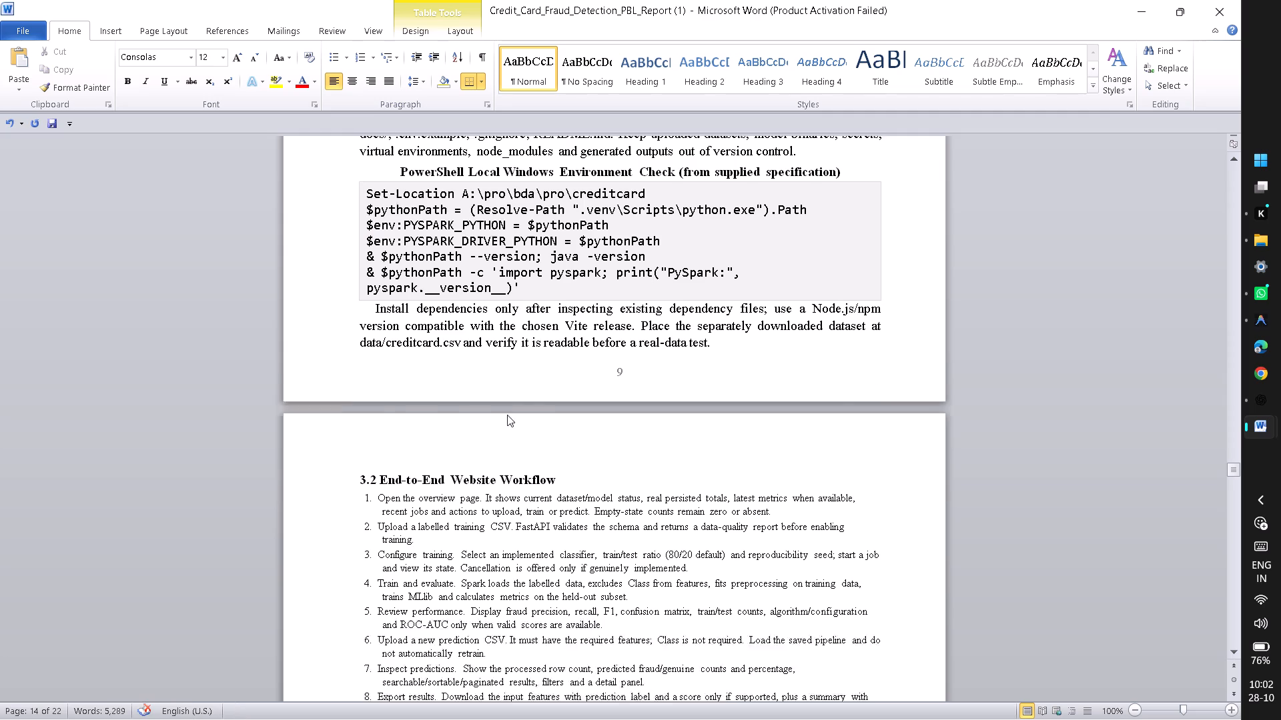
scroll(507, 415, down, 2)
scroll(433, 408, down, 1)
drag(358, 358, 729, 498)
scroll(558, 539, down, 8)
click(229, 60)
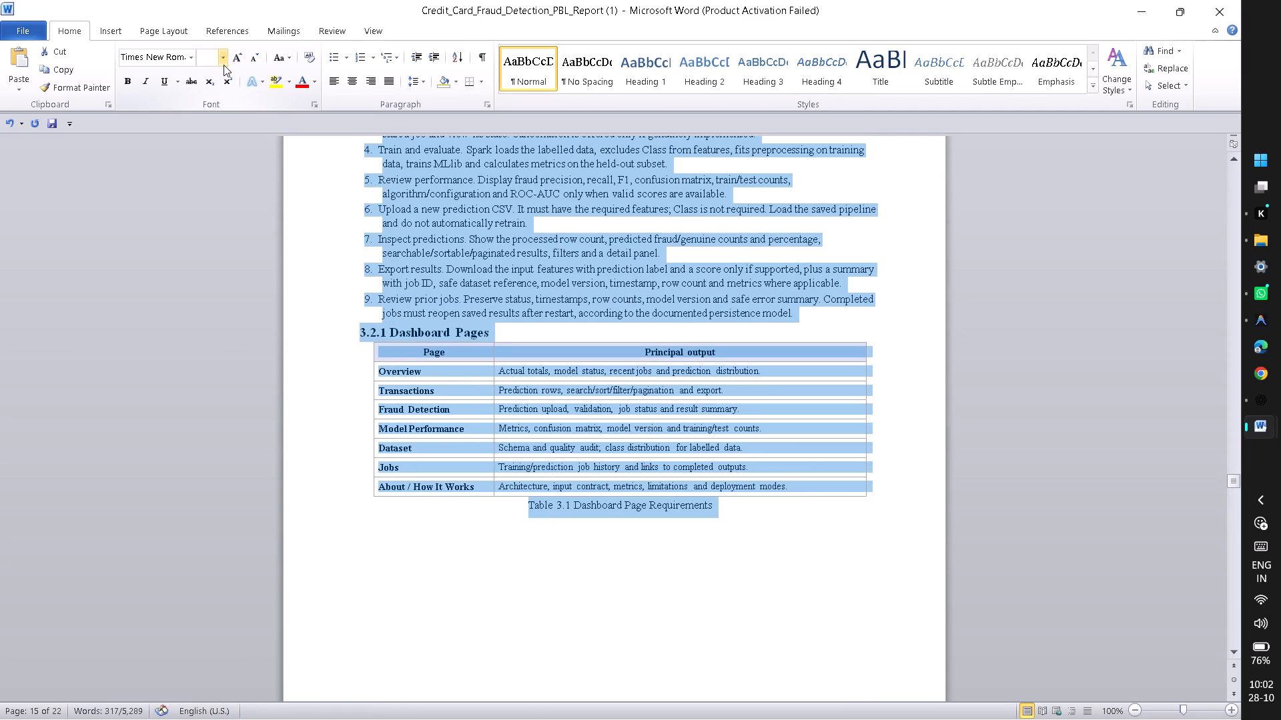
click(223, 61)
click(205, 135)
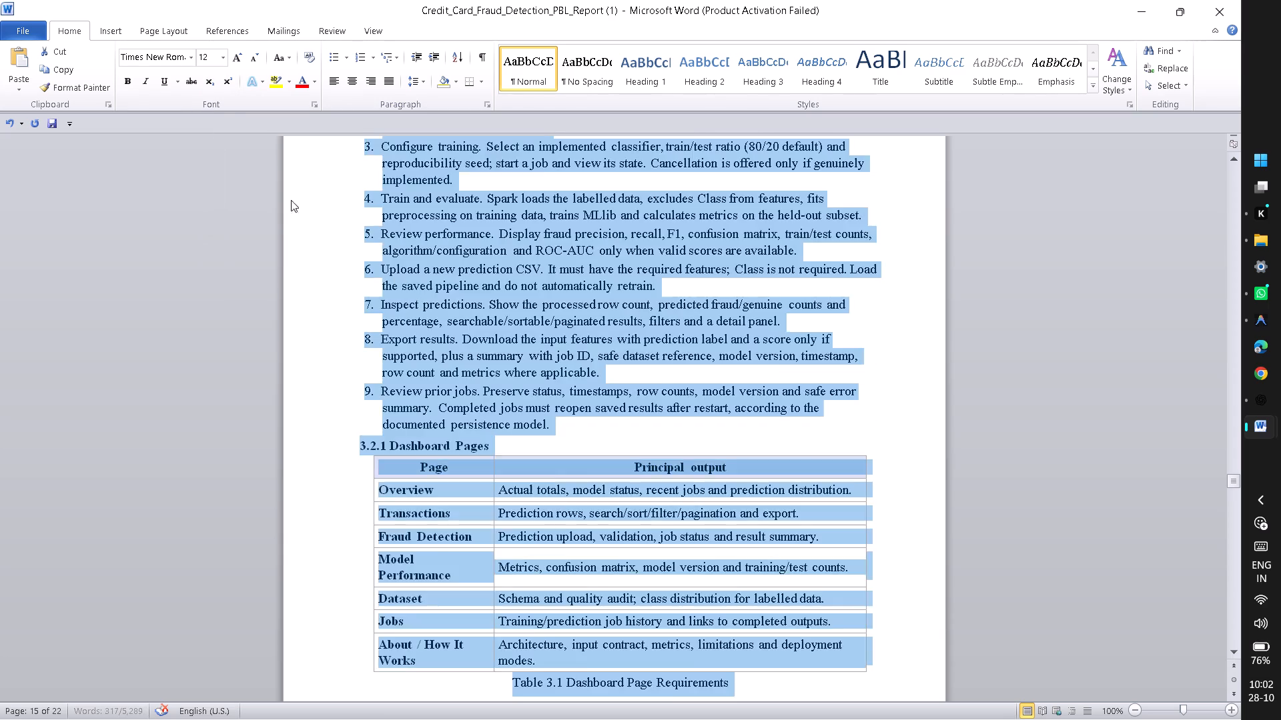
scroll(361, 303, up, 7)
scroll(344, 261, down, 5)
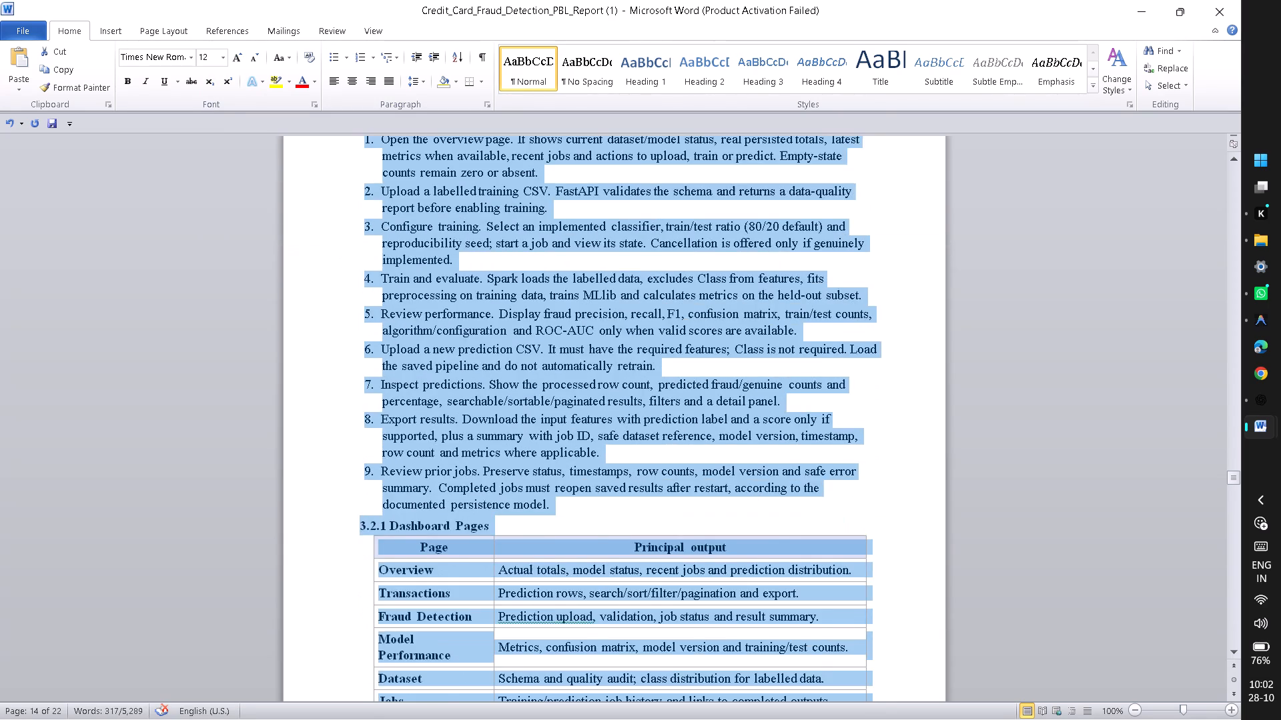
scroll(344, 261, up, 4)
click(338, 263)
scroll(339, 264, up, 19)
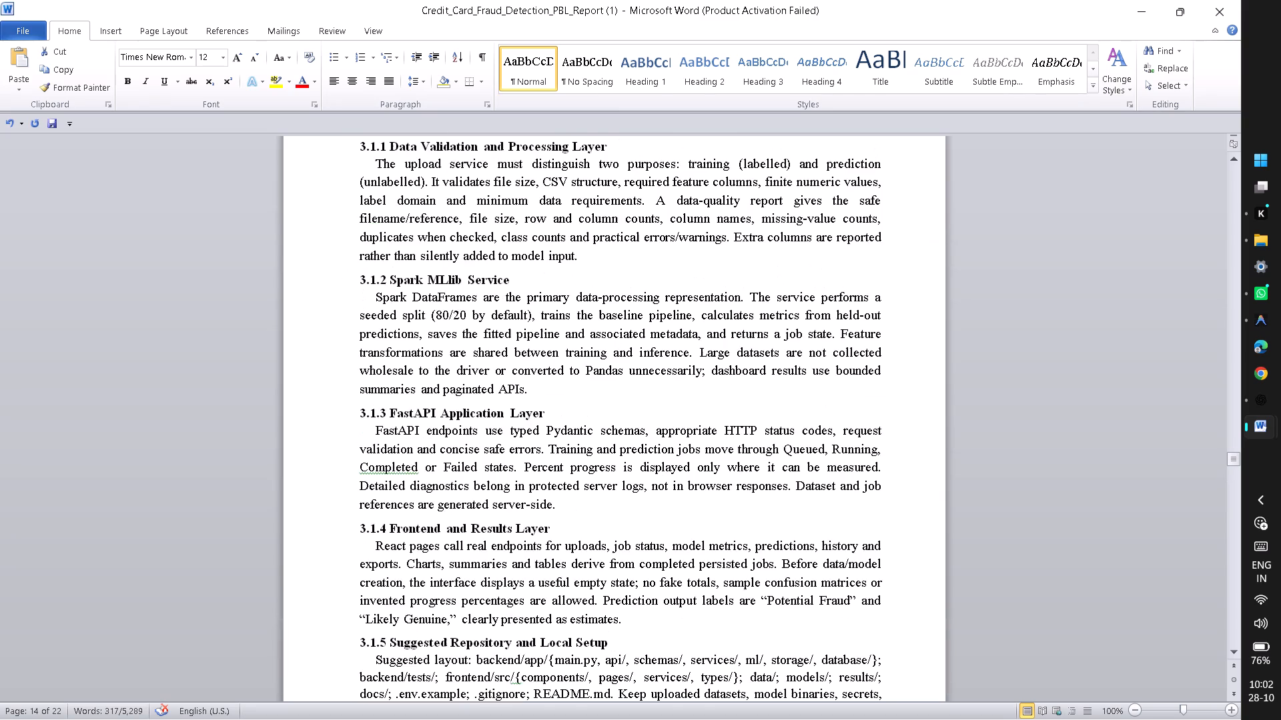
Set the 3.2 End-to-End Website Workflow heading to 14 pt.
scroll(339, 263, up, 5)
scroll(339, 263, down, 7)
scroll(342, 263, up, 5)
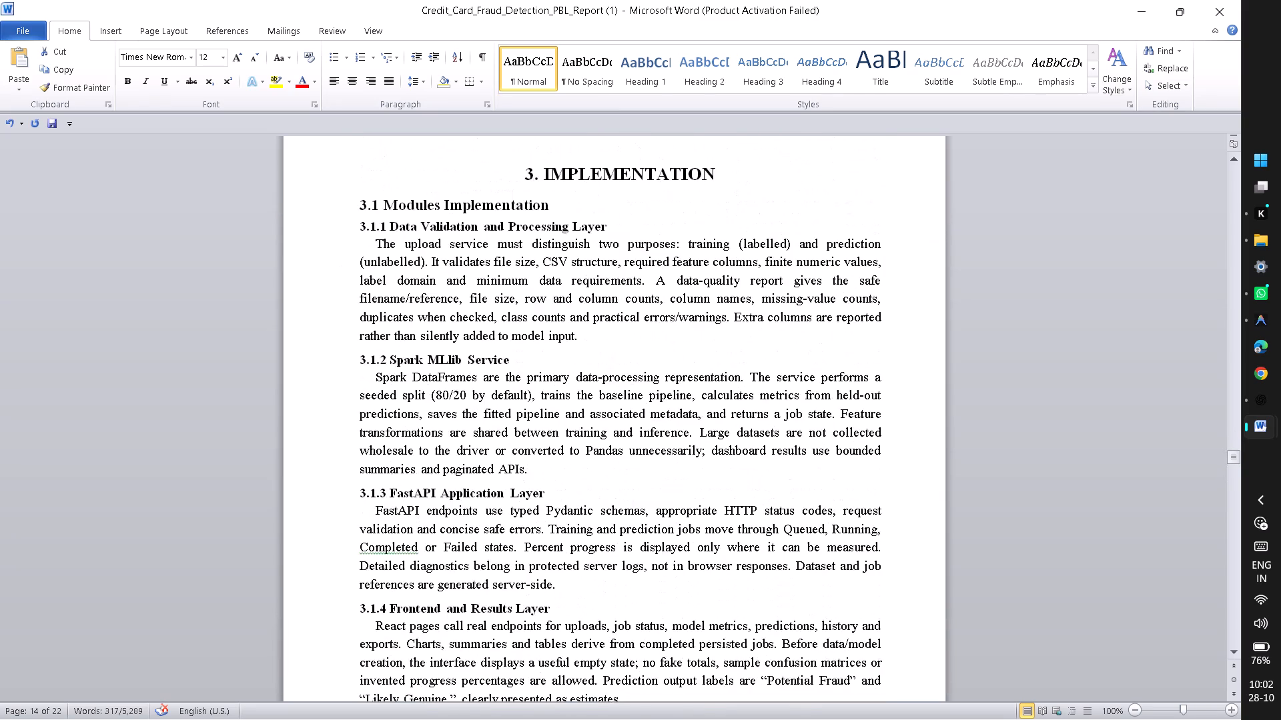
scroll(342, 261, down, 16)
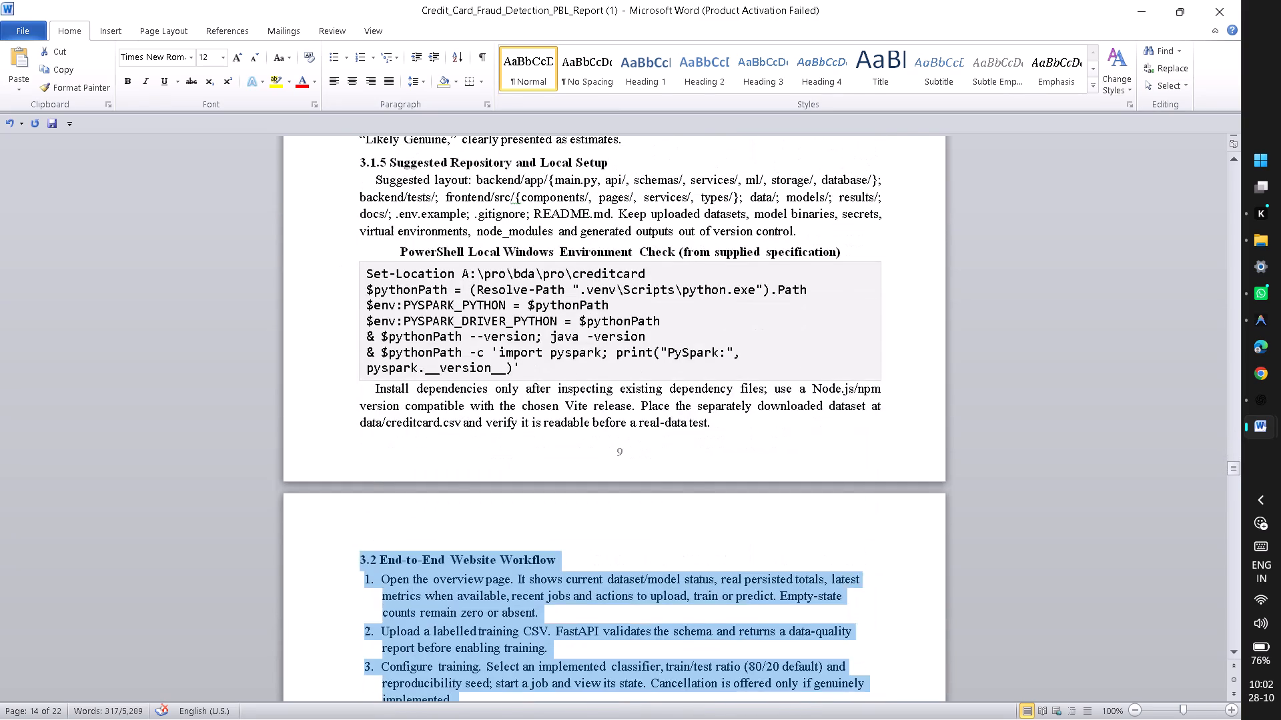
scroll(342, 261, down, 5)
click(354, 315)
drag(356, 317, 617, 314)
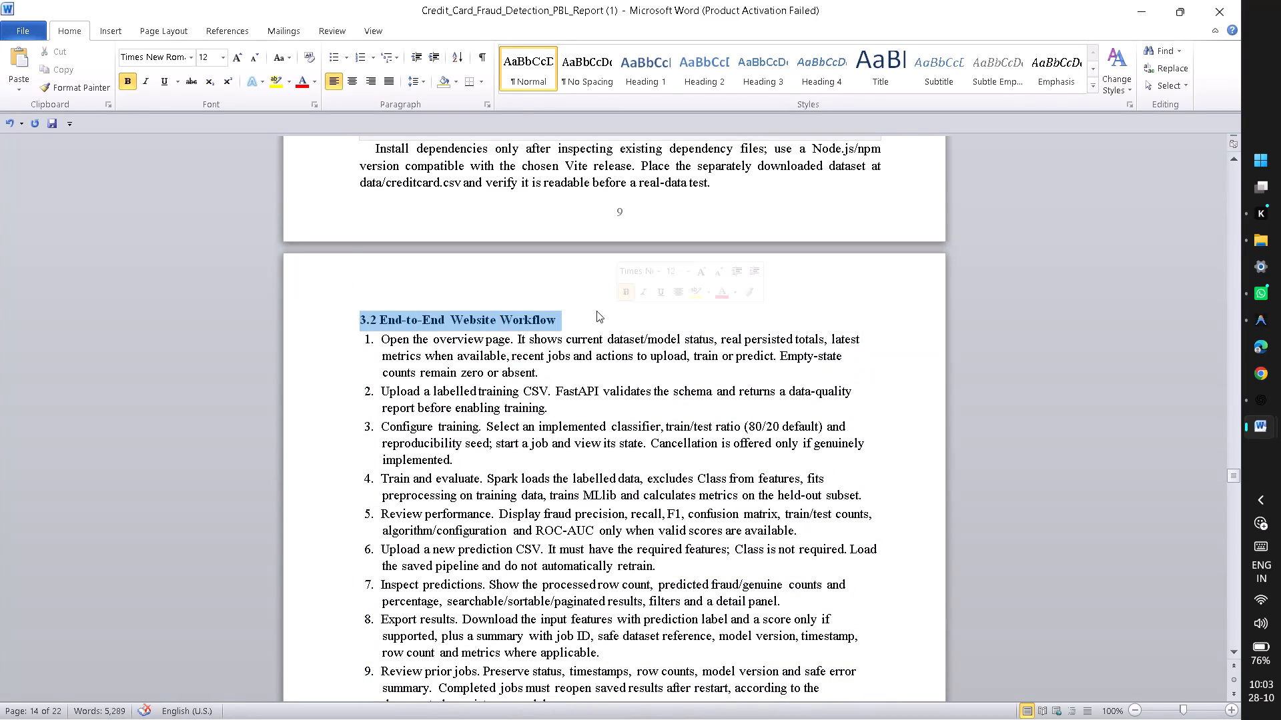
click(225, 57)
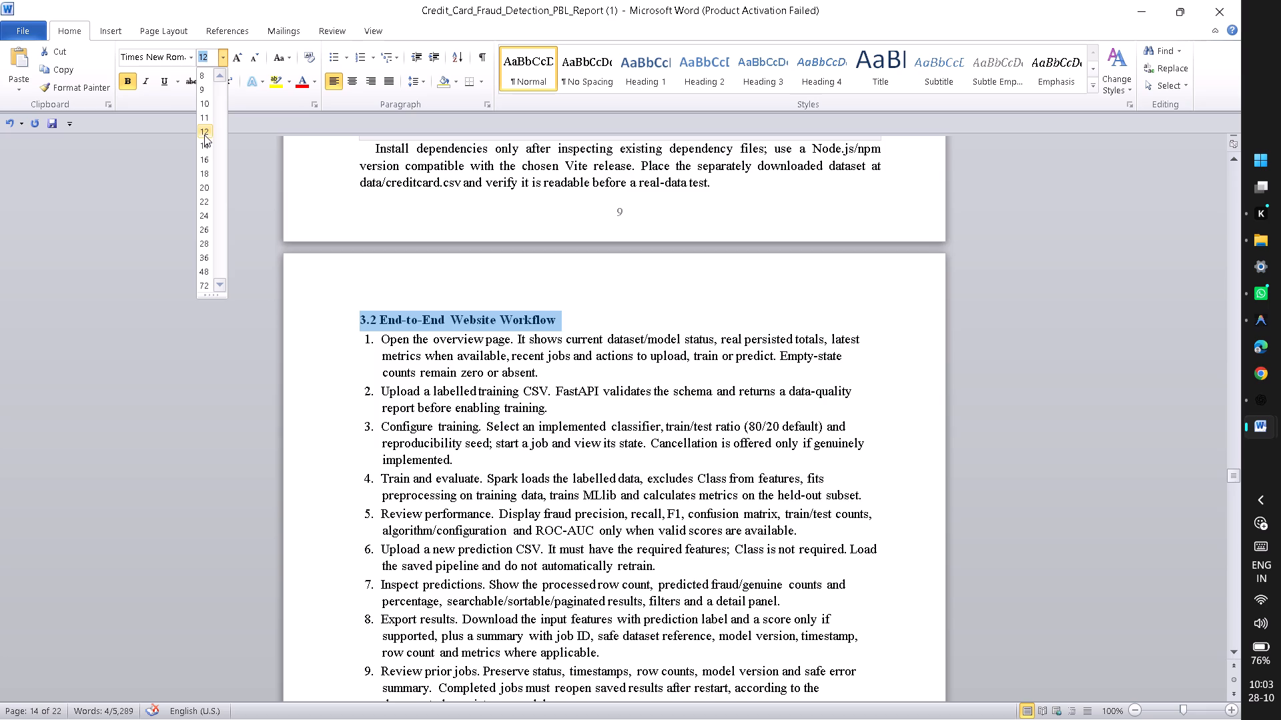
click(203, 141)
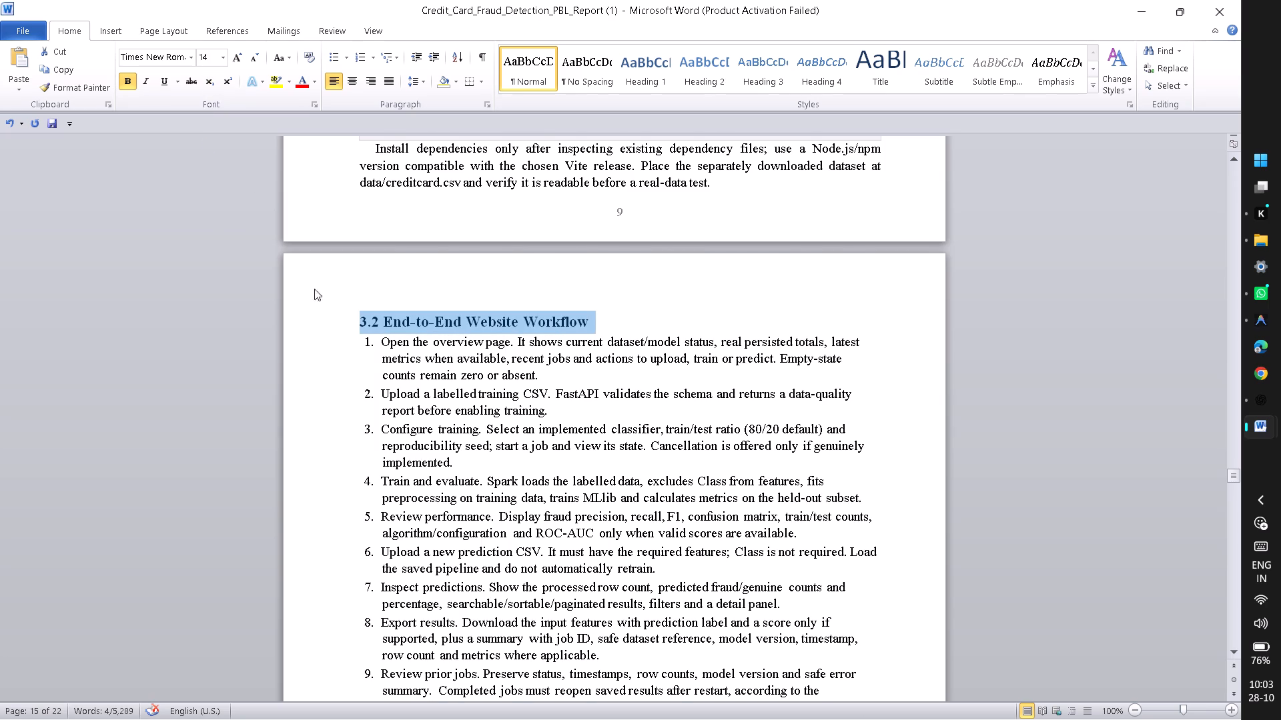
Set all of section 3.3 to 12 pt, from its heading through the three pseudocode listings to the 3.3.1 paragraph.
scroll(314, 285, down, 13)
scroll(314, 285, down, 20)
scroll(314, 285, up, 6)
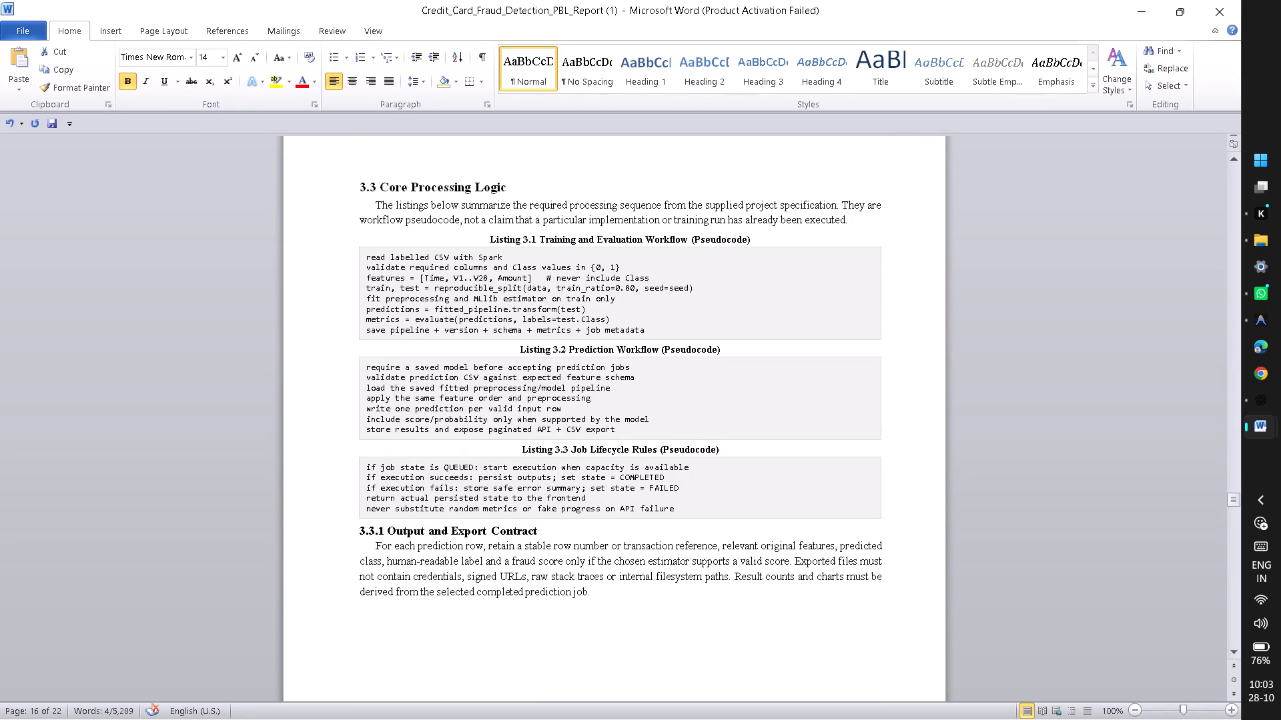
drag(359, 182, 664, 590)
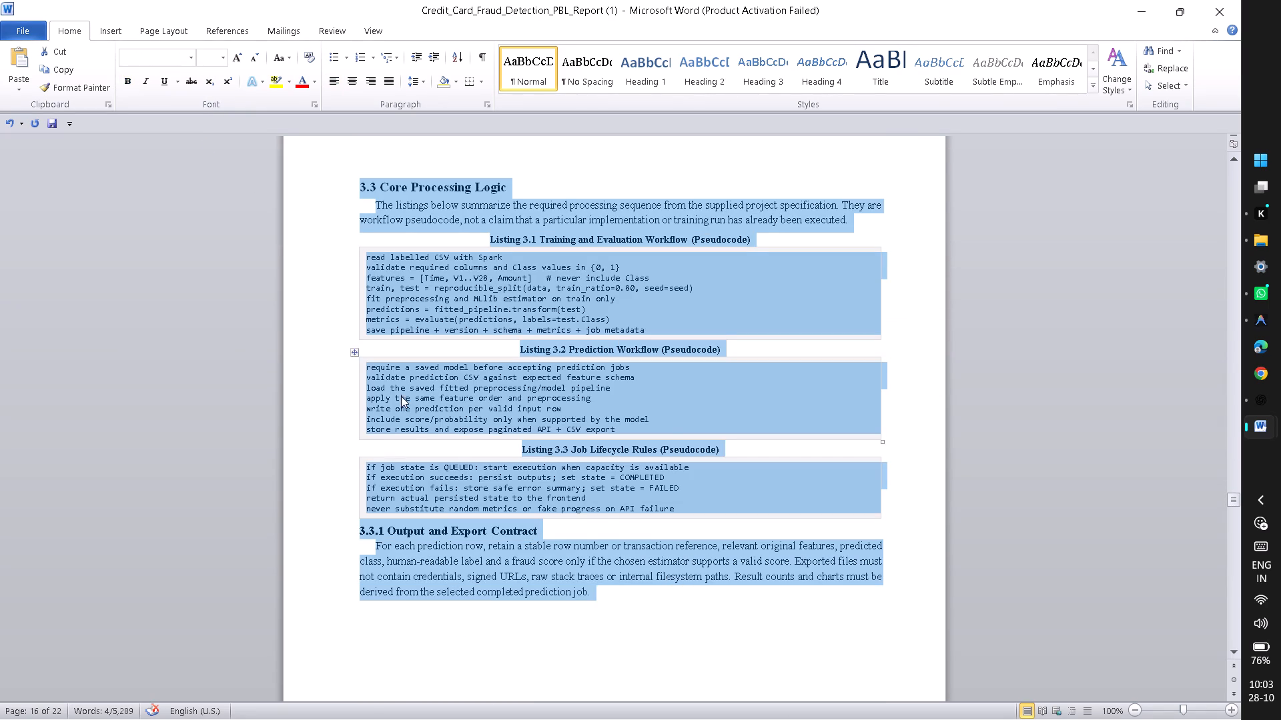
click(219, 59)
click(208, 135)
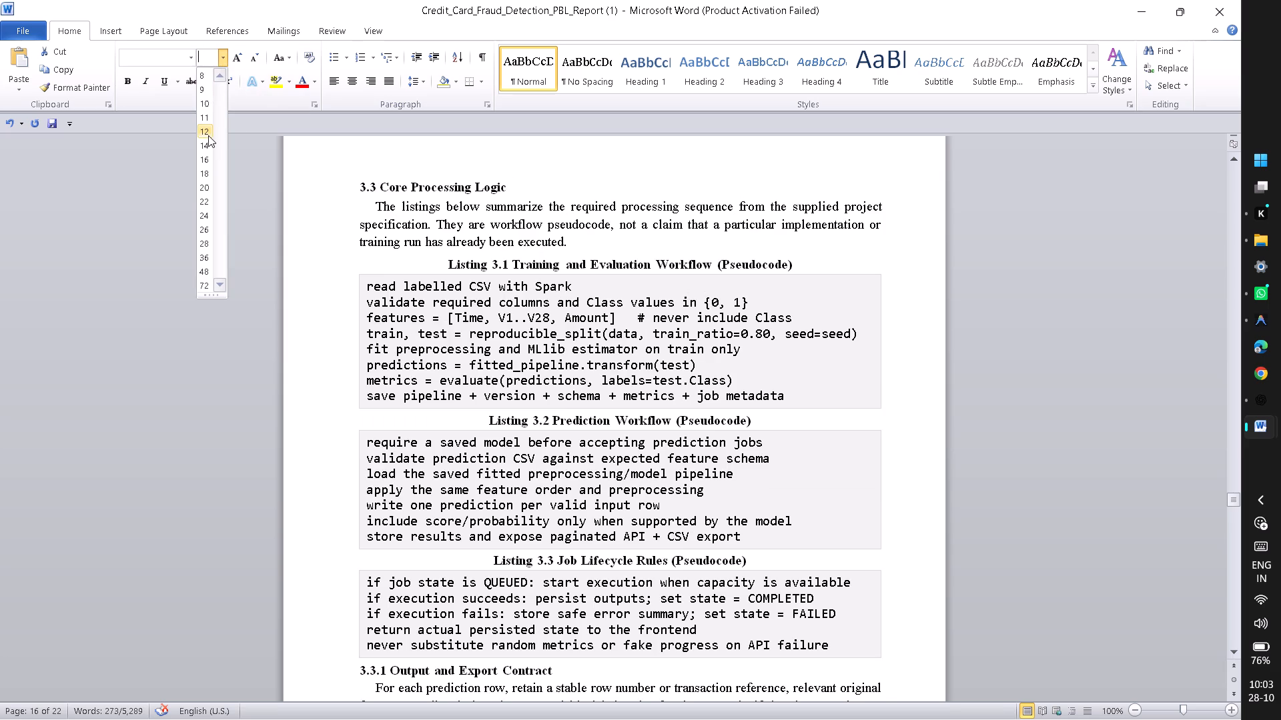
Set the 3.4 Dataset Description and Training Protocol heading to 14 pt.
scroll(351, 204, down, 16)
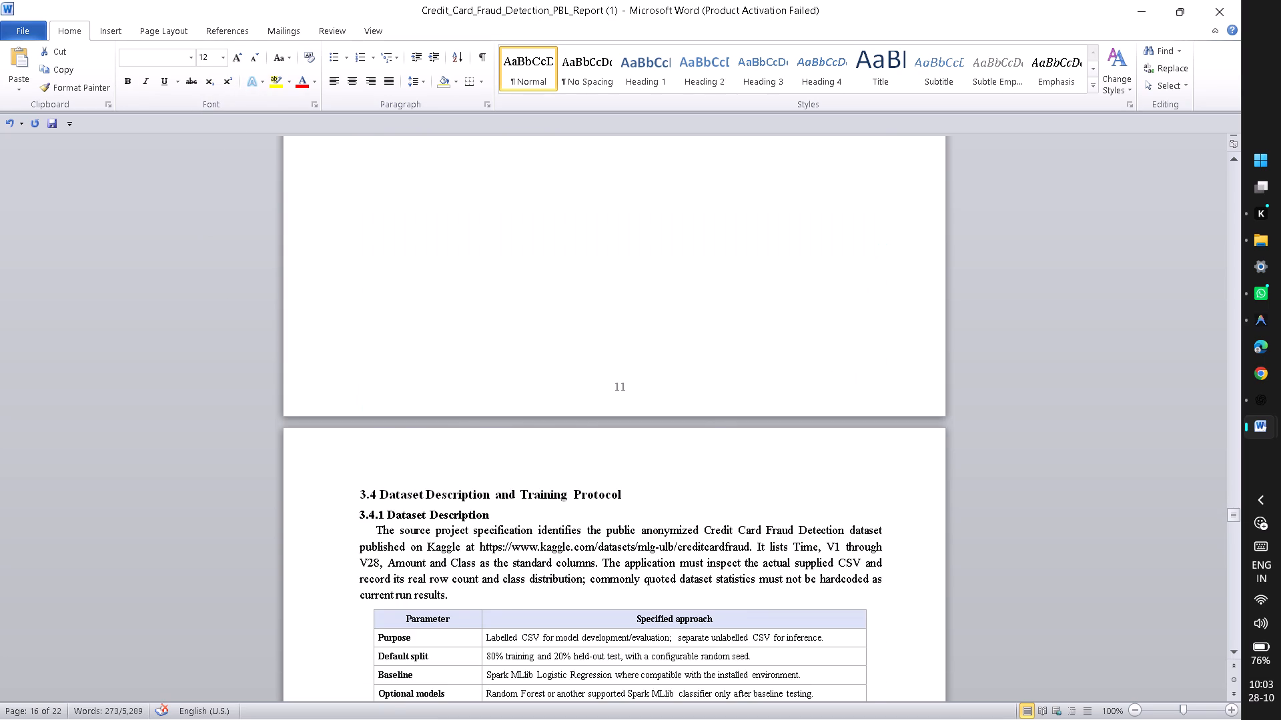
click(342, 208)
scroll(349, 267, down, 5)
drag(359, 293, 594, 302)
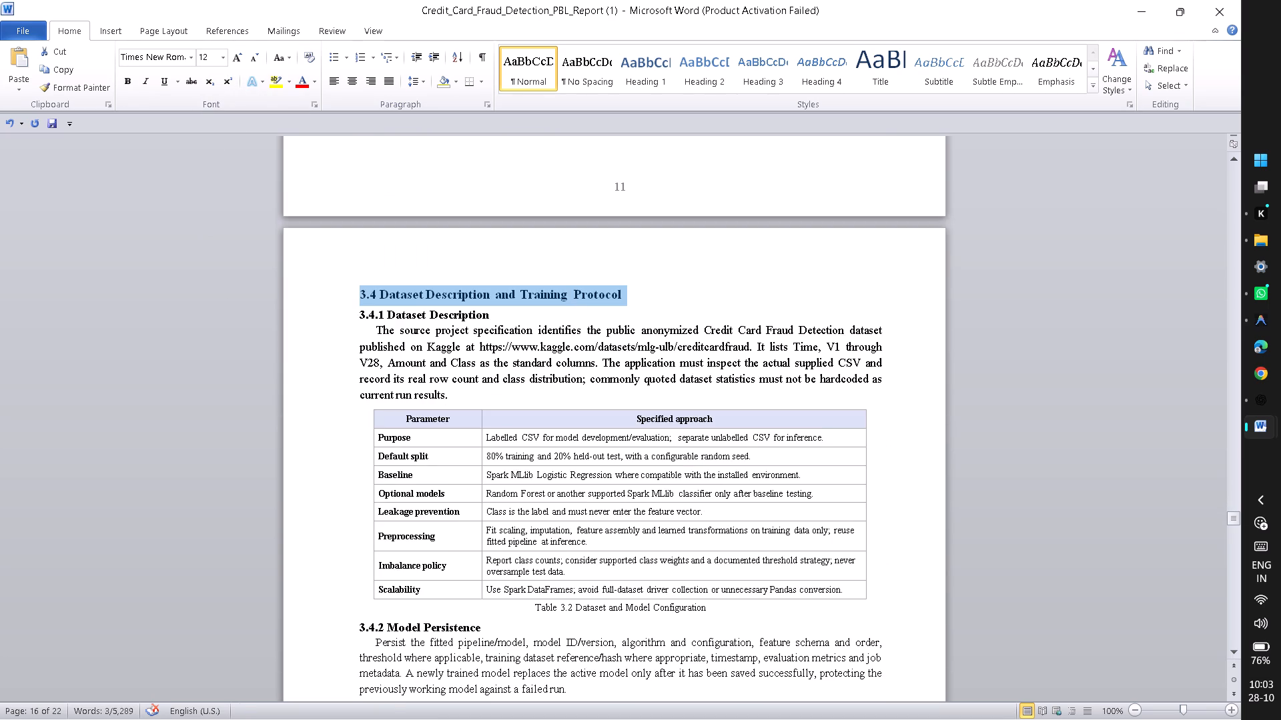
drag(594, 302, 637, 302)
click(222, 59)
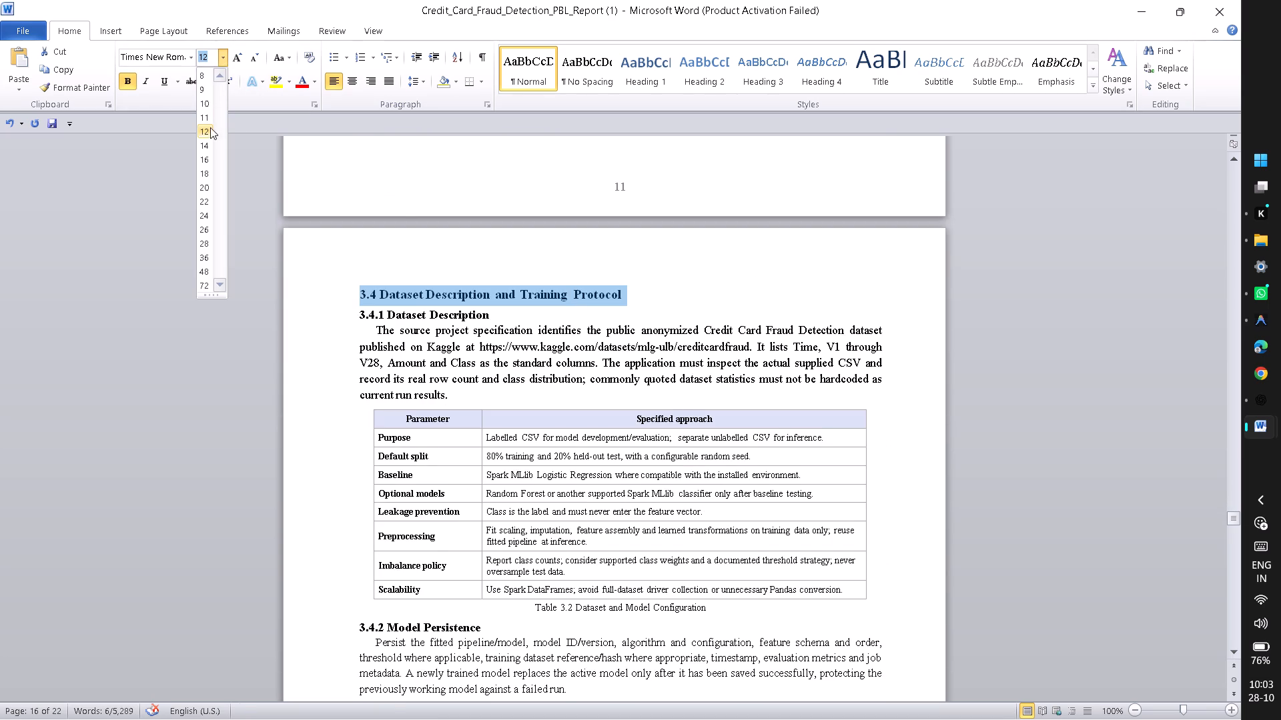
click(207, 139)
Set subsections 3.4.1 to 3.4.3 to 12 pt, including their headings, paragraphs, the parameter table and the Table 3.2 caption.
scroll(356, 205, down, 4)
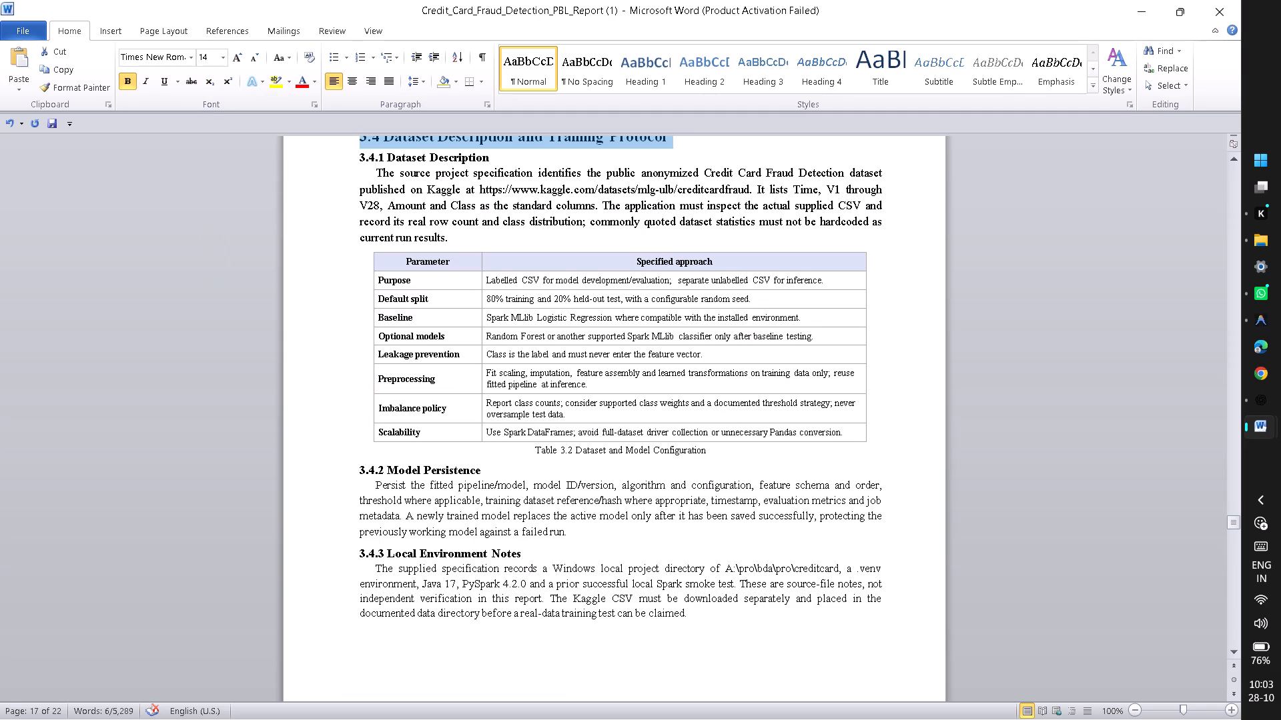
drag(359, 158, 532, 367)
scroll(526, 327, down, 4)
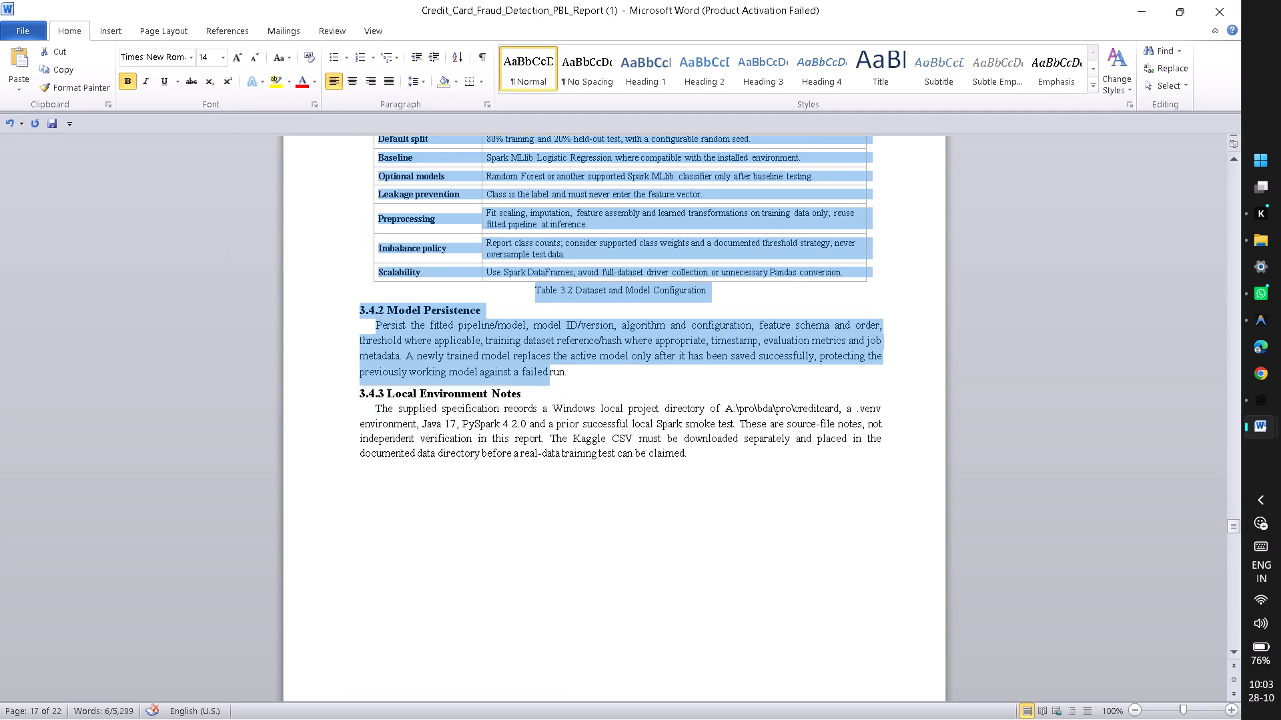
drag(532, 367, 685, 460)
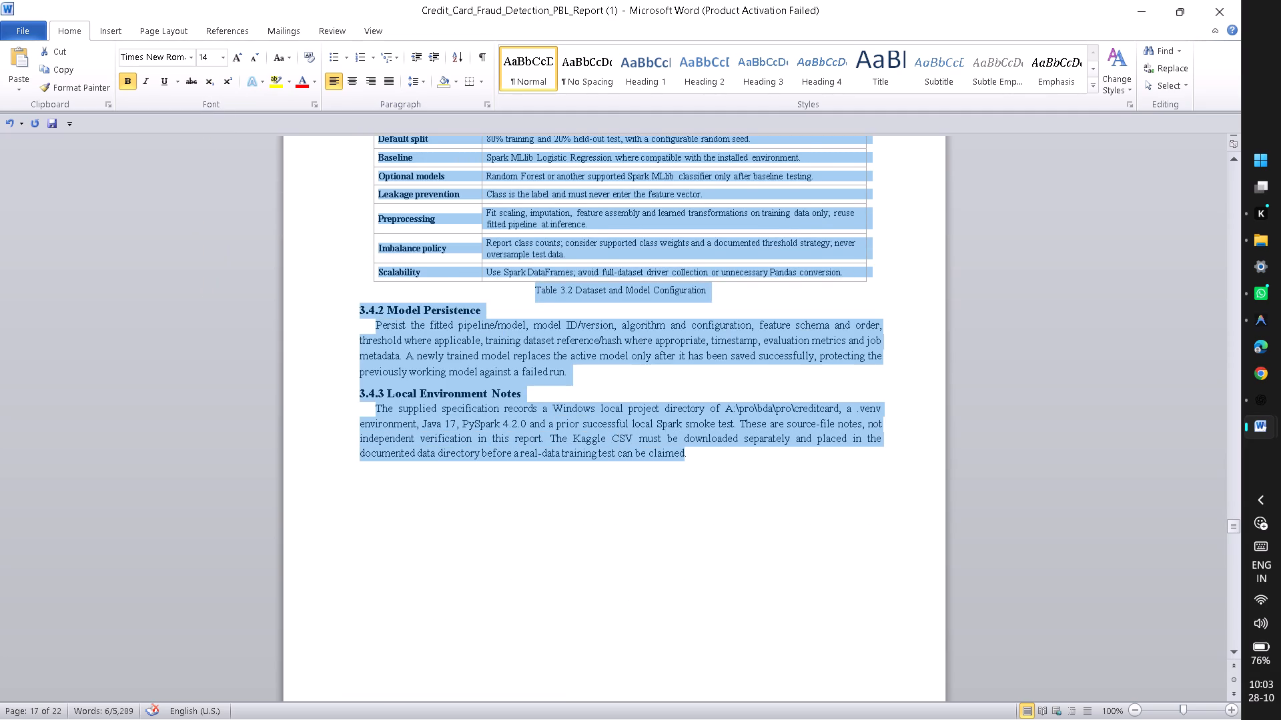
drag(685, 460, 686, 459)
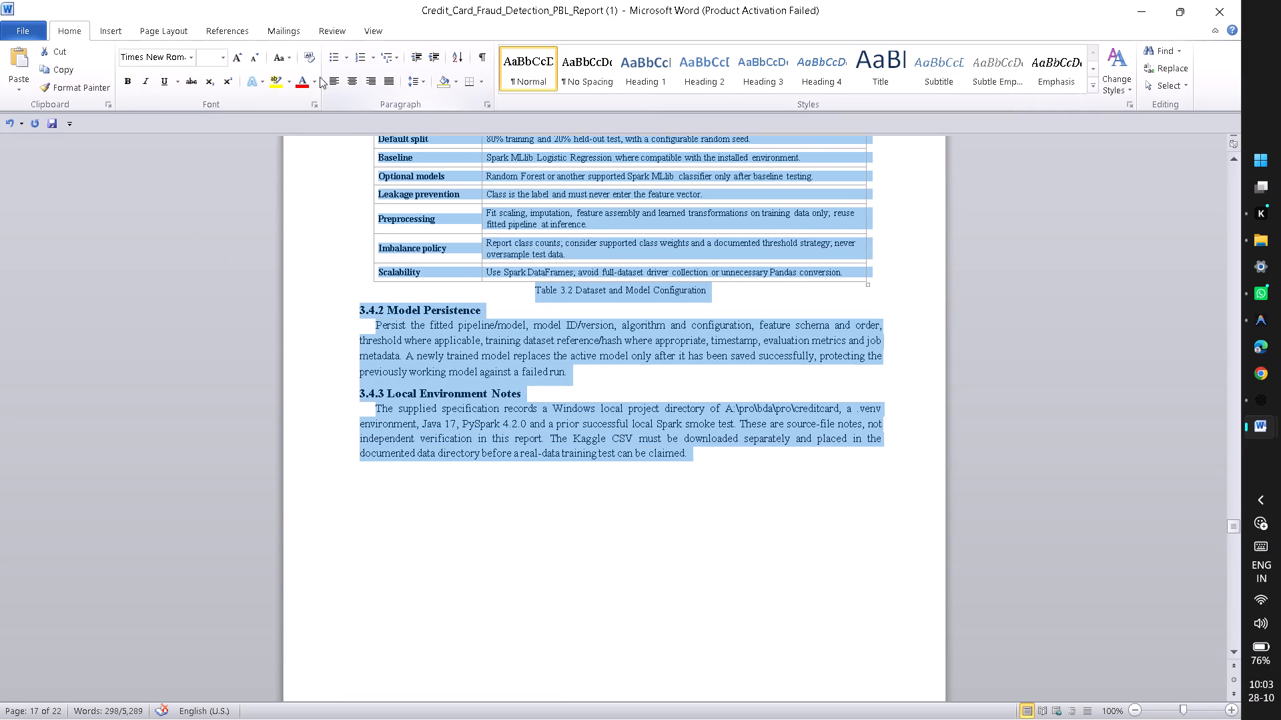
click(220, 60)
click(208, 129)
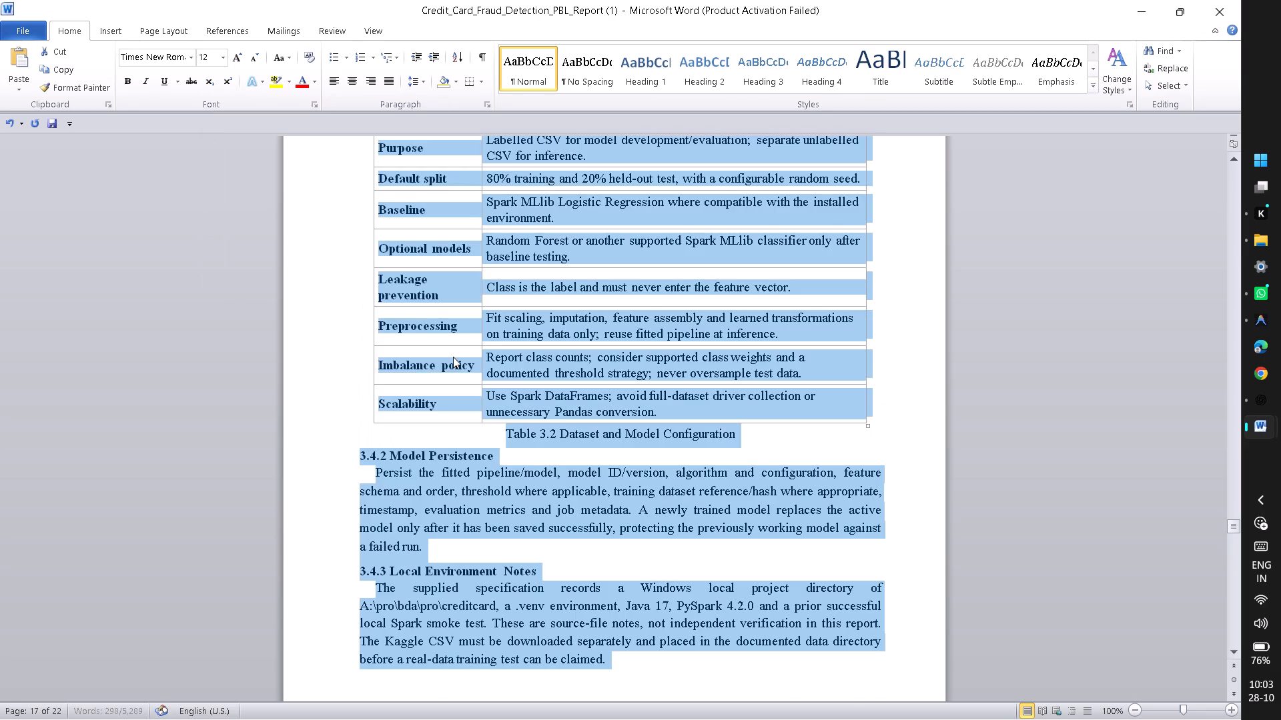
Enlarge the 3.5 Model Evaluation and Results Reporting heading to 14 pt.
scroll(296, 337, down, 16)
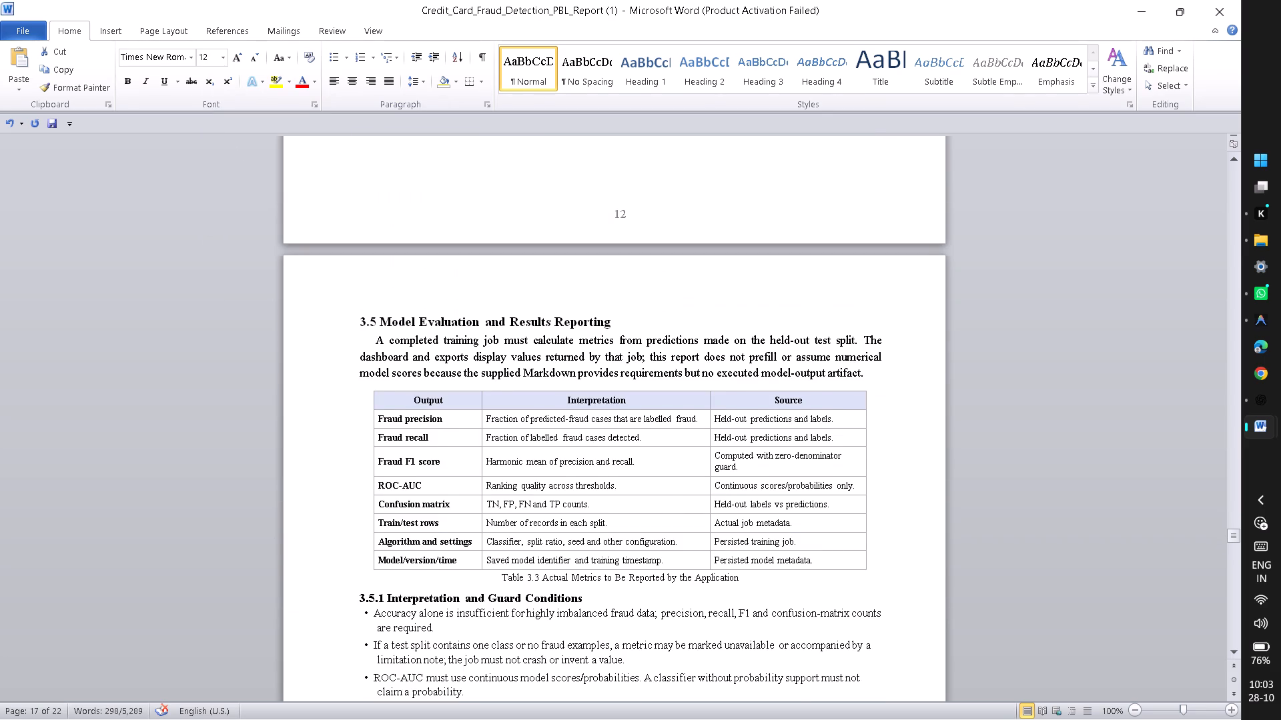
drag(361, 281, 620, 177)
scroll(506, 369, down, 6)
scroll(504, 370, up, 4)
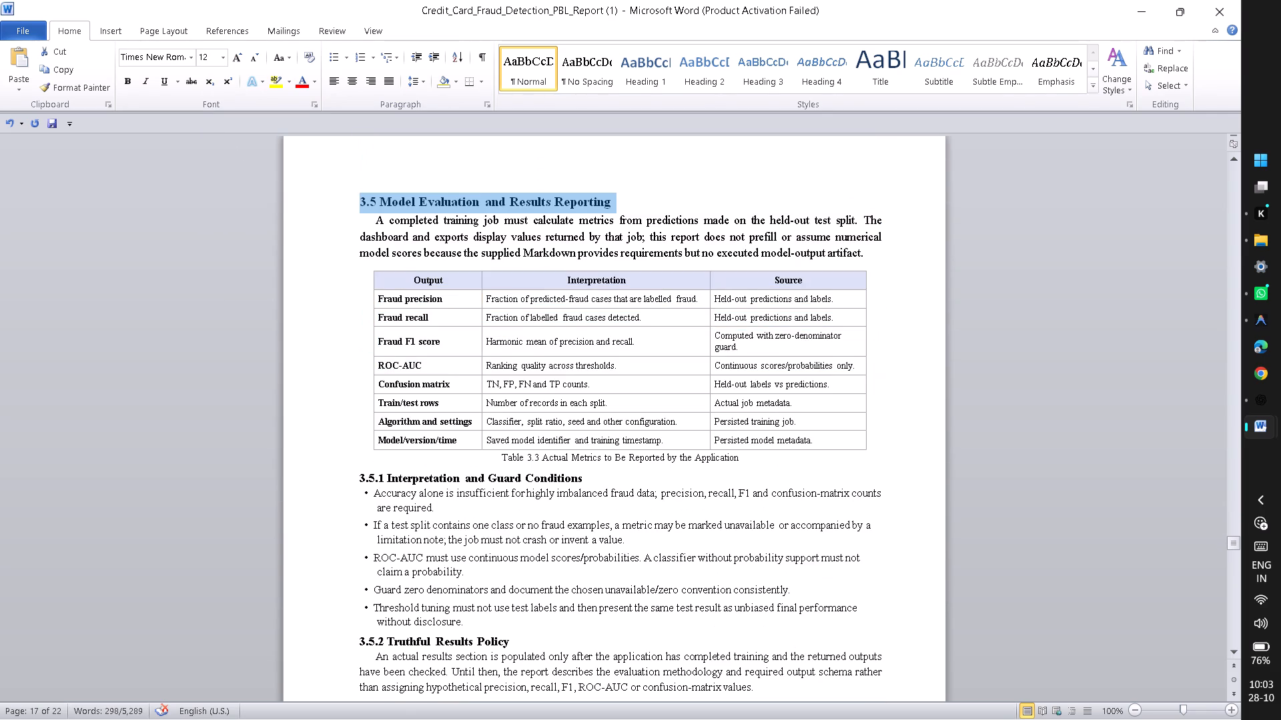
drag(620, 177, 621, 185)
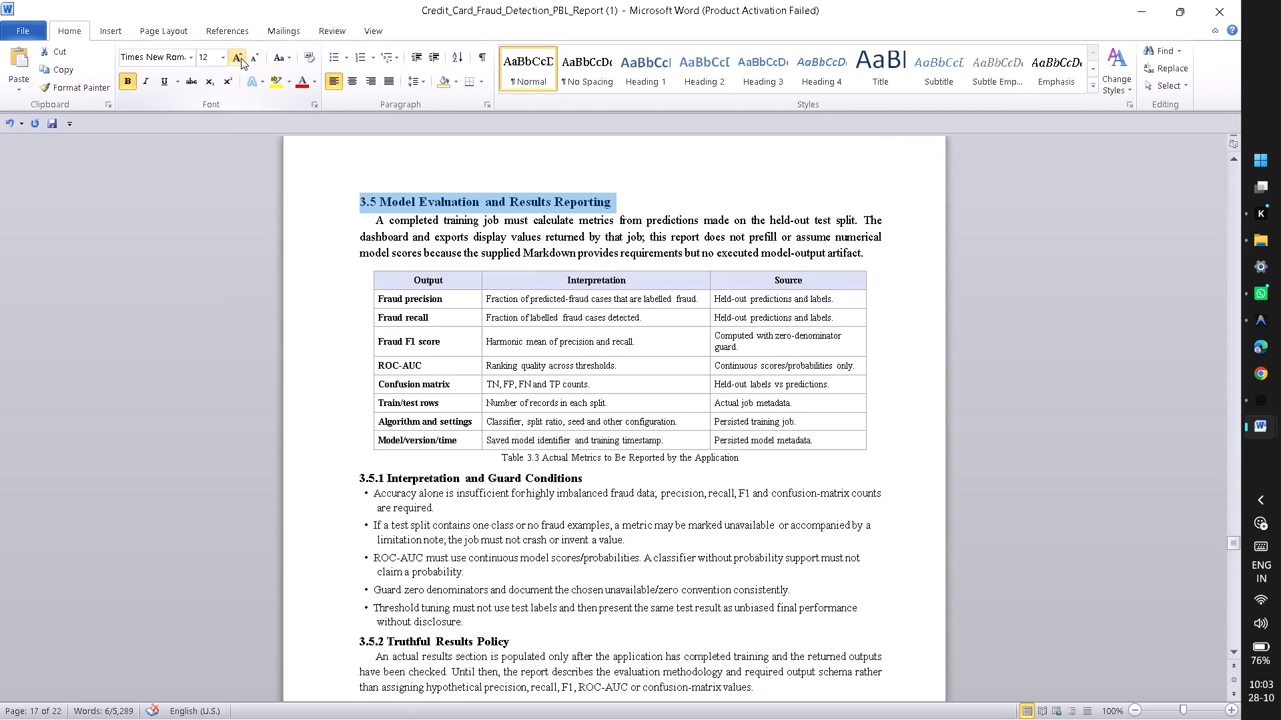
click(240, 58)
Set the rest of section 3.5 to 12 pt, from the intro paragraph and metrics table through the 3.5.2 Truthful Results Policy paragraph.
scroll(341, 165, down, 3)
scroll(378, 156, up, 3)
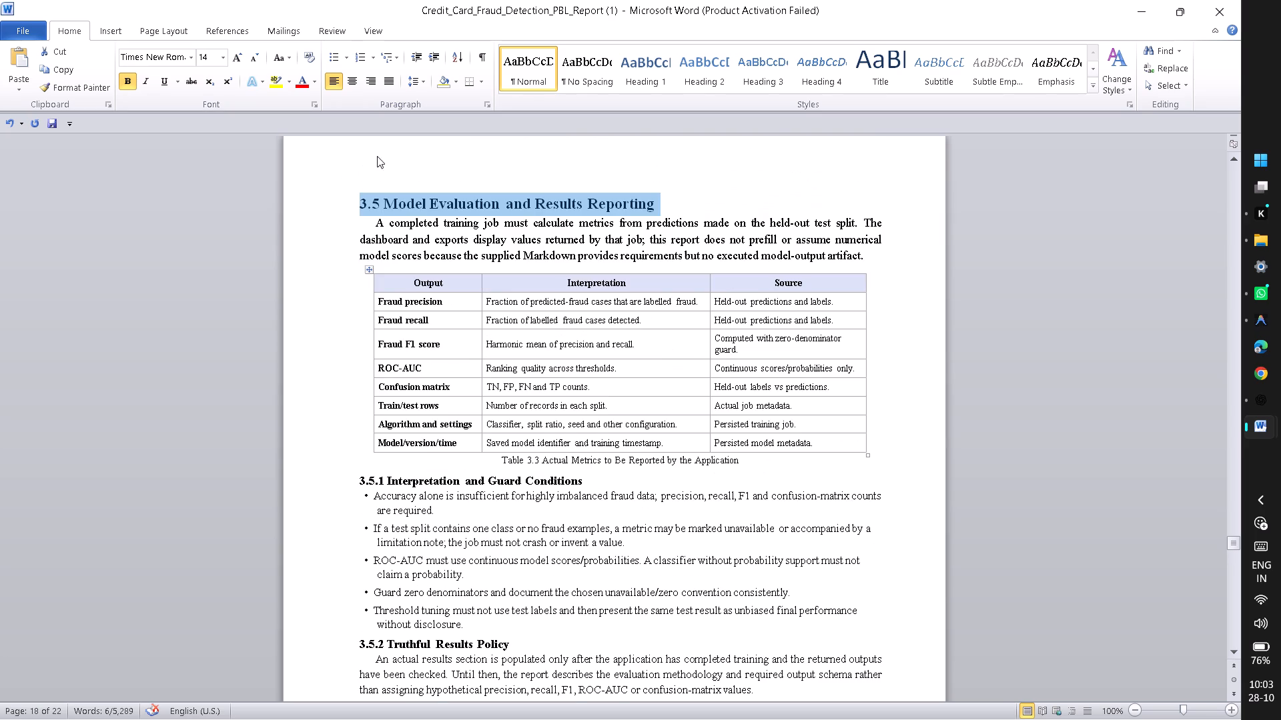
drag(374, 223, 523, 251)
scroll(518, 253, down, 5)
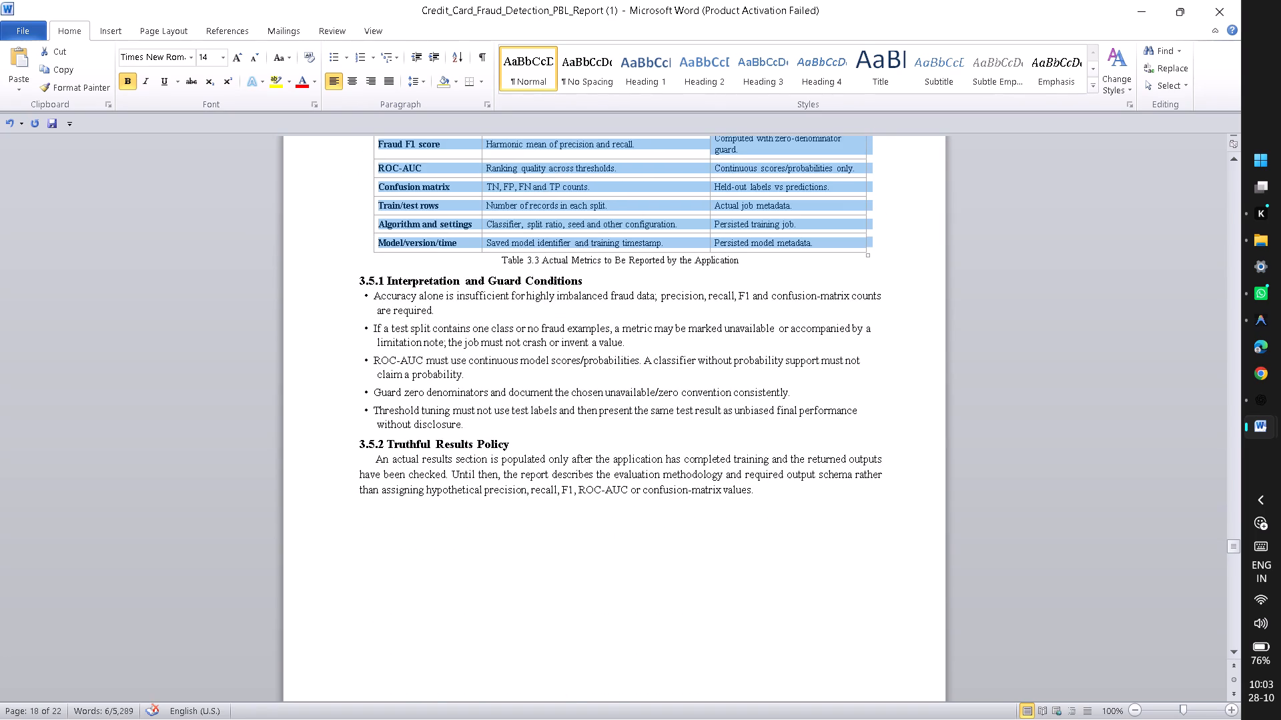
drag(523, 251, 759, 497)
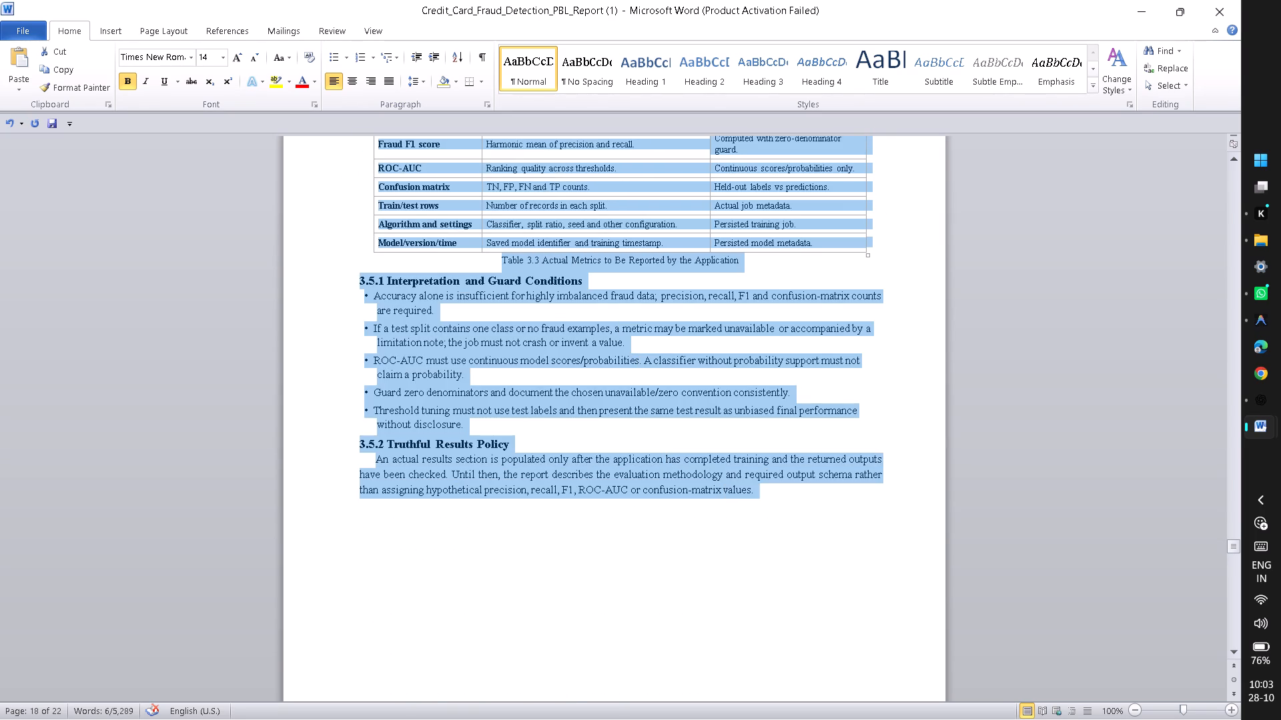
drag(759, 497, 754, 505)
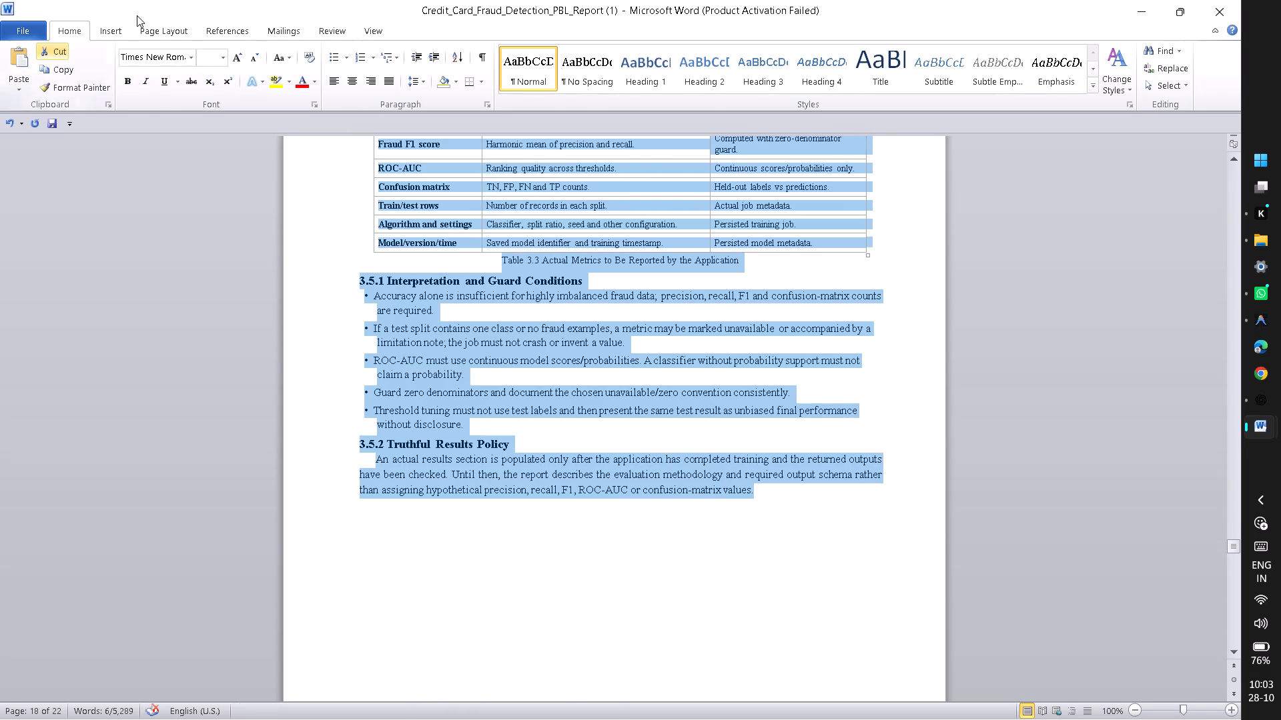
click(227, 62)
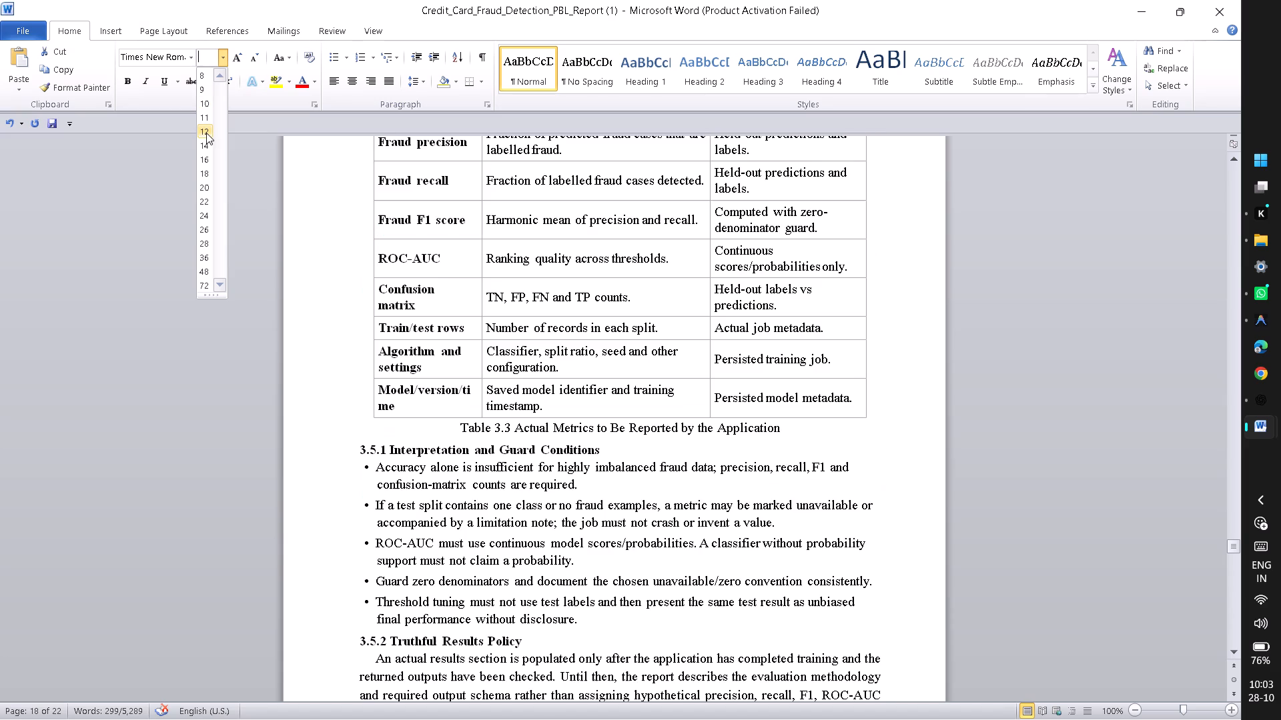
click(206, 133)
Set the 3.6 Dashboard Analytics and Prediction Output heading and the 3.6.1 Overview Metrics heading to 14 pt.
scroll(352, 247, down, 7)
scroll(446, 240, down, 6)
scroll(473, 293, down, 2)
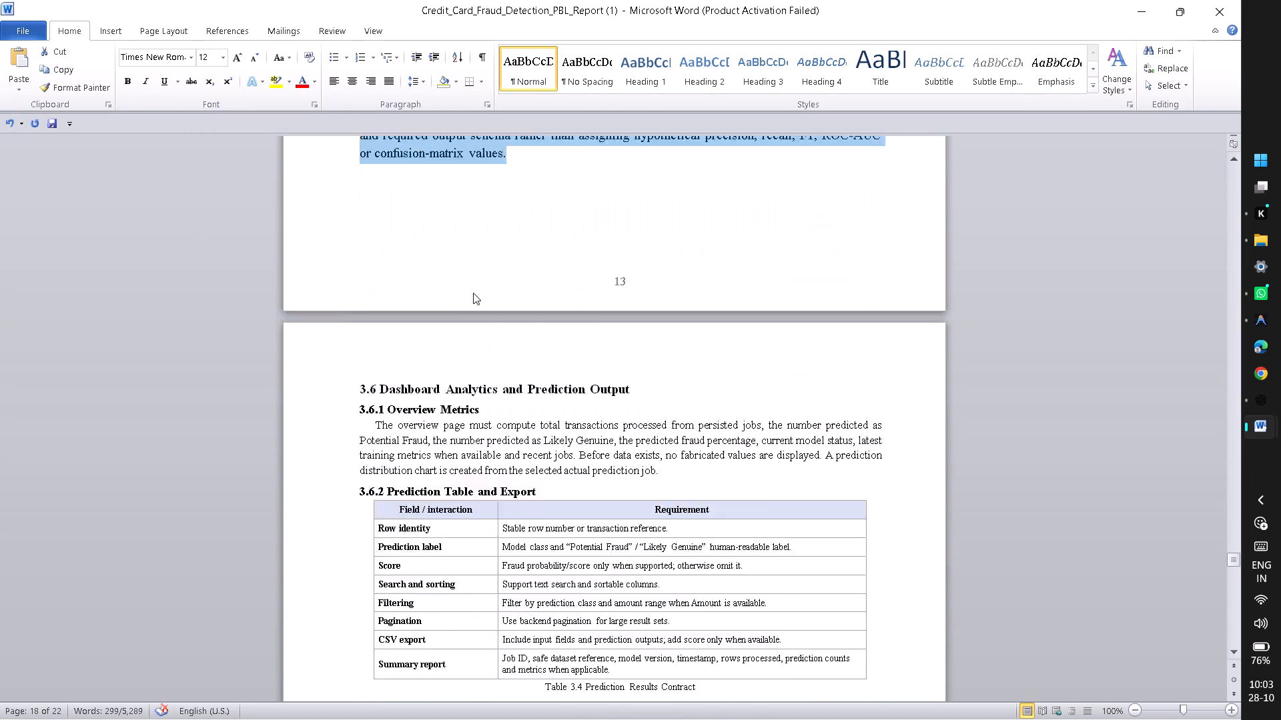
scroll(473, 293, down, 3)
drag(360, 227, 509, 233)
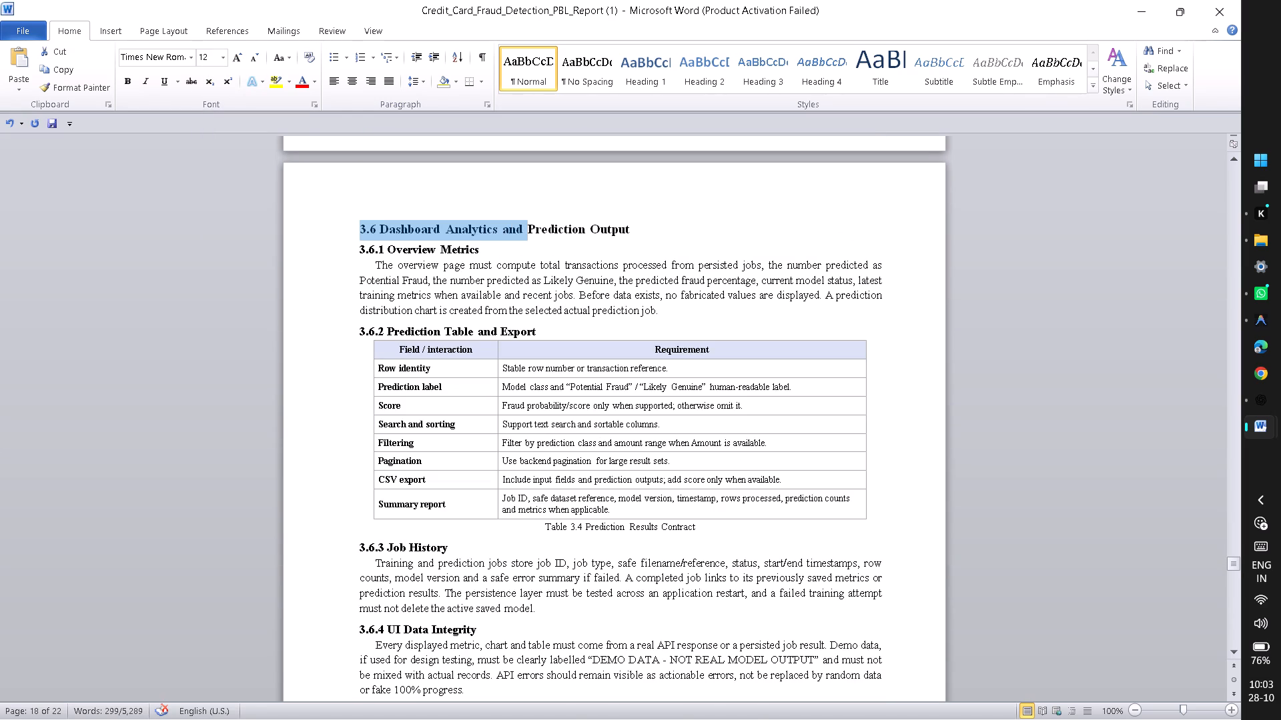
drag(509, 233, 610, 249)
click(224, 59)
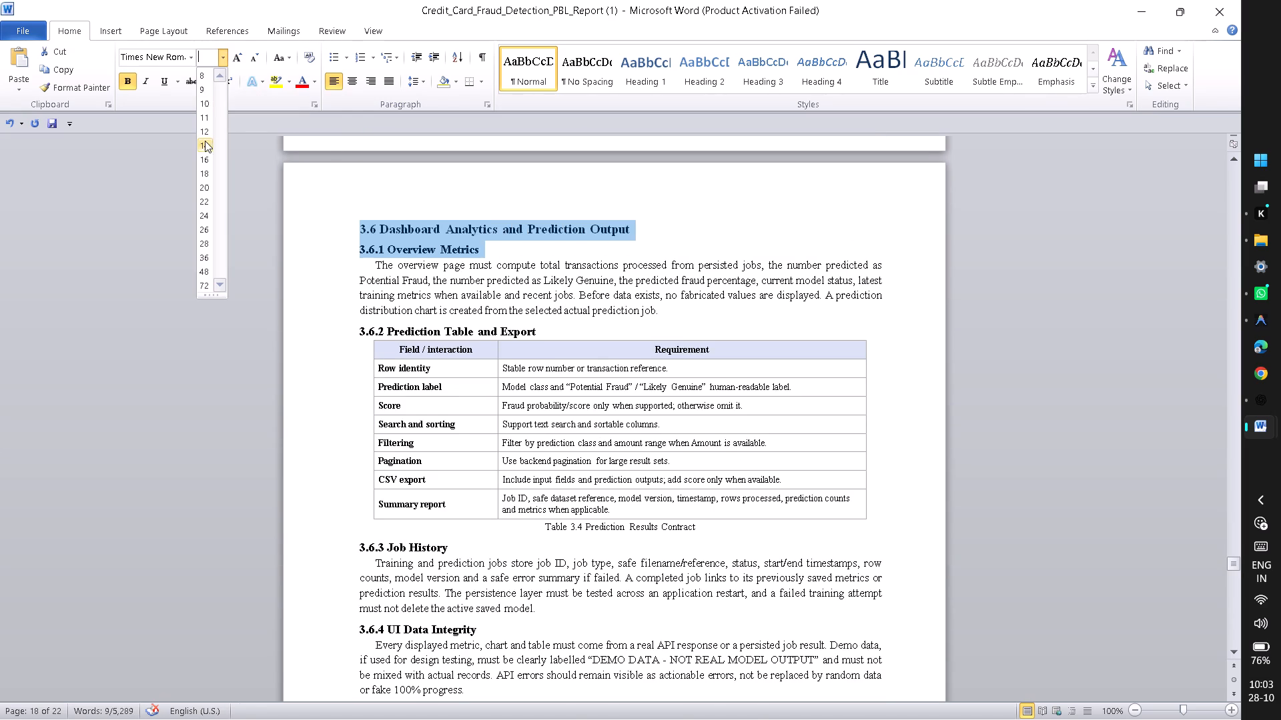
click(209, 139)
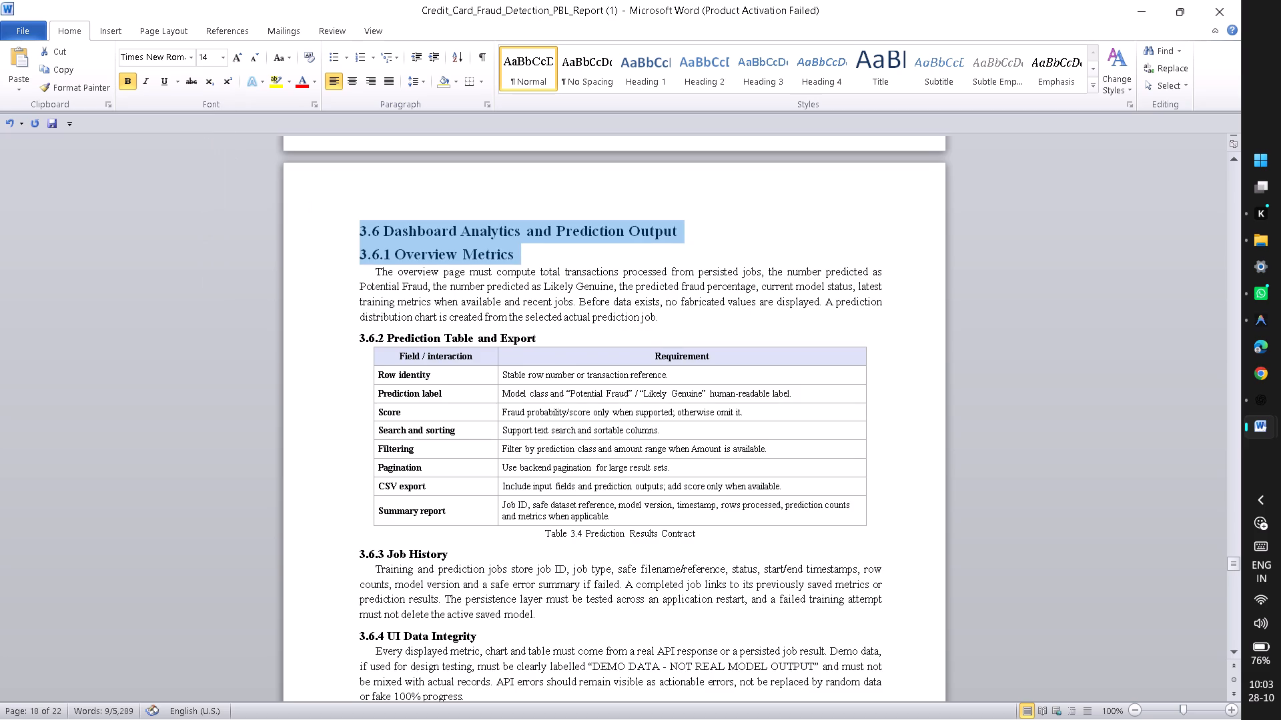
Set subsections 3.6.1 to 3.6.4 to 12 pt, including their headings, paragraphs, the prediction table and the Table 3.4 caption.
click(358, 251)
drag(360, 253, 468, 290)
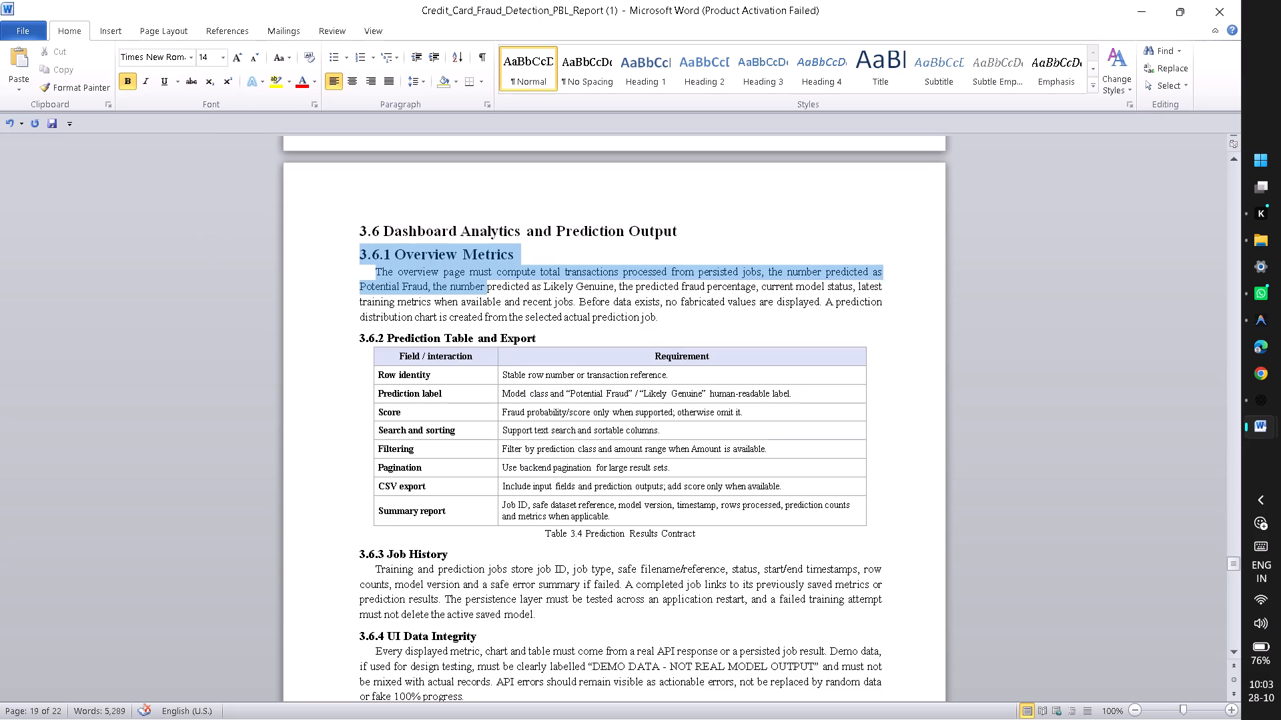
drag(468, 290, 567, 465)
scroll(577, 369, down, 6)
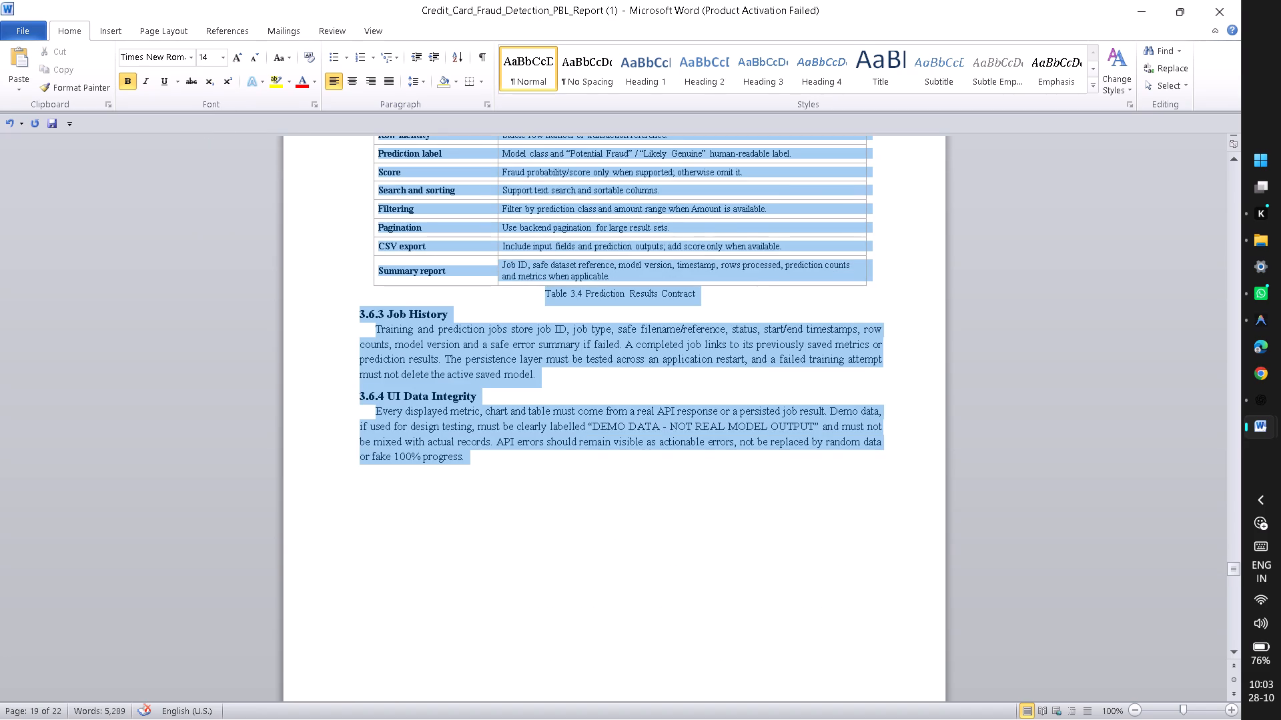
drag(567, 465, 567, 465)
scroll(286, 109, up, 7)
scroll(348, 209, up, 4)
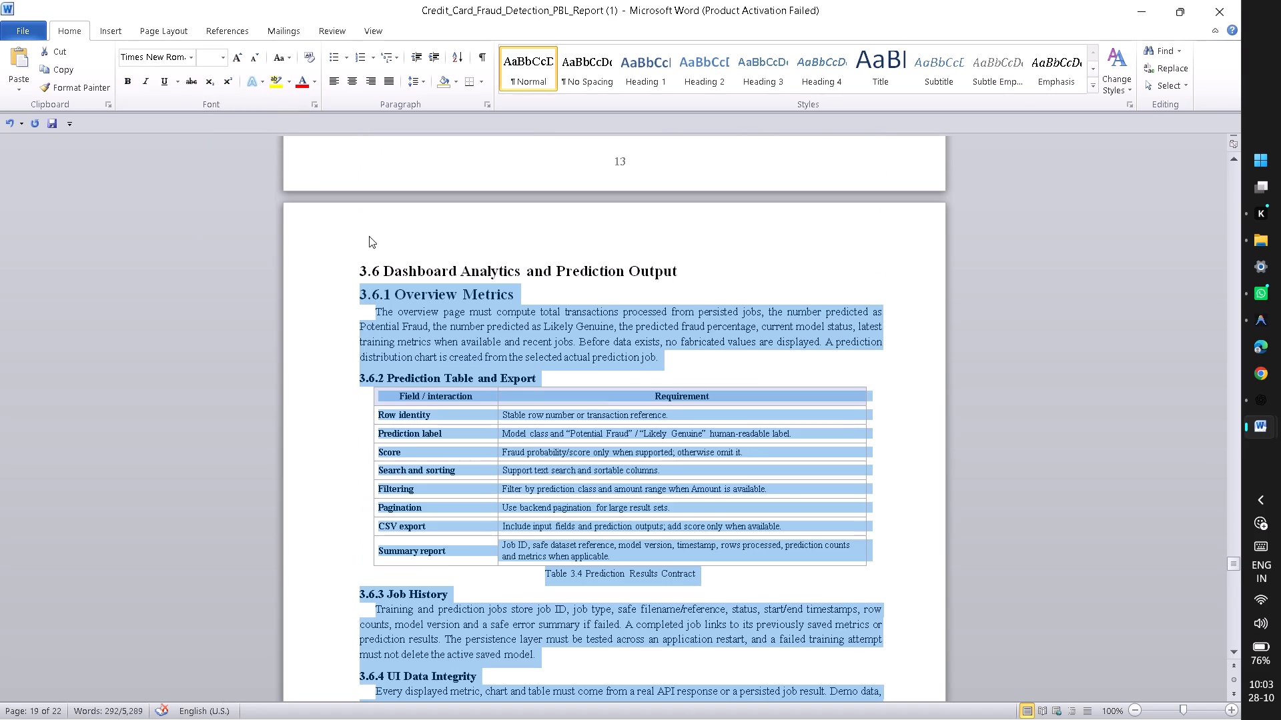
click(218, 56)
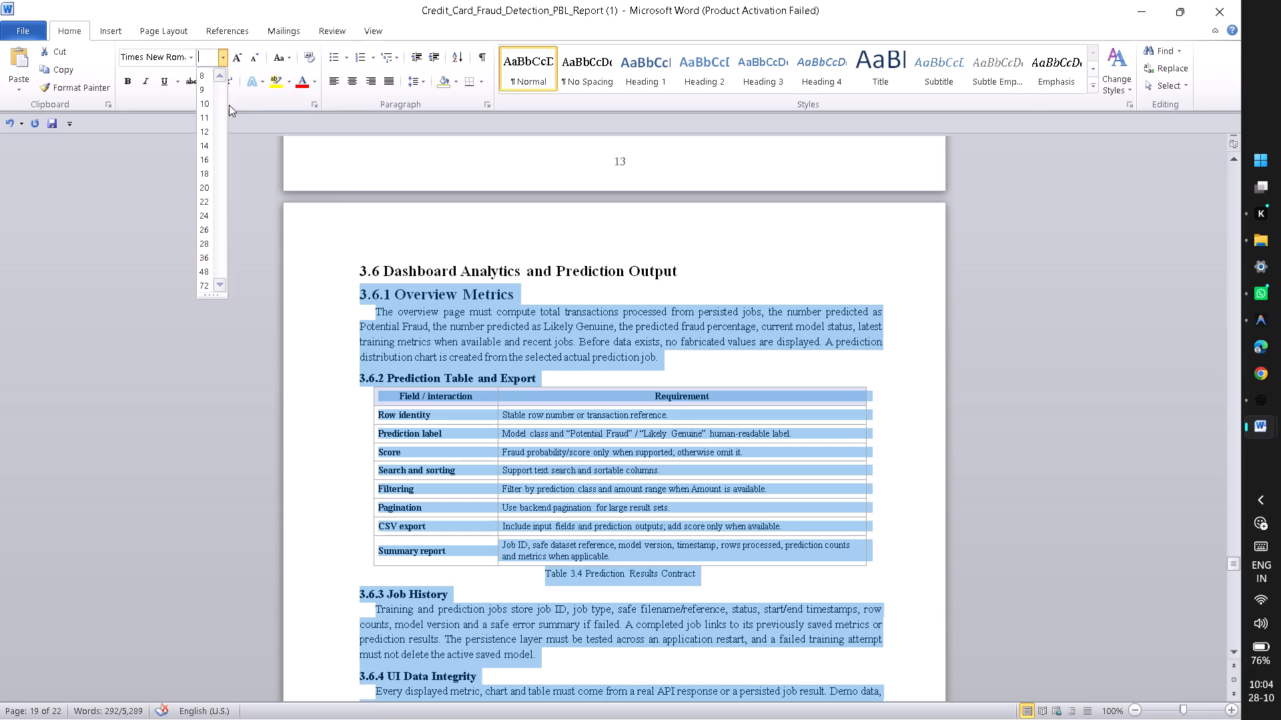
click(201, 132)
click(348, 249)
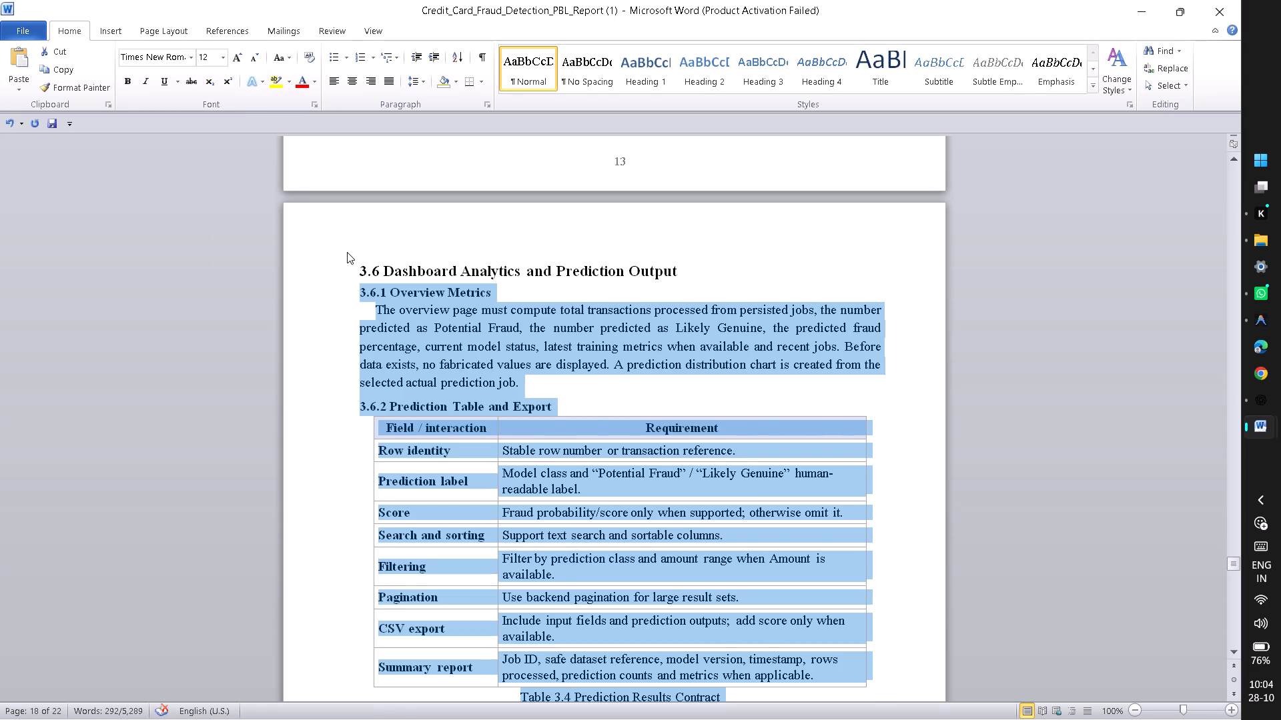
Review the font sizes and page layout of section 3.6, the start of 3.7, and sections 3.5 and 3.4.
scroll(347, 252, down, 1)
click(343, 289)
scroll(345, 291, down, 7)
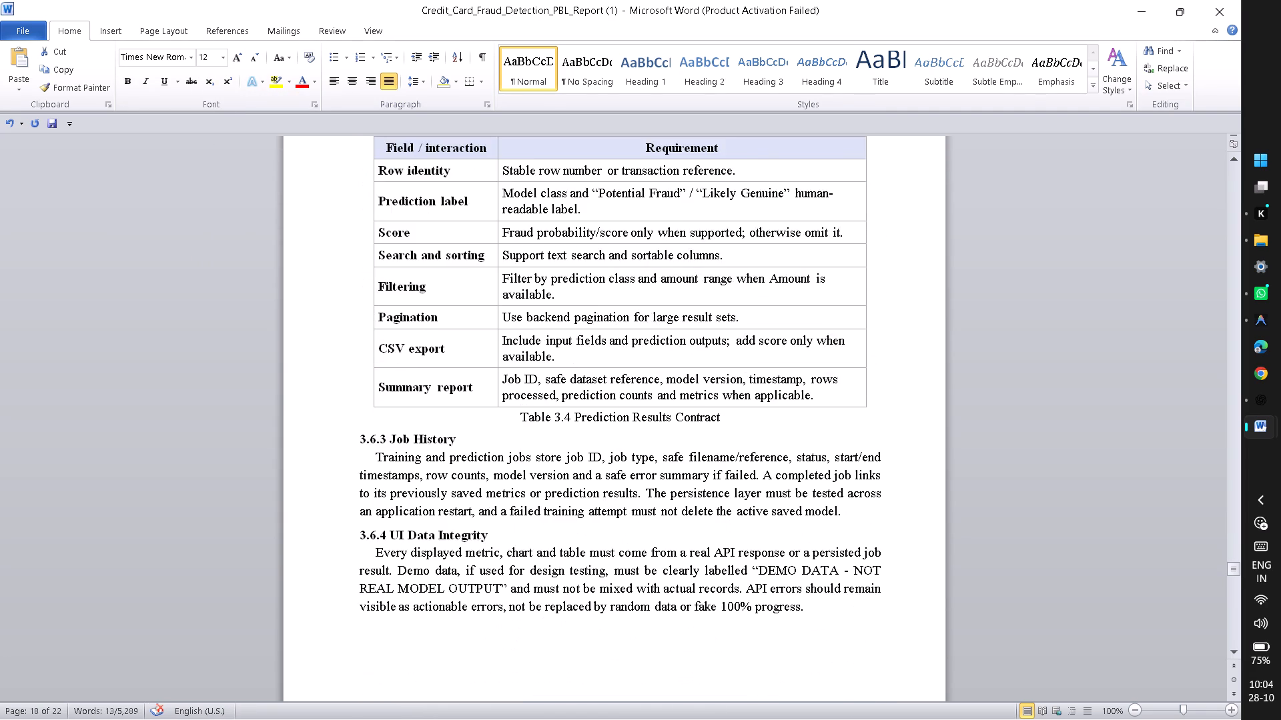
scroll(344, 283, up, 7)
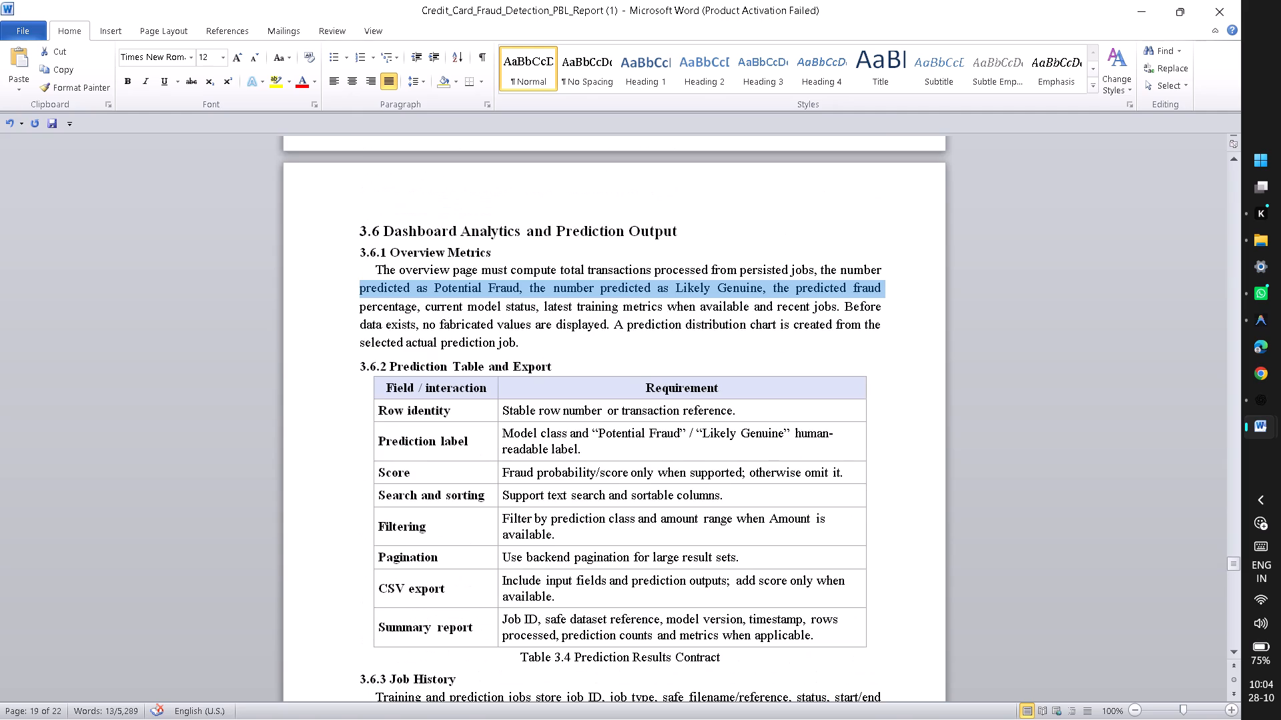
scroll(344, 283, down, 10)
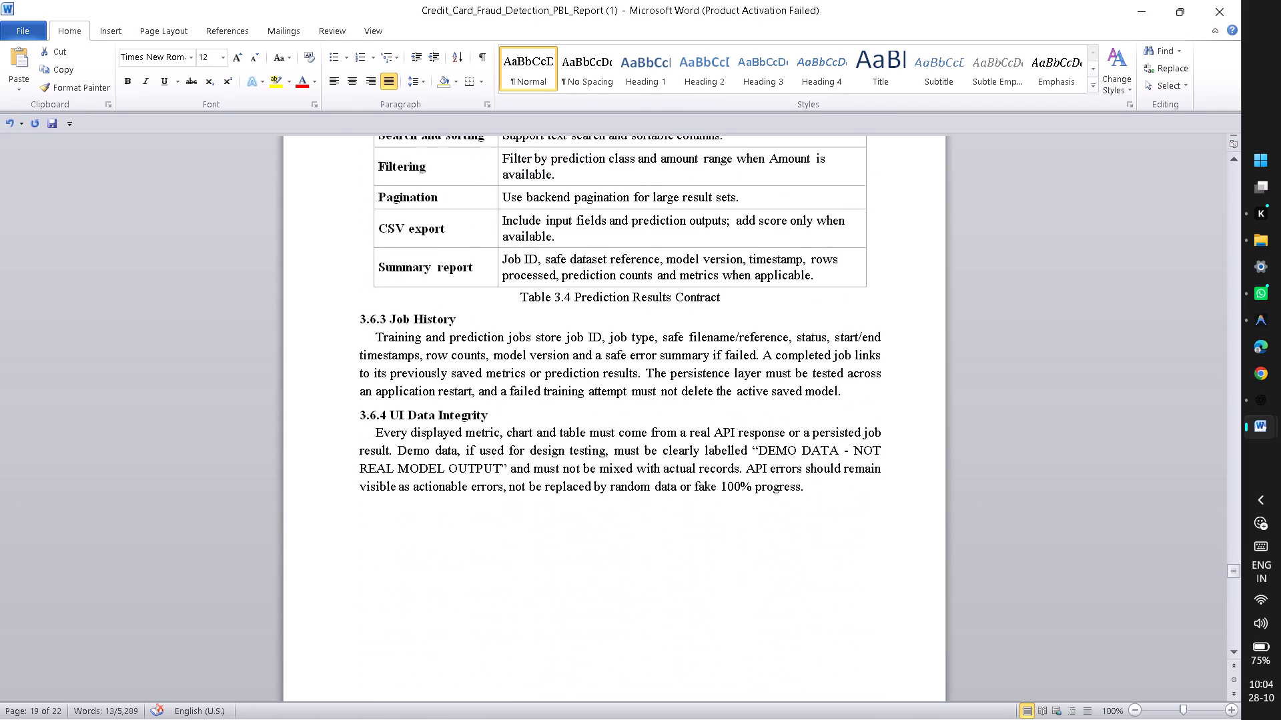
scroll(344, 283, down, 6)
scroll(344, 283, up, 2)
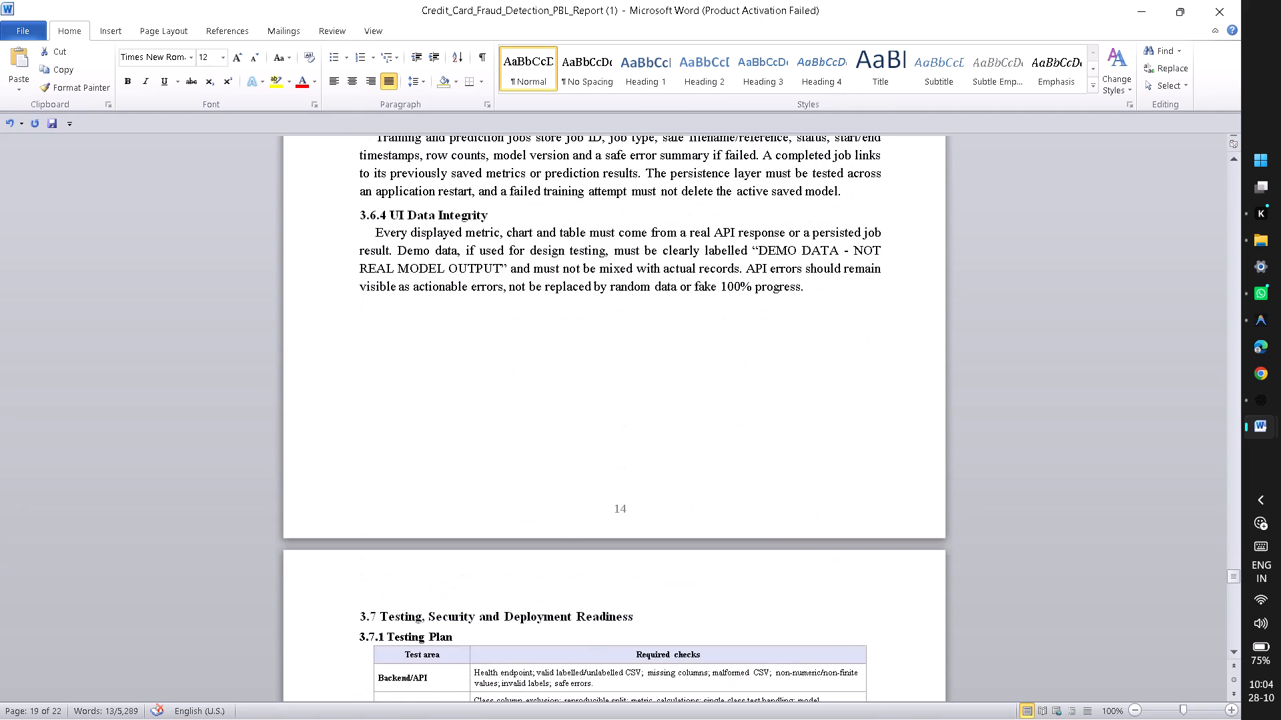
scroll(344, 283, down, 6)
scroll(344, 283, up, 20)
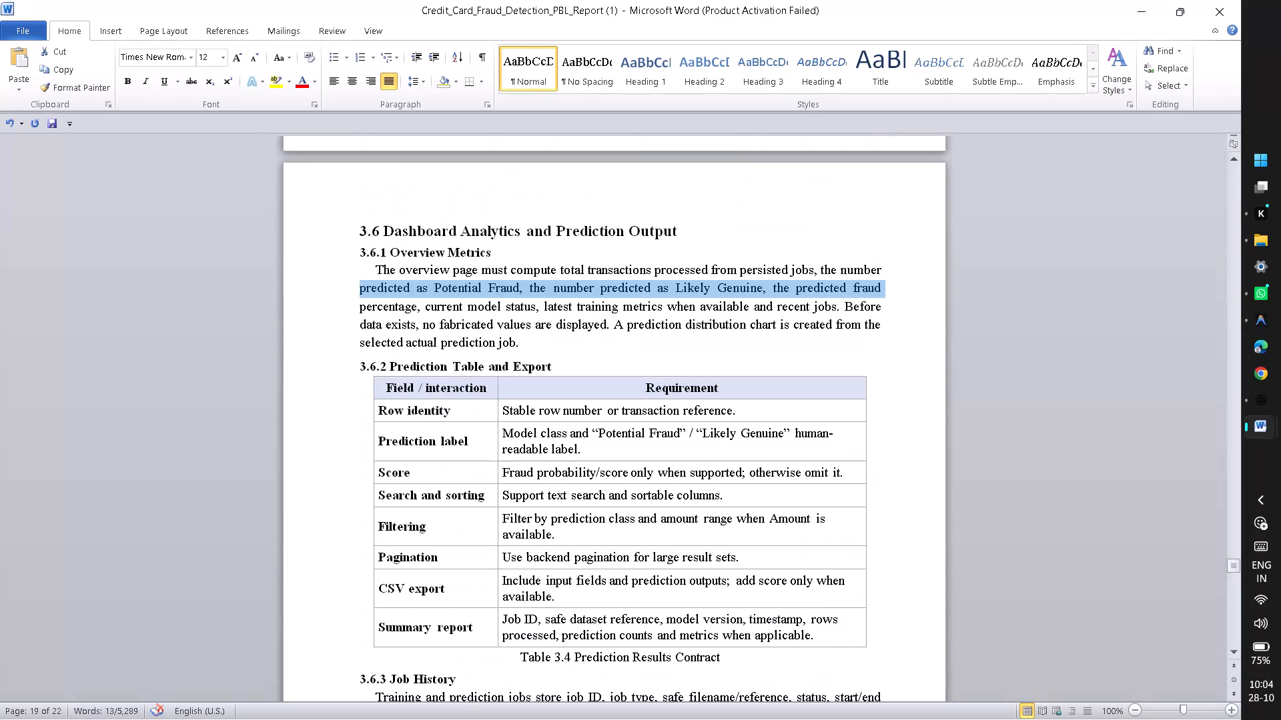
scroll(344, 283, up, 20)
scroll(344, 283, up, 2)
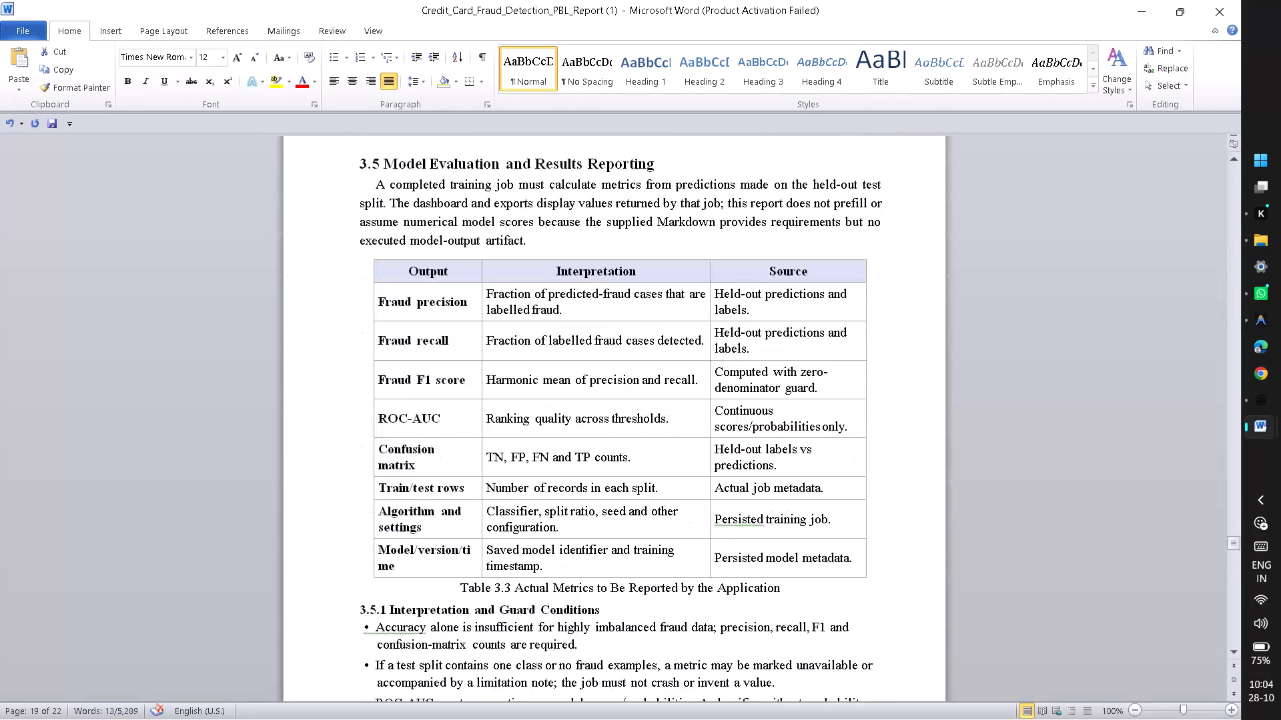
scroll(344, 283, up, 20)
scroll(344, 283, up, 9)
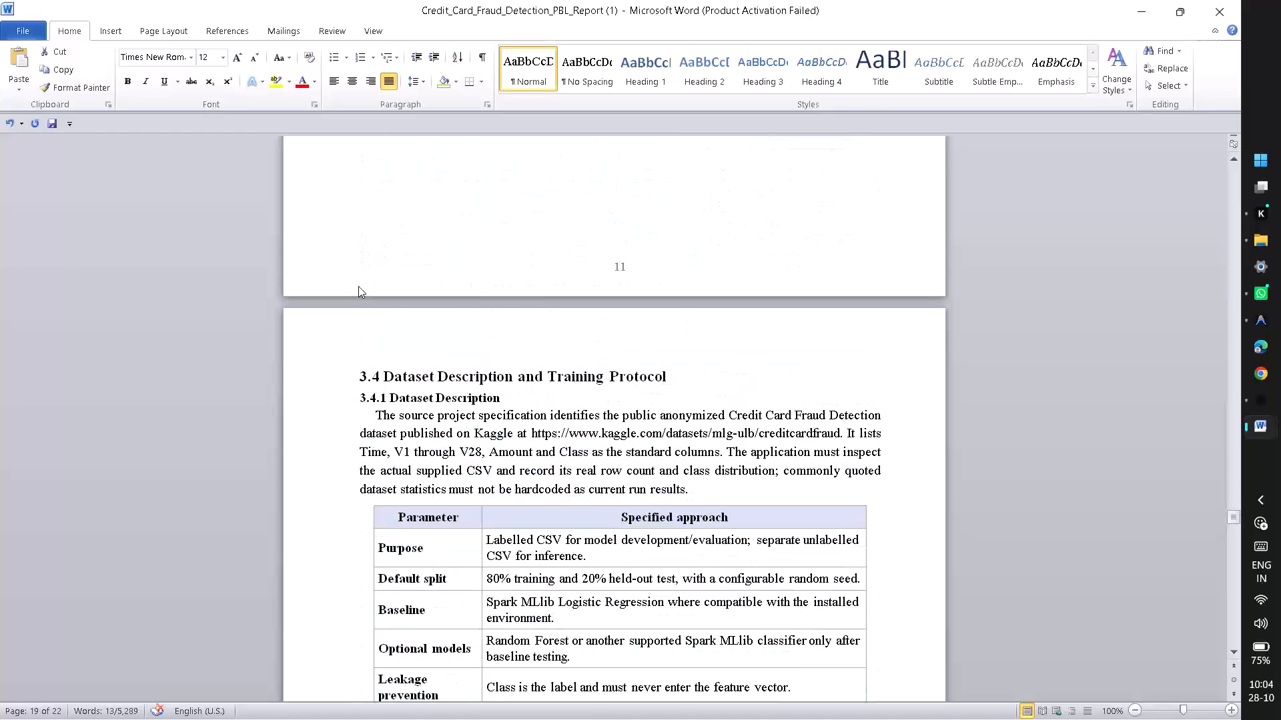
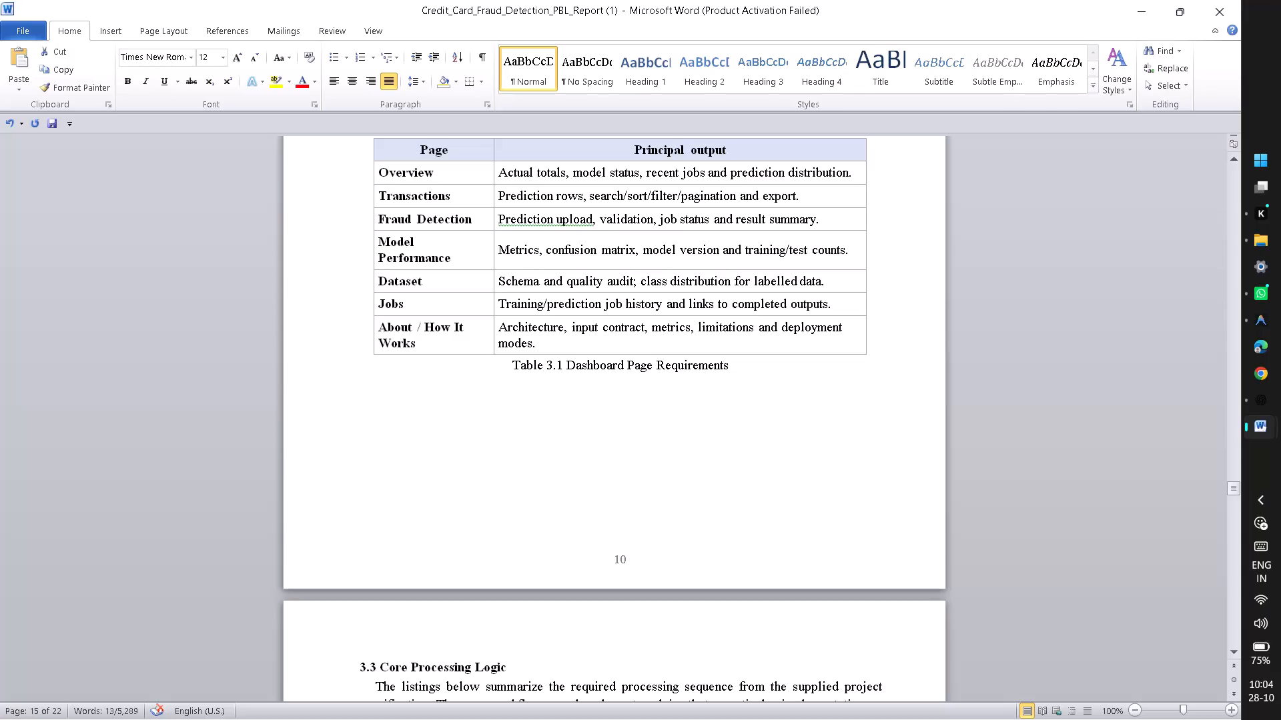
Review the report's spacing and page layout from section 3.2 back to the problem statement and forward to section 2.2.
scroll(599, 552, up, 11)
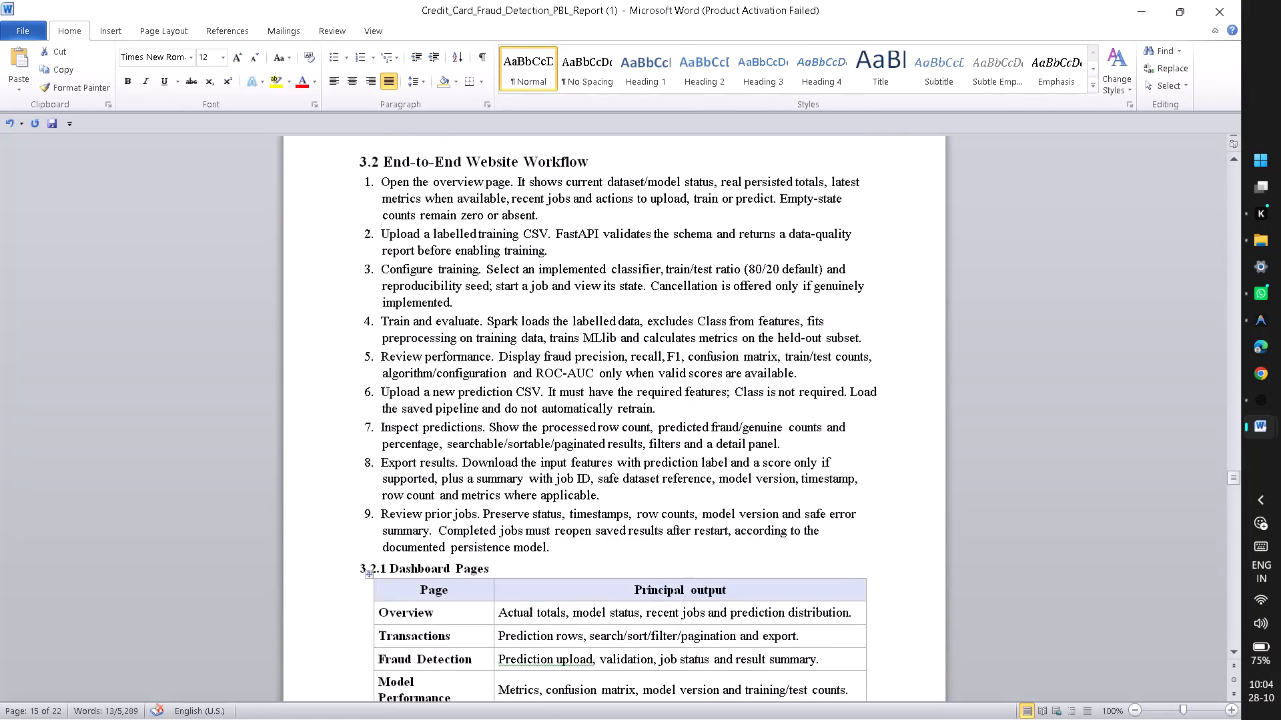
scroll(777, 237, down, 1)
scroll(755, 161, up, 20)
scroll(755, 161, up, 20)
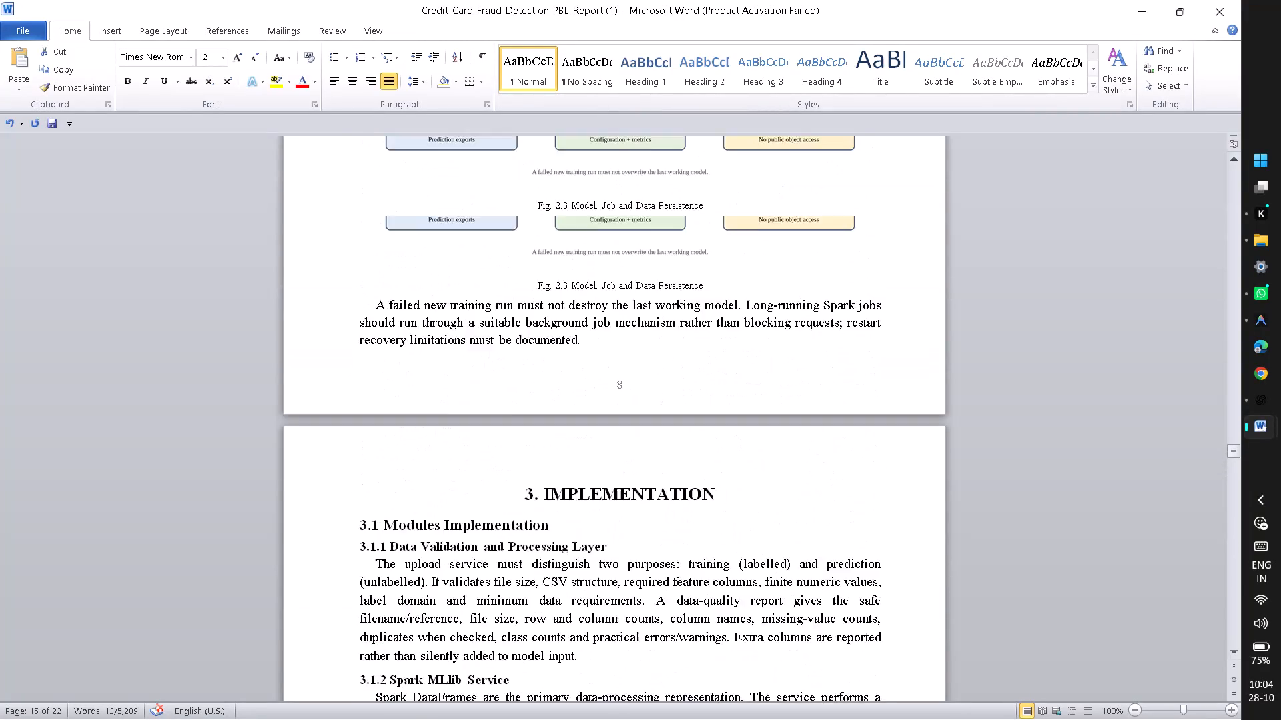
scroll(780, 191, up, 12)
scroll(737, 207, down, 16)
scroll(735, 209, up, 10)
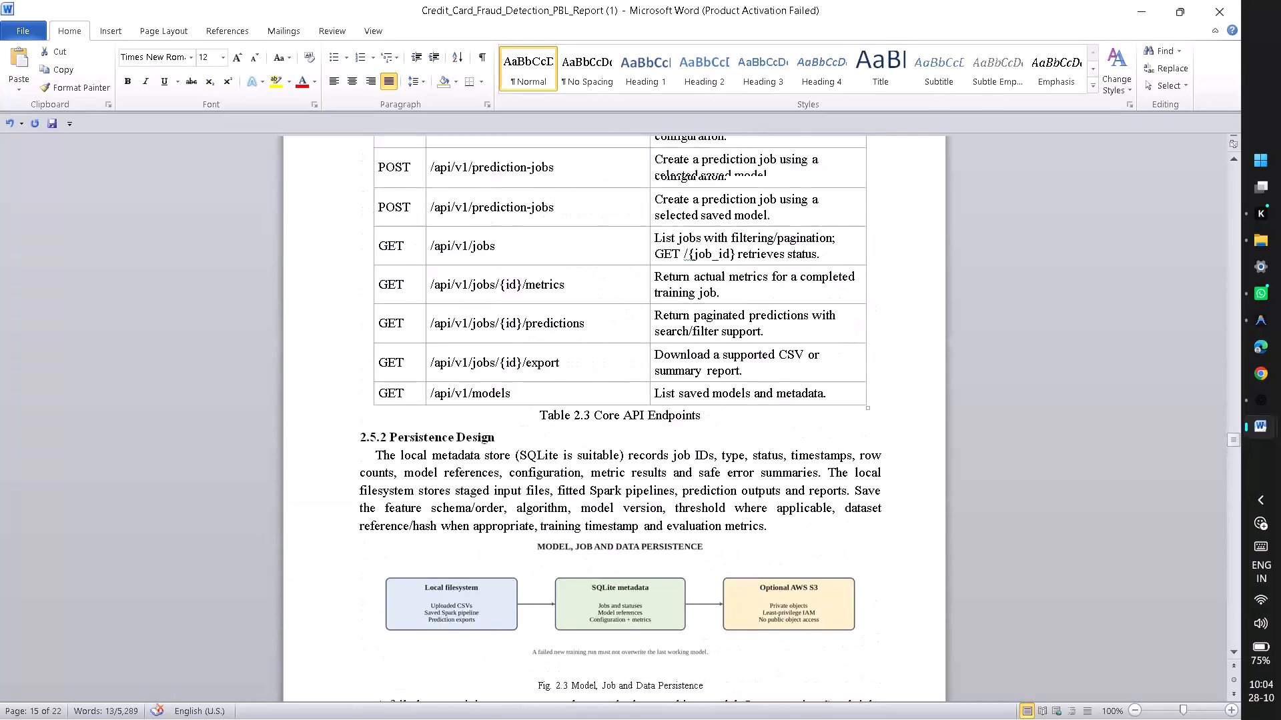
scroll(730, 212, up, 20)
scroll(730, 212, up, 12)
scroll(585, 3, up, 6)
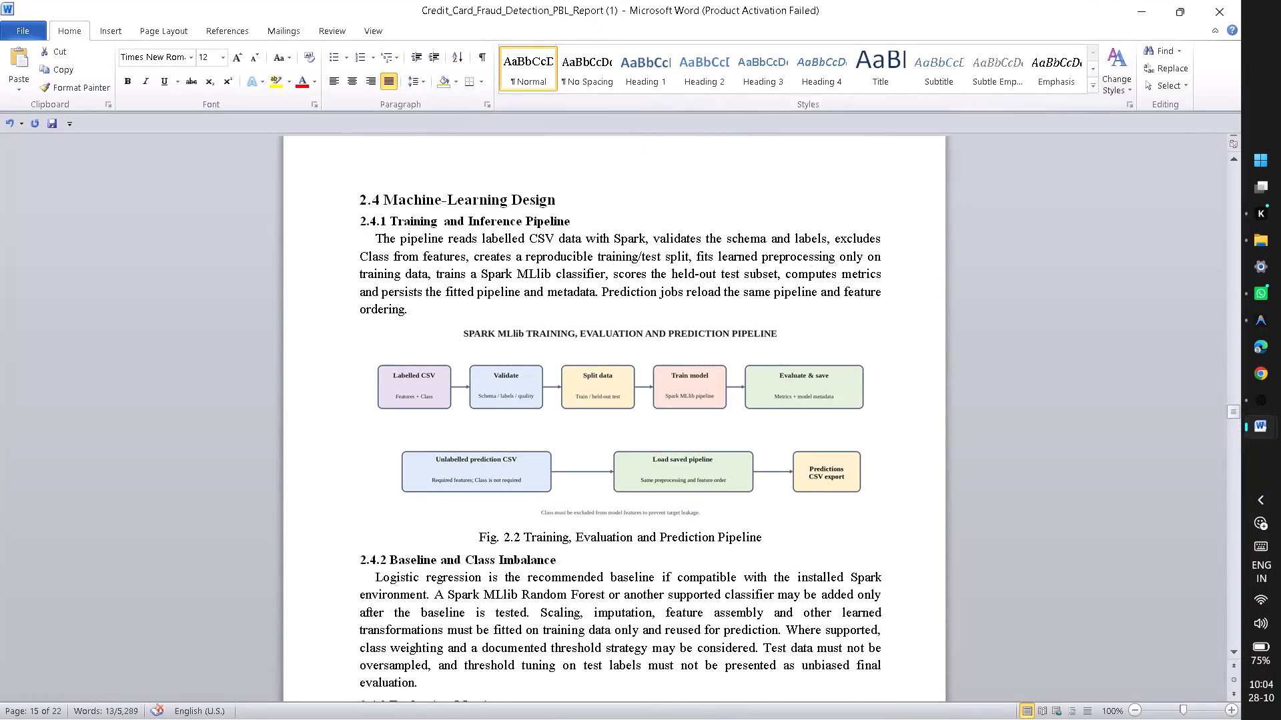
scroll(557, 166, up, 5)
scroll(624, 267, up, 20)
scroll(624, 267, up, 7)
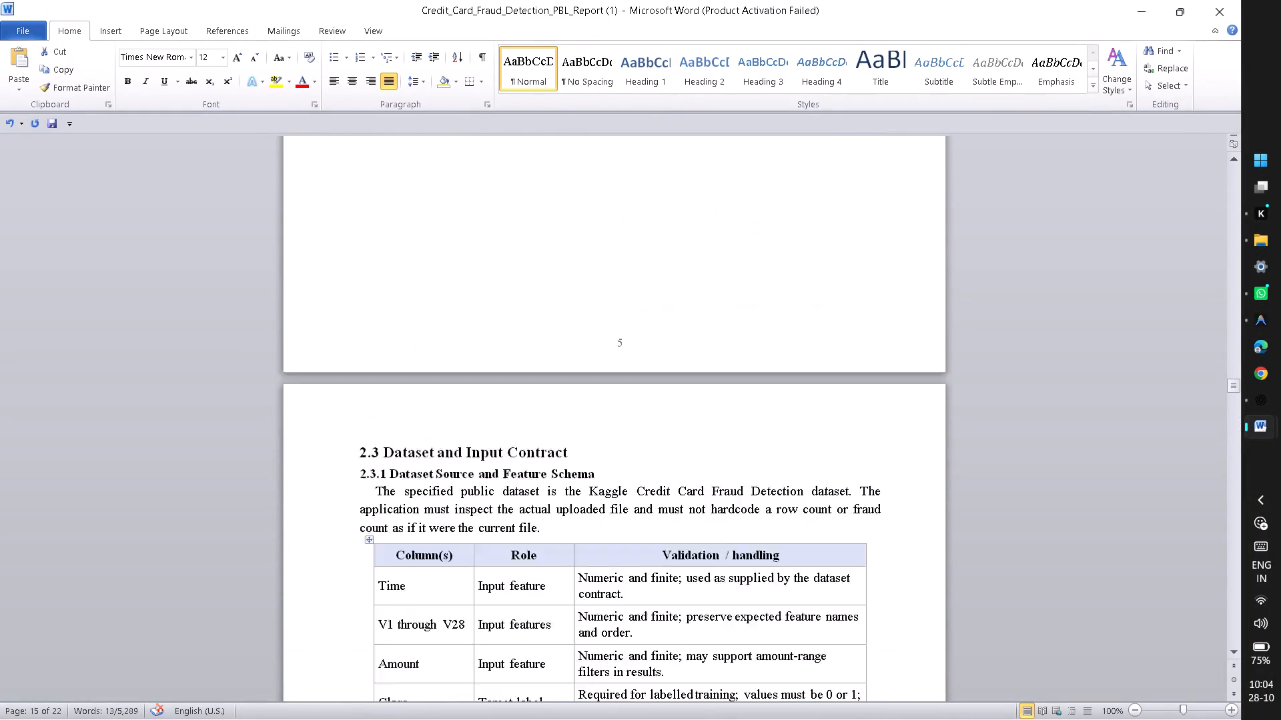
scroll(614, 275, up, 20)
scroll(614, 275, up, 8)
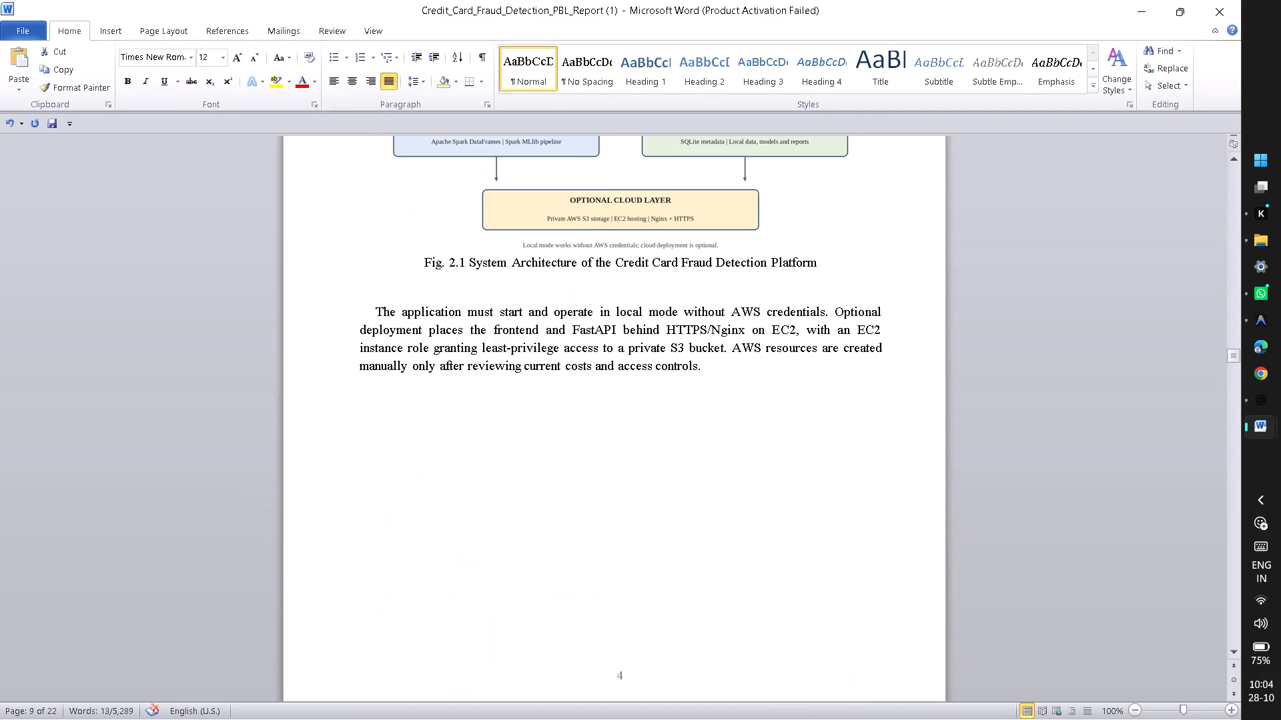
middle_click(580, 287)
scroll(580, 287, up, 20)
scroll(580, 287, up, 17)
middle_click(580, 287)
middle_click(580, 287)
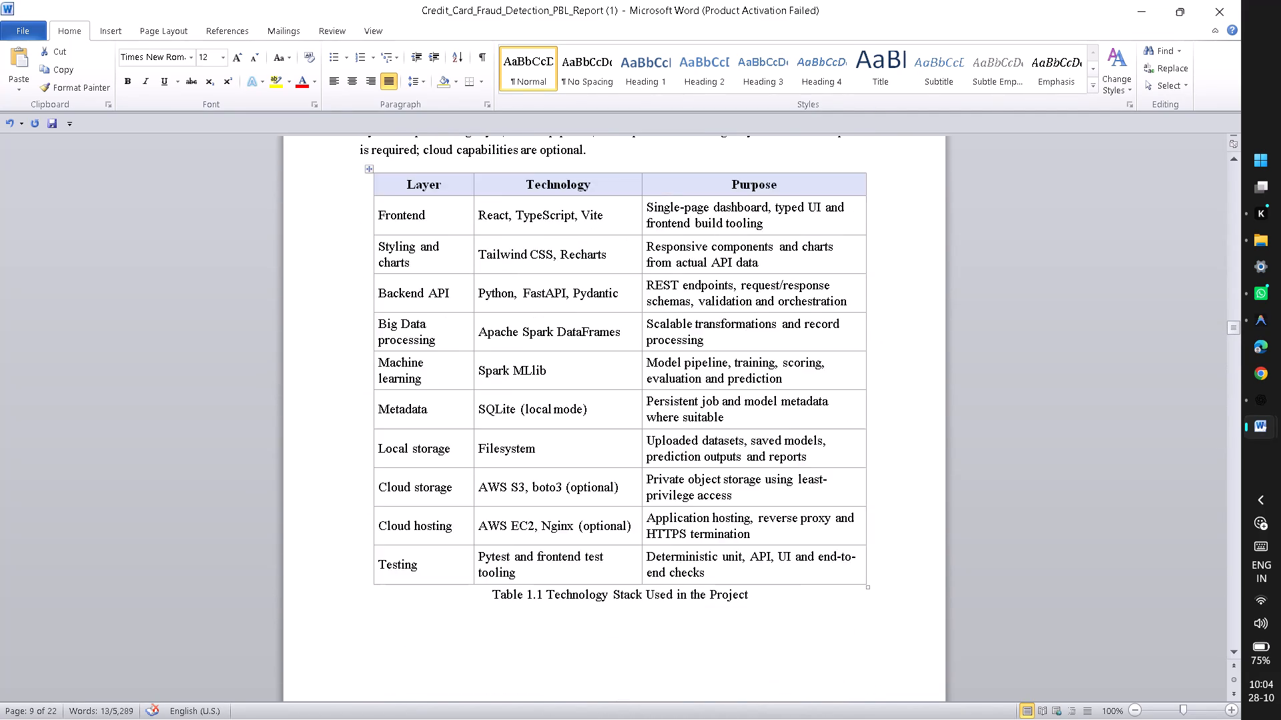
scroll(580, 287, up, 9)
middle_click(580, 287)
middle_click(580, 287)
middle_click(580, 287)
middle_click(580, 287)
scroll(580, 287, up, 20)
scroll(580, 287, up, 5)
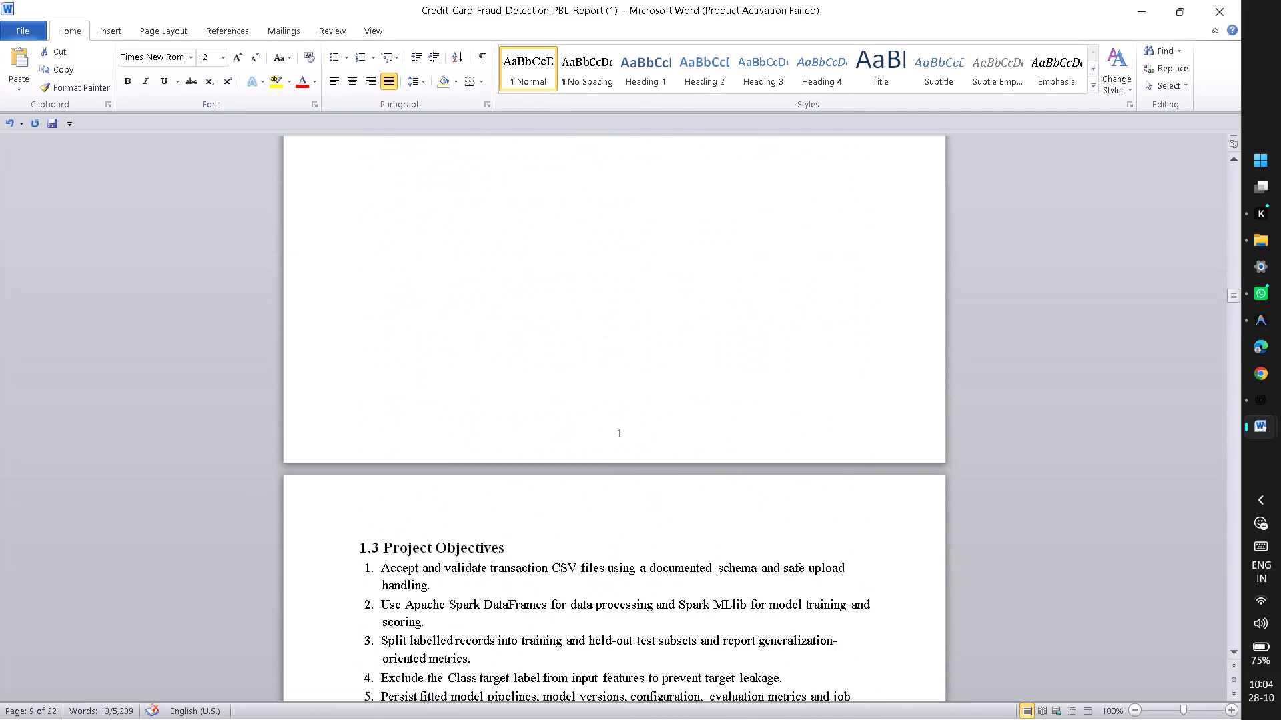
scroll(580, 287, up, 11)
middle_click(580, 287)
scroll(580, 287, up, 6)
scroll(580, 287, down, 8)
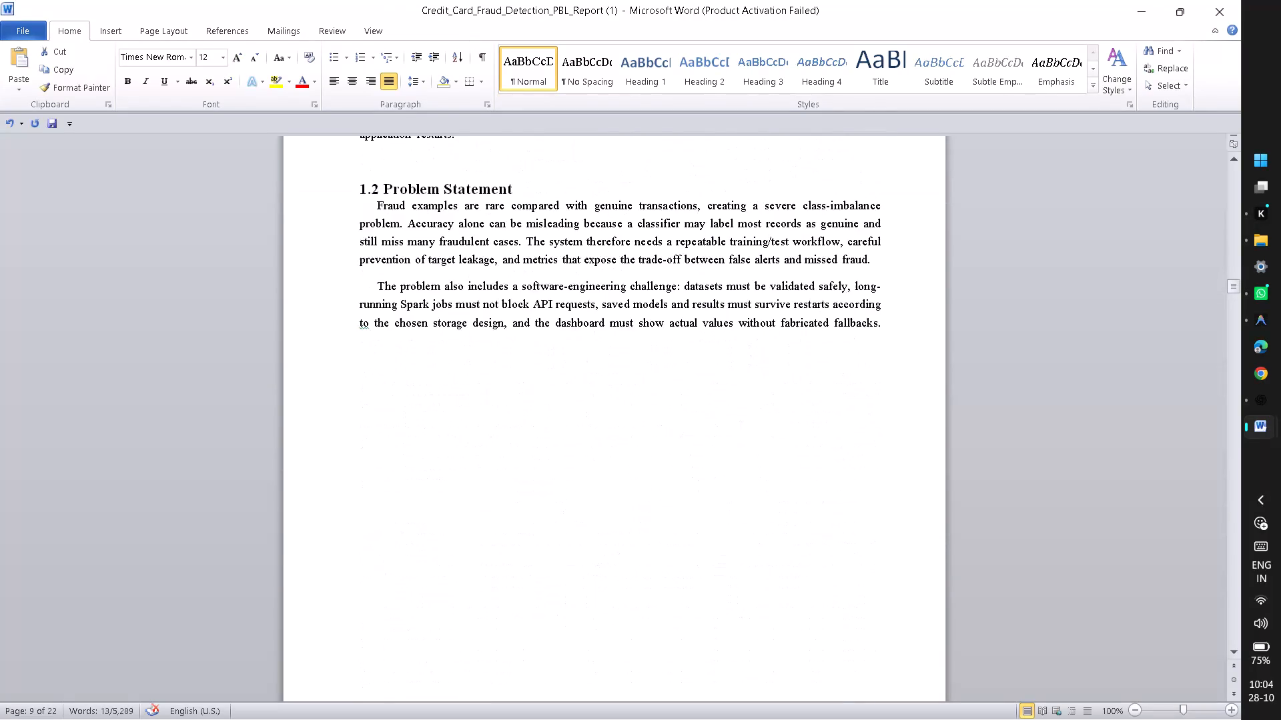
scroll(580, 287, down, 15)
scroll(580, 287, down, 8)
scroll(580, 287, down, 14)
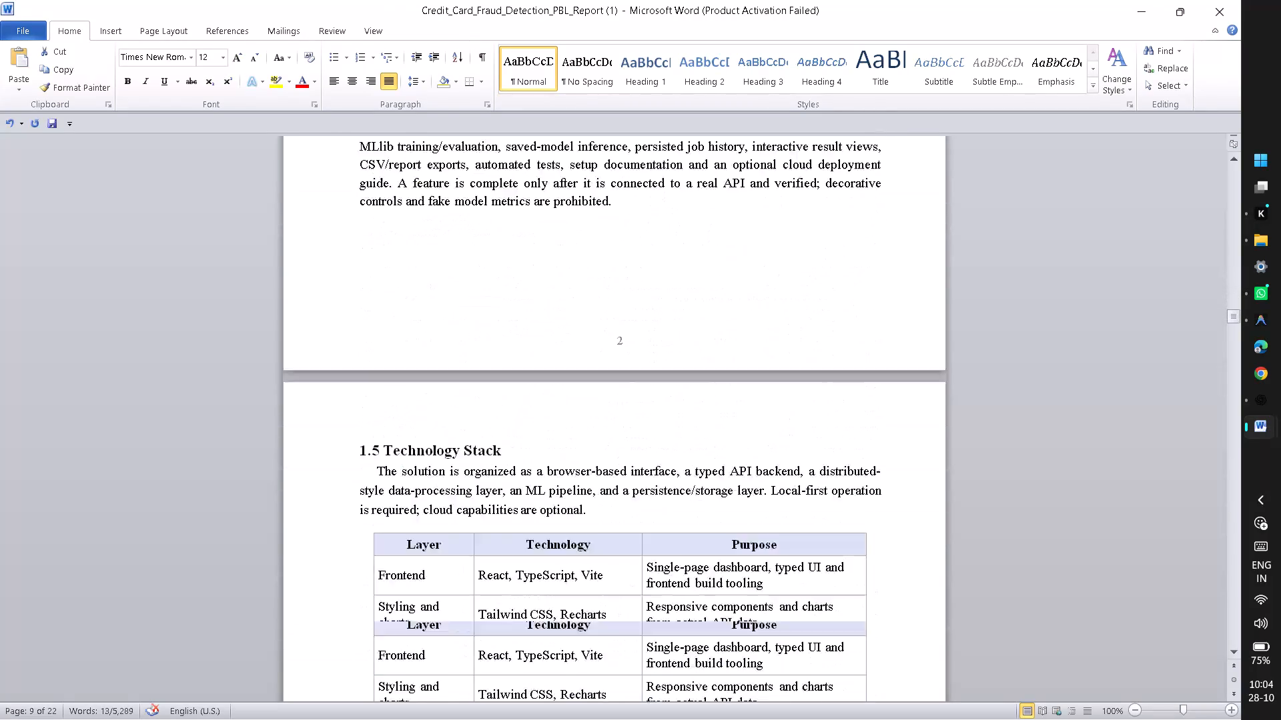
scroll(580, 287, down, 14)
scroll(580, 287, down, 20)
scroll(580, 287, down, 1)
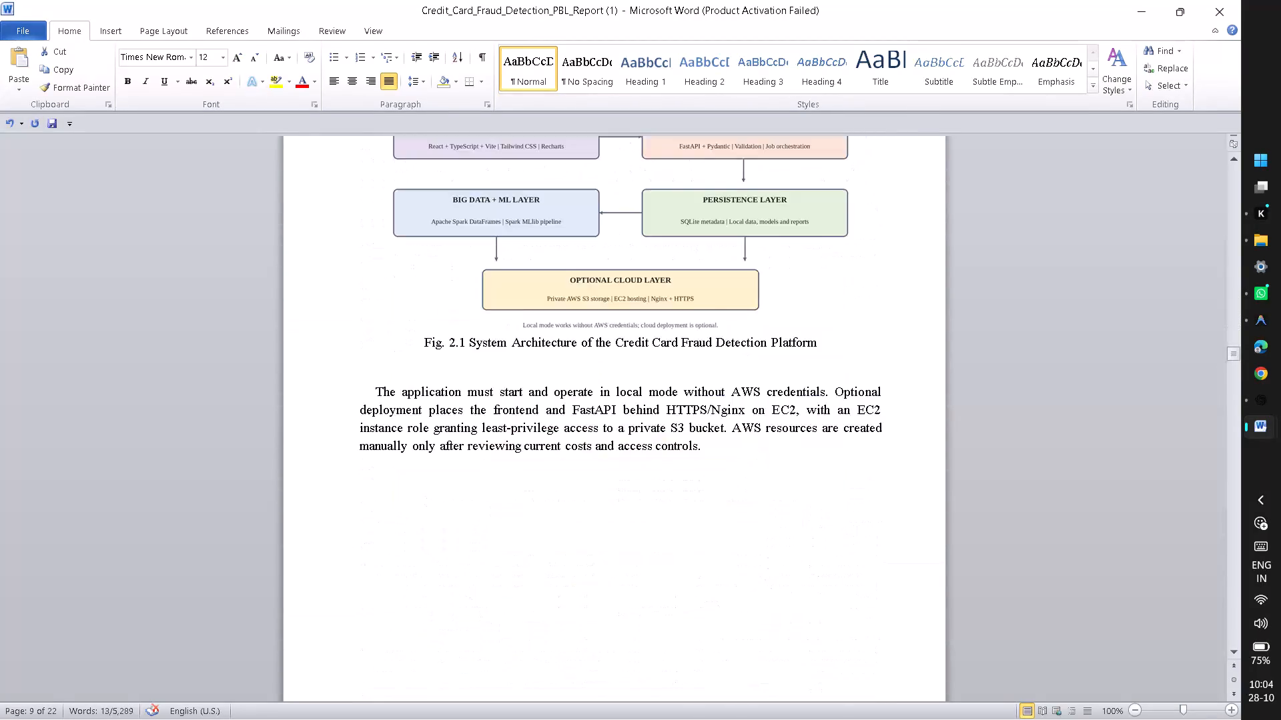
scroll(580, 287, down, 20)
scroll(580, 287, down, 6)
Insert a blank line below the Table 2.1 Modules of the System caption.
scroll(580, 287, up, 3)
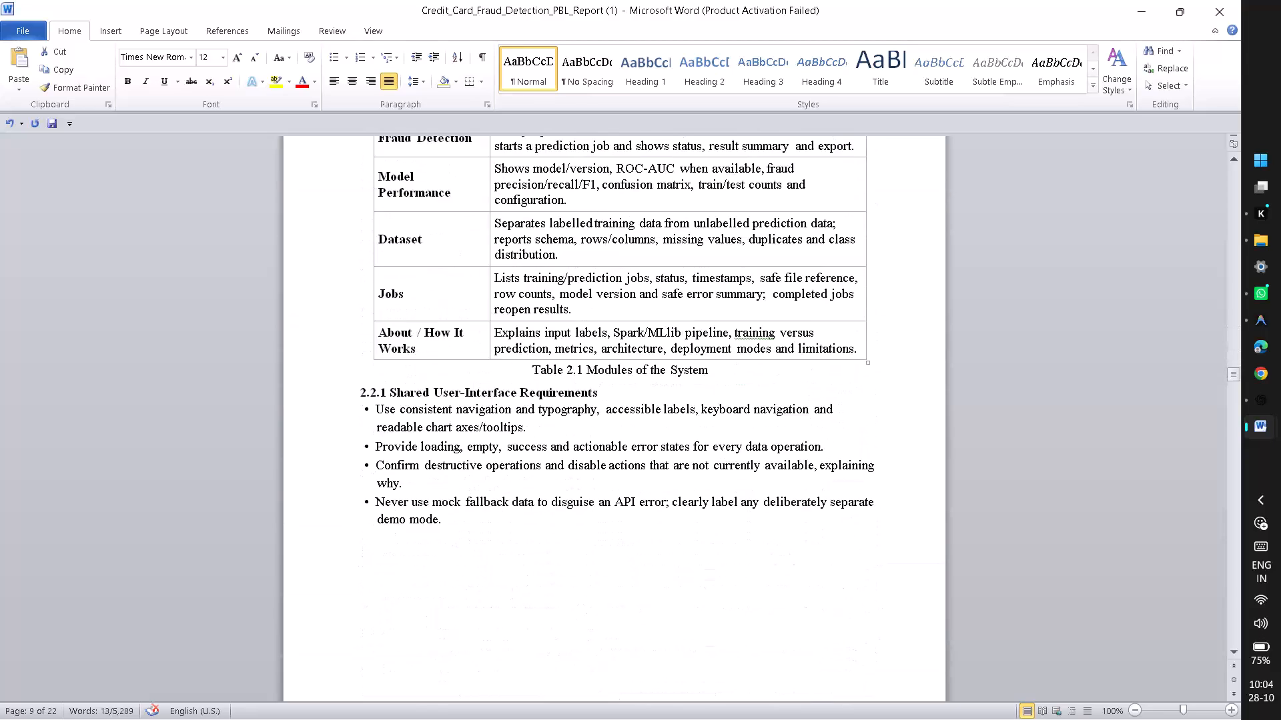
scroll(580, 287, down, 2)
click(772, 295)
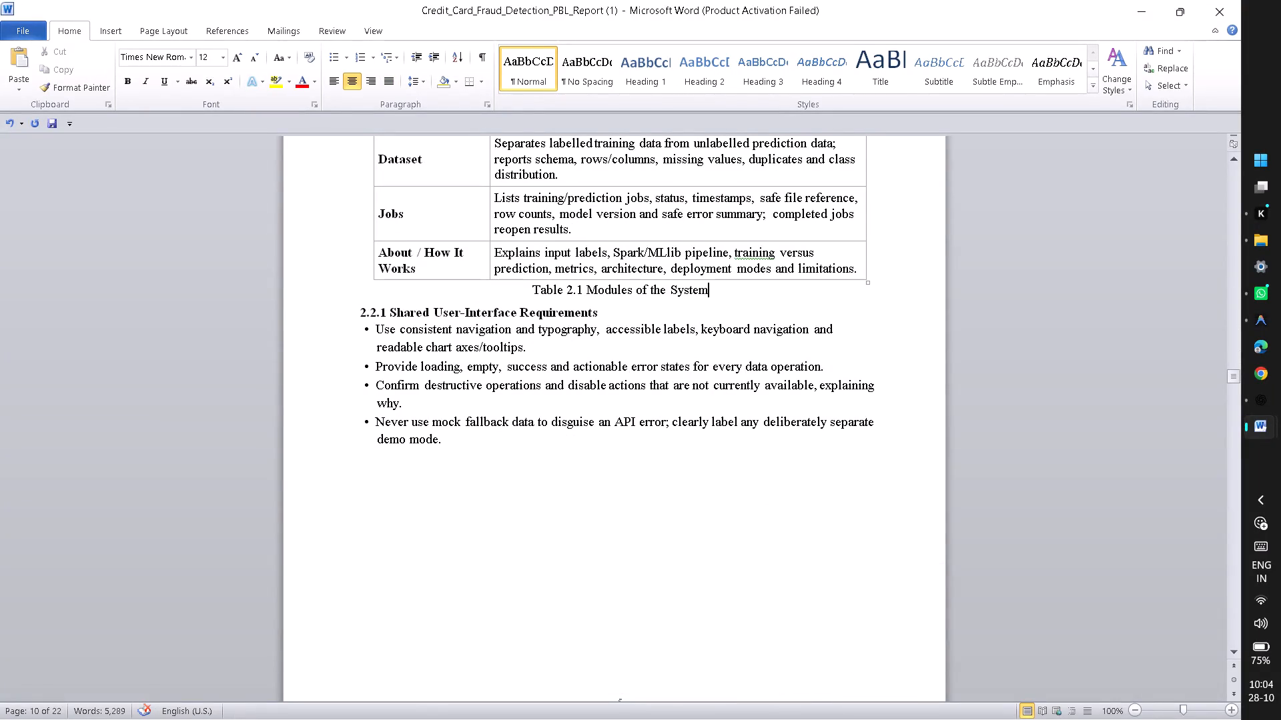
key(Return)
Insert blank lines in section 2.3 below its main heading, the Table 2.2 caption and the 2.3.2 paragraph.
scroll(778, 329, down, 12)
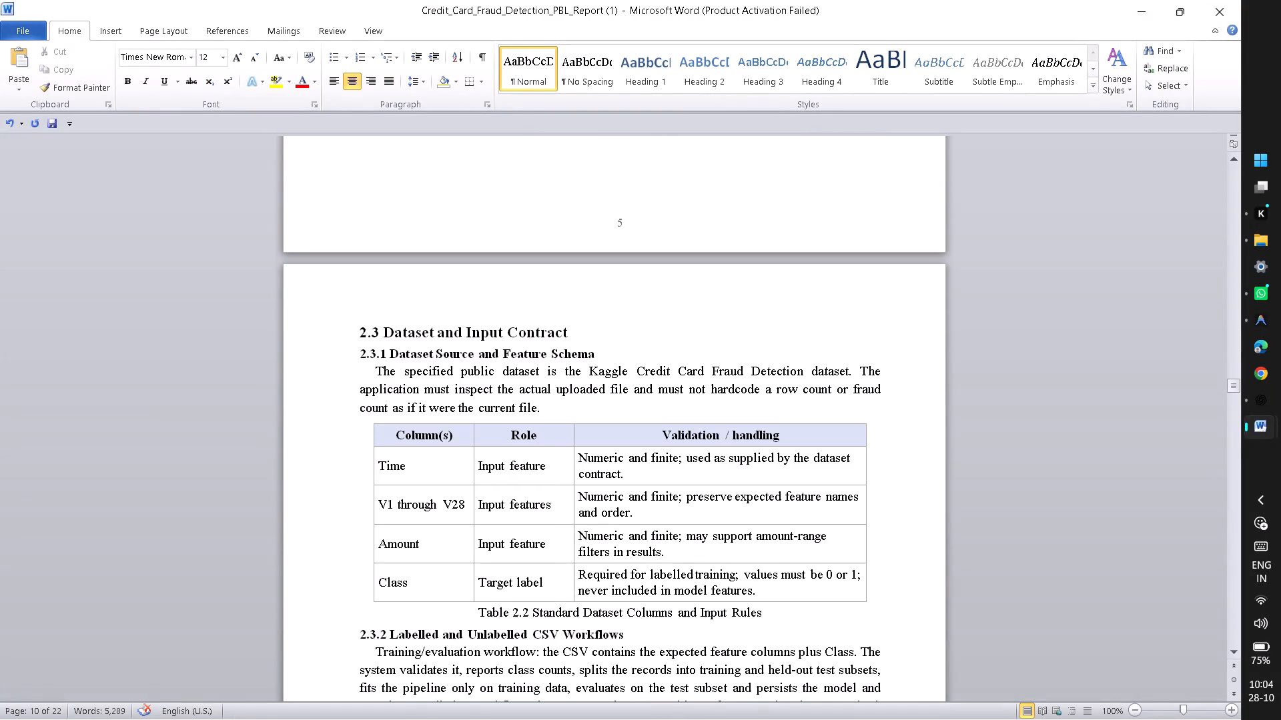
click(654, 329)
key(Return)
scroll(654, 342, down, 5)
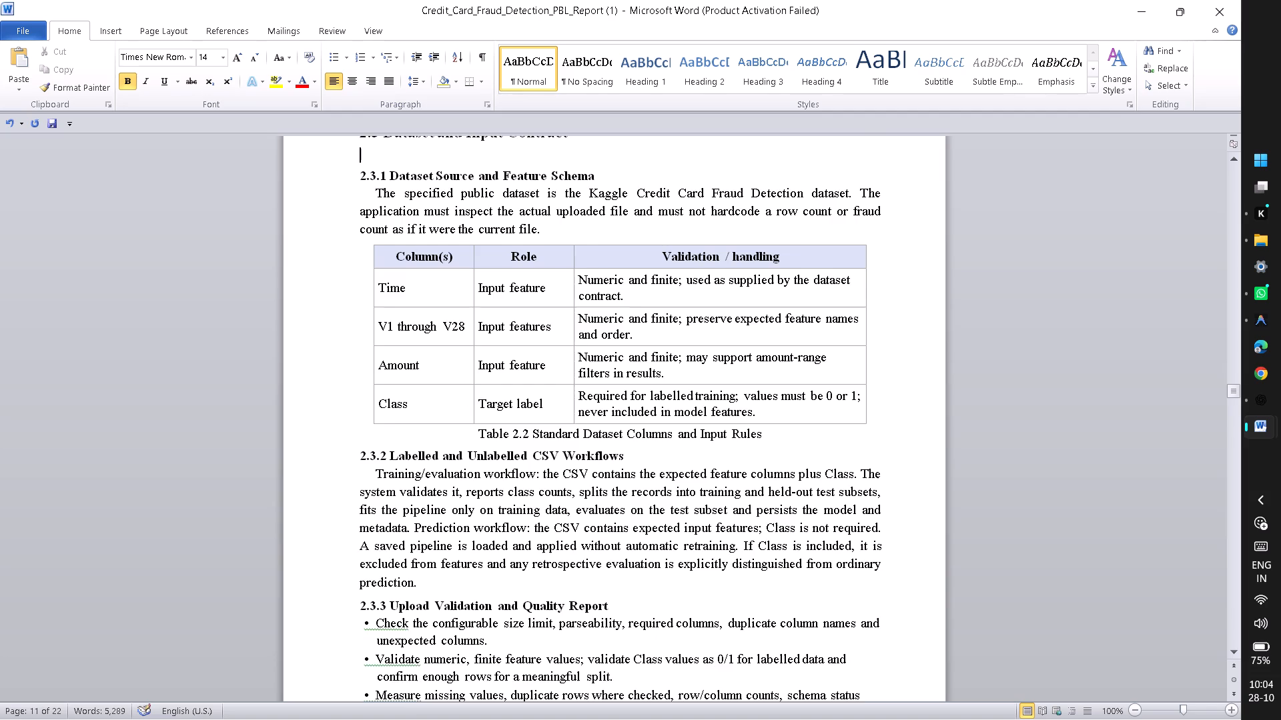
scroll(654, 342, down, 4)
click(772, 282)
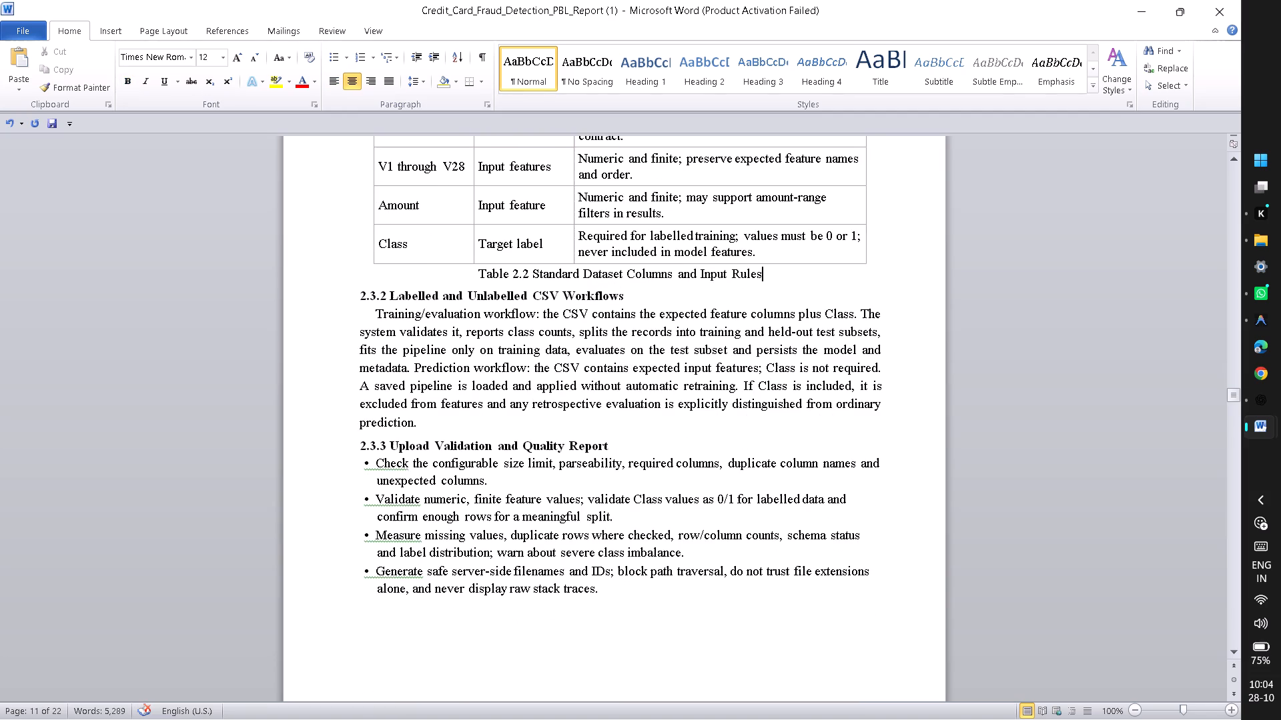
key(Return)
scroll(771, 289, down, 4)
click(696, 282)
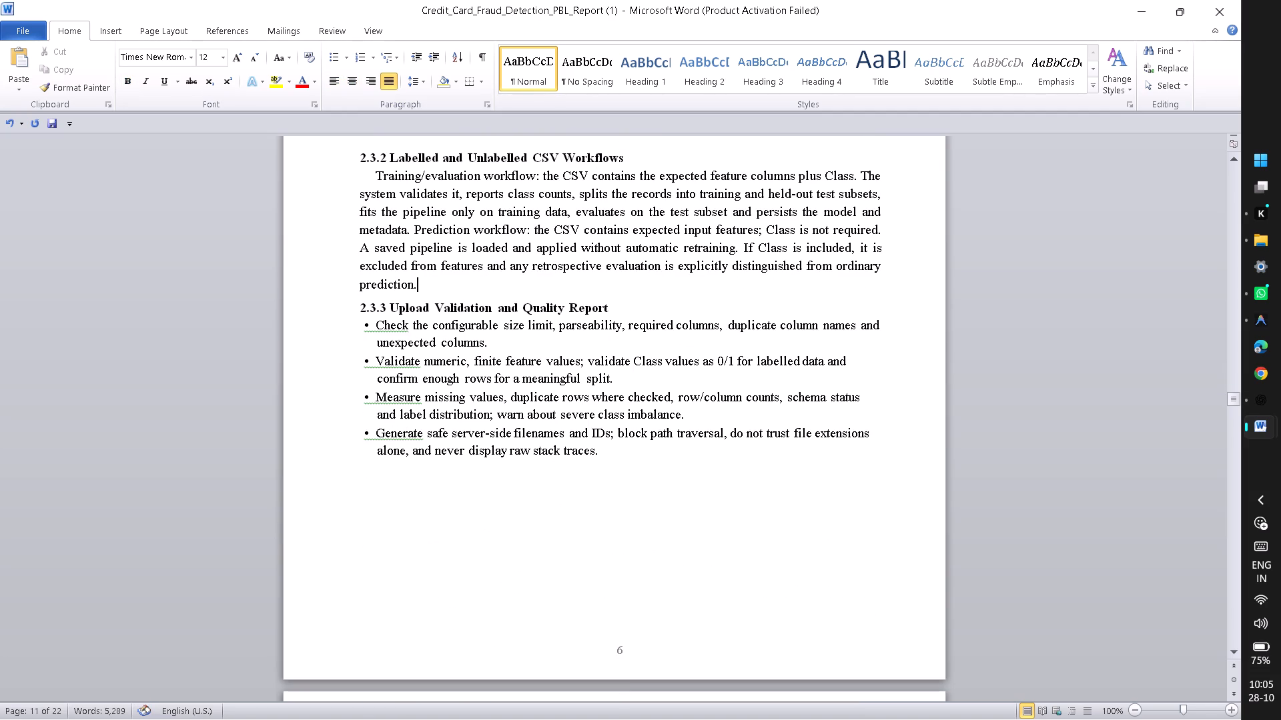
key(Return)
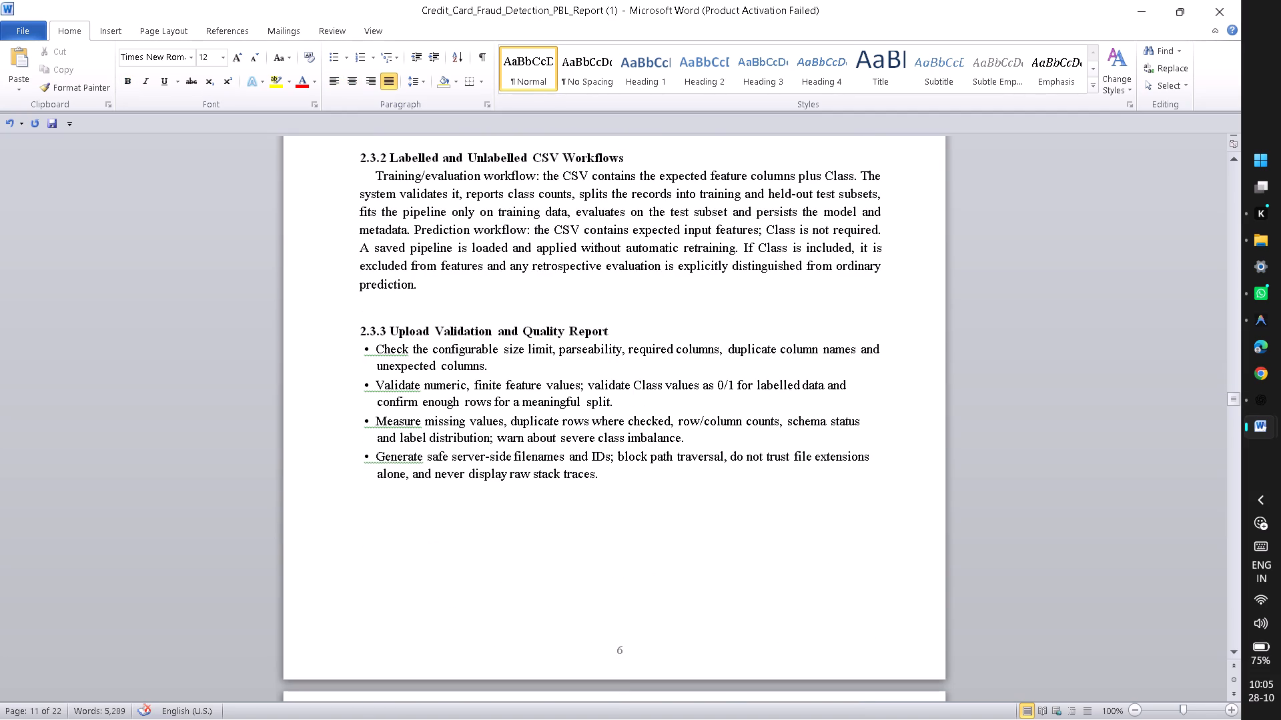
Insert a blank line below the 2.4 Machine-Learning Design heading.
scroll(696, 298, down, 6)
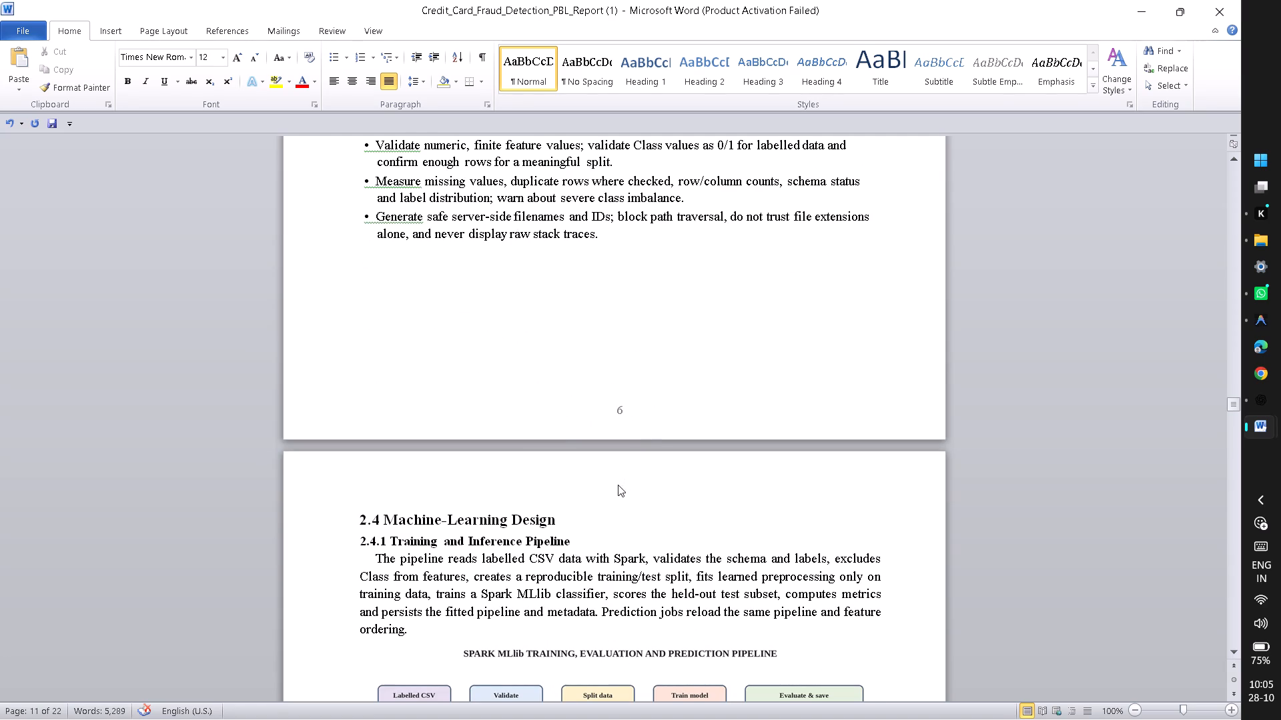
click(618, 486)
click(584, 523)
key(Return)
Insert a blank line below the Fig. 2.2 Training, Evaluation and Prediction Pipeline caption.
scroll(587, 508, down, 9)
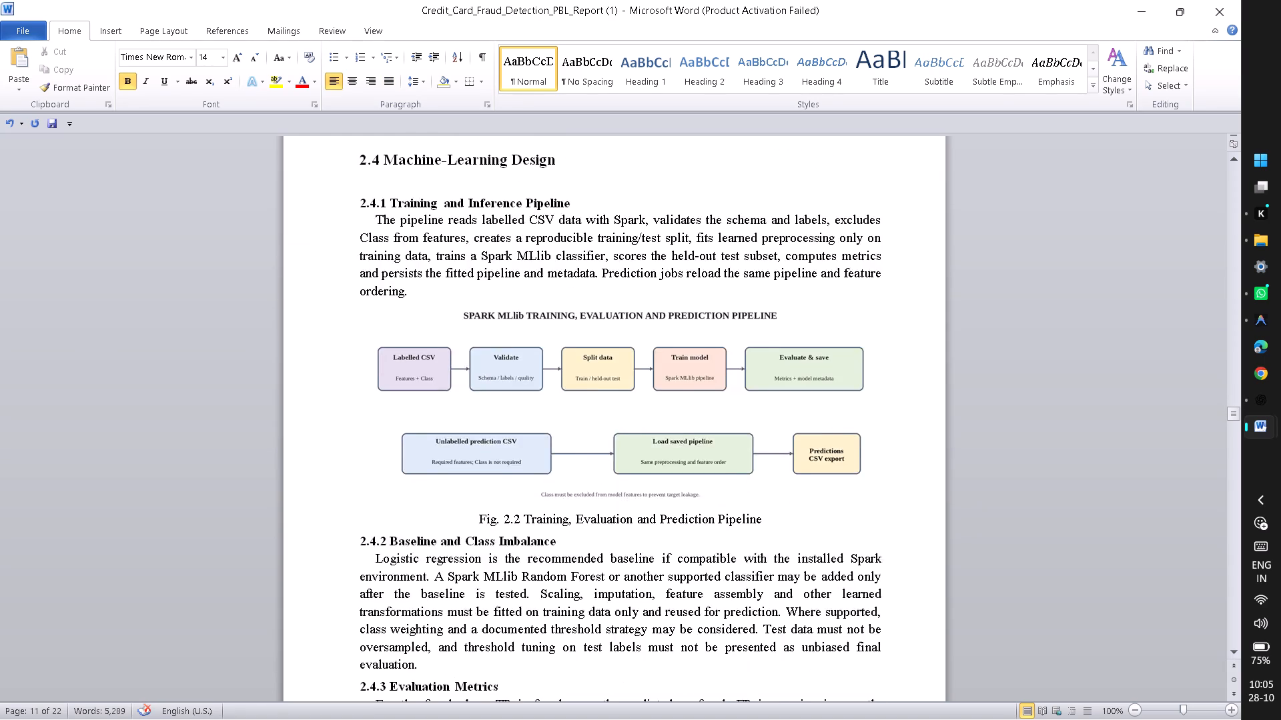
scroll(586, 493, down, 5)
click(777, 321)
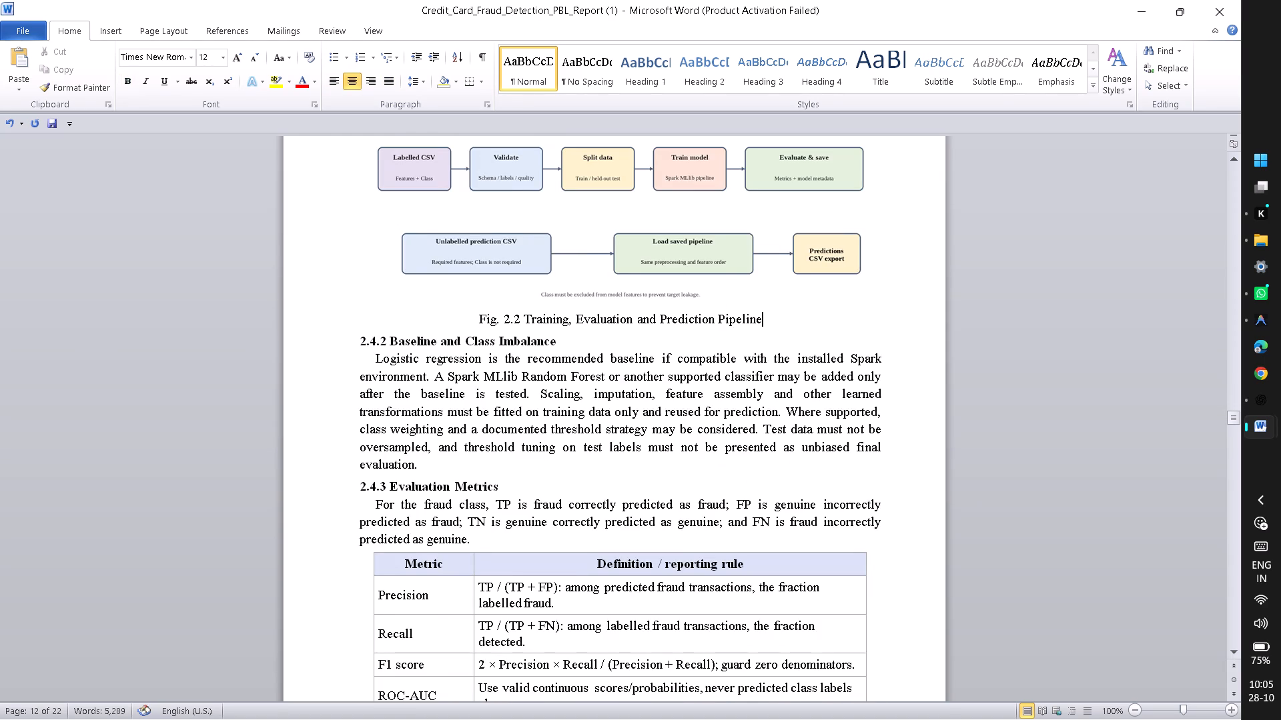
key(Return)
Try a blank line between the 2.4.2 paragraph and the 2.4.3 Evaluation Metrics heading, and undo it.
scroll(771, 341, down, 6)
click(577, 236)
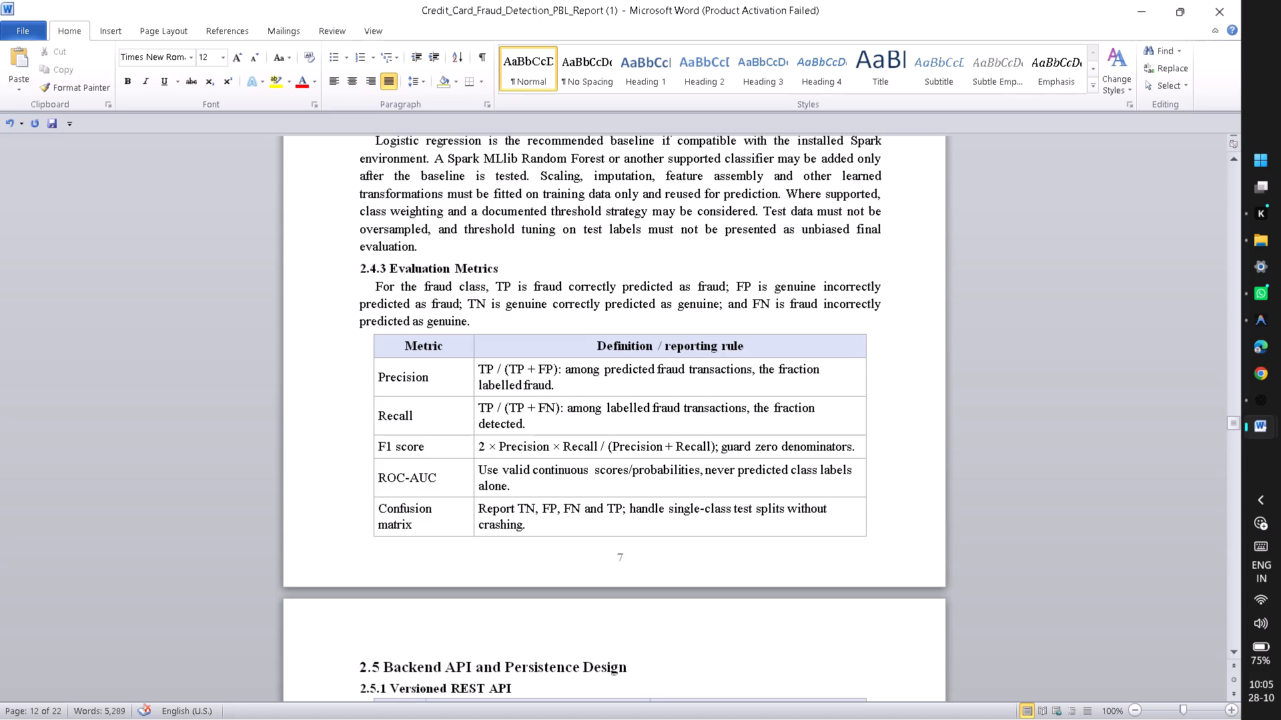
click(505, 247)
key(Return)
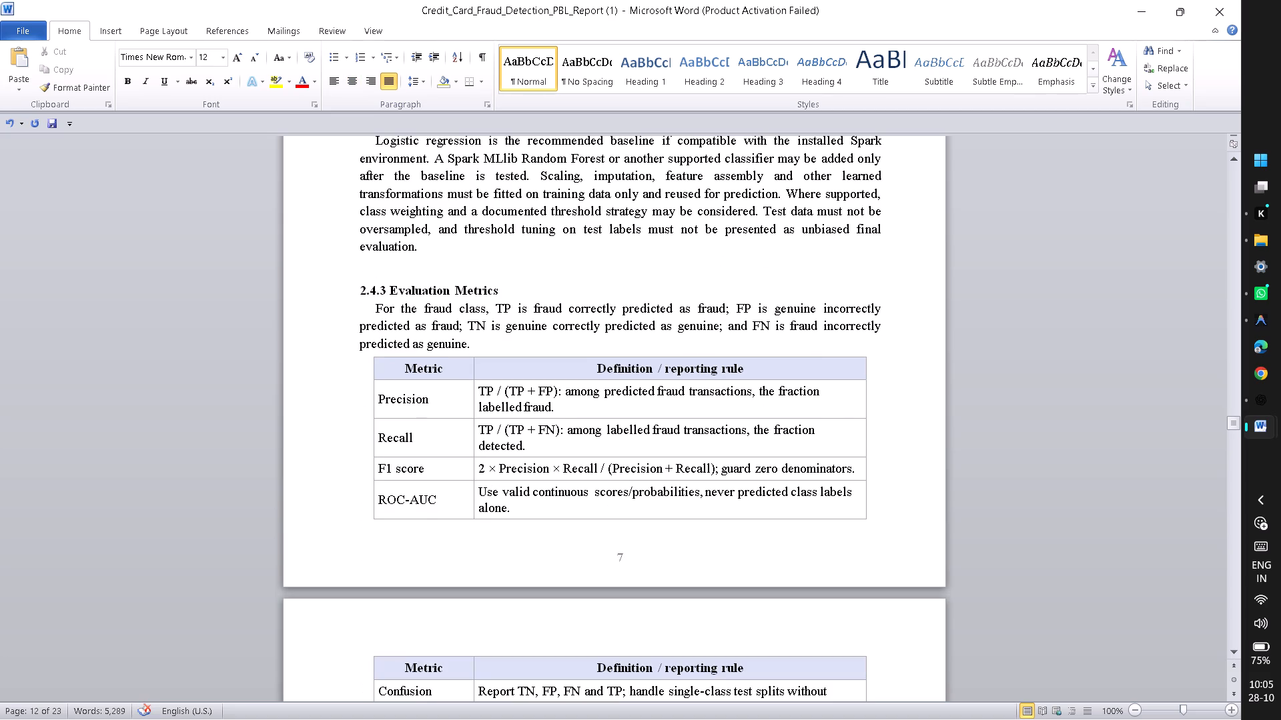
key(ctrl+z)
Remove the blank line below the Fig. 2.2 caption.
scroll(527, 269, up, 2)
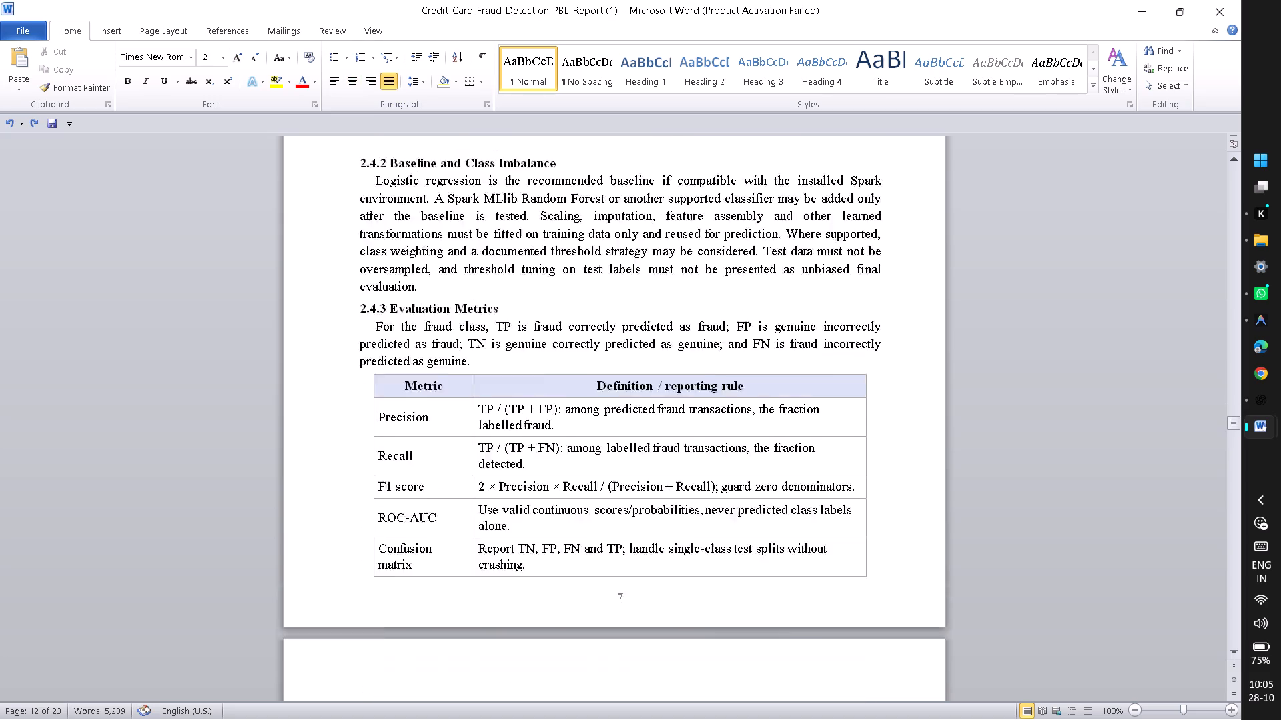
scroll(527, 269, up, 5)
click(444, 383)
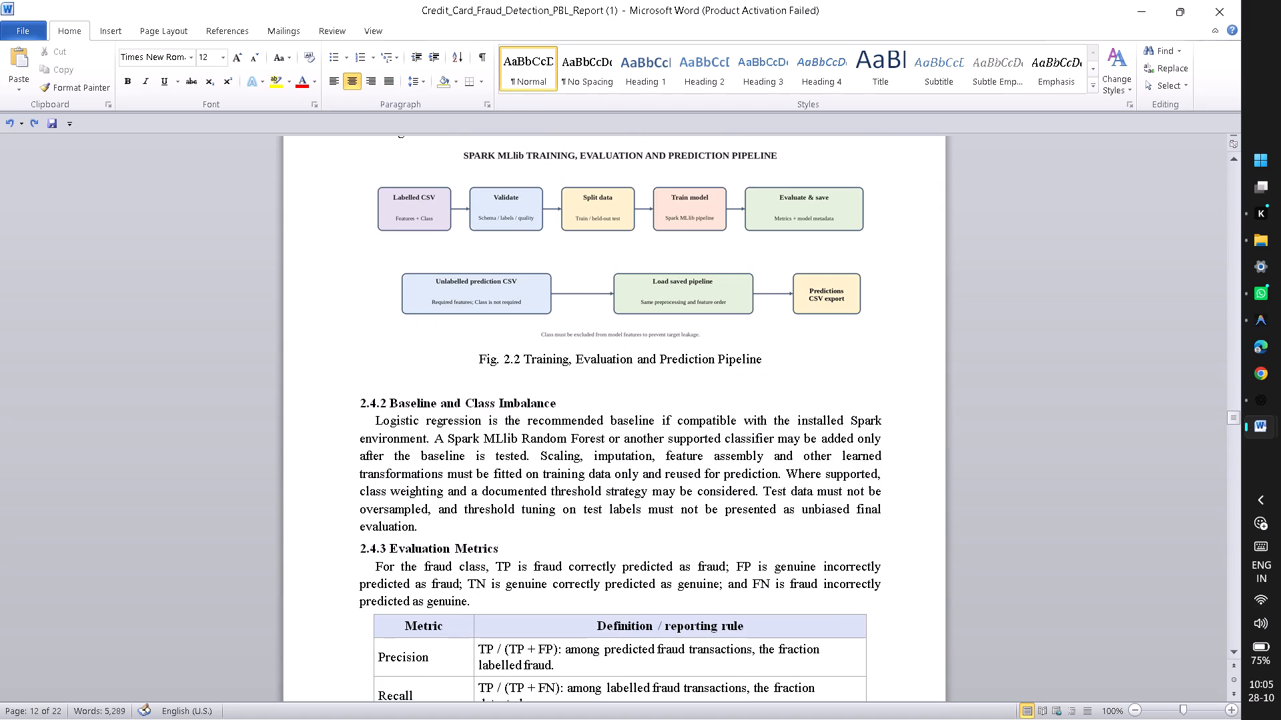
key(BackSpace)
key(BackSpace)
Insert blank lines below the 2.5 Backend API and Persistence Design heading and the Table 2.3 caption.
scroll(474, 401, down, 13)
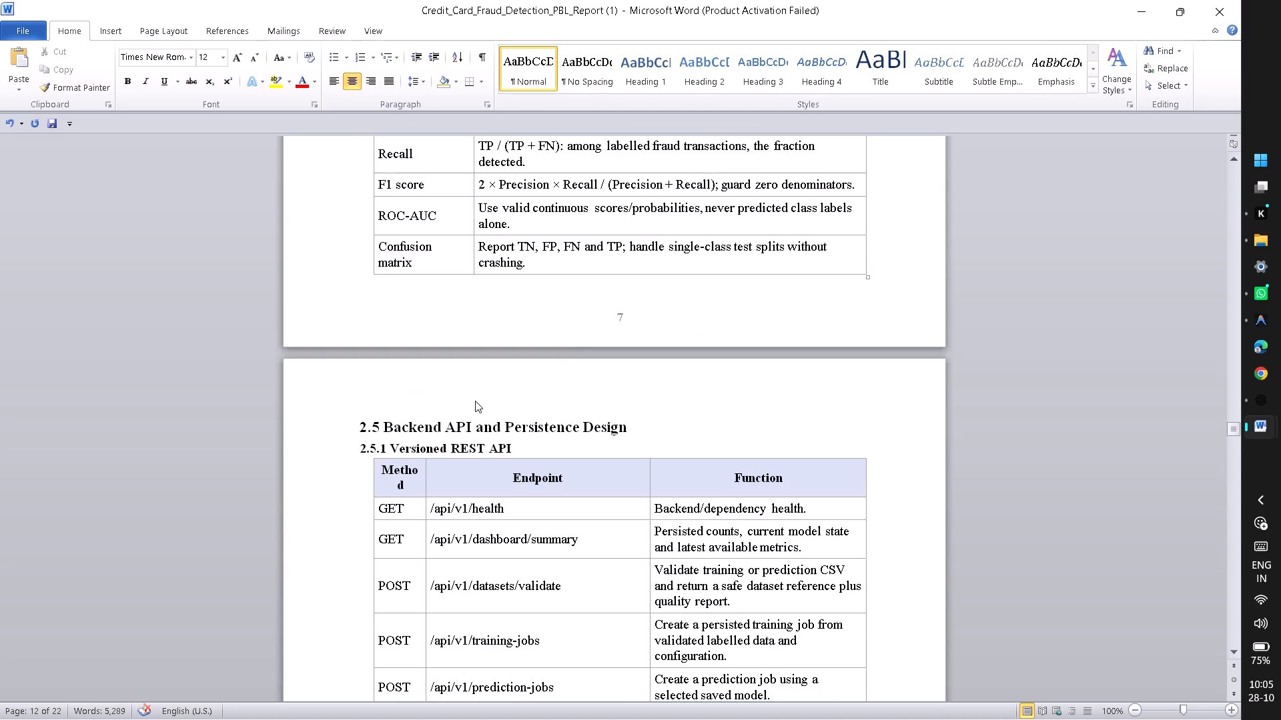
scroll(580, 337, down, 5)
scroll(580, 337, up, 5)
click(638, 421)
key(Return)
scroll(638, 418, down, 15)
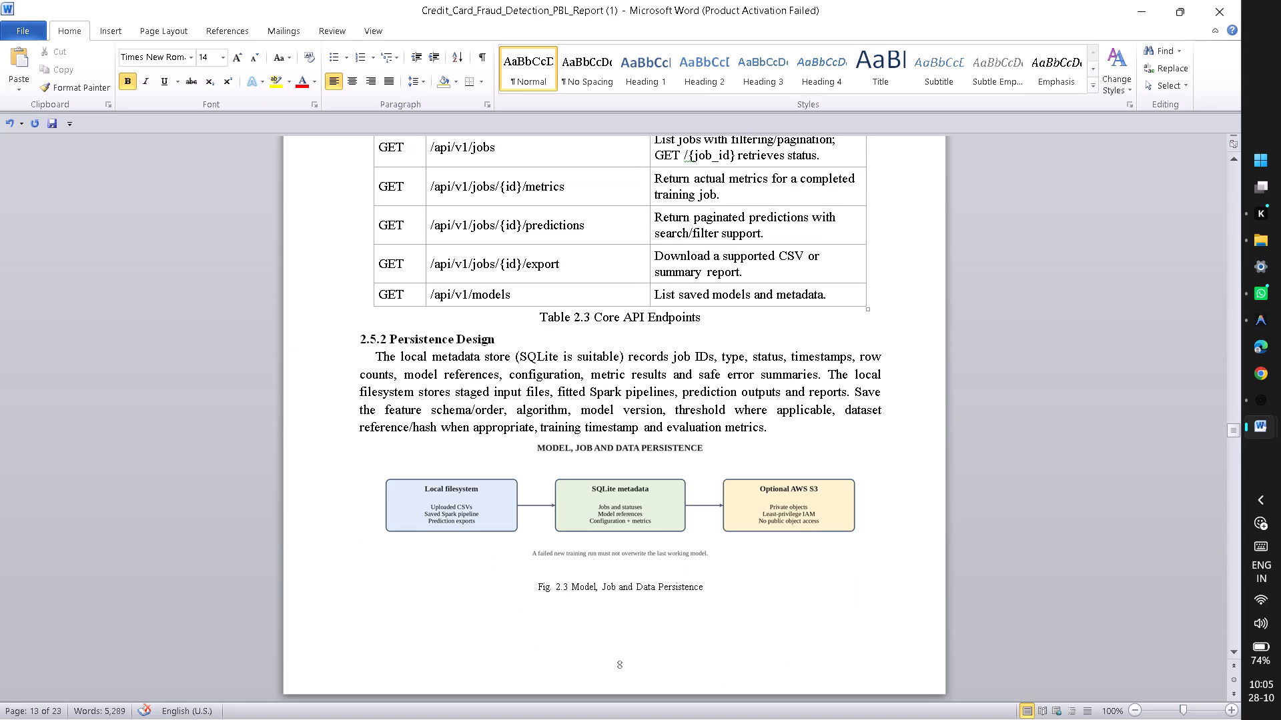
click(705, 317)
key(Return)
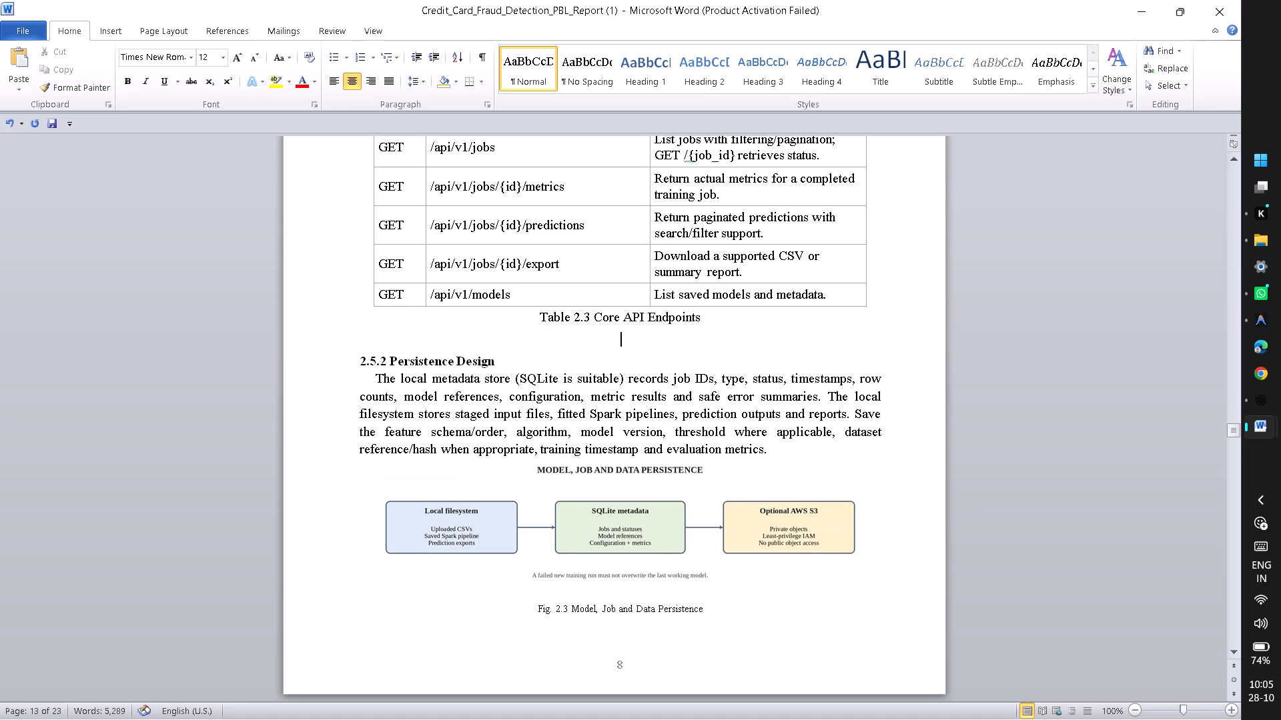
Delete the paragraph about a failed new training run that follows Fig. 2.3.
scroll(703, 331, down, 12)
scroll(703, 331, up, 2)
scroll(703, 331, down, 6)
scroll(703, 331, up, 4)
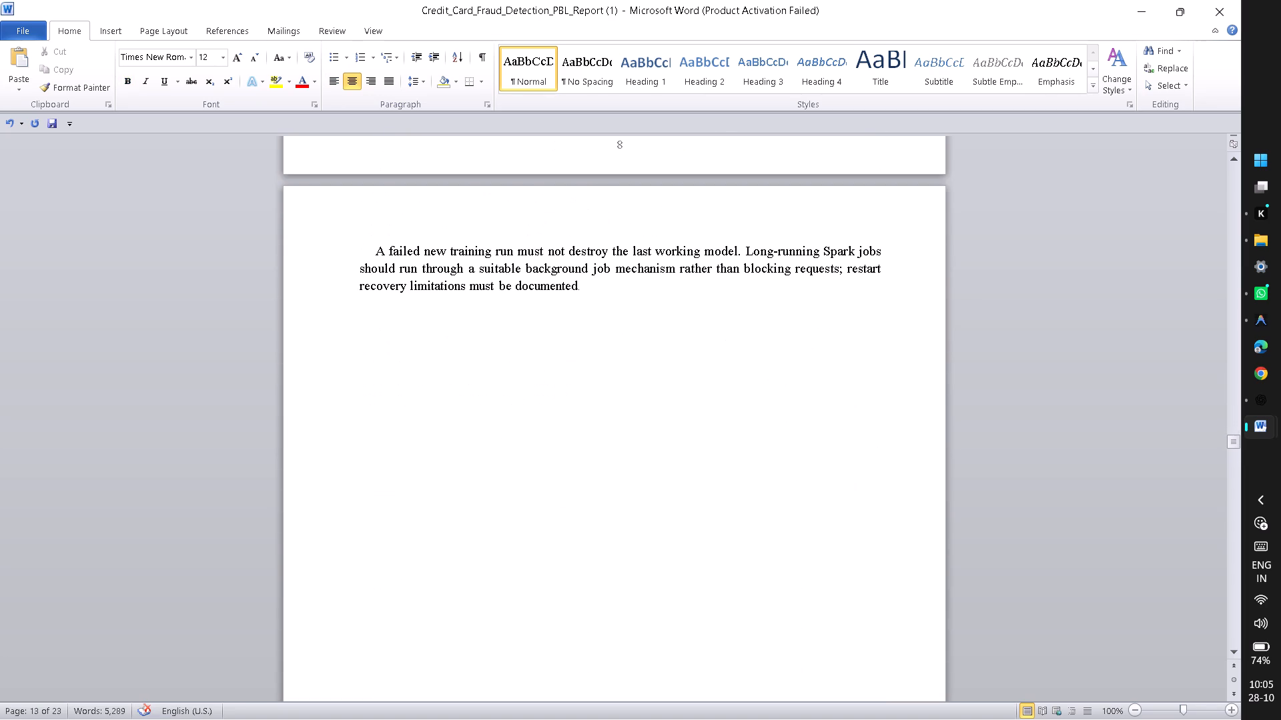
drag(588, 339, 261, 283)
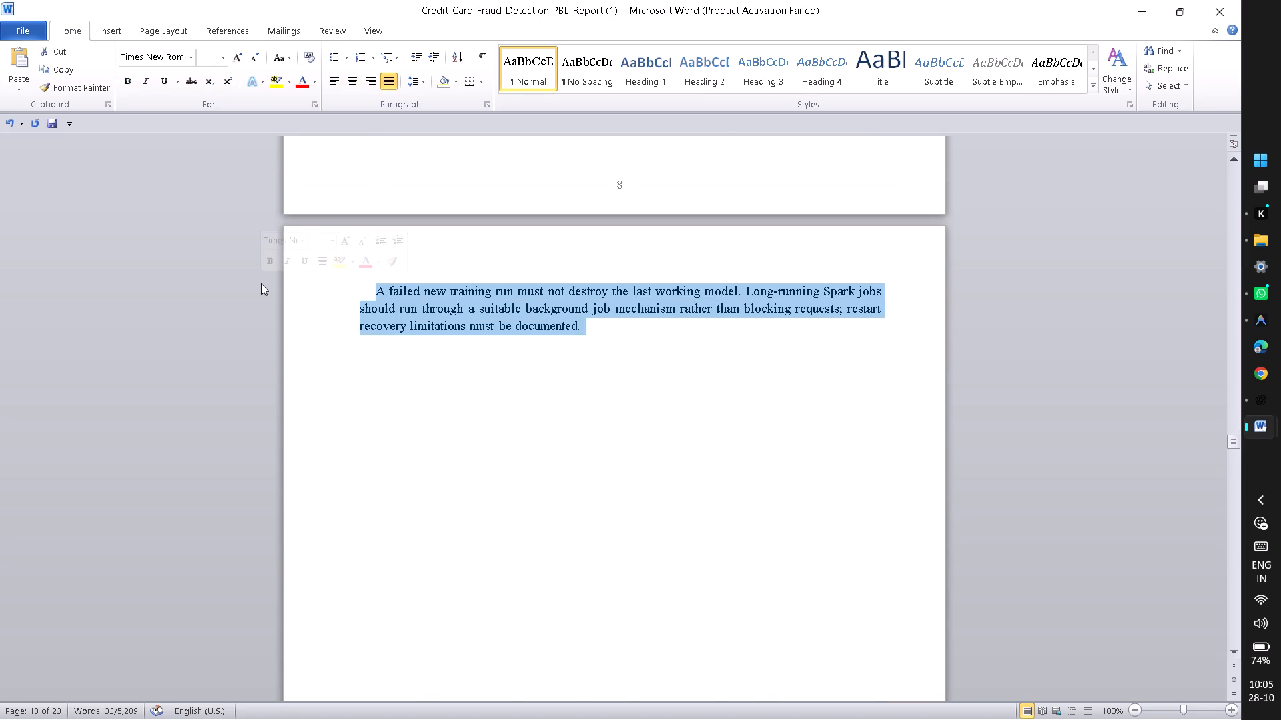
key(BackSpace)
Enlarge the Fig. 2.3 Model, Job and Data Persistence caption to font size 12.
scroll(358, 323, up, 4)
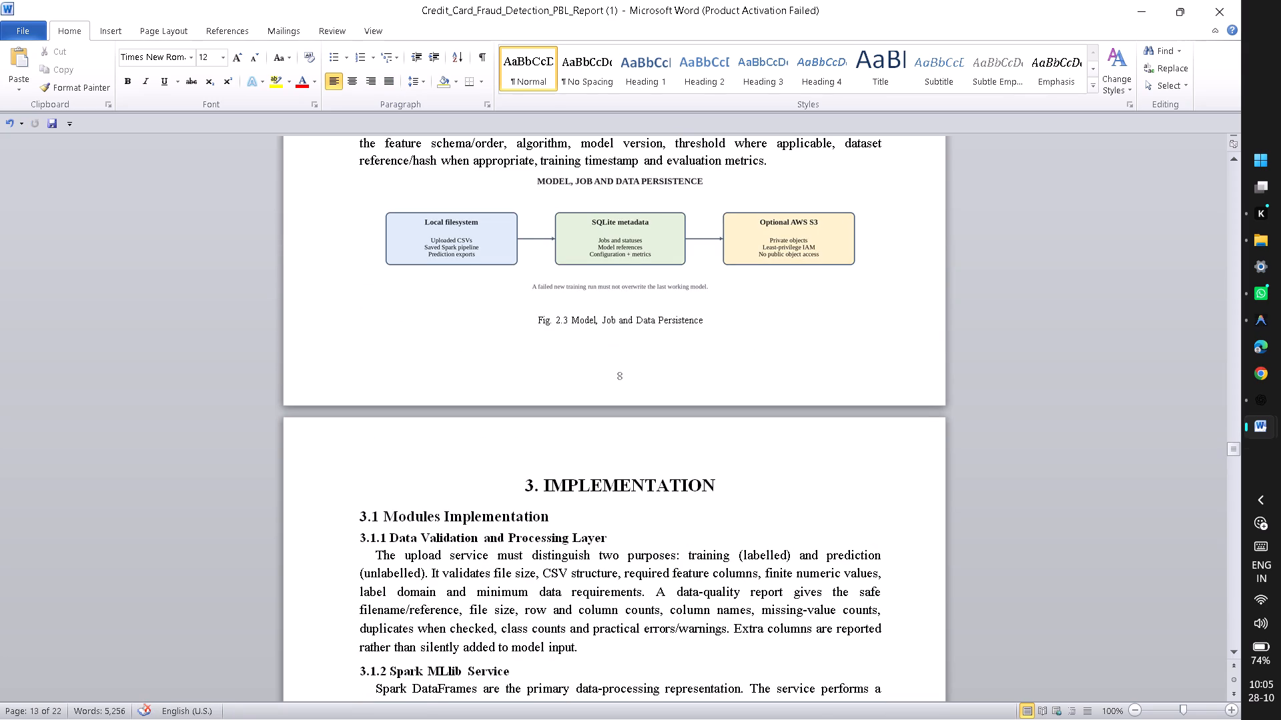
drag(530, 324, 697, 323)
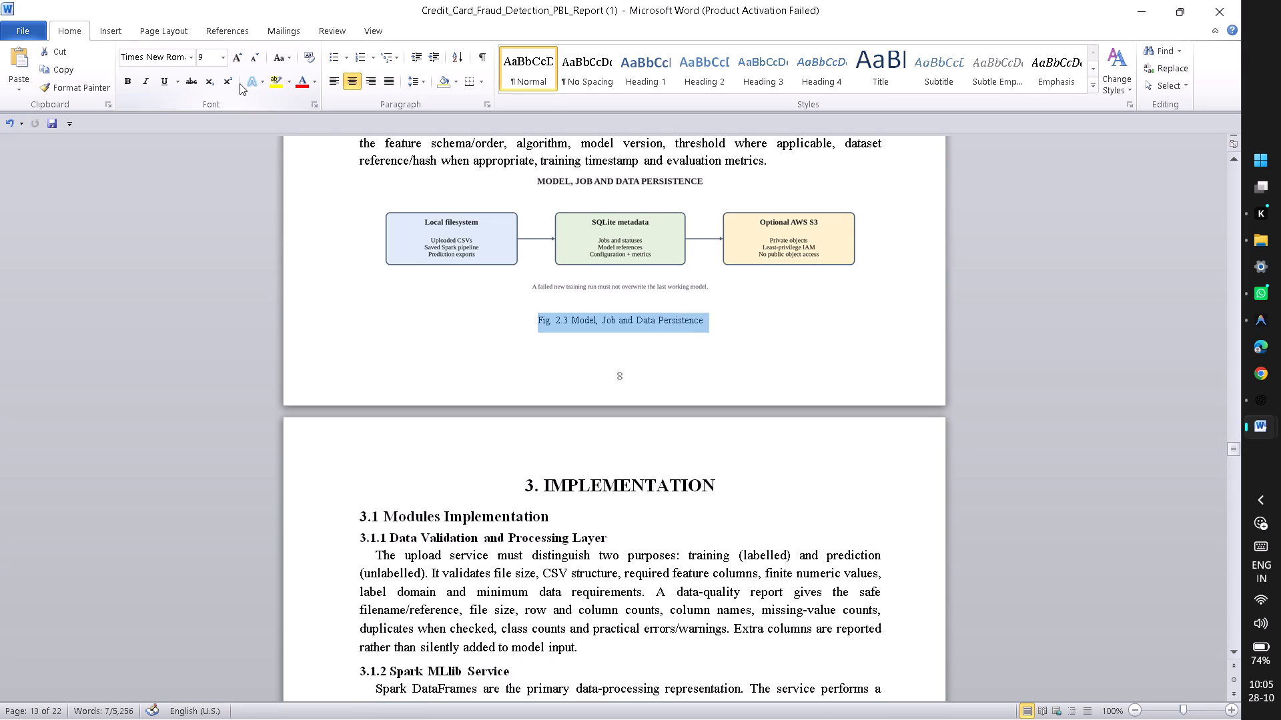
double_click(234, 58)
click(234, 58)
click(360, 343)
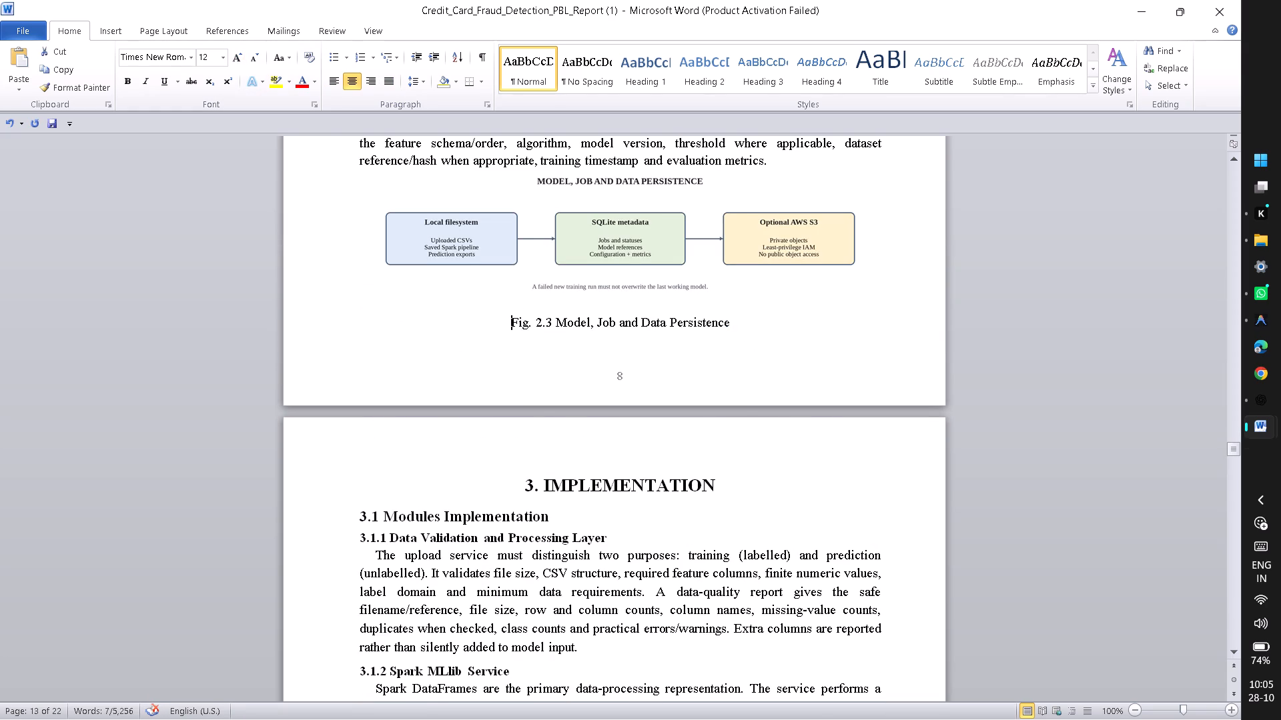
Set the font size of the Fig. 2.3 Model, Job and Data Persistence picture's line to 12.
scroll(398, 351, down, 4)
scroll(398, 351, up, 6)
click(411, 303)
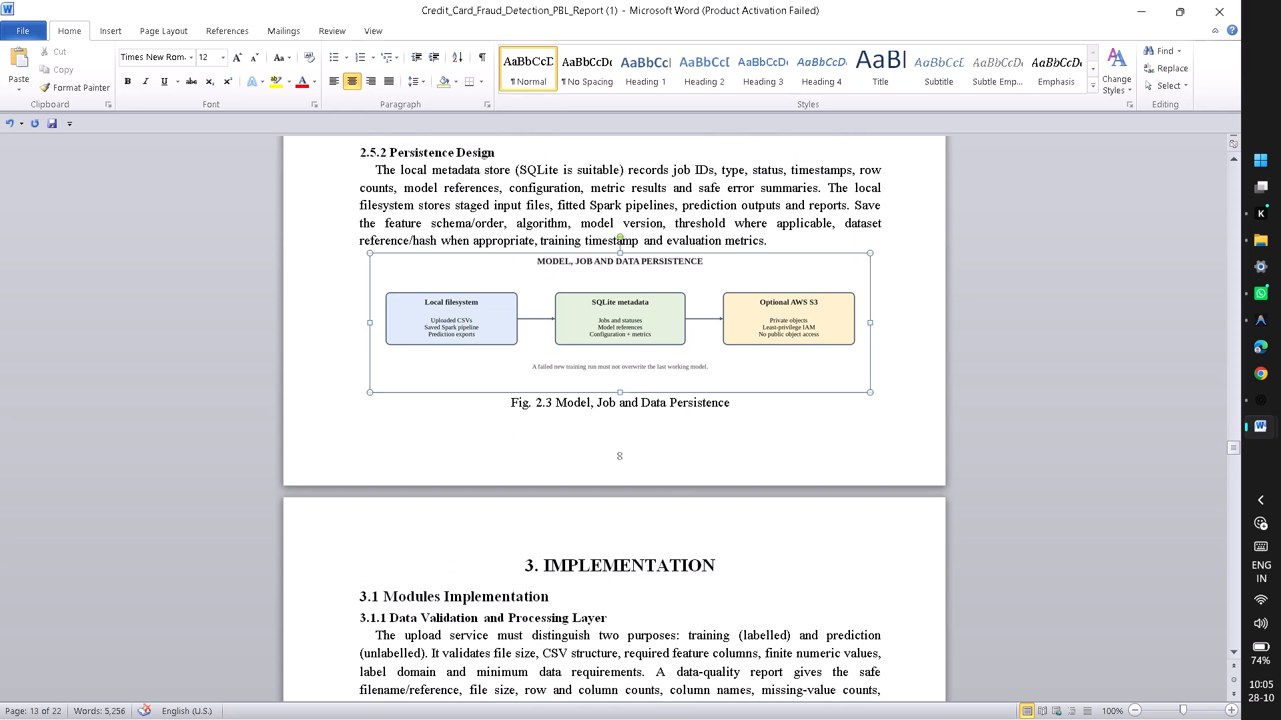
scroll(426, 324, down, 6)
scroll(426, 324, up, 4)
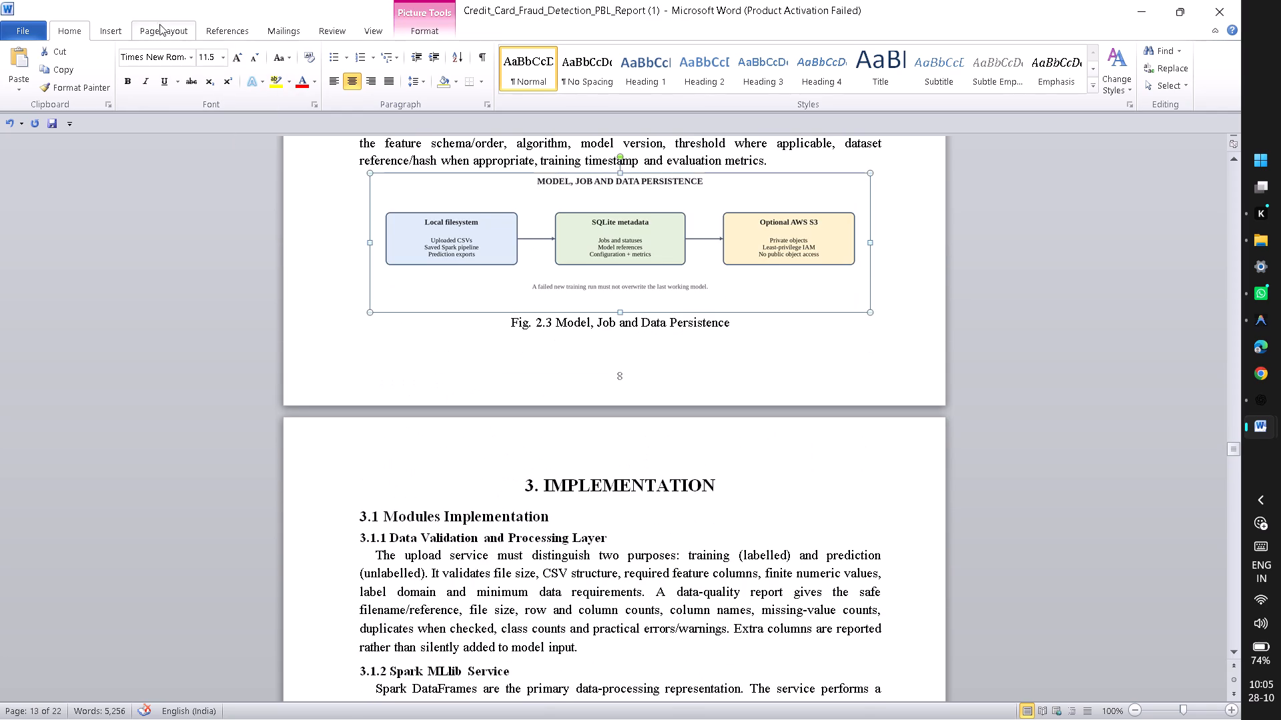
click(219, 61)
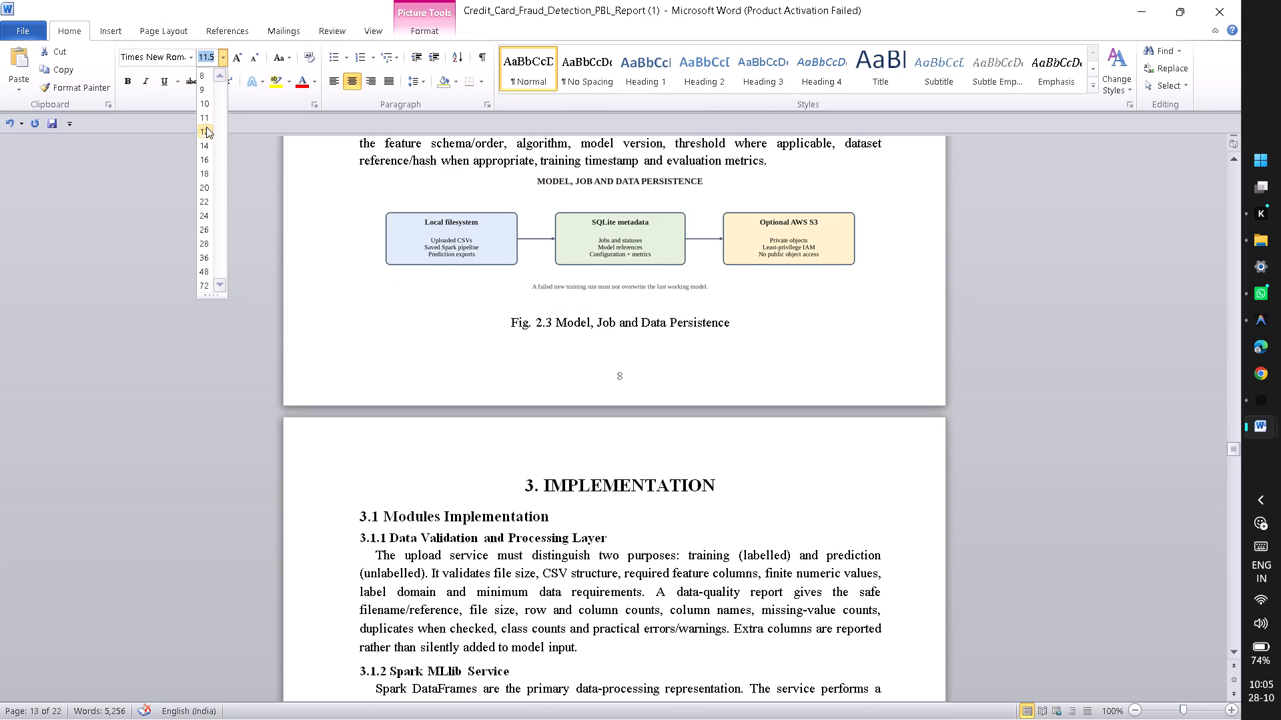
click(206, 127)
click(355, 345)
Insert a blank line below the 3.1 Modules Implementation heading.
scroll(354, 343, up, 1)
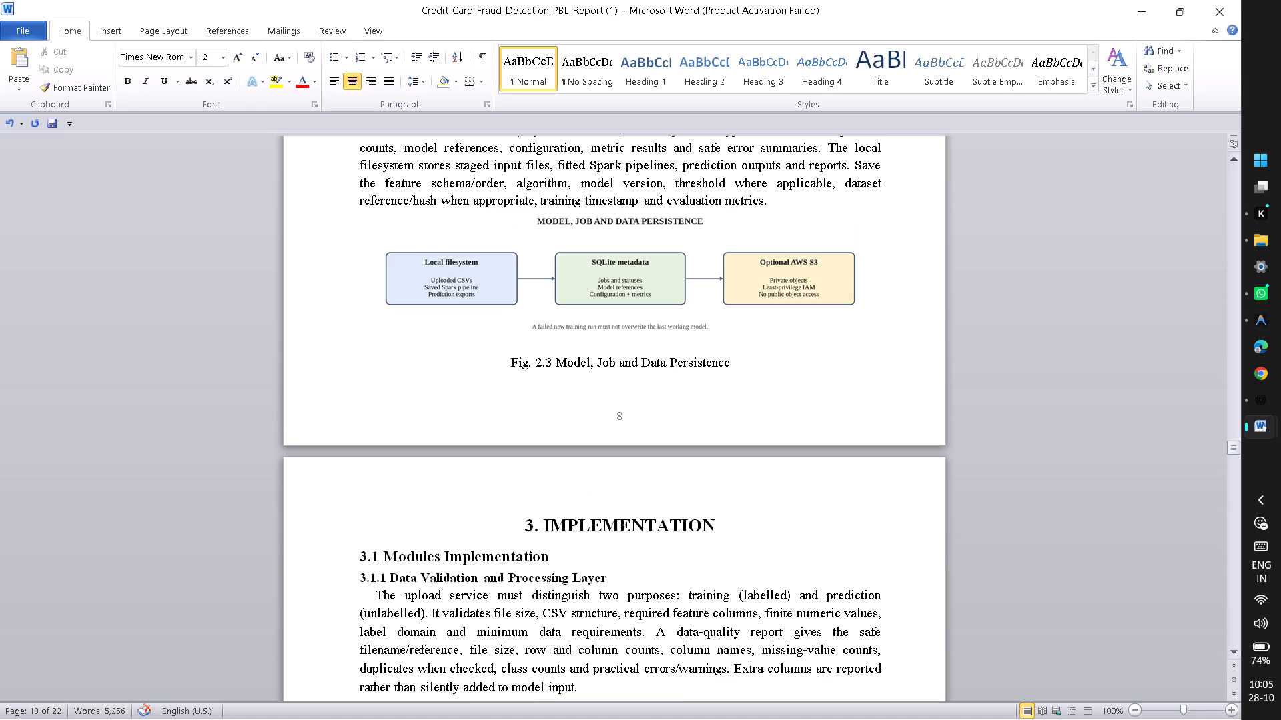
scroll(467, 292, up, 11)
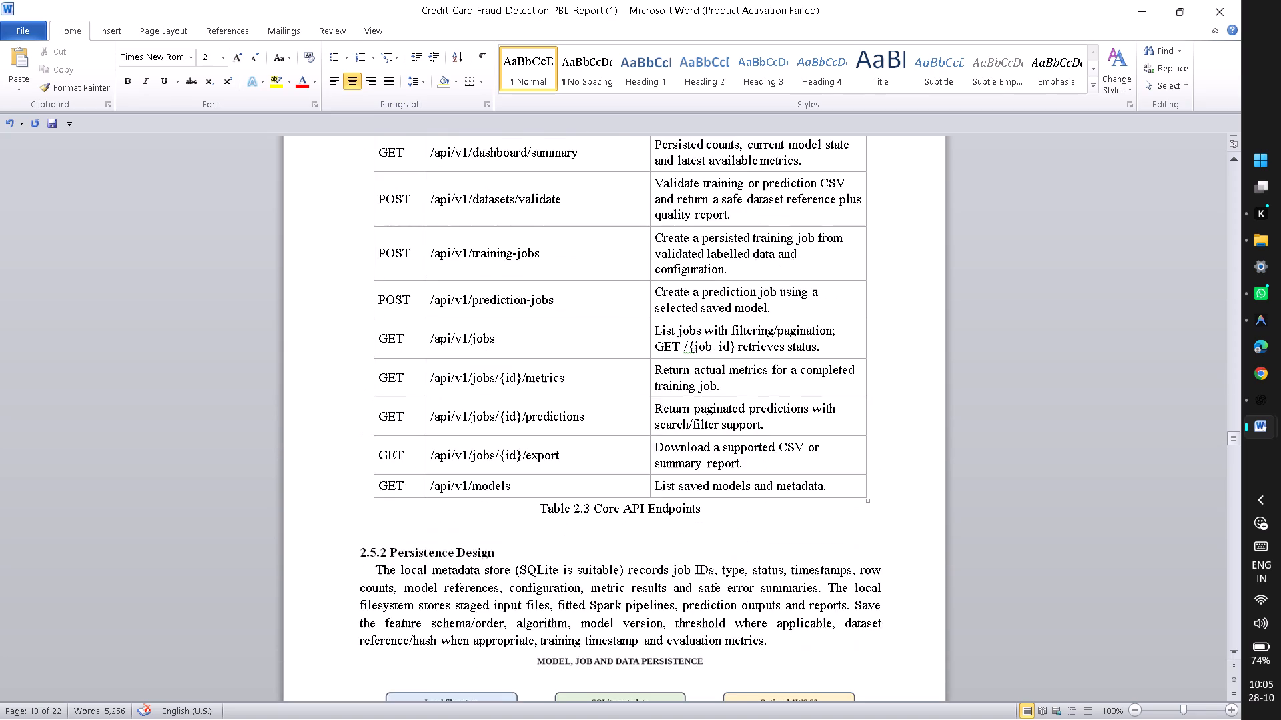
scroll(467, 292, up, 4)
scroll(467, 292, down, 20)
scroll(467, 292, down, 14)
scroll(471, 290, up, 1)
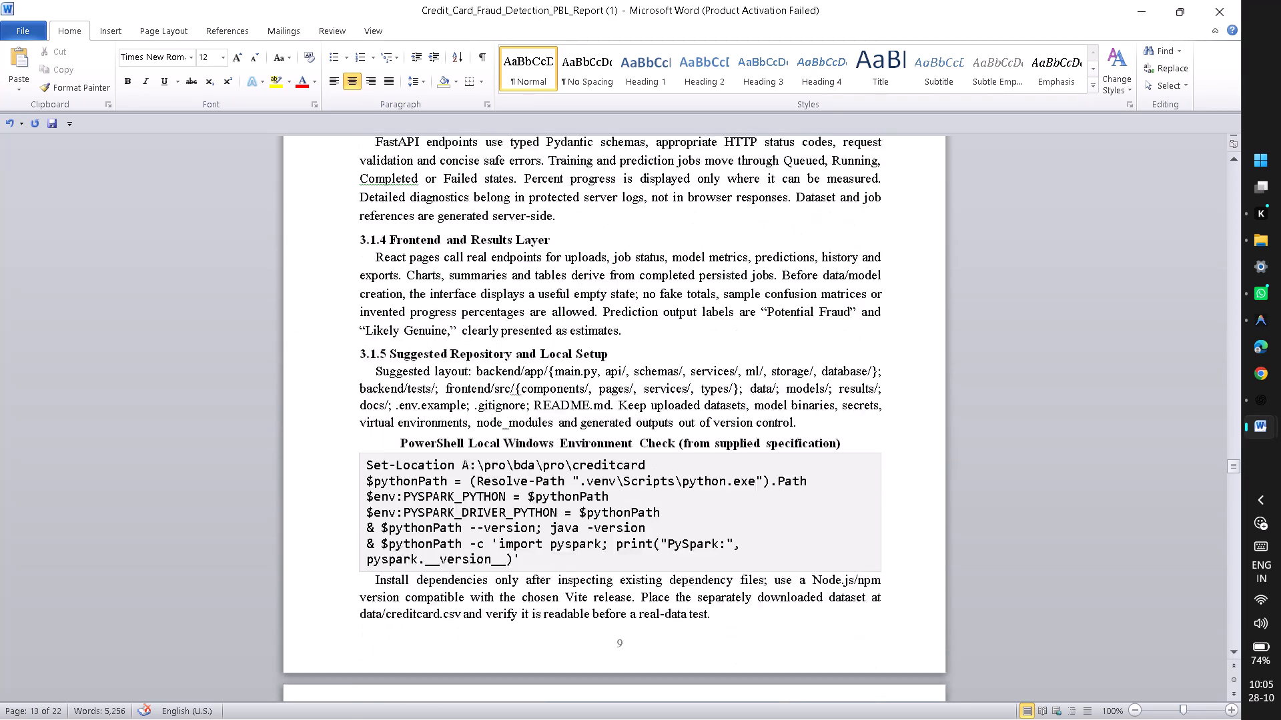
scroll(471, 290, up, 1)
scroll(471, 290, down, 6)
scroll(471, 290, up, 12)
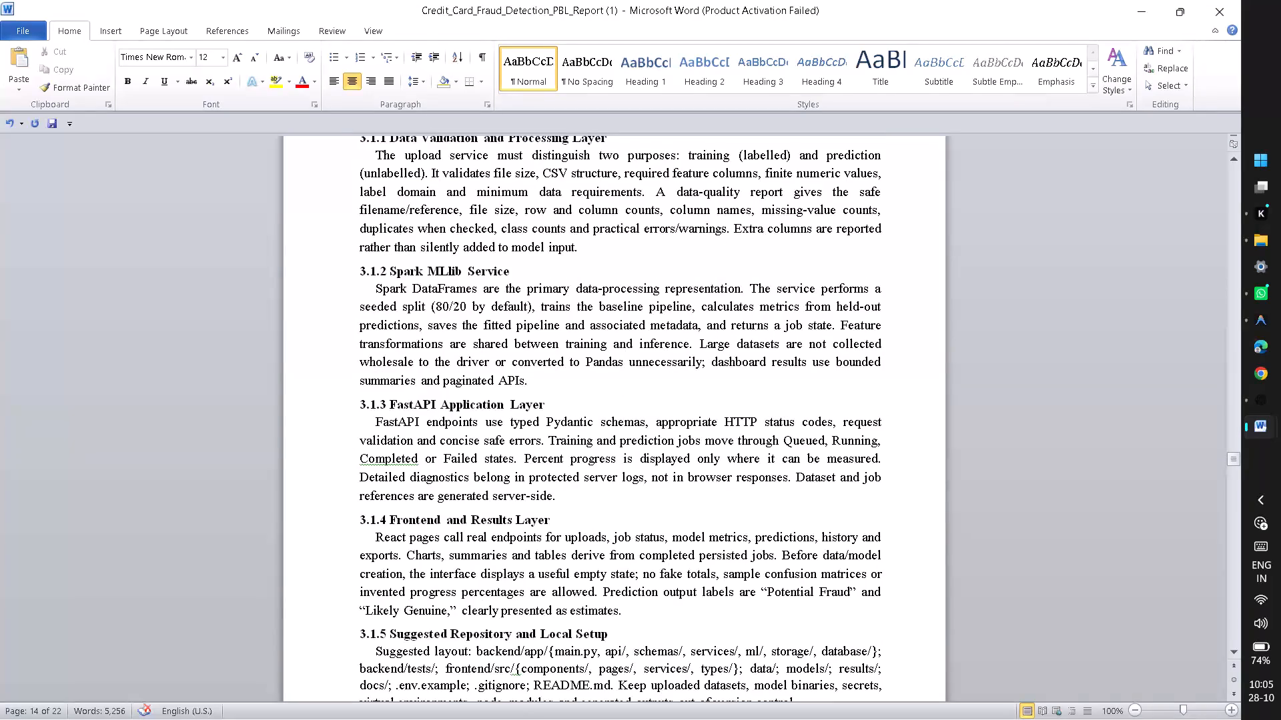
click(601, 239)
click(590, 255)
scroll(600, 259, up, 3)
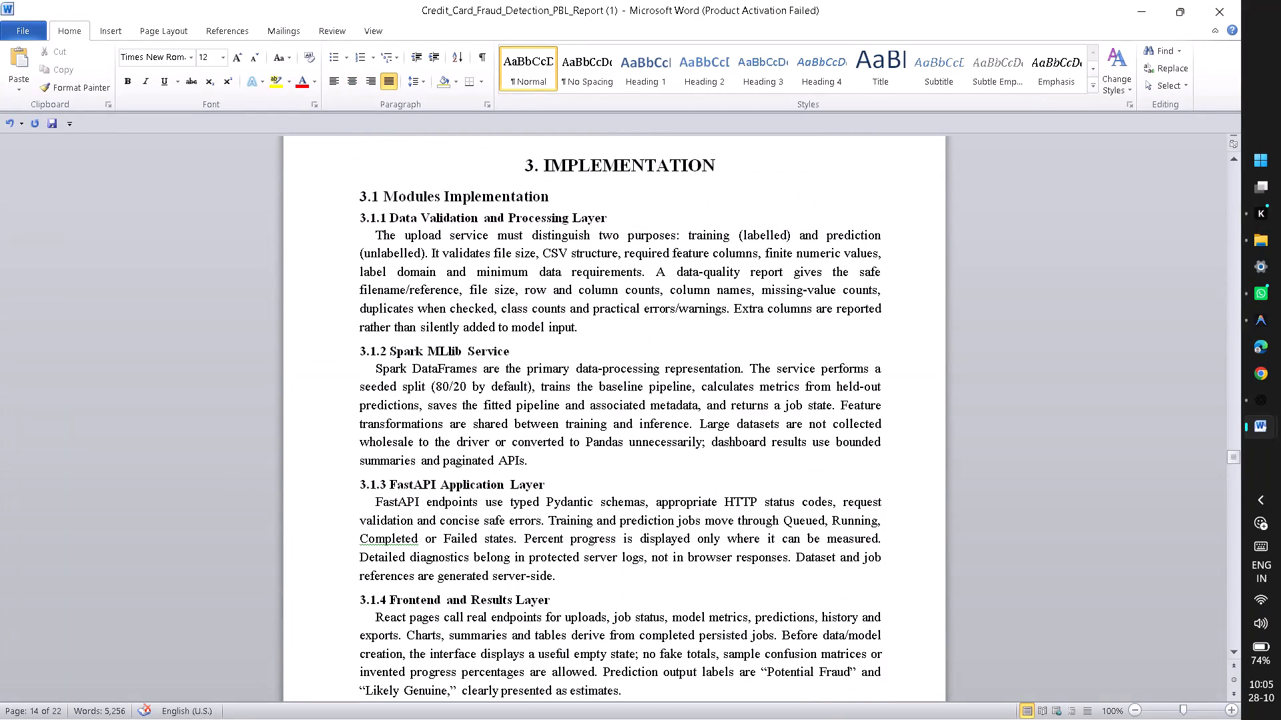
click(600, 233)
key(Return)
Insert a blank line after each body paragraph of sections 3.1.1, 3.1.2, 3.1.3 and 3.1.4.
scroll(568, 279, down, 3)
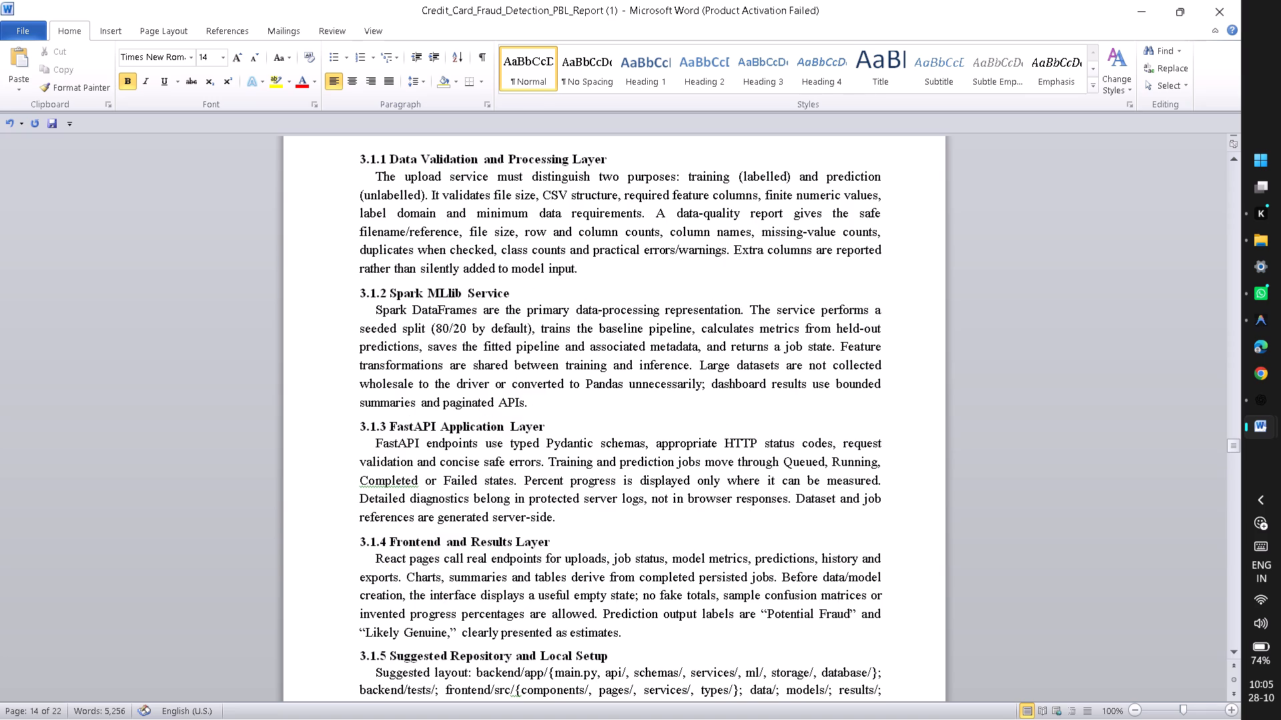
click(584, 265)
key(Return)
scroll(576, 295, down, 4)
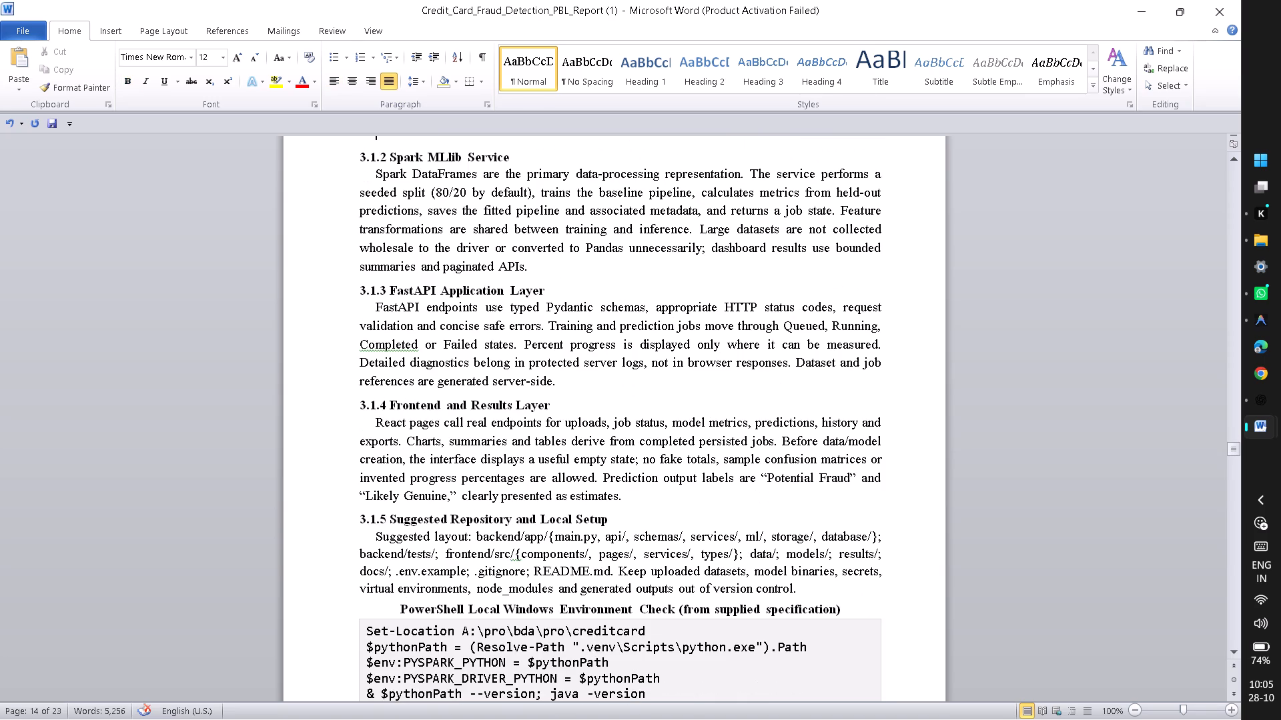
click(538, 268)
key(Return)
scroll(553, 343, down, 3)
click(576, 287)
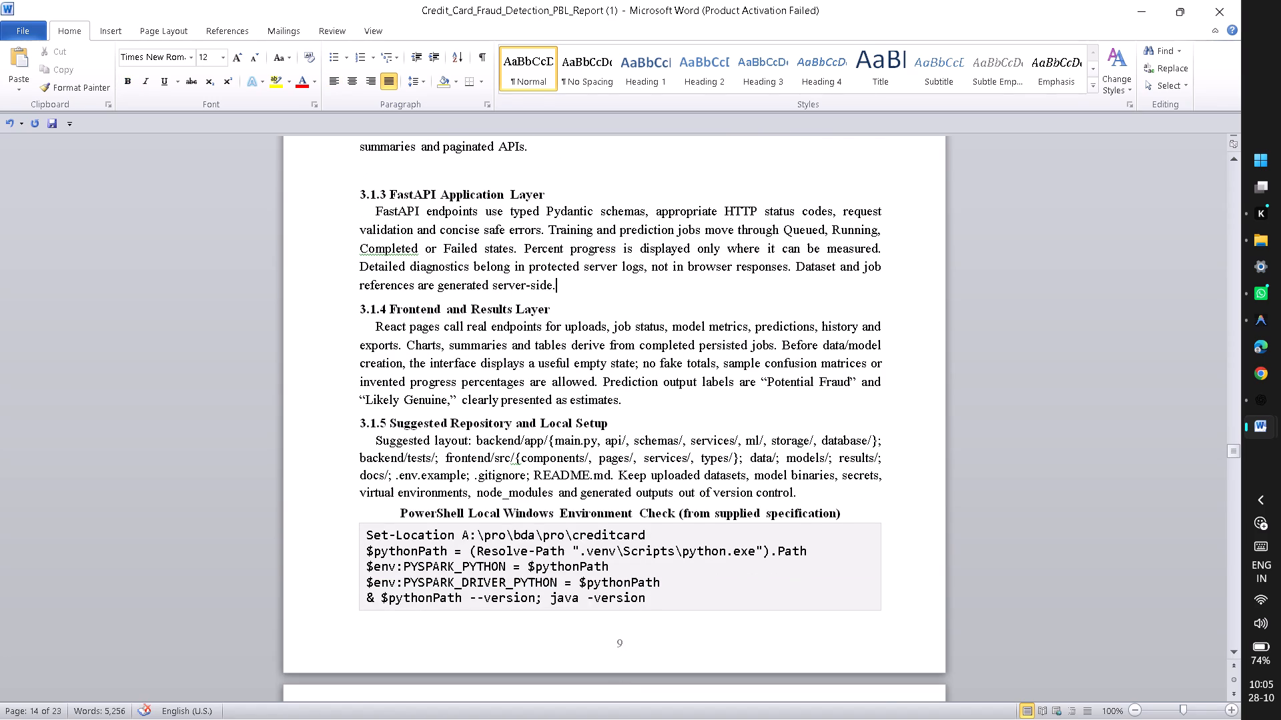
key(Return)
scroll(570, 313, down, 3)
click(622, 298)
key(Return)
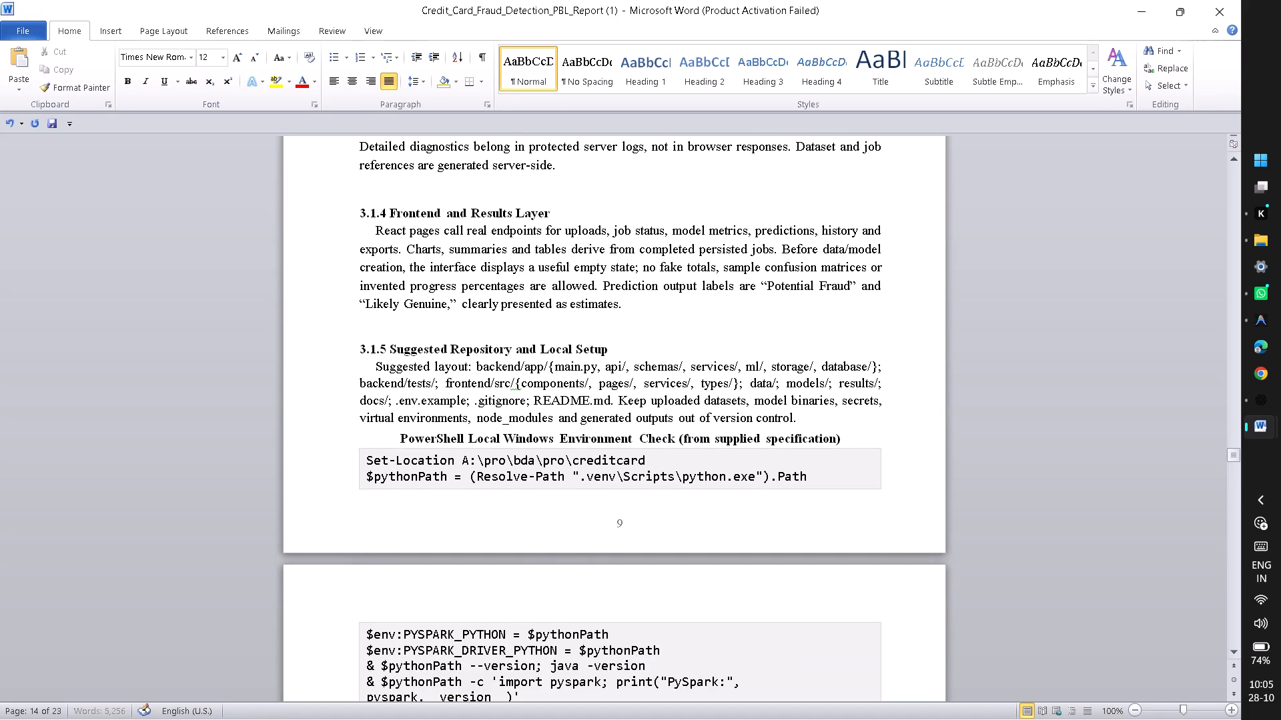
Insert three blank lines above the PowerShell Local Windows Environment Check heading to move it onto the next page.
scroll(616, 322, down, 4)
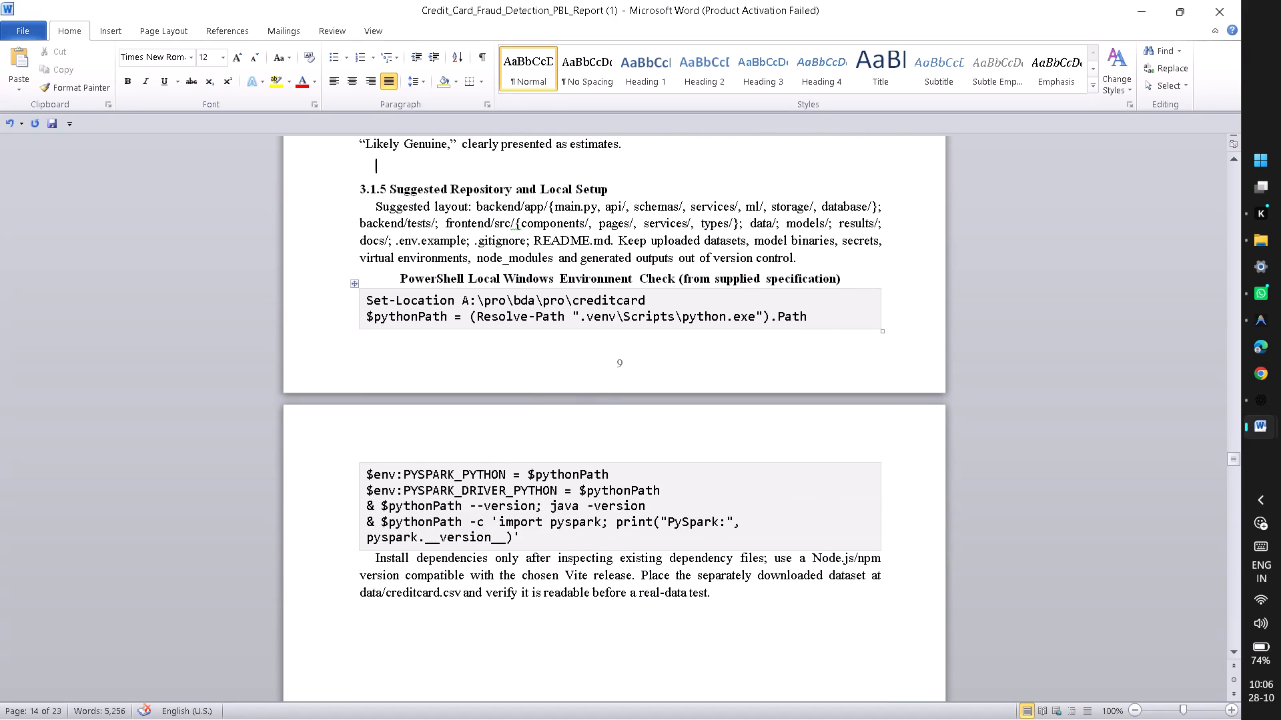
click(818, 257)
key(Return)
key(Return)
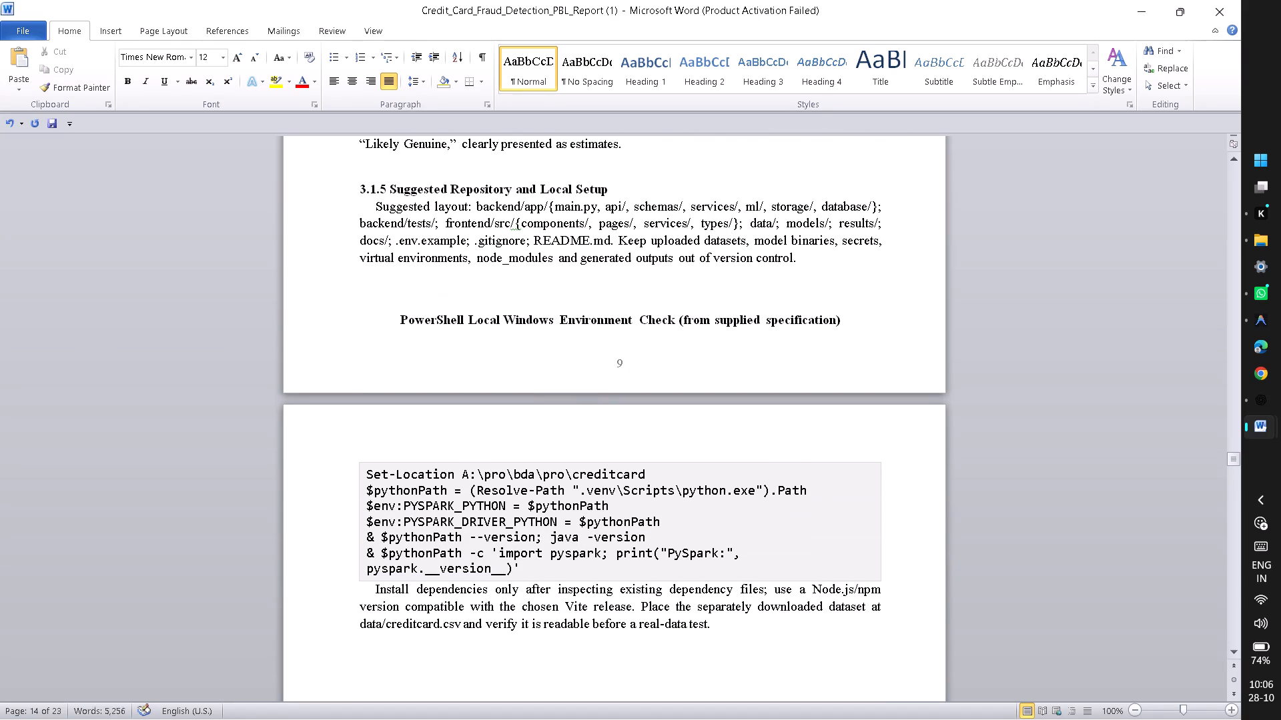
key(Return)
Insert blank lines above the 3.1.5 Suggested Repository and Local Setup heading so the section starts on the next page.
scroll(787, 273, down, 3)
scroll(787, 273, up, 7)
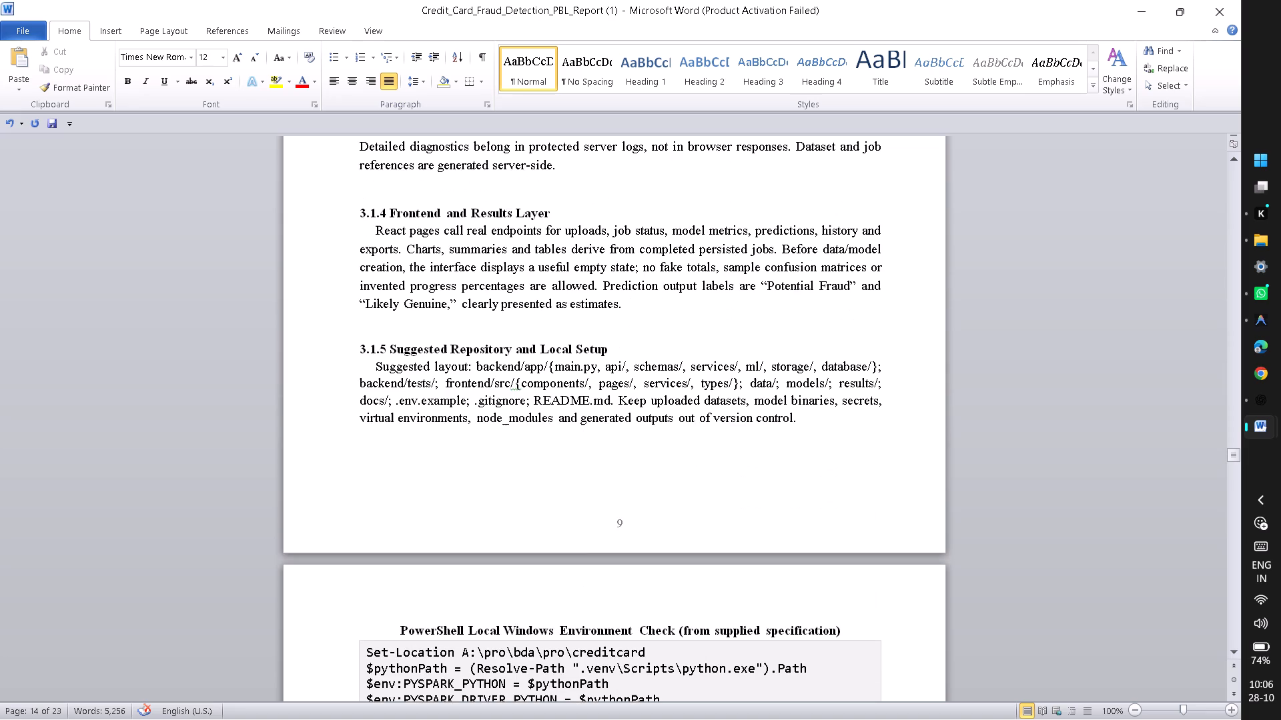
scroll(787, 273, up, 9)
scroll(787, 273, down, 6)
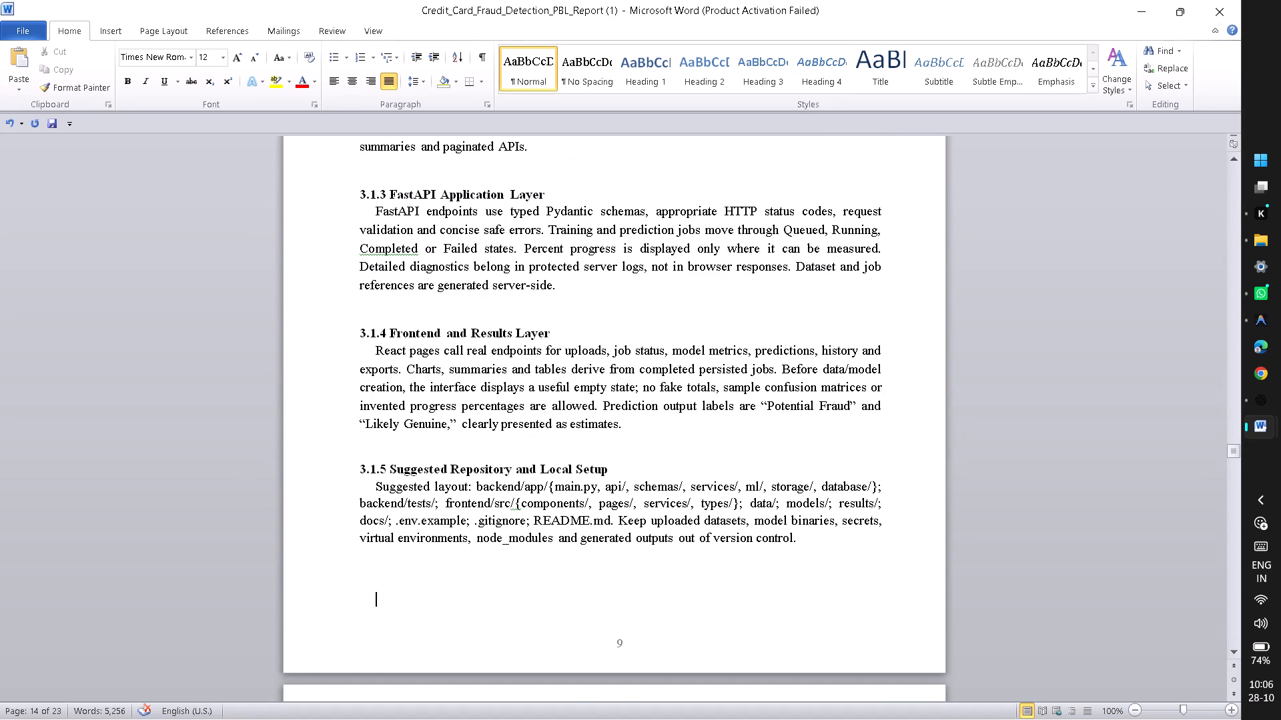
click(630, 453)
key(Return)
key(Return)
key(Return)
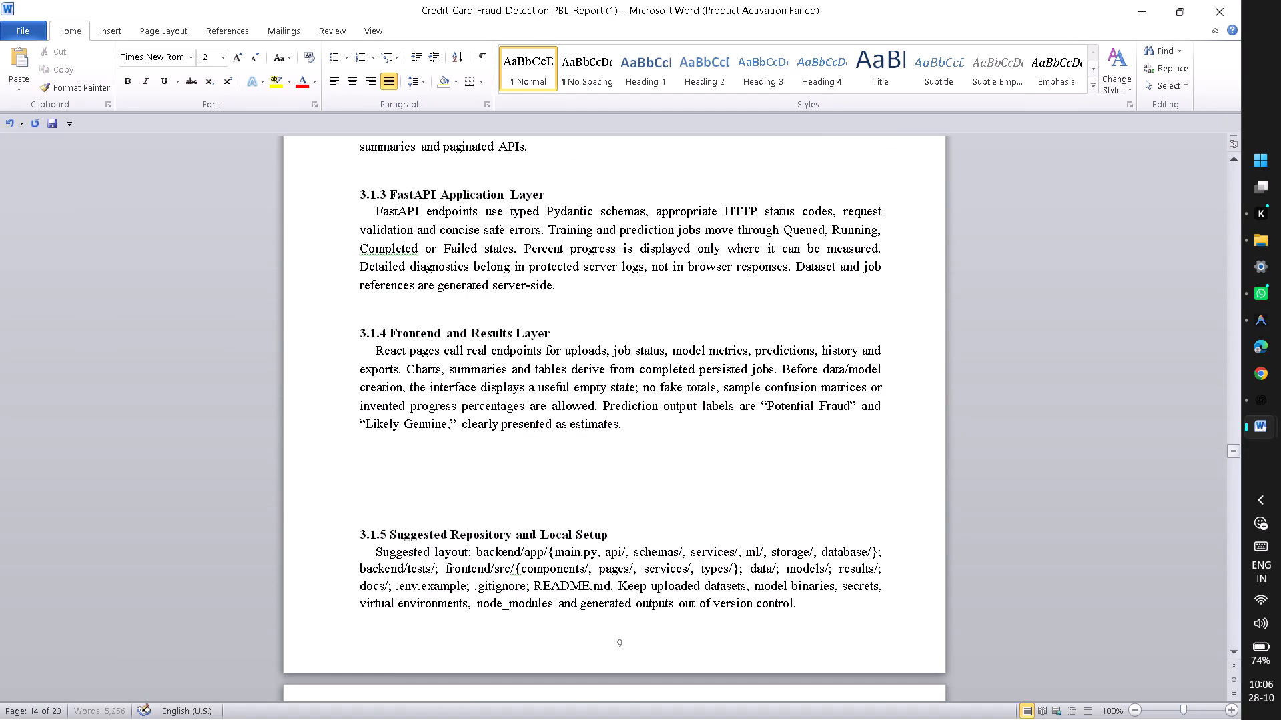
key(Return)
key(Return)
key(Return)
key(Return)
scroll(630, 413, down, 6)
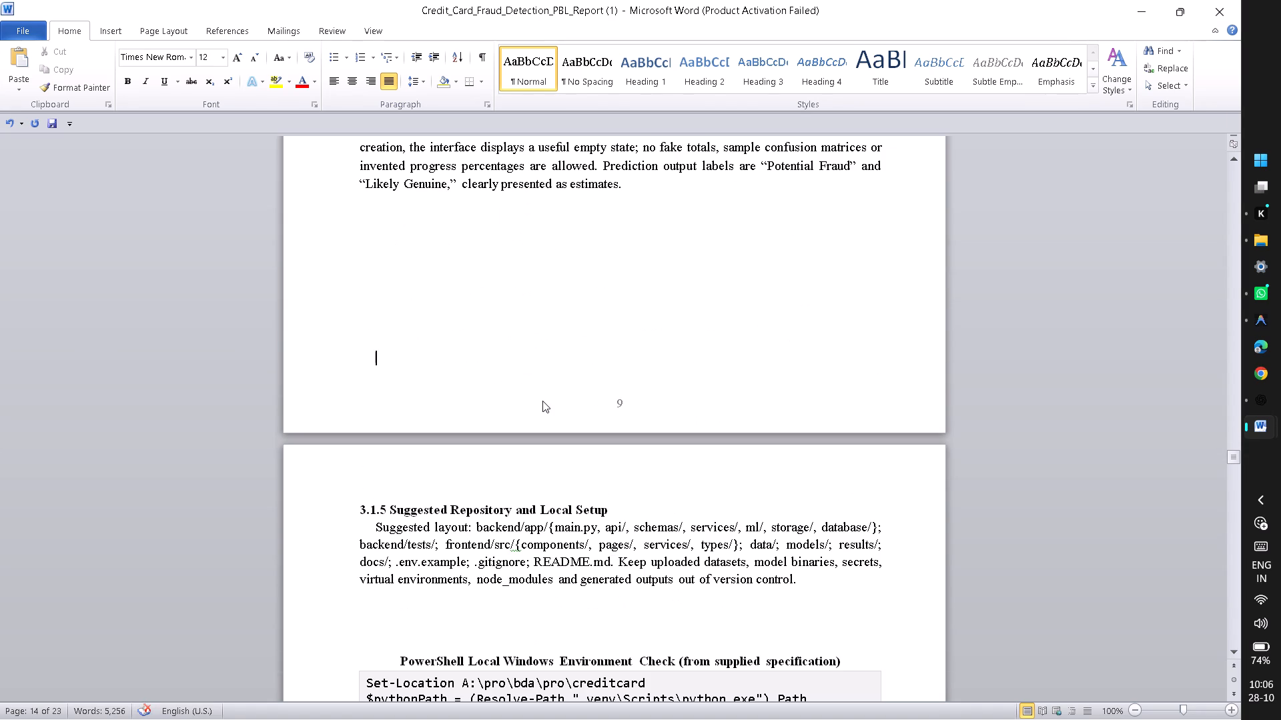
key(BackSpace)
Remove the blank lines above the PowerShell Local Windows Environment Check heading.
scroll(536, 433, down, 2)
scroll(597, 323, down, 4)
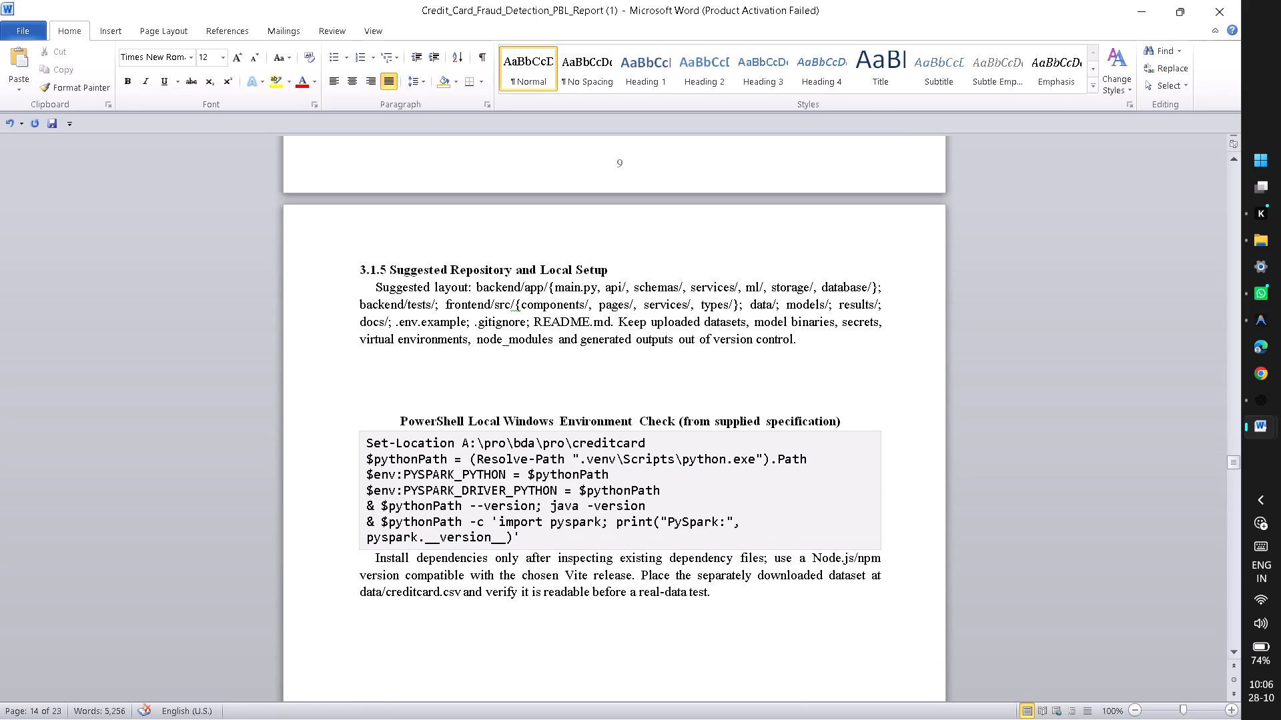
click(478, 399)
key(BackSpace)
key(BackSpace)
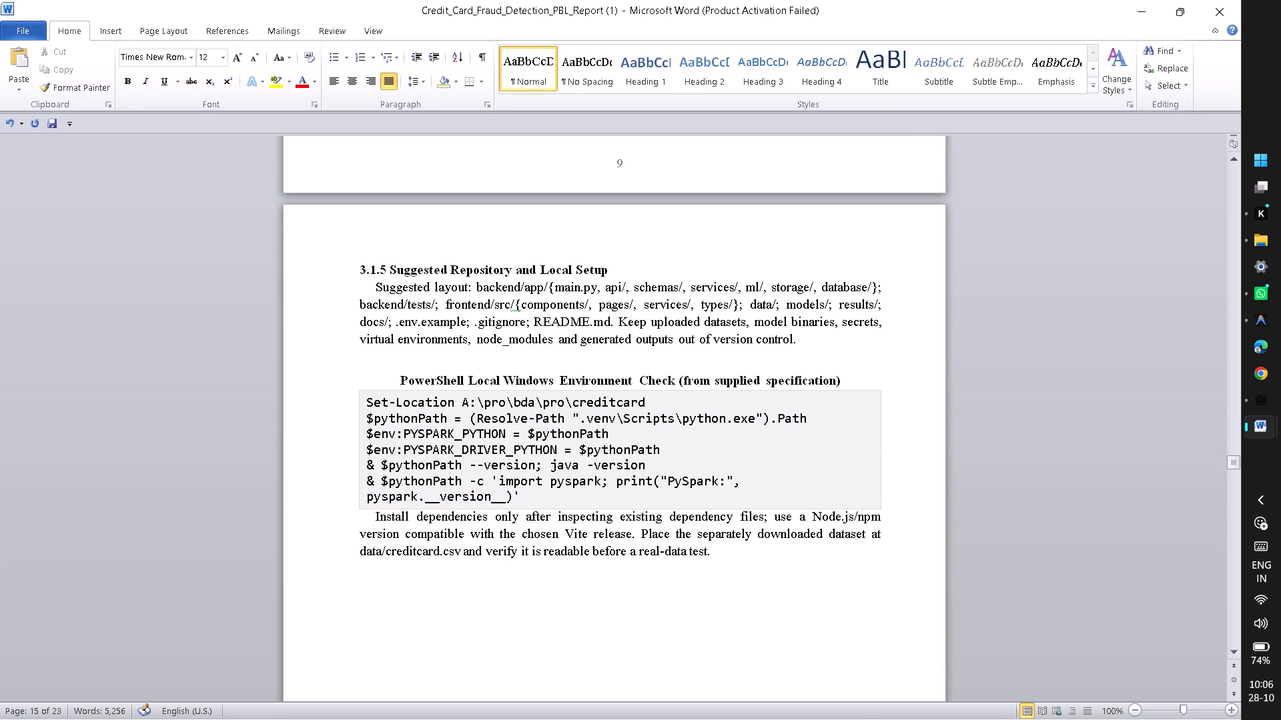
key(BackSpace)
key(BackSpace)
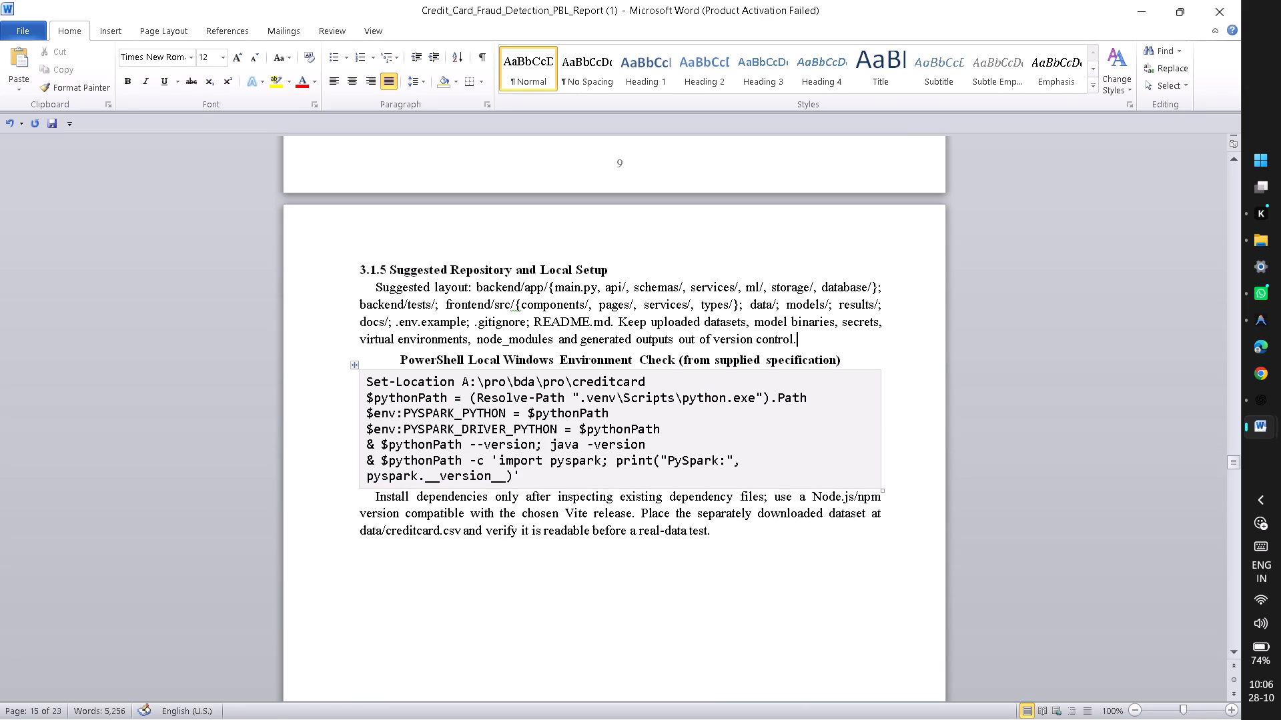
Insert a blank line between the PowerShell code block and the paragraph about installing dependencies.
click(900, 481)
click(893, 488)
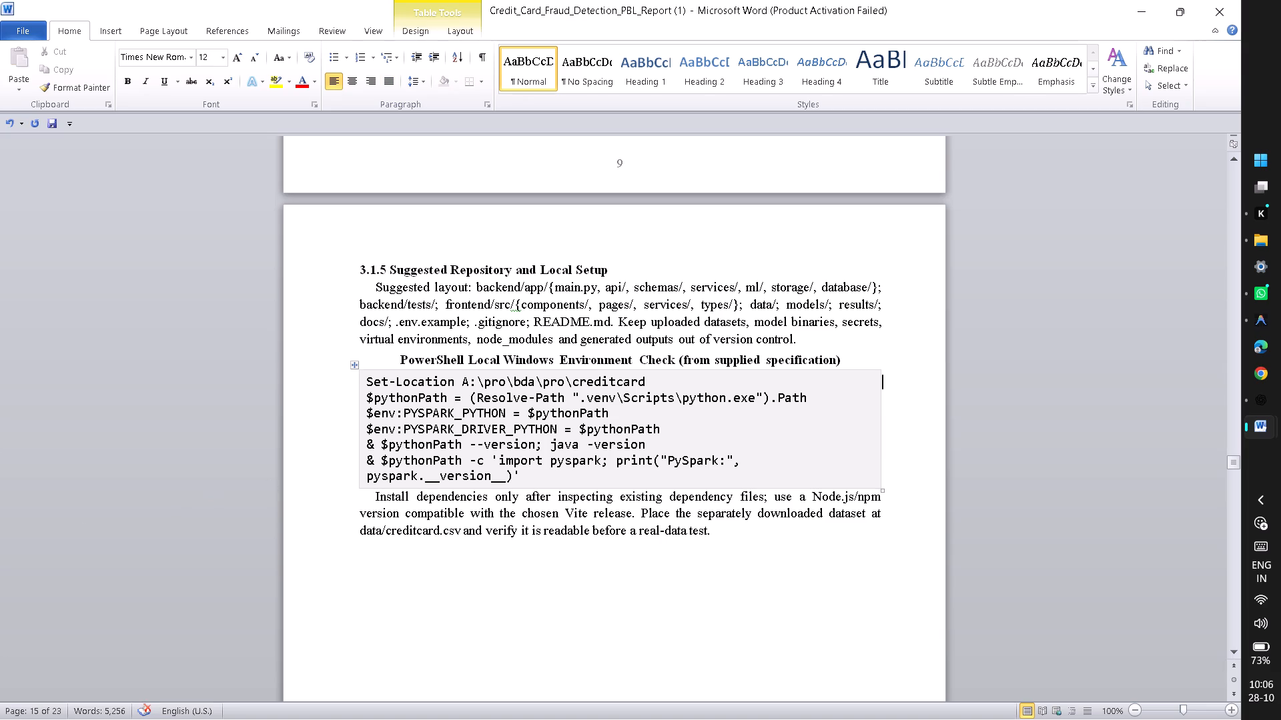
click(368, 497)
key(Return)
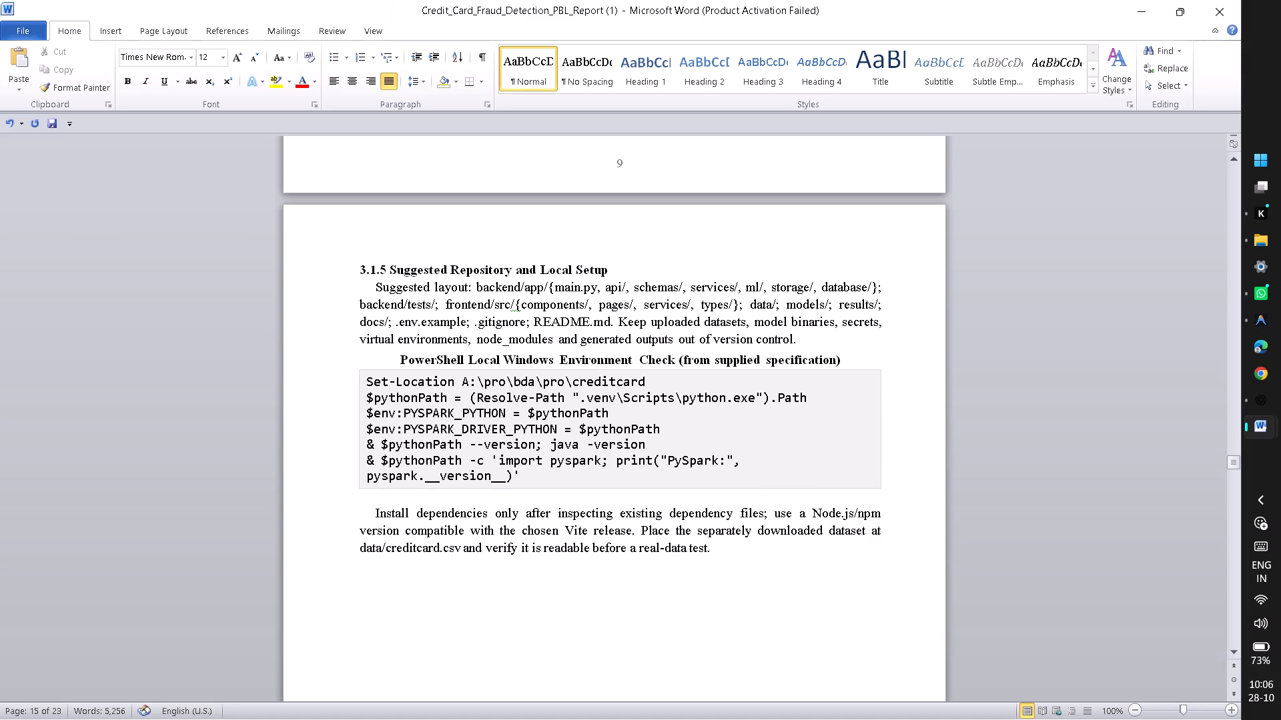
Insert one blank line above the PowerShell Local Windows Environment Check heading.
click(828, 341)
key(Return)
key(backslash)
key(BackSpace)
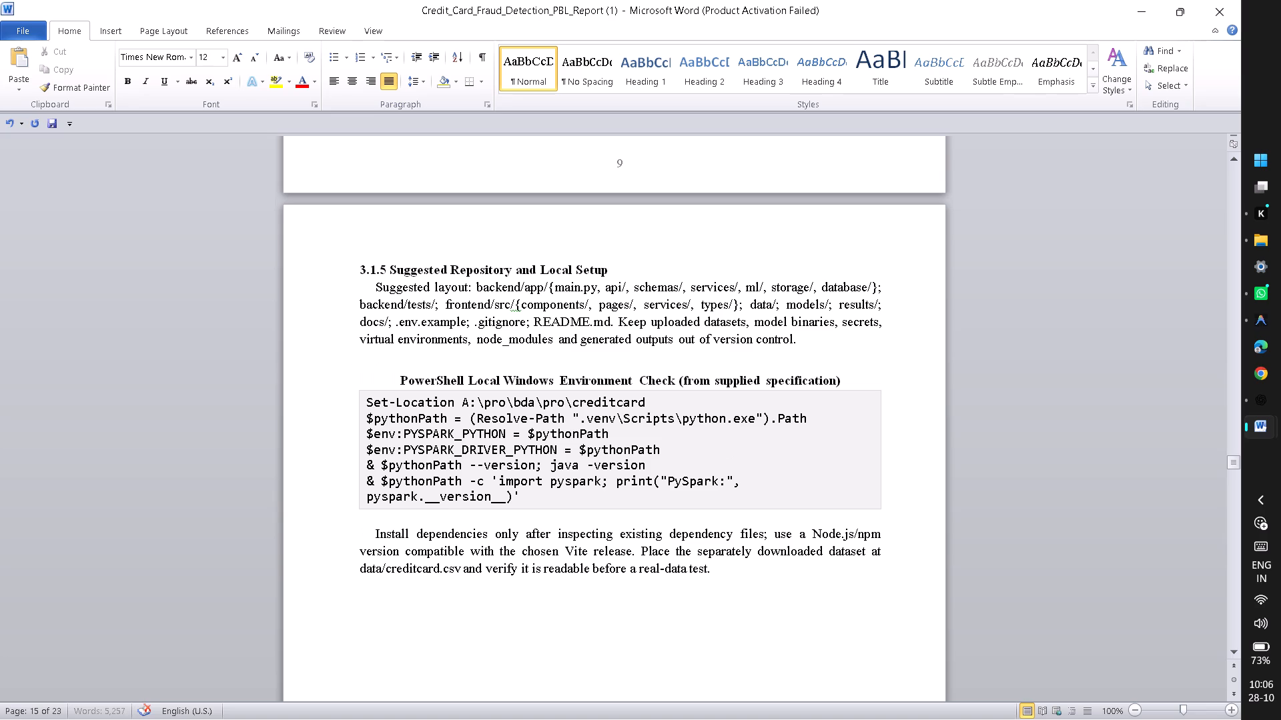
Review the spacing and page breaks from chapter 3 Implementation through section 3.2 End-to-End Website Workflow.
scroll(813, 365, down, 7)
scroll(813, 365, down, 16)
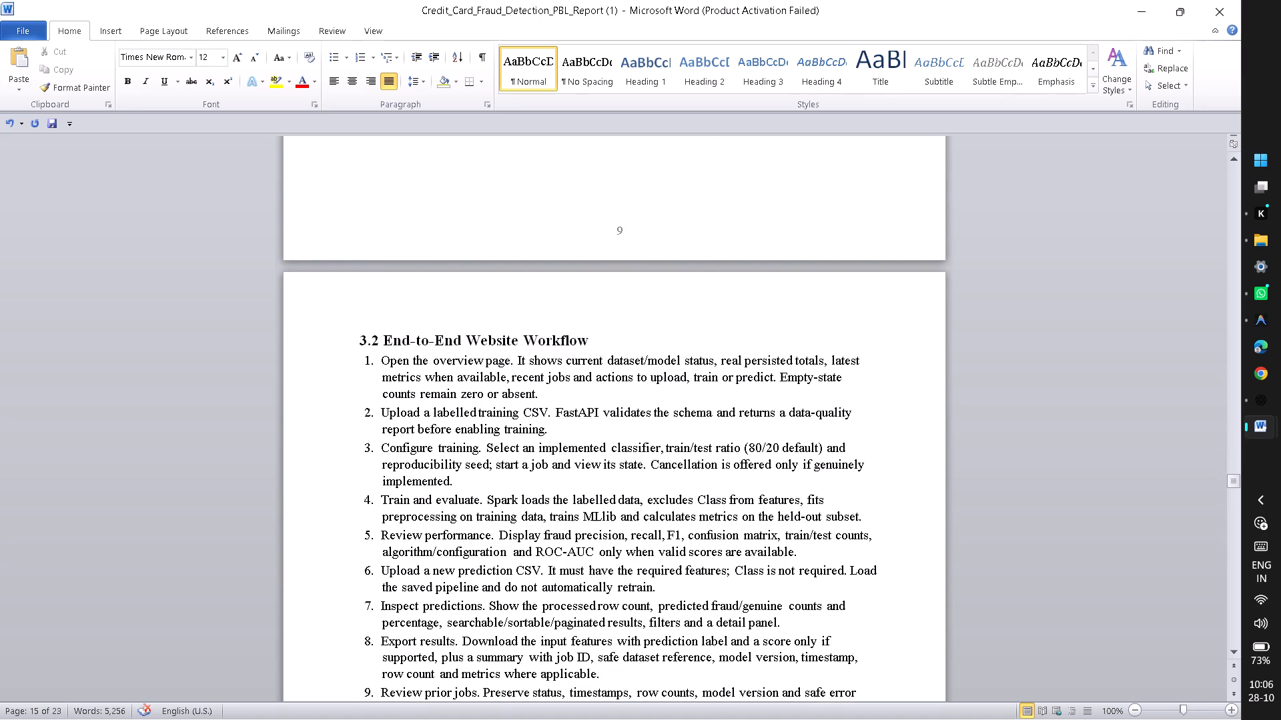
scroll(813, 365, down, 7)
scroll(813, 365, up, 20)
scroll(813, 365, up, 15)
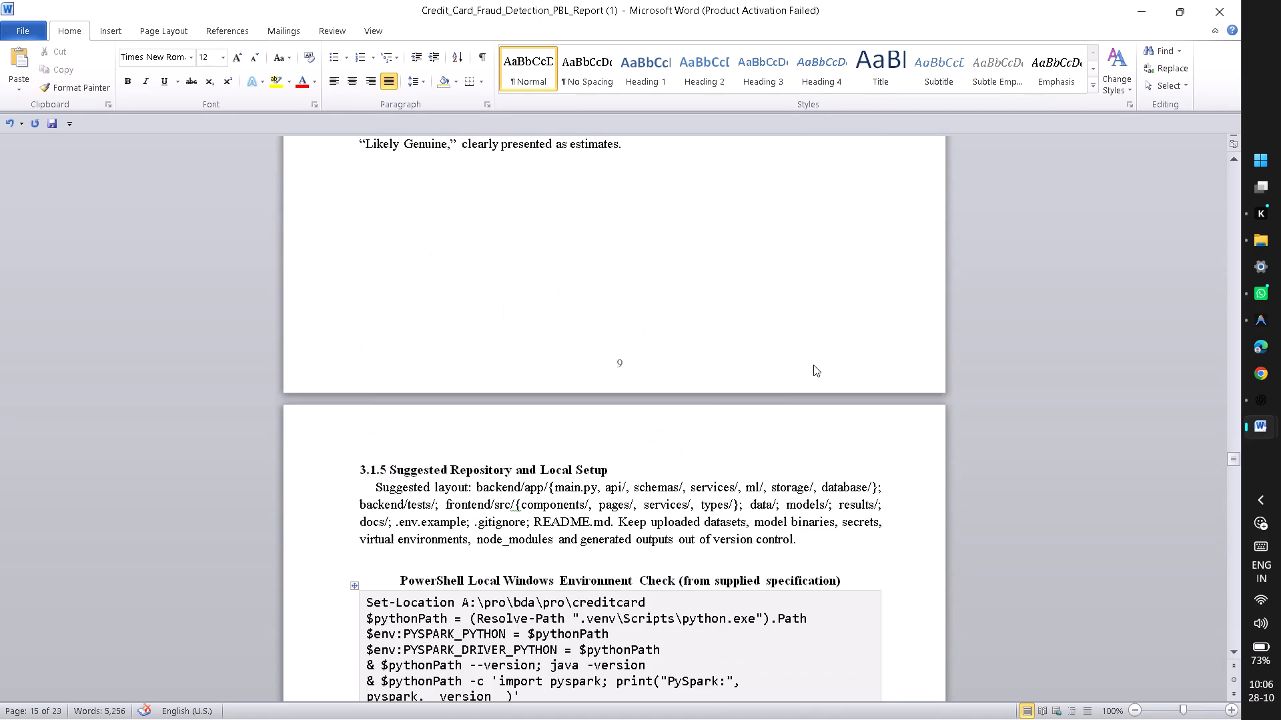
scroll(813, 365, down, 15)
scroll(813, 365, up, 20)
scroll(813, 365, up, 1)
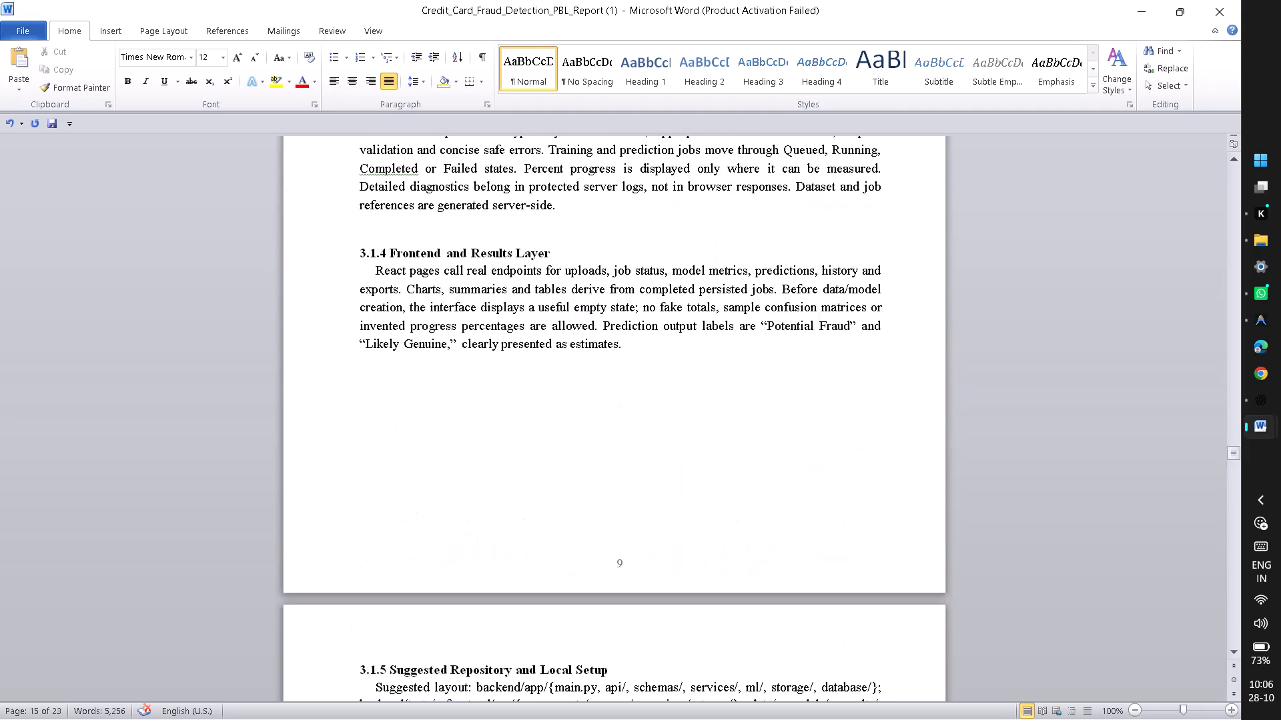
scroll(813, 365, down, 15)
scroll(813, 365, down, 17)
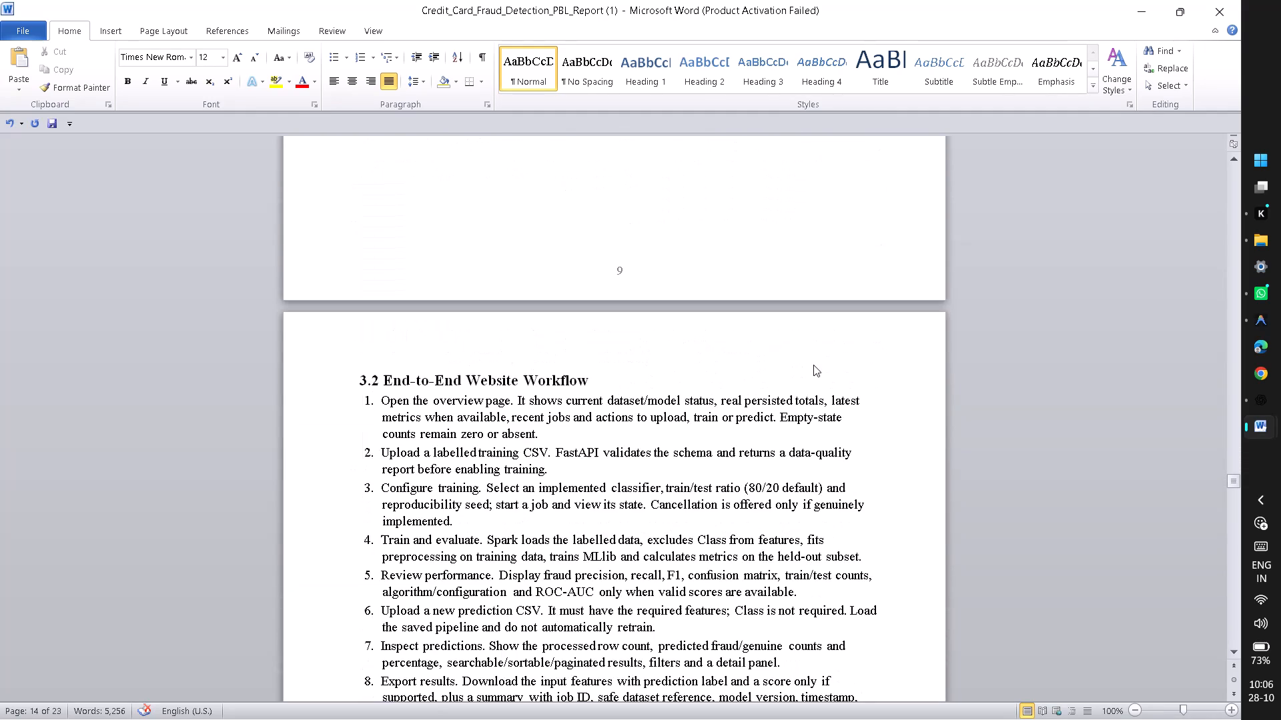
scroll(813, 365, up, 20)
scroll(813, 365, up, 20)
scroll(813, 365, up, 6)
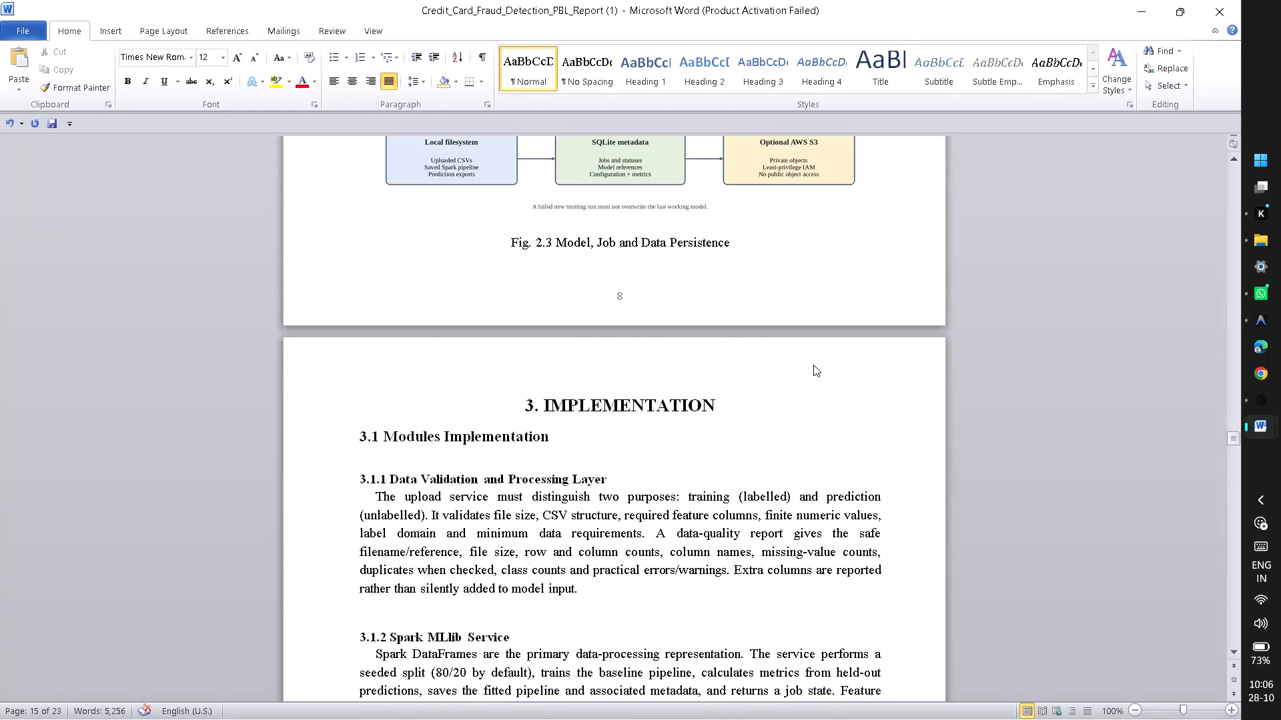
scroll(813, 365, up, 9)
scroll(813, 365, down, 8)
scroll(813, 365, down, 20)
scroll(813, 365, down, 10)
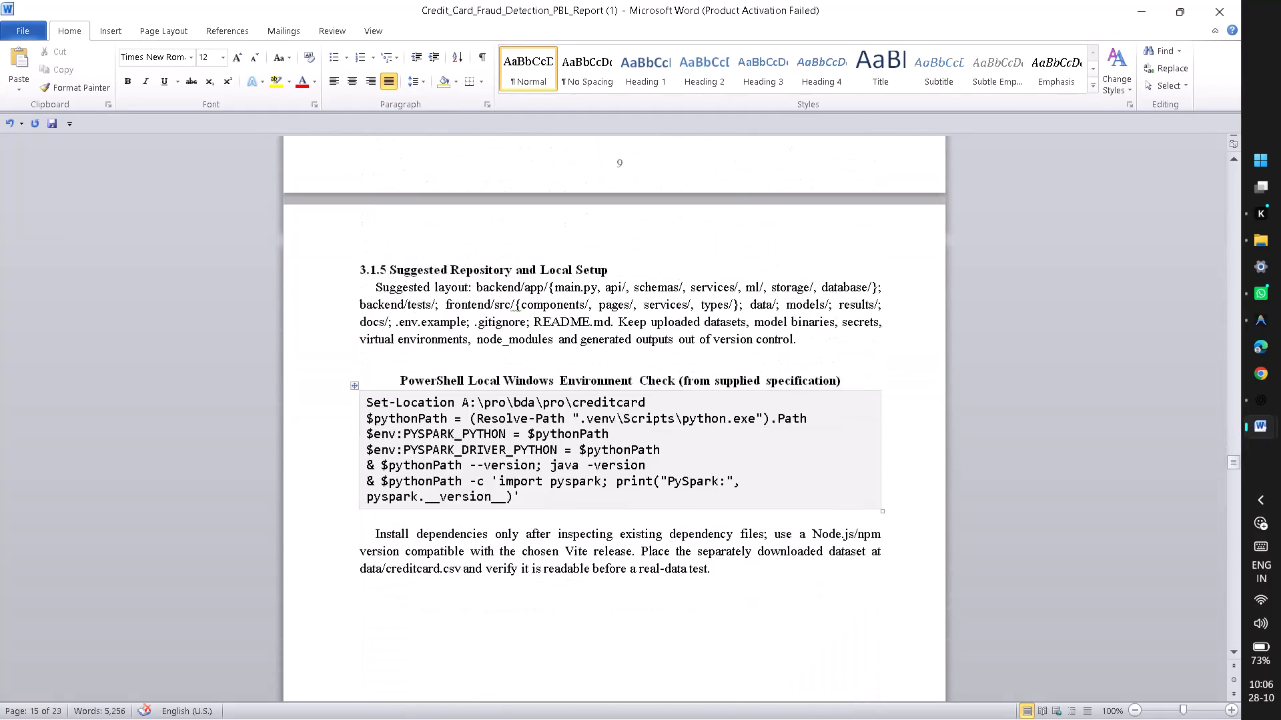
scroll(813, 365, down, 2)
scroll(813, 365, up, 8)
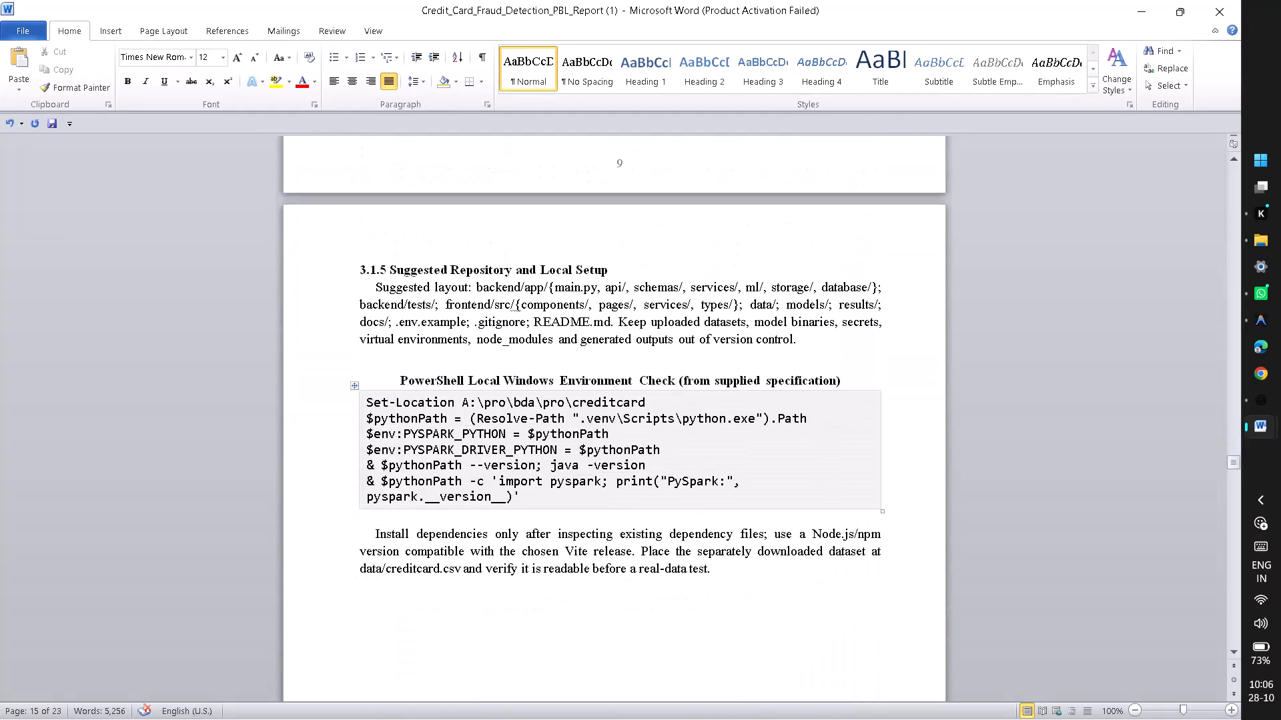
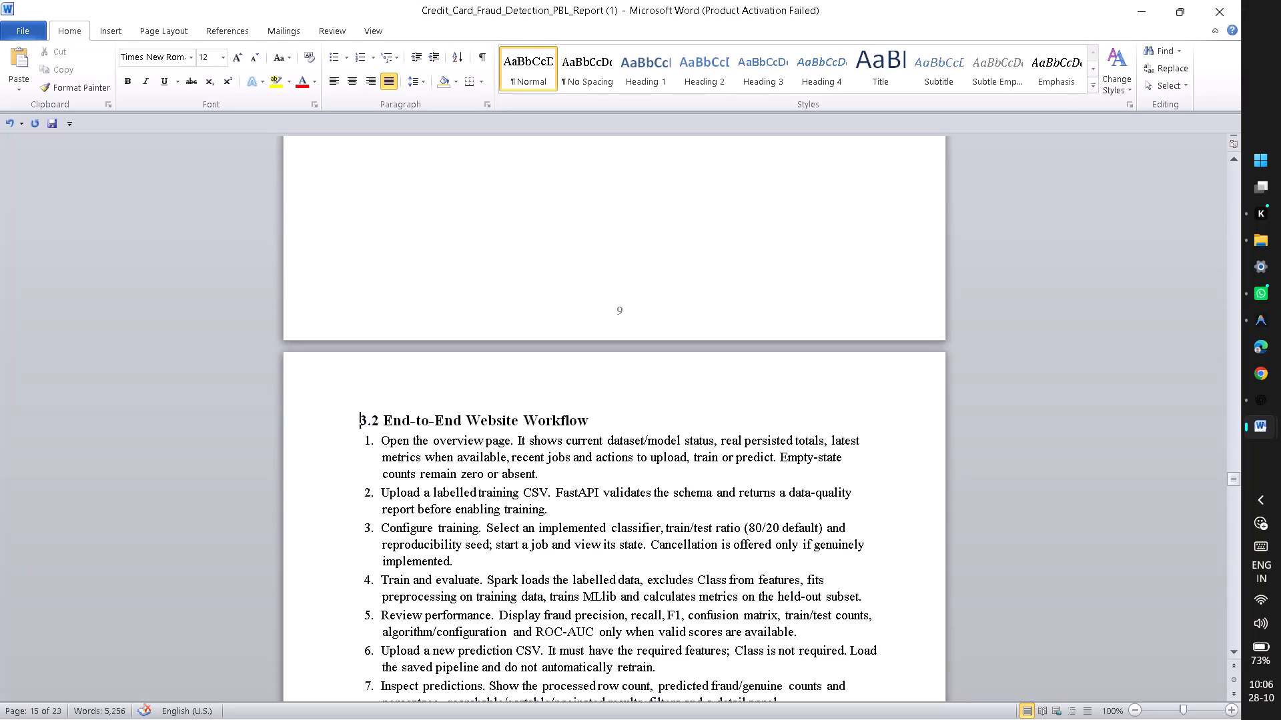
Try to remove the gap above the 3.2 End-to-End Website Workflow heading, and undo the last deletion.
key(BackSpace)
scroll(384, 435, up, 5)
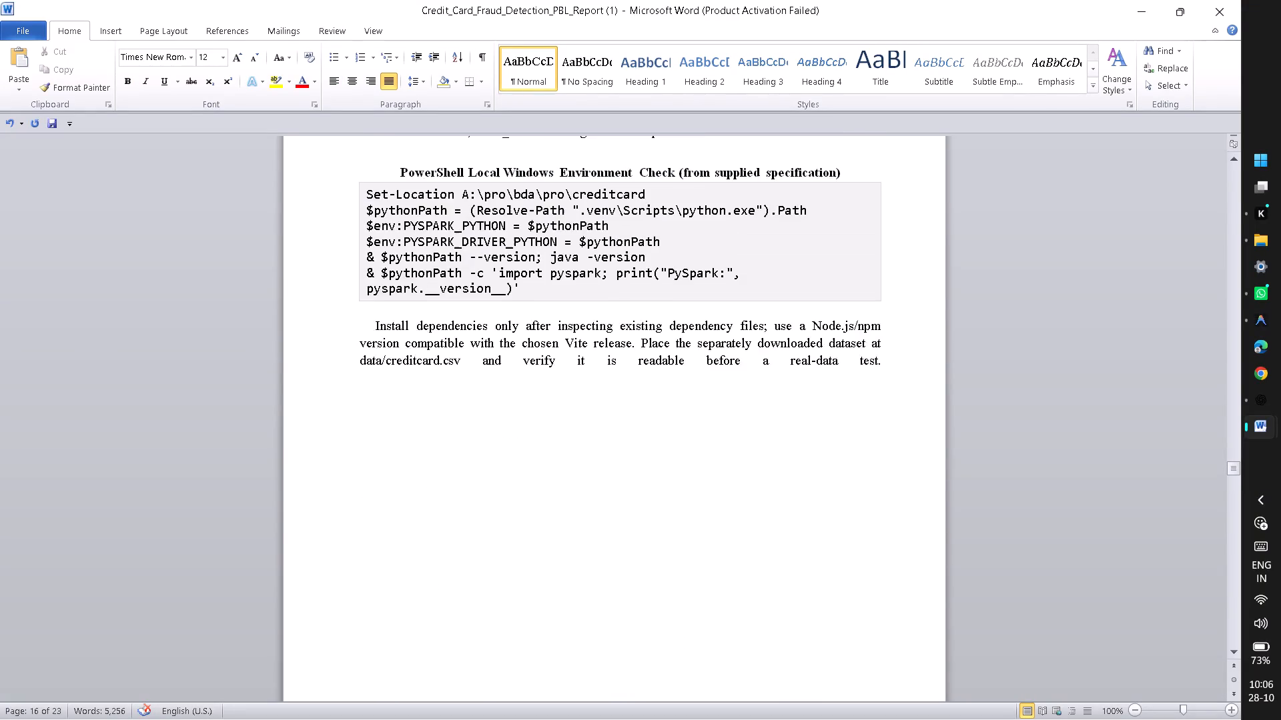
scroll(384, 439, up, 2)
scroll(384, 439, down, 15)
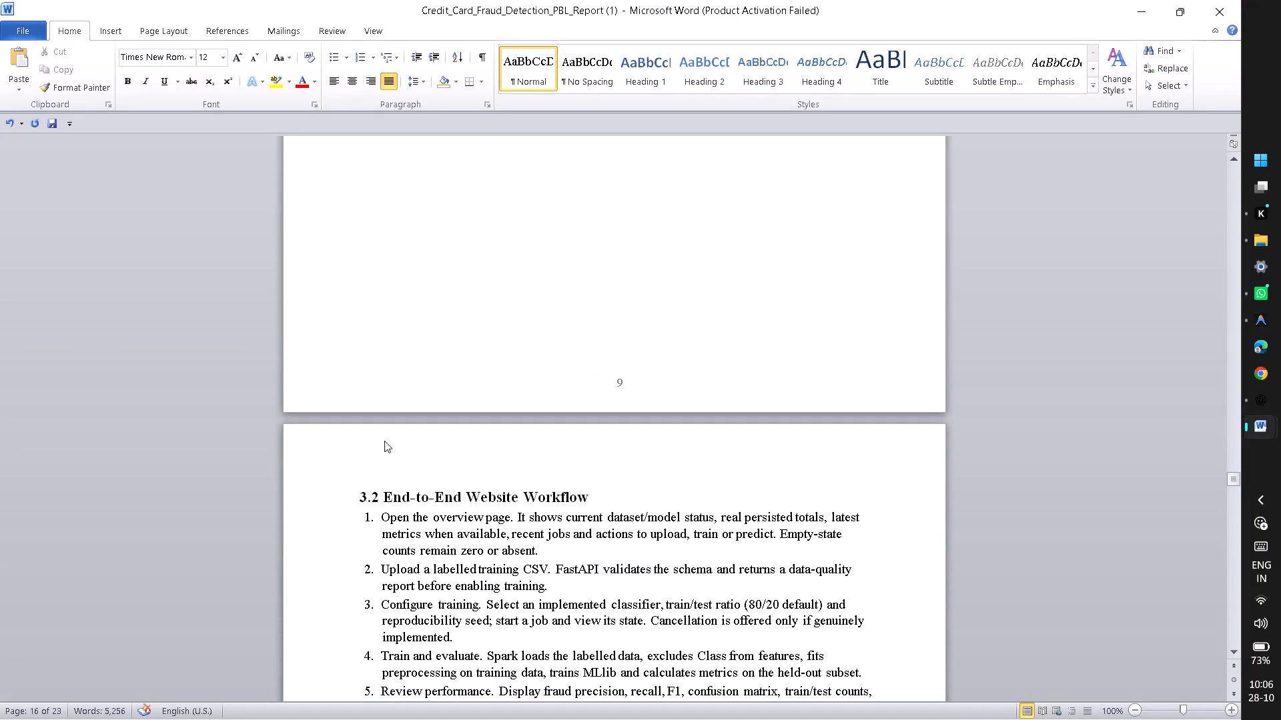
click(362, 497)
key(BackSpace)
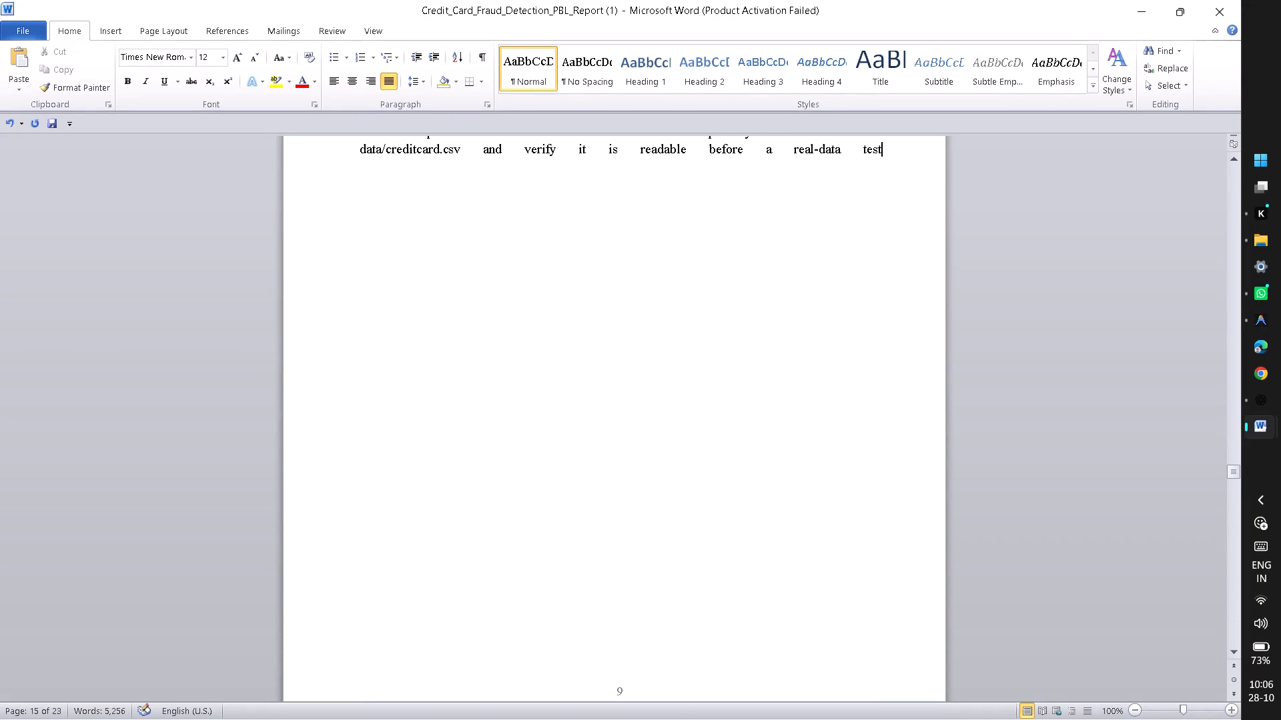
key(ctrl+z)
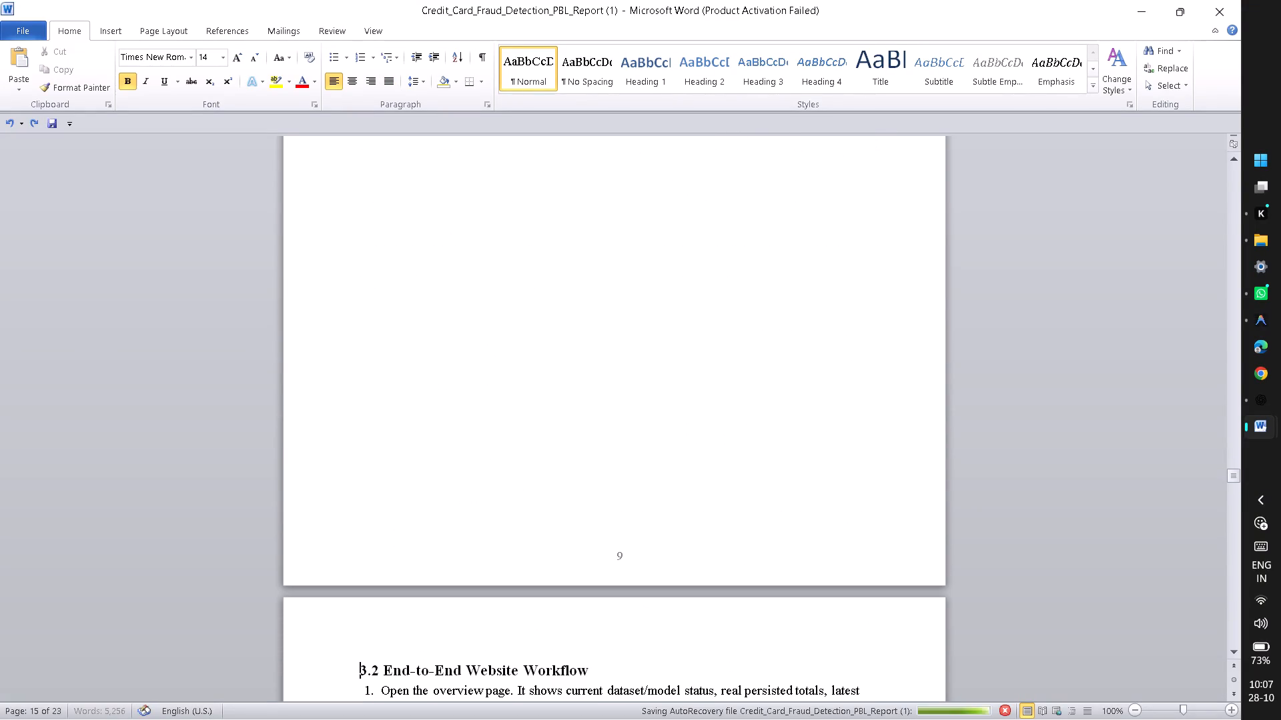
Insert a blank line between the ninth workflow item and the 3.2.1 Dashboard Pages heading.
scroll(394, 531, down, 19)
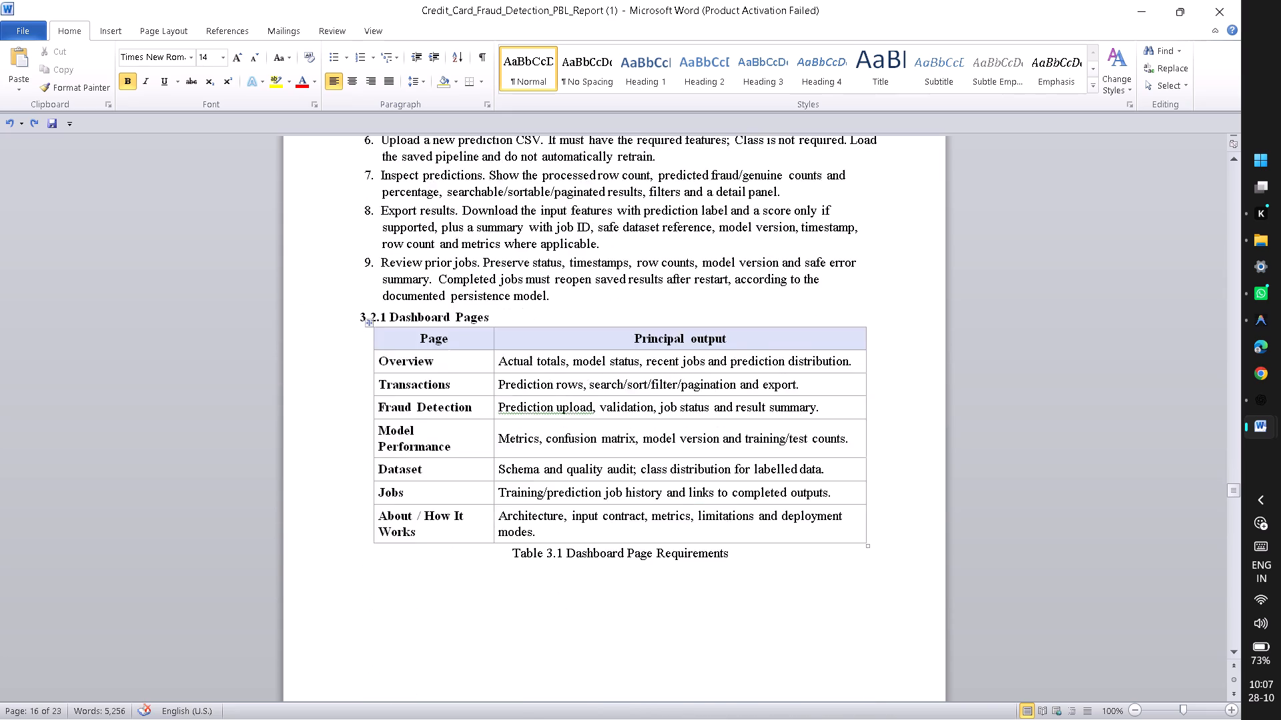
scroll(394, 531, up, 20)
scroll(394, 531, up, 11)
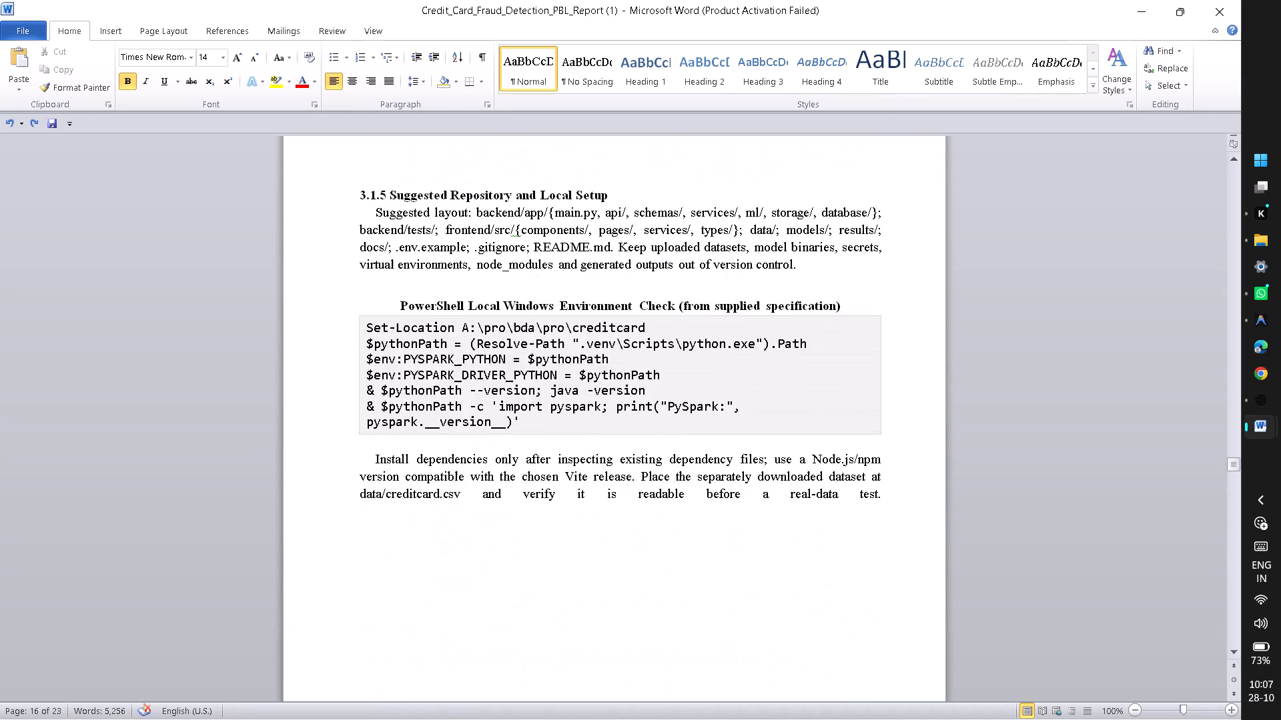
scroll(394, 531, up, 4)
scroll(394, 531, down, 20)
scroll(394, 531, down, 12)
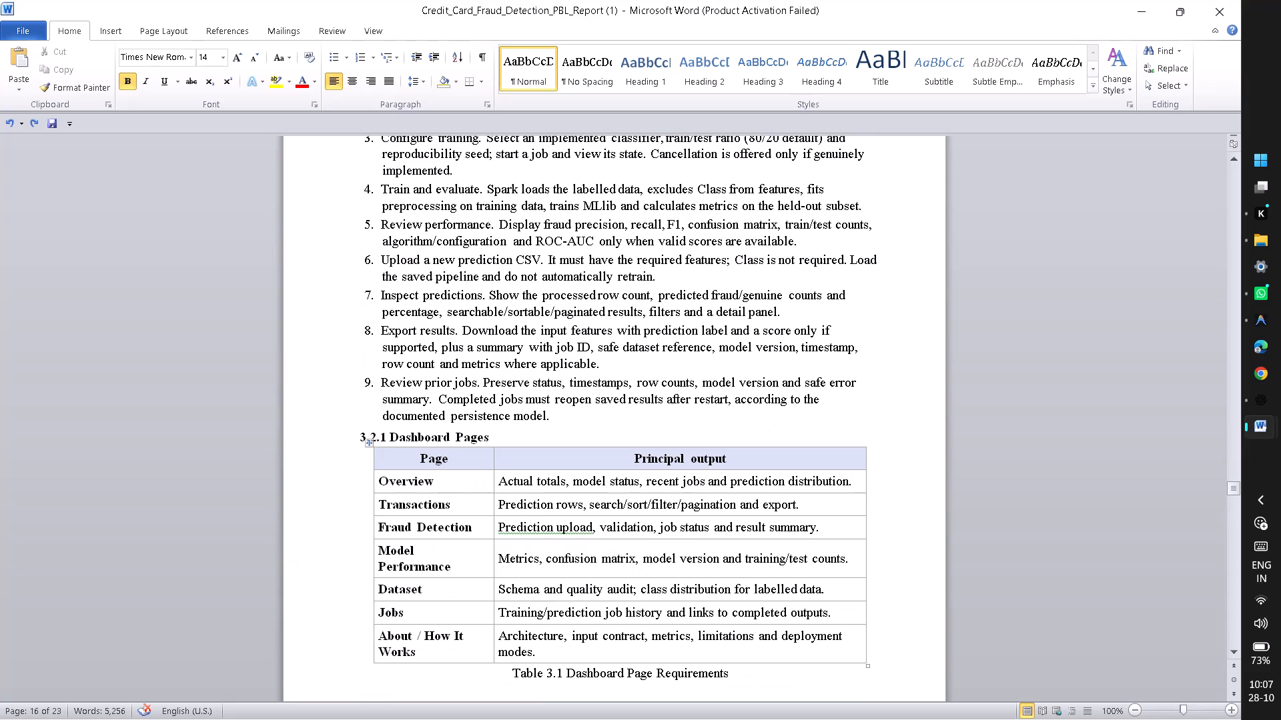
scroll(551, 461, down, 4)
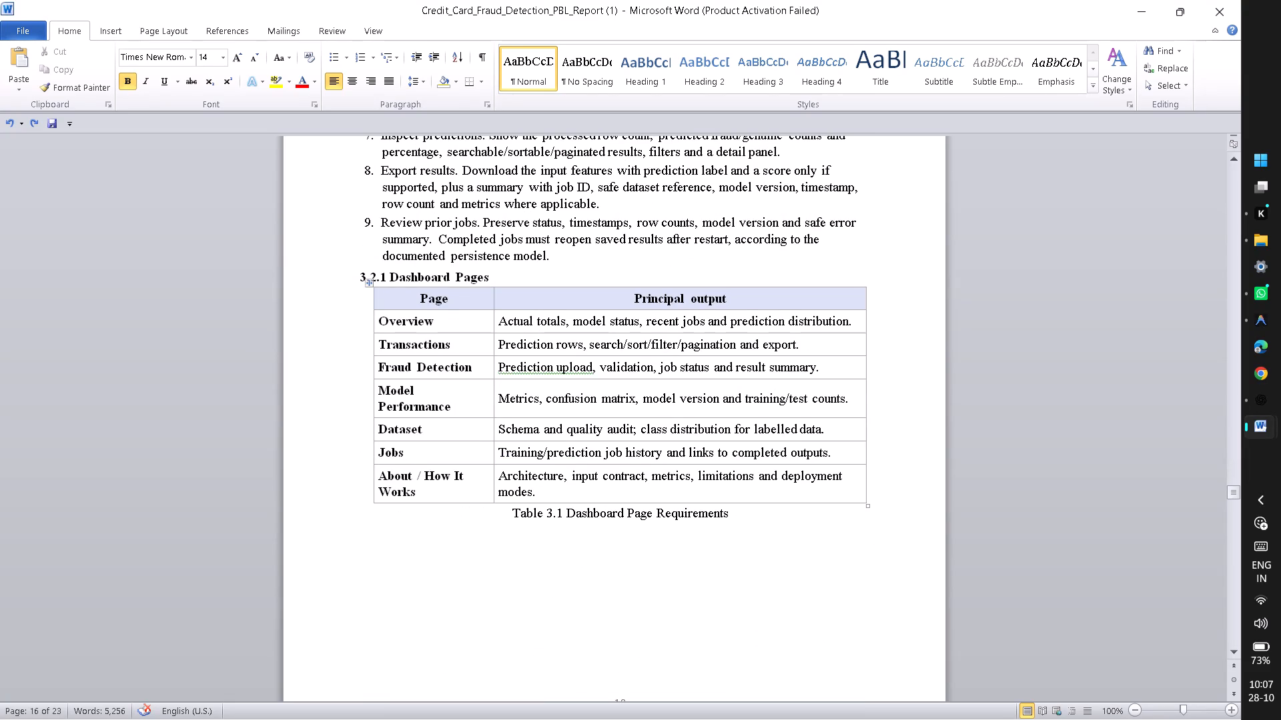
click(567, 261)
key(Return)
Insert a blank line between the Listing 3.3 code block and the 3.3.1 Output and Export Contract heading.
scroll(571, 283, down, 16)
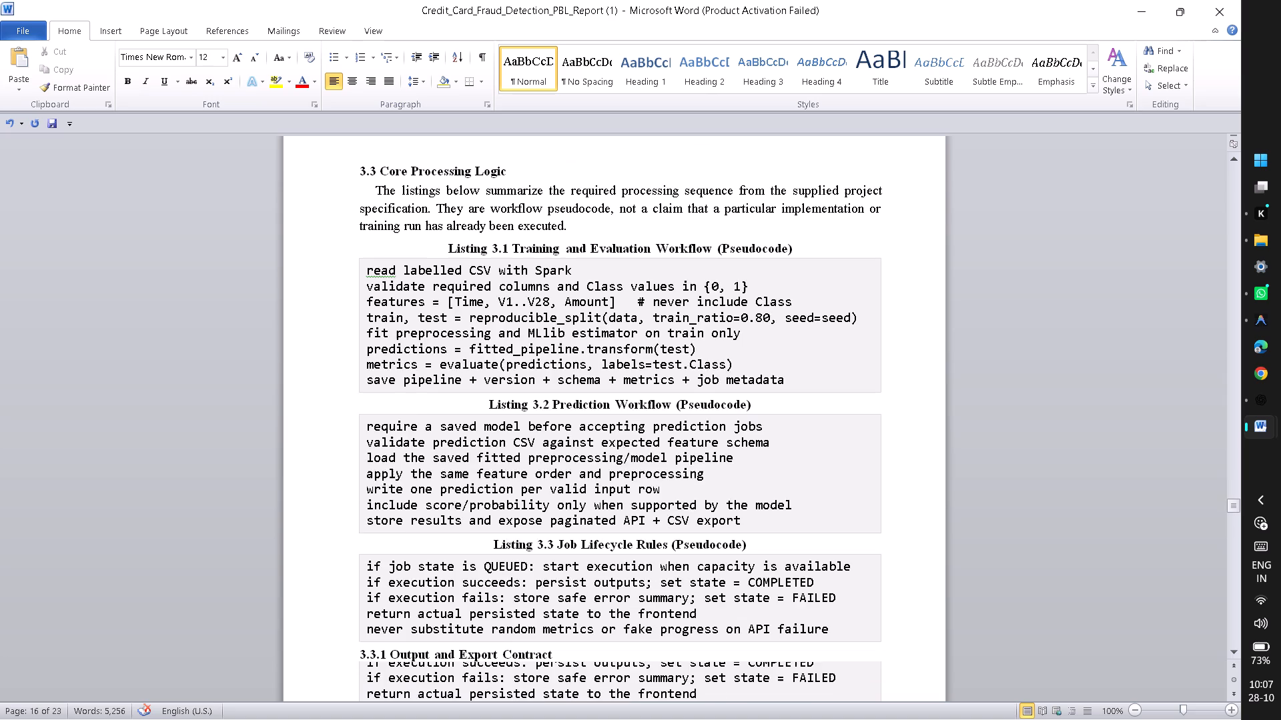
scroll(571, 283, down, 16)
scroll(571, 283, down, 5)
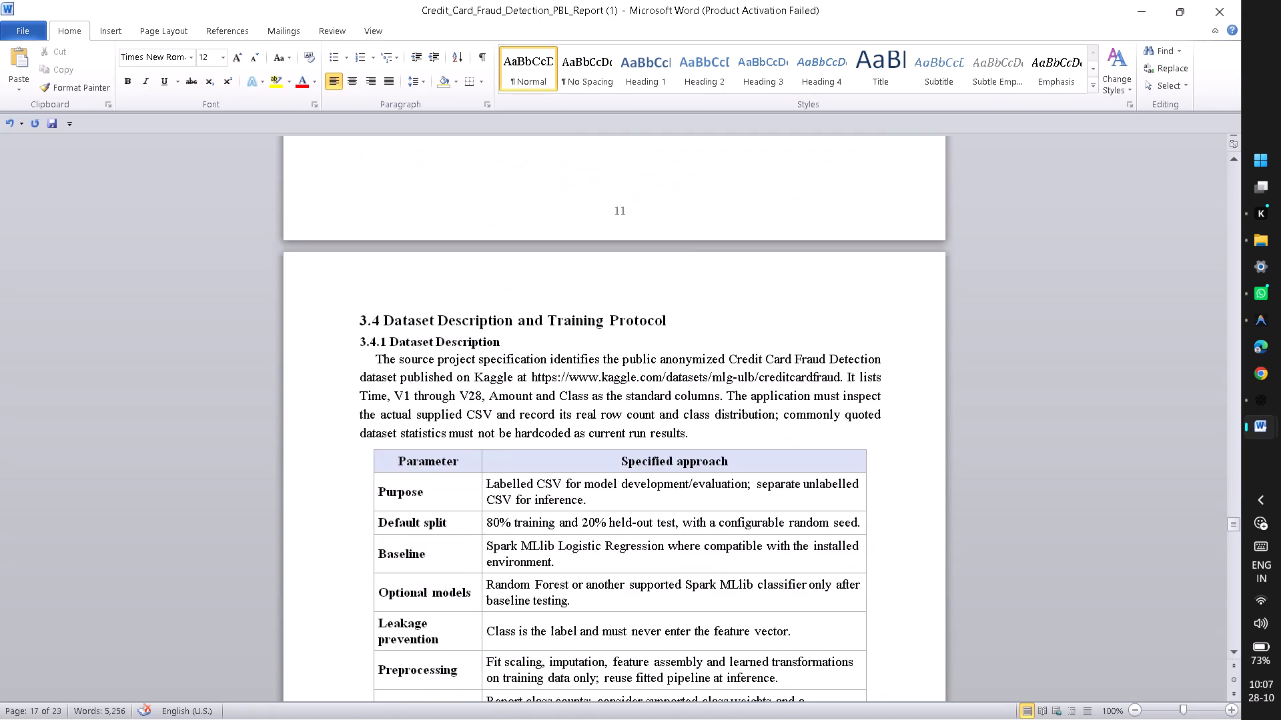
scroll(571, 283, up, 3)
scroll(648, 265, up, 12)
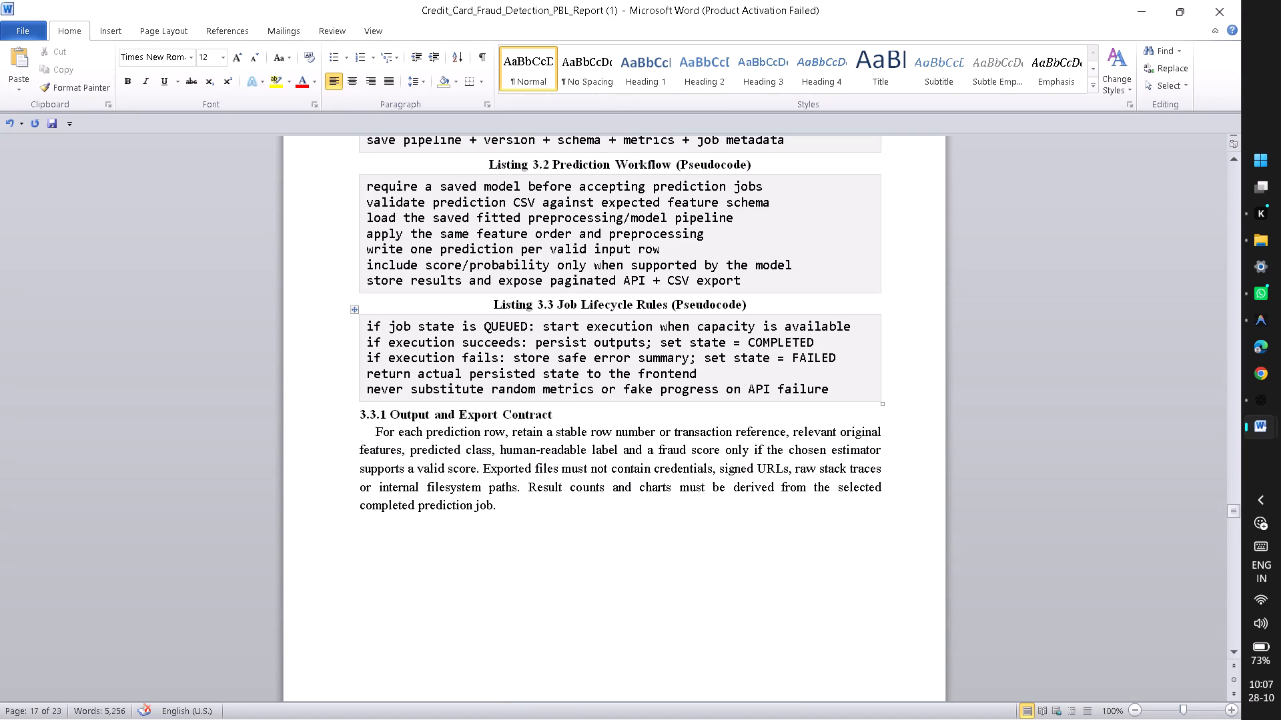
click(361, 411)
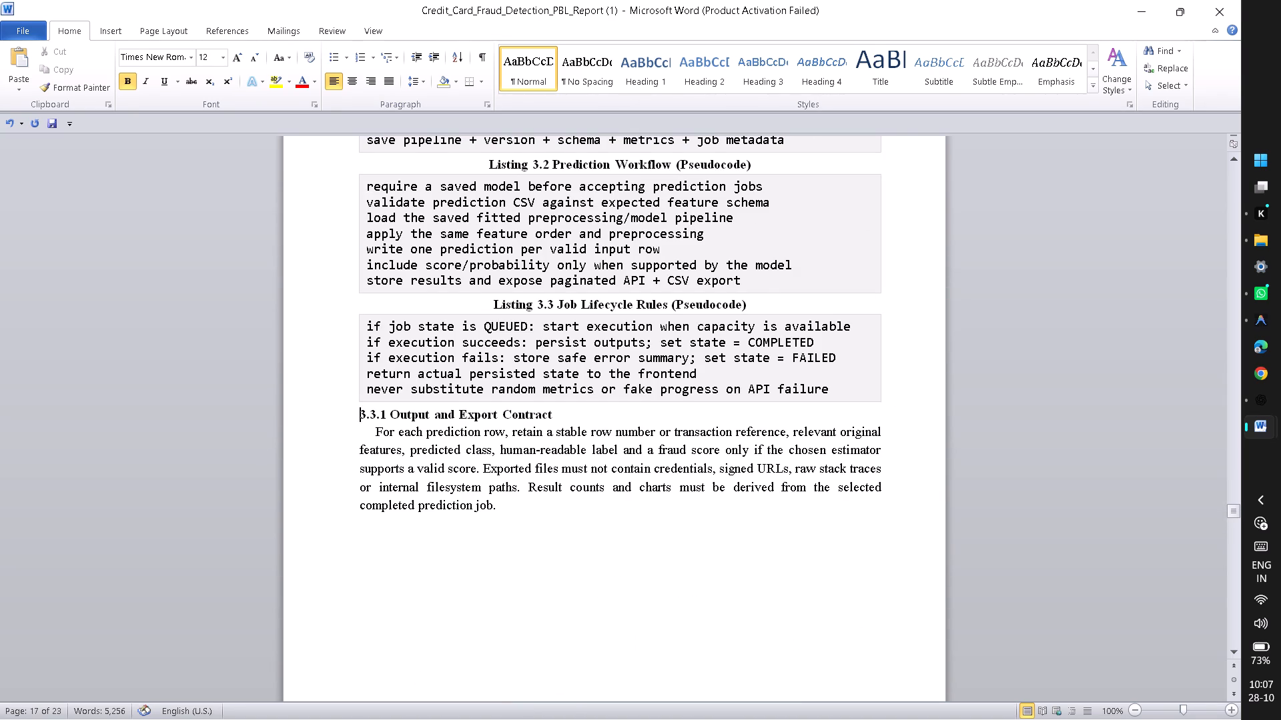
key(Return)
Review the spacing from section 3.1.5 to section 3.3 and check the font size of the 3.2 End-to-End Website Workflow heading.
scroll(422, 450, up, 11)
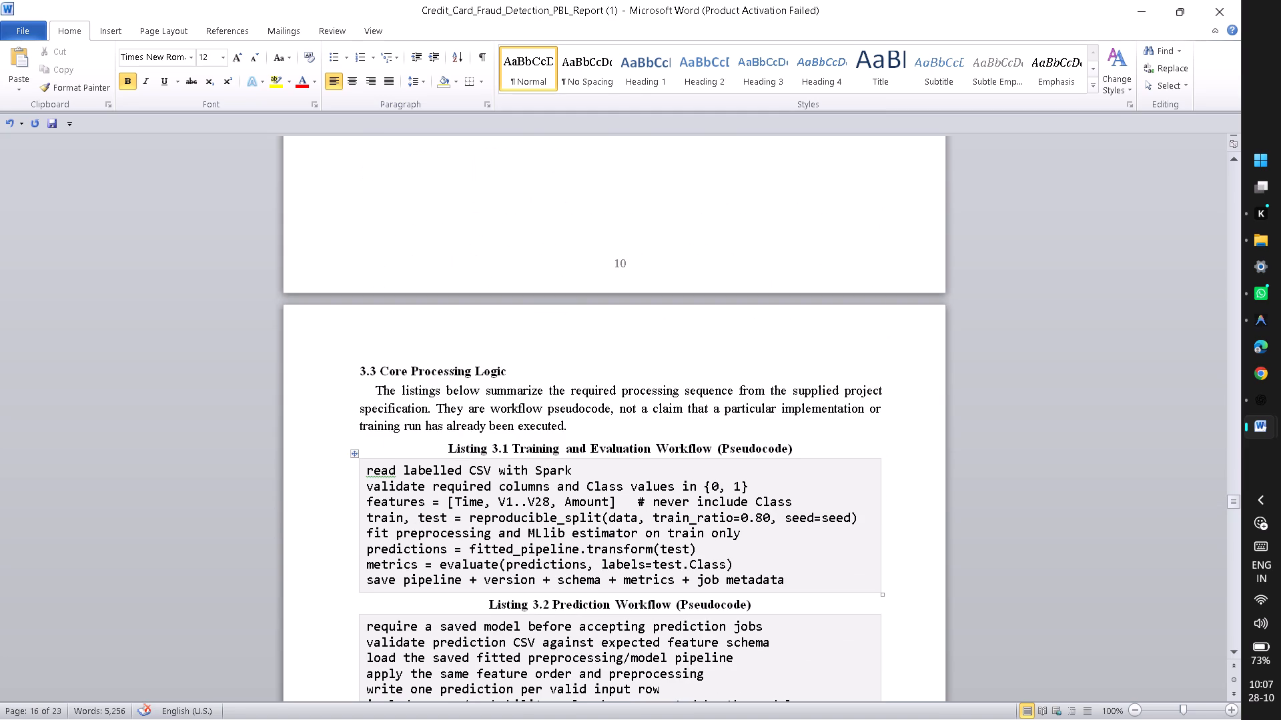
scroll(378, 393, up, 18)
scroll(378, 393, up, 5)
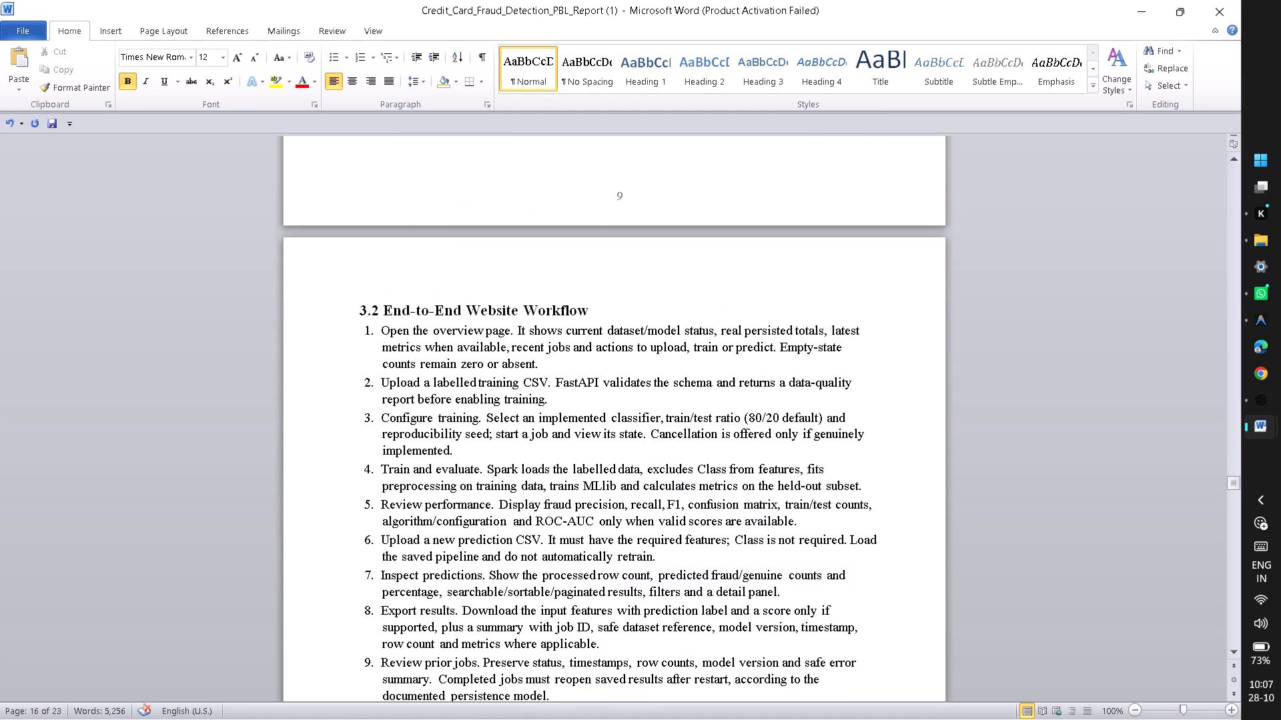
scroll(375, 361, up, 18)
scroll(386, 364, up, 5)
scroll(386, 364, down, 3)
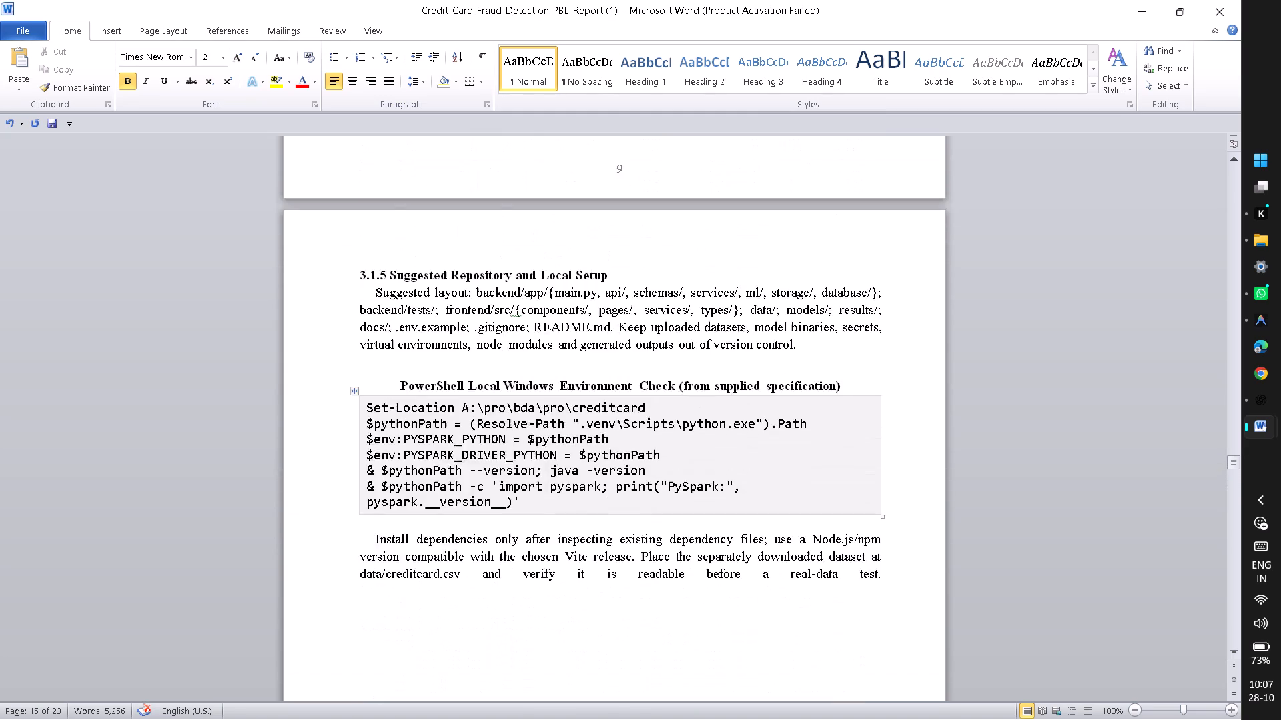
scroll(386, 364, down, 6)
scroll(386, 364, up, 1)
scroll(386, 364, down, 17)
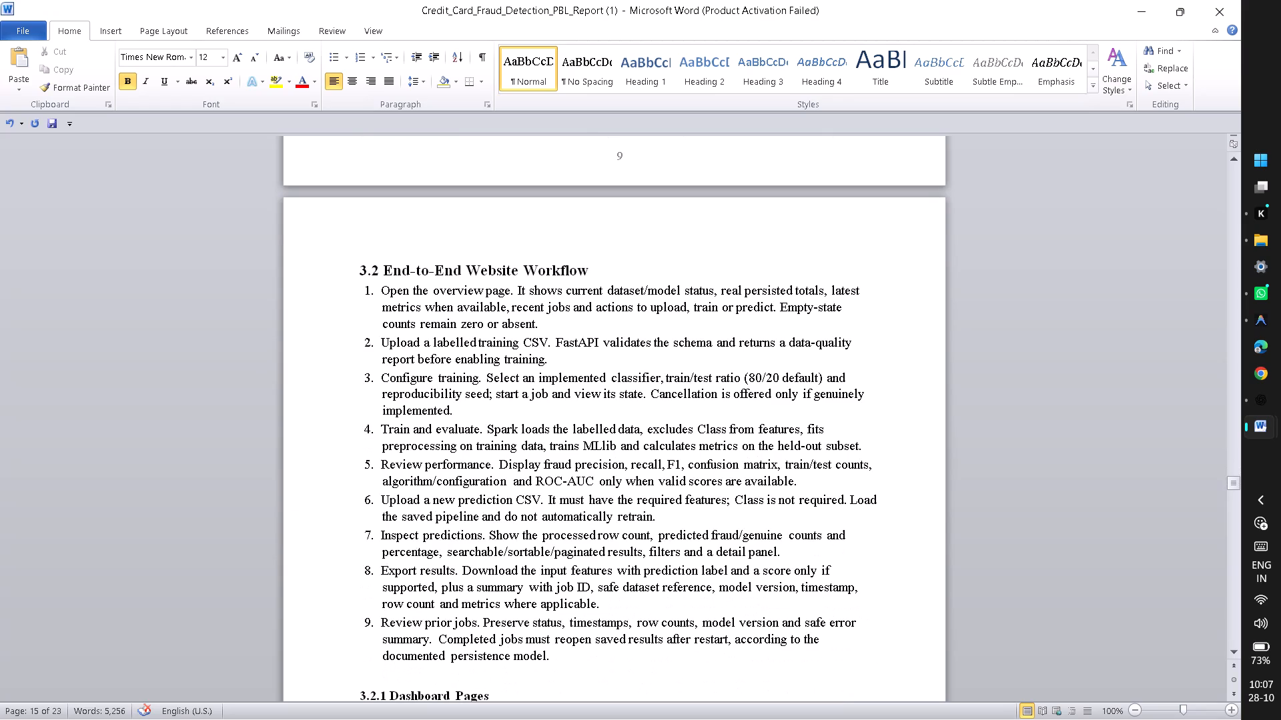
scroll(376, 265, up, 1)
drag(359, 307, 633, 280)
scroll(530, 335, down, 4)
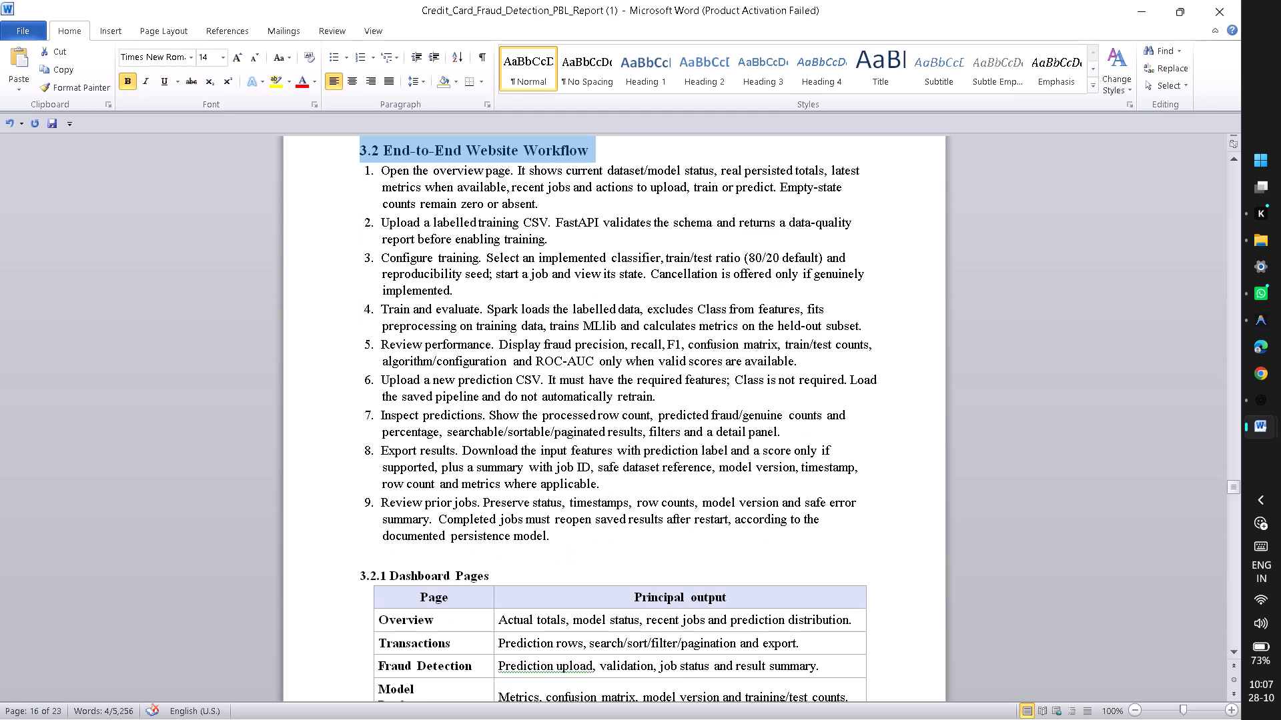
Select the section 3.2 content from the workflow list through the Table 3.1 caption and examine the layout into section 3.3.
drag(357, 171, 744, 551)
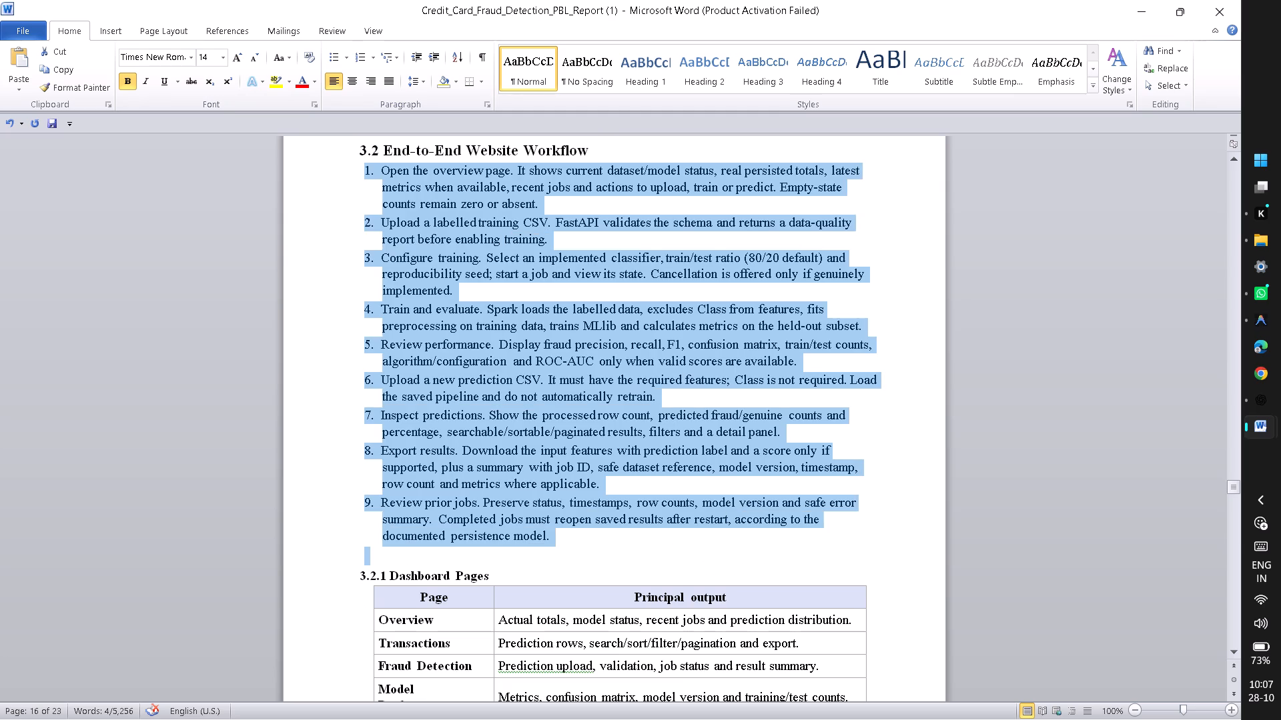
drag(744, 551, 753, 589)
scroll(753, 587, down, 19)
scroll(753, 589, down, 14)
scroll(753, 589, up, 11)
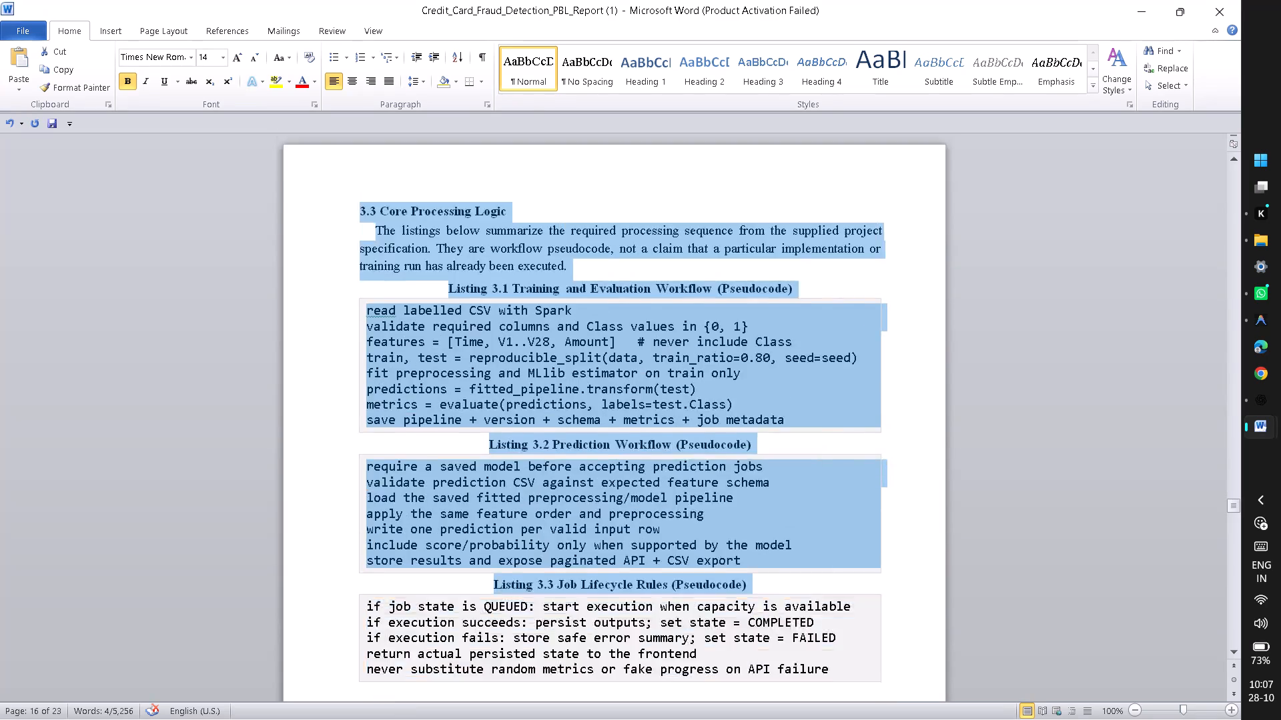
scroll(753, 589, up, 2)
drag(753, 589, 754, 589)
scroll(754, 589, down, 1)
scroll(754, 589, up, 17)
scroll(754, 589, up, 8)
scroll(754, 589, down, 20)
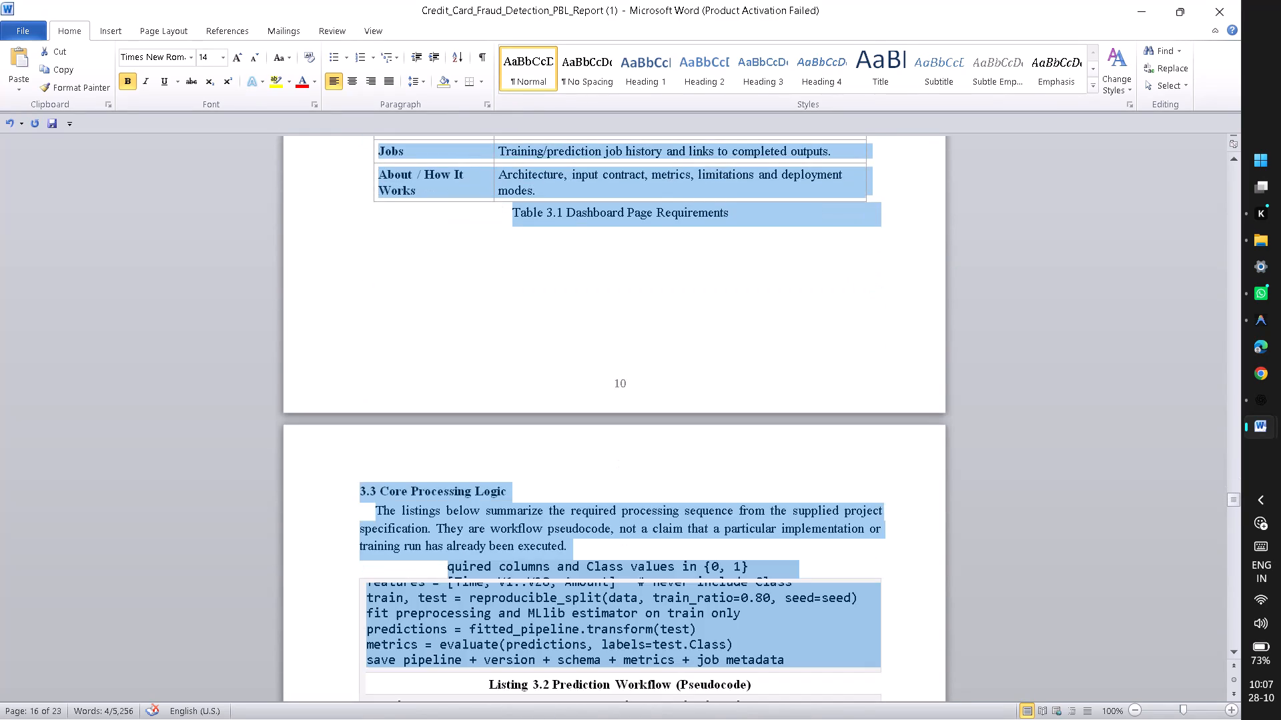
drag(754, 589, 755, 588)
scroll(754, 589, down, 1)
scroll(754, 589, up, 18)
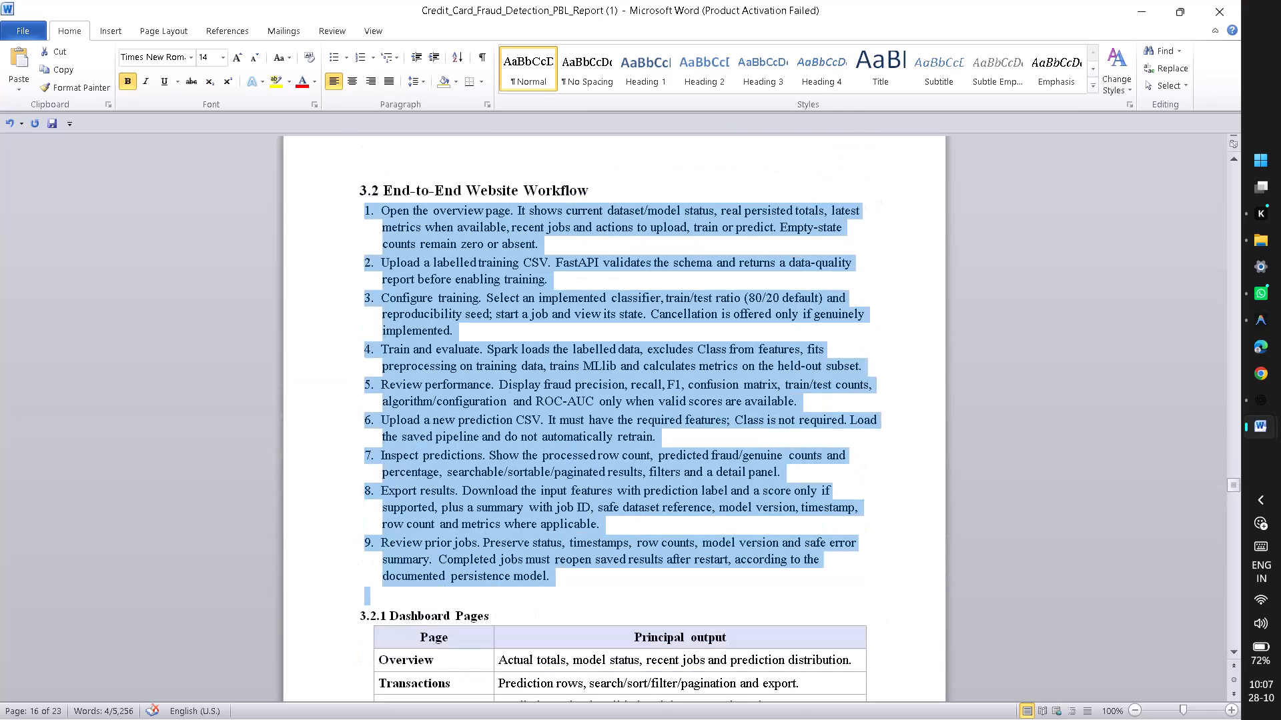
drag(755, 588, 757, 587)
scroll(755, 588, down, 9)
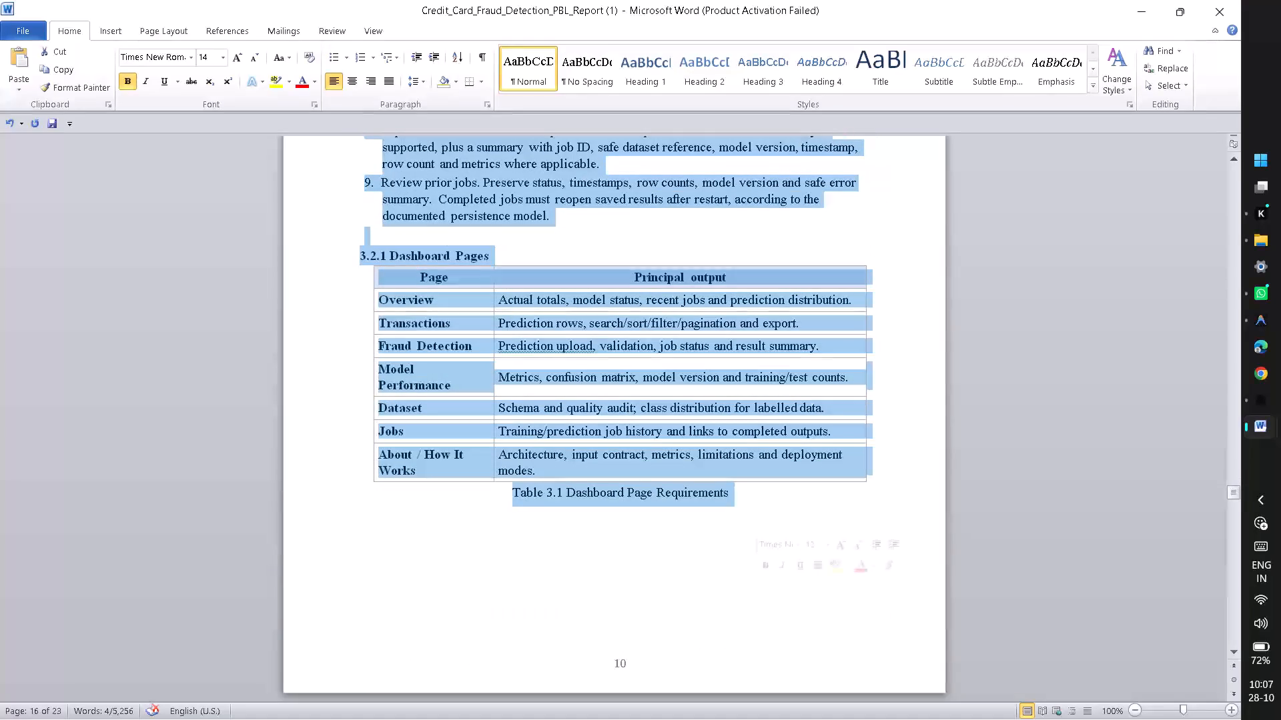
scroll(679, 556, down, 5)
scroll(606, 527, down, 5)
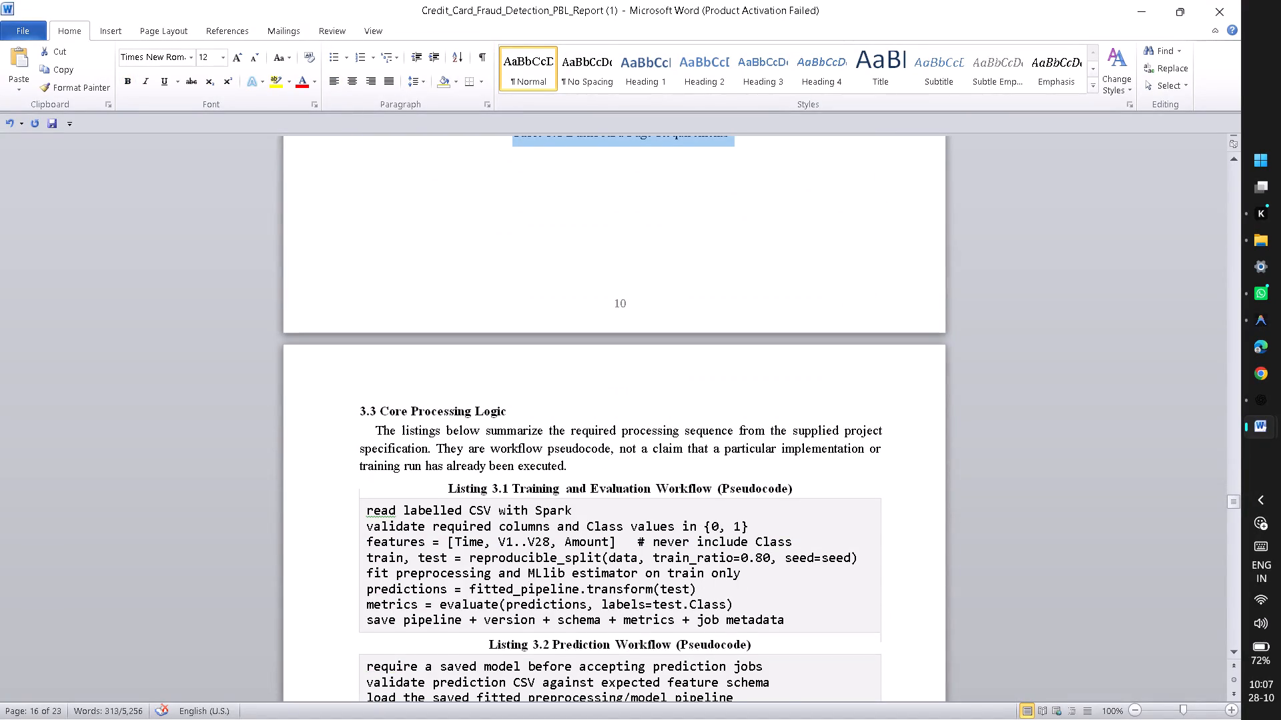
Enlarge the 3.3 Core Processing Logic heading to 14 pt.
click(520, 367)
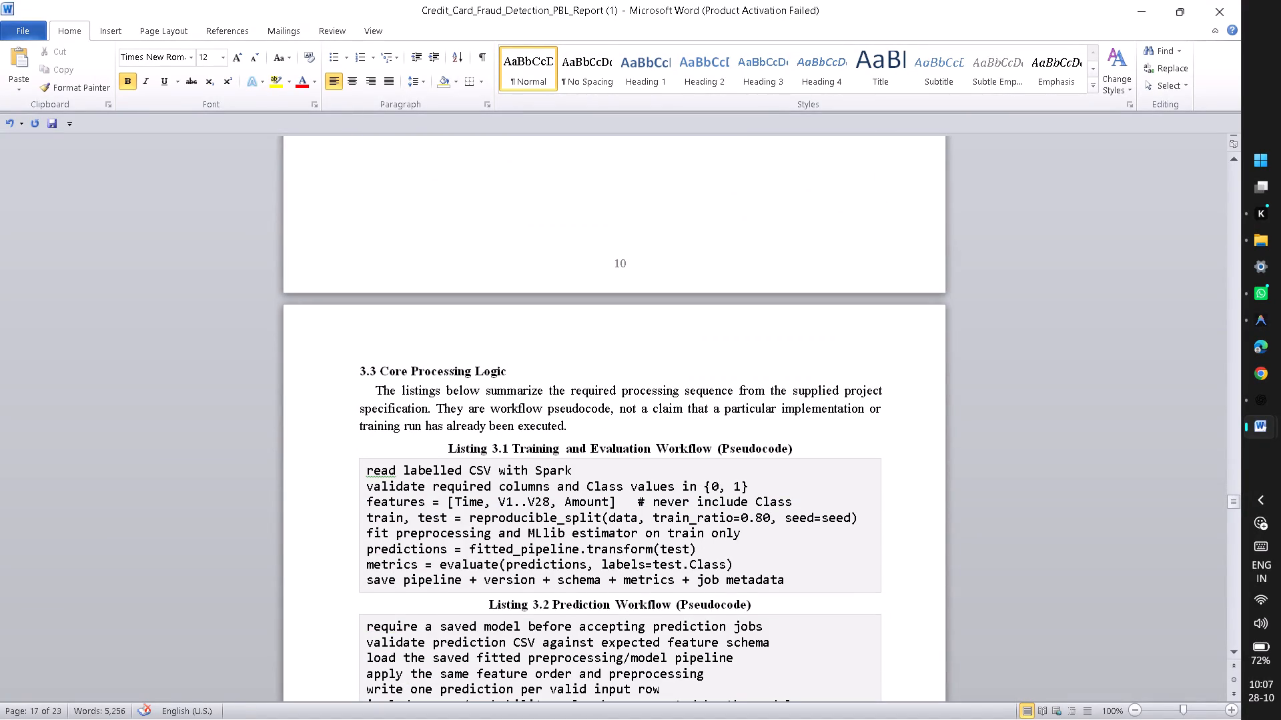
drag(351, 363, 498, 378)
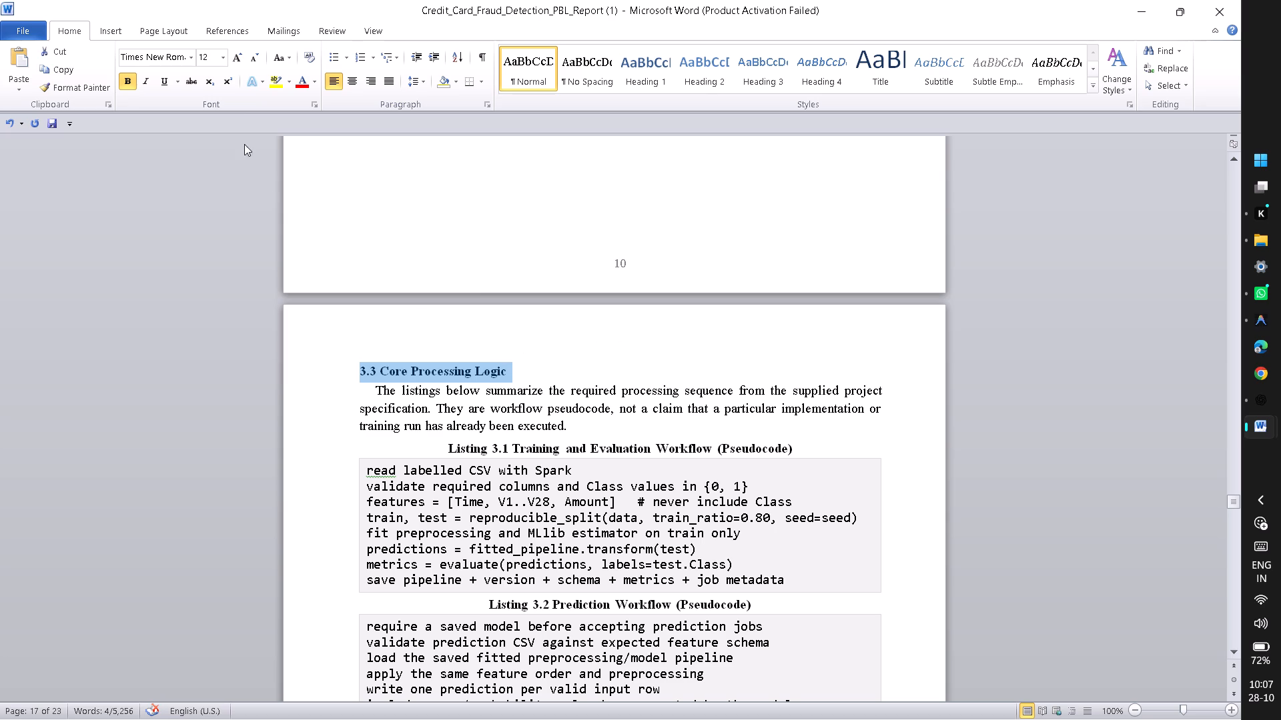
click(240, 61)
scroll(390, 309, down, 4)
scroll(484, 296, up, 3)
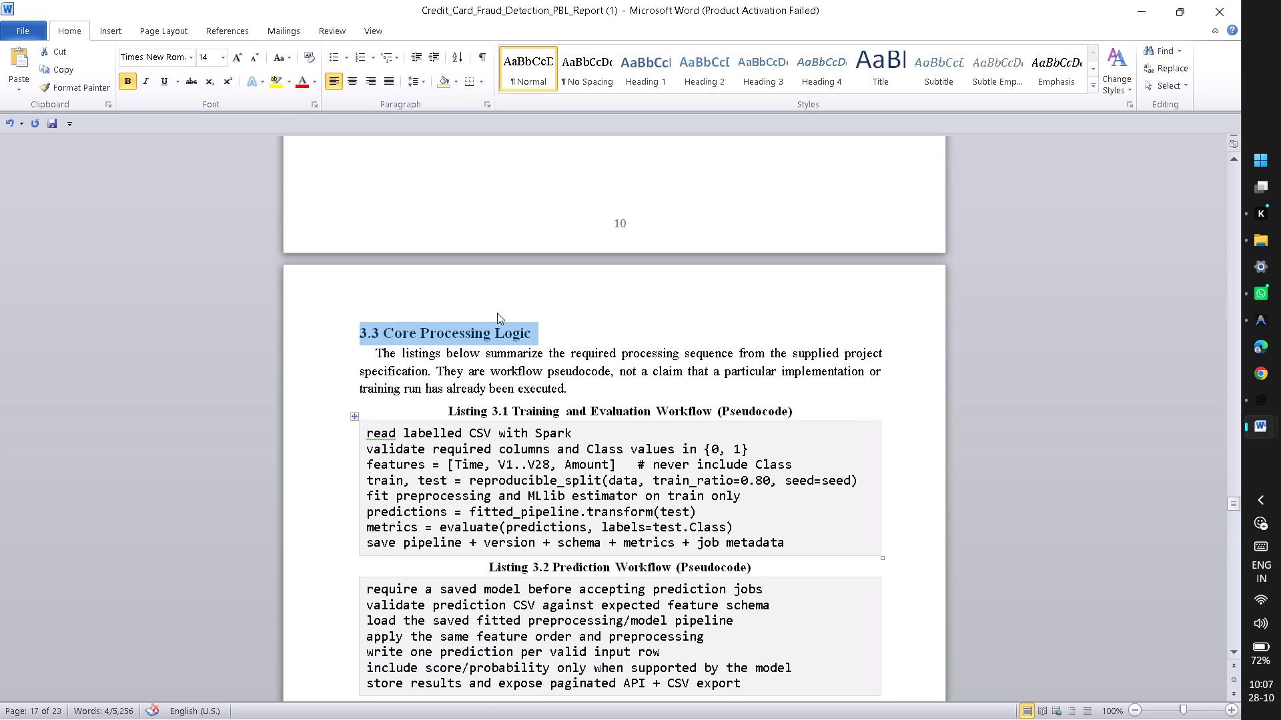
Insert a blank line below the 3.3 Core Processing Logic heading, before its introductory paragraph.
click(574, 336)
key(Return)
Insert a blank line between the 3.2 End-to-End Website Workflow heading and its numbered list.
scroll(566, 348, down, 1)
scroll(566, 348, up, 20)
scroll(566, 348, up, 4)
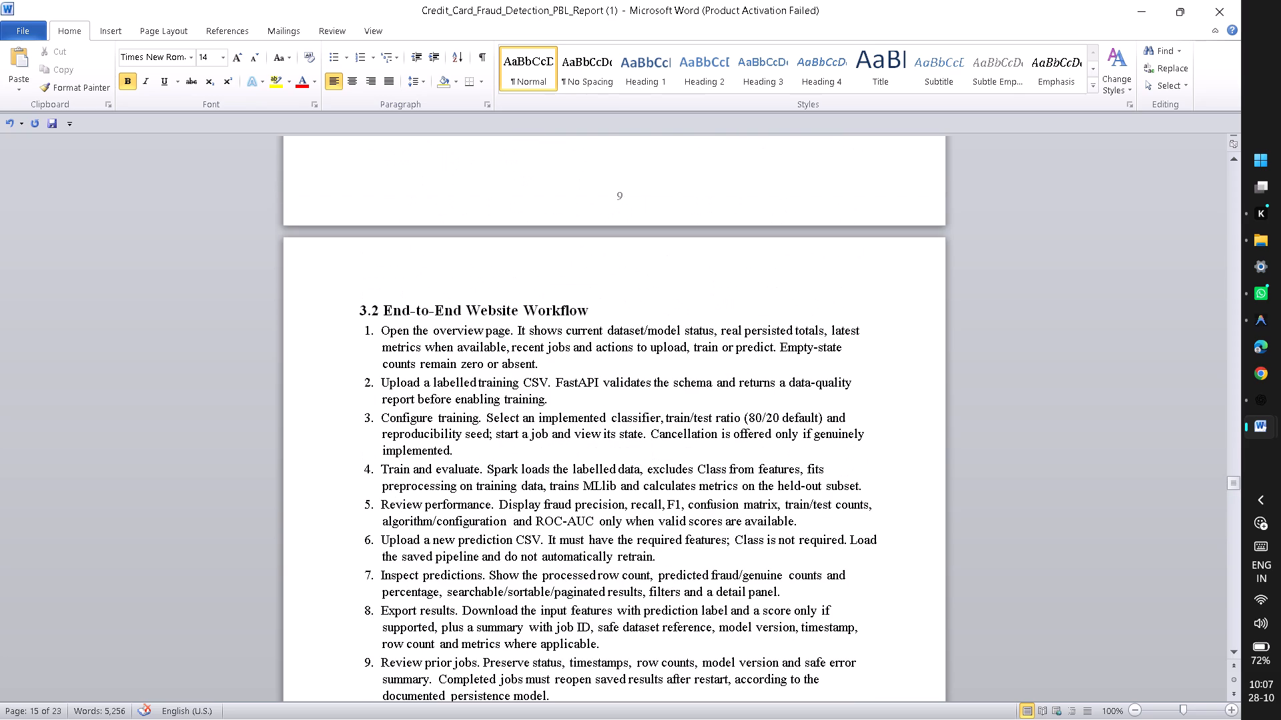
click(590, 309)
key(Return)
Insert a blank line between the 3.2.1 Dashboard Pages heading and the dashboard page table.
scroll(673, 361, down, 4)
scroll(673, 361, up, 2)
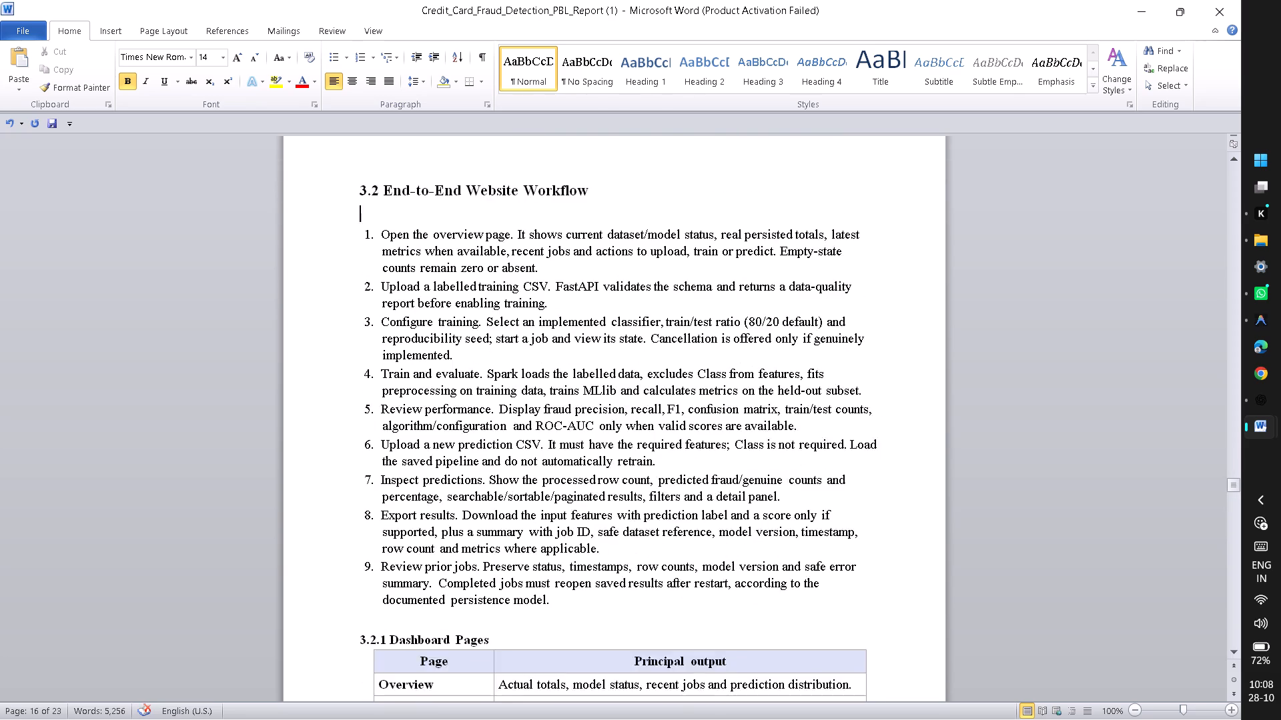
scroll(673, 361, up, 1)
scroll(673, 361, down, 12)
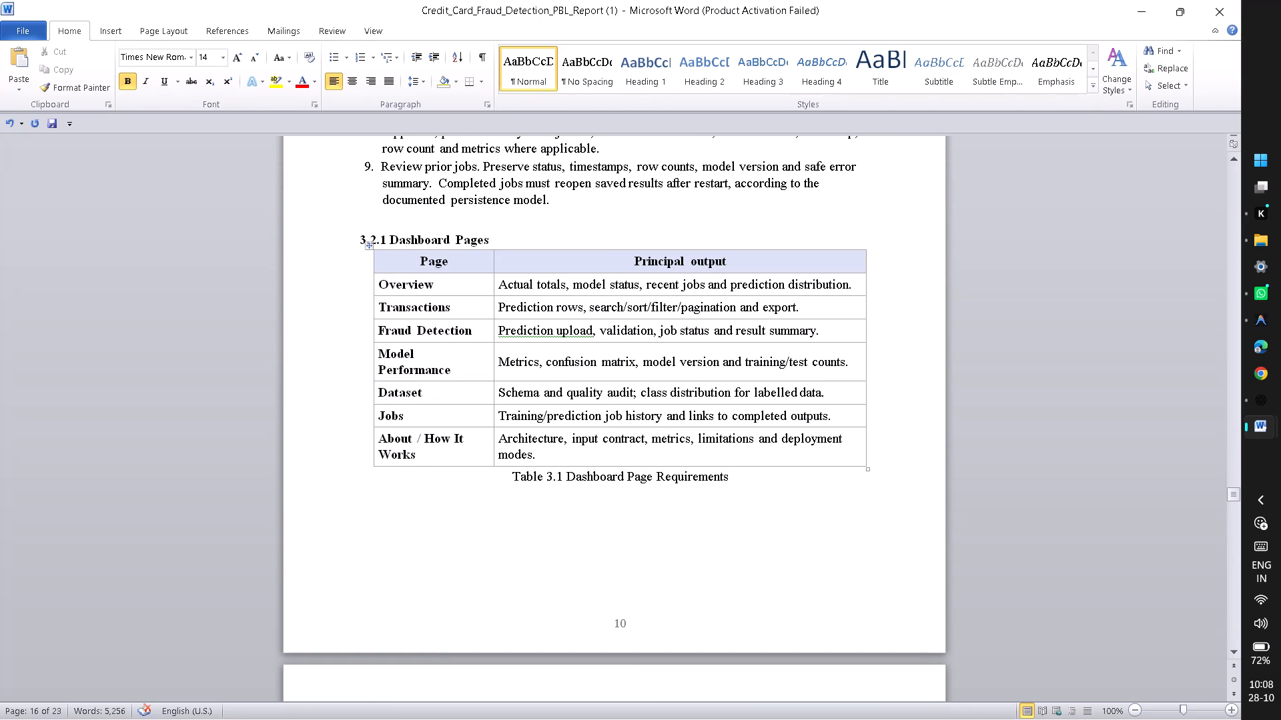
click(552, 241)
key(Return)
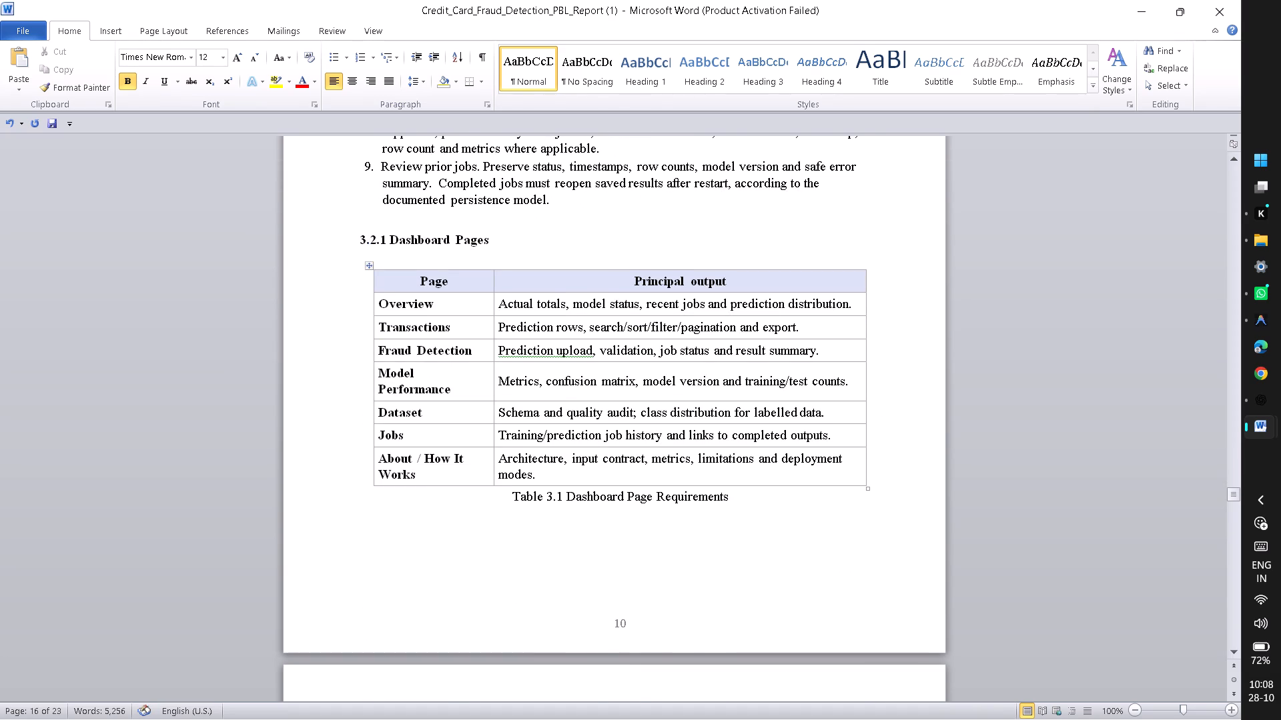
scroll(625, 341, up, 20)
scroll(625, 341, up, 20)
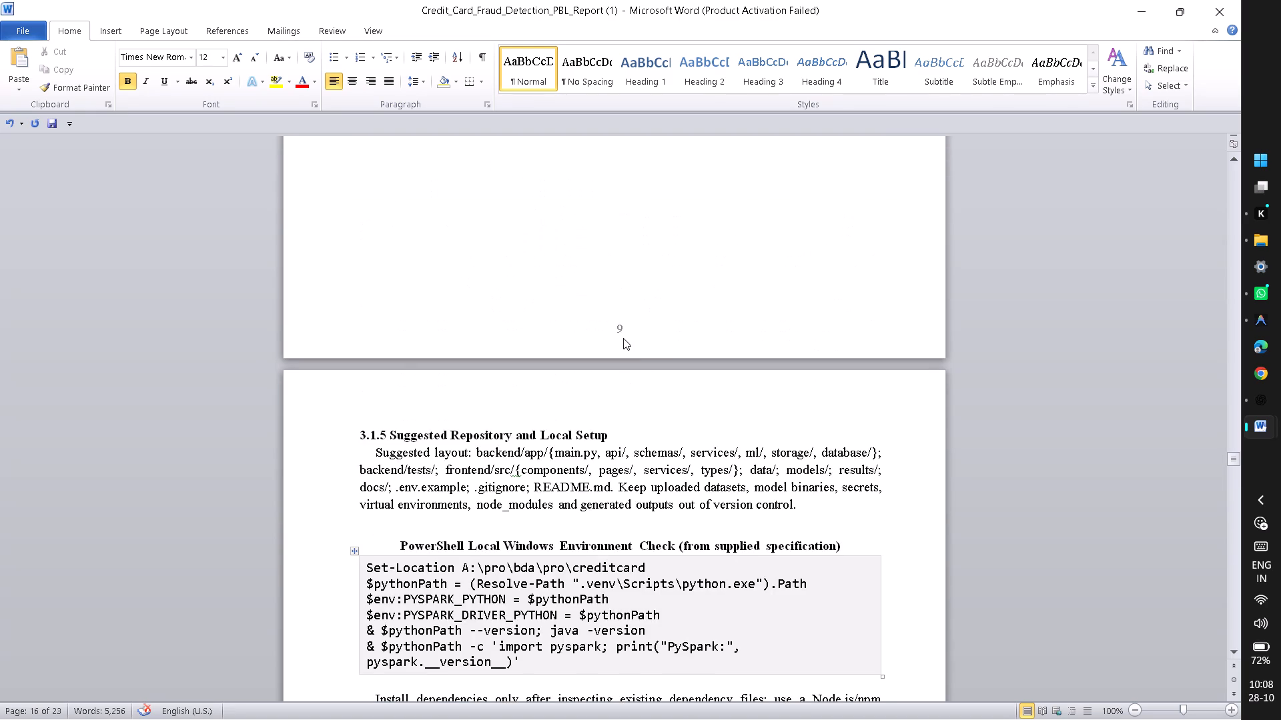
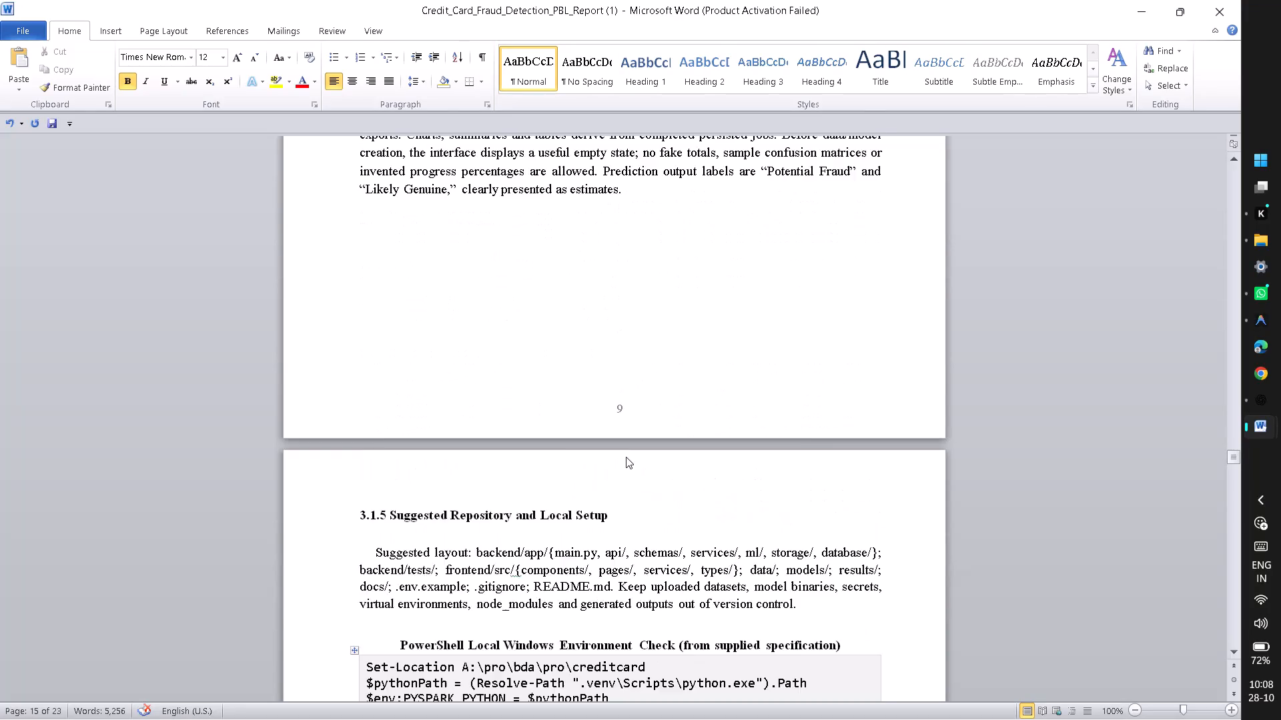
Insert a blank line below each of the 3.1.4, 3.1.3, 3.1.2 and 3.1.1 subheadings in the Modules Implementation section.
click(613, 407)
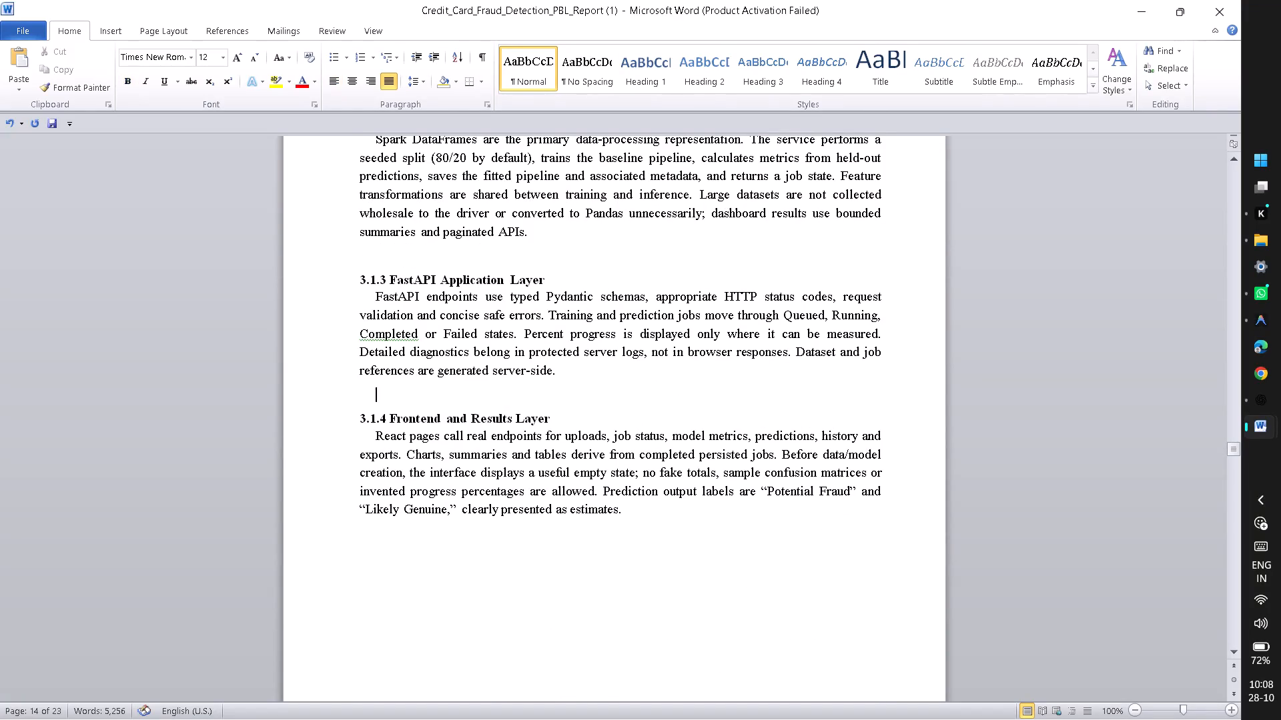
click(596, 416)
key(Return)
click(579, 278)
key(Return)
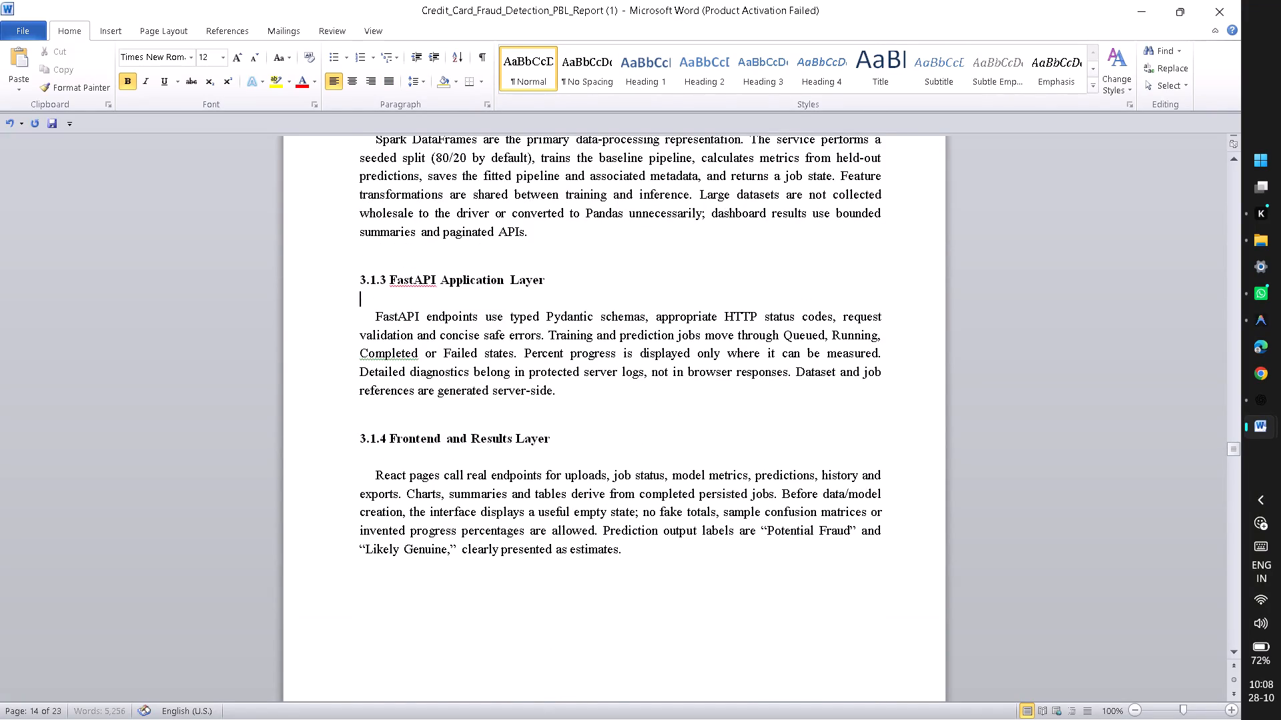
scroll(582, 292, up, 4)
click(580, 287)
key(Return)
scroll(579, 289, up, 4)
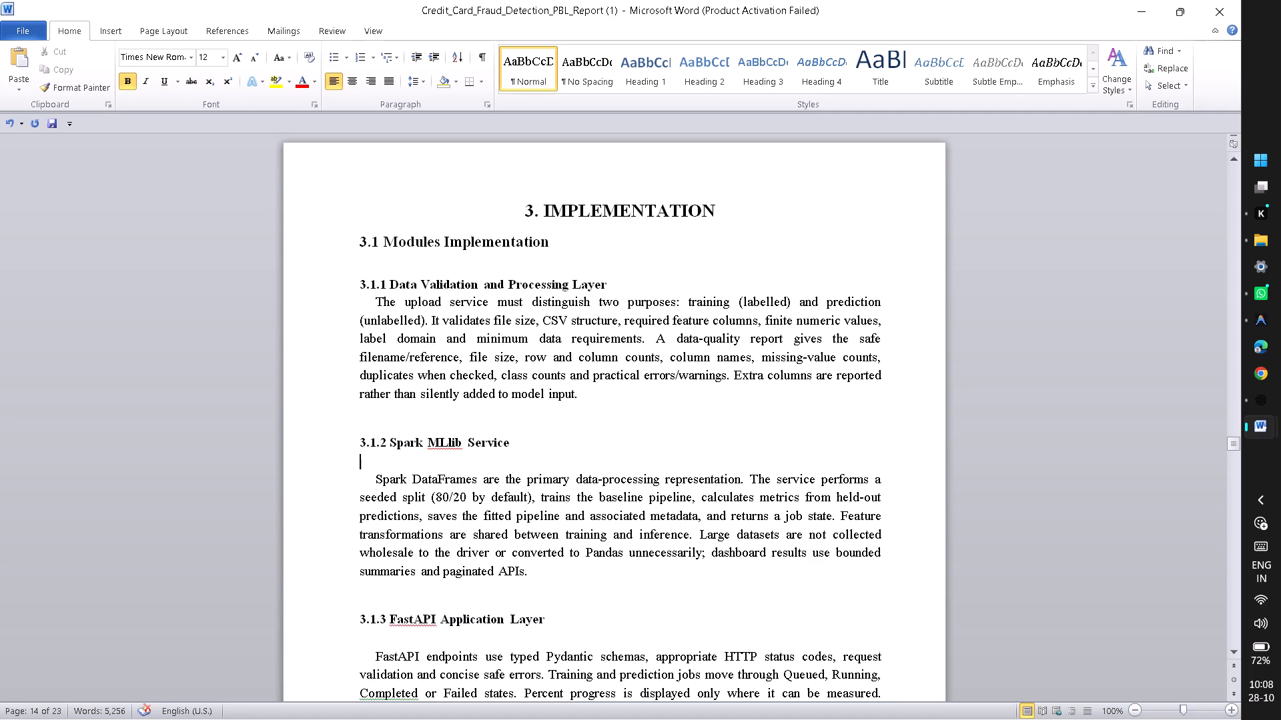
click(623, 287)
key(Return)
Insert a blank line below the 2.5.2 Persistence Design heading and below the 2.5.1 Versioned REST API heading.
scroll(621, 293, up, 16)
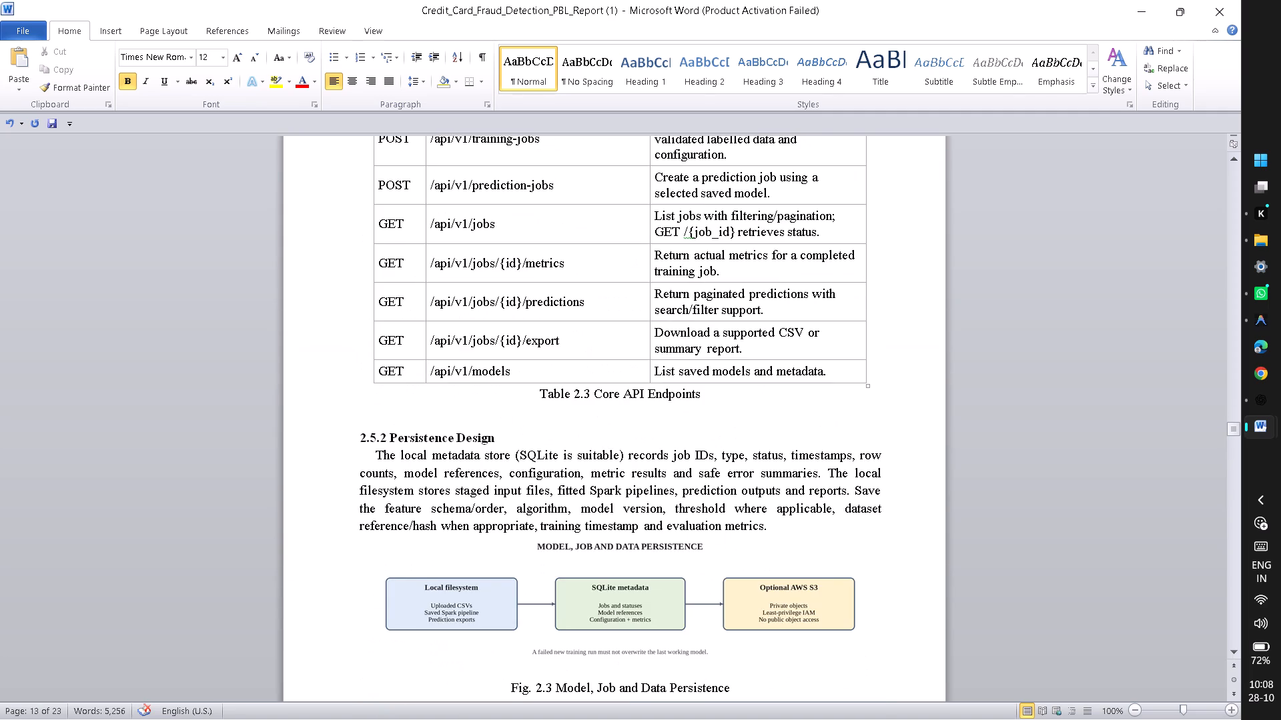
click(541, 443)
key(Return)
scroll(540, 442, up, 1)
scroll(540, 441, down, 6)
scroll(544, 444, up, 6)
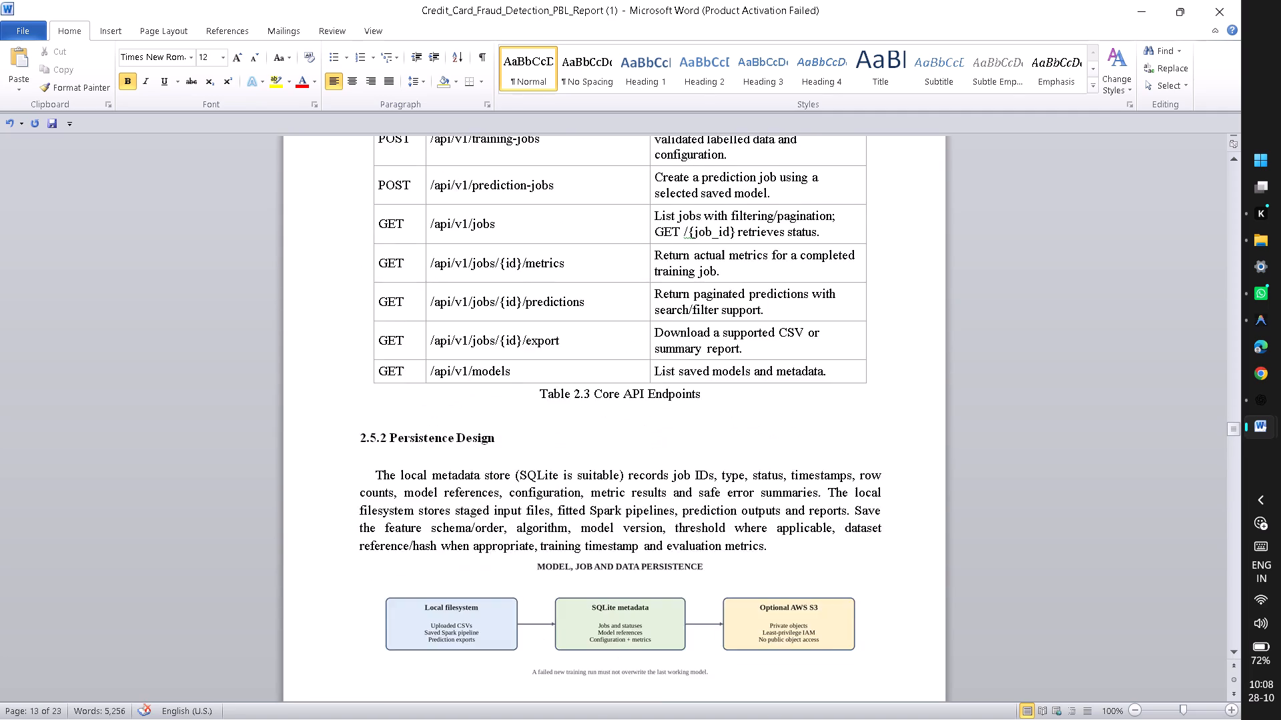
scroll(545, 444, up, 11)
click(553, 423)
key(Return)
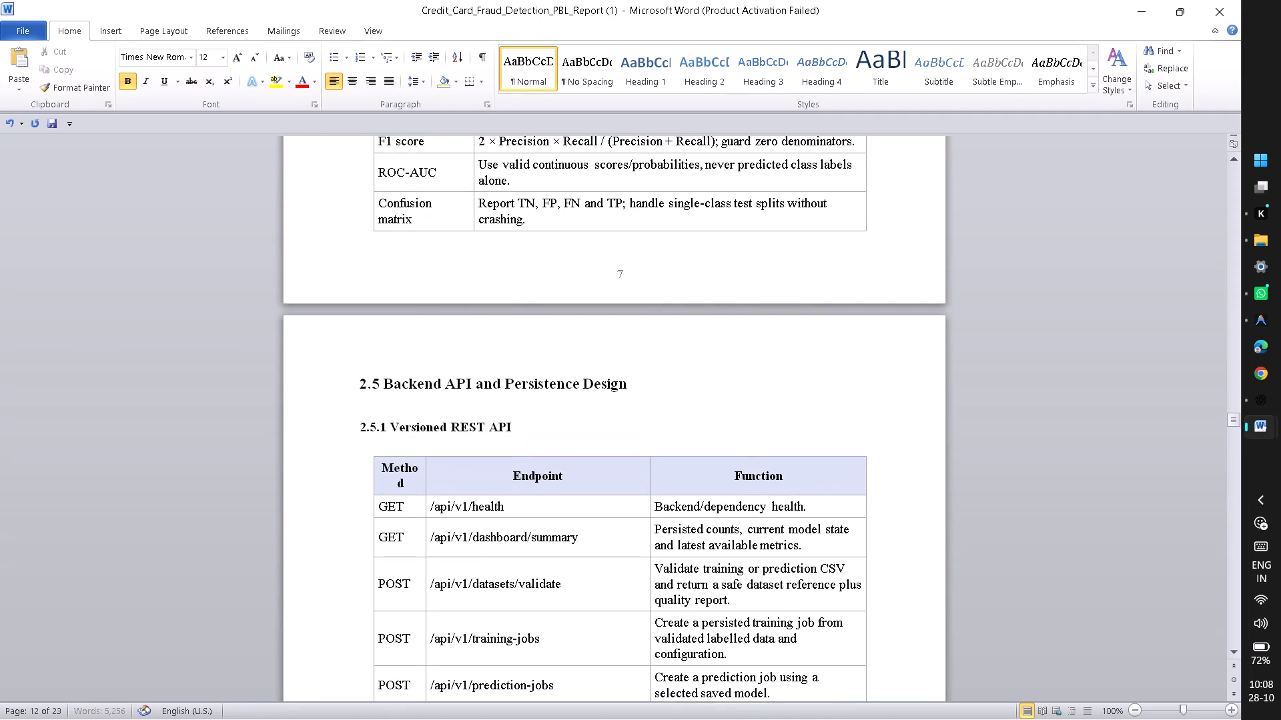
Select the Model, Job and Data Persistence diagram and check its placement relative to the Fig. 2.3 caption.
scroll(549, 427, down, 17)
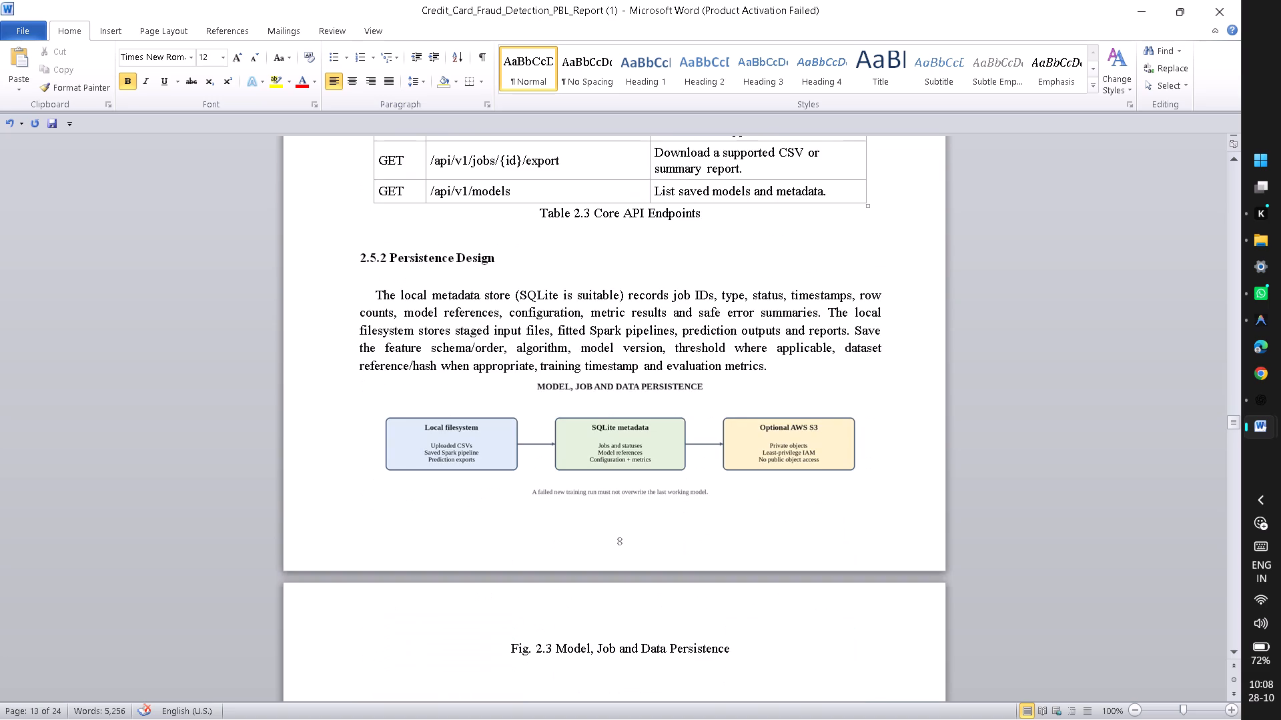
click(700, 493)
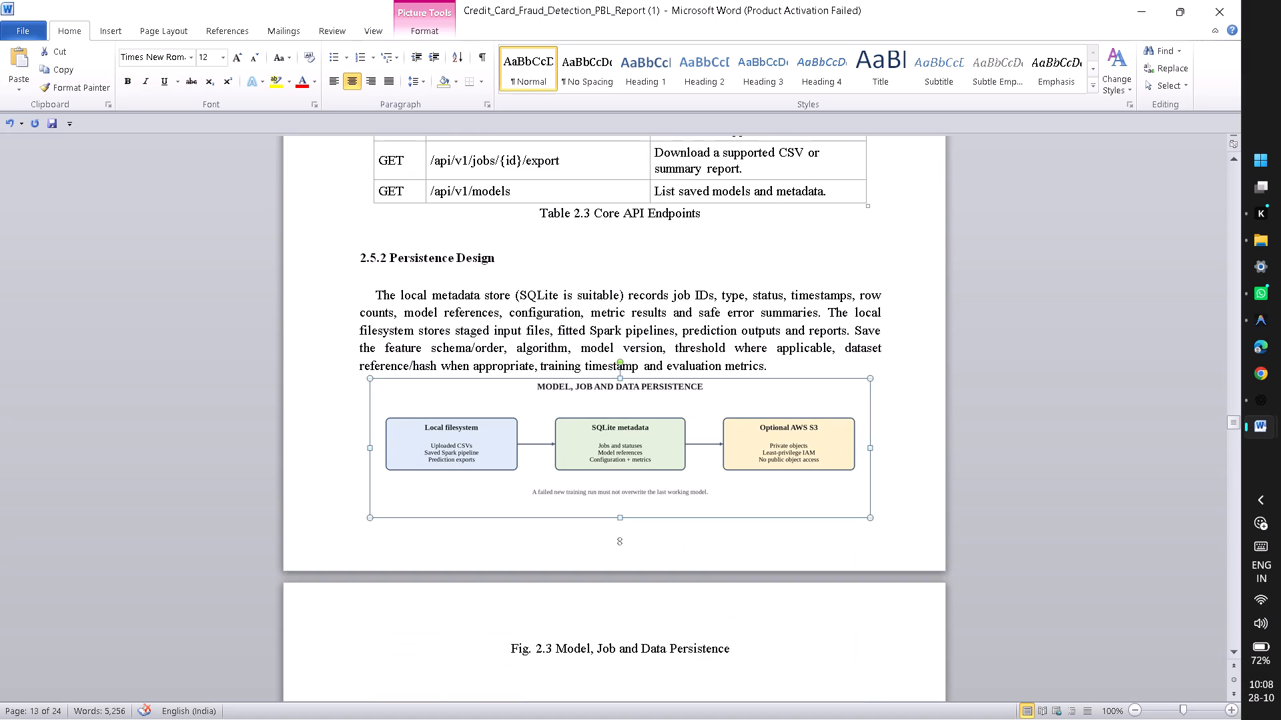
click(706, 569)
scroll(694, 549, down, 7)
scroll(668, 545, up, 11)
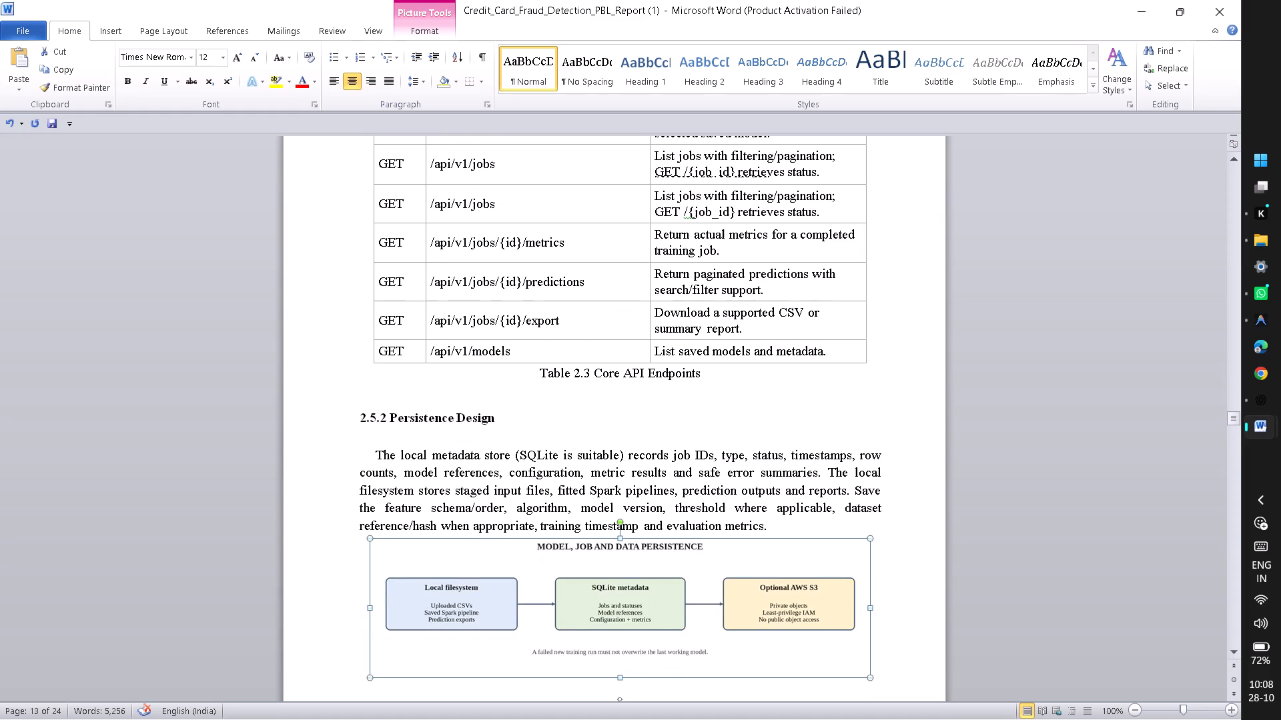
Remove the blank line between the Table 2.3 Core API Endpoints caption and the 2.5.2 Persistence Design heading.
scroll(496, 437, up, 4)
scroll(518, 487, up, 1)
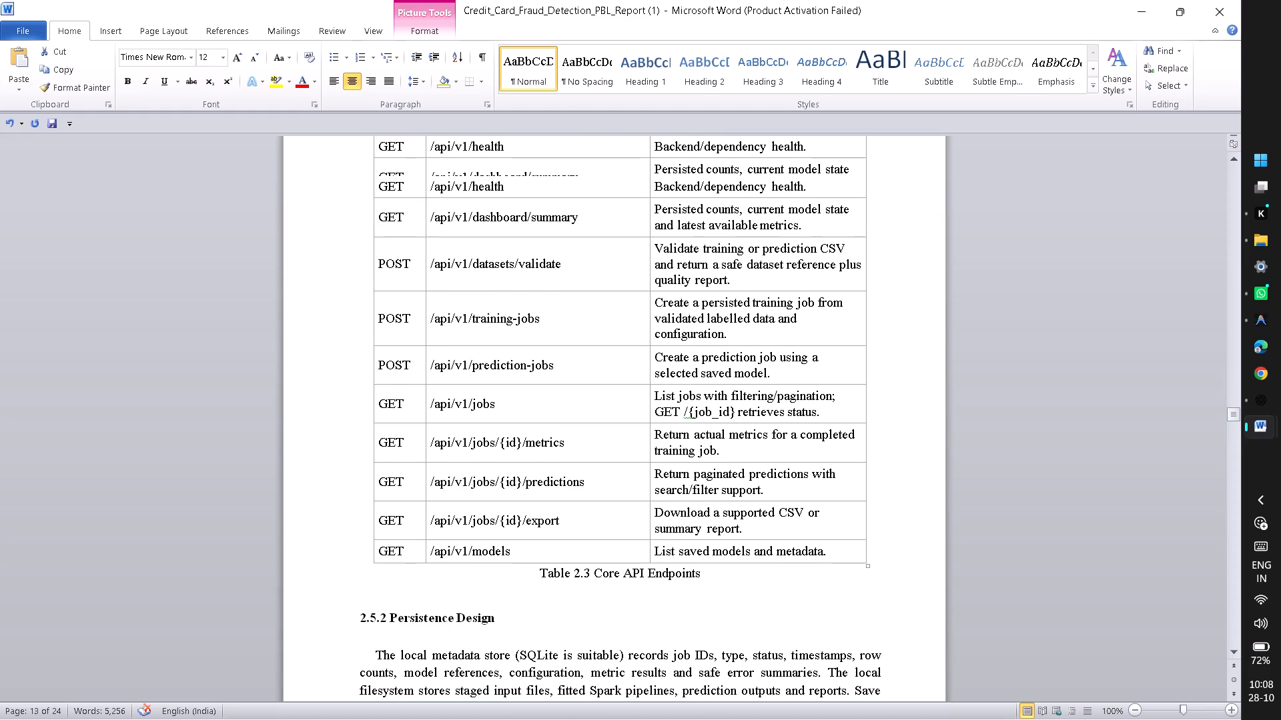
scroll(503, 609, up, 3)
scroll(503, 609, down, 3)
scroll(503, 609, up, 4)
scroll(503, 609, down, 5)
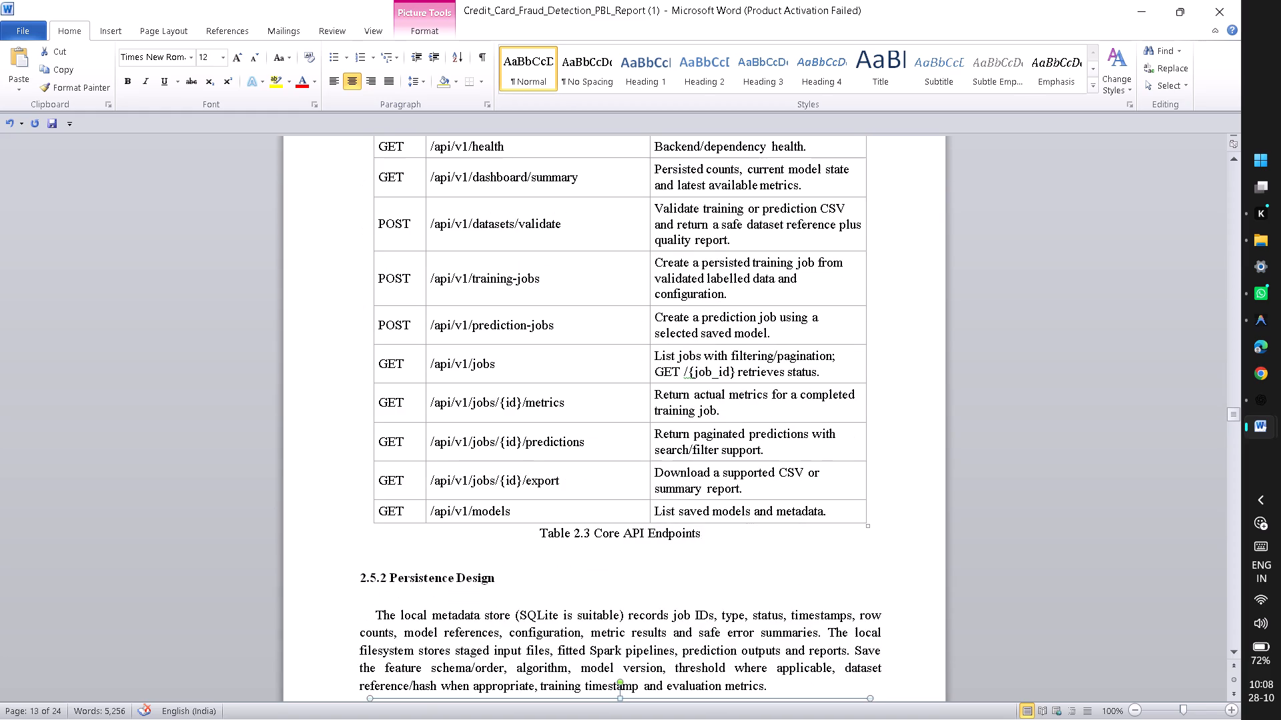
click(510, 559)
click(404, 562)
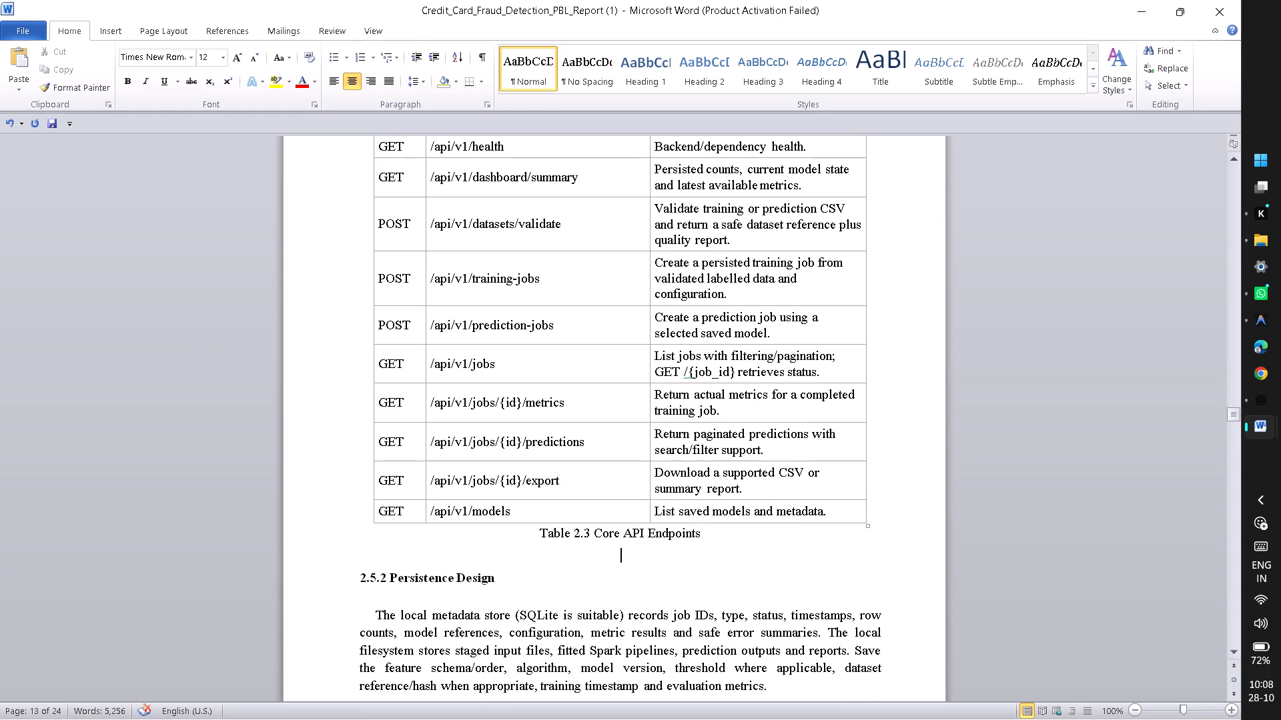
click(383, 569)
click(362, 580)
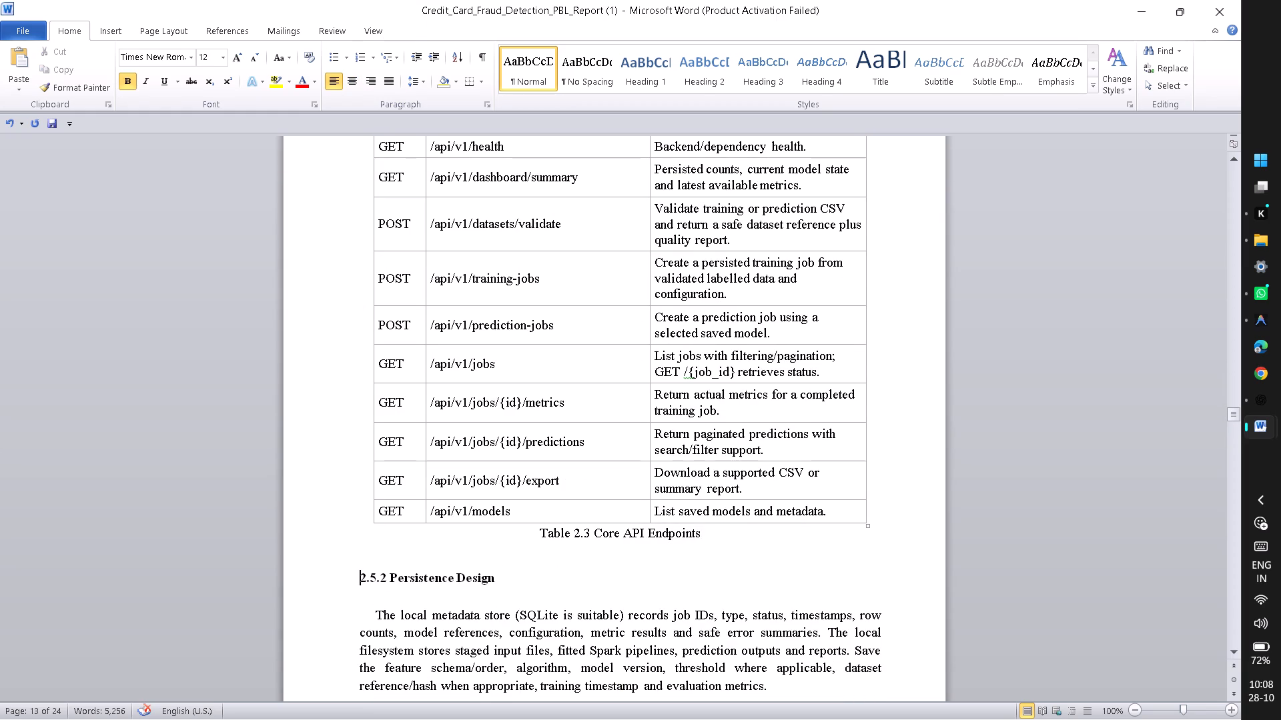
key(BackSpace)
Review the page layout around Fig. 2.3 and the start of chapter 3, and the heading spacing throughout section 2.4.
scroll(426, 603, down, 12)
scroll(426, 603, up, 5)
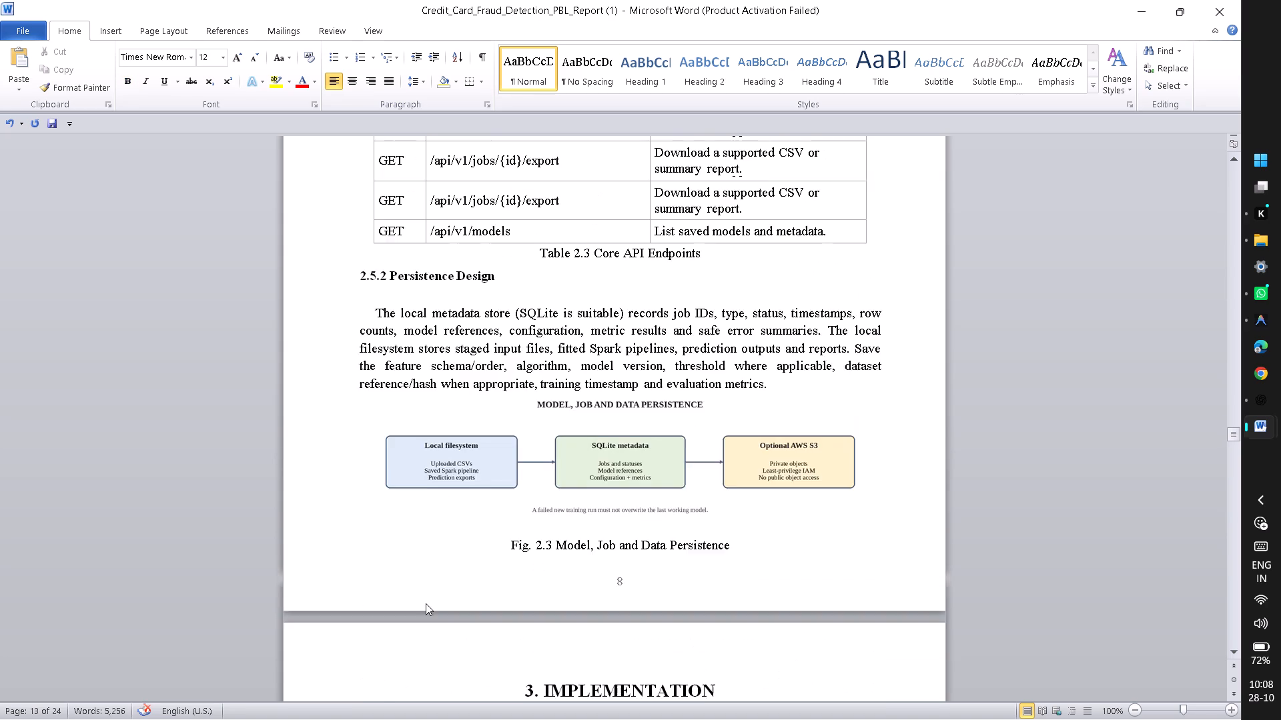
scroll(426, 603, down, 5)
scroll(431, 523, up, 3)
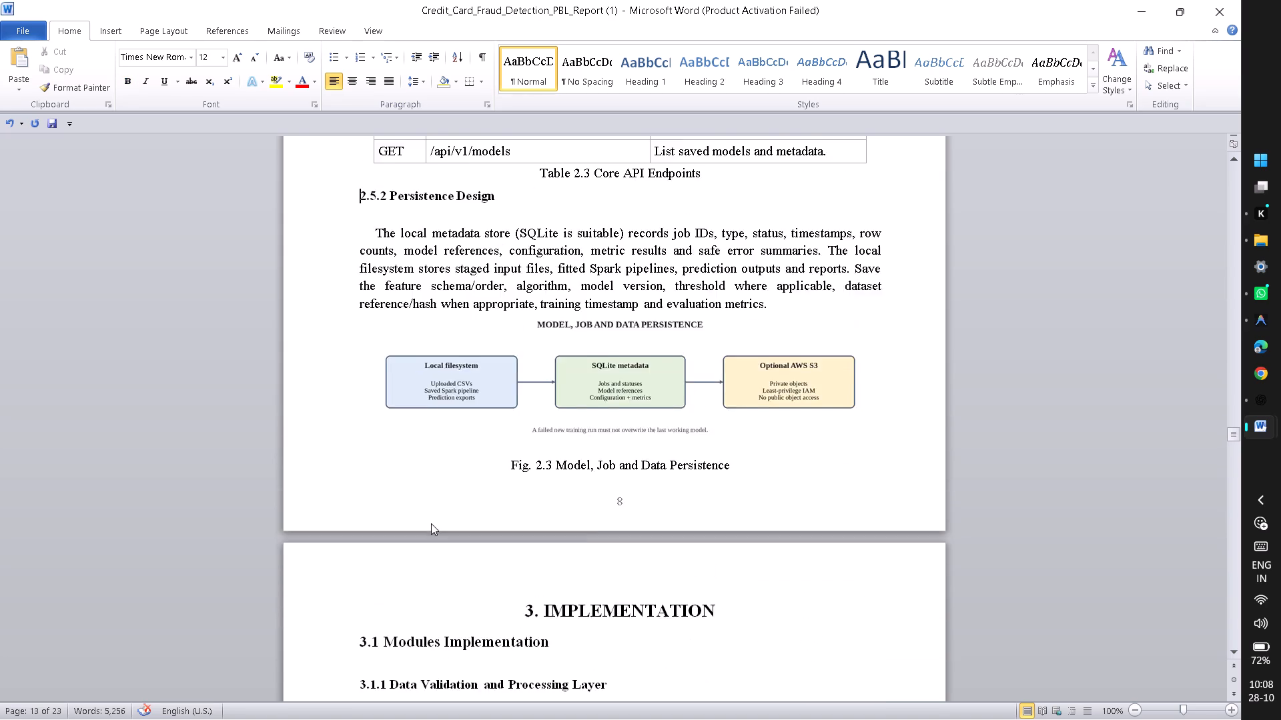
scroll(431, 523, up, 7)
scroll(434, 524, up, 20)
scroll(434, 524, up, 2)
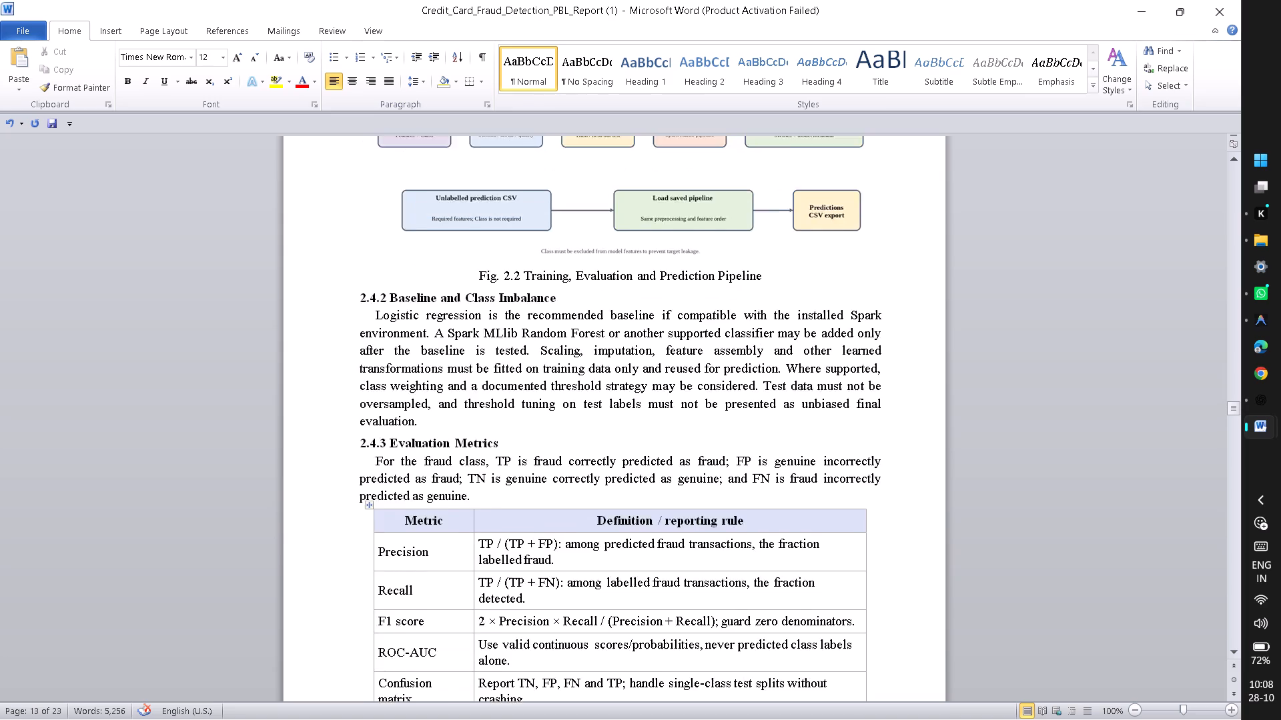
scroll(434, 524, up, 10)
scroll(434, 524, down, 5)
scroll(554, 446, up, 5)
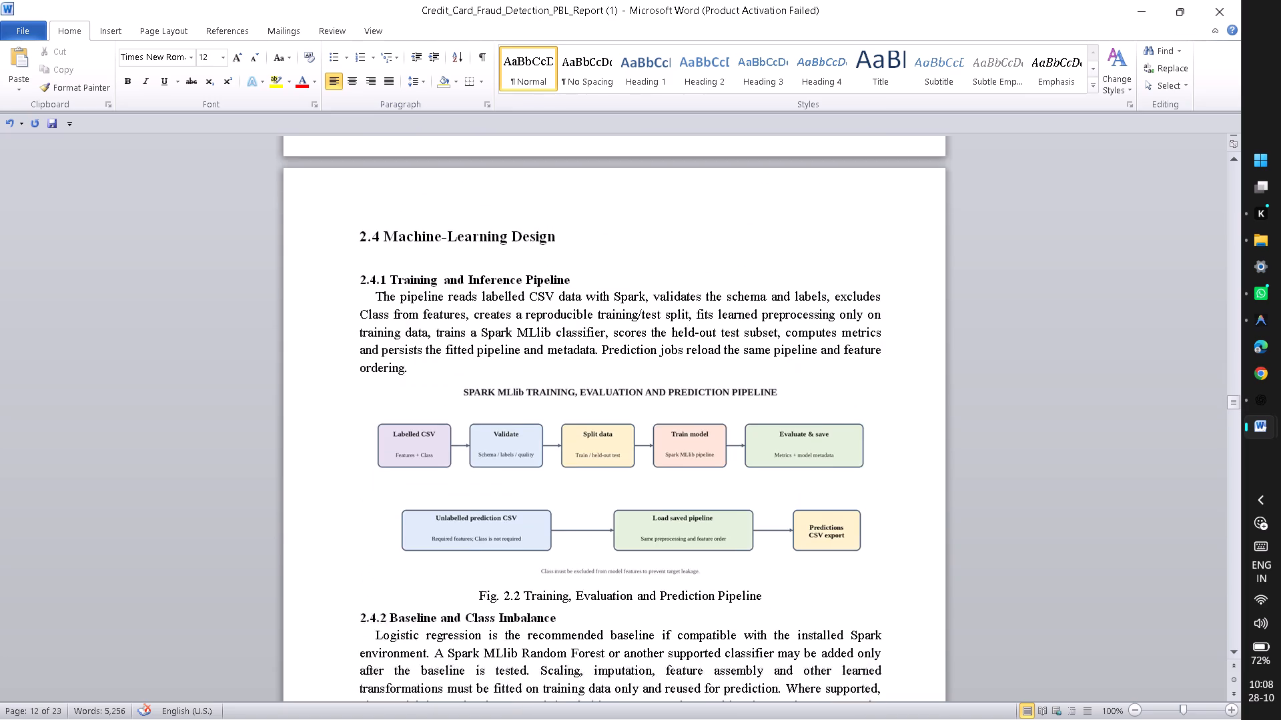
scroll(554, 446, up, 2)
scroll(554, 441, down, 6)
scroll(554, 441, up, 1)
scroll(554, 437, down, 7)
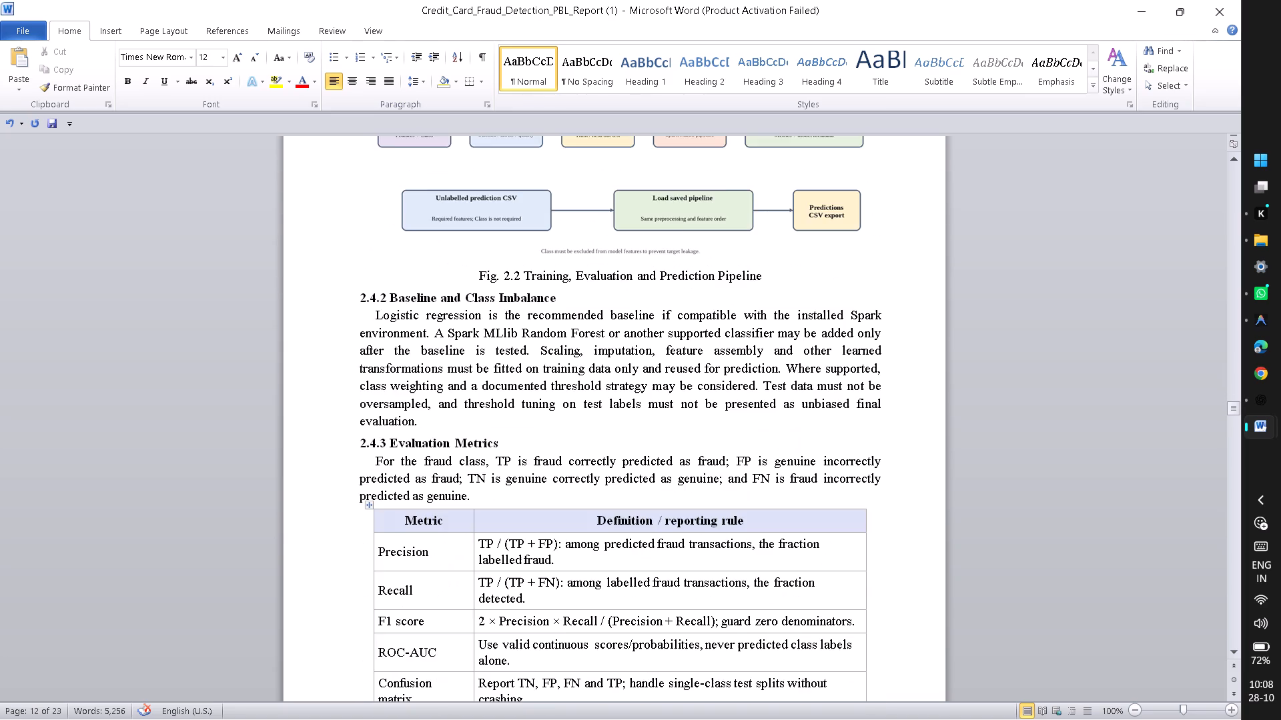
scroll(554, 437, down, 6)
scroll(554, 437, up, 4)
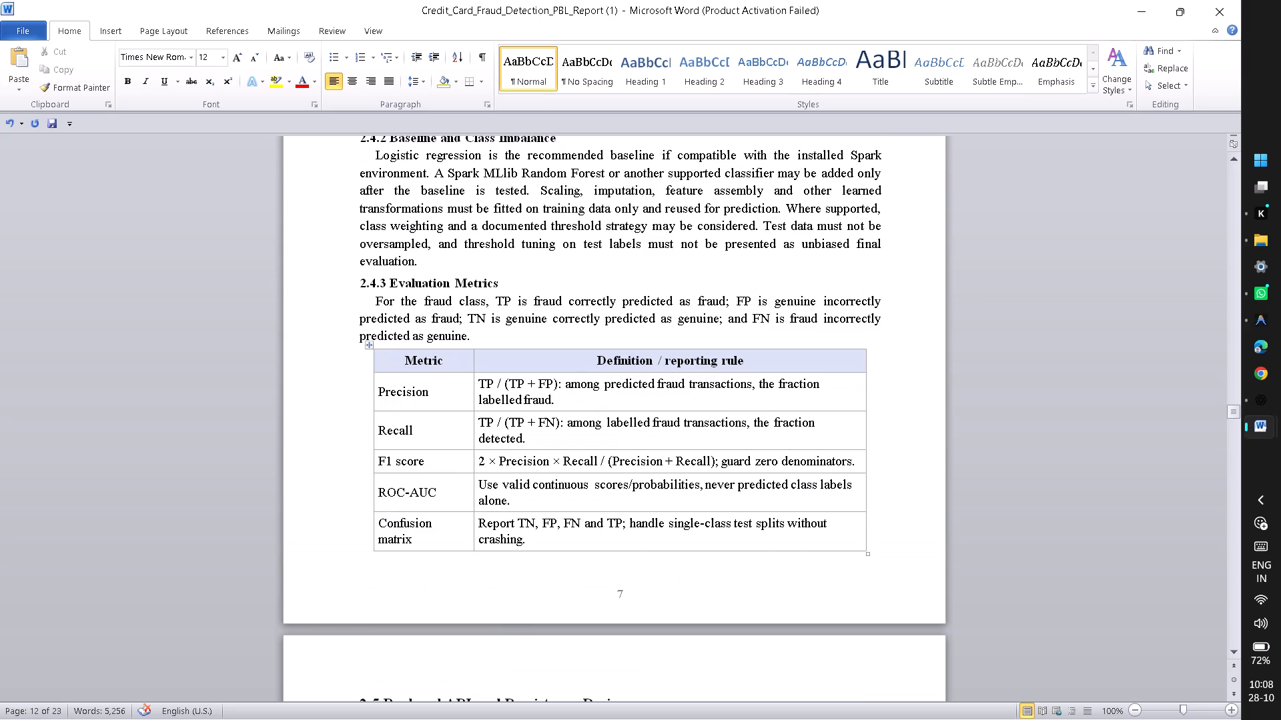
Insert one blank line below each of the 2.4.1 and 2.4.2 headings and below the Fig. 2.2 caption.
scroll(554, 437, up, 11)
click(576, 271)
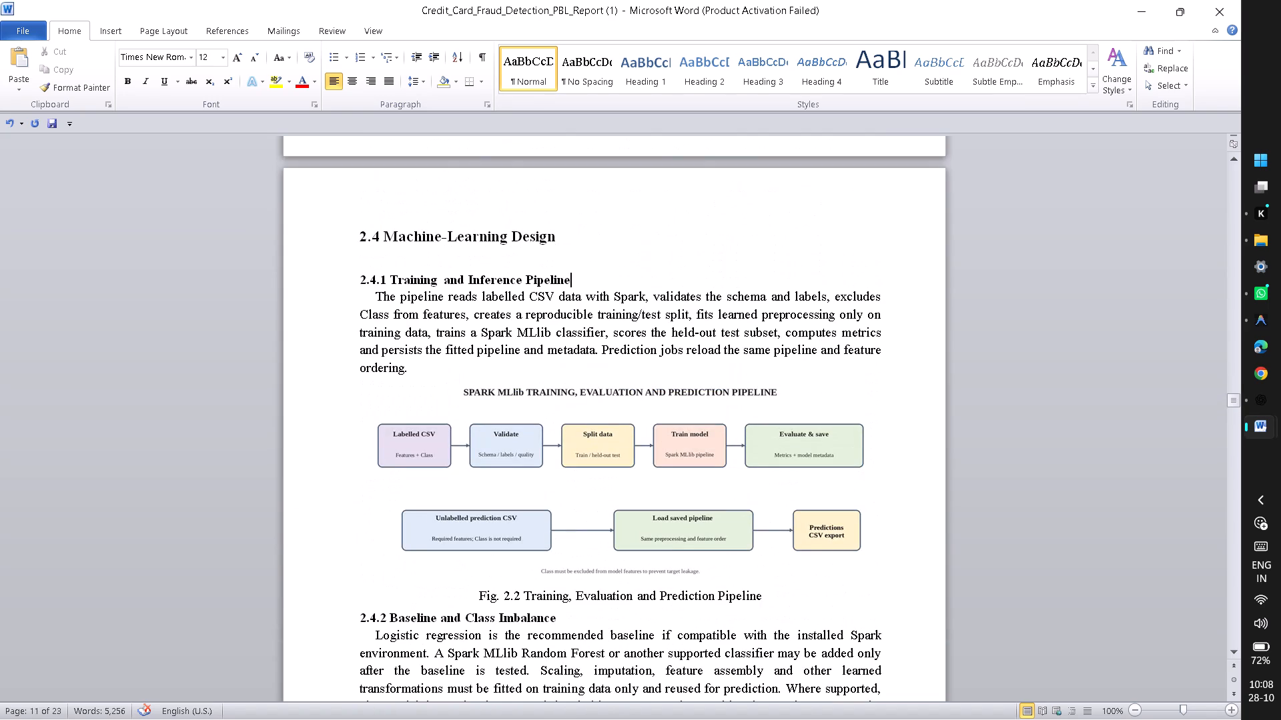
key(Return)
scroll(560, 339, down, 7)
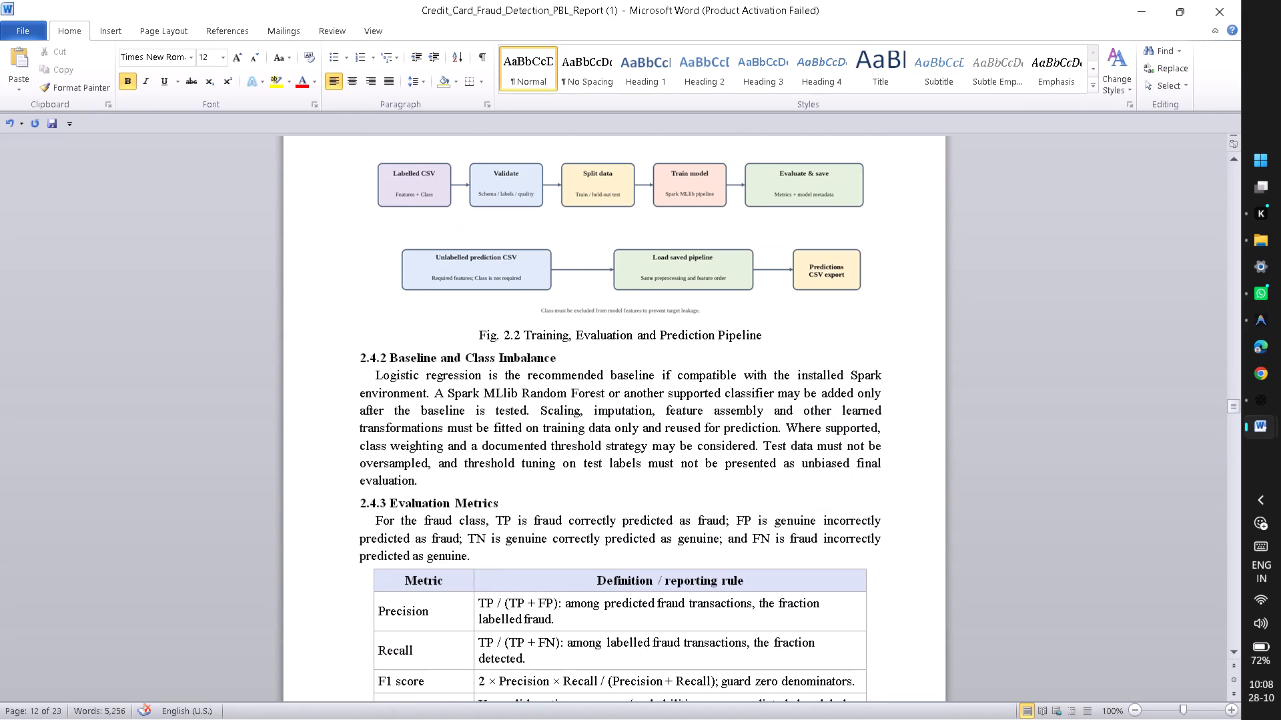
click(568, 363)
key(Return)
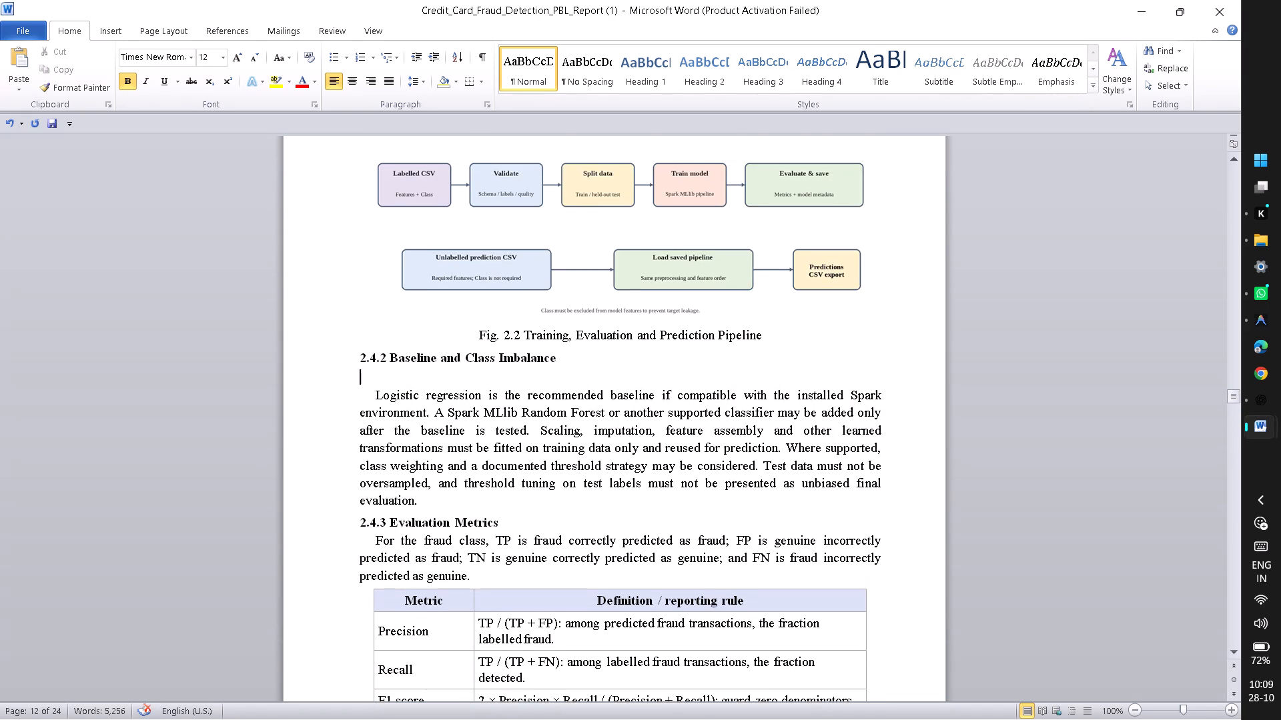
click(771, 339)
key(Return)
Examine how the 2.4.3 Evaluation Metrics text and its metrics table break across the pages.
scroll(764, 341, down, 10)
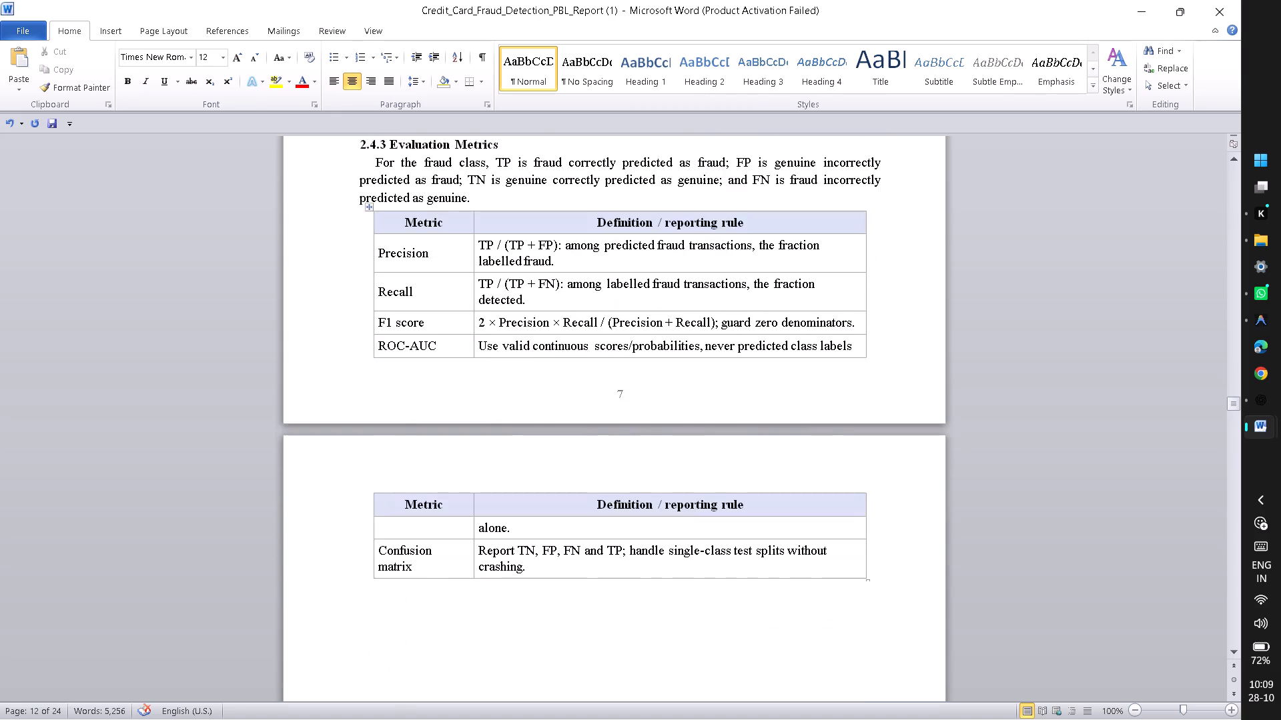
scroll(679, 363, up, 6)
scroll(562, 369, up, 2)
scroll(562, 369, down, 6)
scroll(562, 369, up, 3)
scroll(561, 369, down, 17)
scroll(560, 371, up, 17)
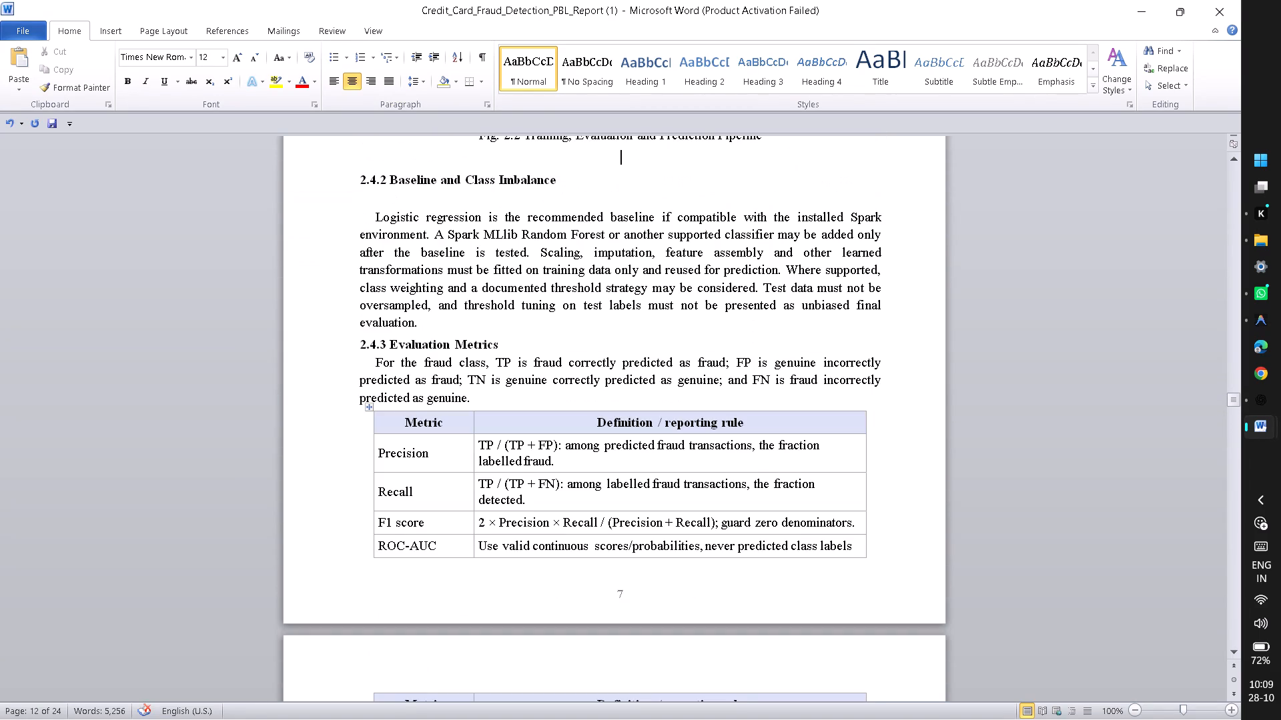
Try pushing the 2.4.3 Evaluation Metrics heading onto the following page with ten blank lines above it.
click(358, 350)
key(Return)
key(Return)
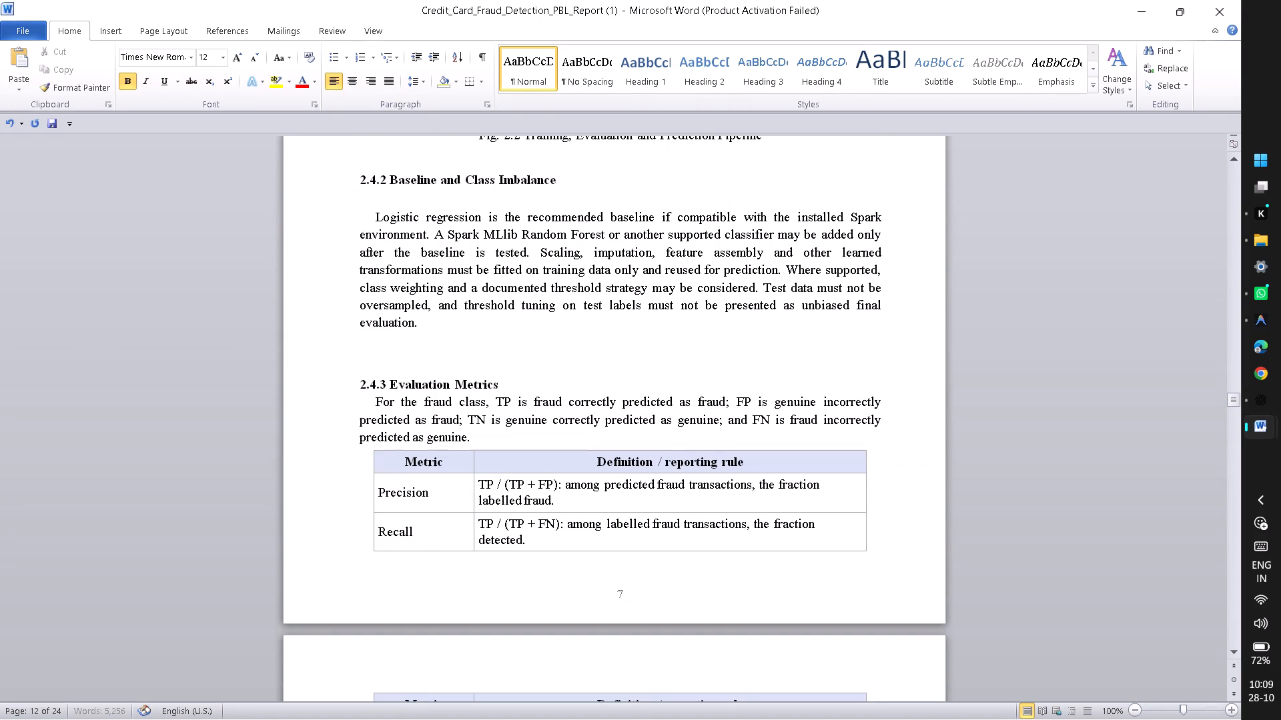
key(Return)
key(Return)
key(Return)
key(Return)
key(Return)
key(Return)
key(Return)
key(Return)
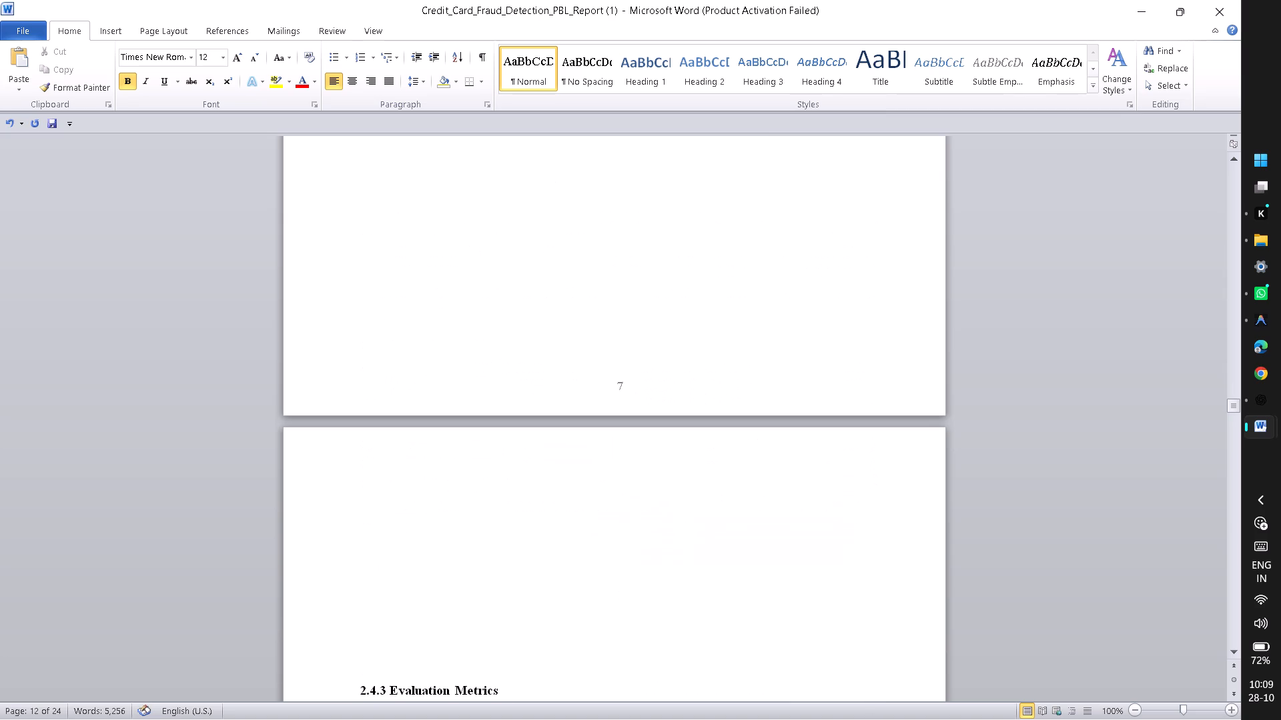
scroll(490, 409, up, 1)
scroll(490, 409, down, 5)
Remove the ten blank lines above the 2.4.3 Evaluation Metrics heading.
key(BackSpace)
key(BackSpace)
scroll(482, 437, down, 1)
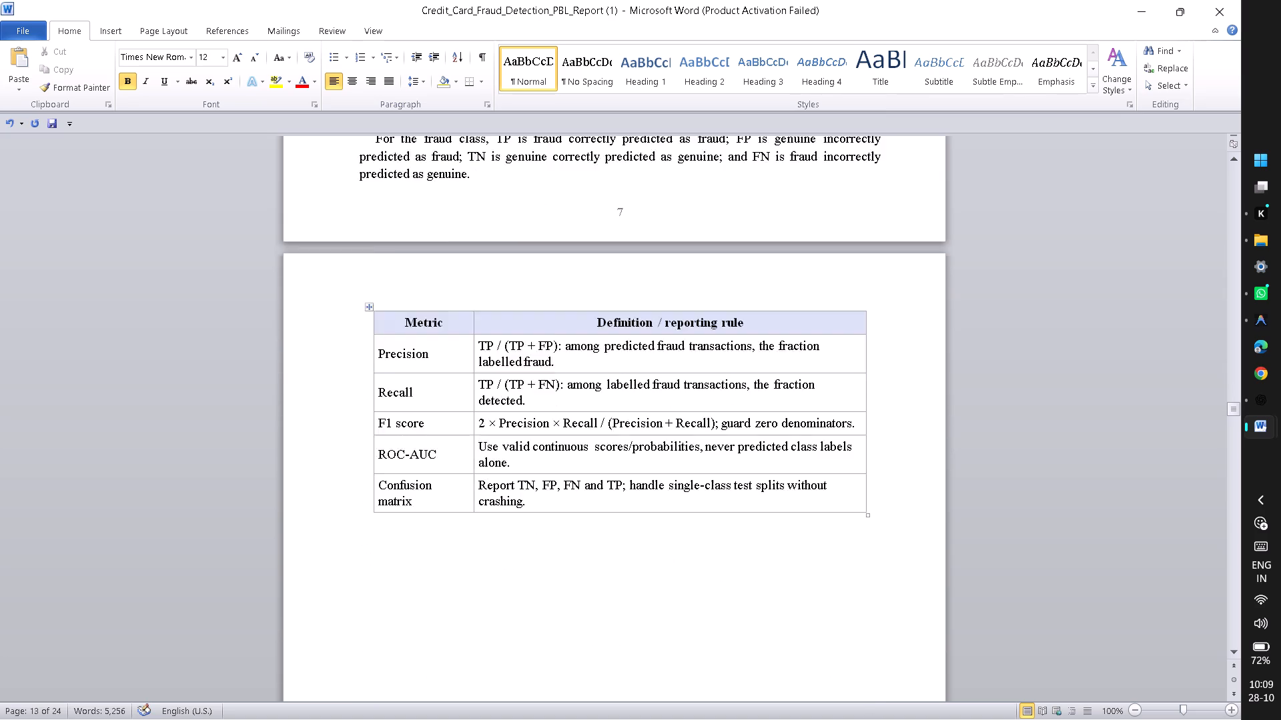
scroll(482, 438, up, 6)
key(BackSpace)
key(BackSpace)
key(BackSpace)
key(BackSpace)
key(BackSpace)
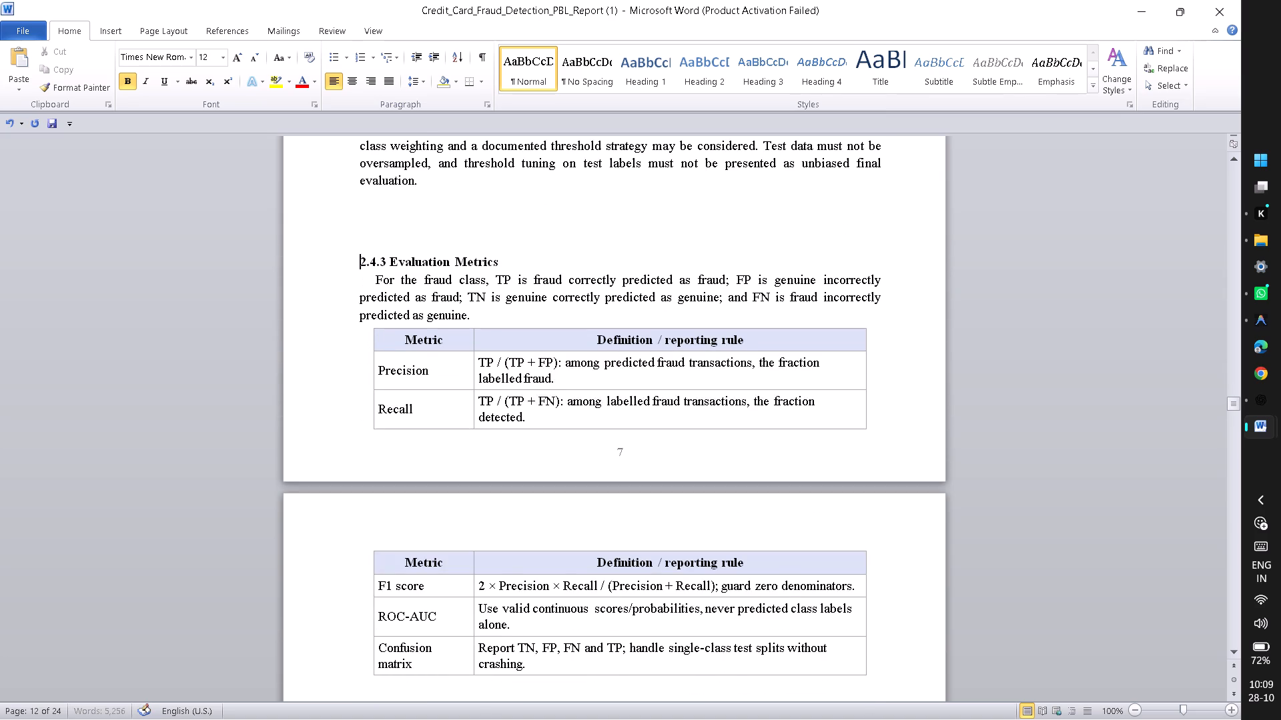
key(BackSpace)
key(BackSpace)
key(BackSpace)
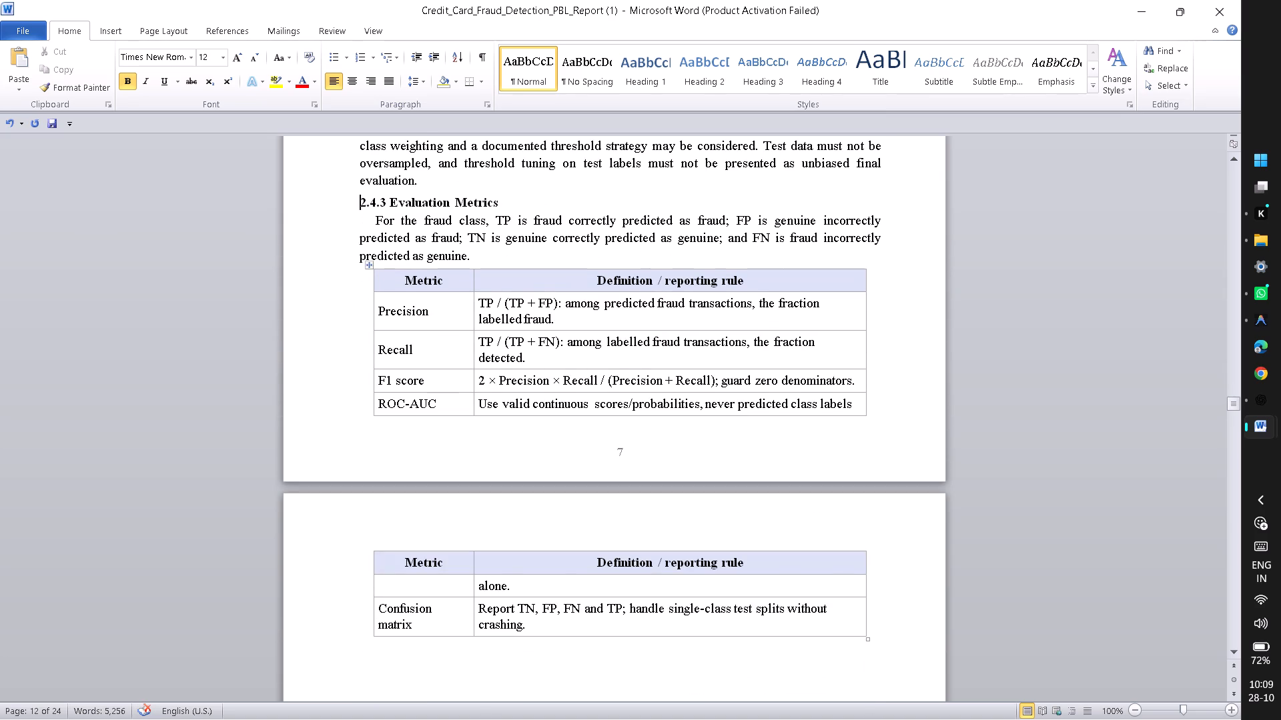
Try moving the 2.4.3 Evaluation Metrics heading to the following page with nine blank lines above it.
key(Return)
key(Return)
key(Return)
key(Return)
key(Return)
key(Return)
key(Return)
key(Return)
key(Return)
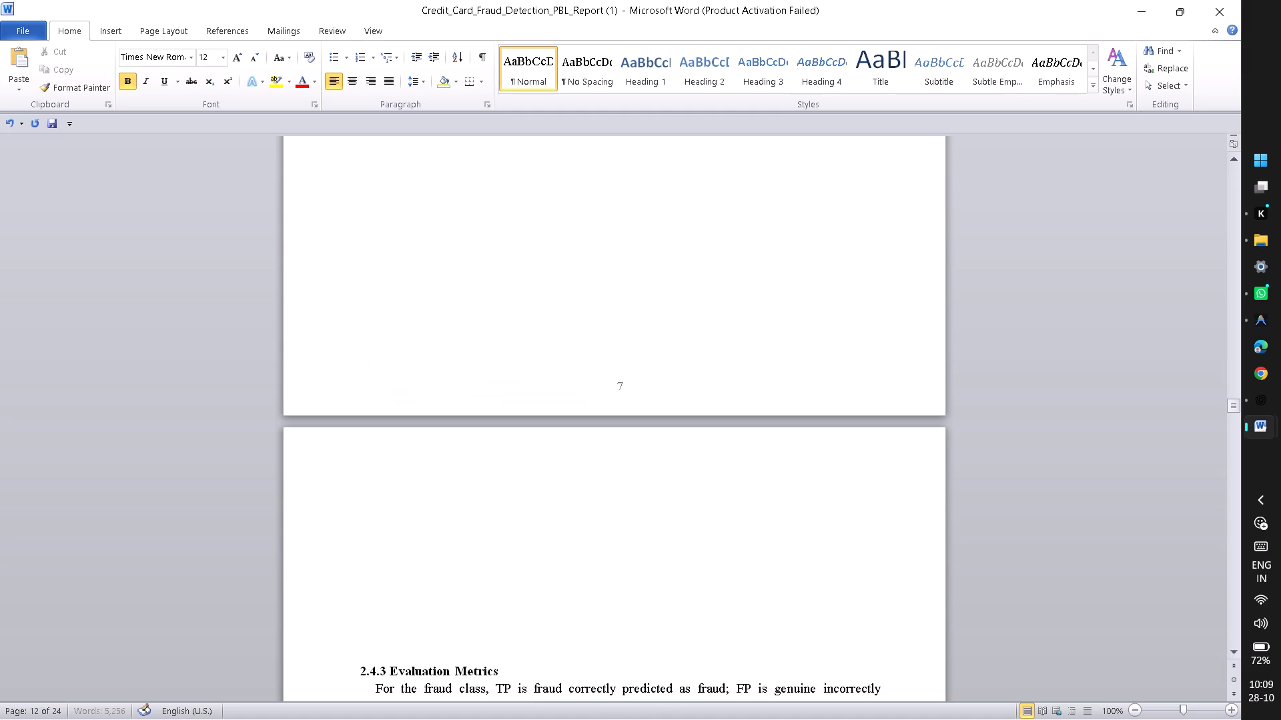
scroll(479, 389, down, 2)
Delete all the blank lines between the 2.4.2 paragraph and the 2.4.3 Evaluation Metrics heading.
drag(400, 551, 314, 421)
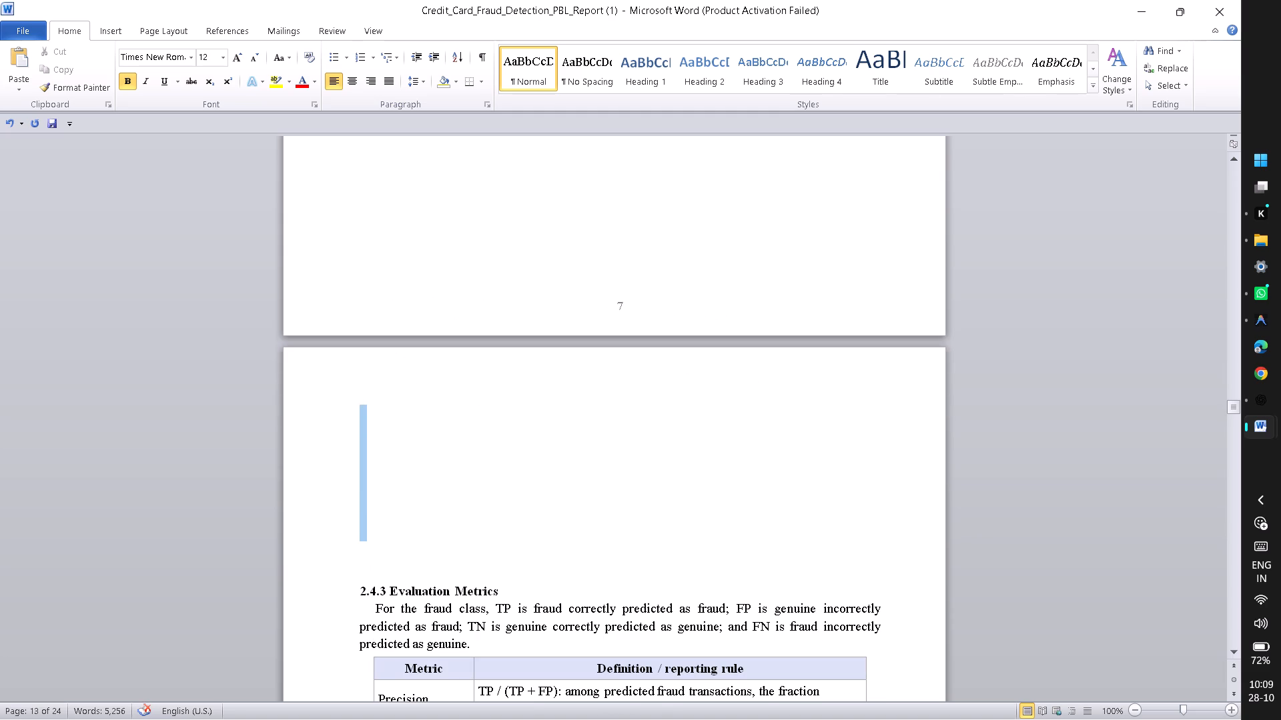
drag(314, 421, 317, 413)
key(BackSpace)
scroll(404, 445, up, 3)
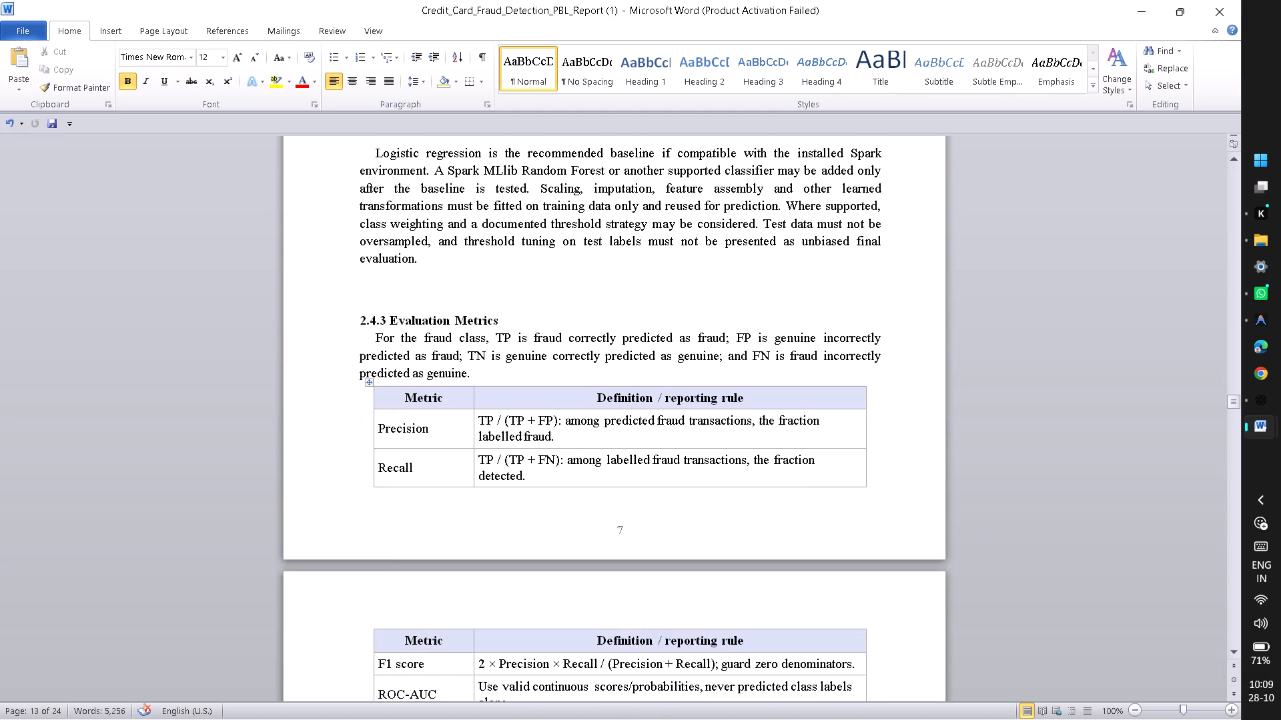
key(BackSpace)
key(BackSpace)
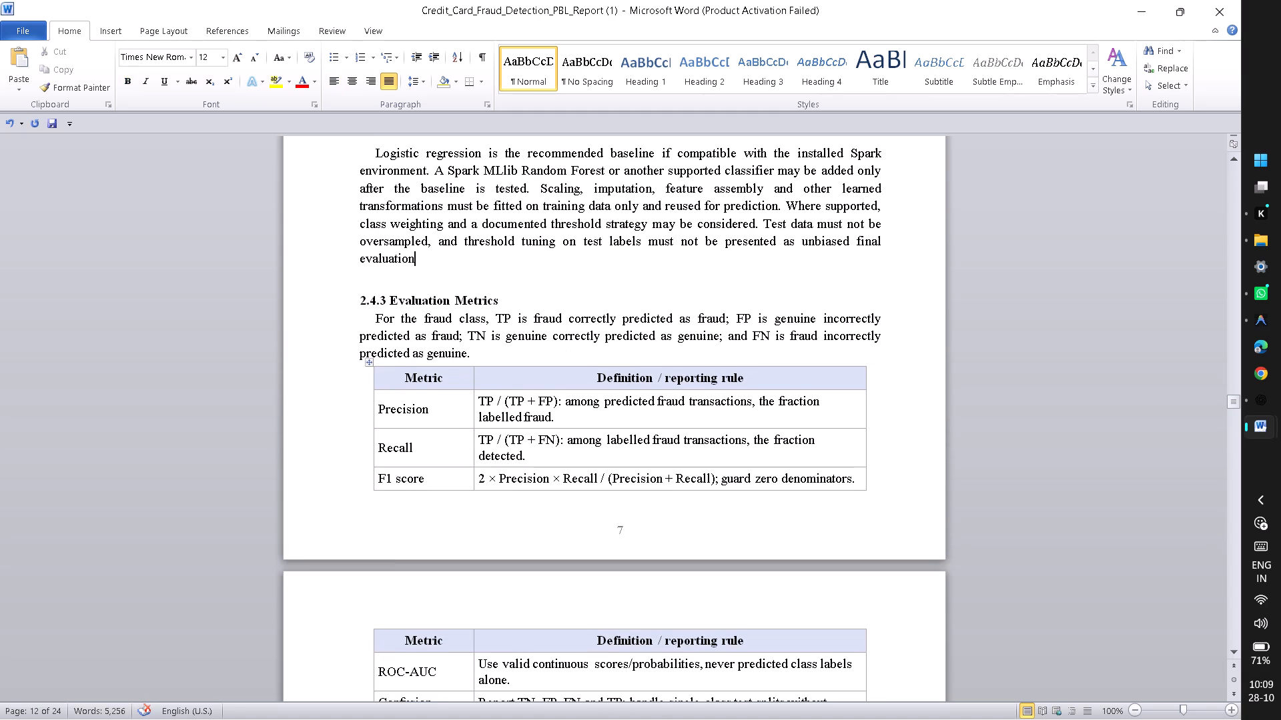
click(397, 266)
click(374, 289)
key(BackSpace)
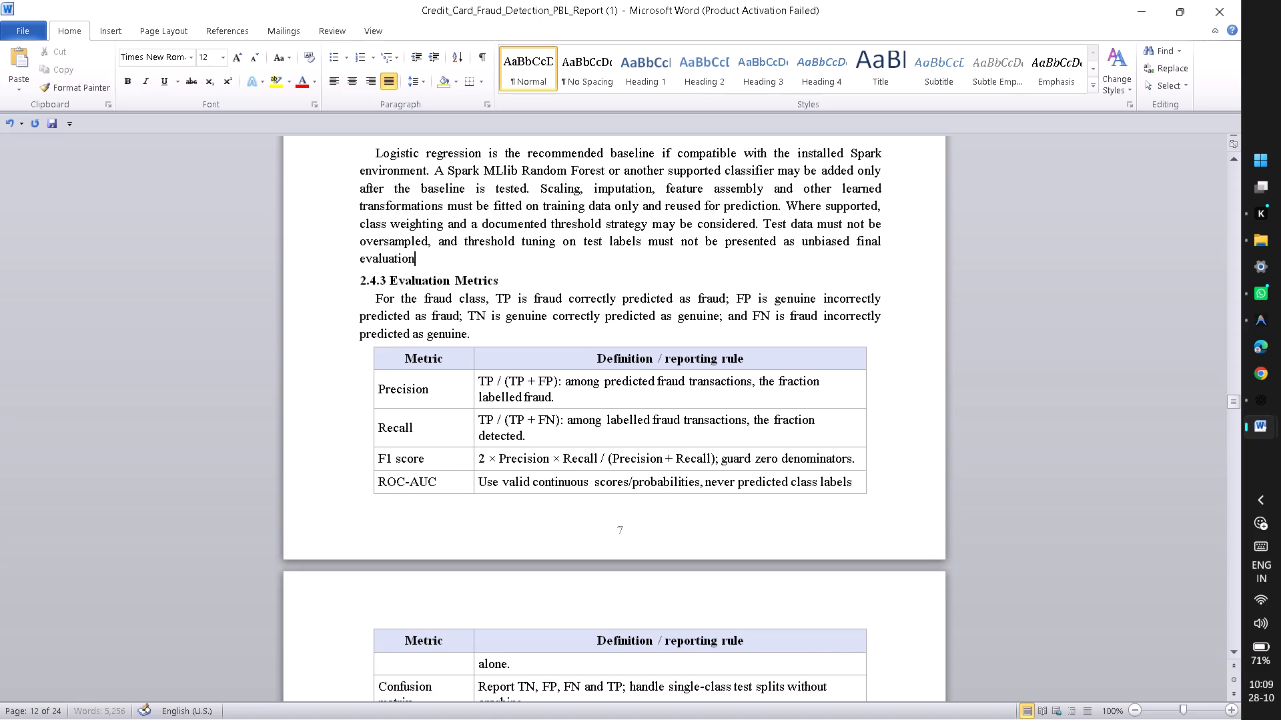
Select section 2.4.3 from its heading through the metrics table and examine how it spans the page break.
scroll(440, 386, down, 9)
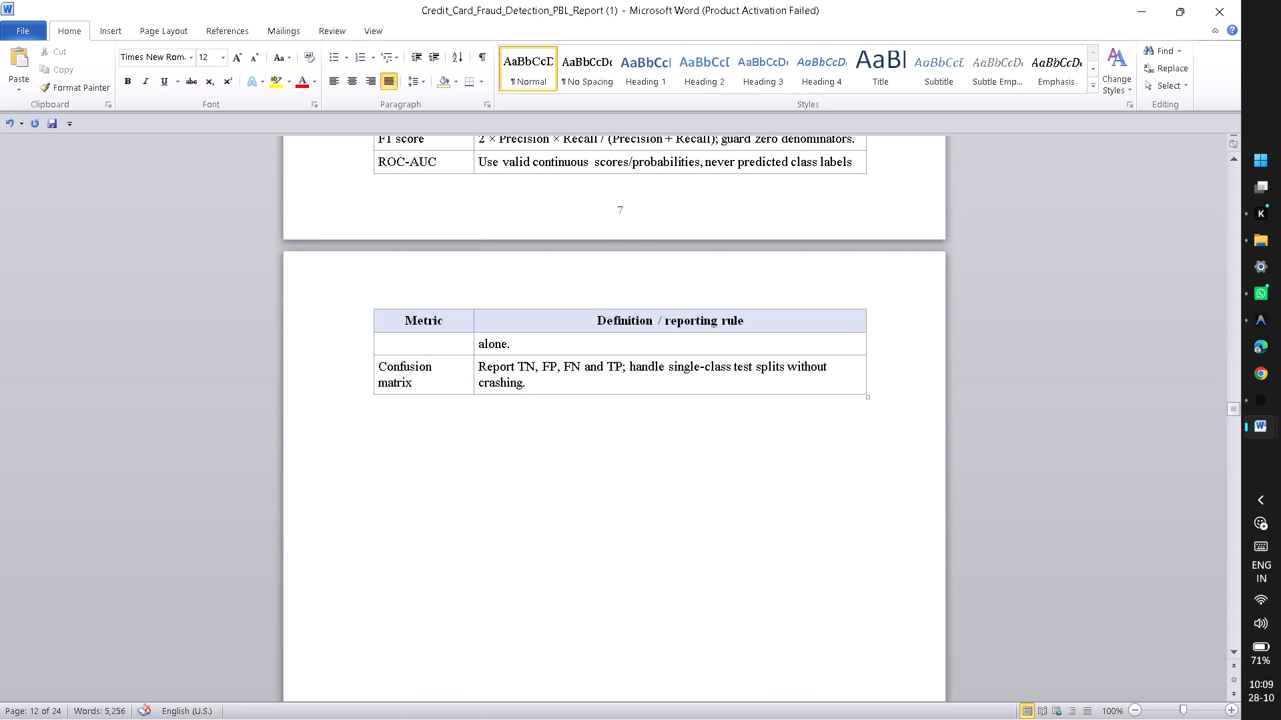
scroll(440, 399, up, 11)
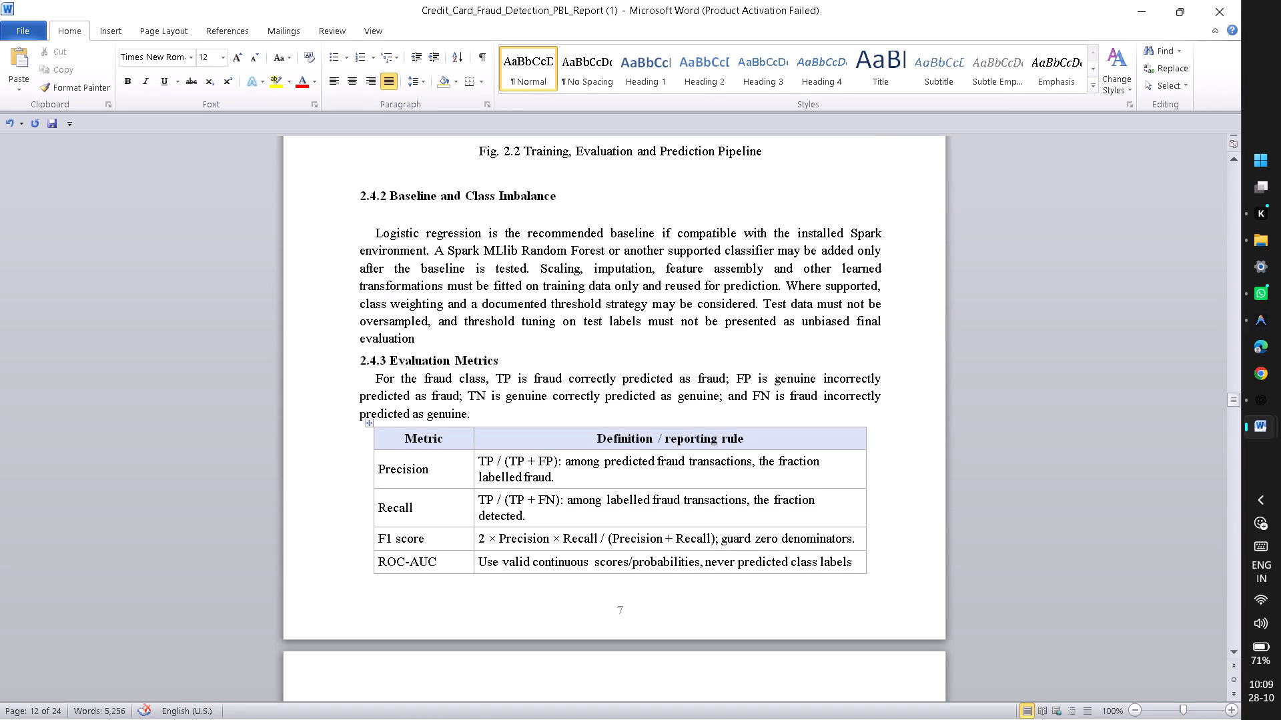
drag(360, 360, 536, 590)
scroll(514, 533, down, 5)
scroll(536, 590, up, 5)
scroll(472, 431, down, 6)
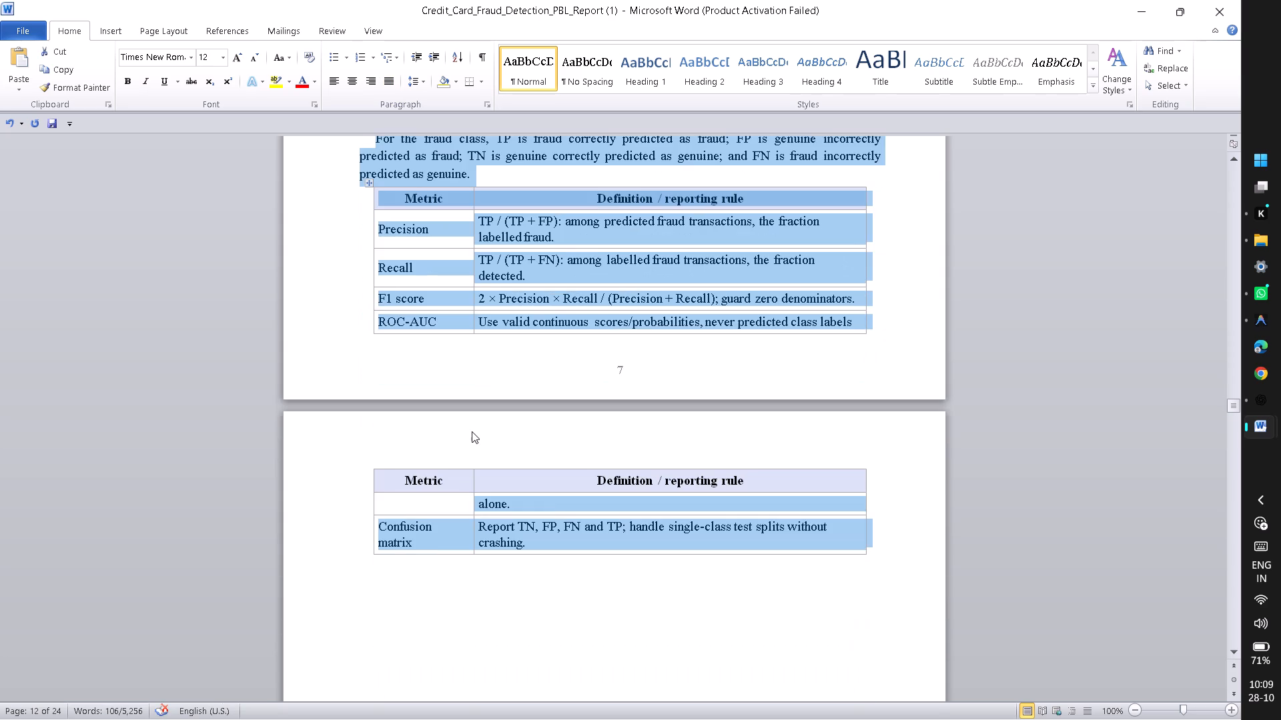
scroll(472, 431, up, 4)
Insert eight blank lines after the 2.4.2 paragraph to move the whole 2.4.3 Evaluation Metrics section onto a new page.
click(445, 259)
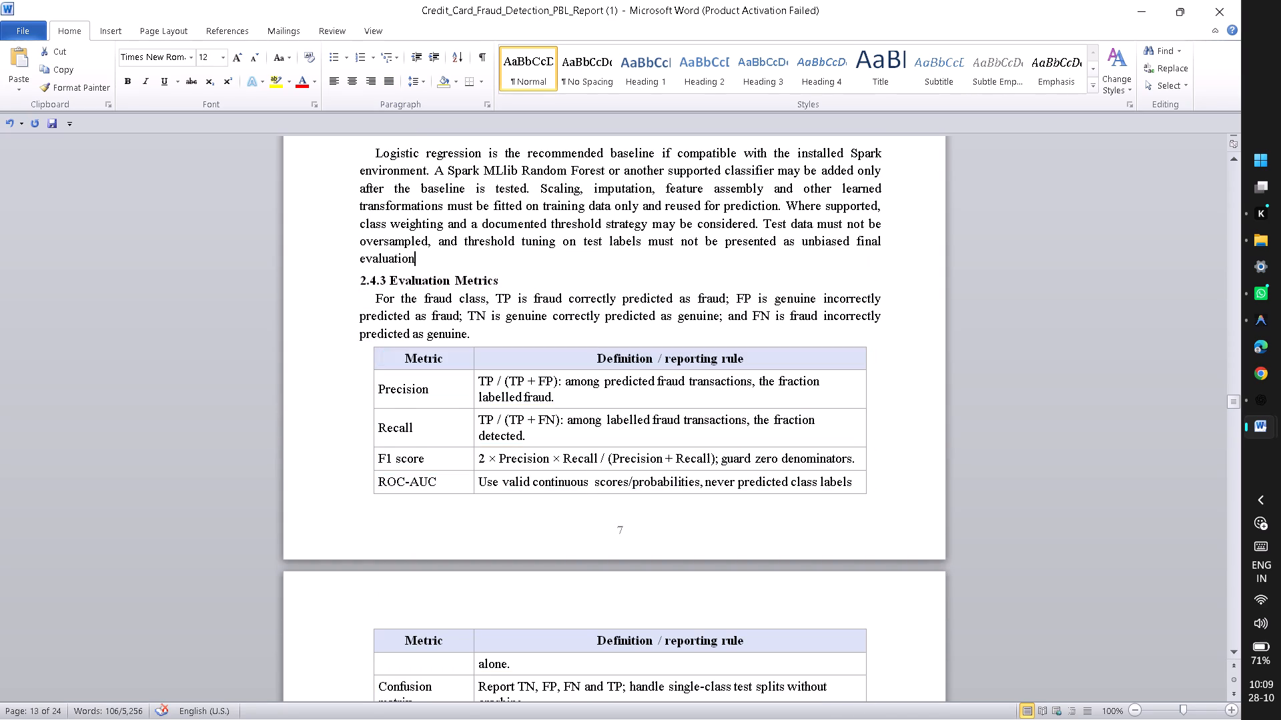
key(Return)
key(Return)
key(Return)
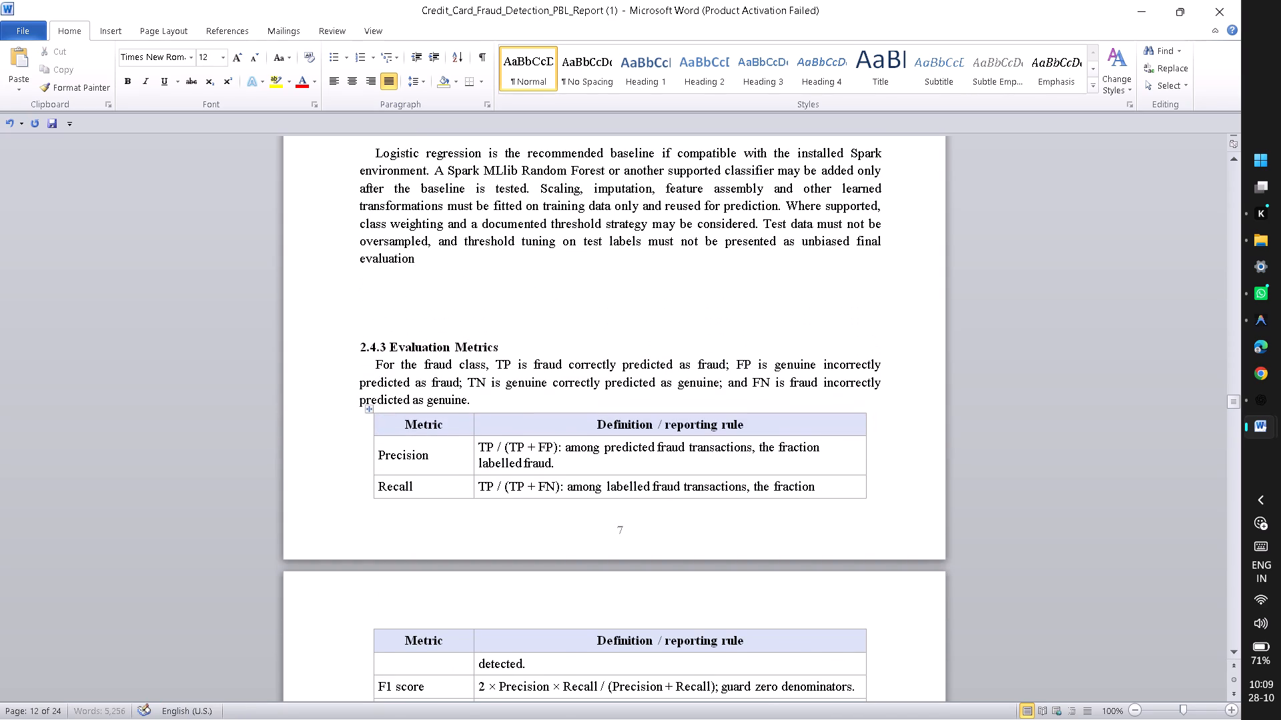
key(Return)
key(Return)
key(Return)
key(Return)
key(Return)
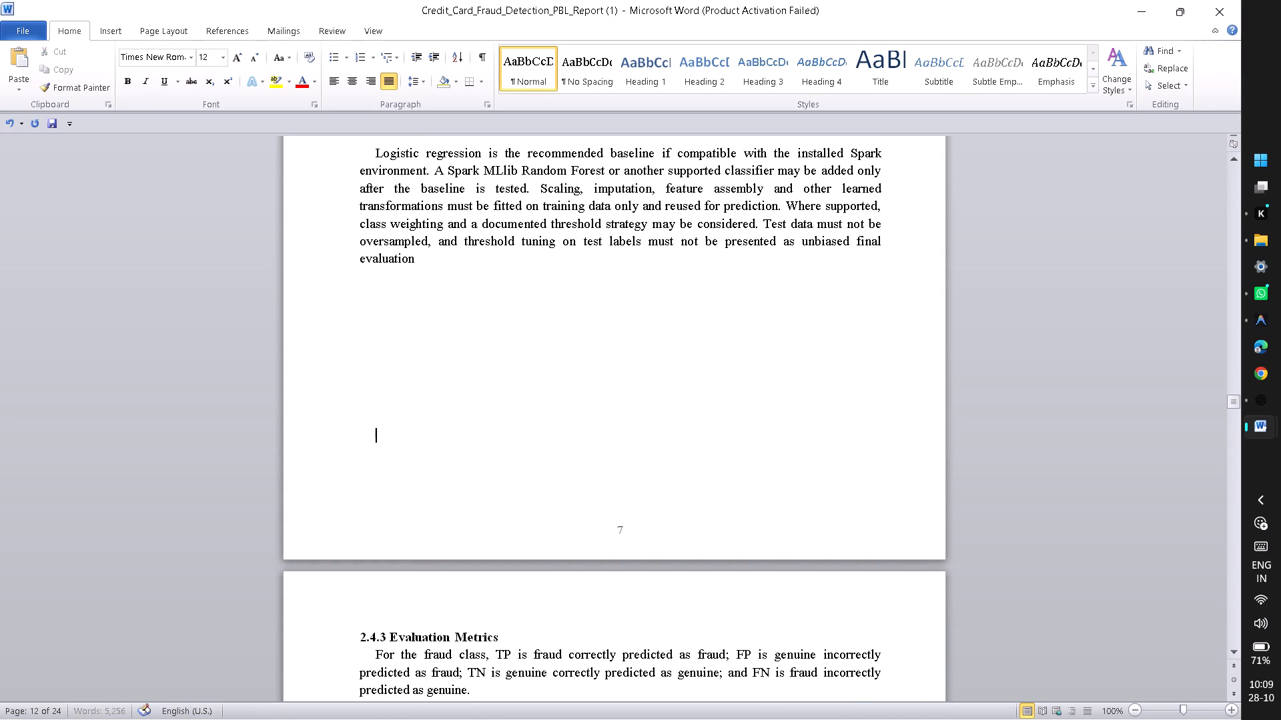
Review the page layout from the 2.4.3 Evaluation Metrics table to the section 2.5 heading.
scroll(431, 463, down, 14)
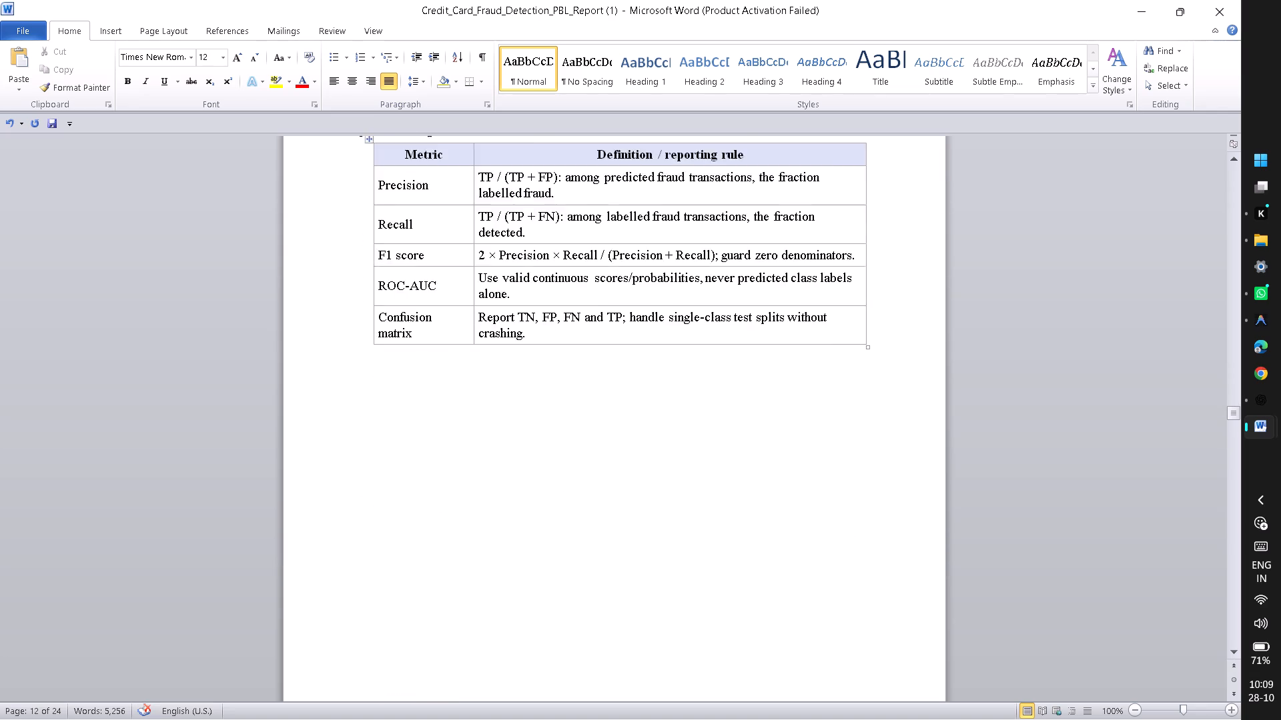
scroll(431, 463, up, 20)
scroll(431, 463, up, 2)
scroll(431, 463, down, 17)
scroll(431, 463, down, 4)
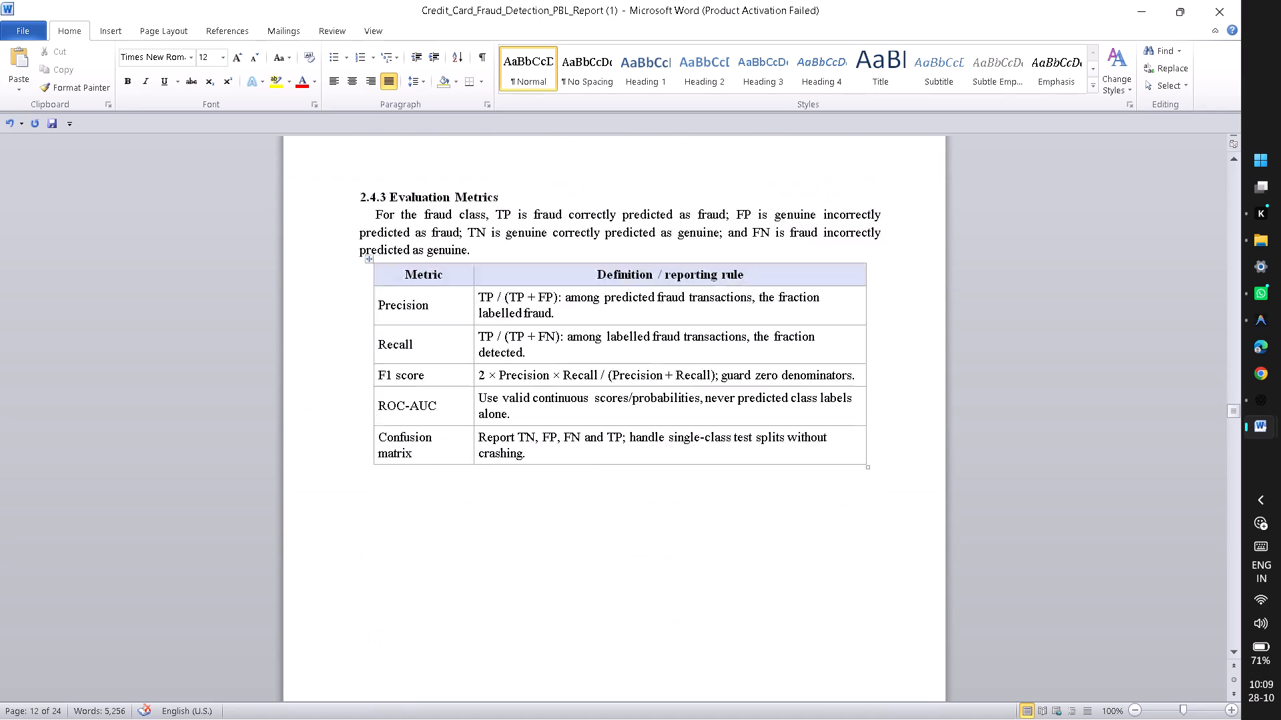
scroll(431, 463, down, 4)
scroll(431, 463, up, 1)
scroll(431, 463, down, 17)
scroll(431, 463, up, 4)
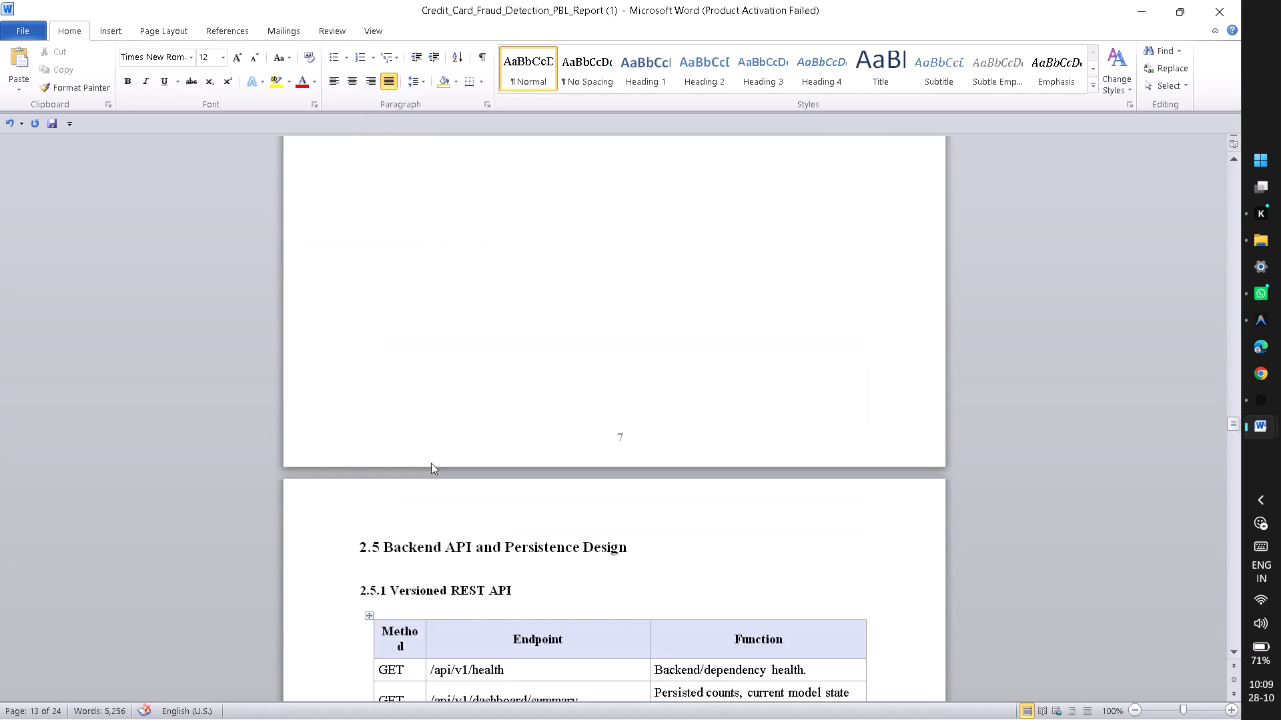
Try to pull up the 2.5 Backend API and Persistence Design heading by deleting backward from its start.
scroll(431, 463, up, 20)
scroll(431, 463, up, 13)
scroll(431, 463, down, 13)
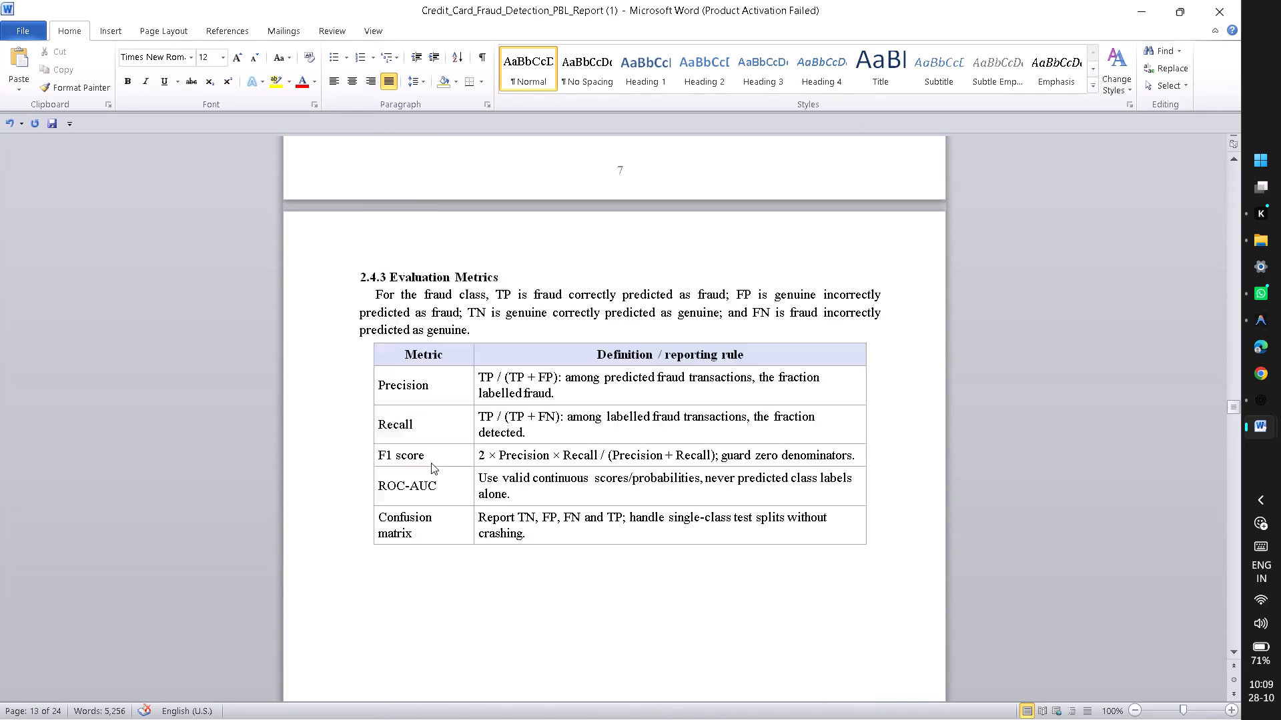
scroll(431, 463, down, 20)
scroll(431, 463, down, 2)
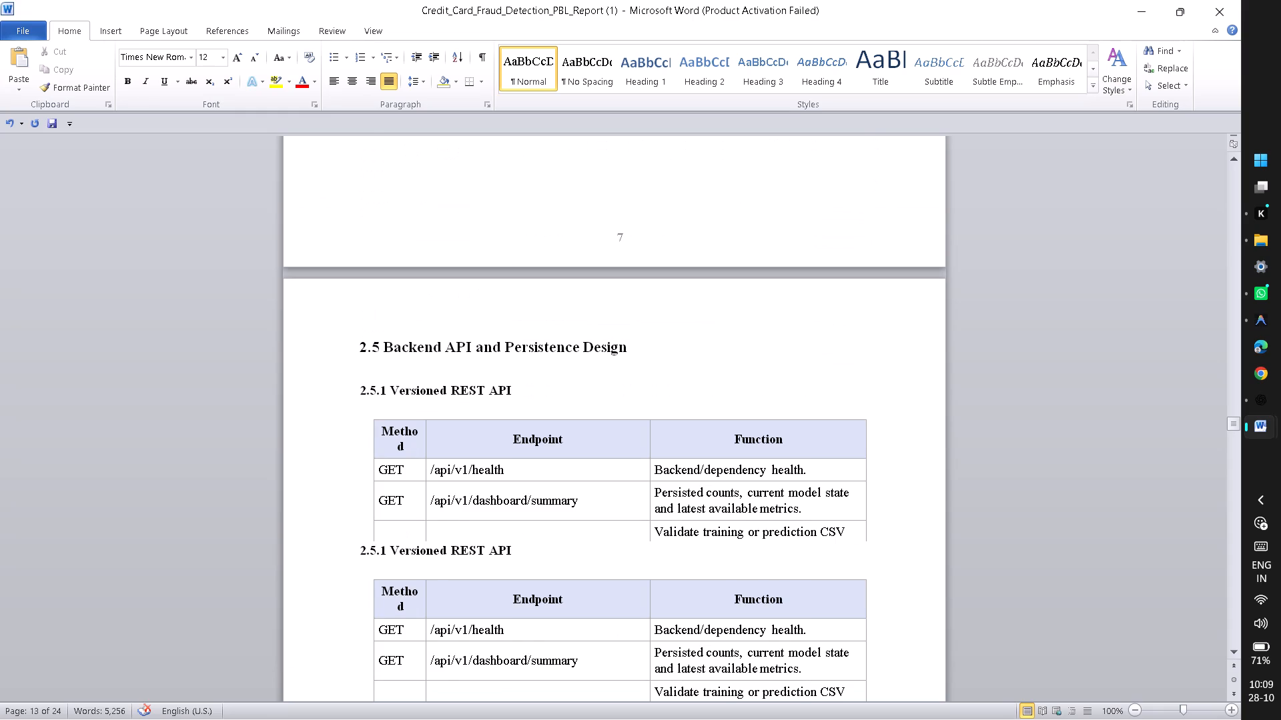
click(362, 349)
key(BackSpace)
Review the page layout from section 2.4.3 Evaluation Metrics through section 3.1 Modules Implementation.
scroll(437, 378, up, 9)
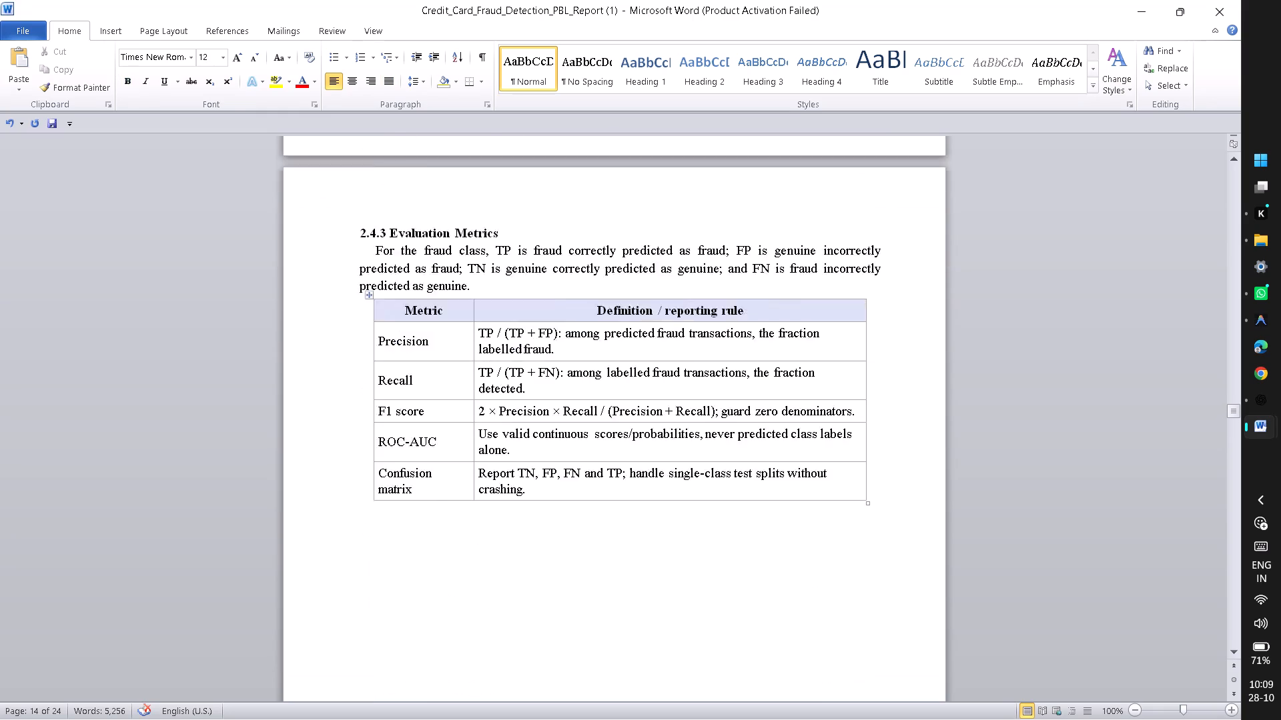
scroll(437, 378, up, 2)
scroll(437, 378, down, 20)
scroll(437, 378, down, 17)
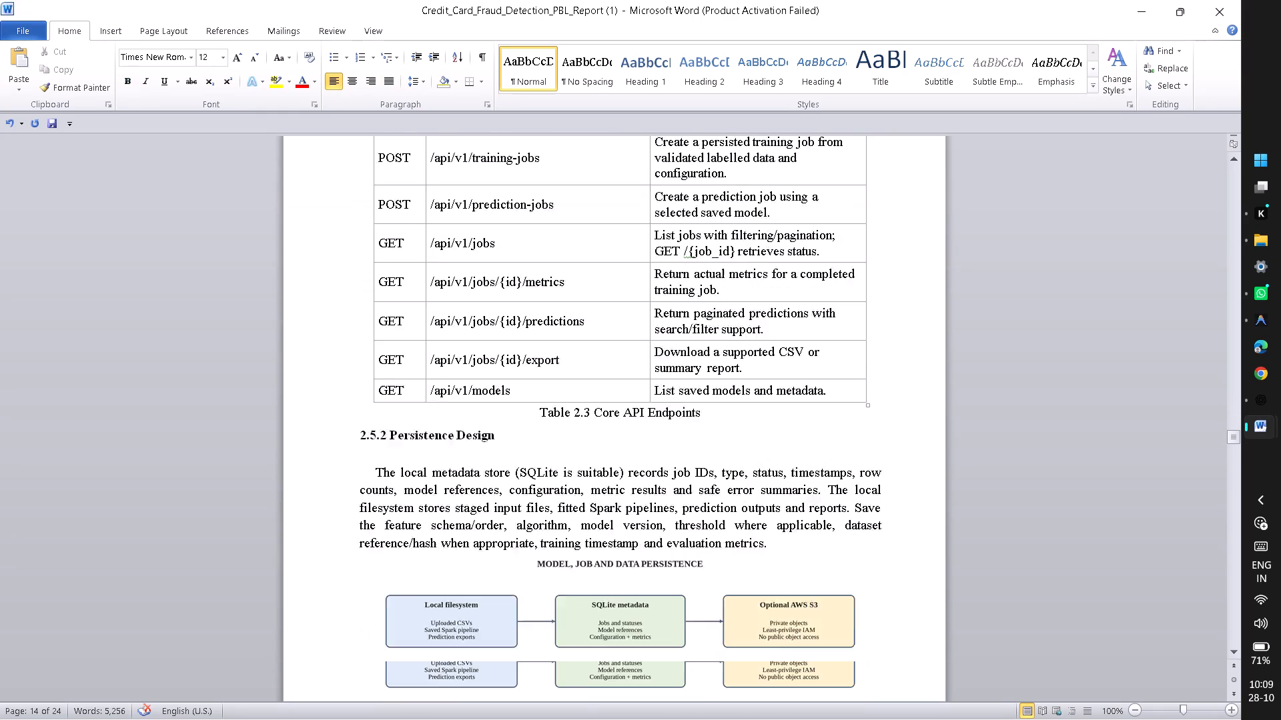
scroll(437, 378, down, 14)
scroll(437, 378, down, 17)
scroll(437, 378, up, 14)
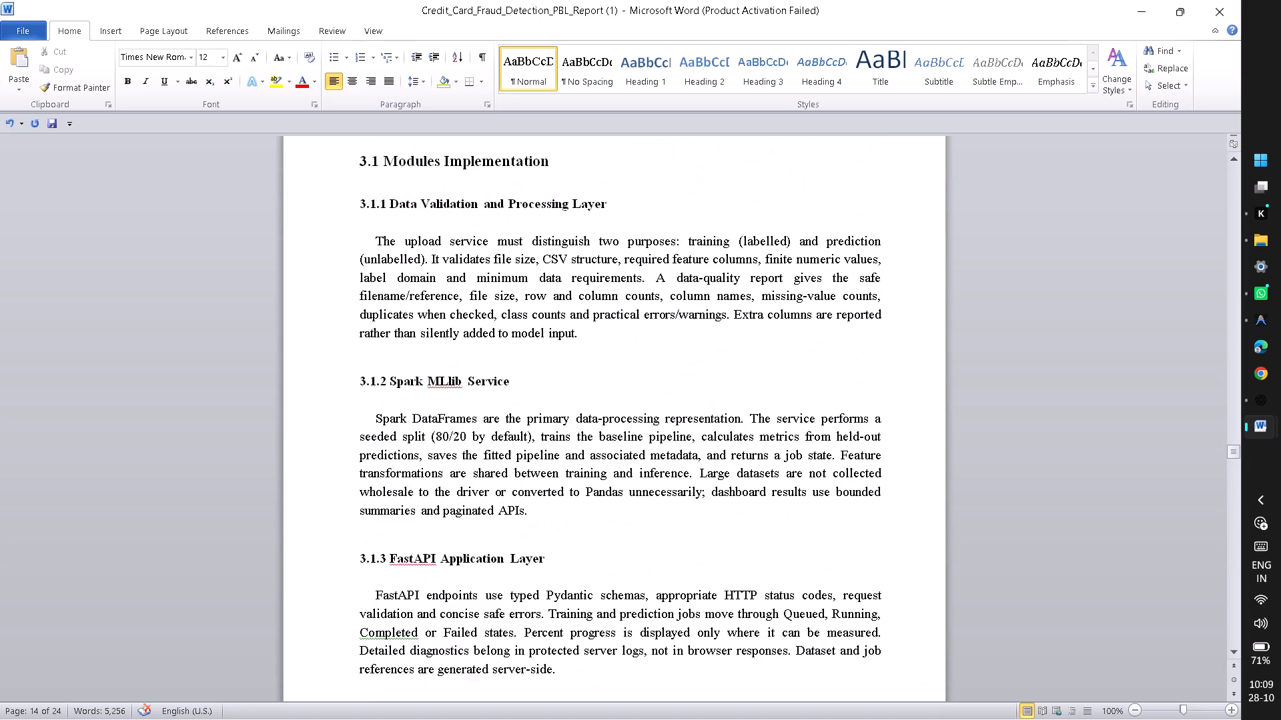
scroll(438, 376, up, 20)
scroll(438, 376, up, 13)
scroll(438, 375, up, 11)
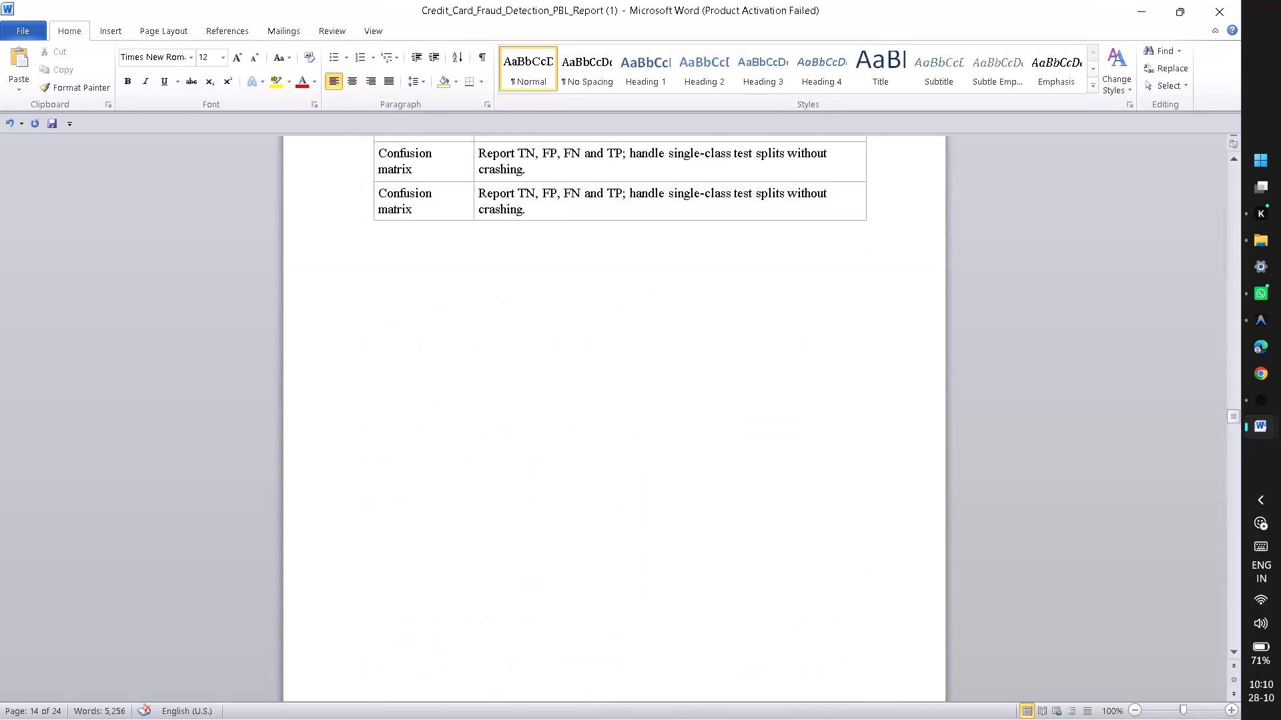
scroll(438, 375, up, 20)
scroll(438, 375, up, 7)
scroll(439, 375, down, 14)
Undo the edit before the 2.5 heading and all the blank lines inserted between the 2.4.2 paragraph and the 2.4.3 heading.
key(ctrl+z)
key(ctrl+z)
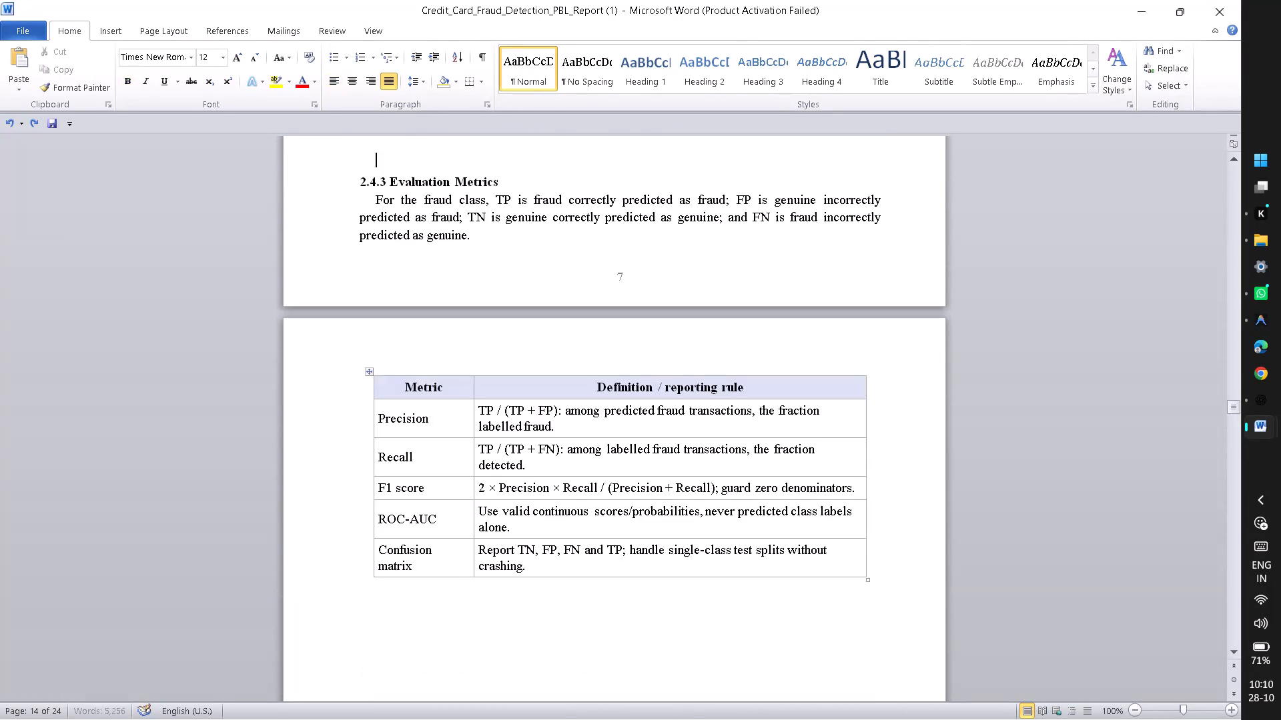
scroll(440, 375, up, 13)
scroll(440, 375, down, 5)
key(ctrl+z)
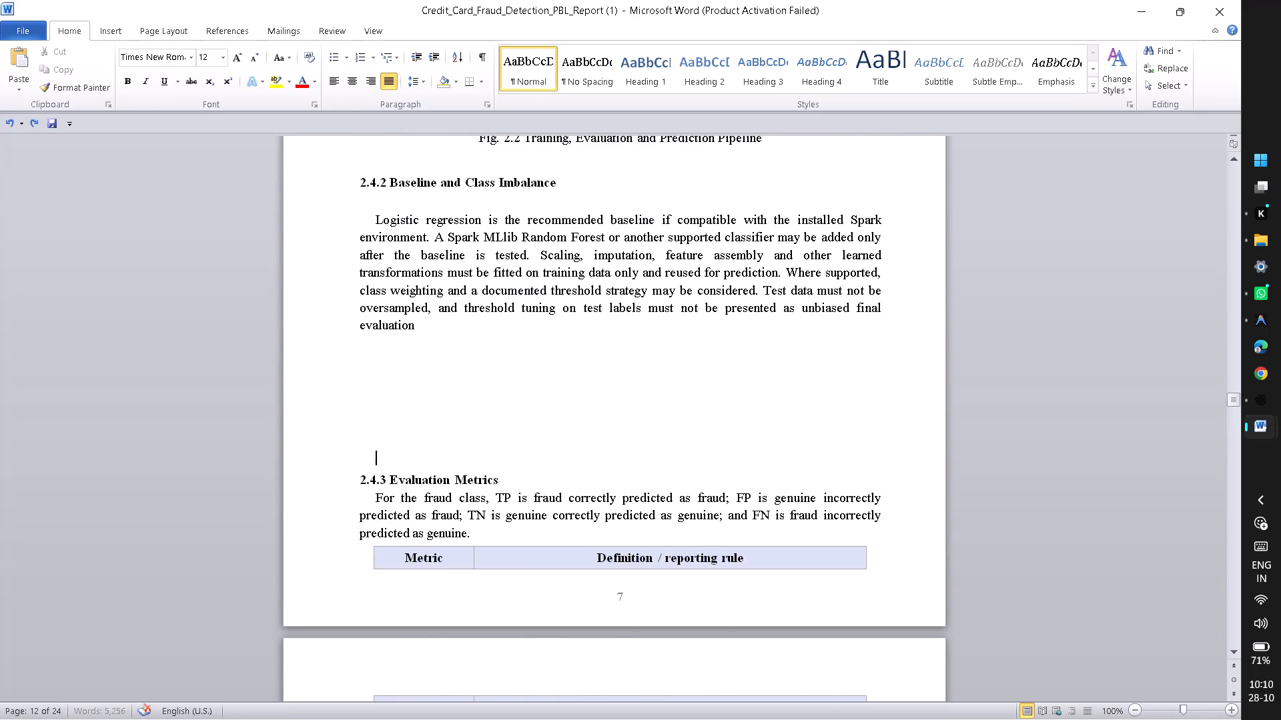
key(ctrl+z)
key(ctrl+z)
key(ctrl+z)
key(ctrl+z)
key(ctrl+z)
key(ctrl+z)
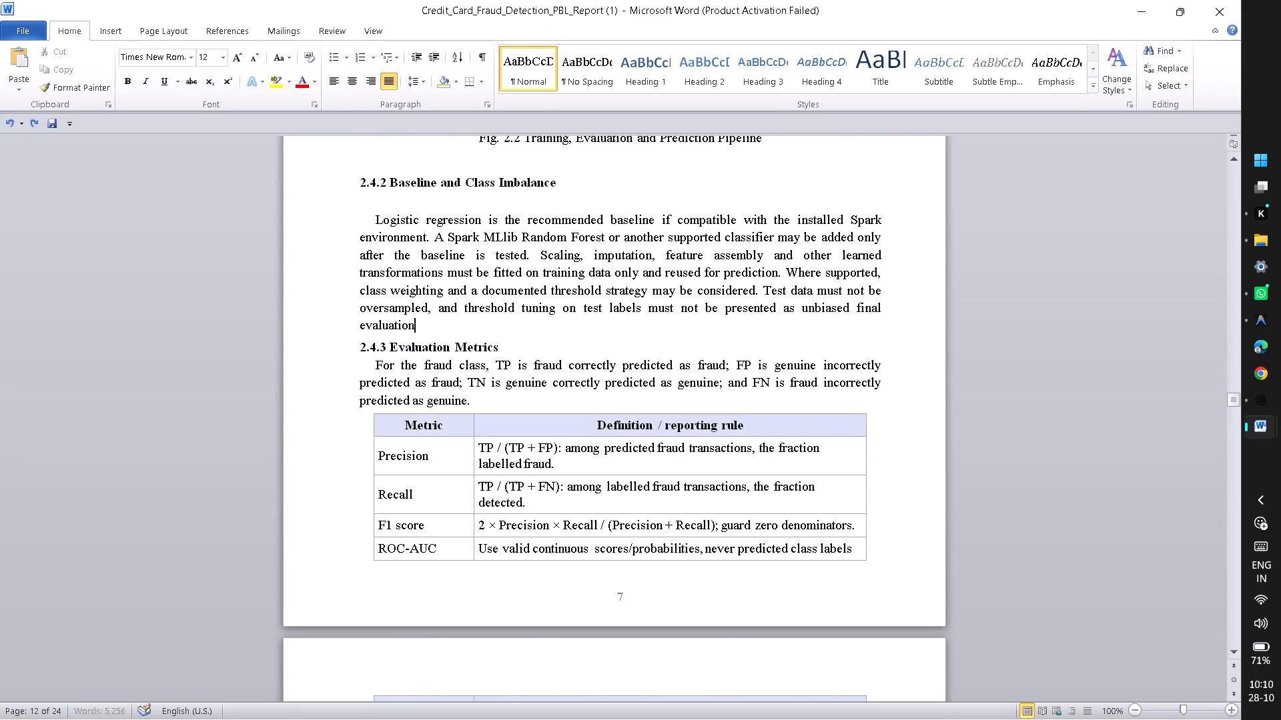
Select the Fig. 2.2 pipeline diagram in section 2.4.1 and set its font size to 12.
scroll(440, 376, down, 7)
scroll(440, 376, up, 18)
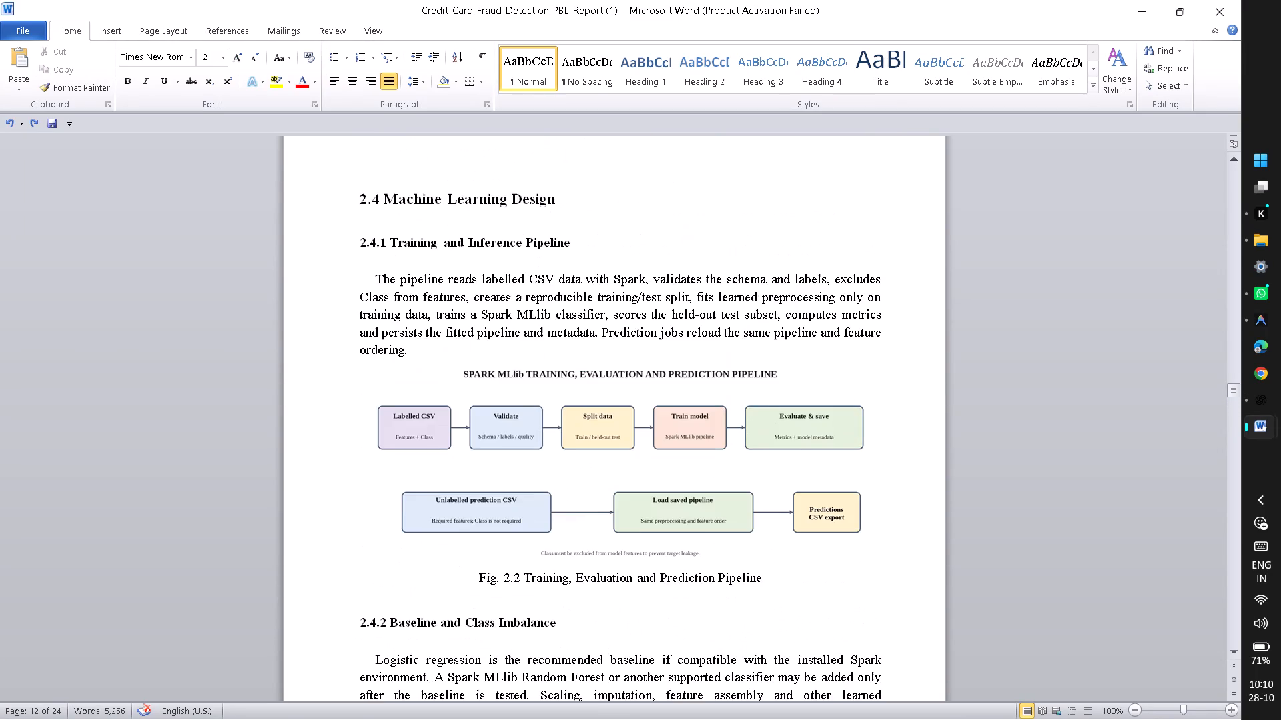
scroll(435, 383, up, 1)
scroll(435, 383, down, 10)
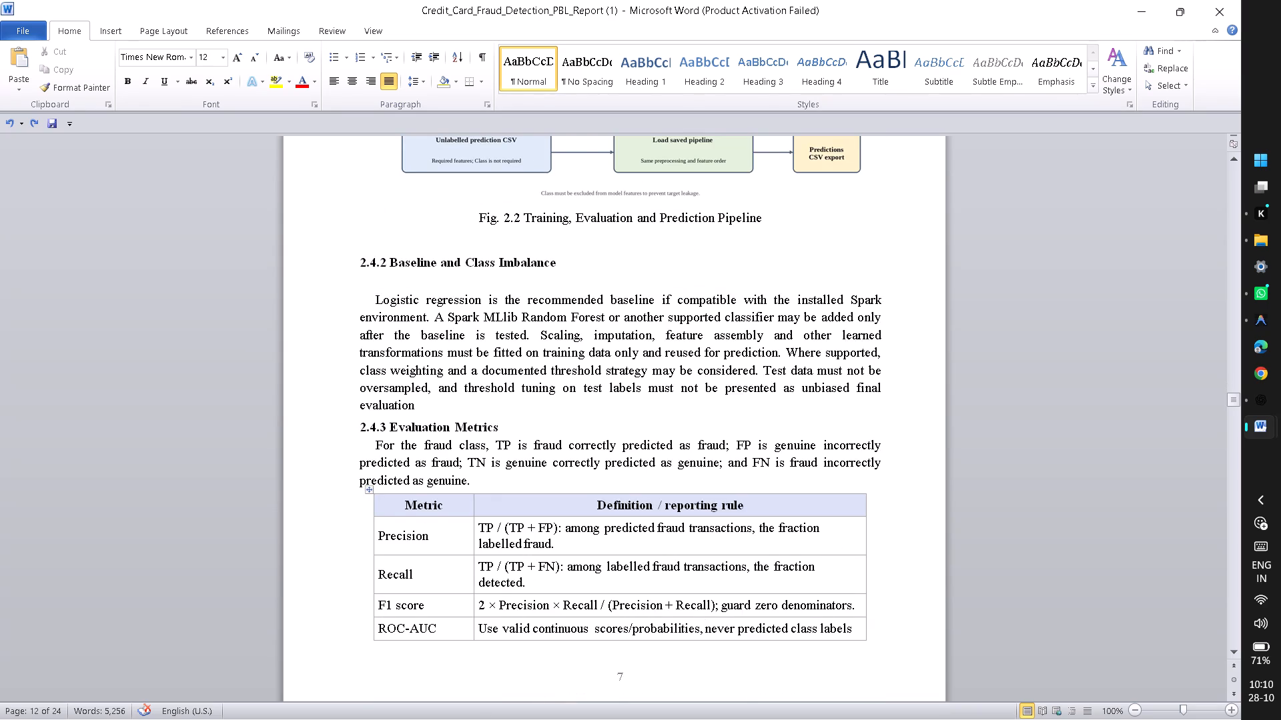
scroll(388, 288, up, 10)
scroll(387, 298, down, 5)
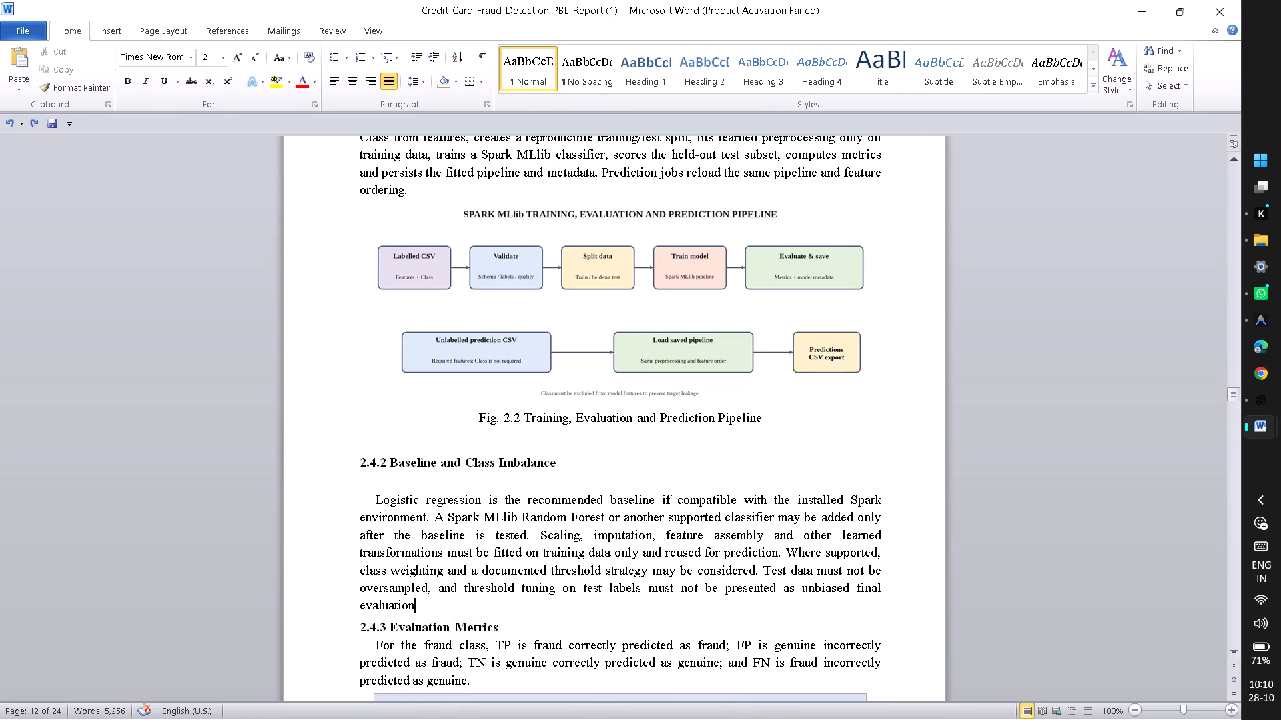
click(412, 239)
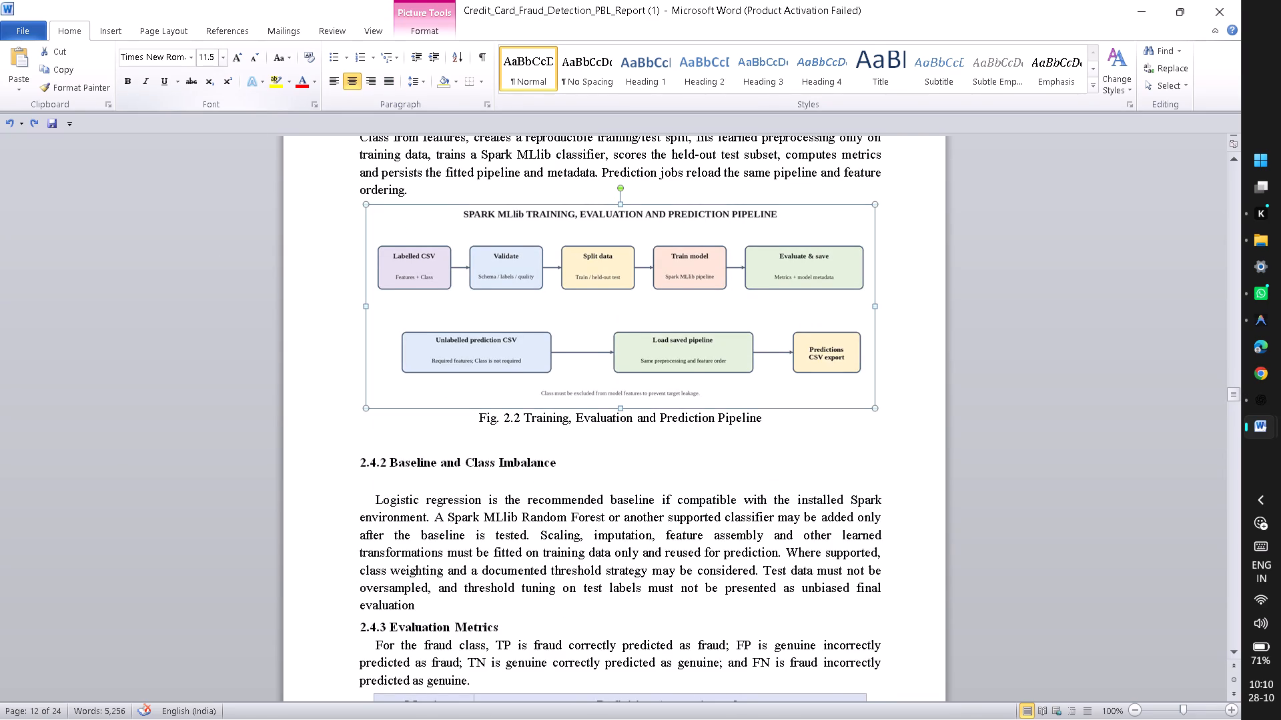
click(215, 58)
click(220, 61)
click(209, 127)
Shrink the Fig. 2.2 pipeline diagram proportionally in two passes to bring more of the 2.4.3 metrics table onto its page.
drag(874, 405, 873, 405)
drag(873, 405, 834, 337)
scroll(849, 403, down, 13)
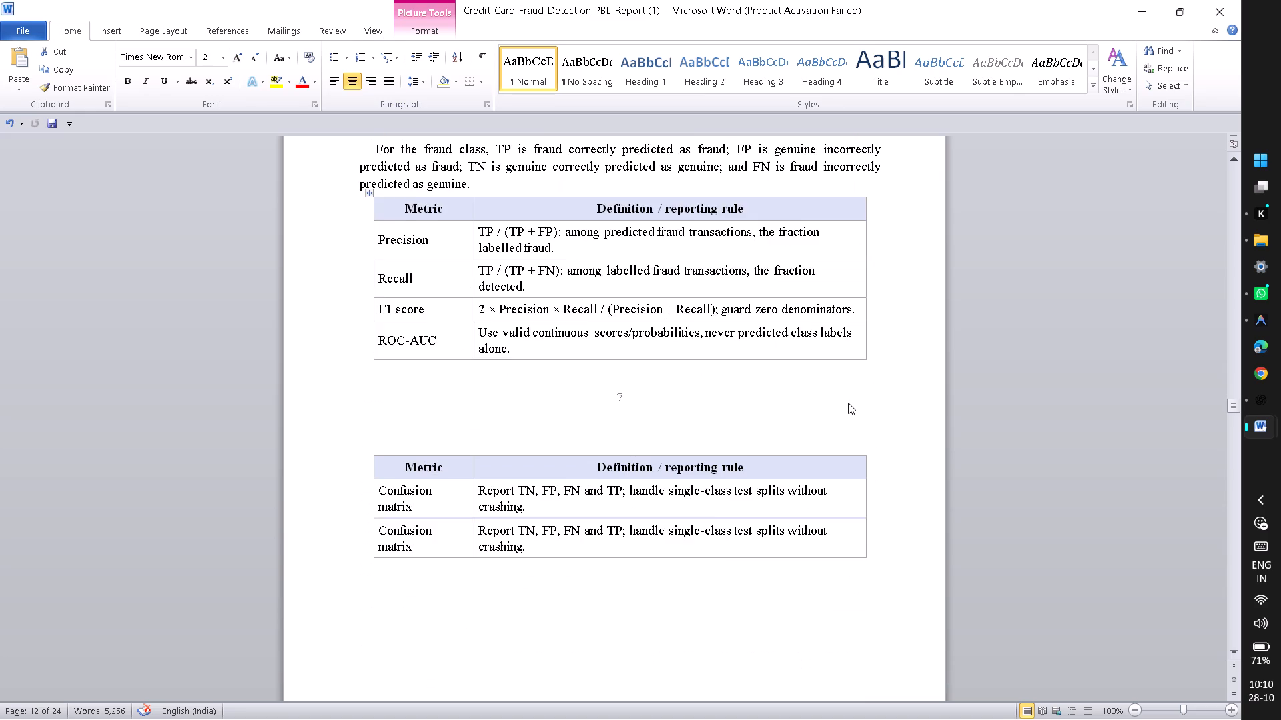
scroll(847, 403, up, 13)
scroll(656, 422, up, 3)
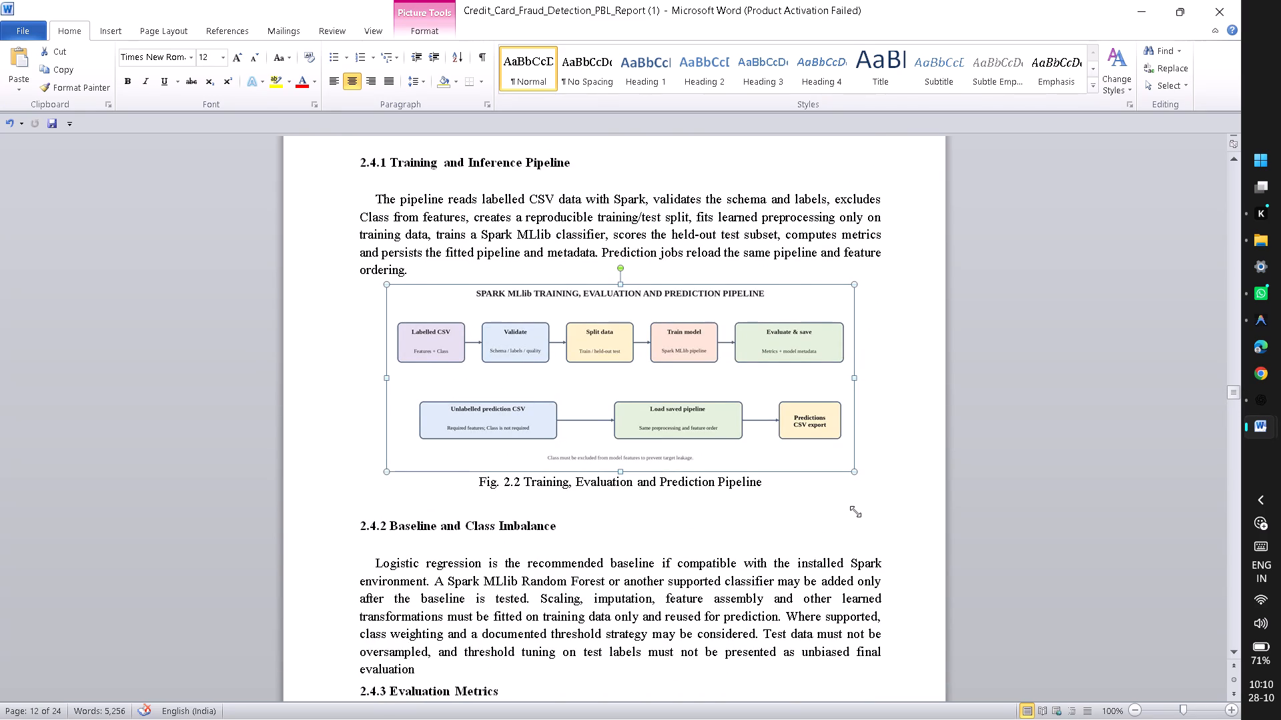
drag(854, 510, 803, 437)
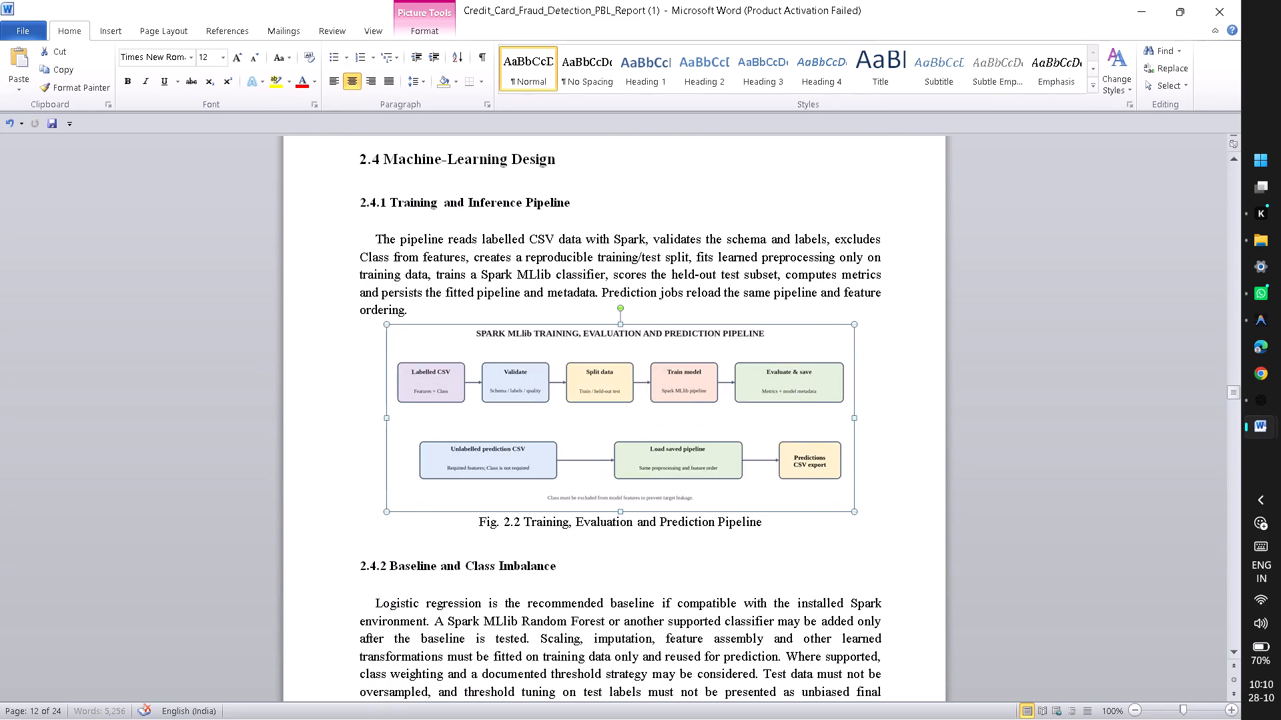
scroll(824, 534, down, 14)
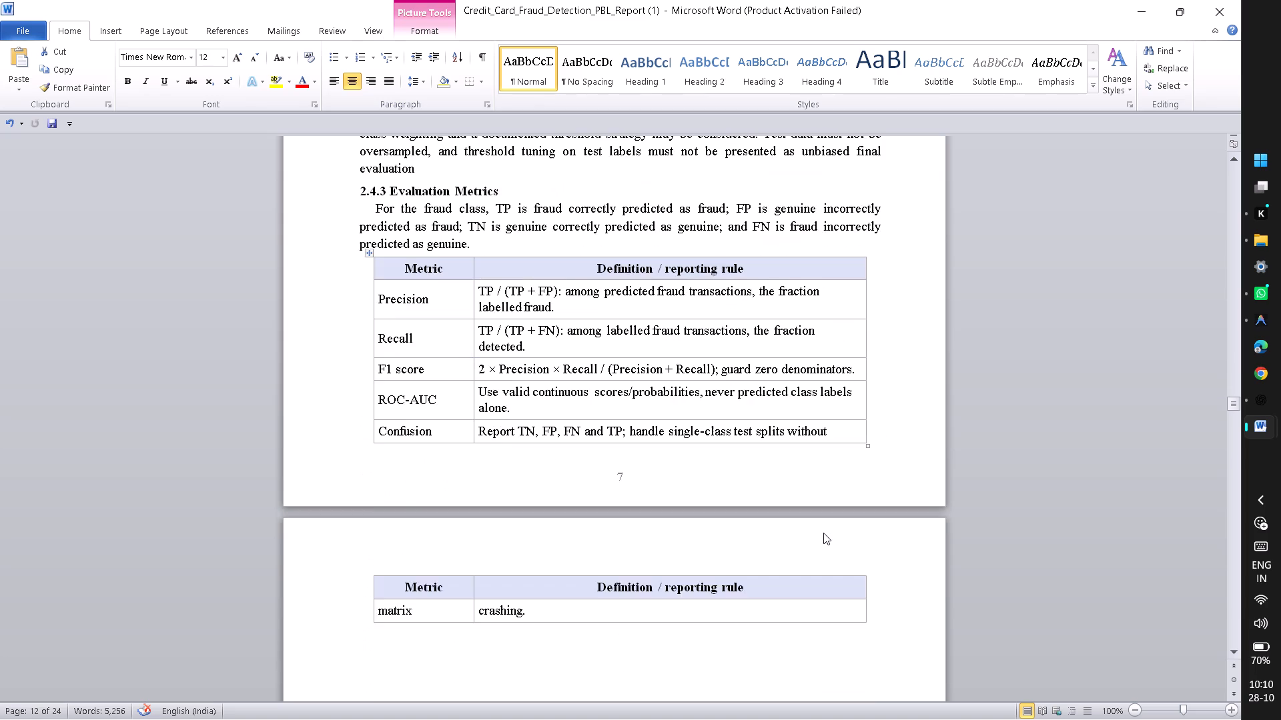
Shrink the Fig. 2.2 diagram further and fine-tune its size so the whole 2.4.3 metrics table fits on one page.
scroll(823, 532, up, 18)
scroll(804, 523, down, 6)
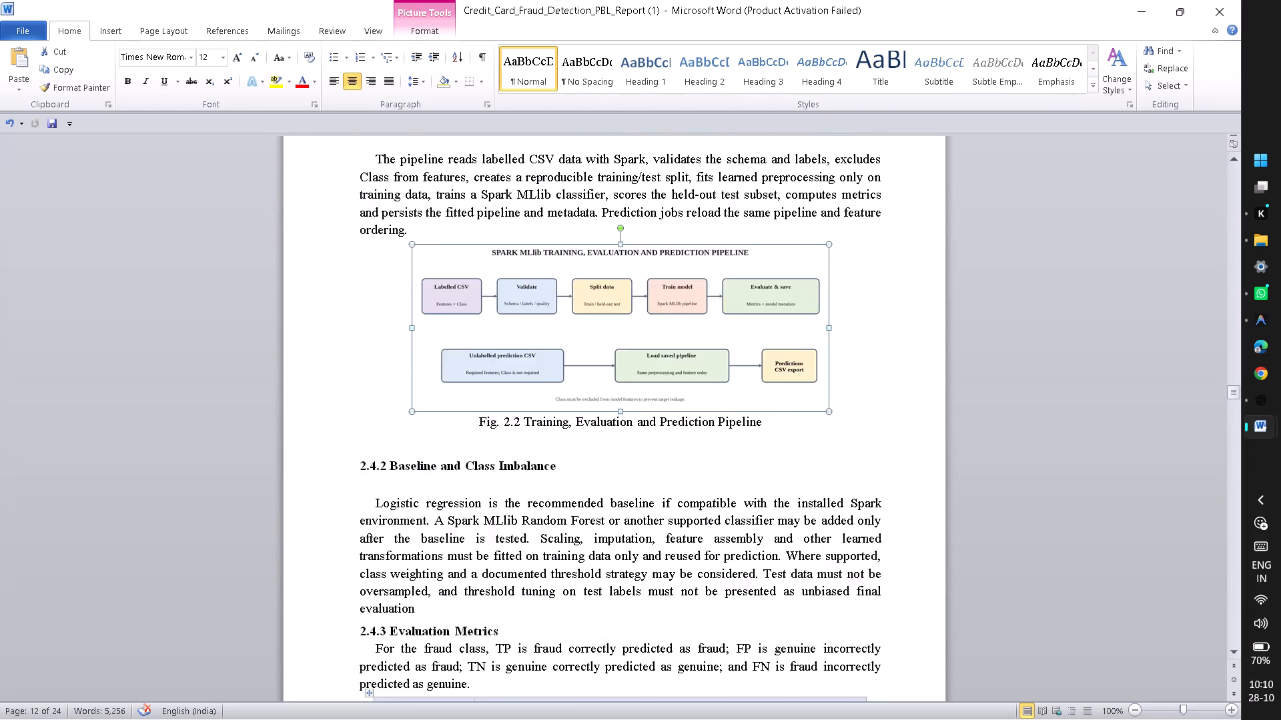
scroll(804, 523, up, 5)
scroll(804, 523, down, 5)
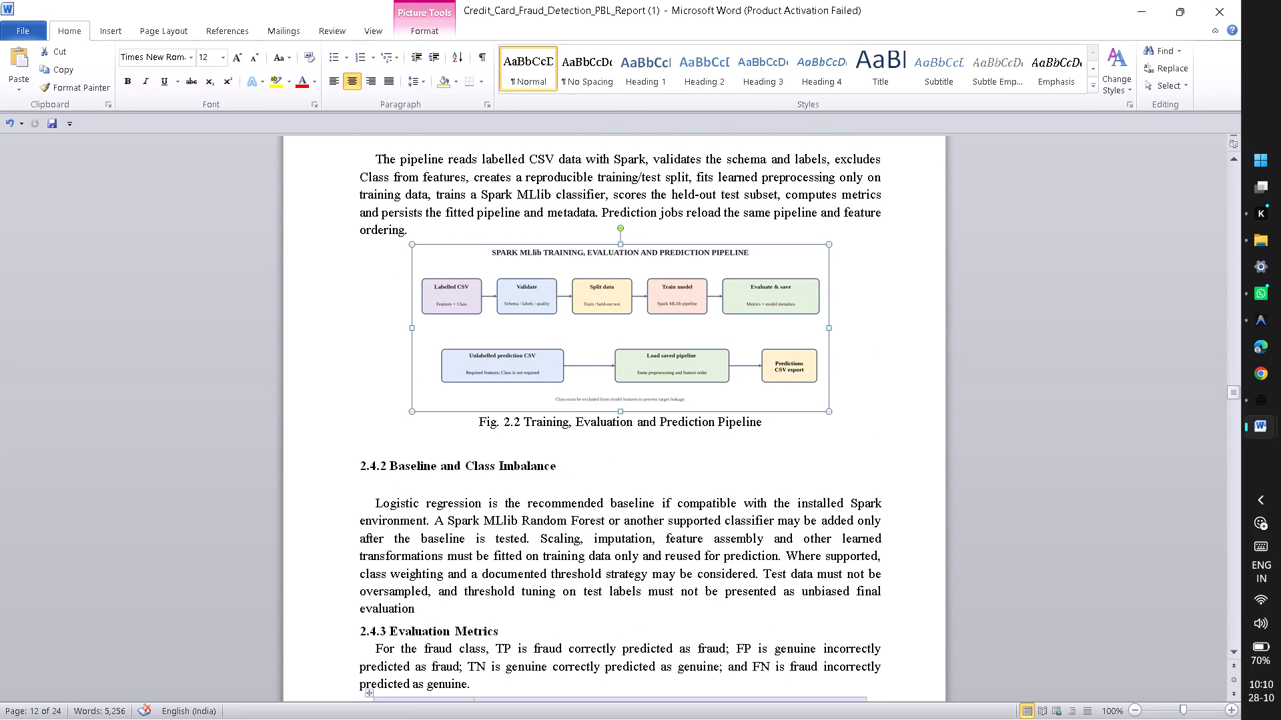
scroll(468, 565, down, 8)
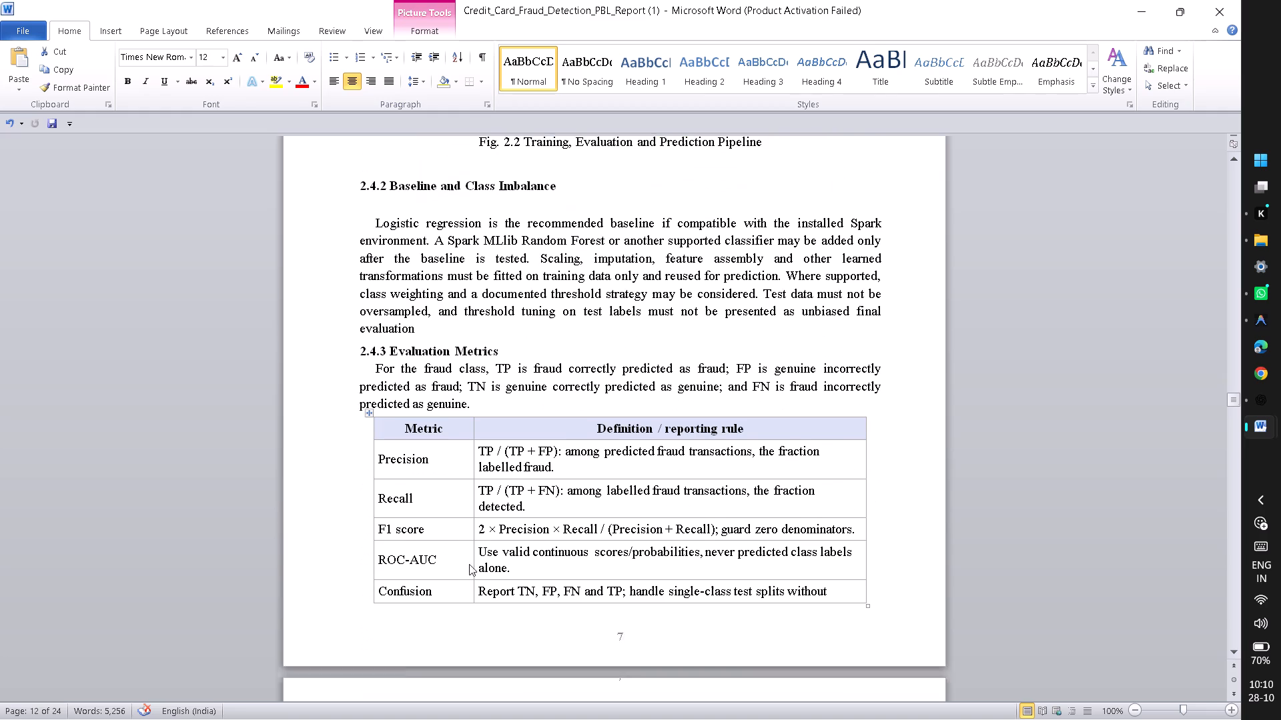
scroll(469, 564, down, 4)
scroll(469, 564, up, 12)
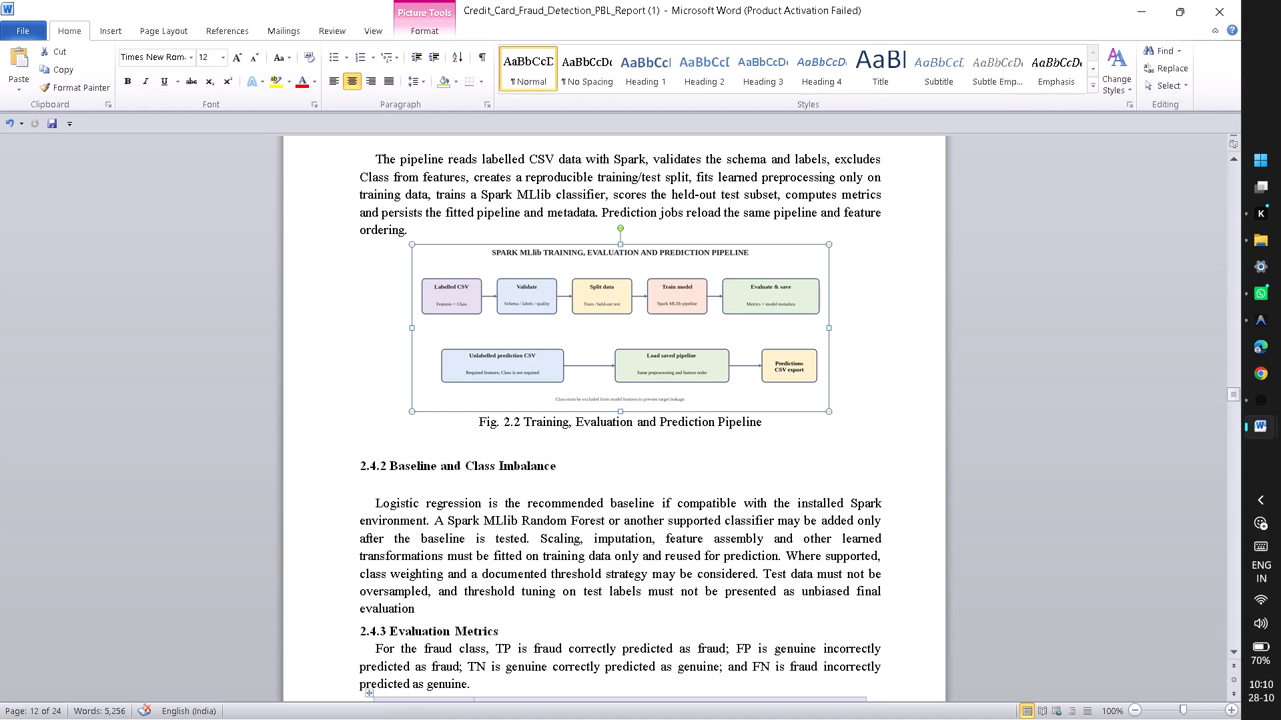
drag(827, 410, 793, 370)
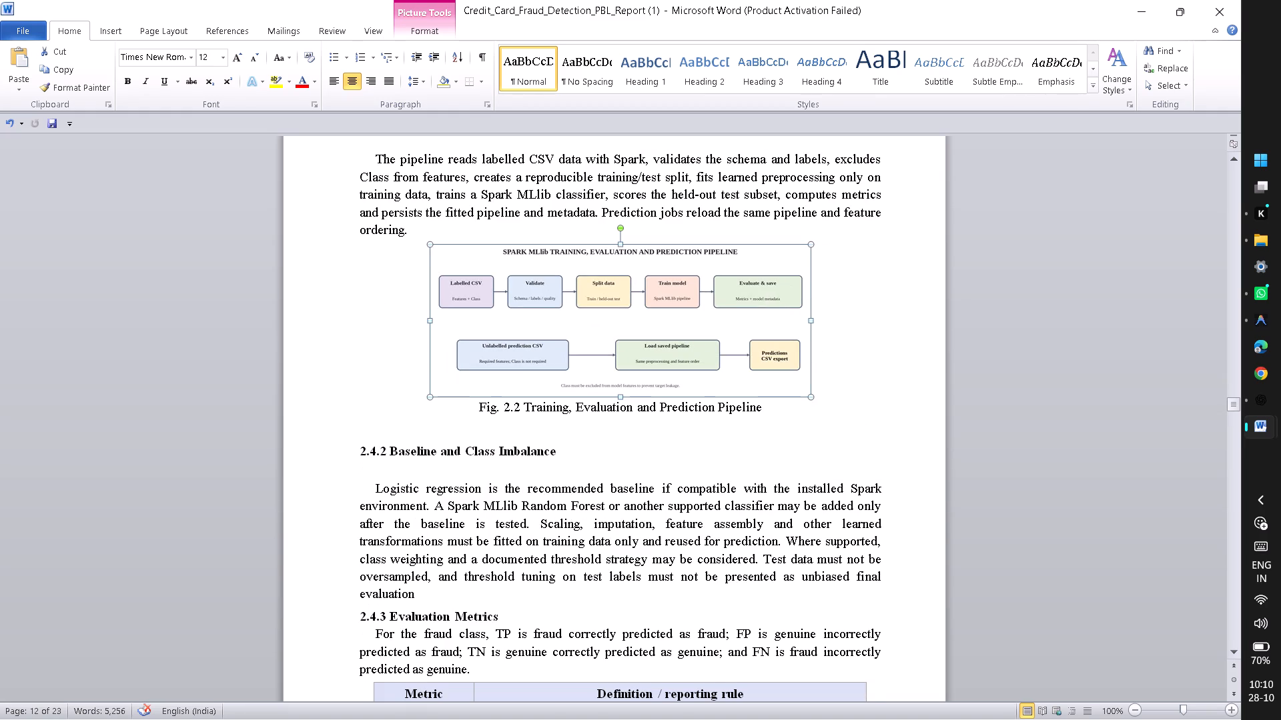
drag(811, 394, 817, 398)
scroll(462, 423, down, 4)
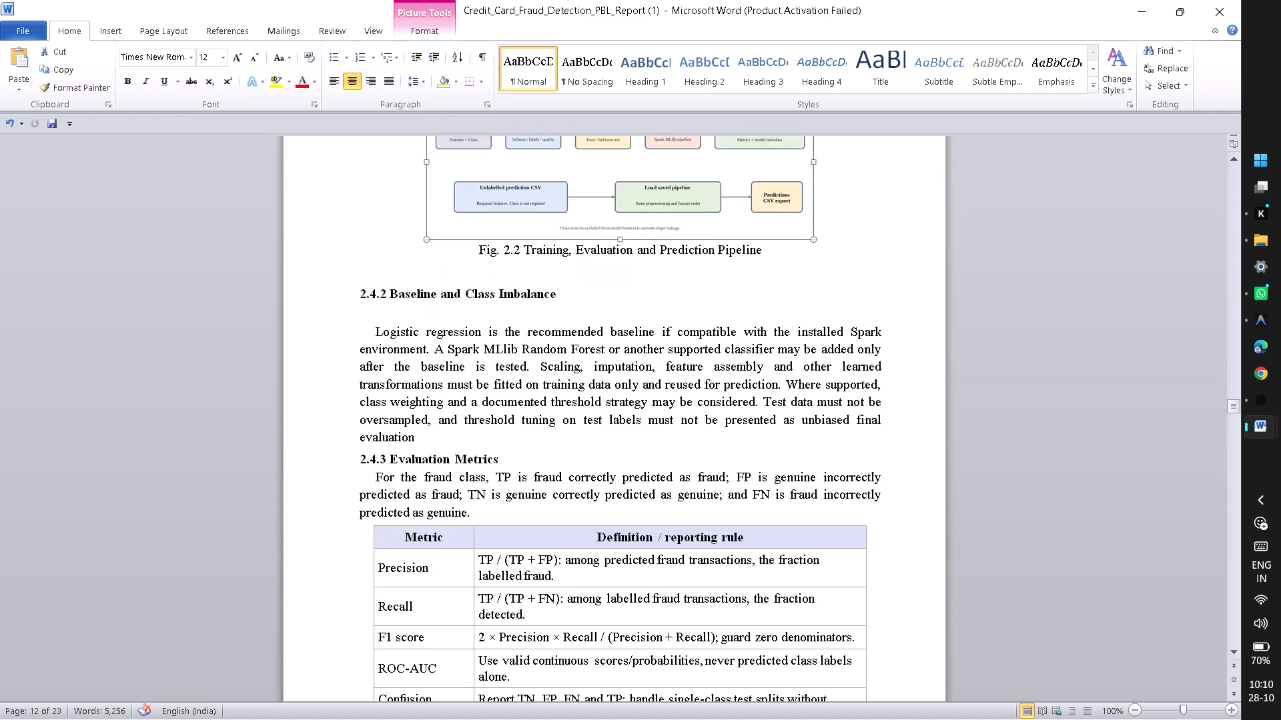
scroll(462, 423, down, 14)
scroll(464, 423, up, 6)
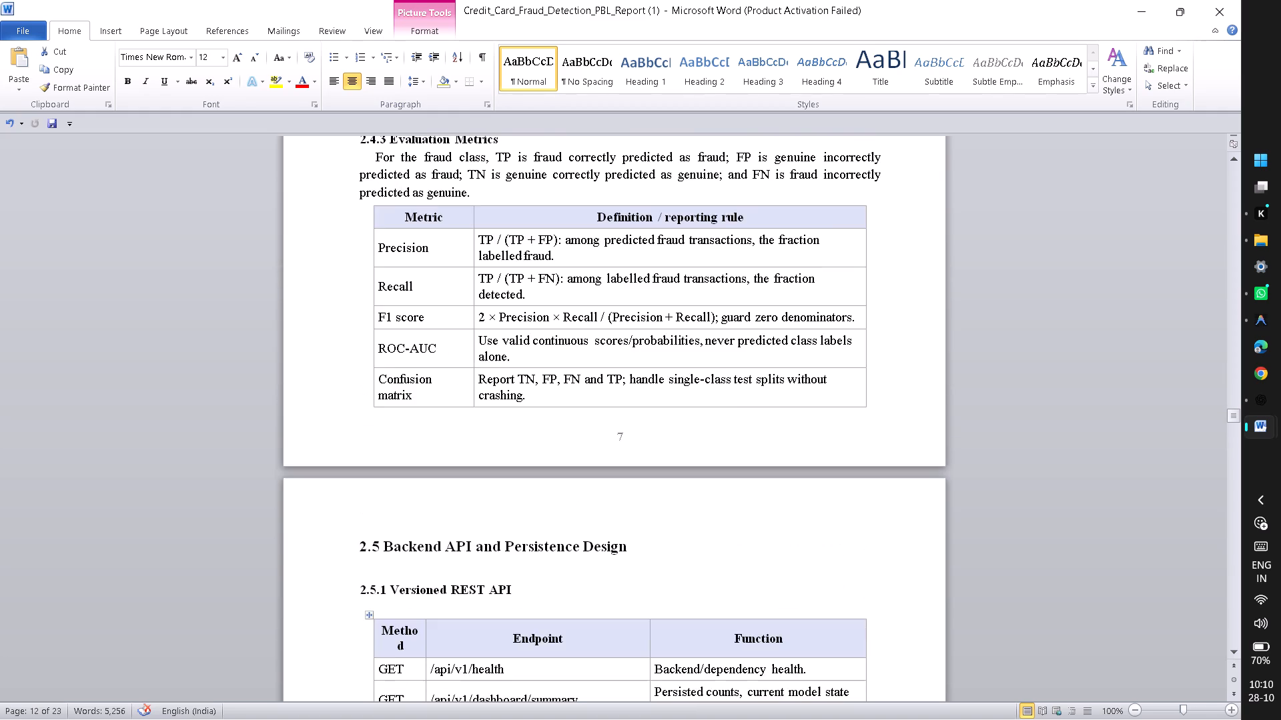
Review the page layout from the resized Fig. 2.2 diagram through section 2.5 and the Fig. 2.3 caption.
scroll(466, 423, up, 12)
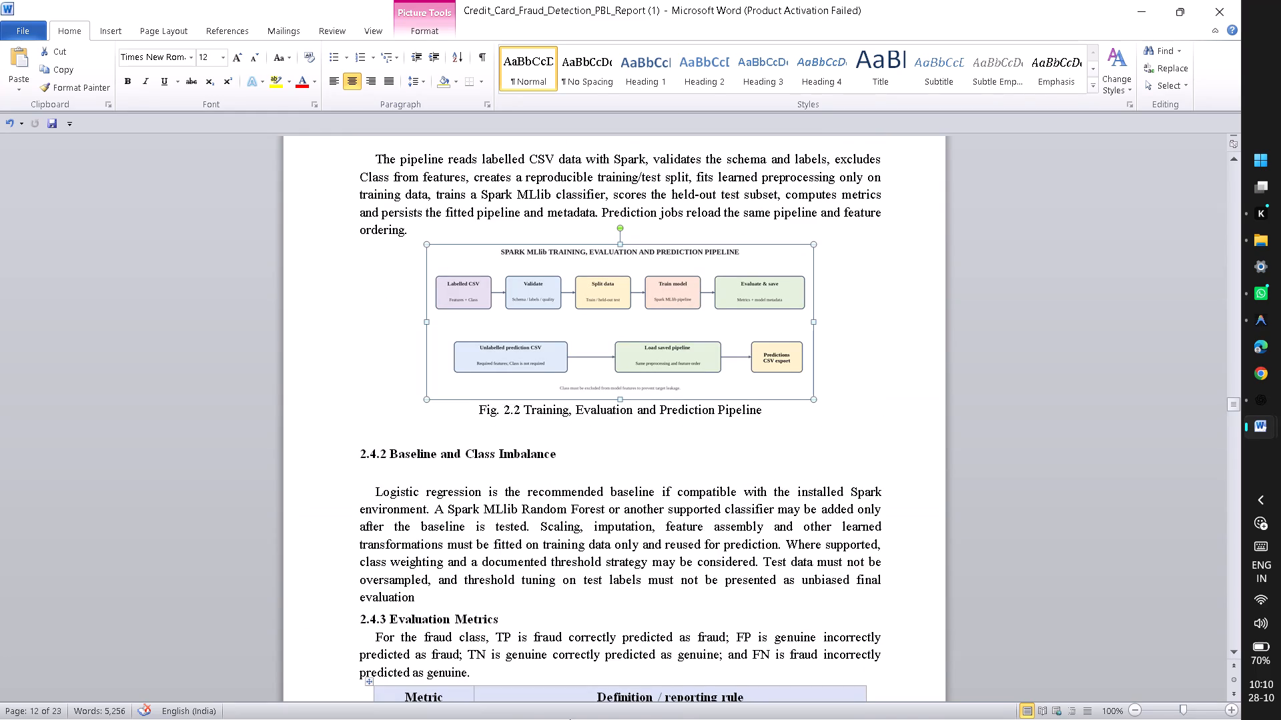
scroll(509, 711, up, 4)
scroll(354, 475, down, 4)
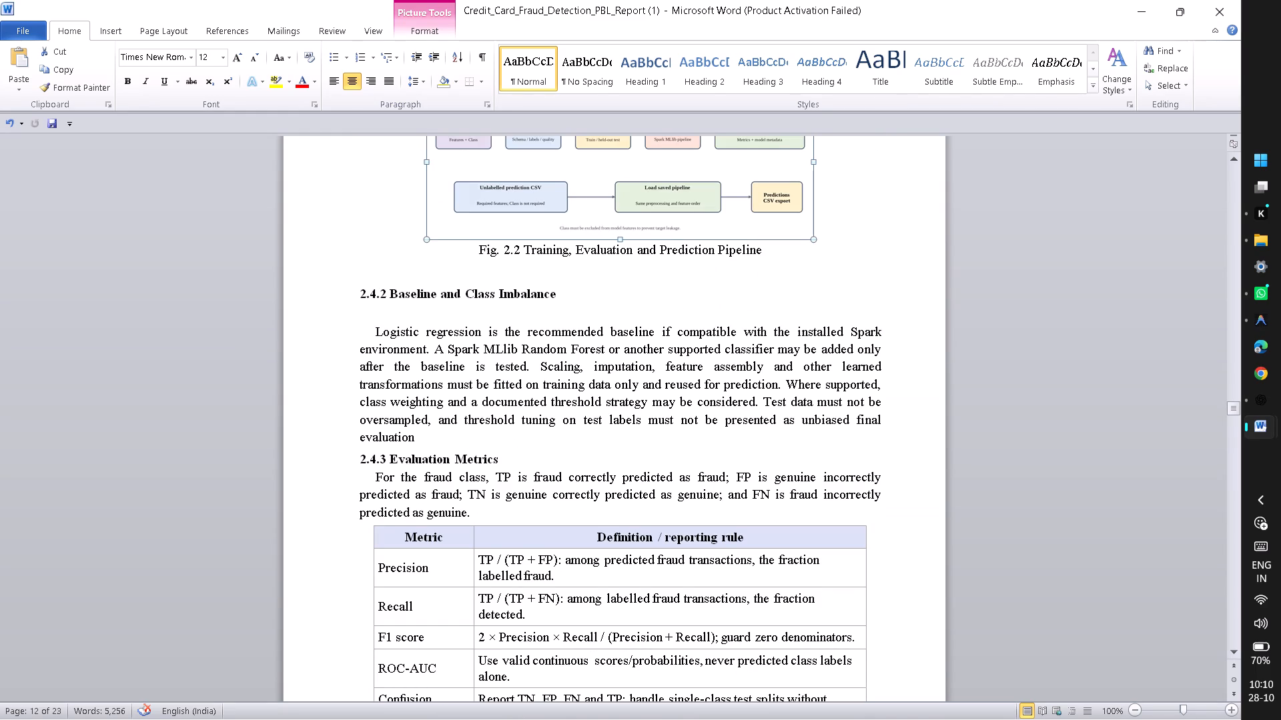
scroll(556, 427, down, 4)
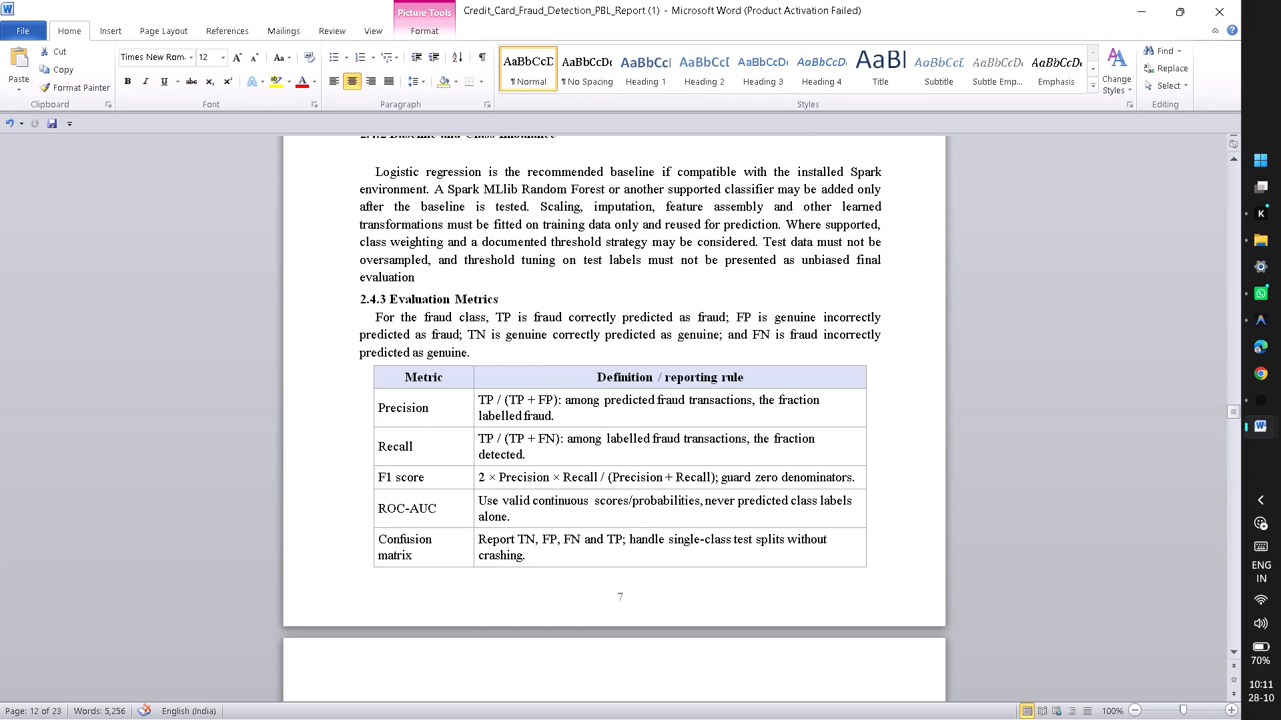
scroll(474, 351, down, 12)
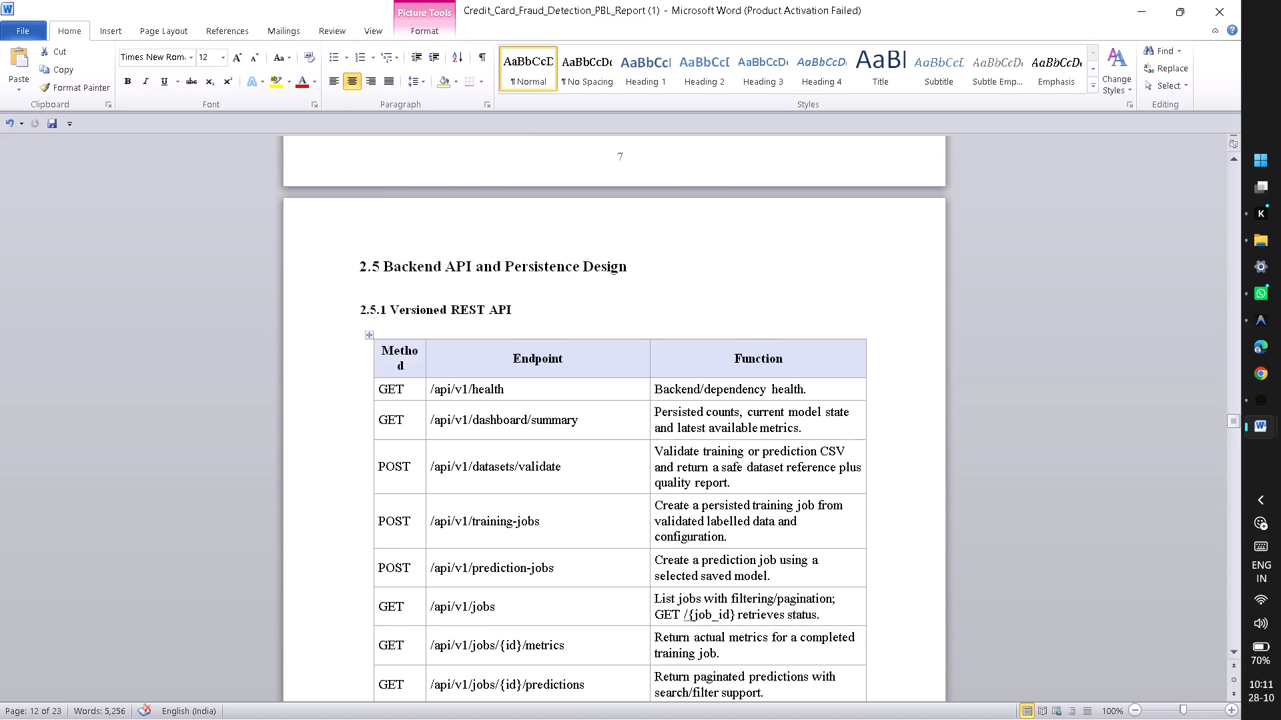
scroll(474, 350, down, 14)
scroll(474, 349, up, 3)
scroll(474, 349, down, 6)
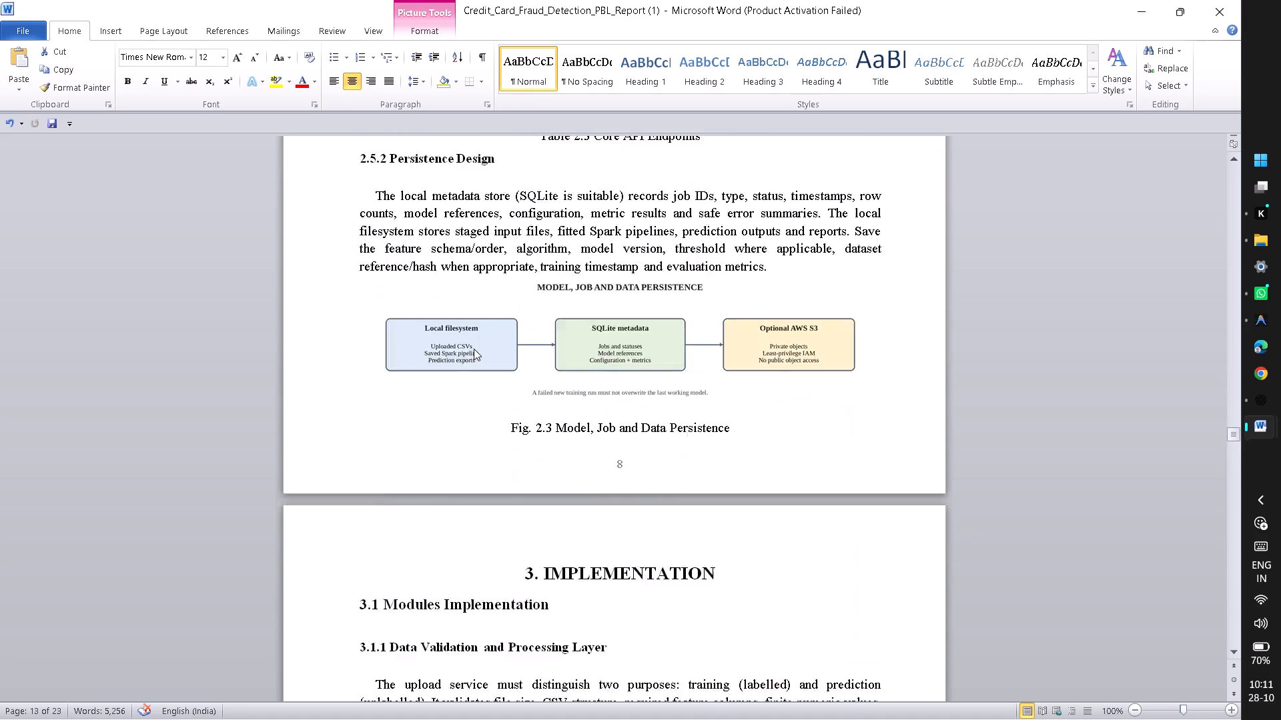
Review the layout of chapter 3 Implementation from section 3.1 to the section 3.3 Core Processing Logic listings.
scroll(474, 349, down, 15)
scroll(474, 349, down, 12)
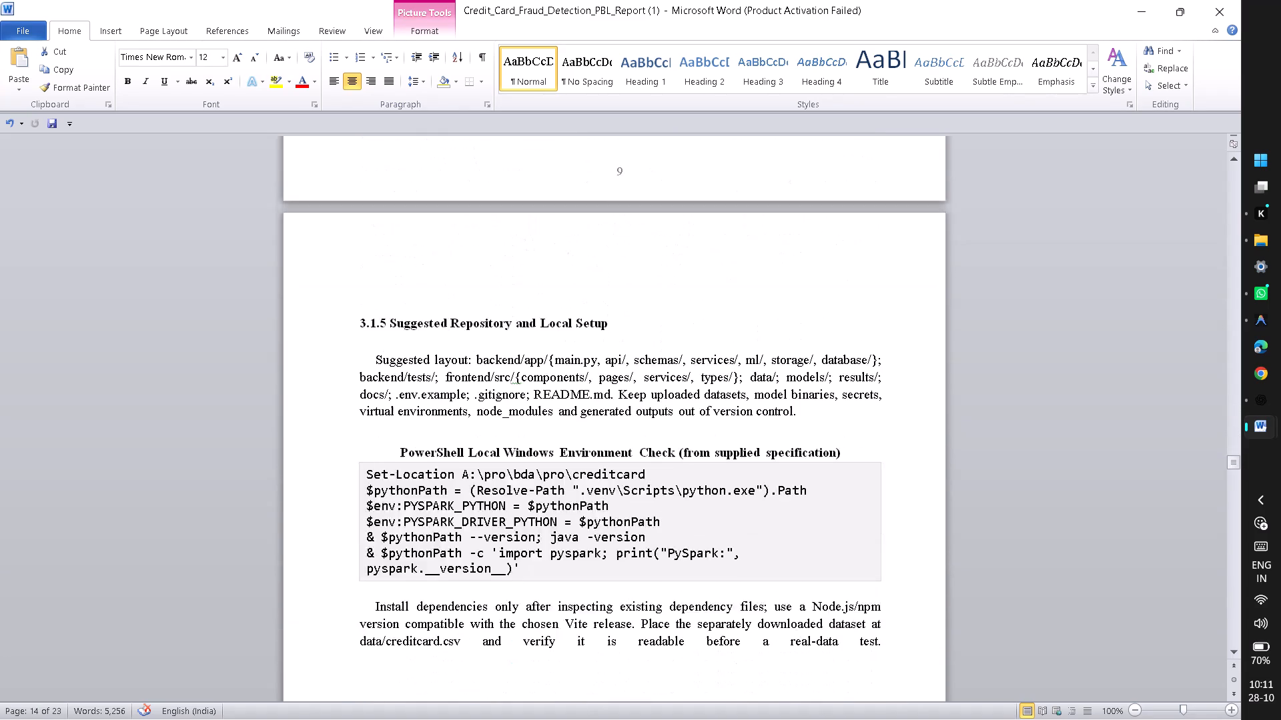
scroll(474, 349, down, 9)
scroll(474, 349, down, 15)
scroll(474, 349, down, 13)
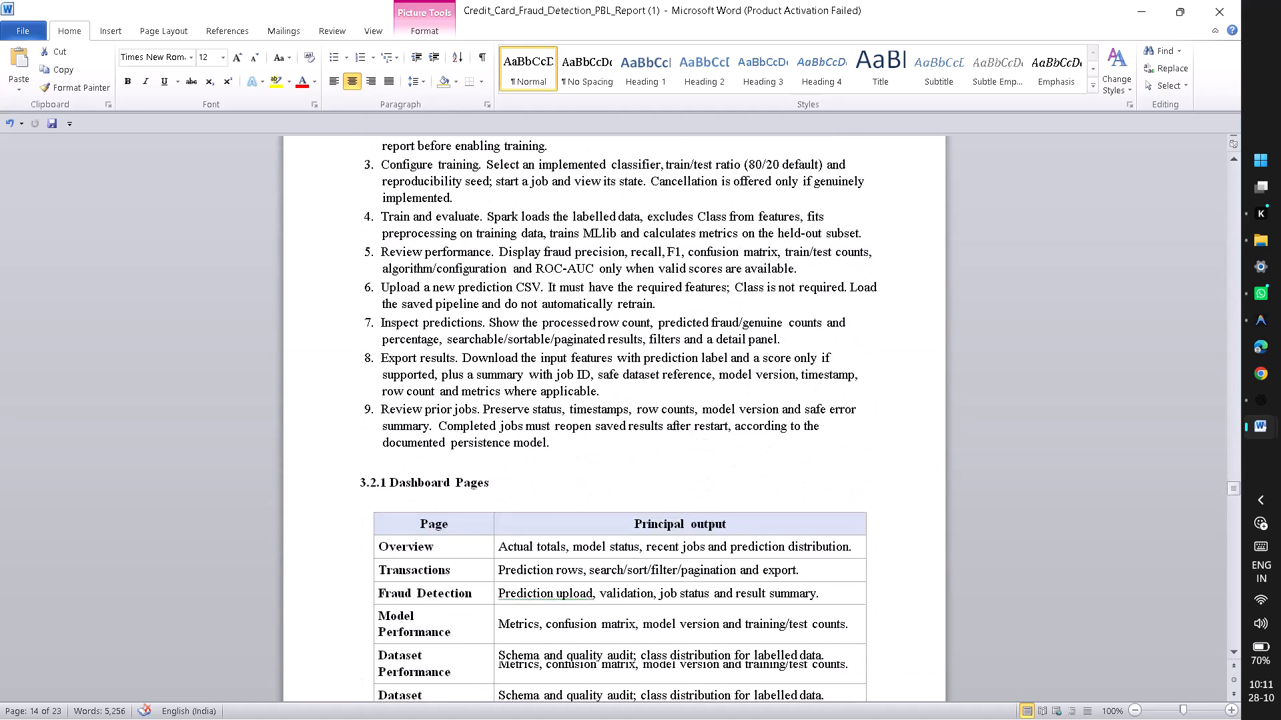
scroll(474, 349, down, 10)
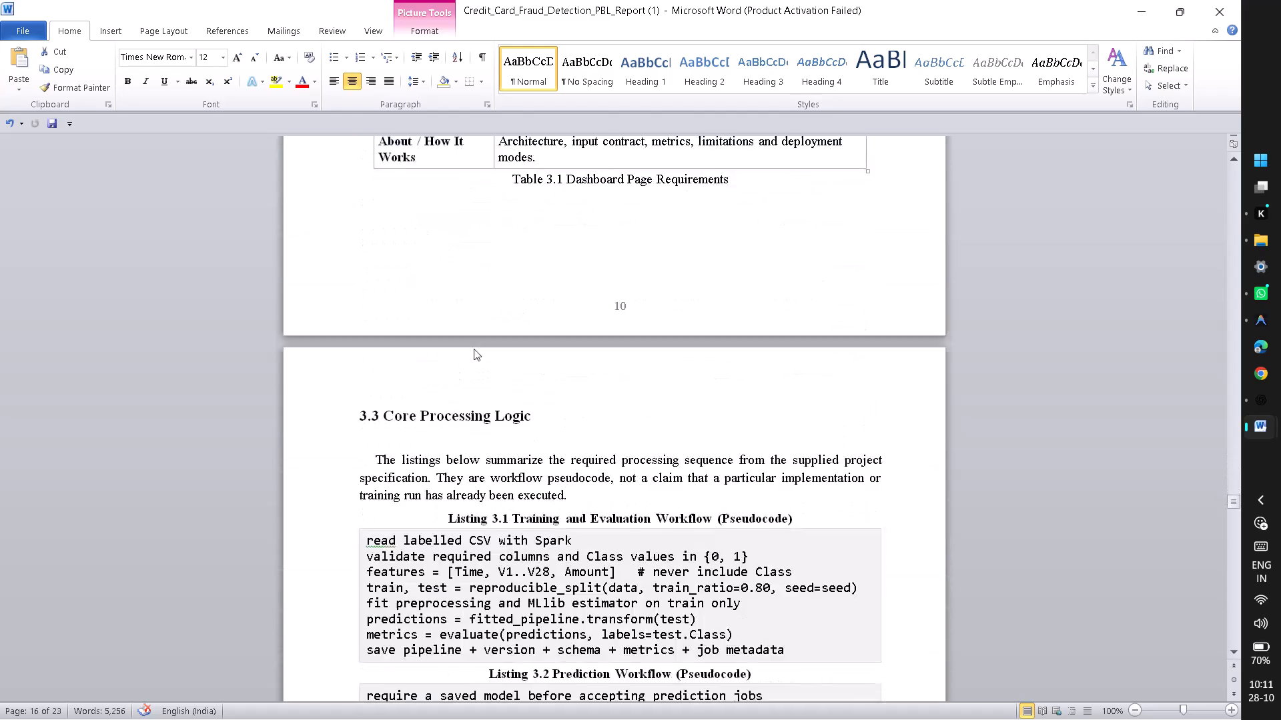
Insert a blank line below the 3.3.1 Output and Export Contract and 3.4 Dataset Description and Training Protocol headings.
scroll(474, 349, down, 16)
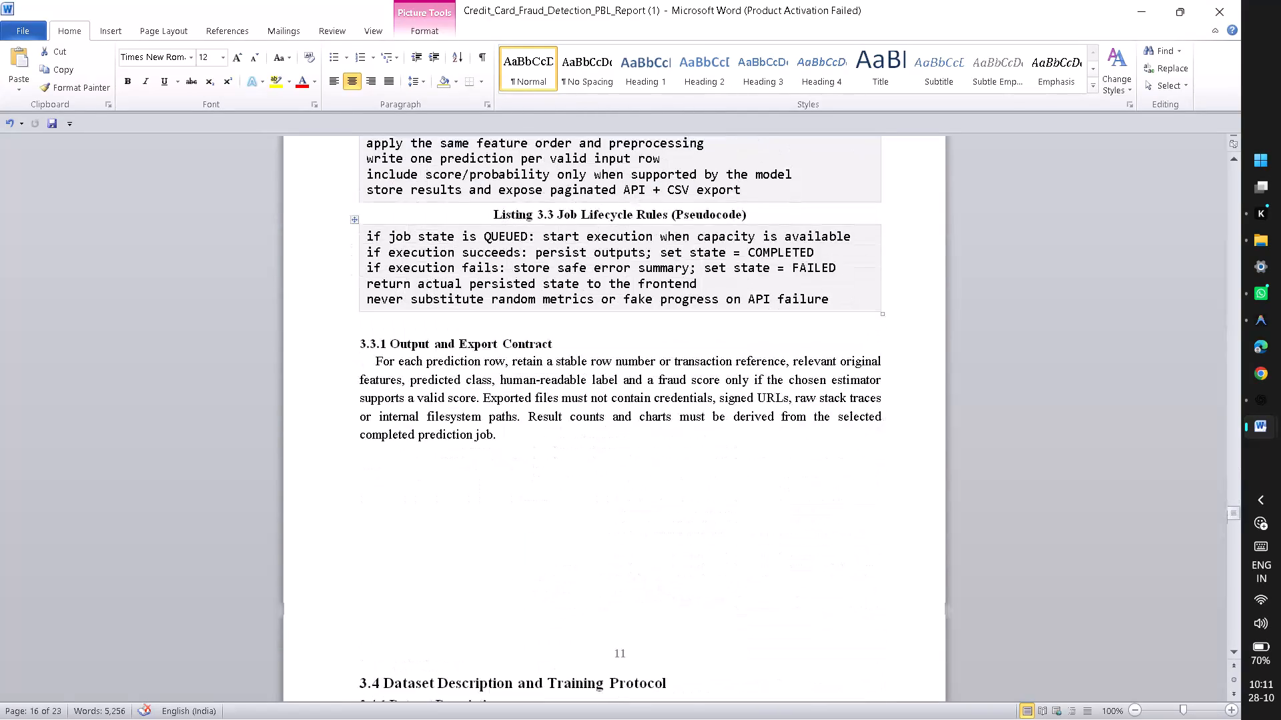
click(564, 266)
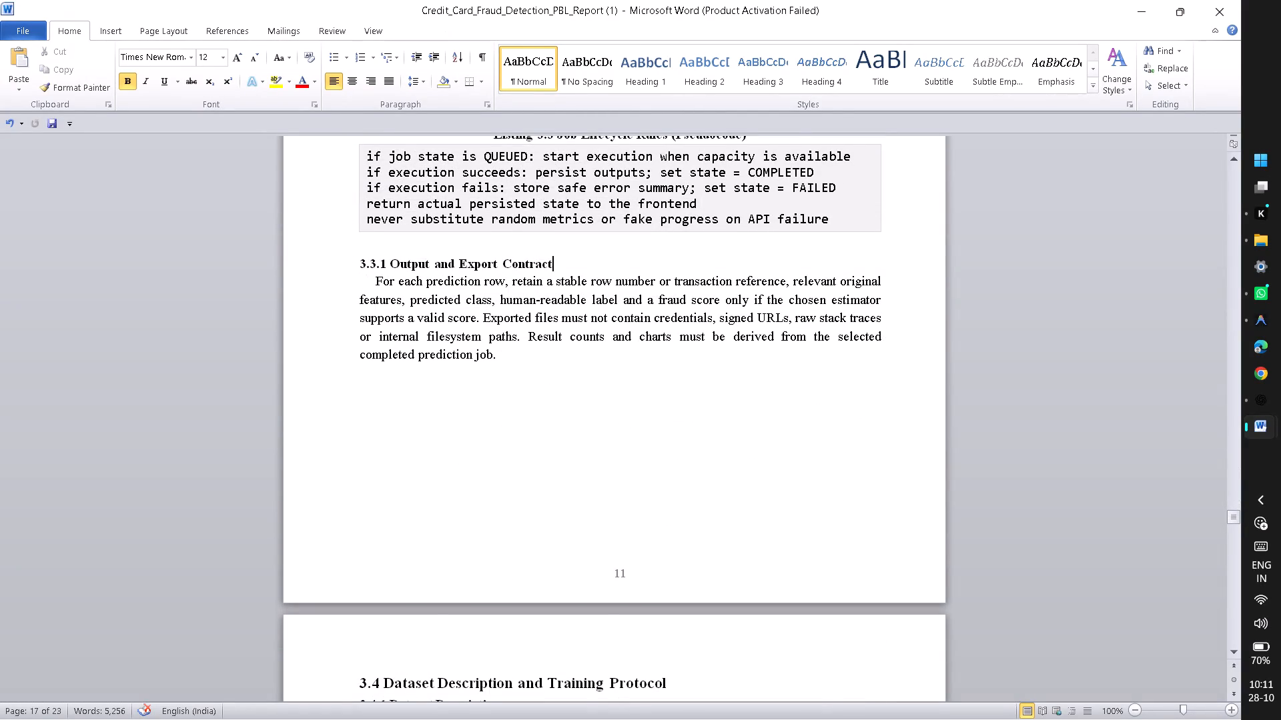
key(Return)
scroll(570, 271, down, 9)
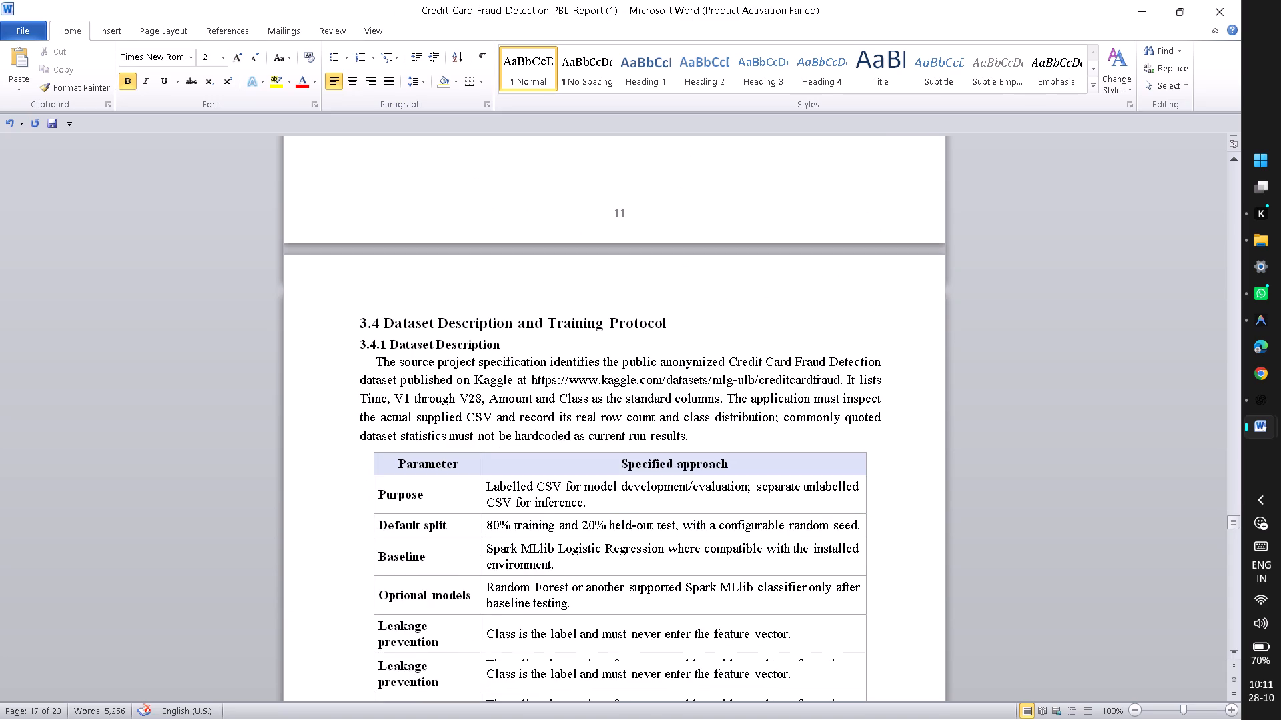
click(701, 310)
click(686, 325)
key(Return)
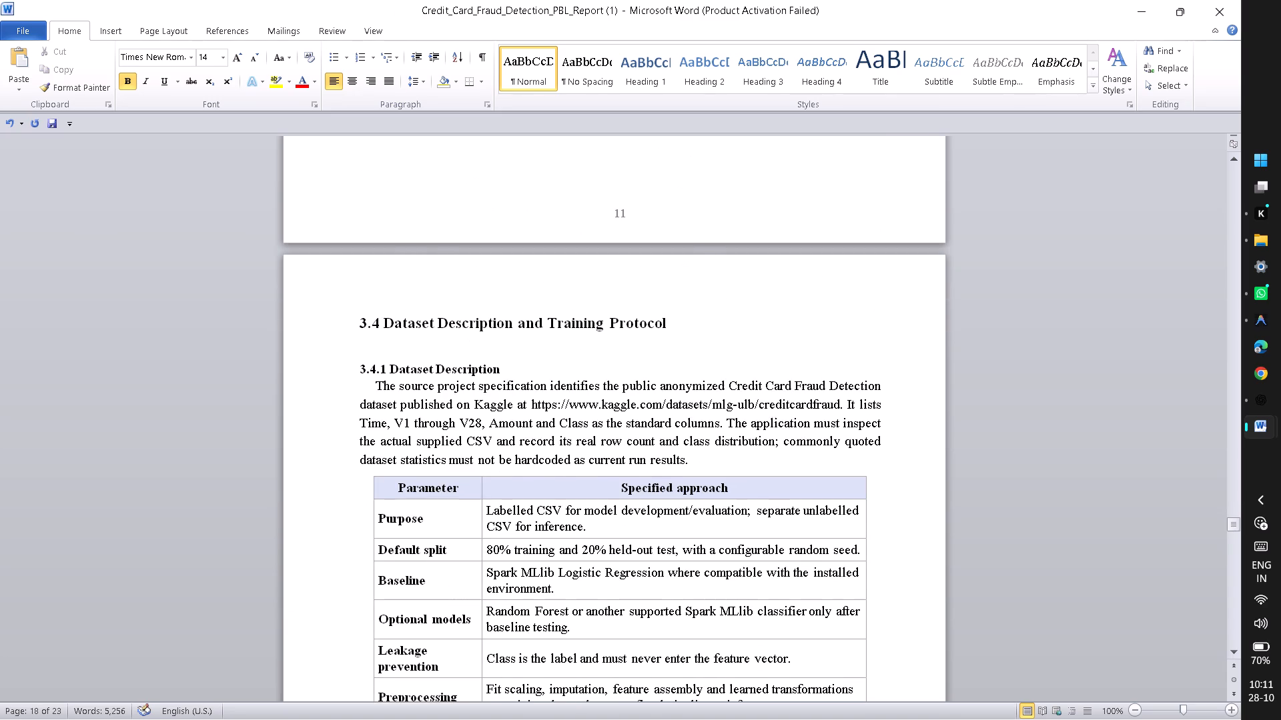
Insert a blank line below the 3.4.2 Model Persistence and 3.4.3 Local Environment Notes headings.
scroll(715, 341, down, 9)
click(614, 460)
key(Return)
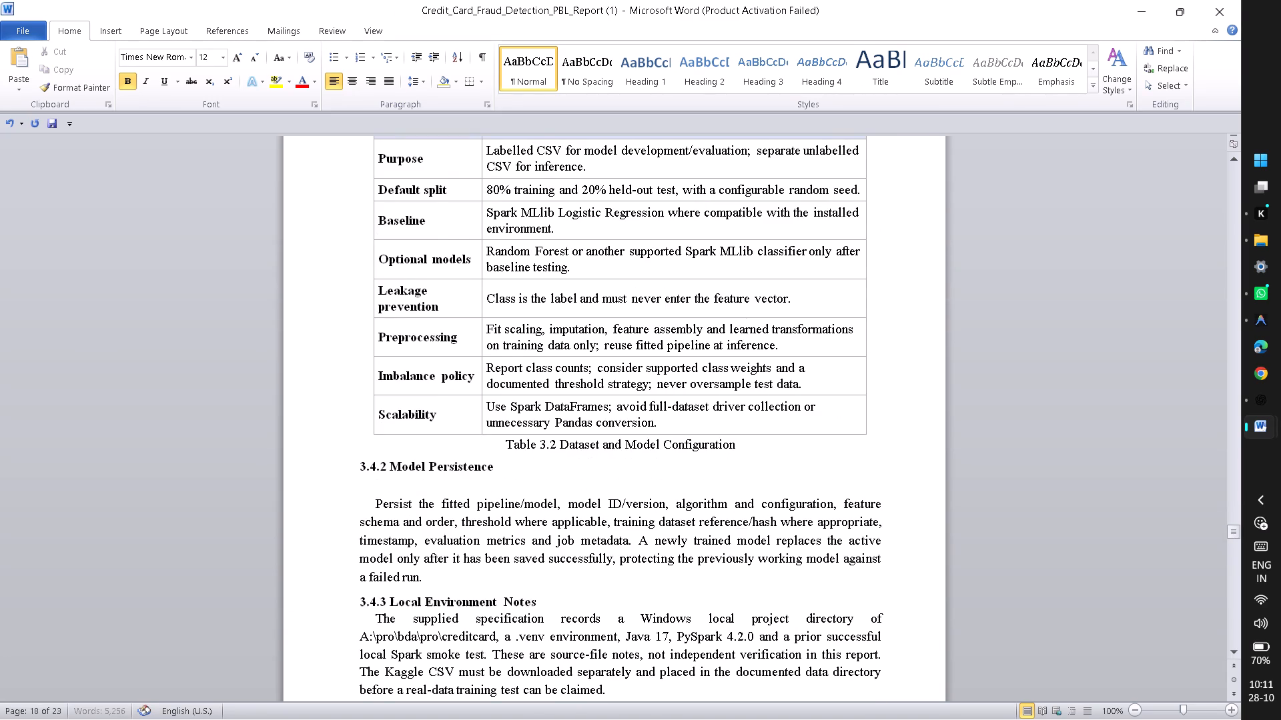
scroll(613, 462, down, 5)
click(566, 393)
click(566, 407)
key(Return)
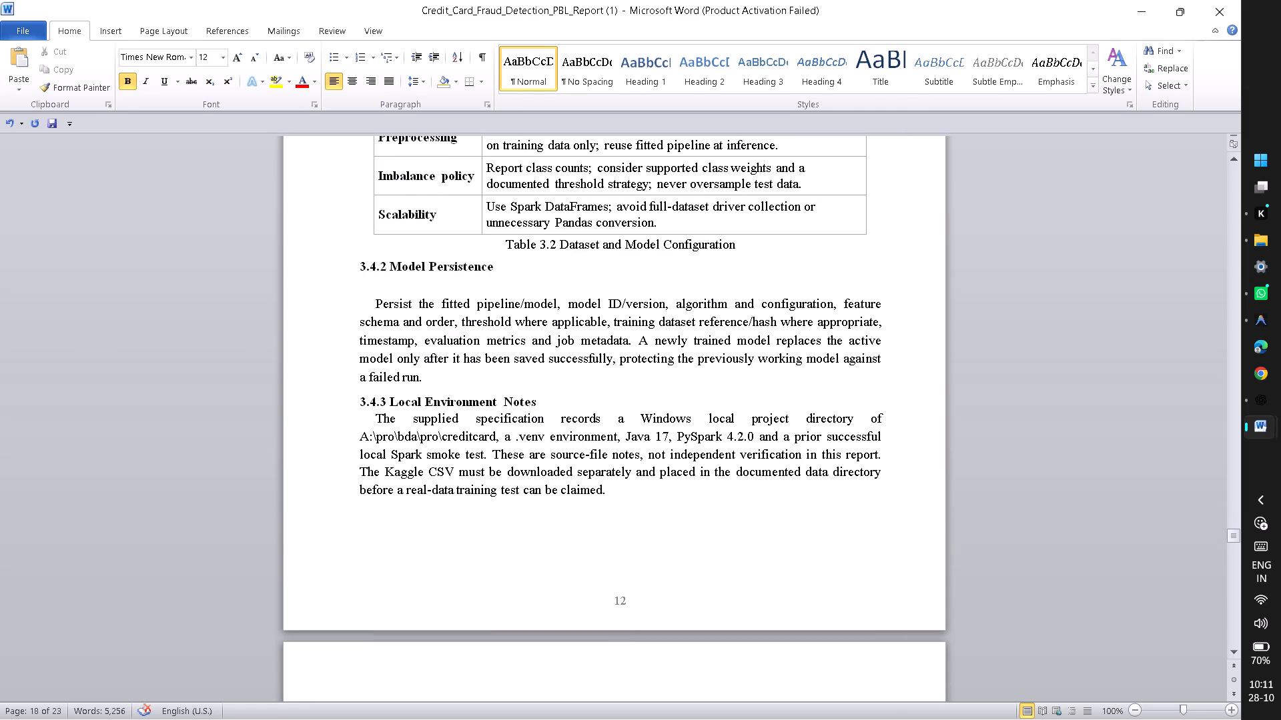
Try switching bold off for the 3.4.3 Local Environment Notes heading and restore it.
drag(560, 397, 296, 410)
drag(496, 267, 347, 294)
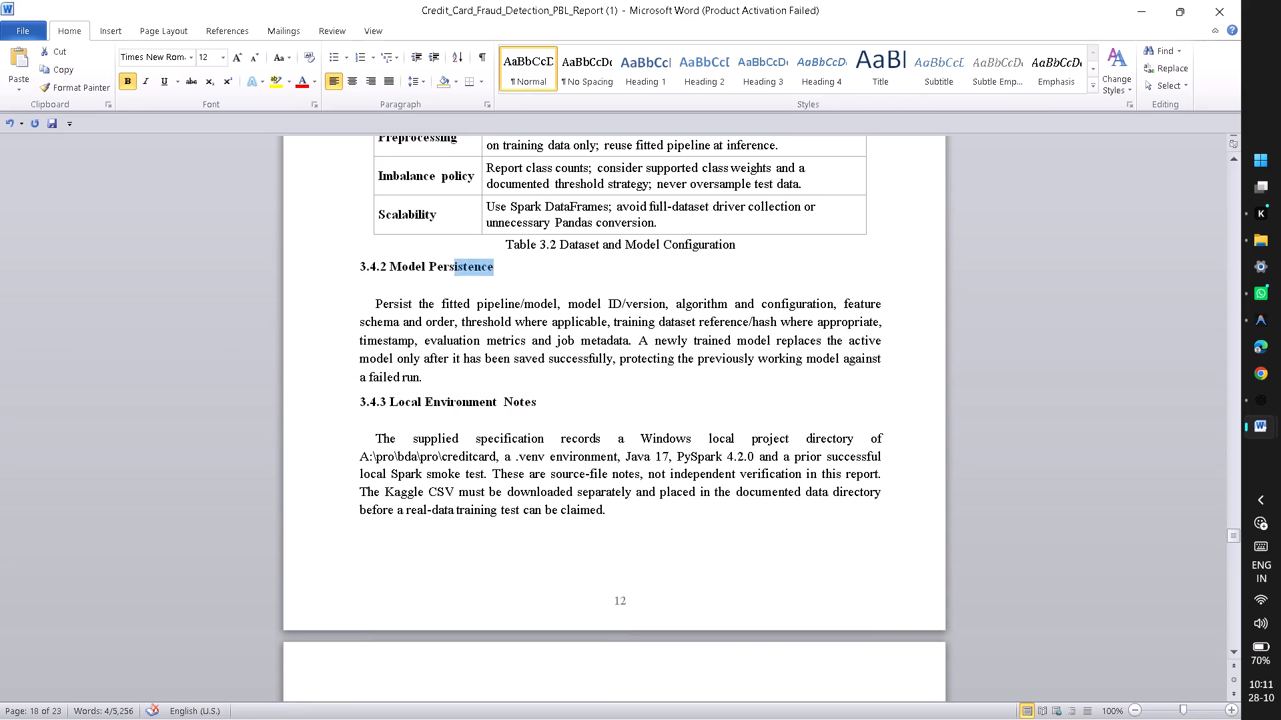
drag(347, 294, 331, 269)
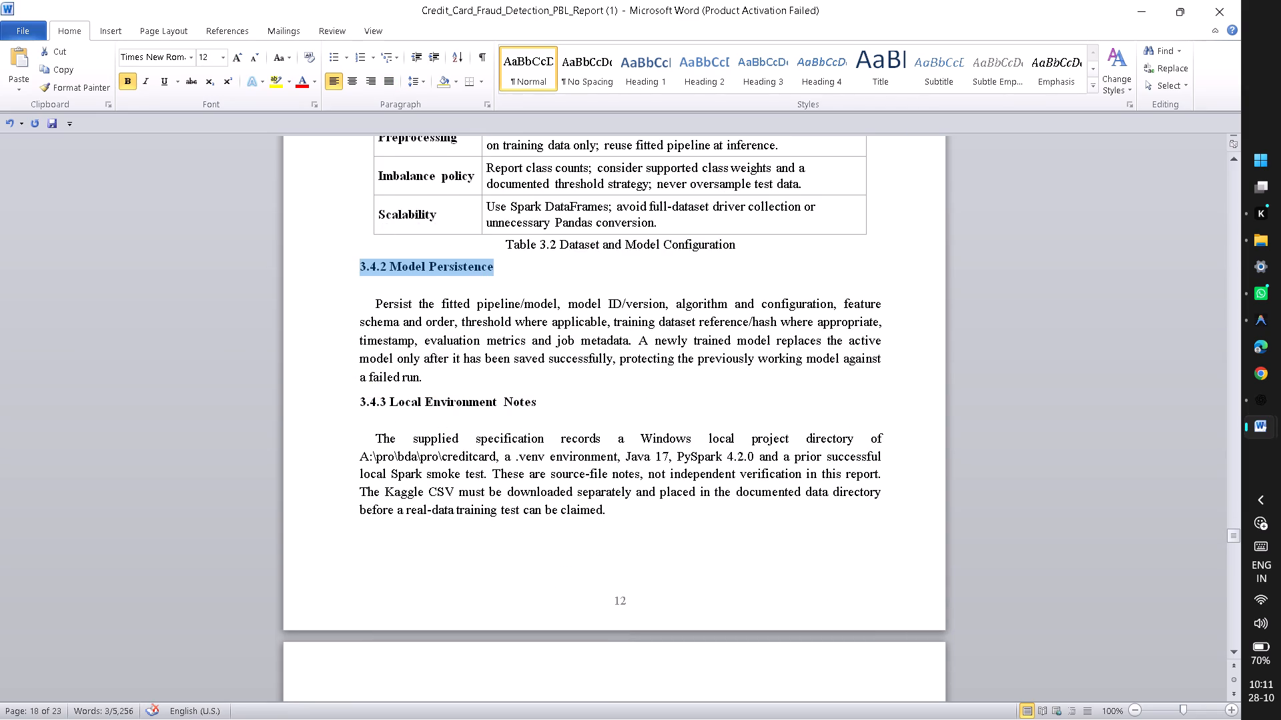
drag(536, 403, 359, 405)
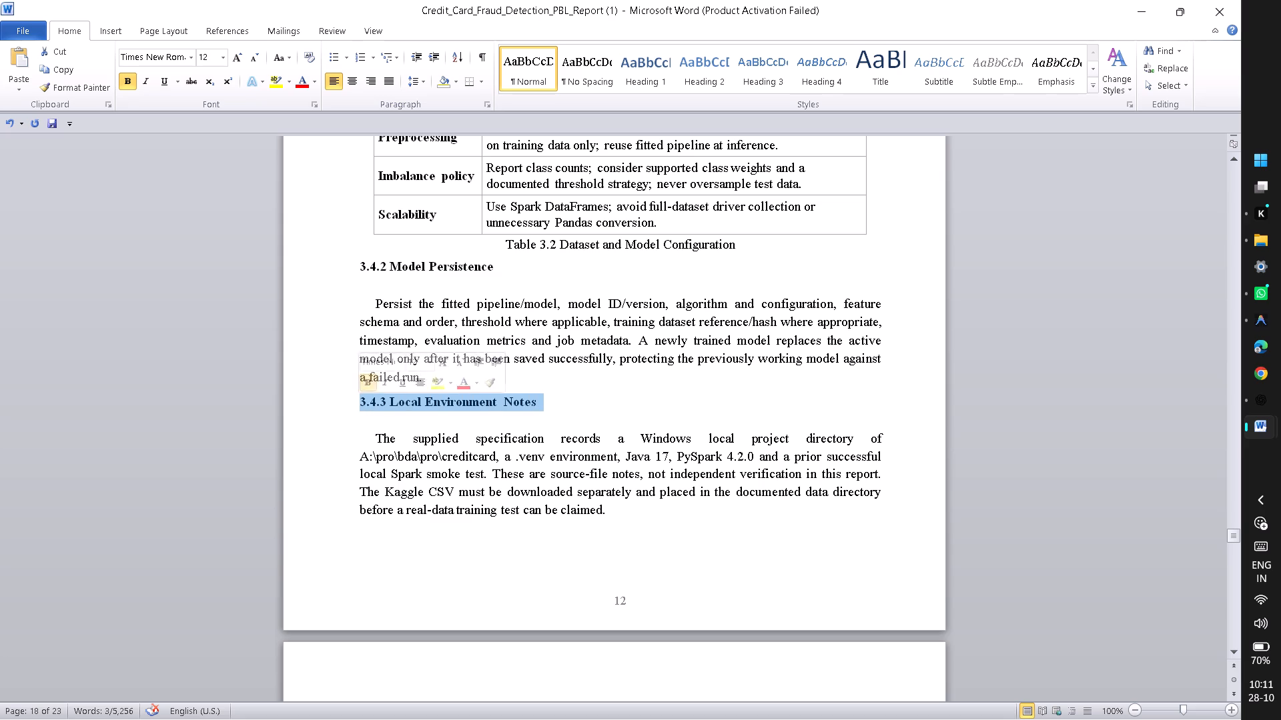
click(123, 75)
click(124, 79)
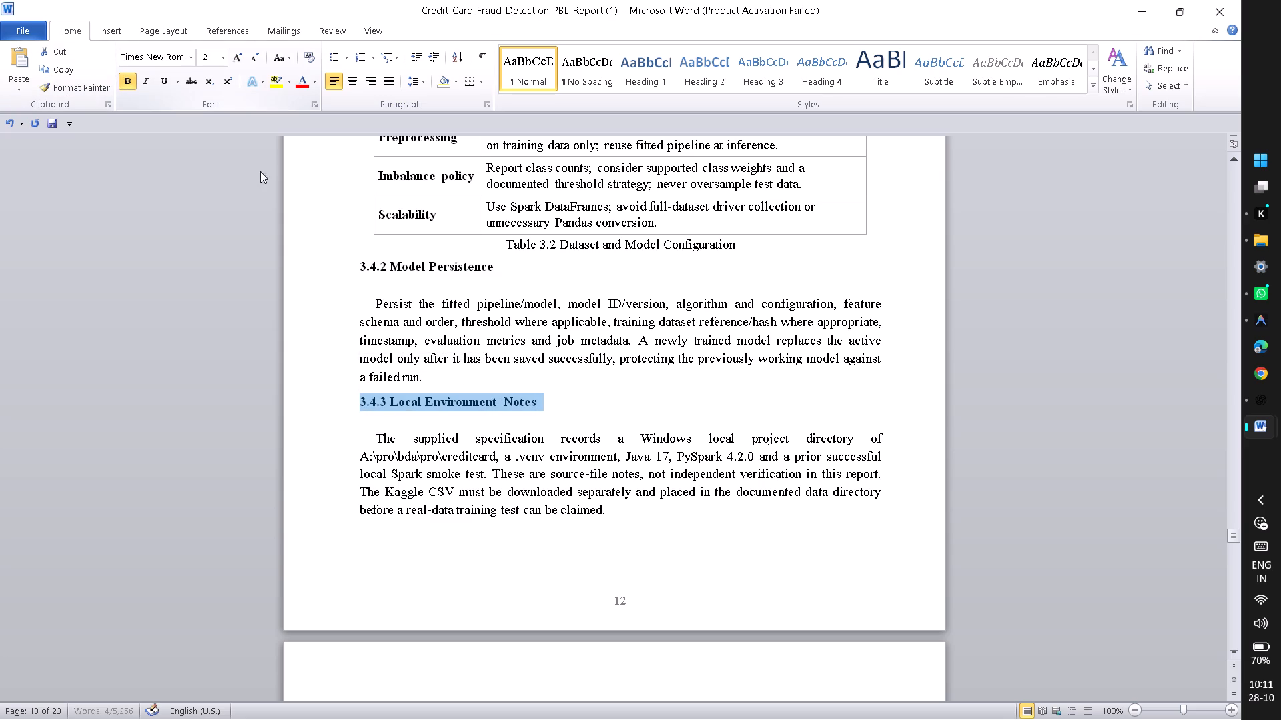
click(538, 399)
Insert a blank line below the 3.5 Model Evaluation and Results Reporting heading.
scroll(570, 413, down, 7)
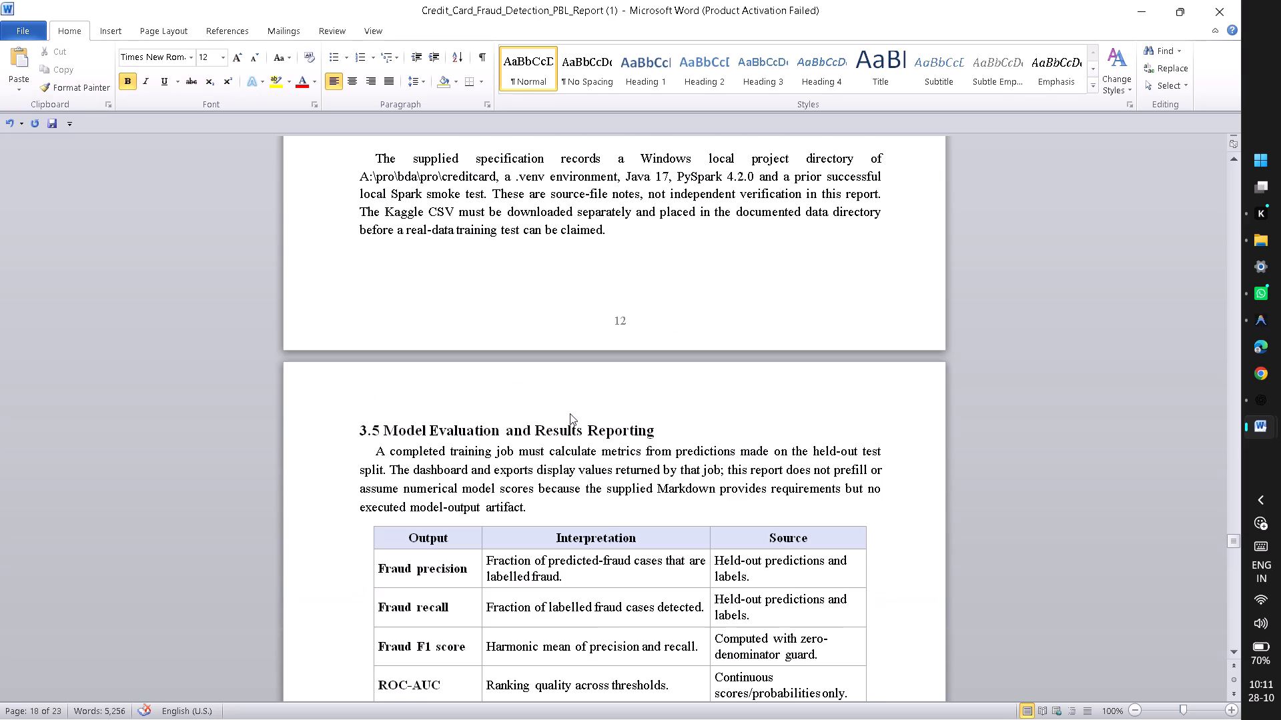
click(665, 431)
key(Return)
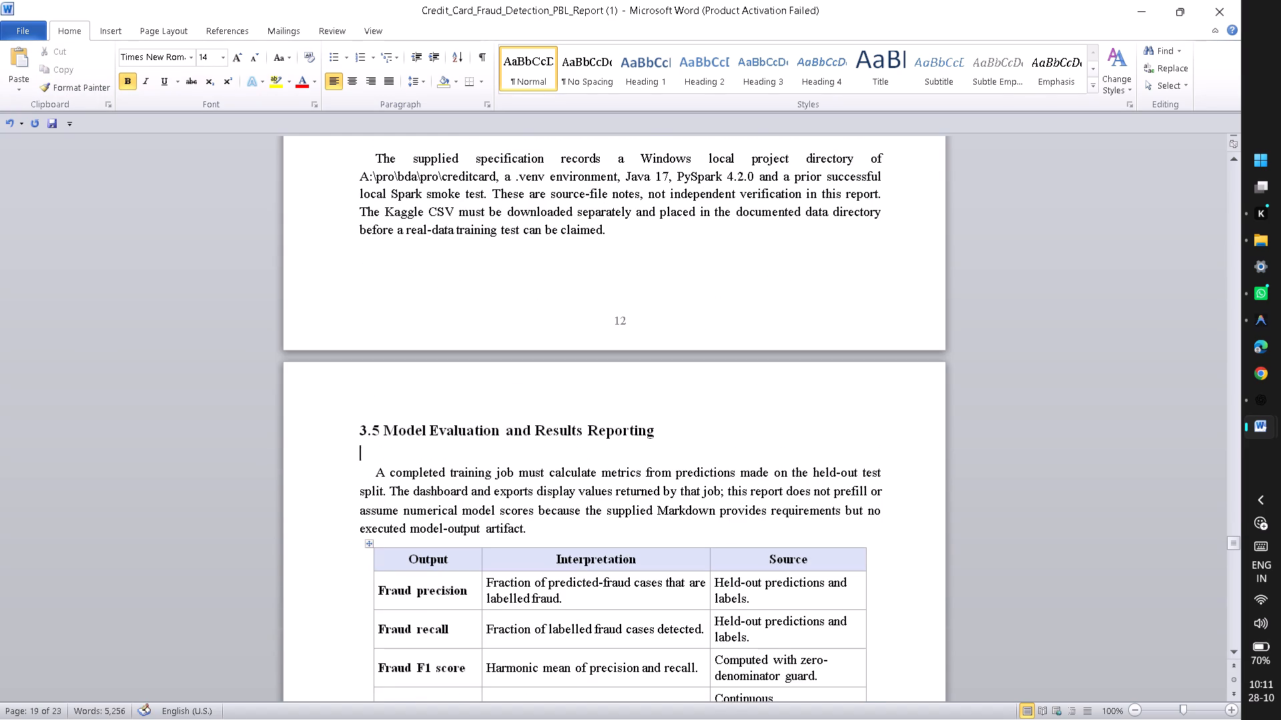
scroll(712, 590, down, 8)
click(527, 208)
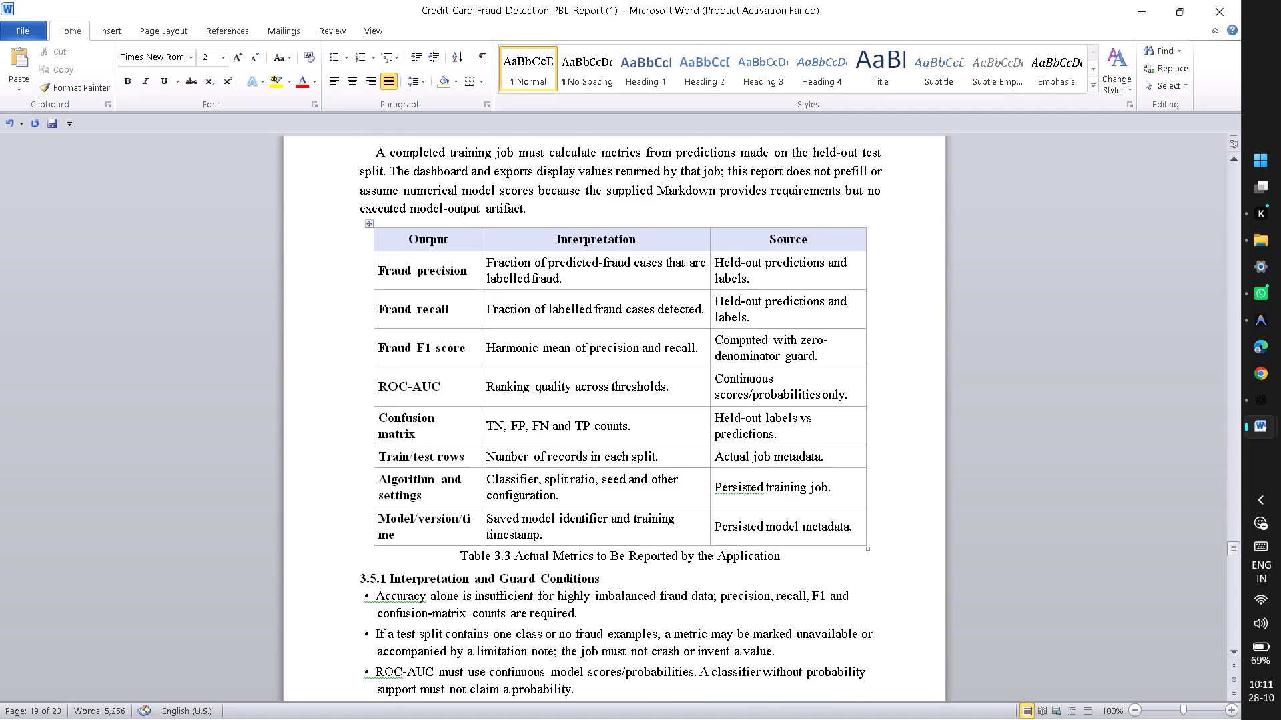
Insert blank lines above and below the 3.5.1 Interpretation and Guard Conditions heading, following the Table 3.3 caption.
scroll(562, 265, down, 5)
click(787, 360)
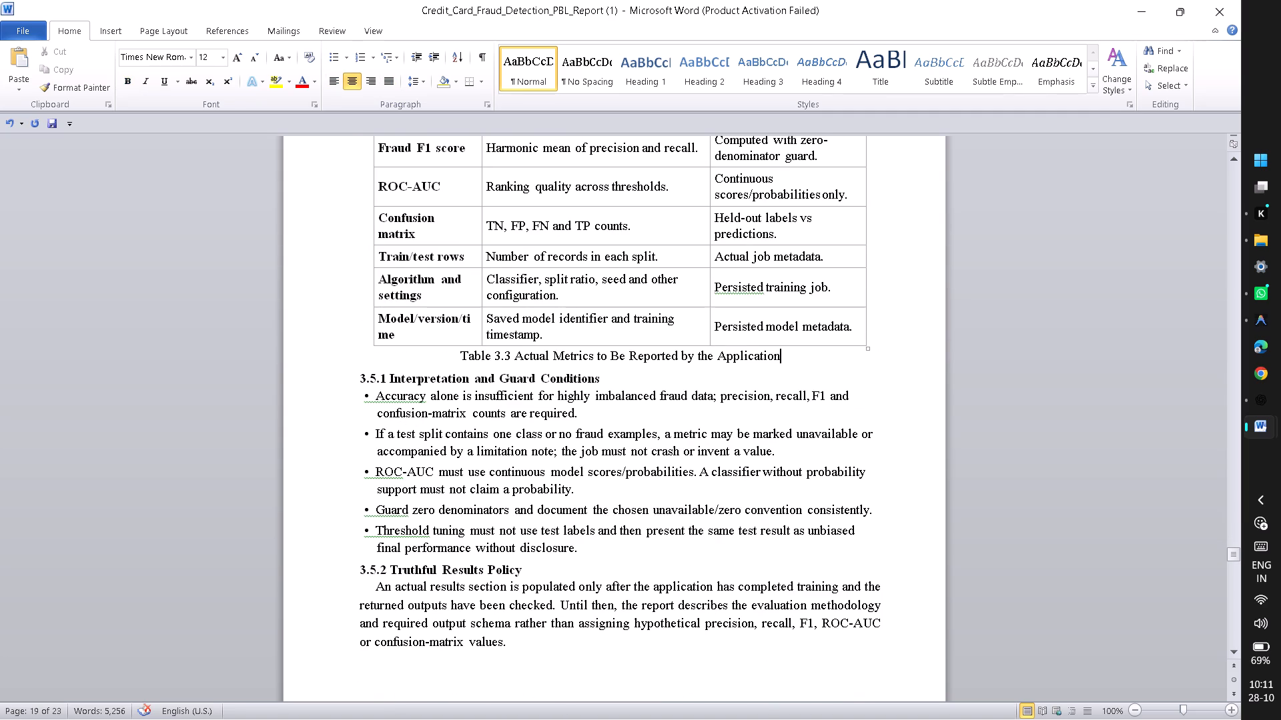
key(Return)
scroll(755, 387, down, 4)
click(615, 243)
key(Return)
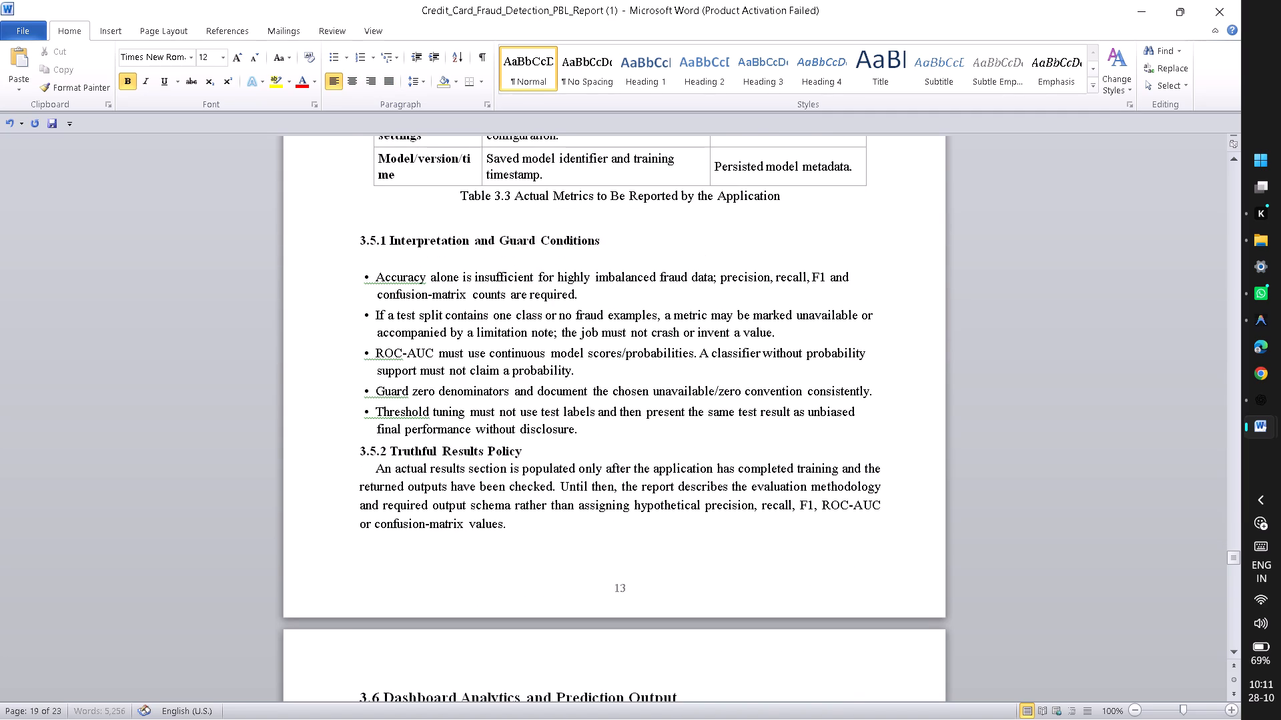
drag(354, 237, 572, 234)
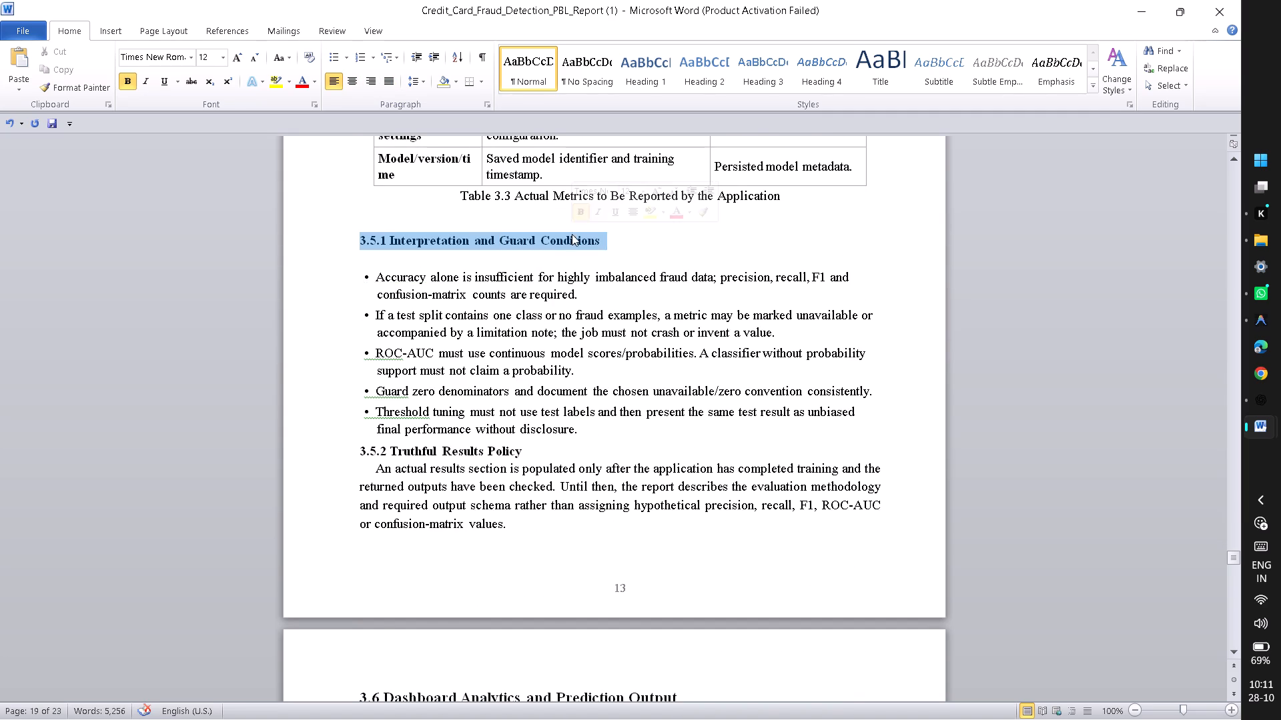
Insert blank lines below and above the 3.5.2 Truthful Results Policy heading.
scroll(644, 269, down, 2)
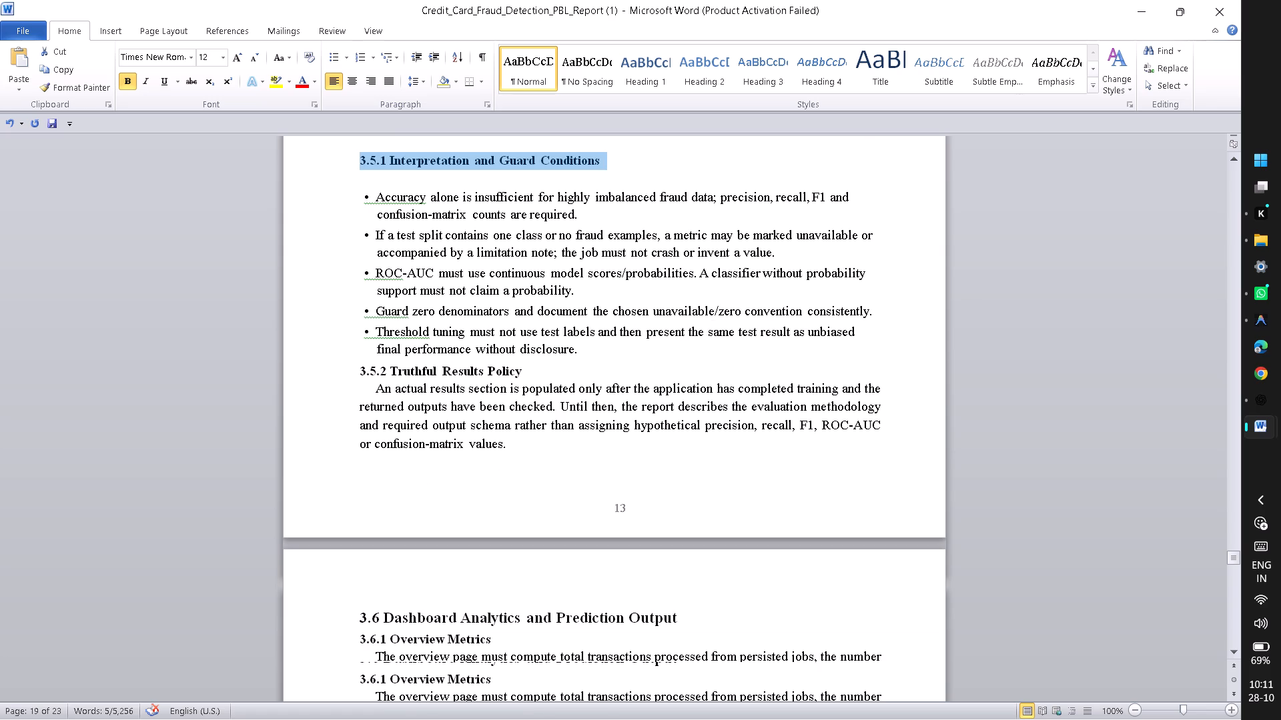
click(582, 351)
click(554, 370)
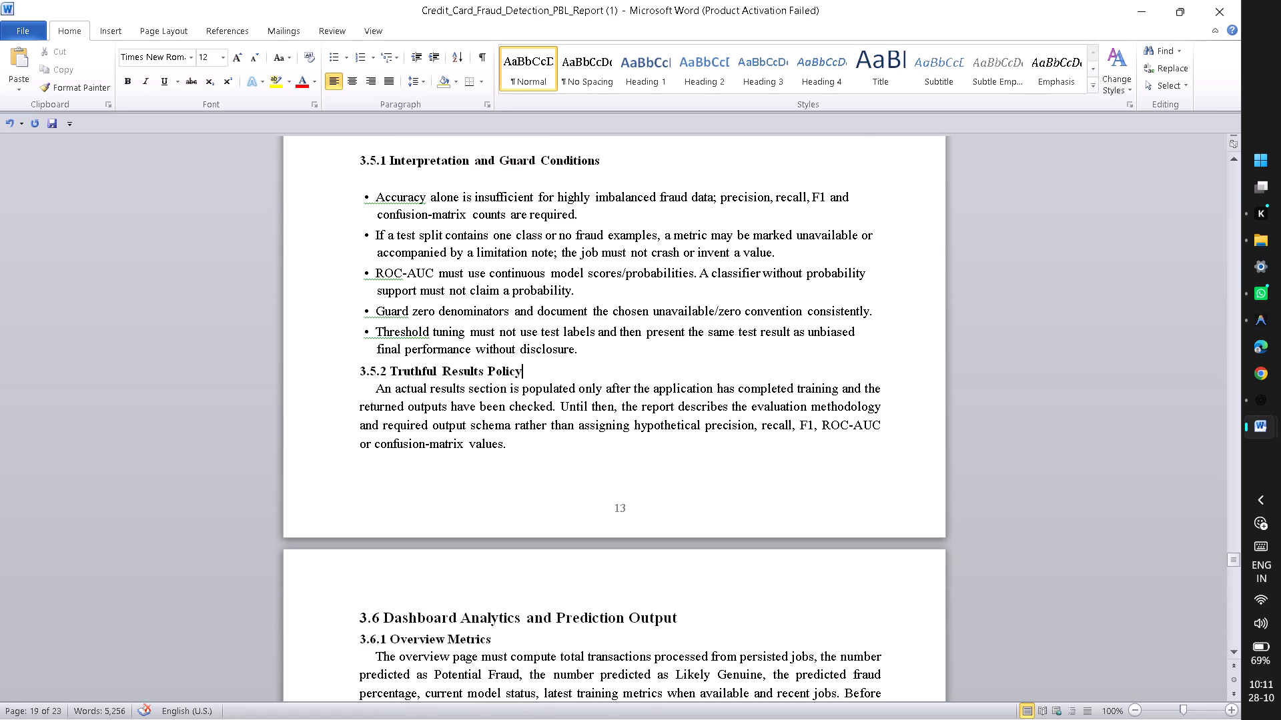
key(Return)
scroll(556, 382, up, 1)
click(593, 395)
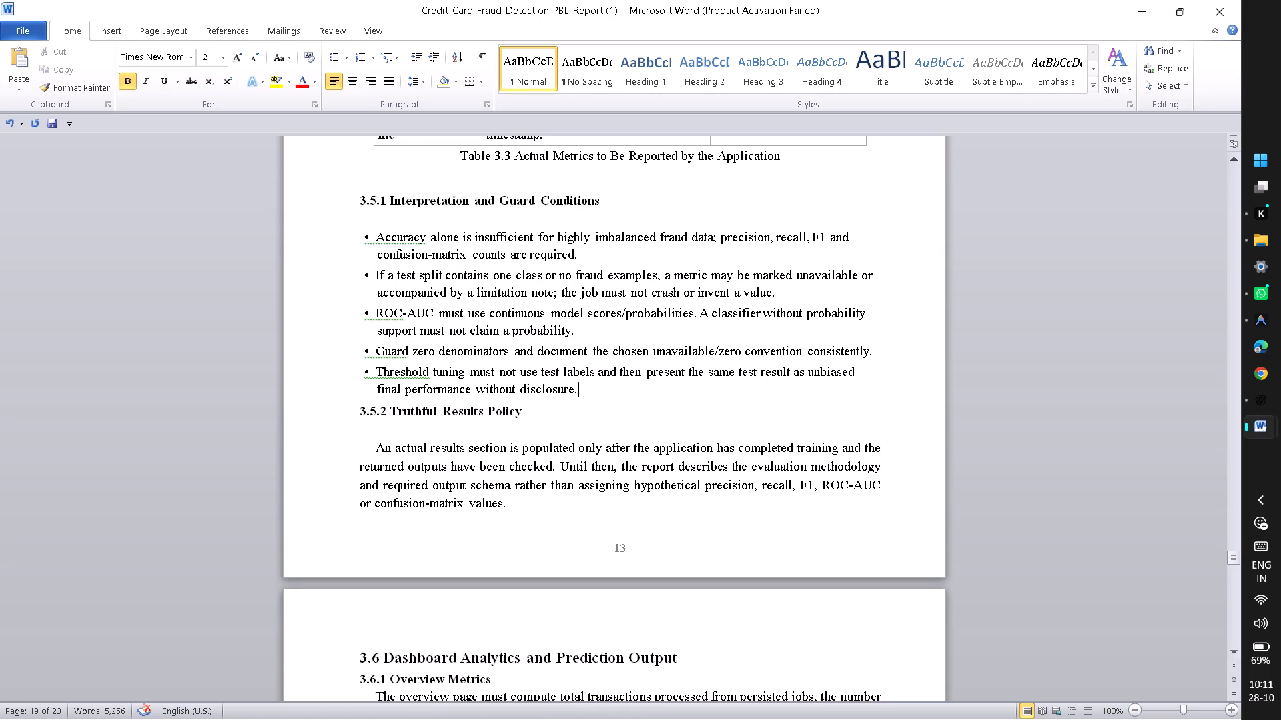
key(Return)
Delete the 3.5.1 bullet about guarding zero denominators so that all of section 3.5 fits on one page.
scroll(593, 395, down, 3)
scroll(593, 395, up, 9)
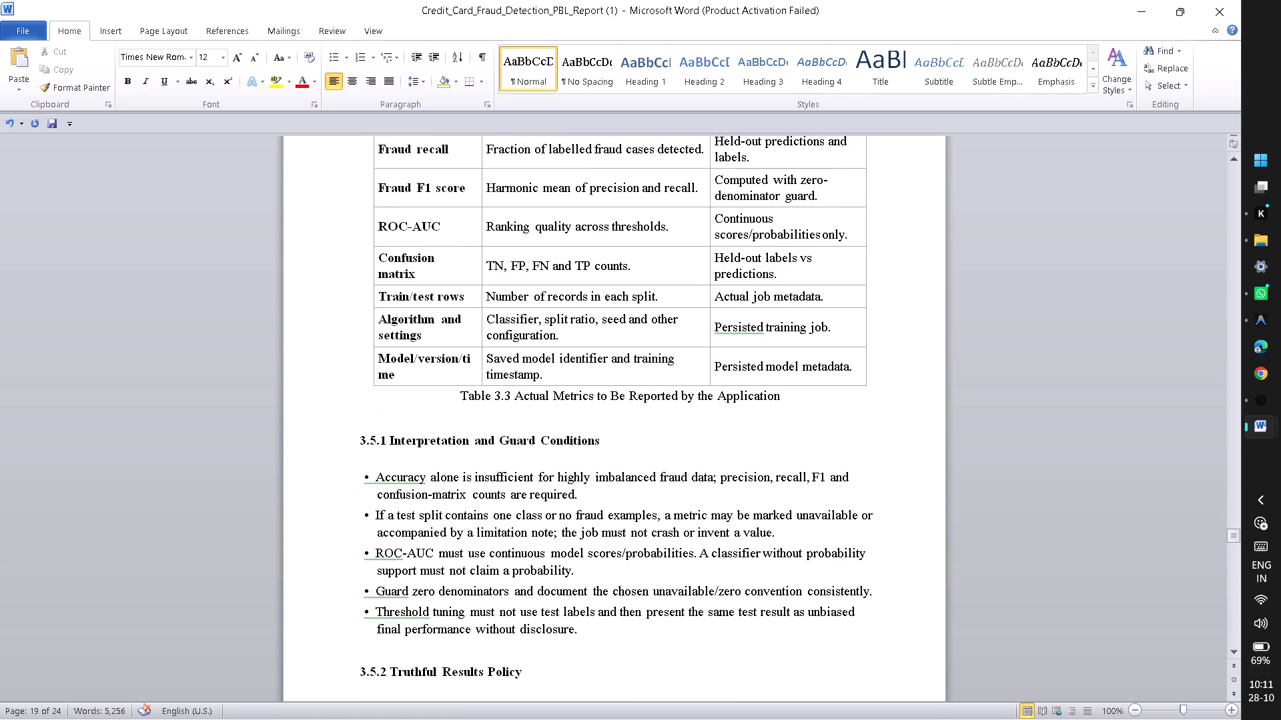
scroll(440, 417, up, 8)
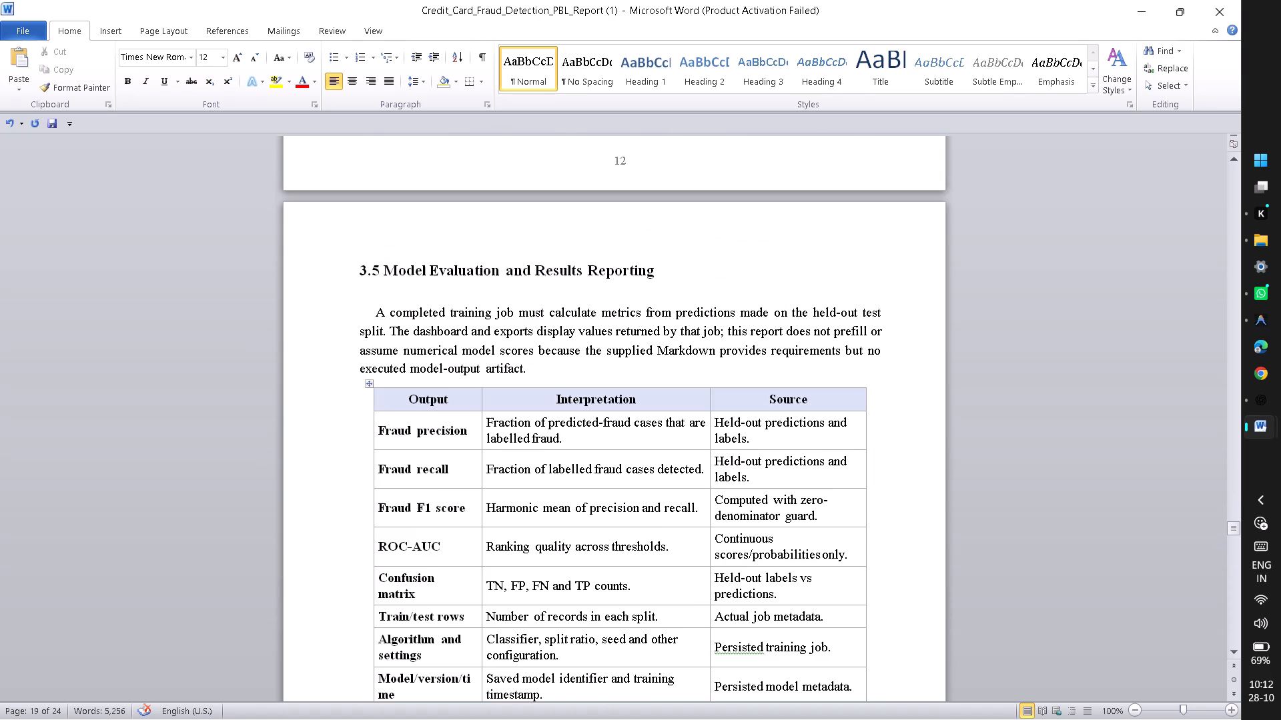
scroll(420, 397, down, 10)
scroll(420, 397, up, 4)
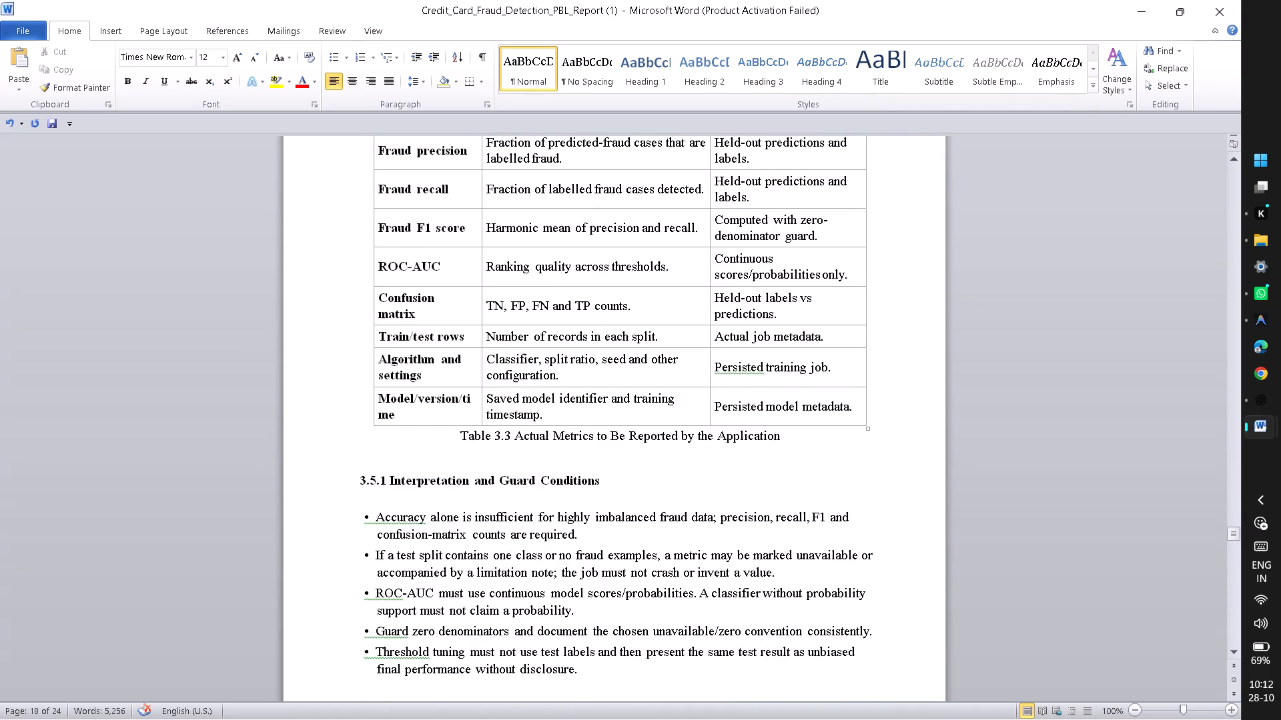
scroll(420, 397, up, 4)
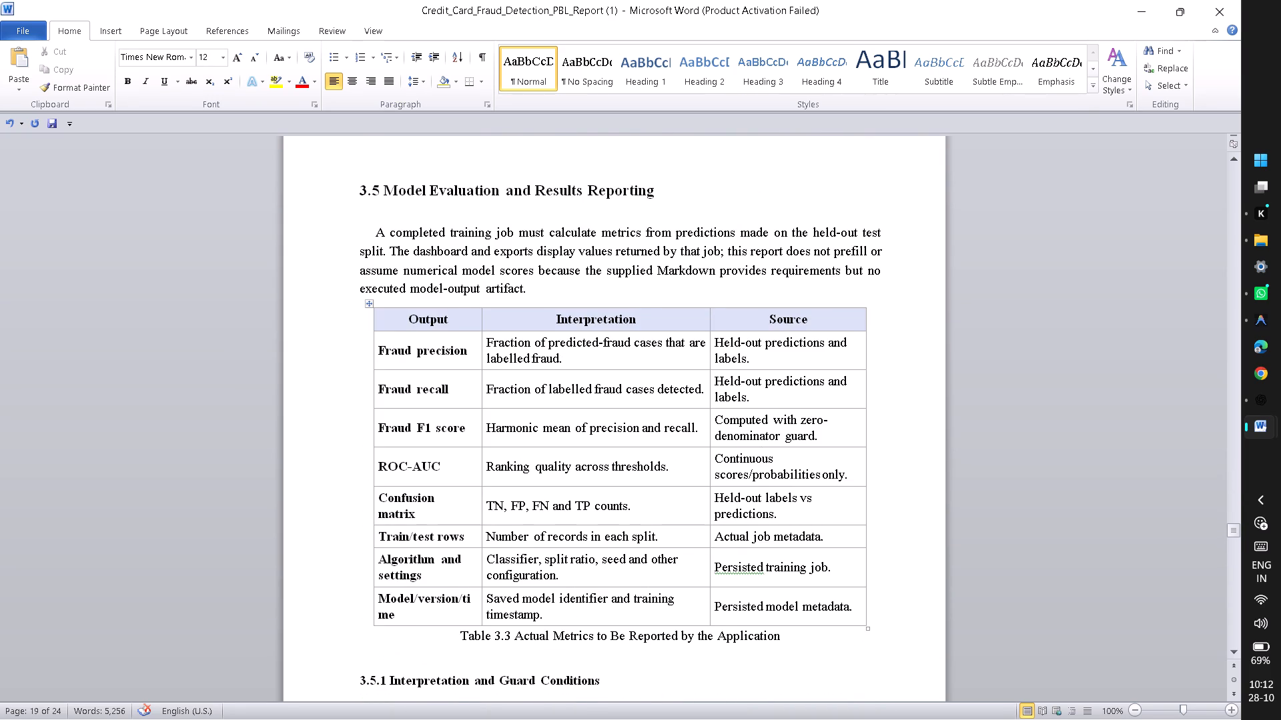
scroll(584, 291, down, 9)
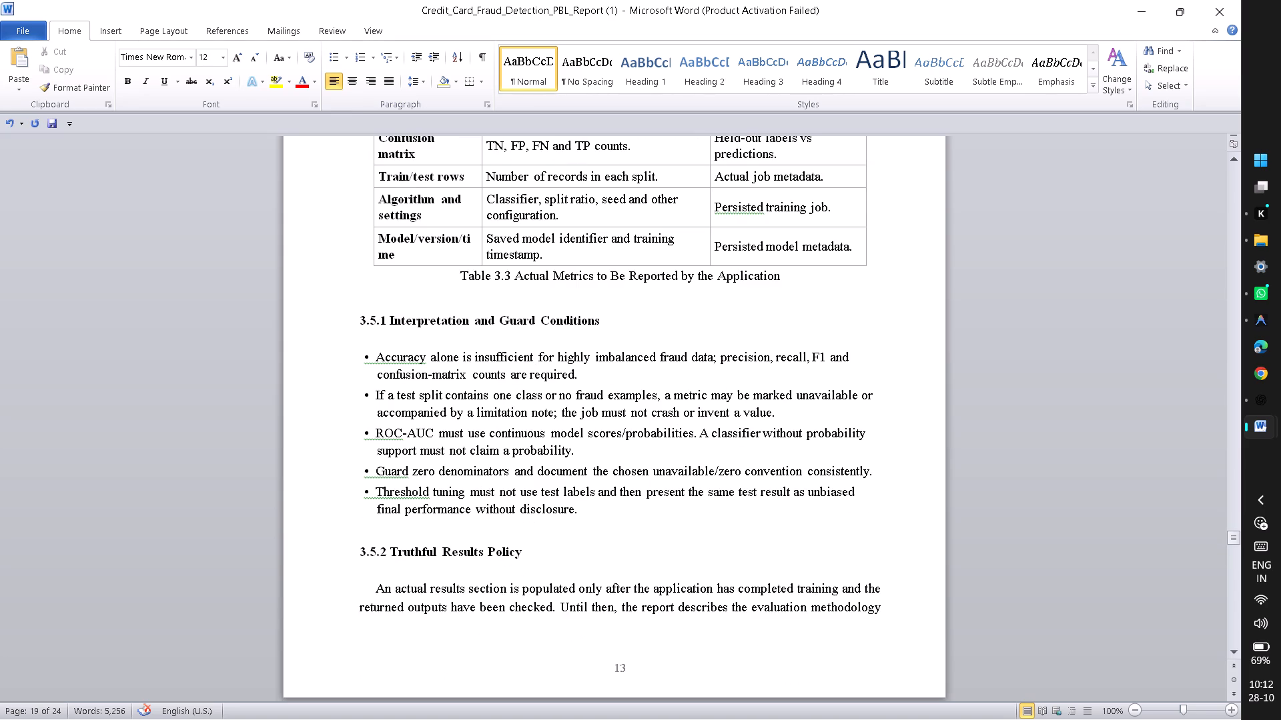
drag(875, 472, 362, 467)
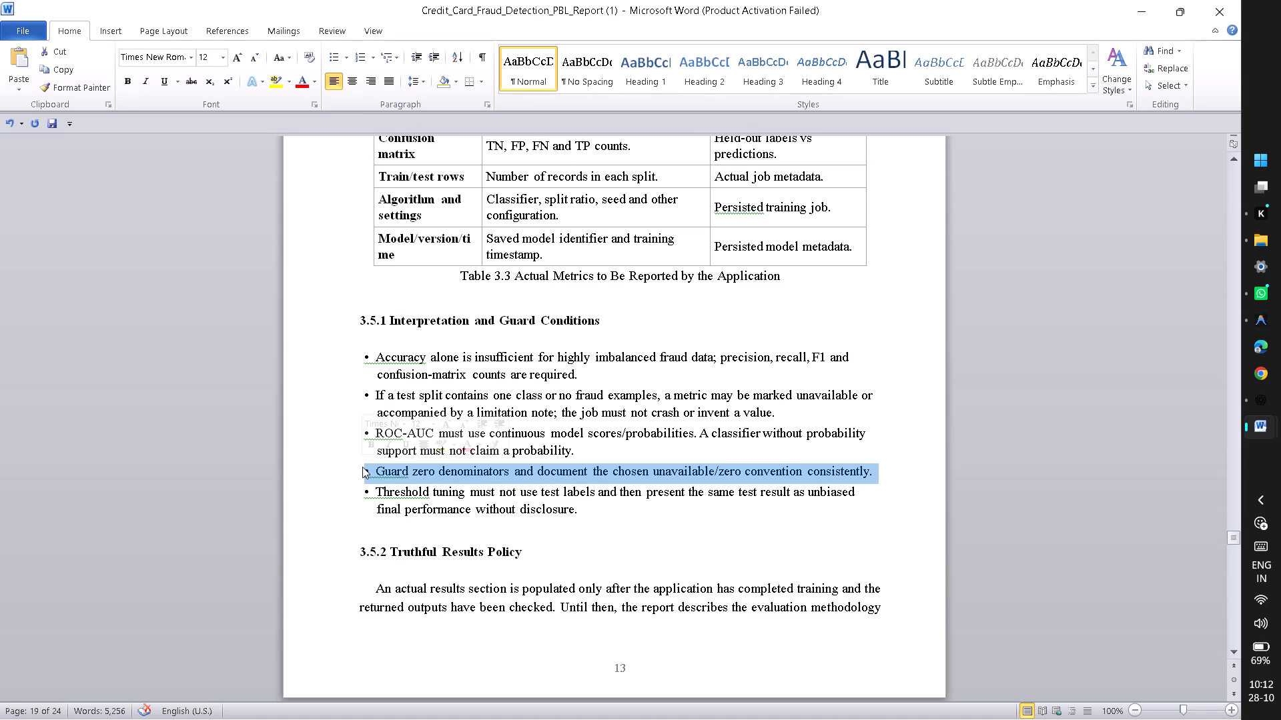
key(BackSpace)
scroll(363, 465, down, 4)
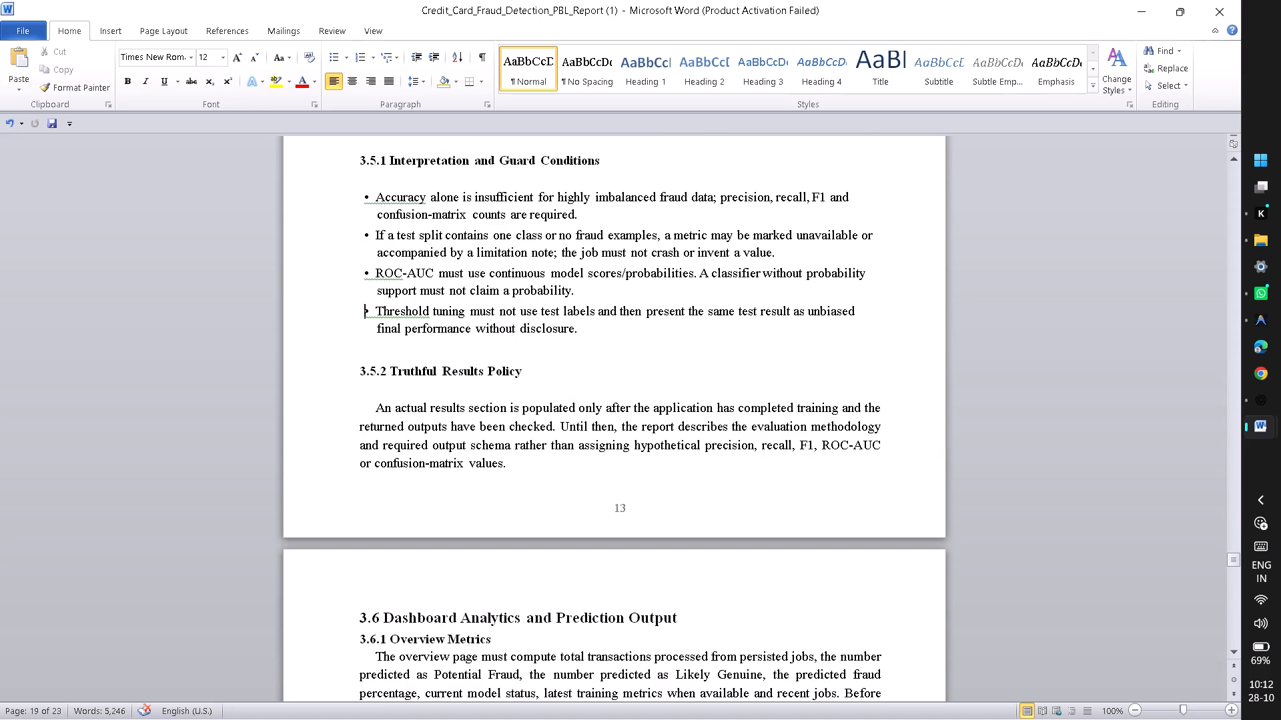
Insert a blank line below the 3.6 Dashboard Analytics and Prediction Output and 3.6.1 Overview Metrics headings.
scroll(363, 465, down, 4)
scroll(363, 465, up, 3)
scroll(363, 465, down, 6)
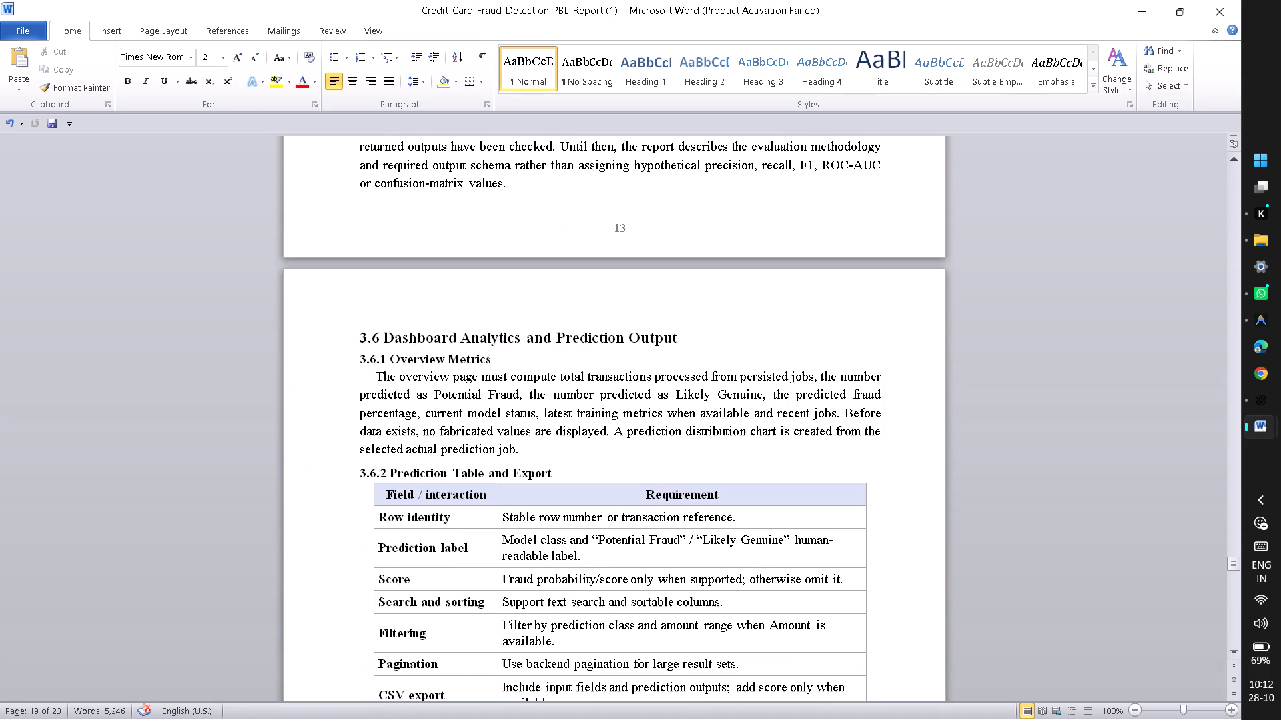
click(694, 337)
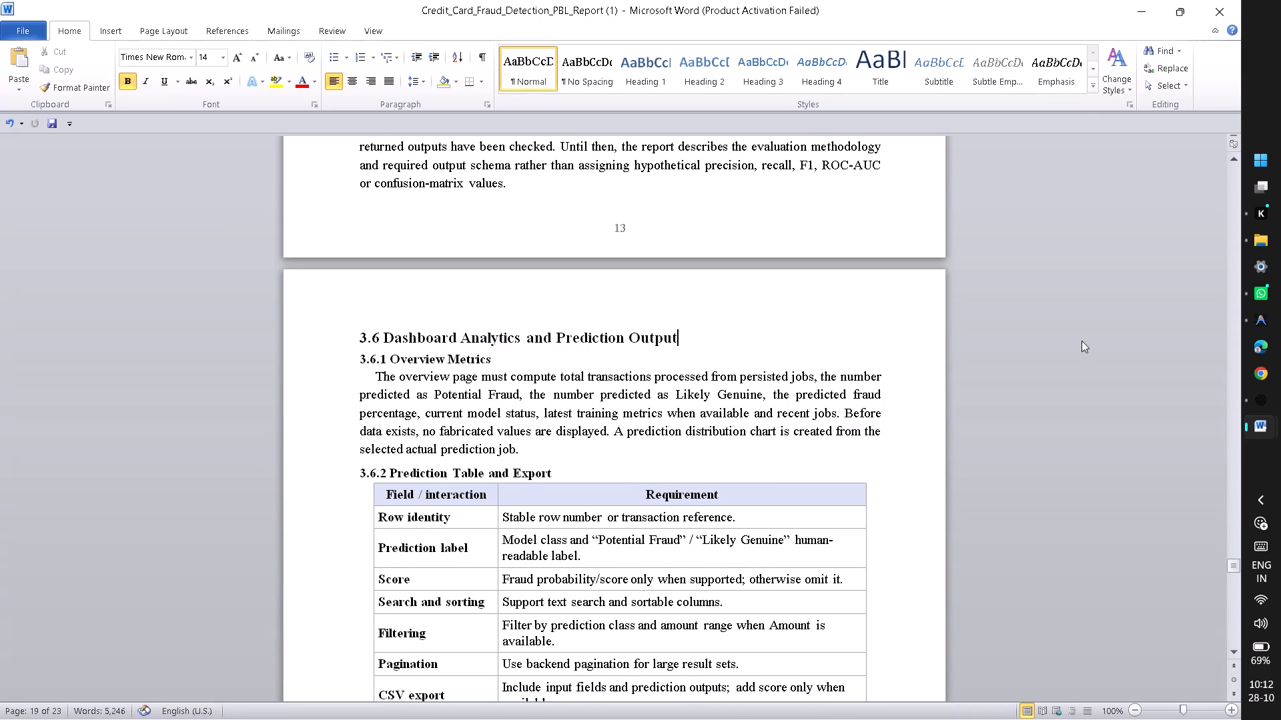
key(Return)
scroll(795, 390, down, 1)
click(521, 339)
key(Return)
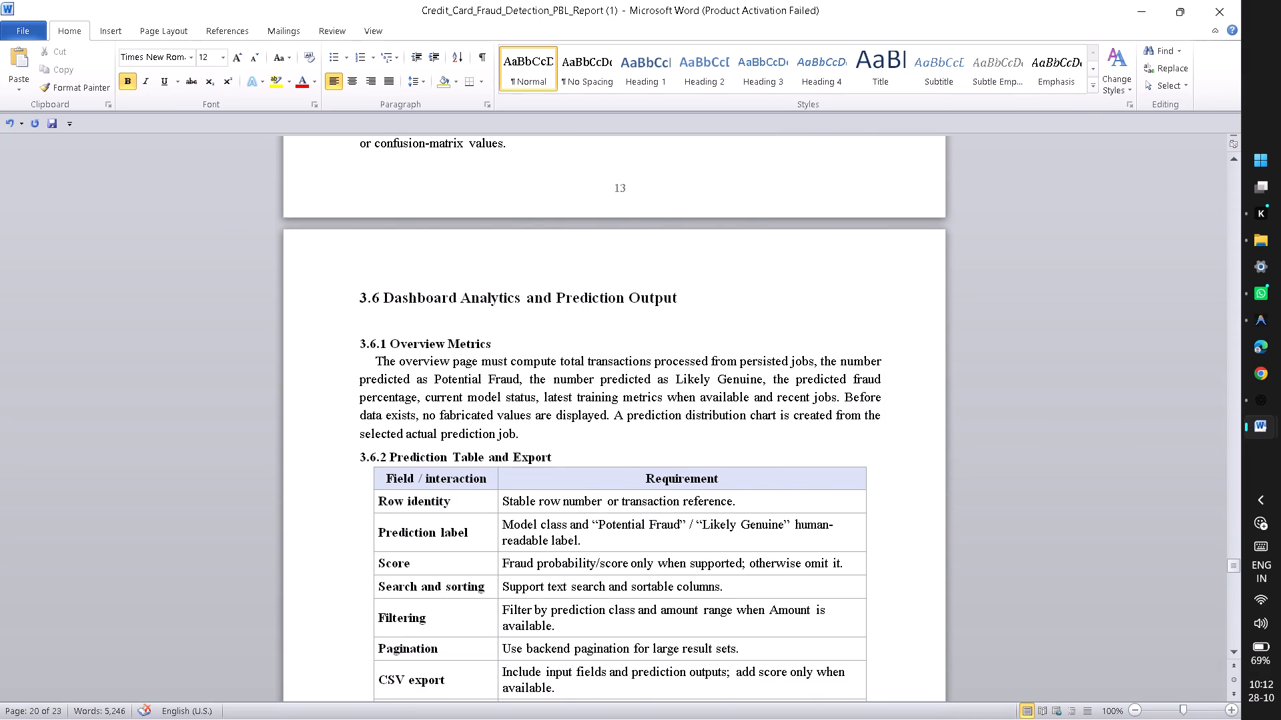
Insert blank lines above and below the 3.6.2 Prediction Table and Export heading.
scroll(522, 342, down, 5)
click(559, 261)
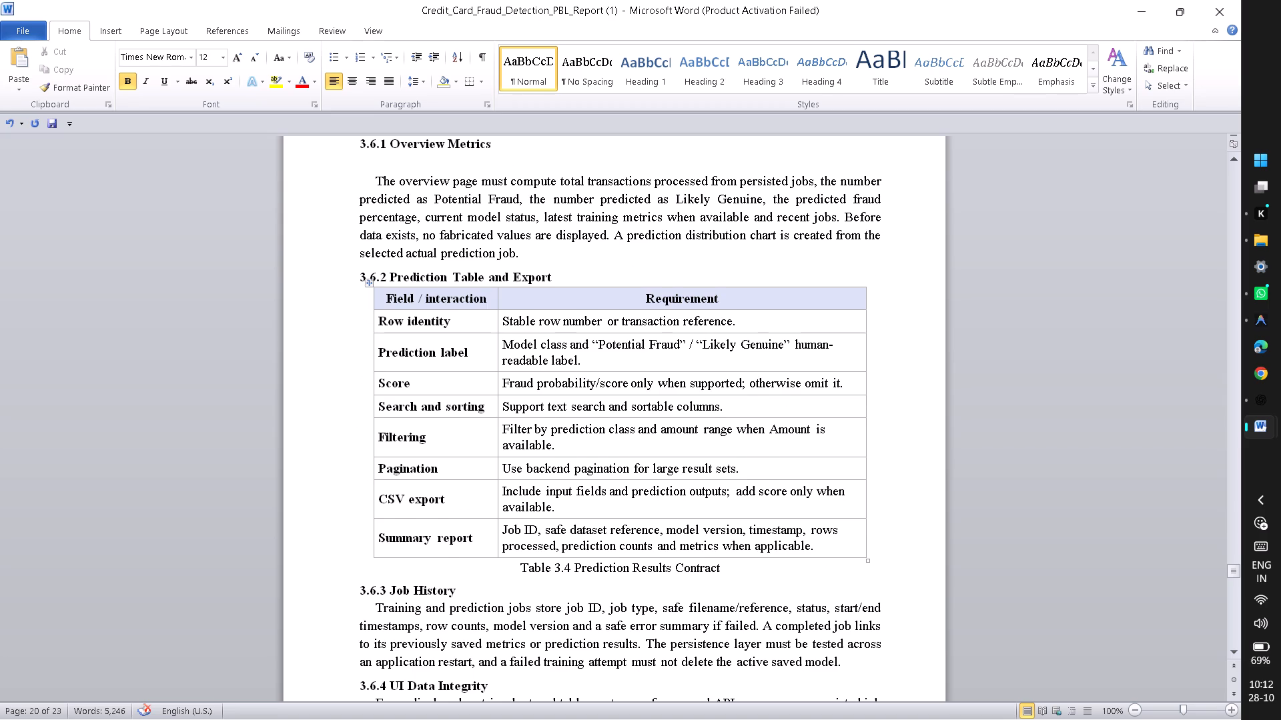
key(Return)
click(567, 298)
key(Return)
Insert a blank line below the 3.6.3 Job History and 3.6.4 UI Data Integrity headings.
scroll(567, 308, down, 7)
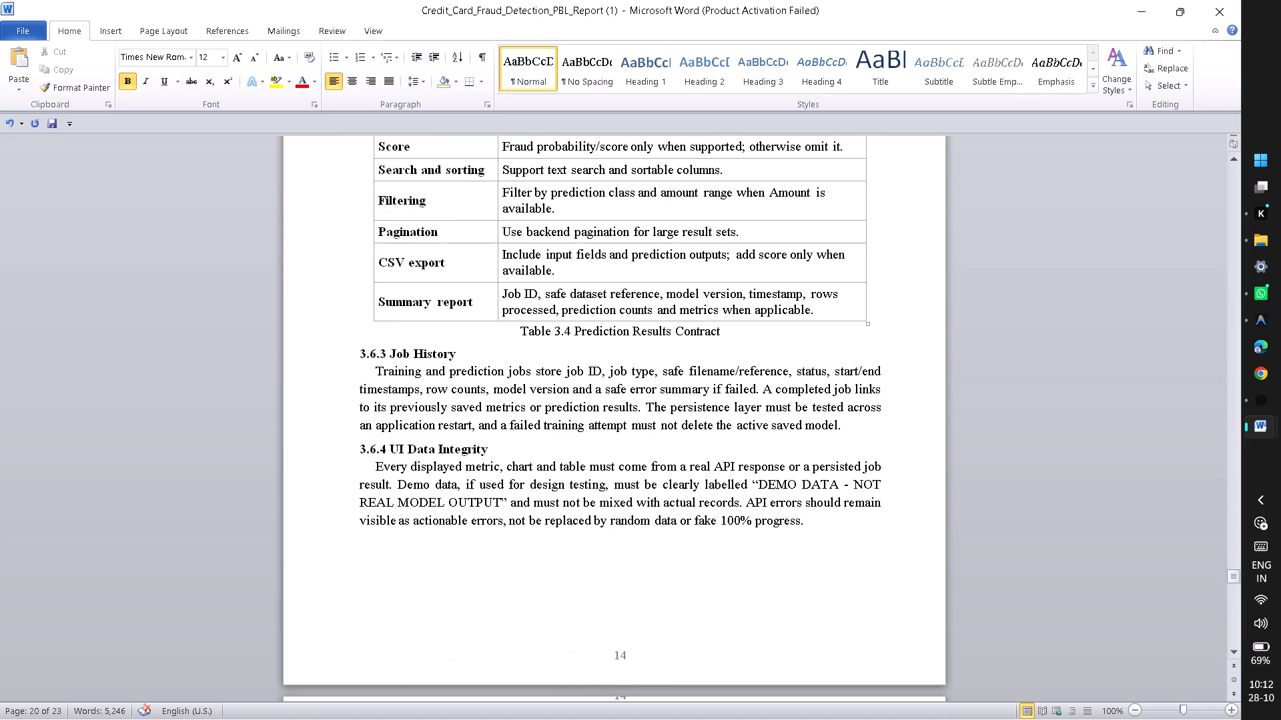
click(482, 349)
key(Return)
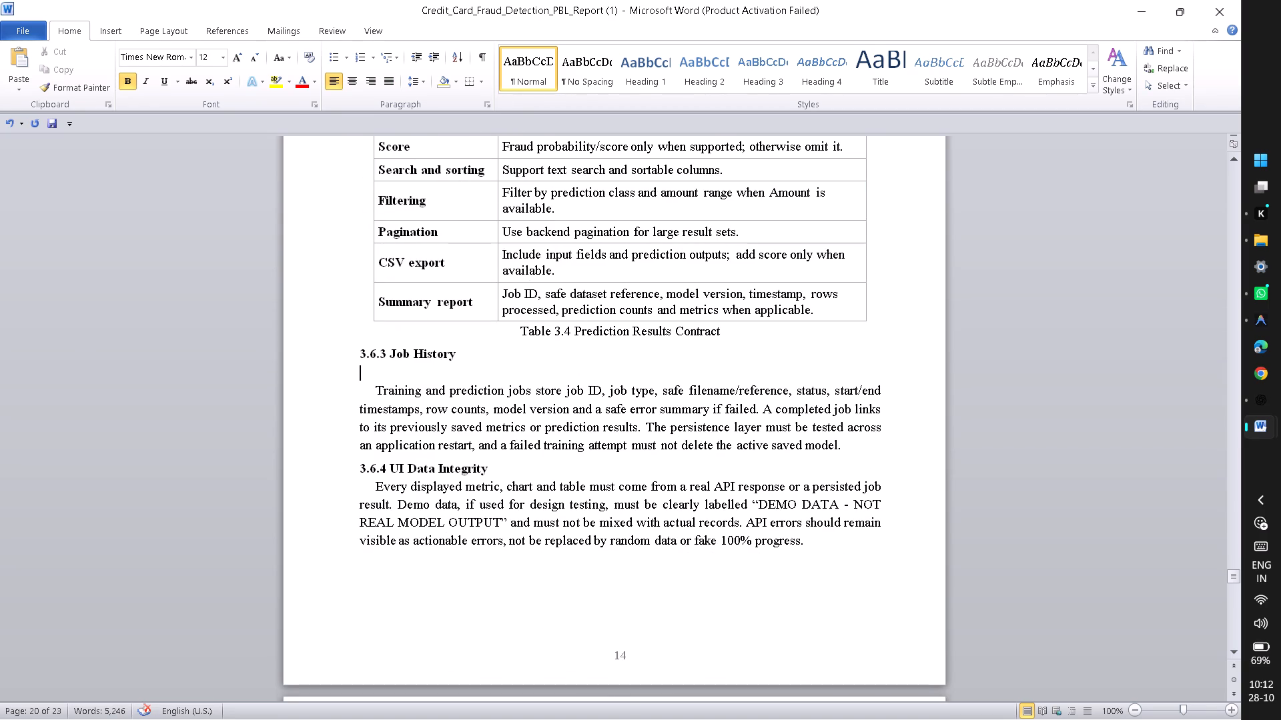
click(508, 469)
key(Return)
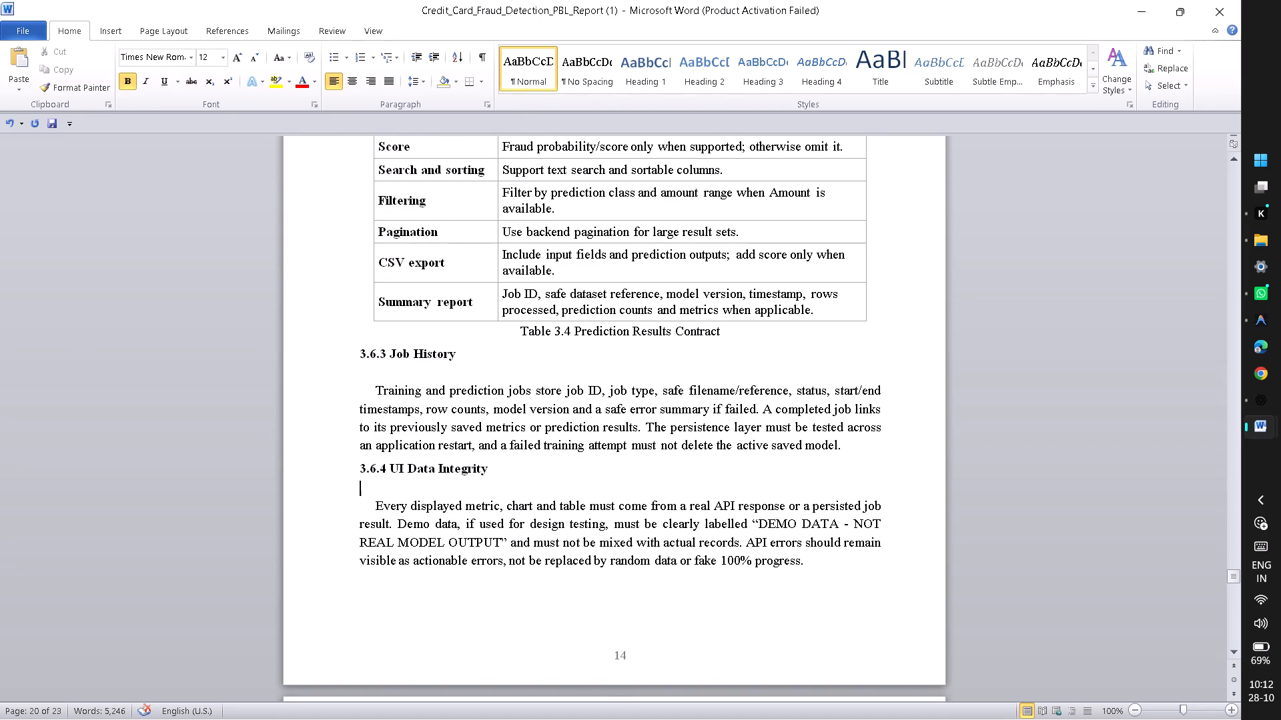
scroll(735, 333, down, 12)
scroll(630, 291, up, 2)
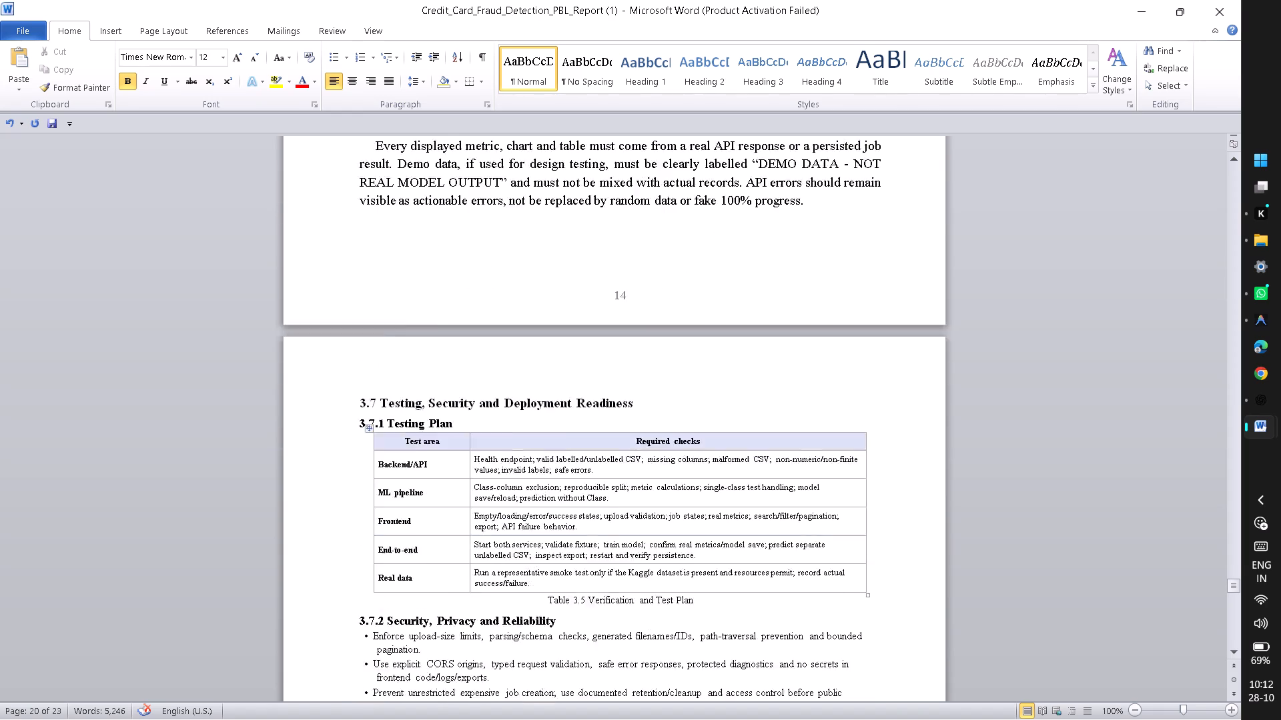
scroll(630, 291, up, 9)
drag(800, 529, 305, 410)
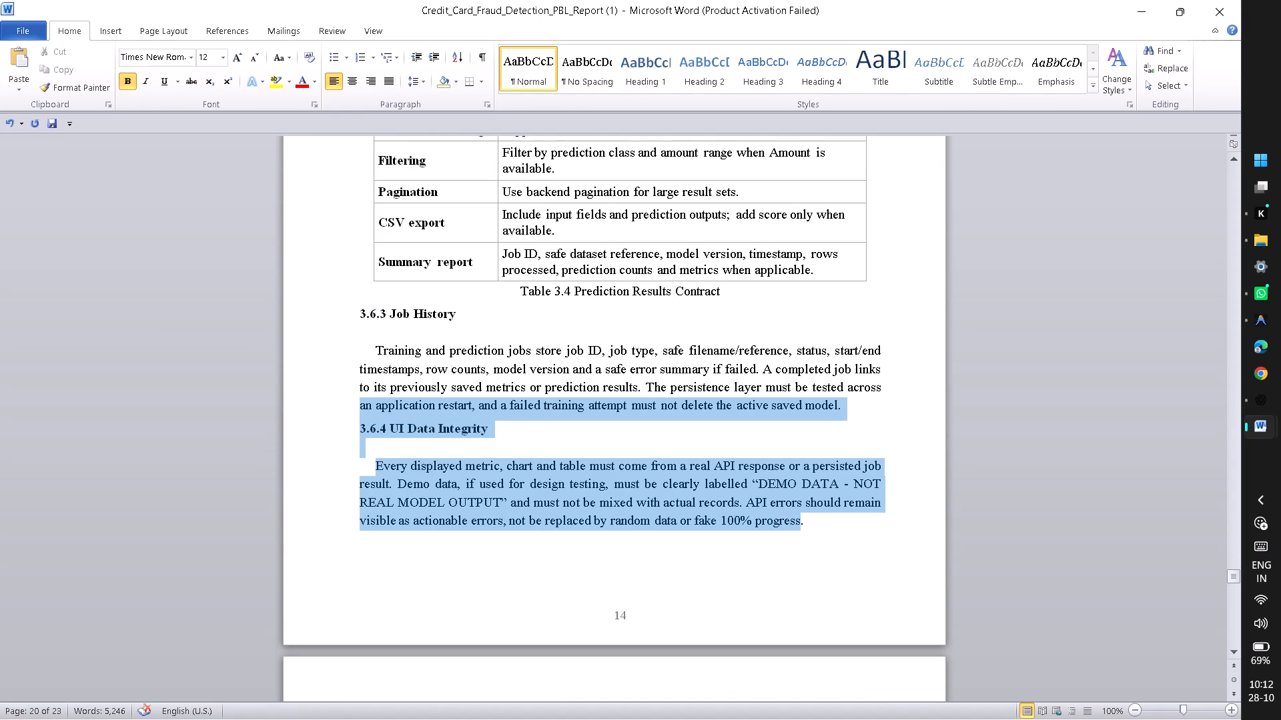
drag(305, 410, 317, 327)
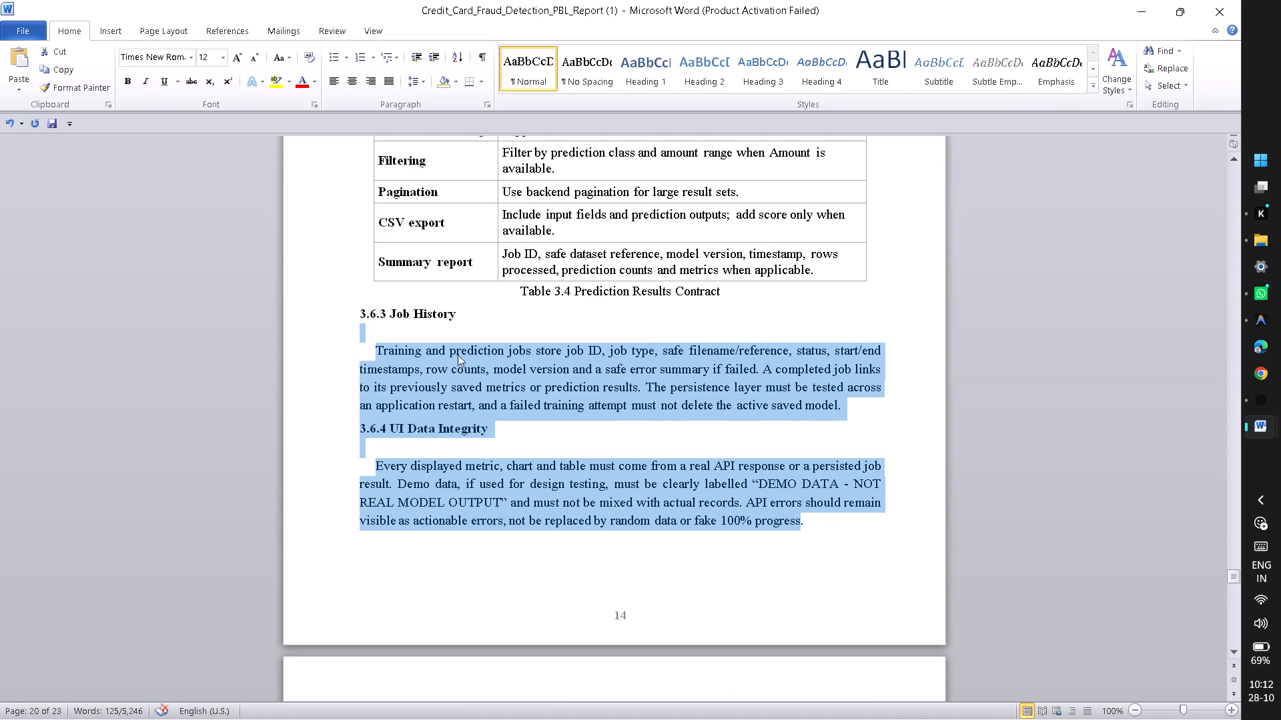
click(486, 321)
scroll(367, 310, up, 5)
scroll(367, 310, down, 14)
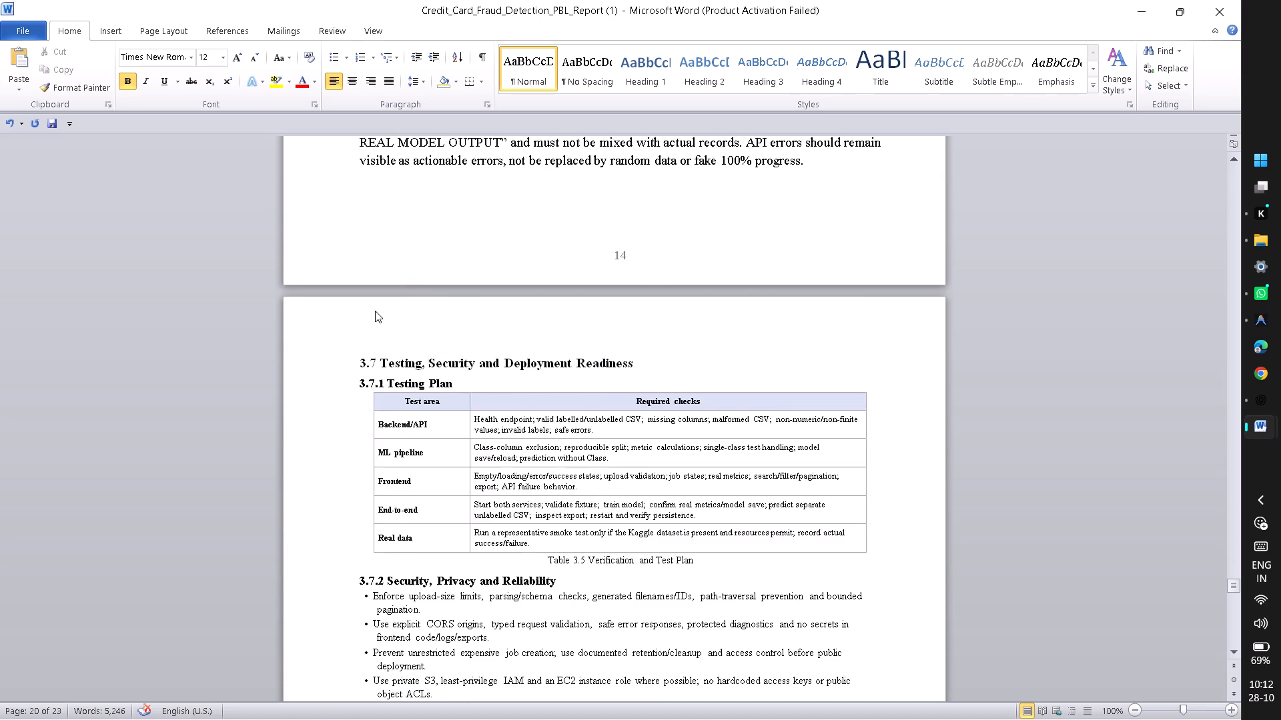
Increase the font size of the 3.7 Testing, Security and Deployment Readiness heading by one increment.
scroll(376, 313, down, 3)
drag(361, 243, 631, 208)
click(227, 55)
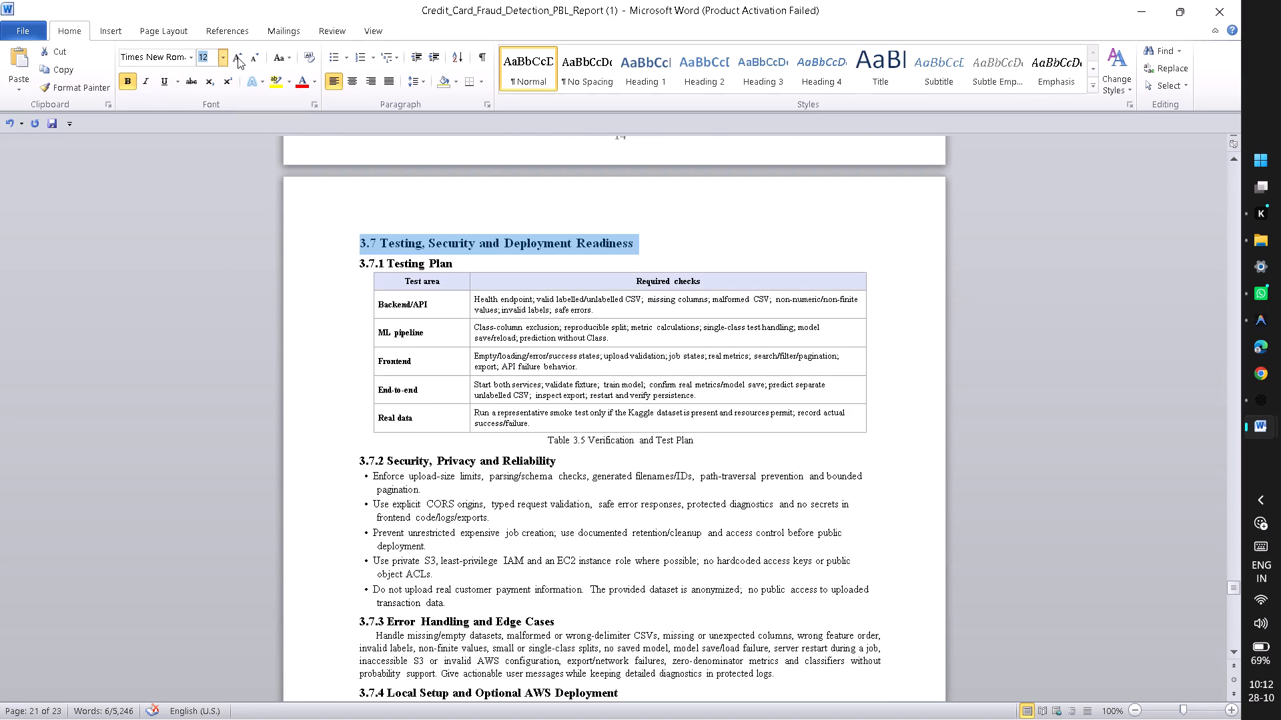
click(238, 57)
Set all of section 3.7's content, from the 3.7.1 Testing Plan heading through the last 3.7.4 paragraph, to 12 pt.
click(402, 306)
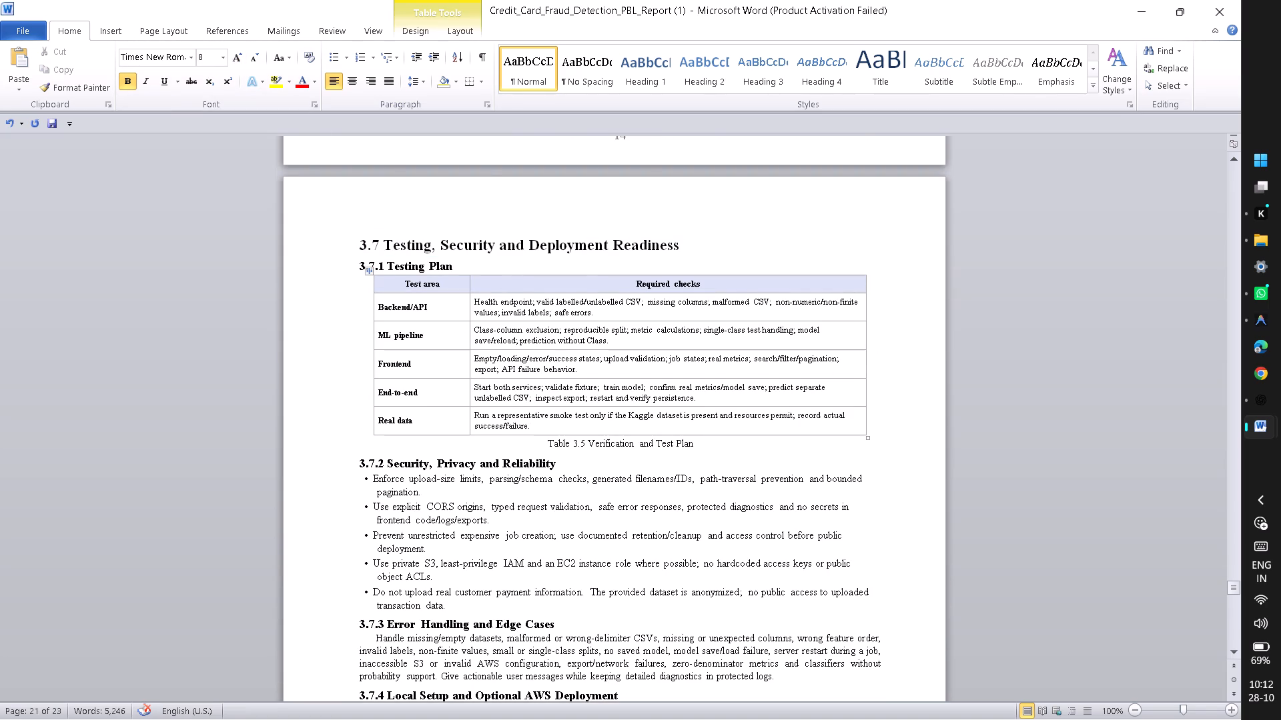
drag(359, 269, 483, 375)
scroll(466, 369, down, 11)
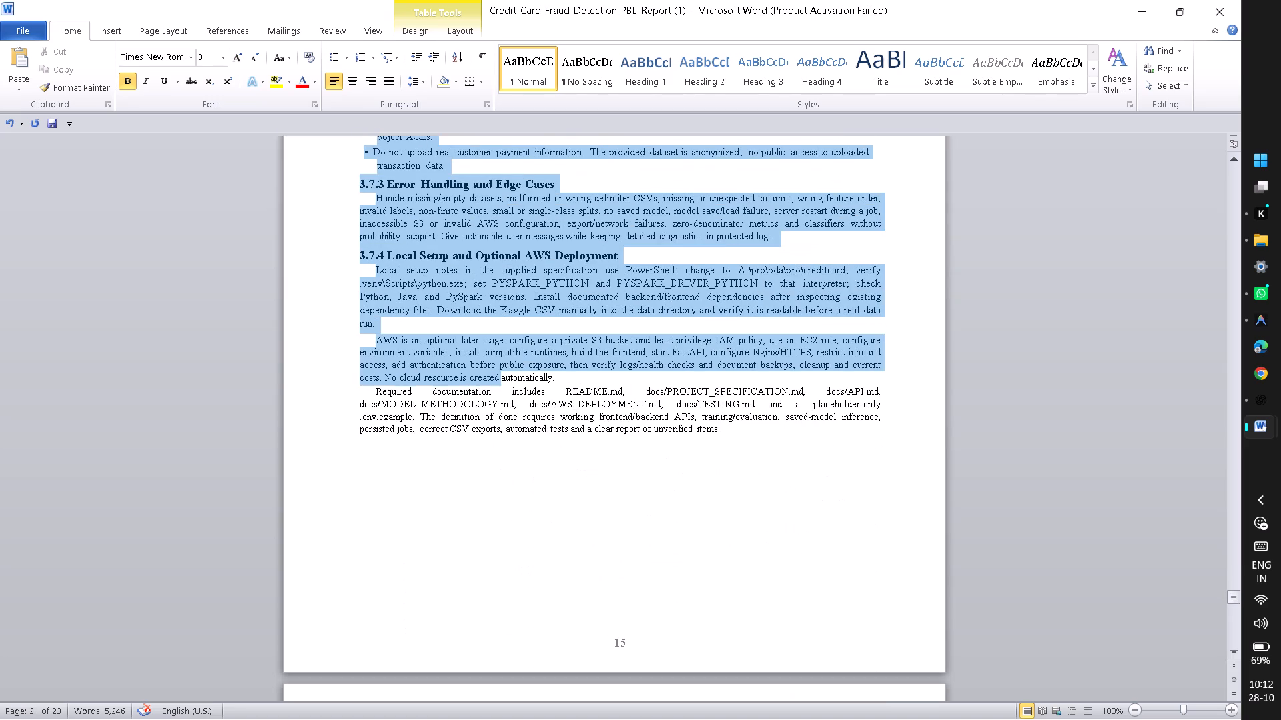
drag(483, 375, 725, 440)
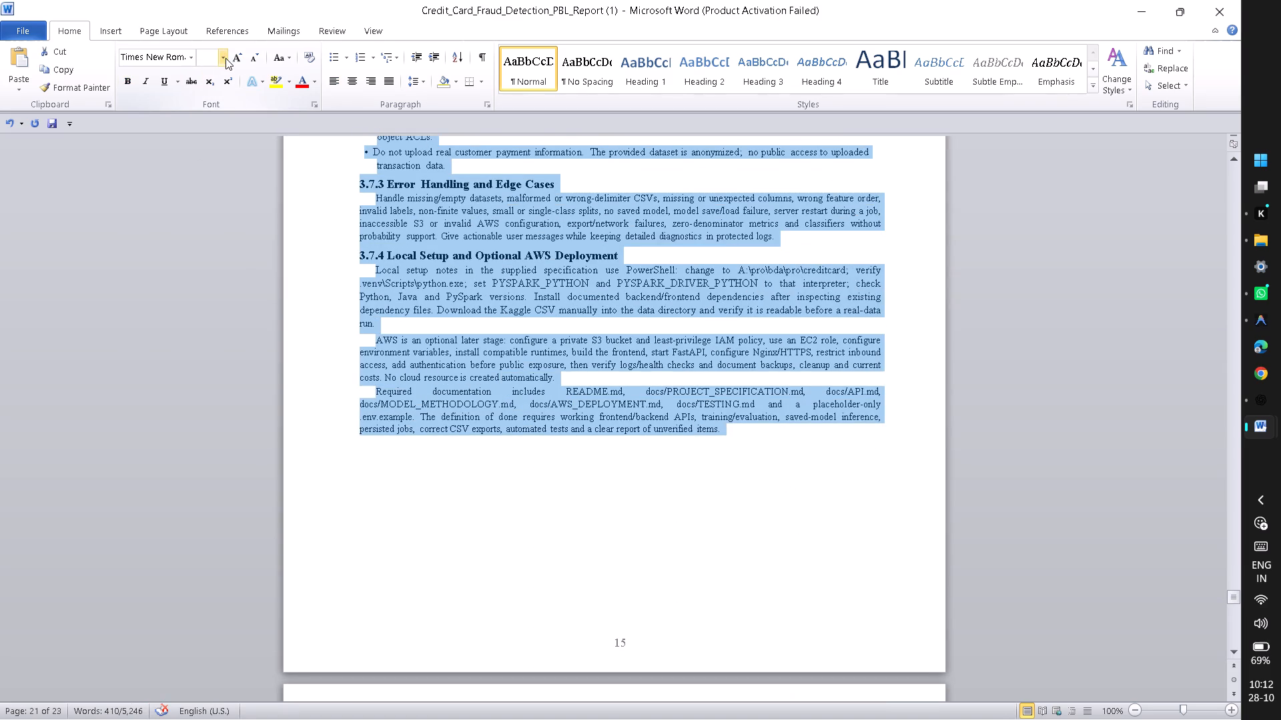
click(226, 58)
click(208, 135)
Insert a blank line below the 3.7 Testing, Security and Deployment Readiness and 3.7.1 Testing Plan headings.
scroll(398, 357, up, 7)
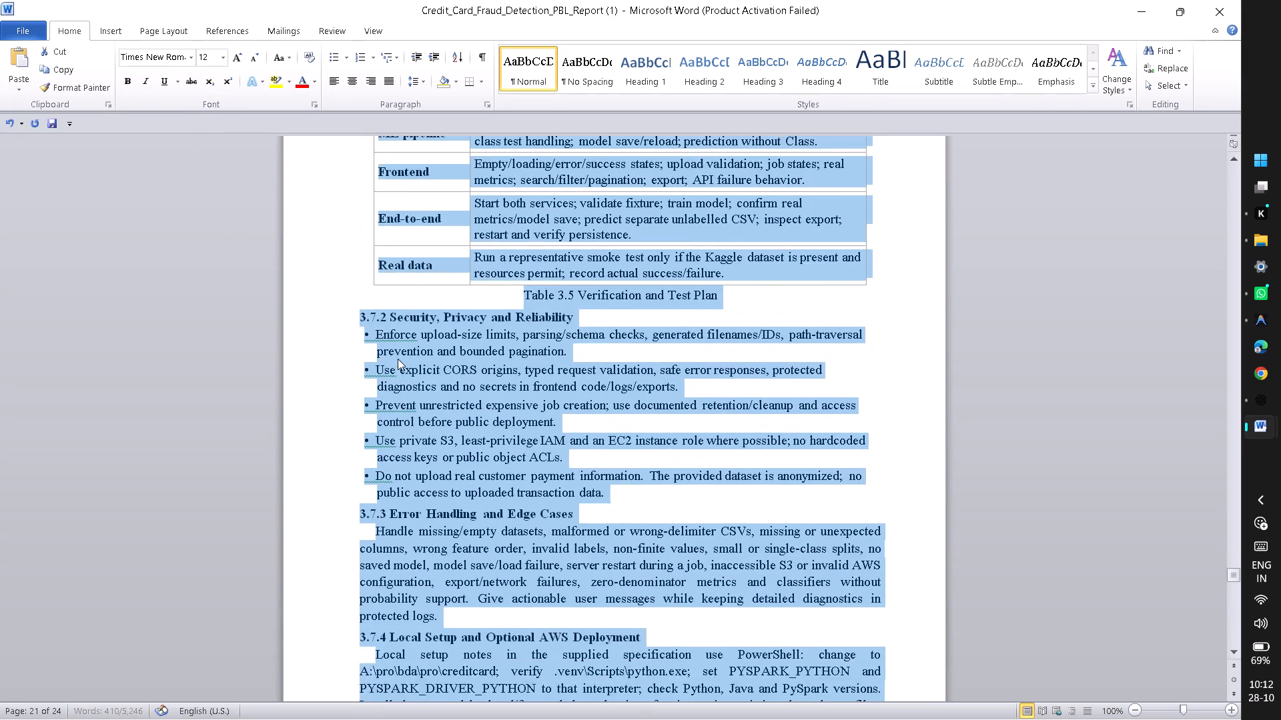
scroll(398, 359, up, 2)
scroll(460, 375, up, 4)
click(694, 325)
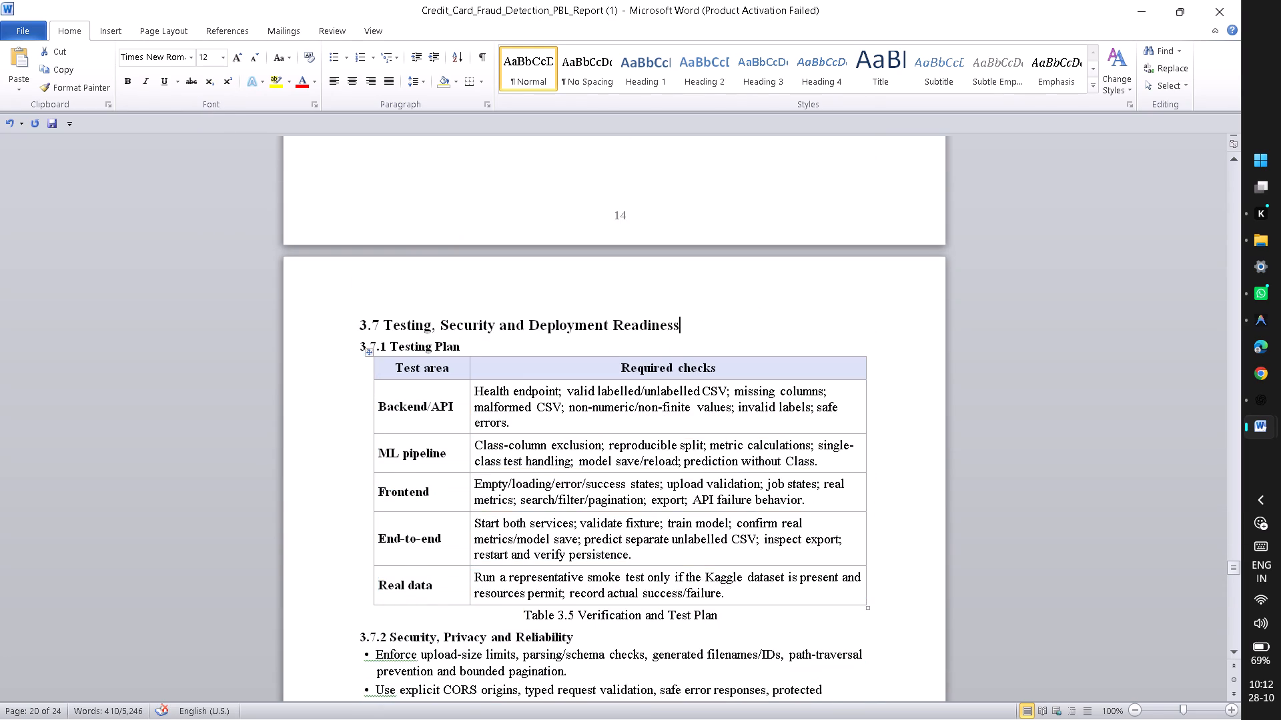
key(Return)
click(592, 361)
key(Return)
Insert blank lines above and below the 3.7.2 Security, Privacy and Reliability heading.
scroll(590, 363, down, 3)
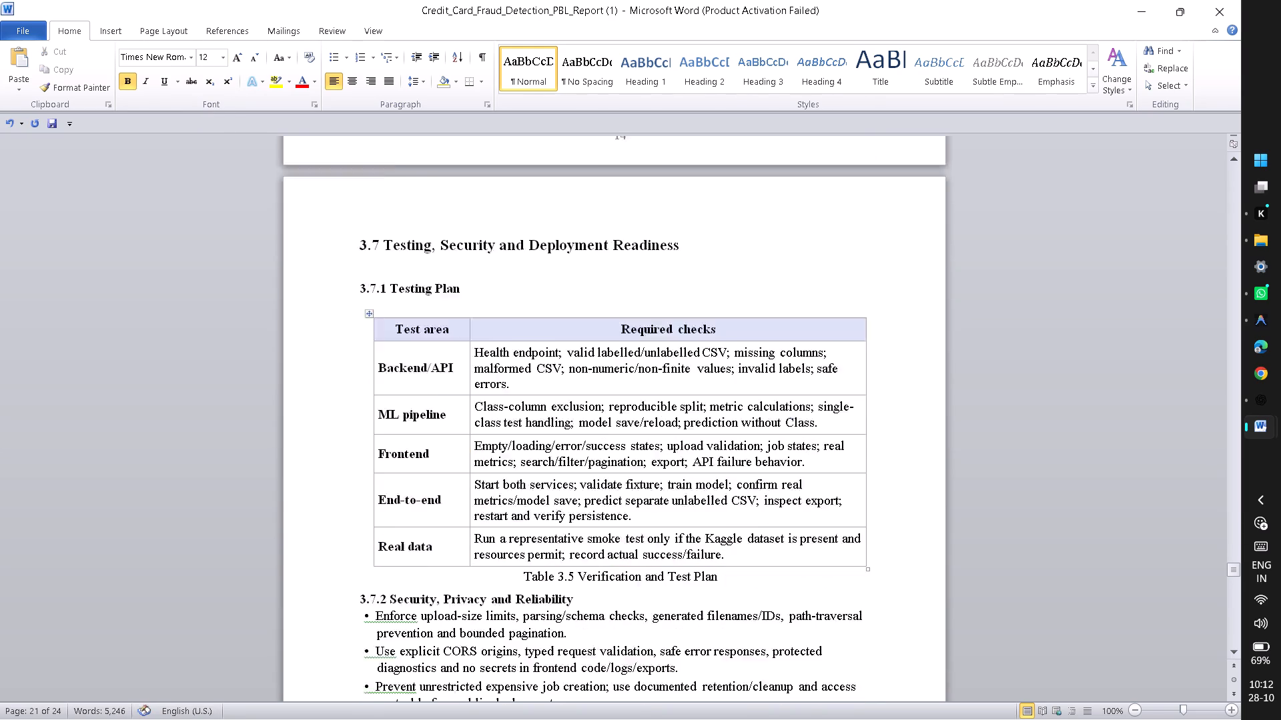
scroll(590, 363, down, 4)
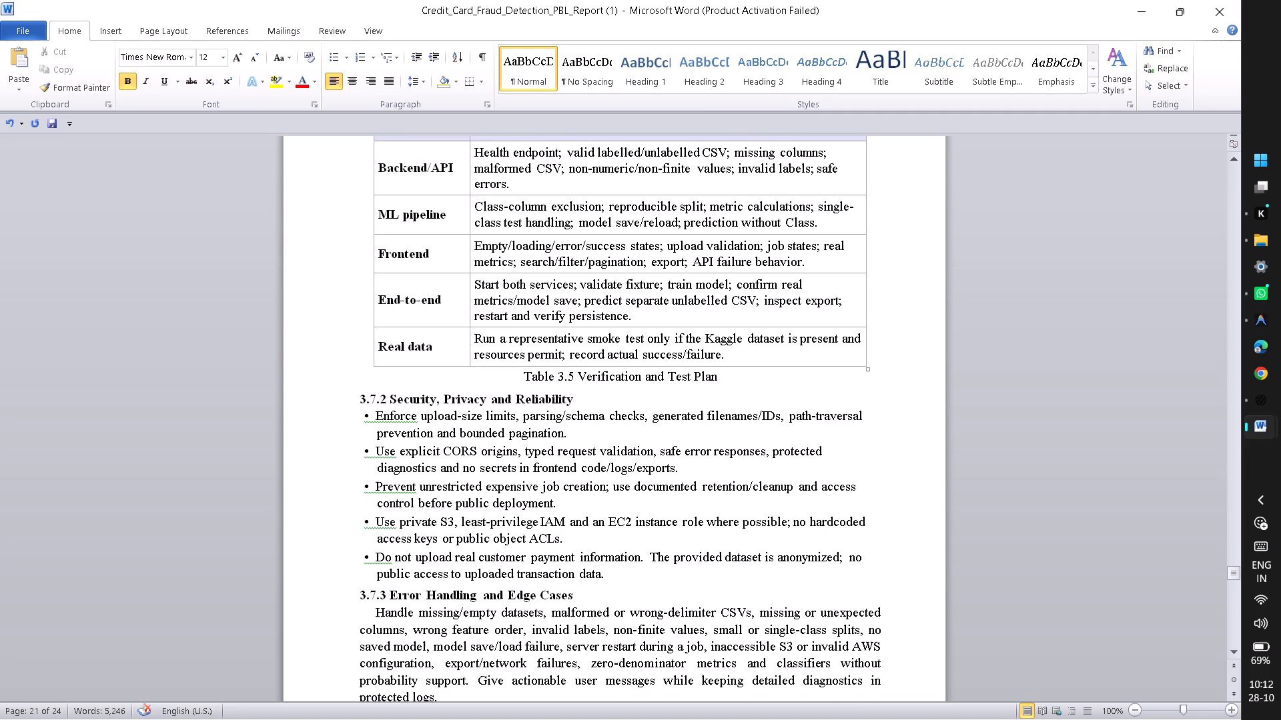
click(726, 383)
key(Return)
click(611, 421)
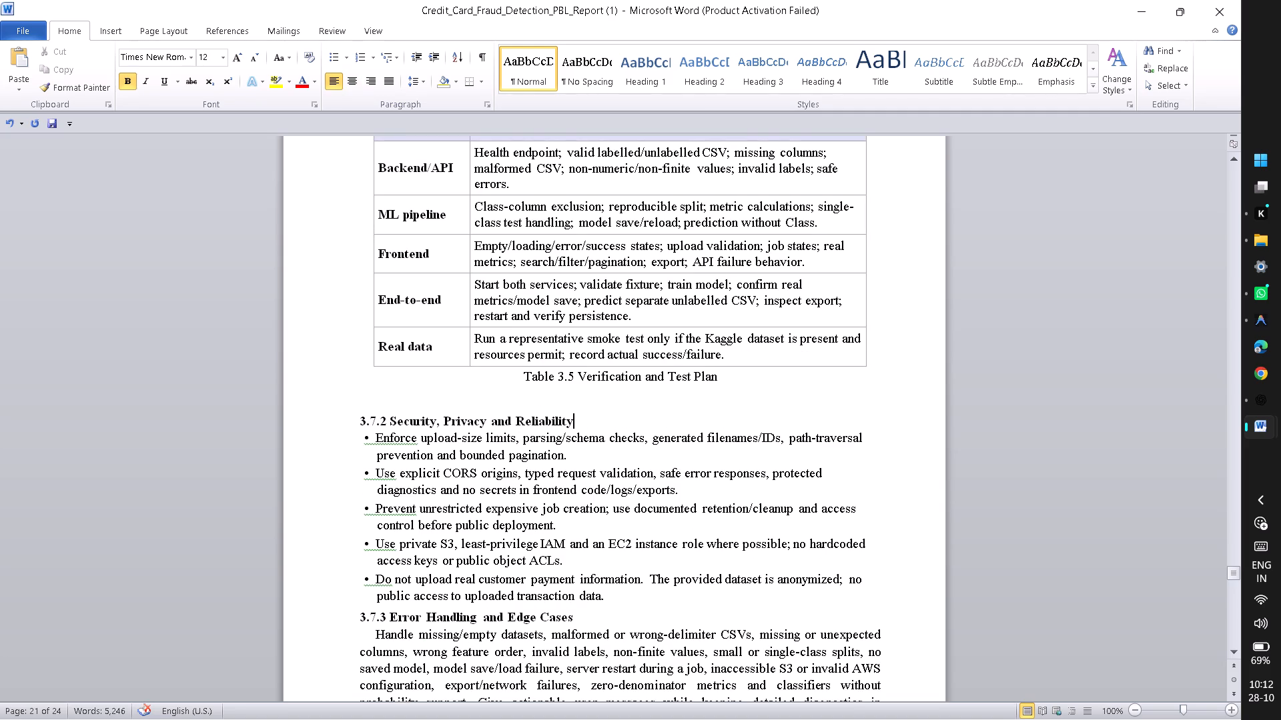
key(Return)
Insert blank lines above and below the 3.7.3 Error Handling and Edge Cases heading.
scroll(611, 421, down, 3)
click(612, 491)
key(Return)
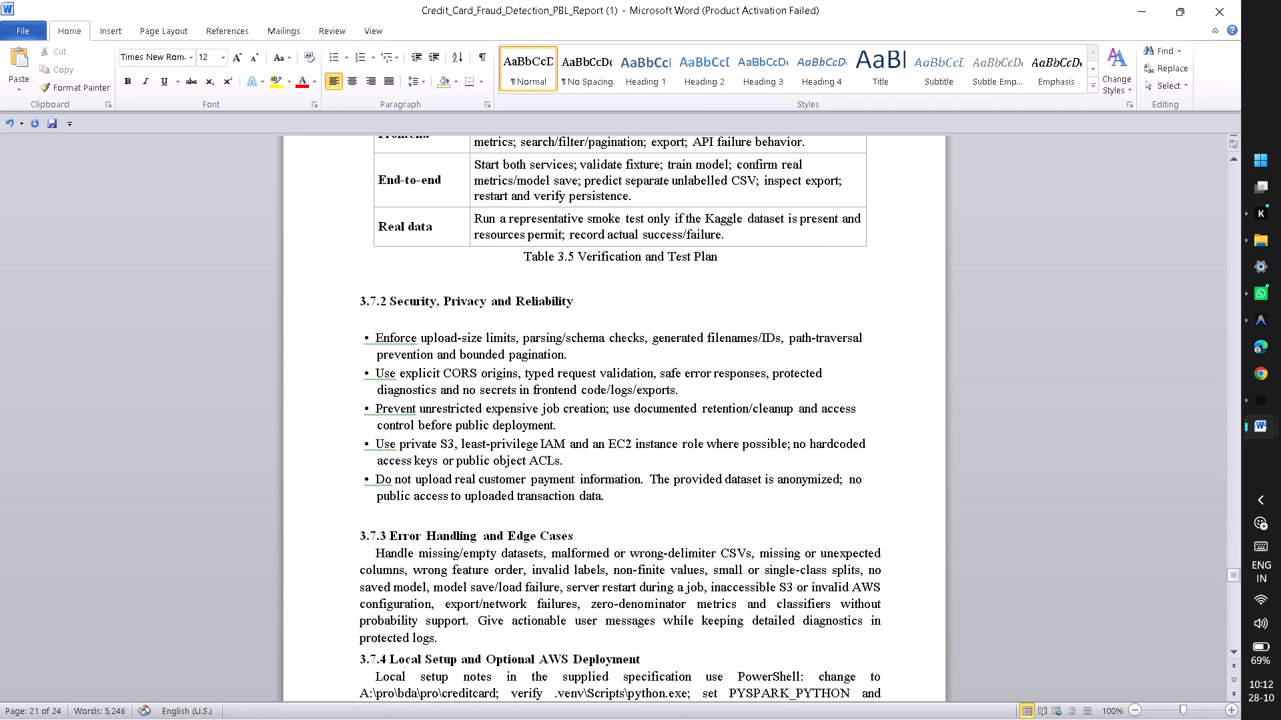
scroll(624, 503, down, 4)
click(636, 363)
click(631, 381)
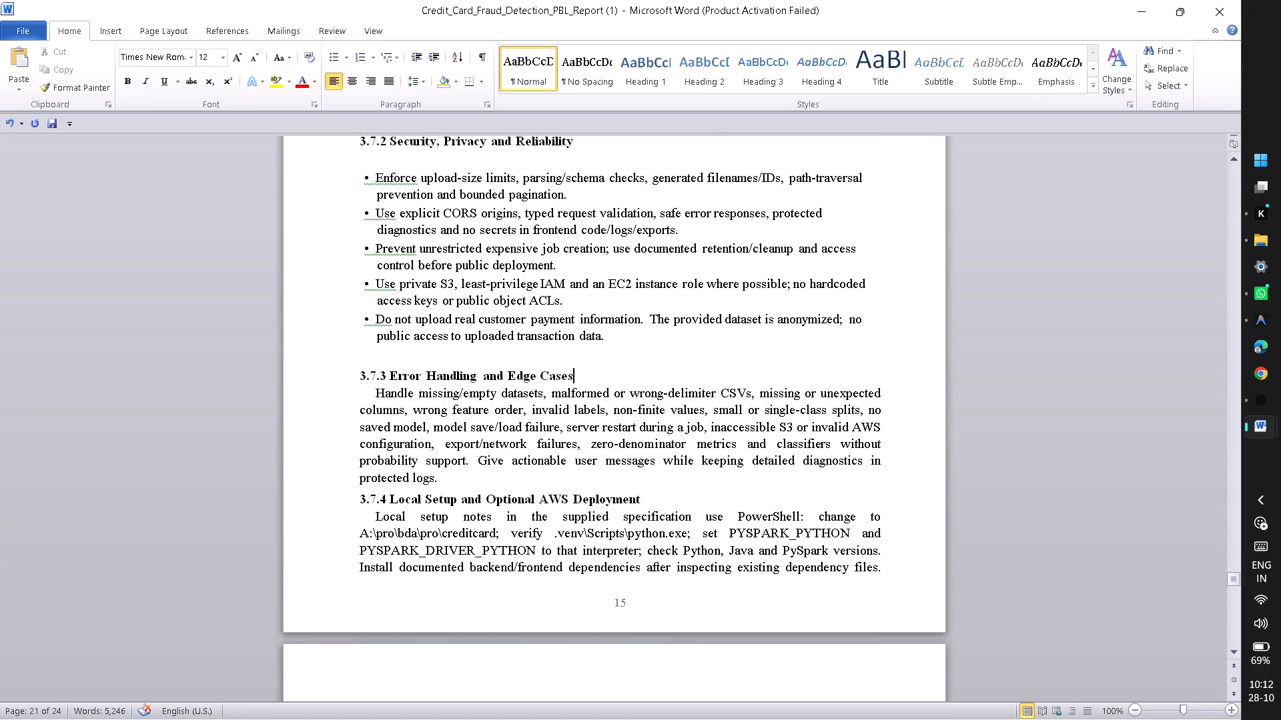
key(Return)
Insert two blank lines above the 3.7.4 Local Setup and Optional AWS Deployment heading so it starts on the following page.
scroll(615, 403, down, 4)
click(529, 343)
key(Return)
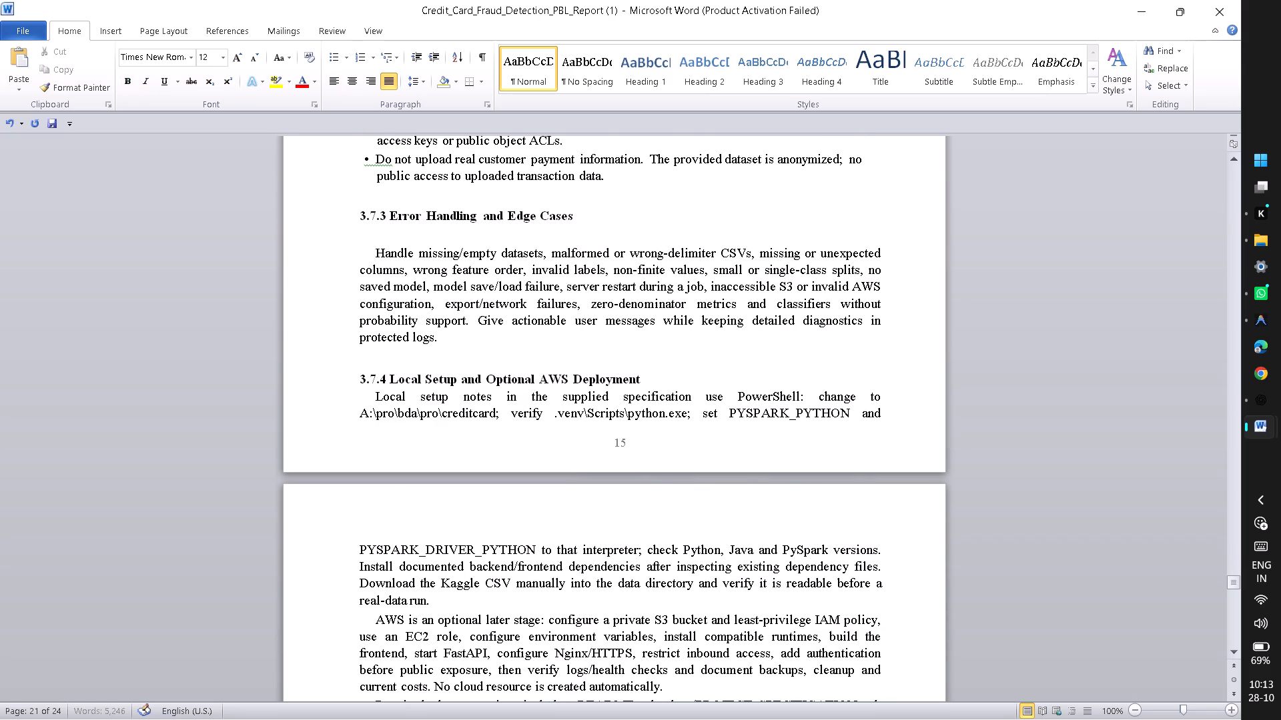
scroll(558, 385, down, 11)
scroll(558, 385, up, 10)
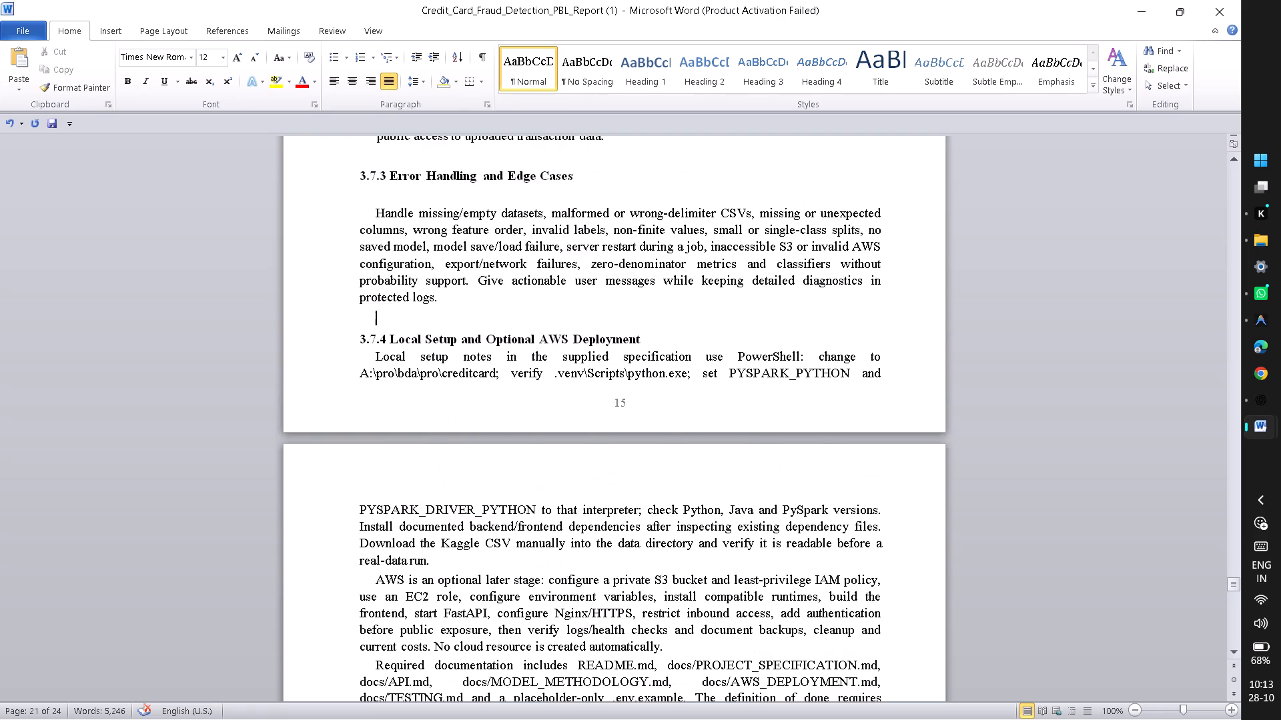
scroll(558, 385, up, 2)
key(Return)
scroll(558, 385, down, 6)
scroll(558, 385, up, 4)
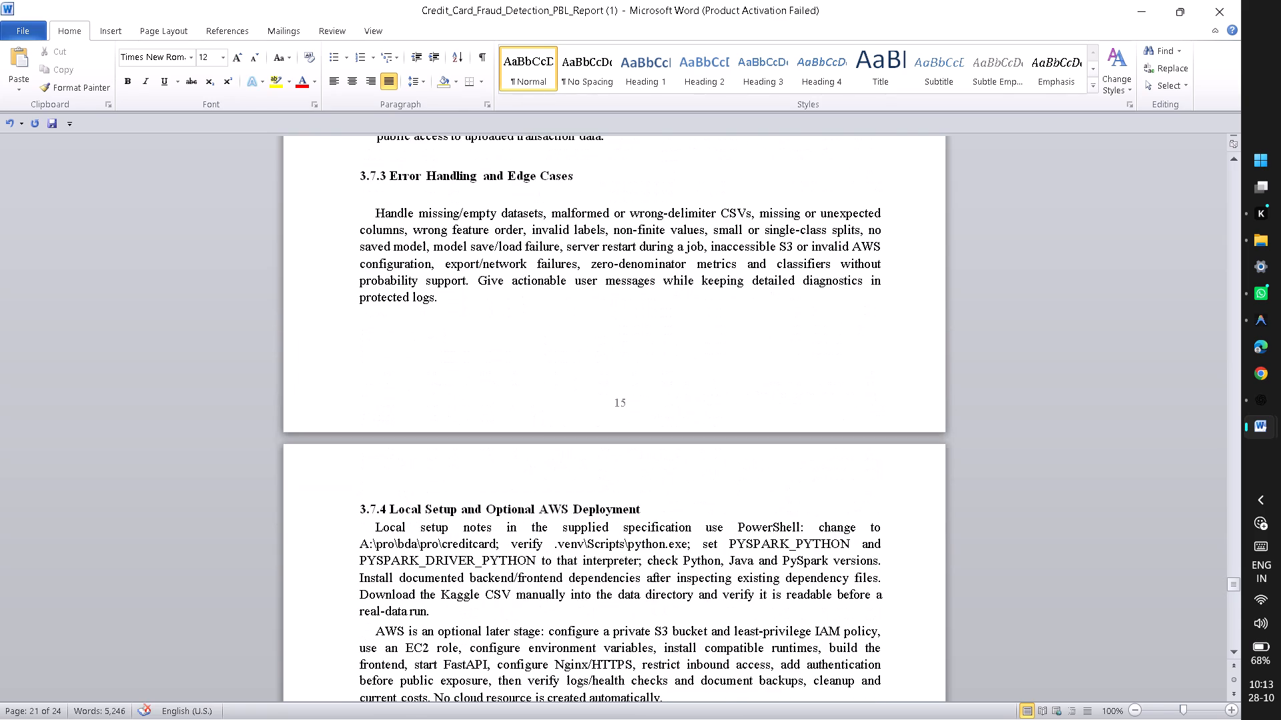
scroll(558, 385, up, 3)
scroll(577, 401, down, 3)
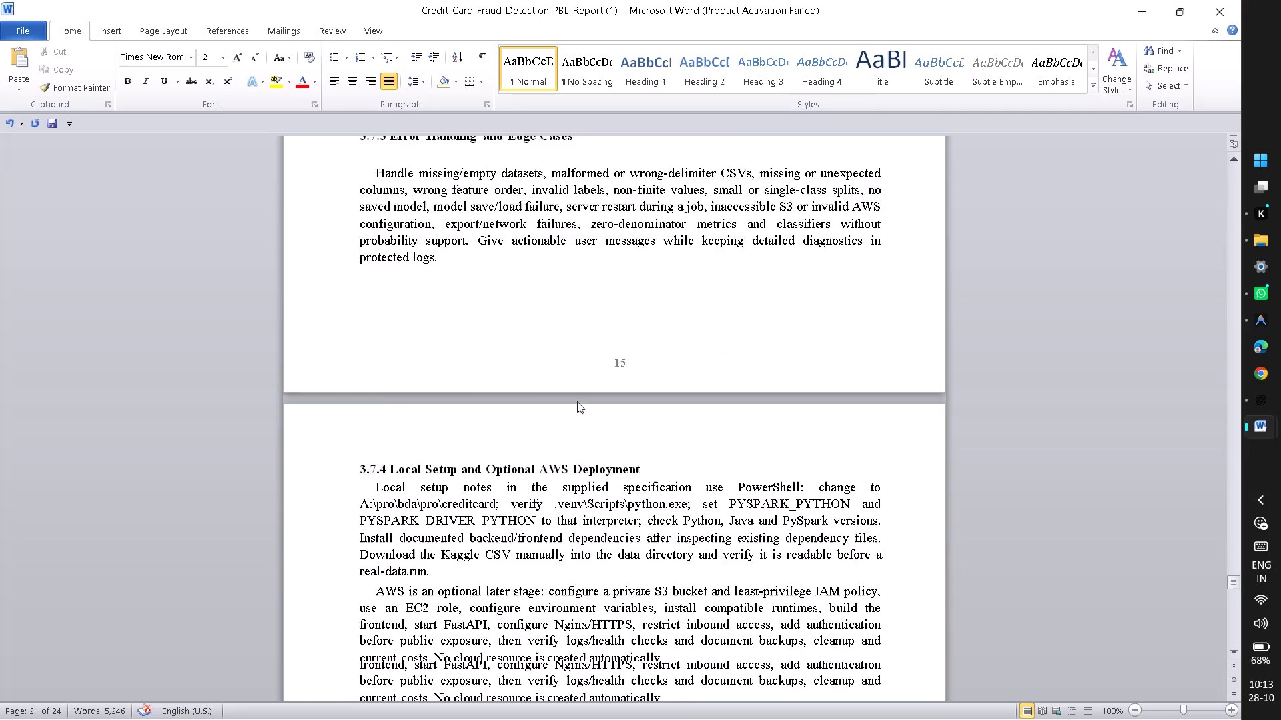
Set the 4. CONCLUSION heading to 16 pt.
scroll(577, 401, down, 17)
scroll(577, 402, down, 14)
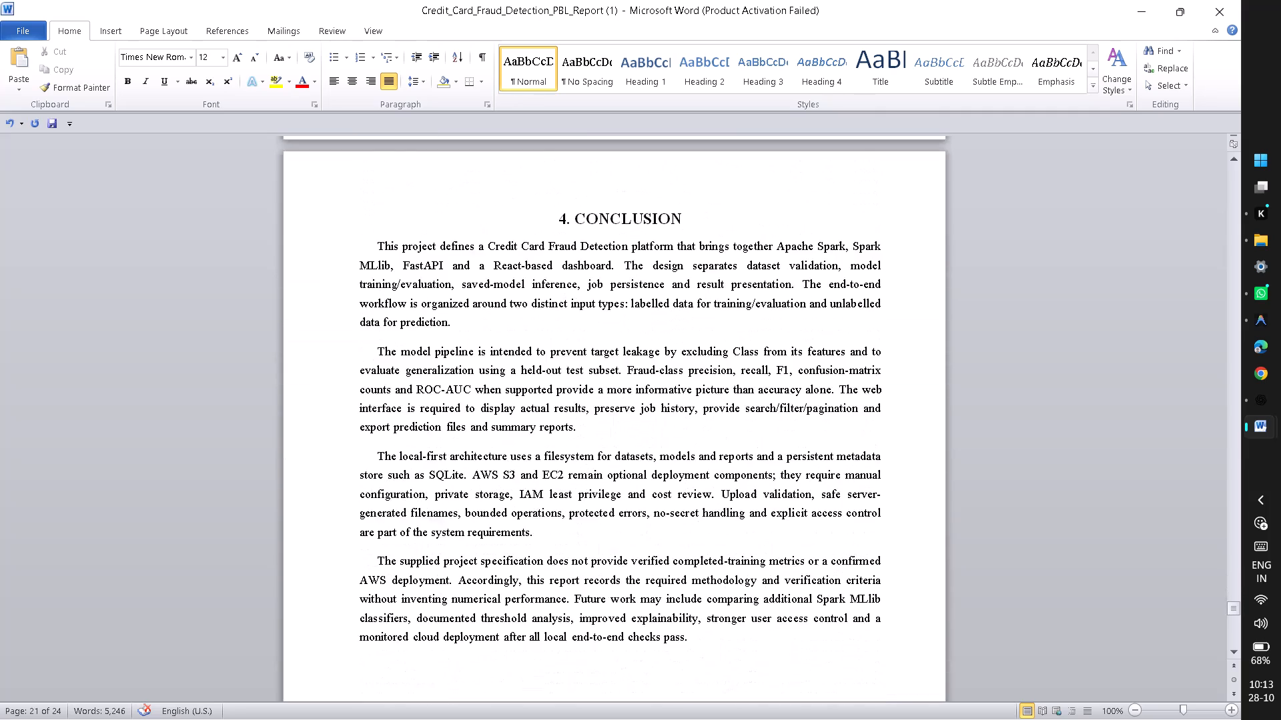
scroll(577, 402, up, 3)
scroll(576, 402, down, 2)
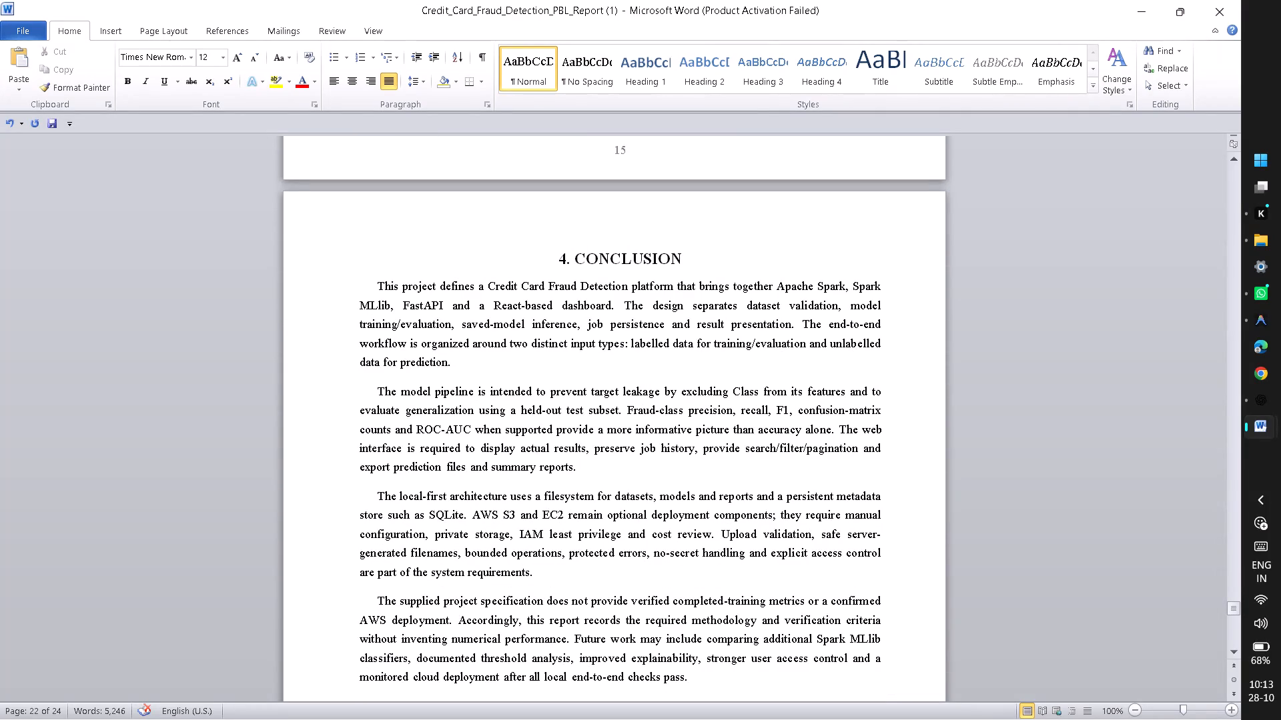
drag(553, 260, 791, 231)
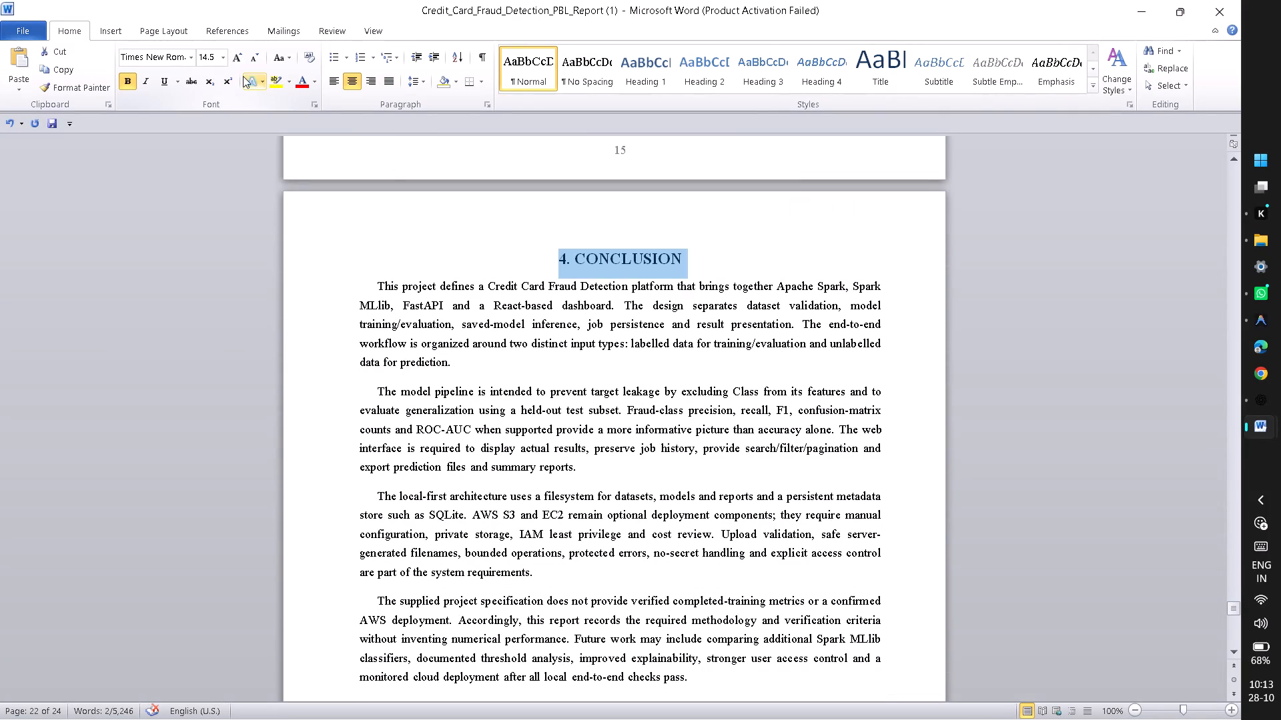
click(240, 66)
click(230, 55)
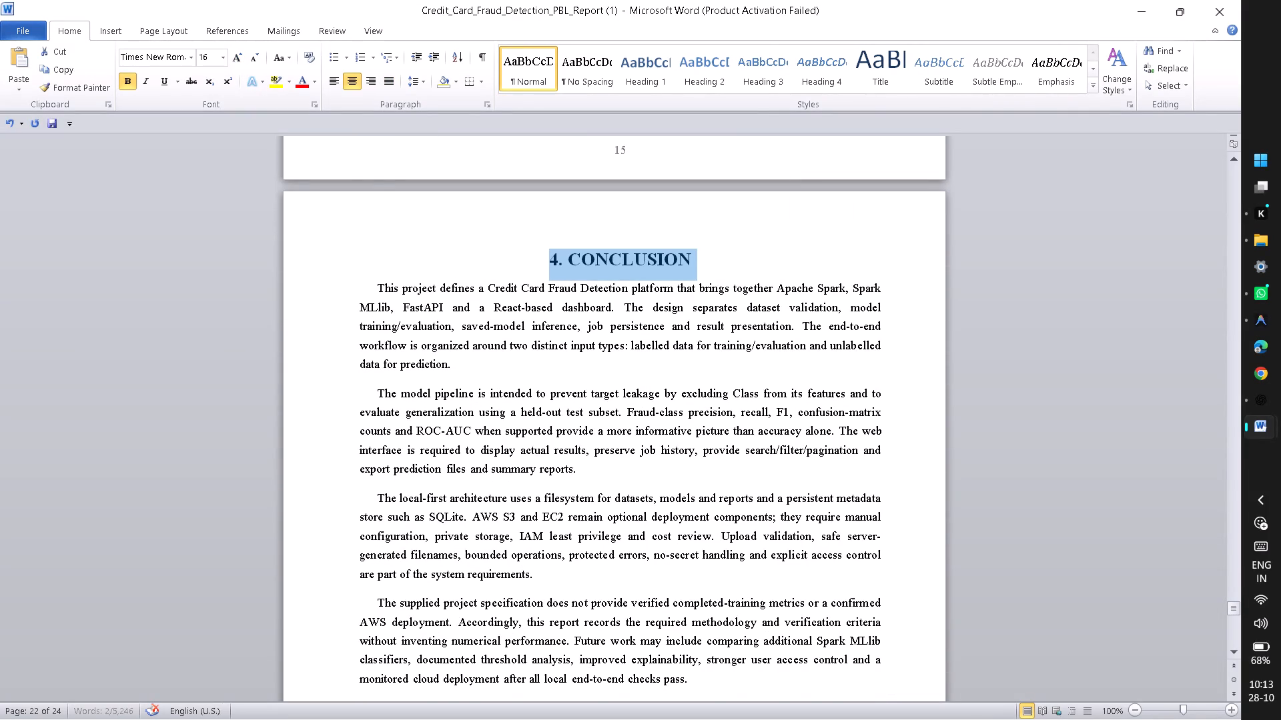
Set the four body paragraphs of the Conclusion to 12 pt.
scroll(404, 225, up, 13)
scroll(407, 227, down, 8)
scroll(410, 223, up, 1)
scroll(410, 223, down, 6)
drag(377, 287, 650, 437)
scroll(493, 398, down, 6)
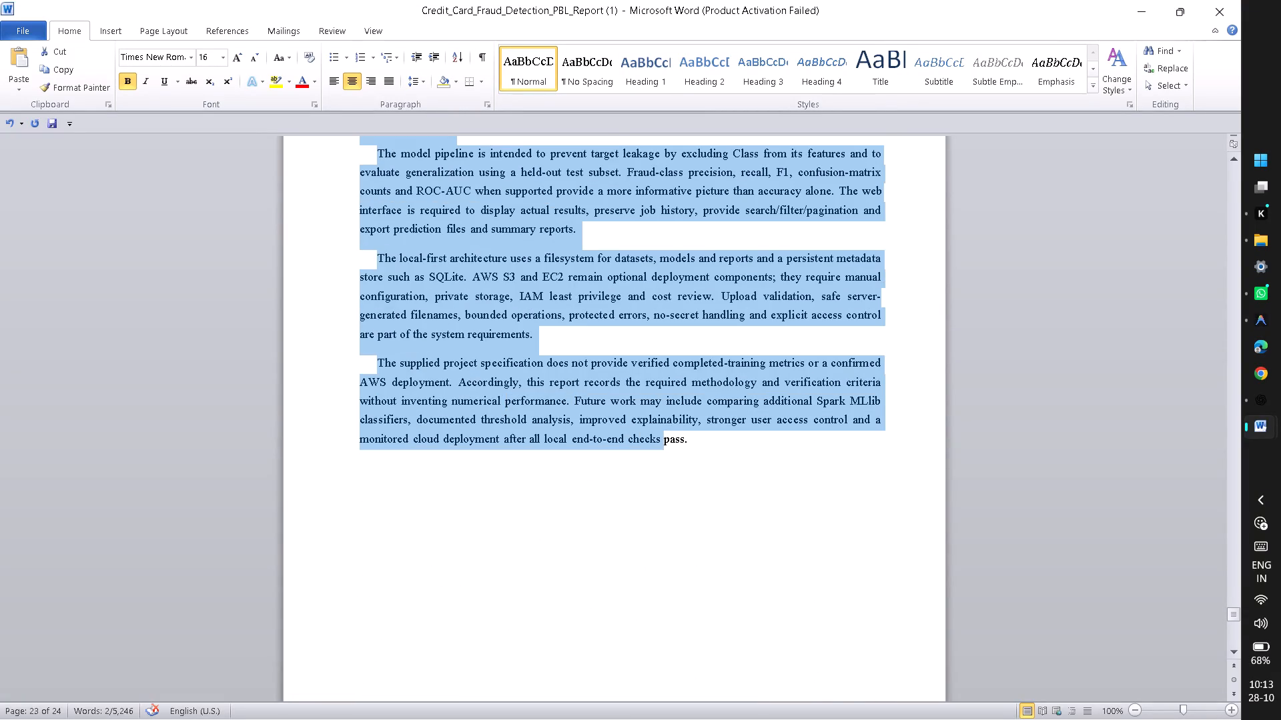
drag(650, 437, 683, 449)
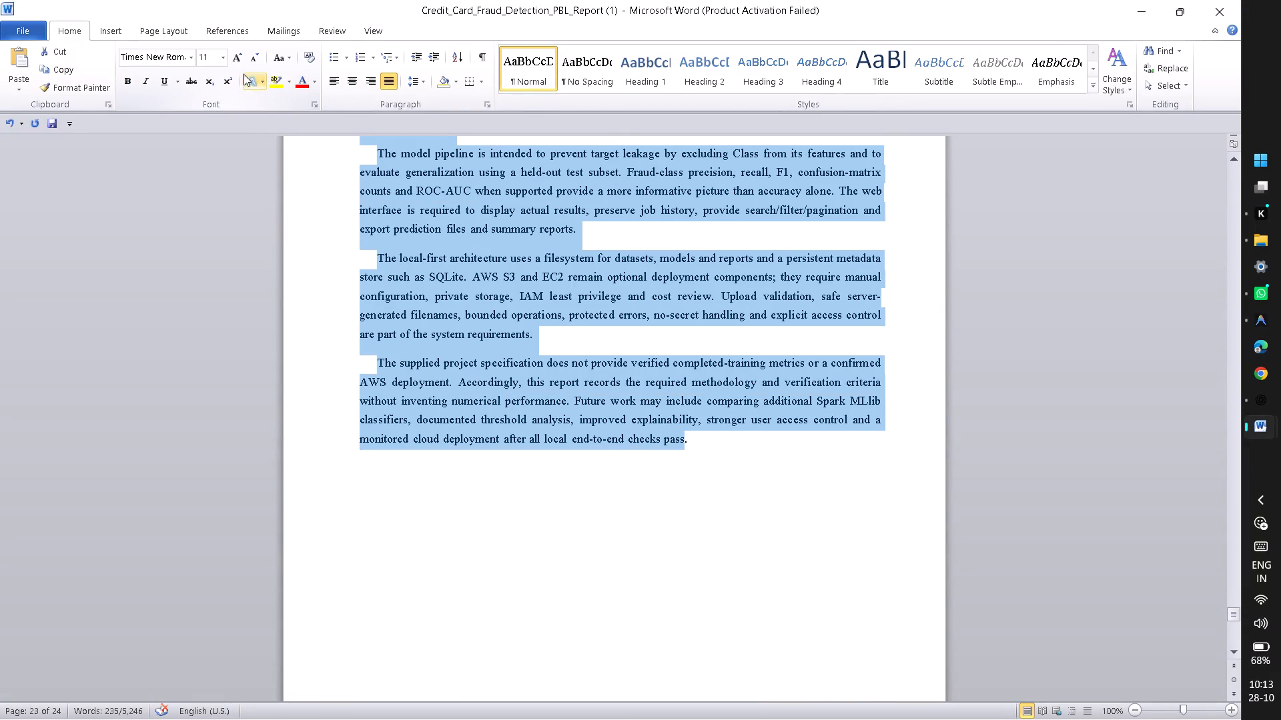
click(238, 63)
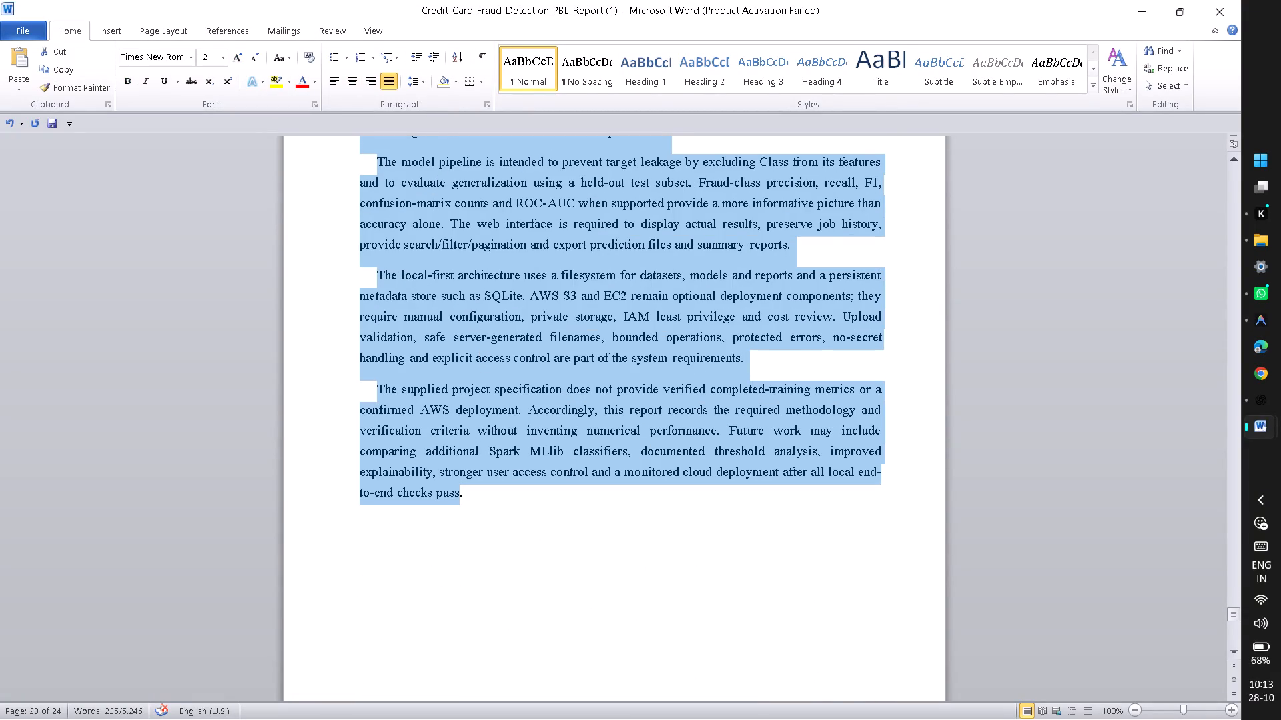
click(486, 495)
Set the 5. REFERENCES heading to 16 pt.
scroll(486, 495, down, 17)
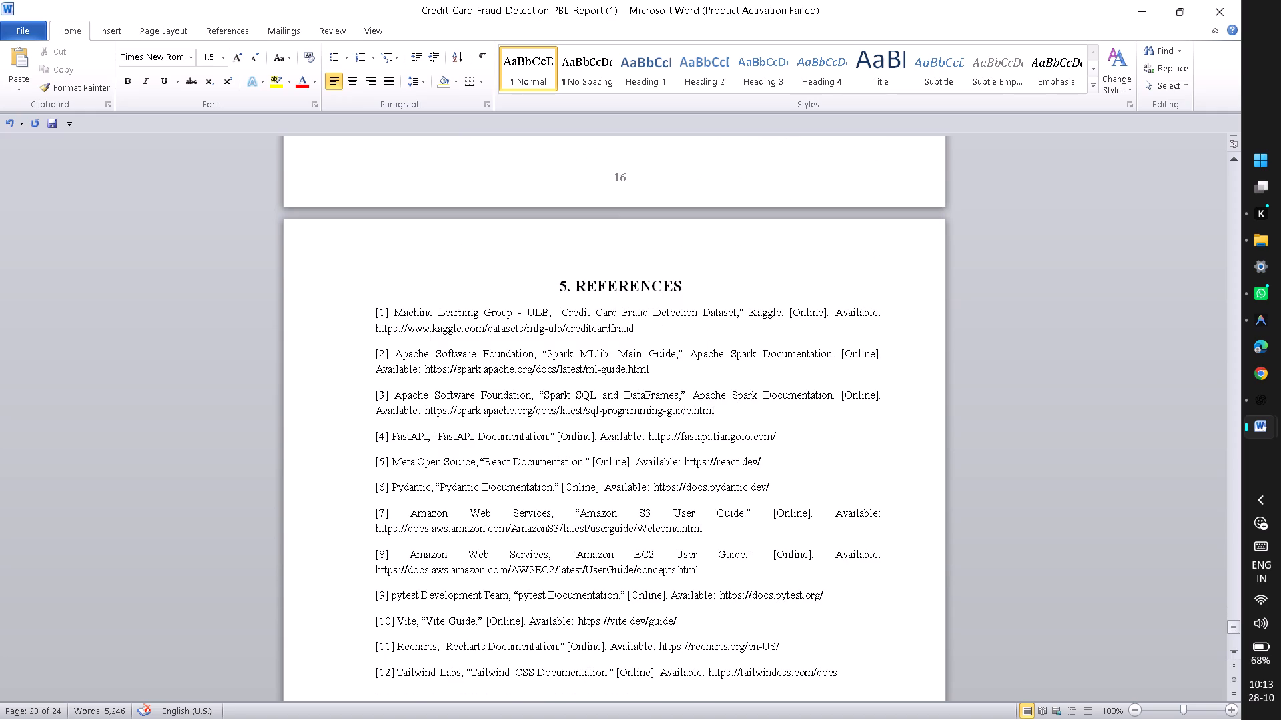
drag(559, 283, 827, 273)
click(231, 63)
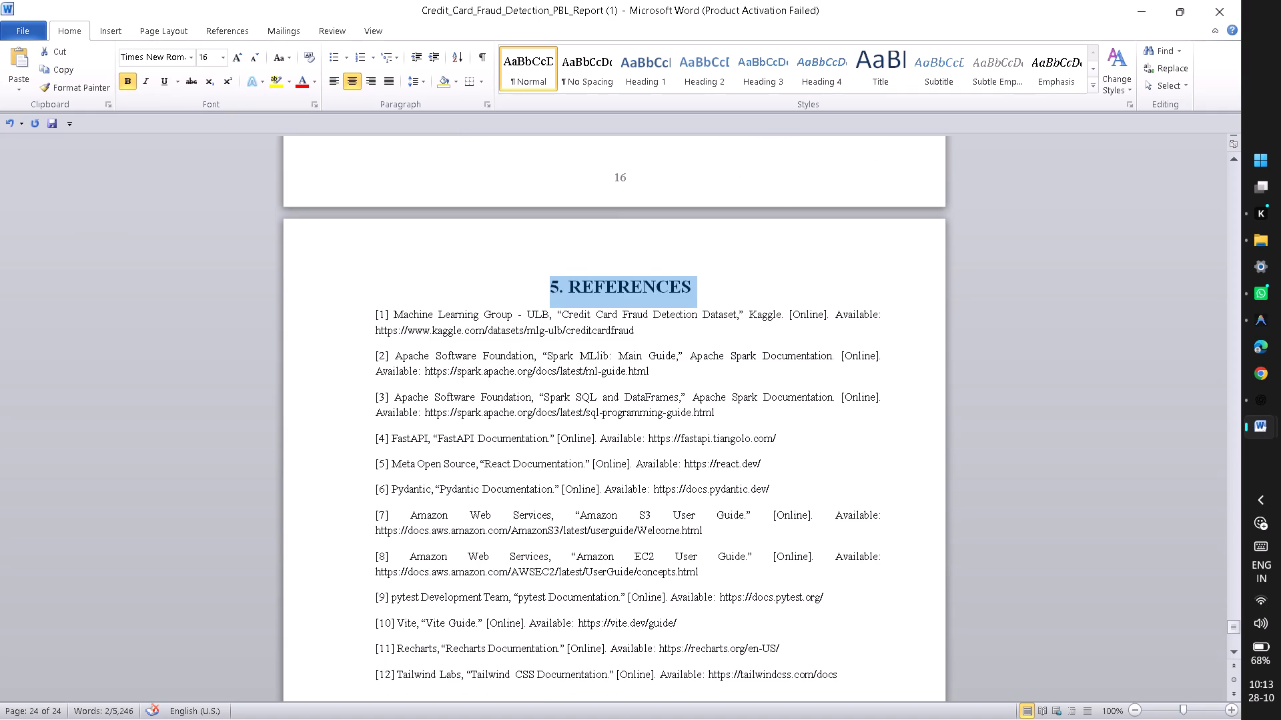
Set all twelve entries of the reference list to 12 pt.
drag(375, 317, 972, 485)
scroll(516, 559, down, 5)
click(228, 58)
click(238, 60)
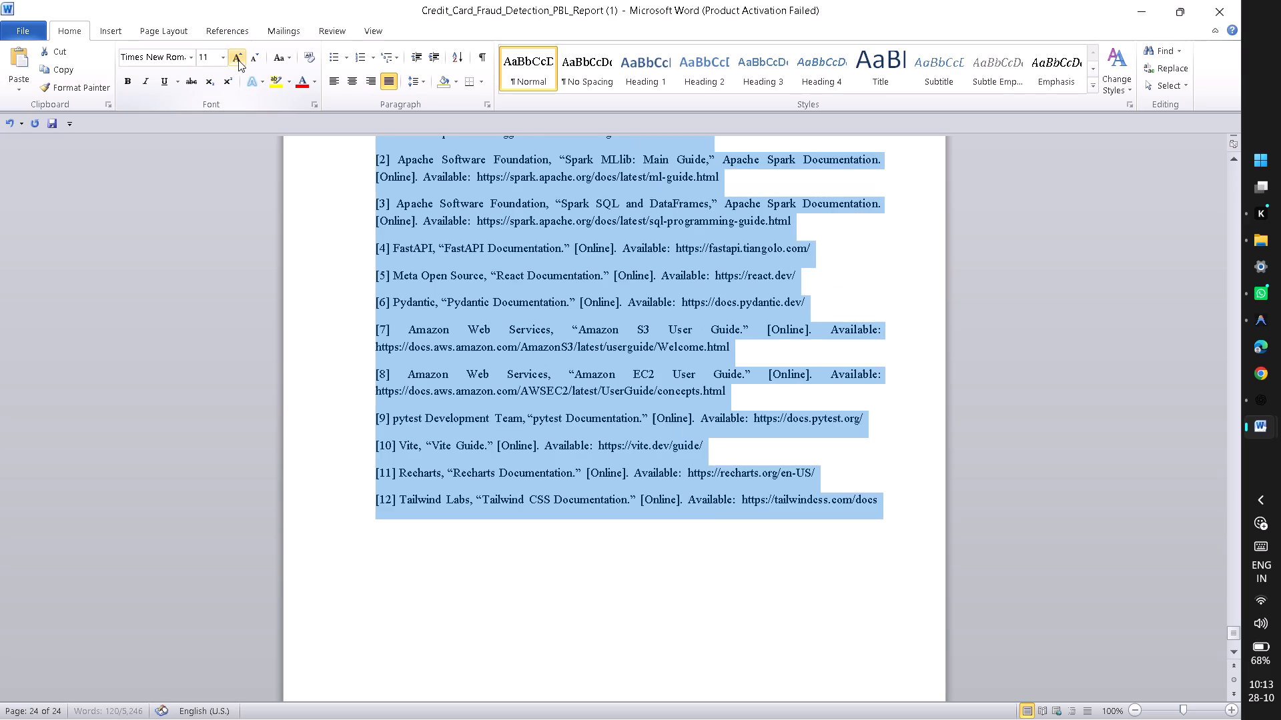
click(238, 60)
click(336, 269)
Review the report's closing pages, and its front matter from the title page to the table of contents.
scroll(336, 269, up, 16)
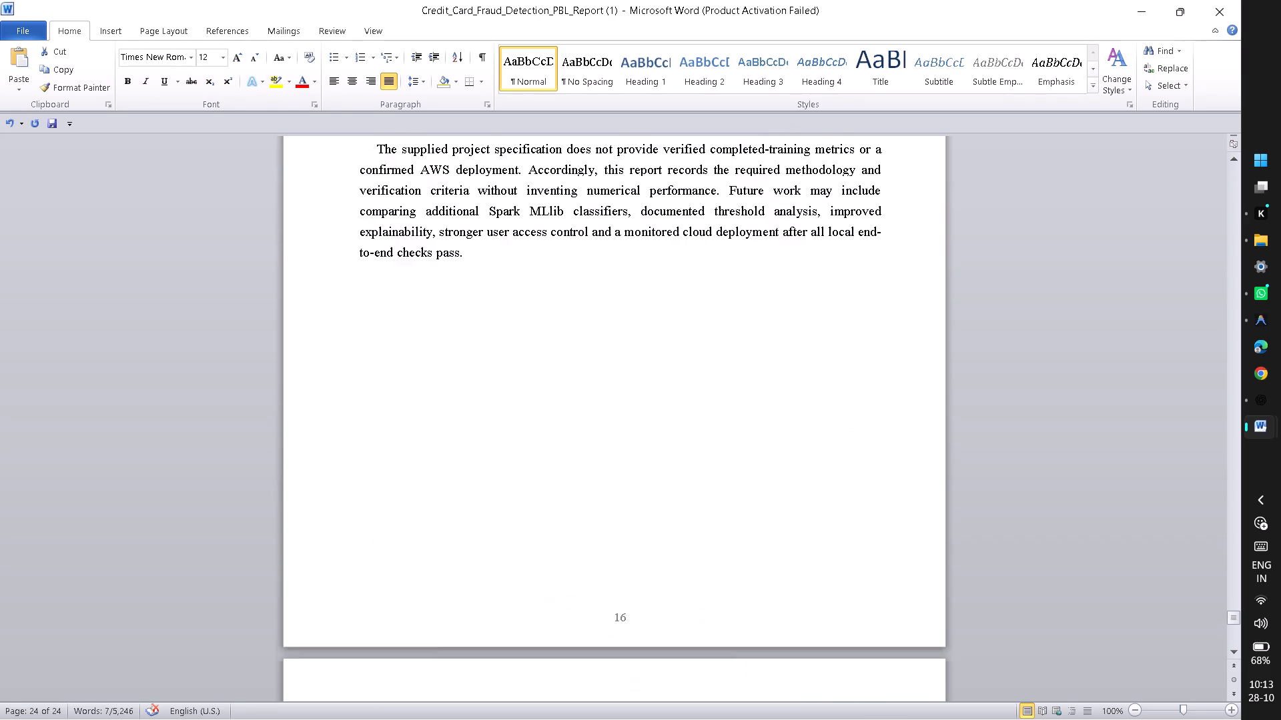
scroll(420, 323, up, 20)
scroll(420, 323, up, 20)
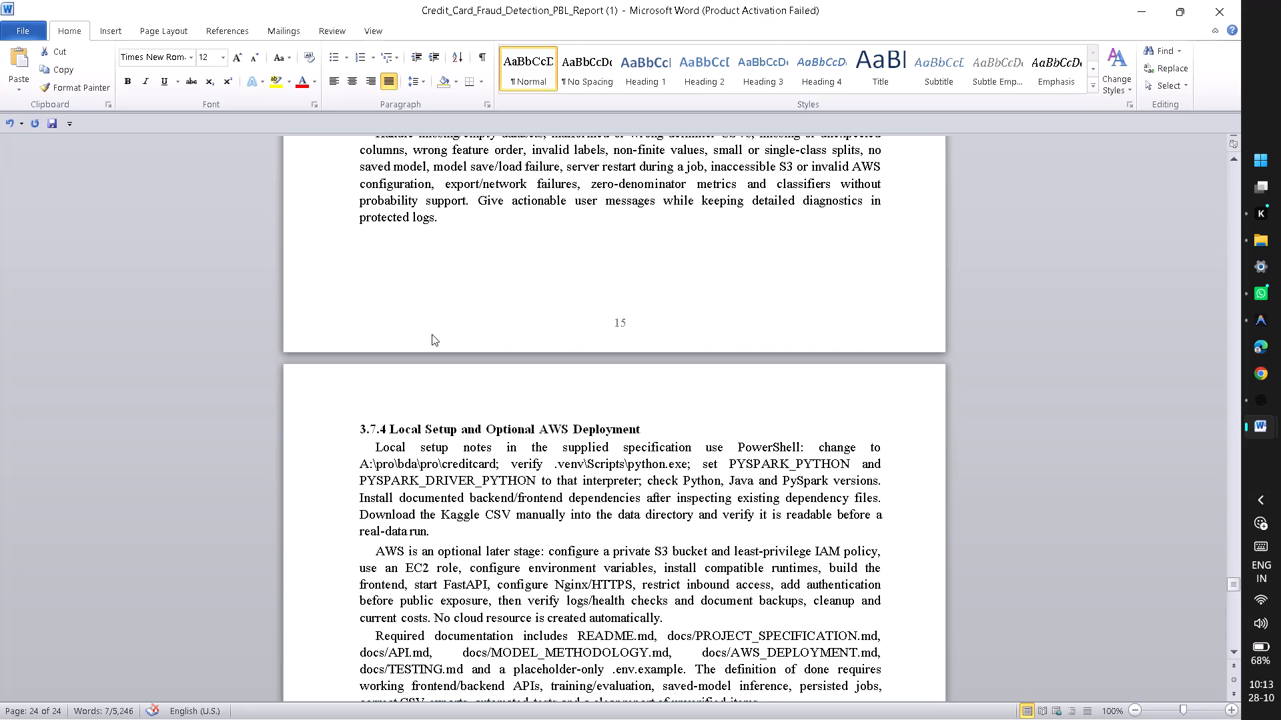
scroll(432, 335, up, 1)
scroll(432, 336, down, 9)
scroll(432, 336, up, 5)
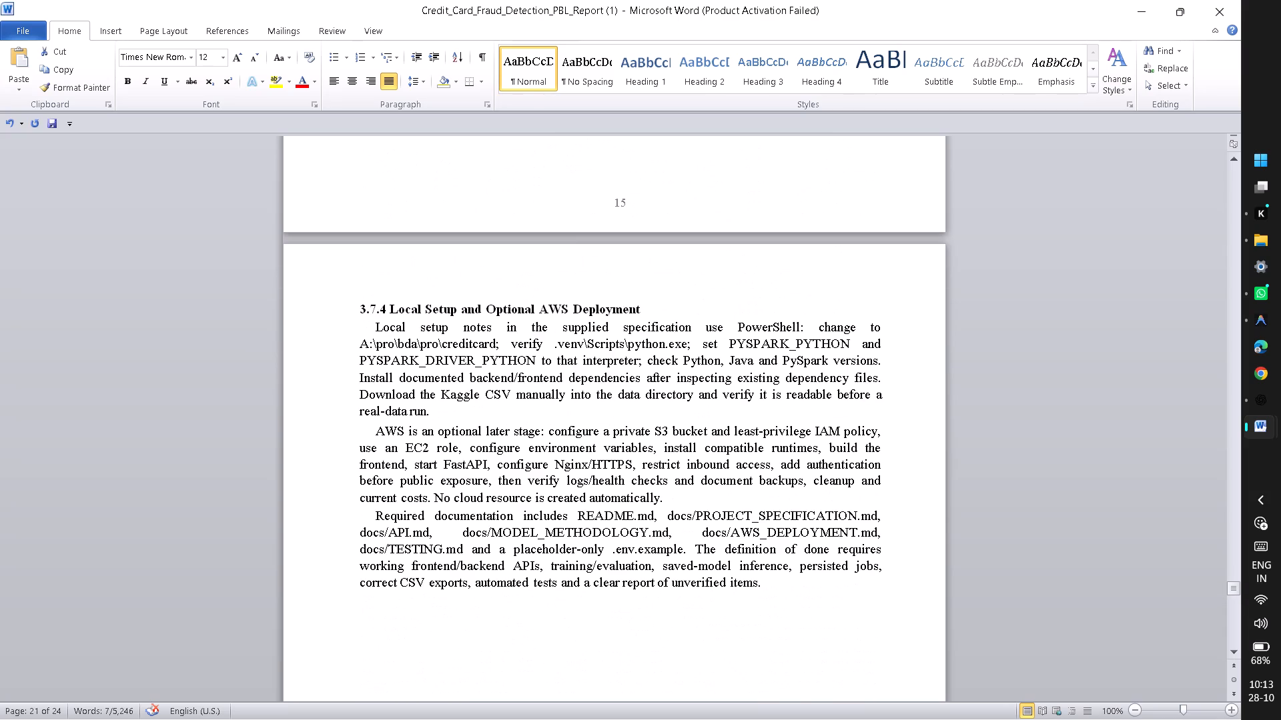
drag(1235, 588, 1144, 171)
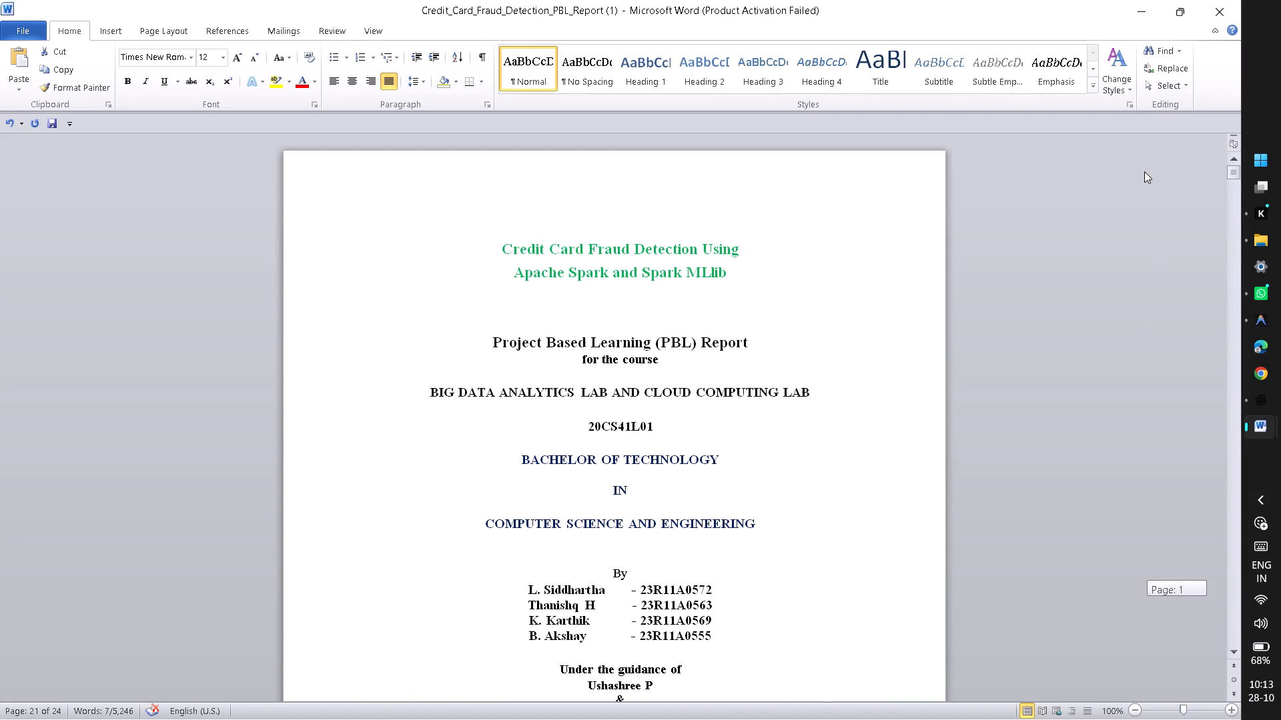
drag(1144, 171, 1146, 160)
scroll(819, 379, down, 16)
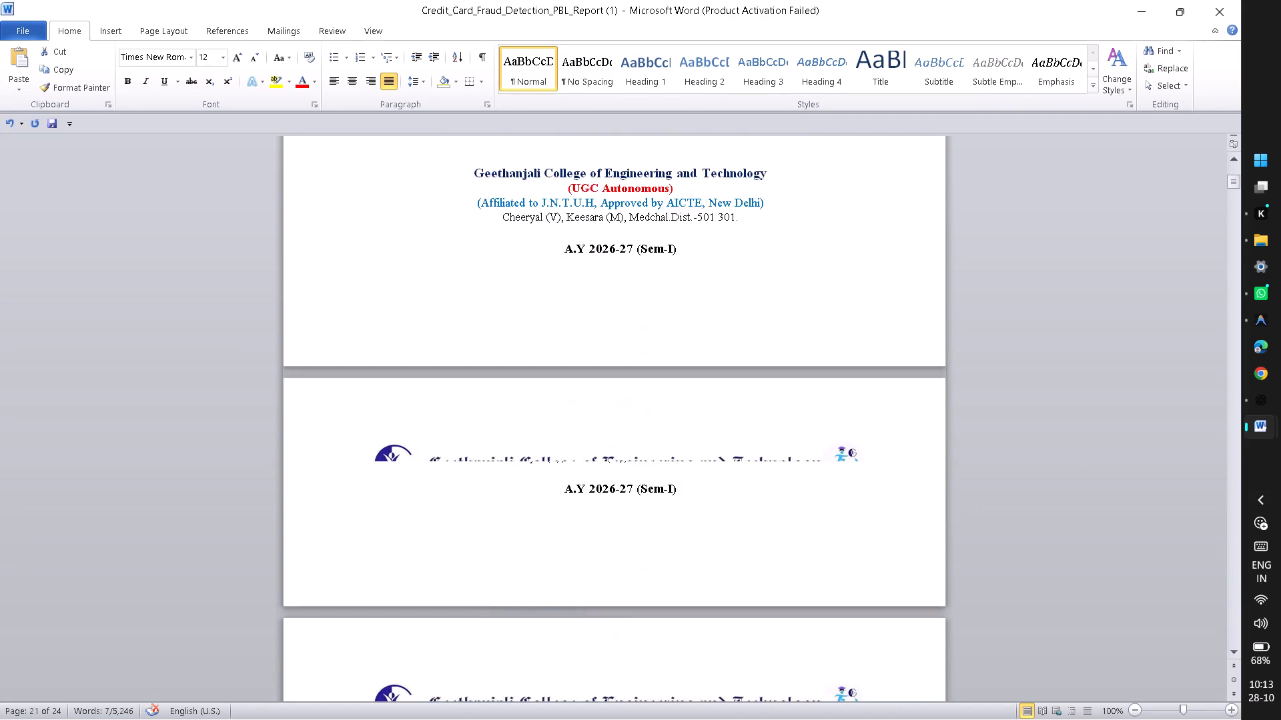
scroll(789, 470, down, 16)
scroll(790, 471, down, 20)
scroll(790, 471, down, 11)
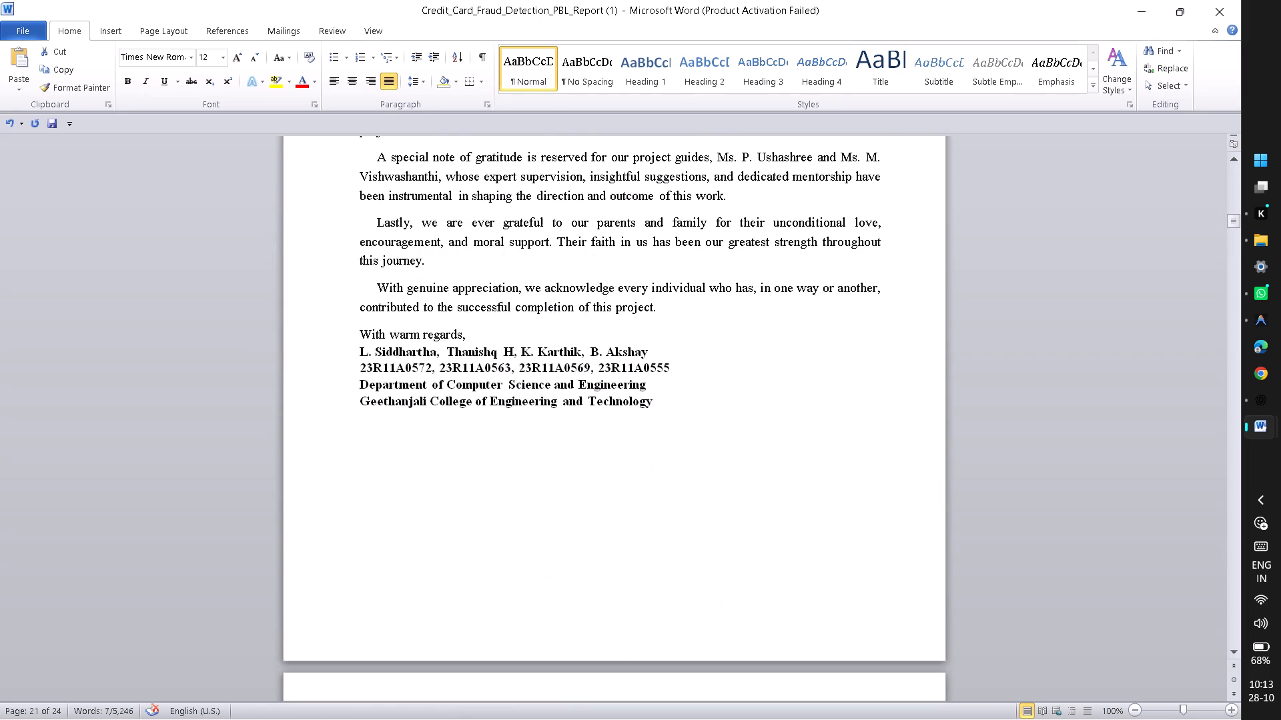
scroll(798, 422, down, 8)
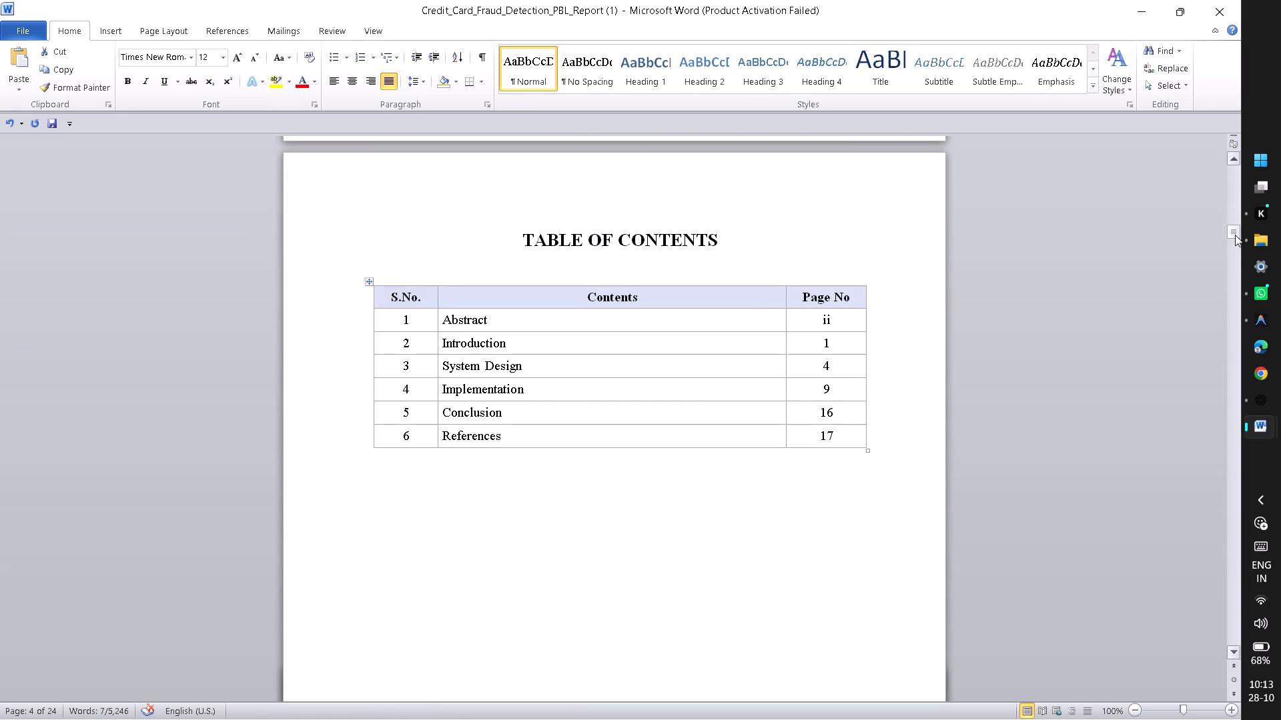
Check the table of contents page numbers against the References, System Design and Abstract pages.
drag(1235, 235, 1237, 655)
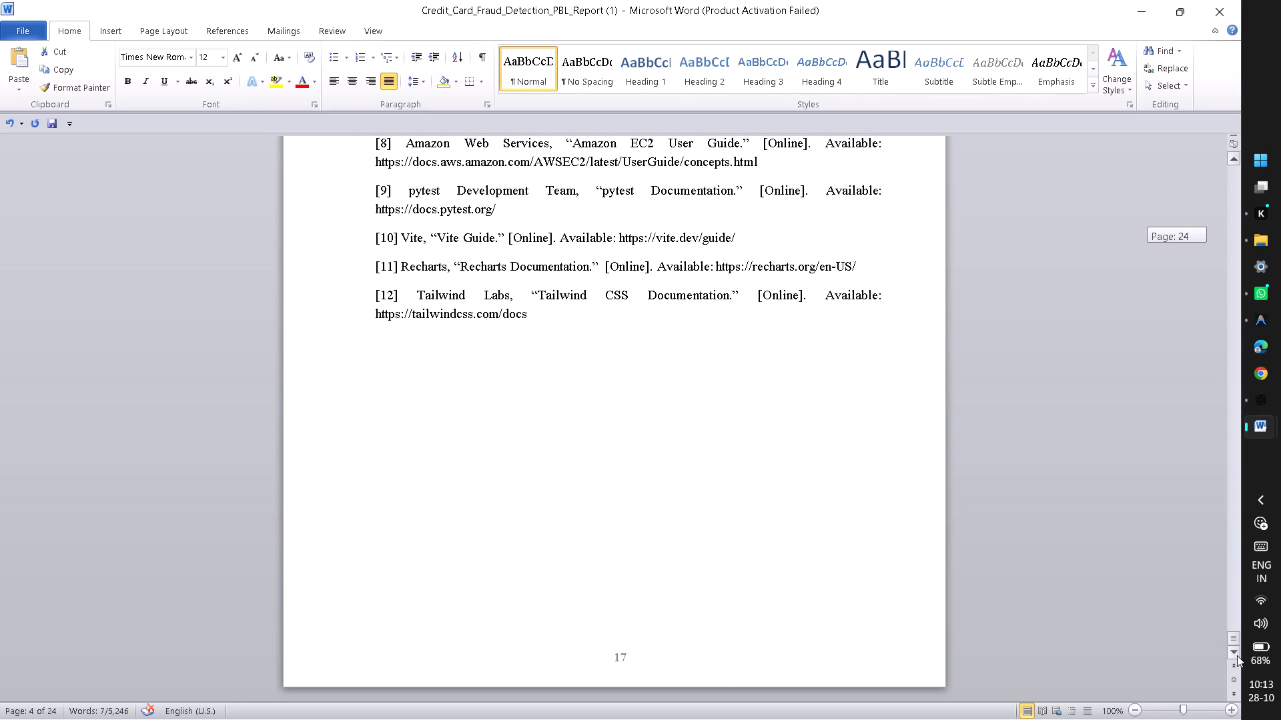
drag(1237, 655, 1238, 655)
drag(1238, 655, 1243, 395)
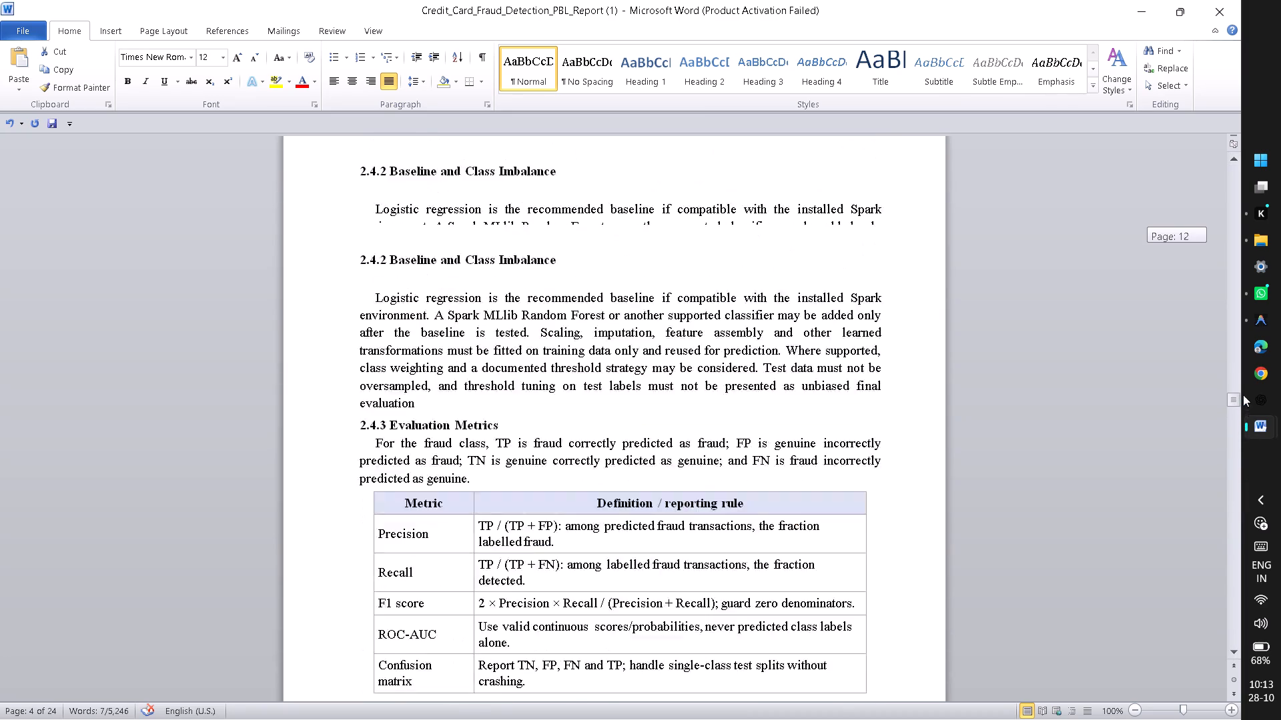
drag(1243, 395, 1238, 322)
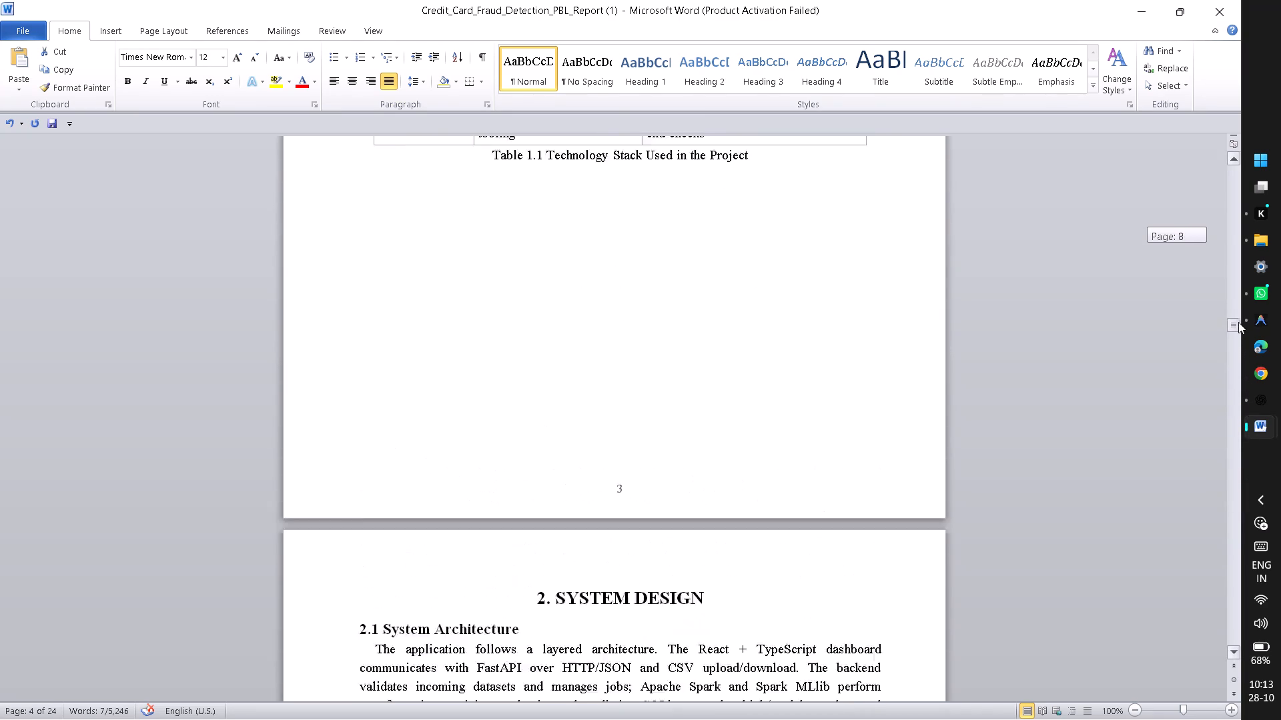
drag(1238, 322, 1241, 331)
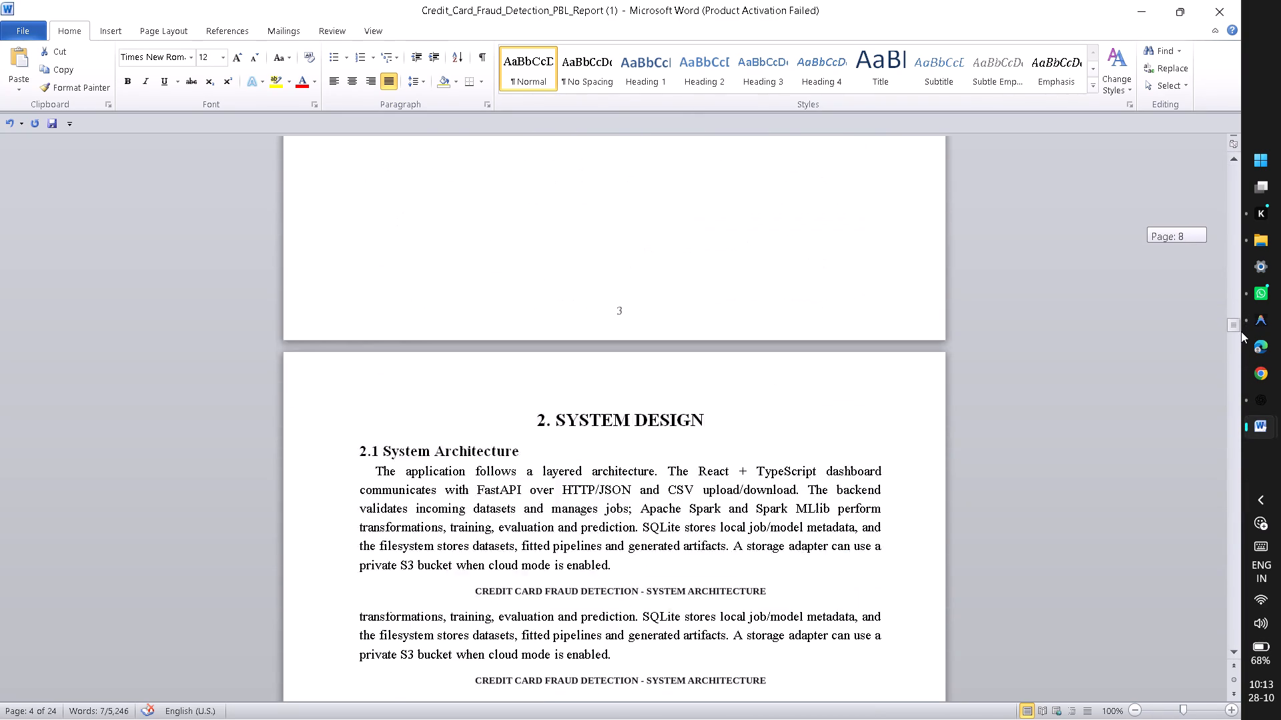
drag(1241, 331, 1248, 232)
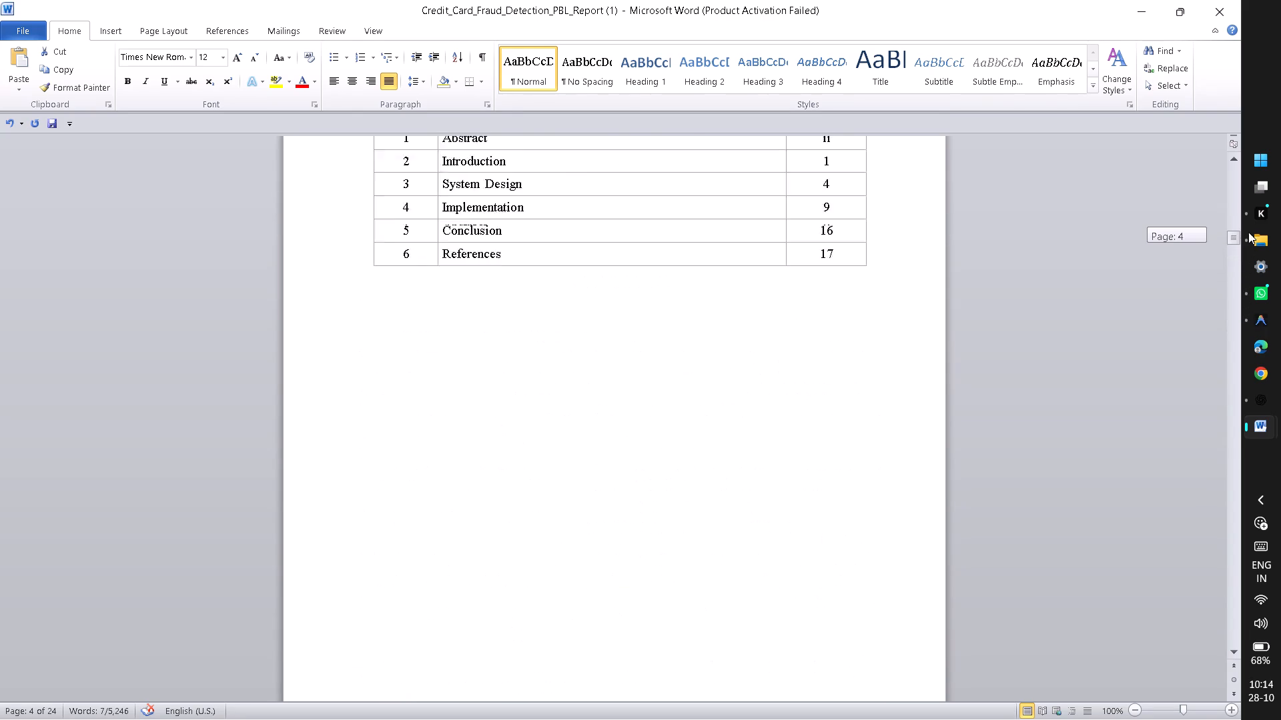
drag(1248, 232, 1251, 233)
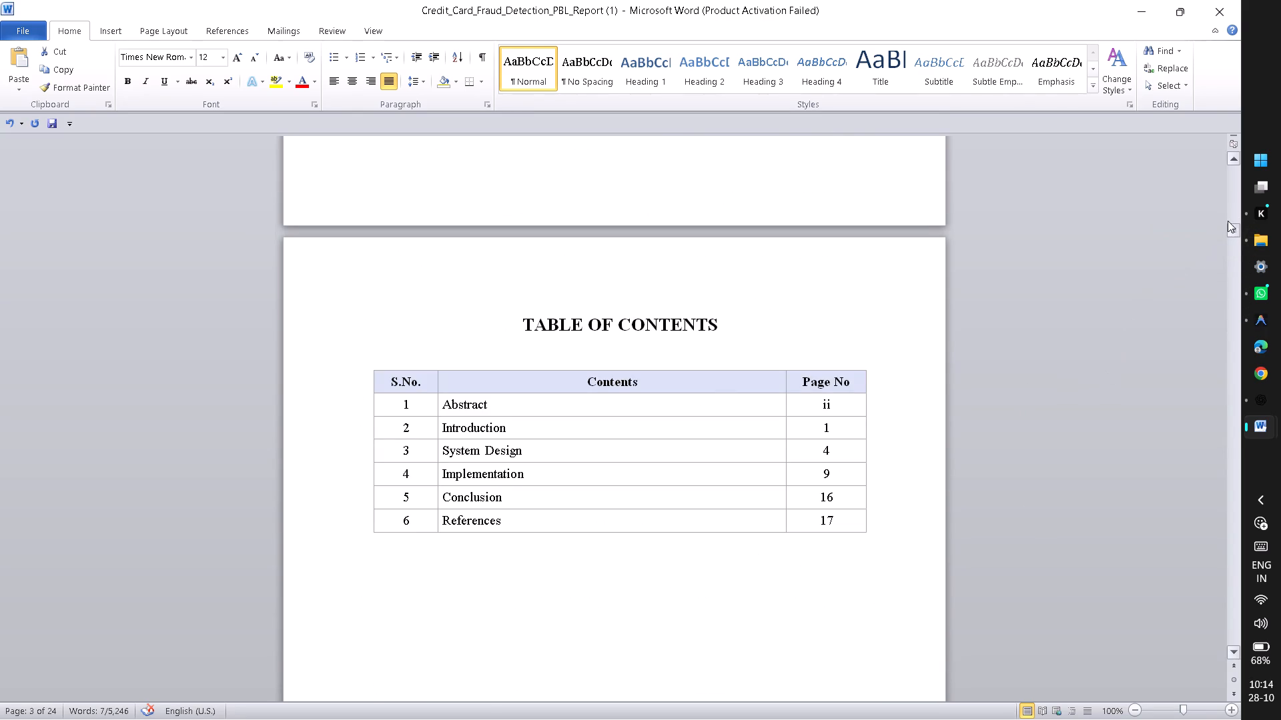
drag(1234, 230, 1232, 260)
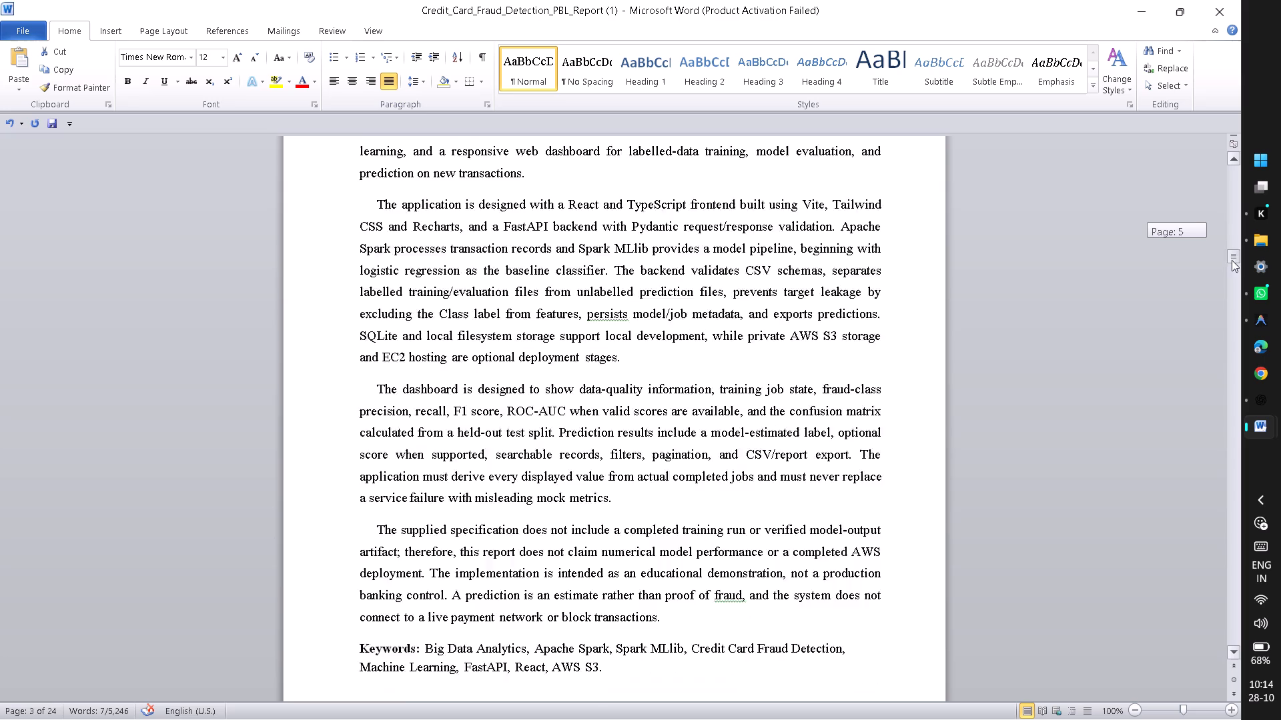
drag(1232, 260, 1223, 389)
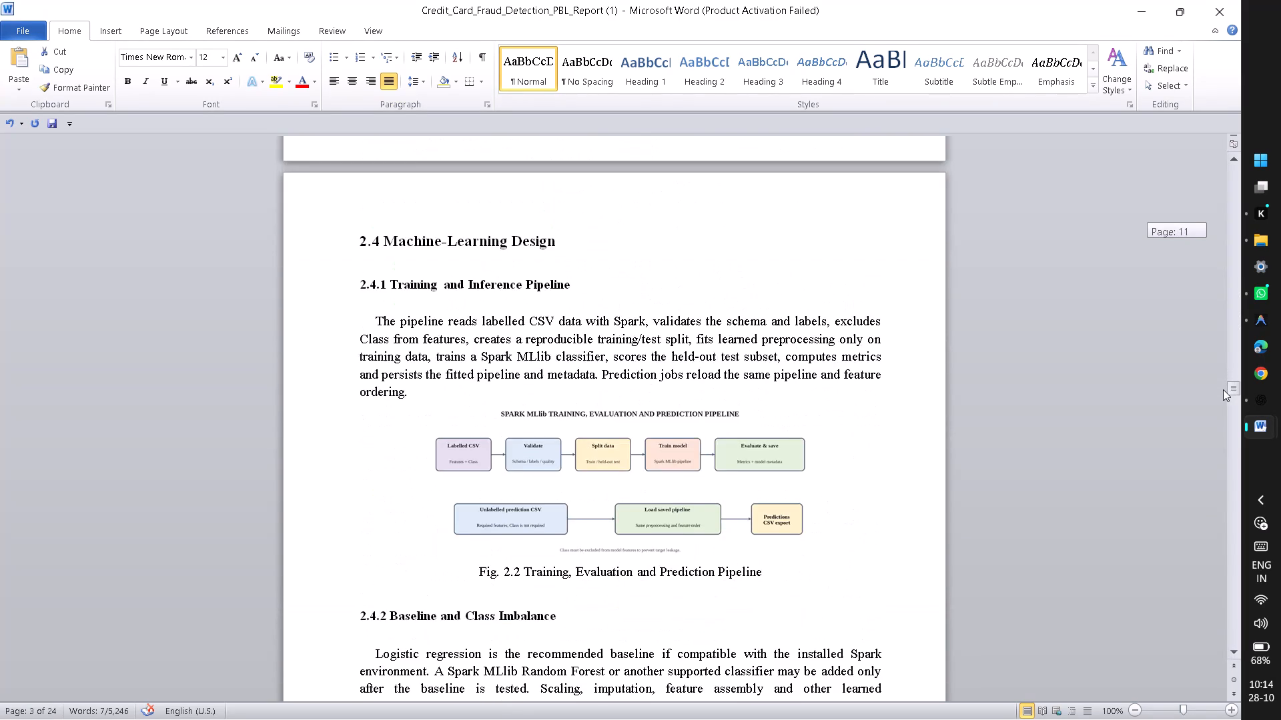
drag(1223, 389, 1218, 245)
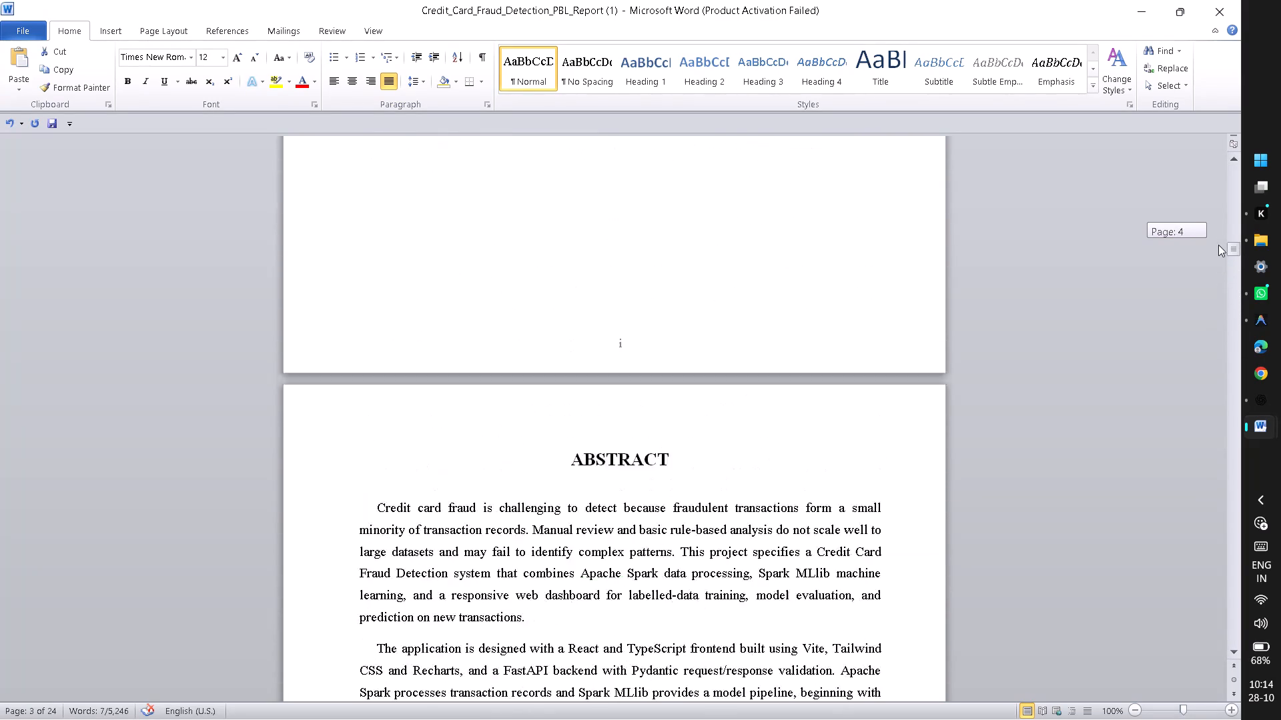
drag(1218, 245, 1219, 198)
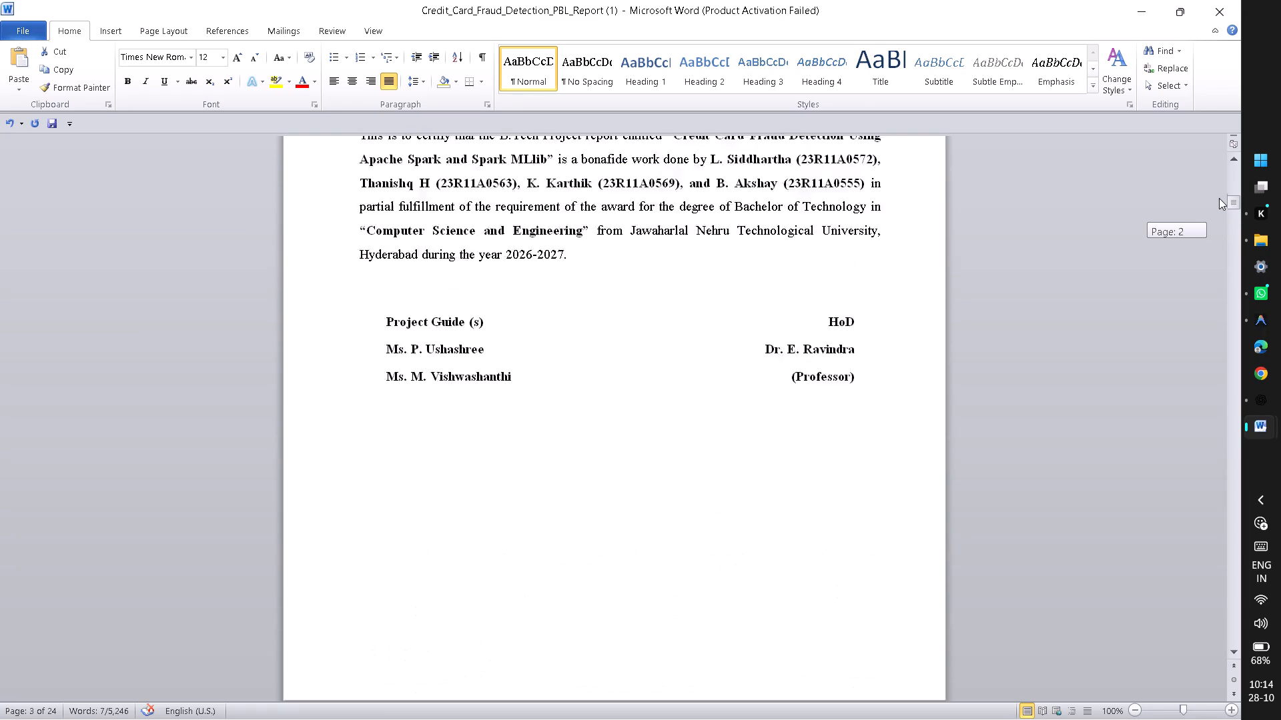
drag(1219, 198, 1218, 256)
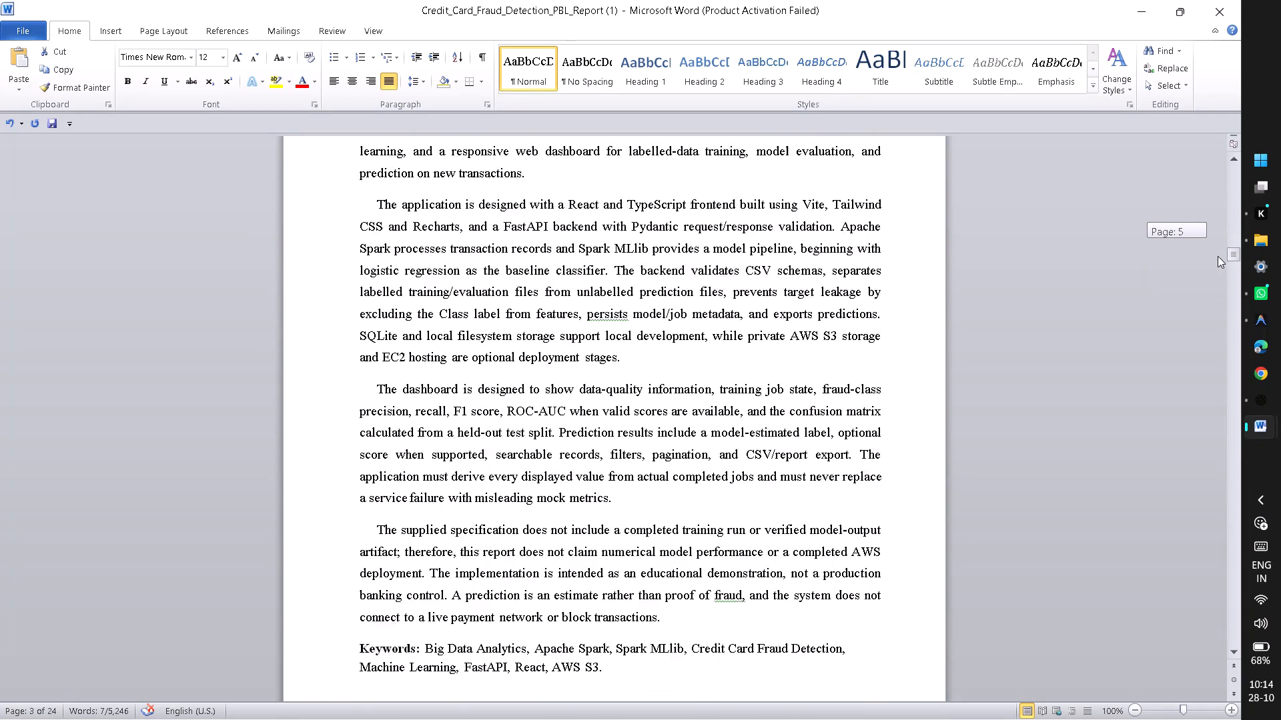
drag(1218, 256, 1213, 281)
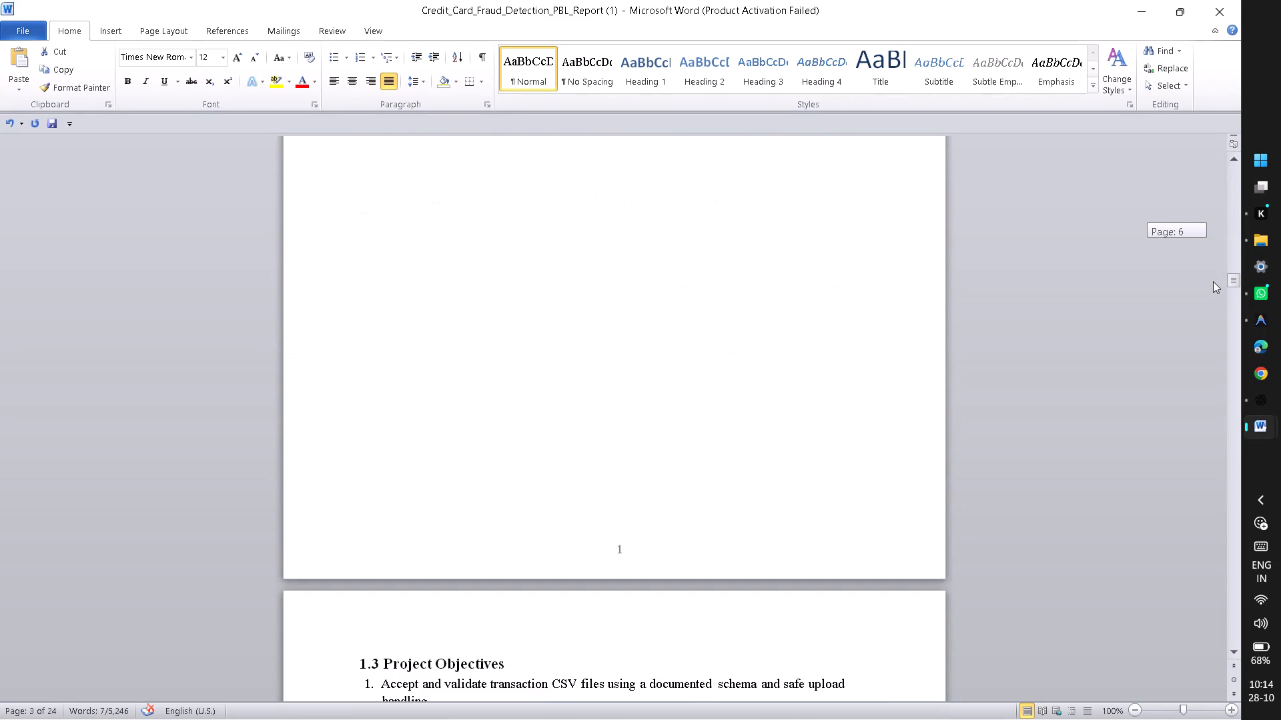
drag(1213, 281, 1214, 234)
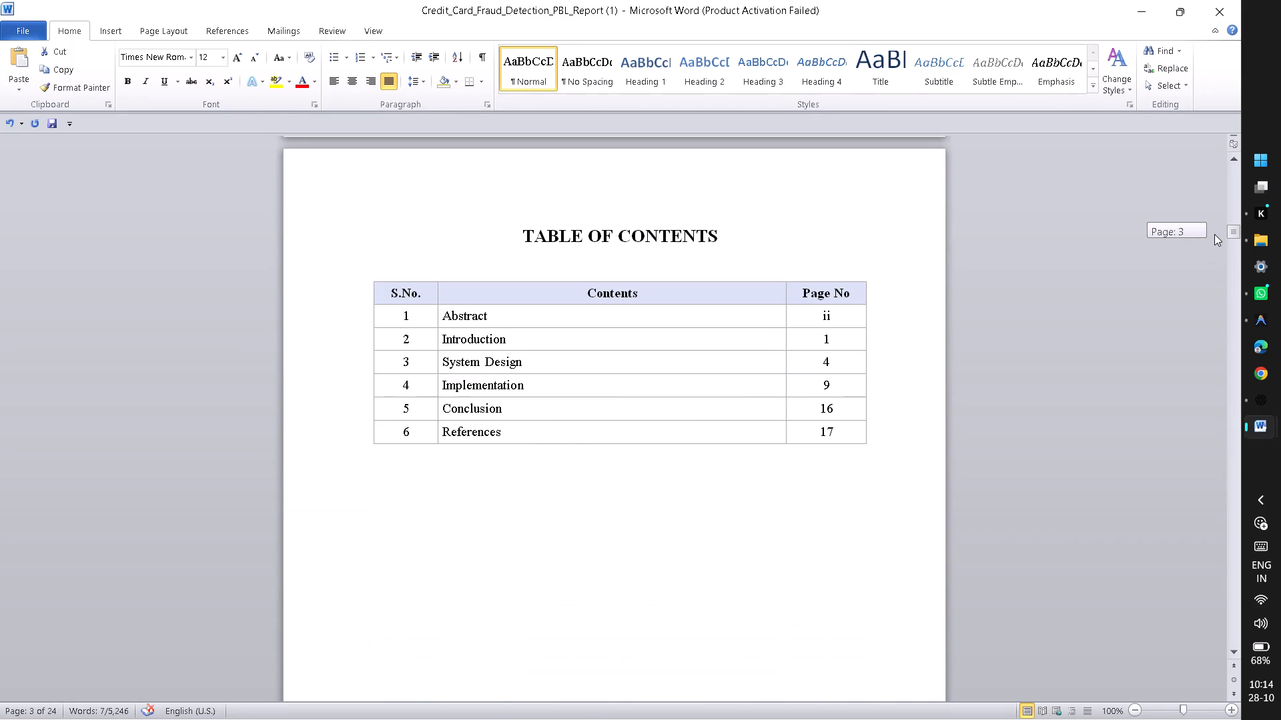
Compare the table of contents entries with the footer page numbers from the Abstract through the start of the Implementation chapter.
drag(1214, 234, 1215, 239)
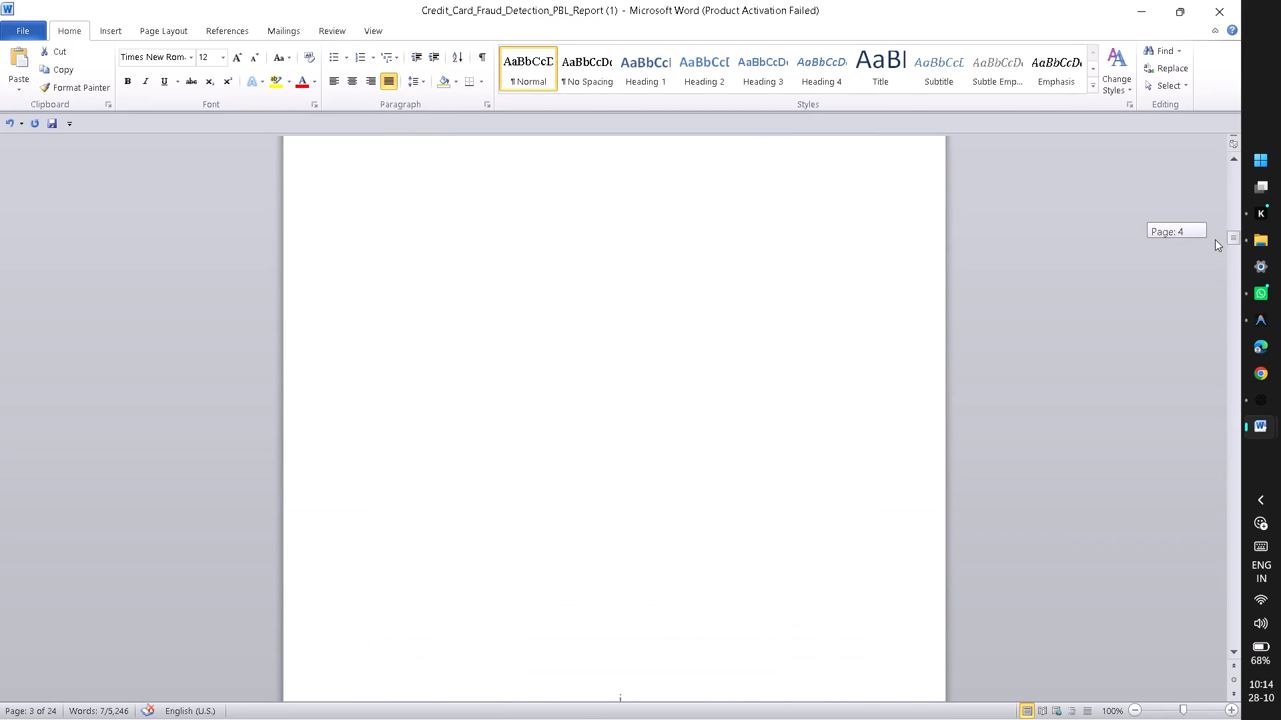
drag(1215, 239, 1214, 258)
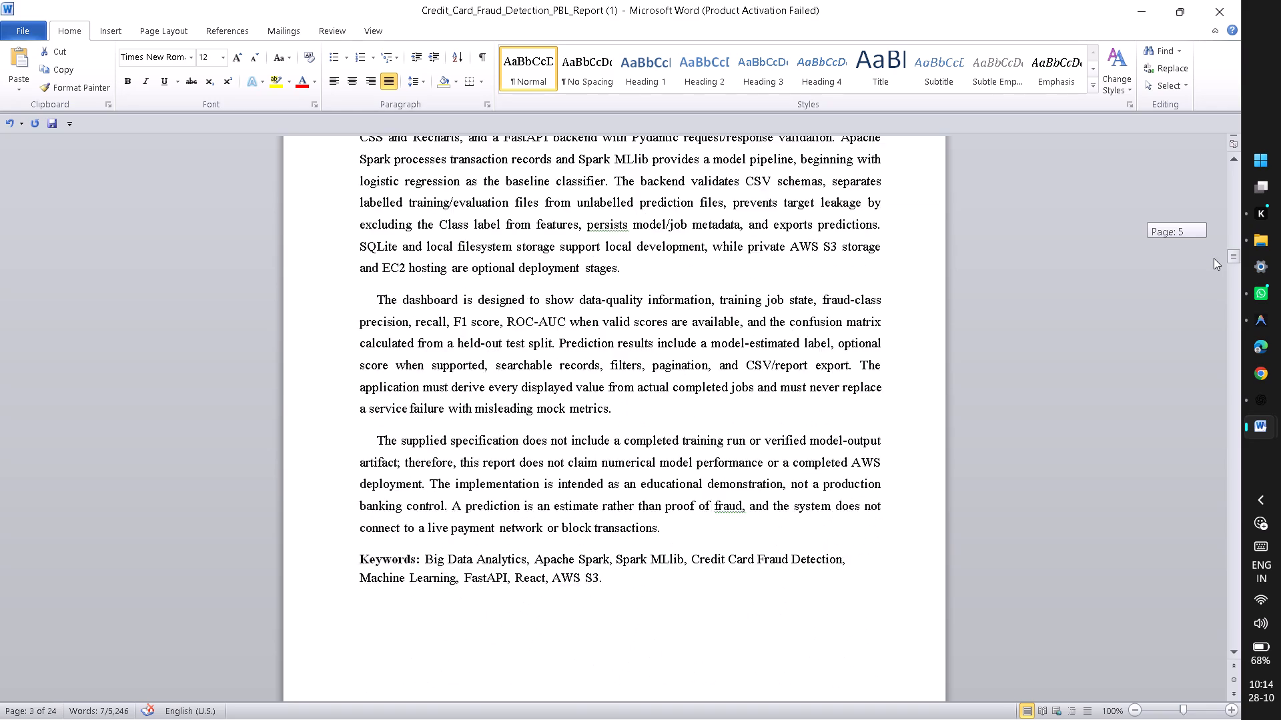
drag(1214, 258, 1214, 231)
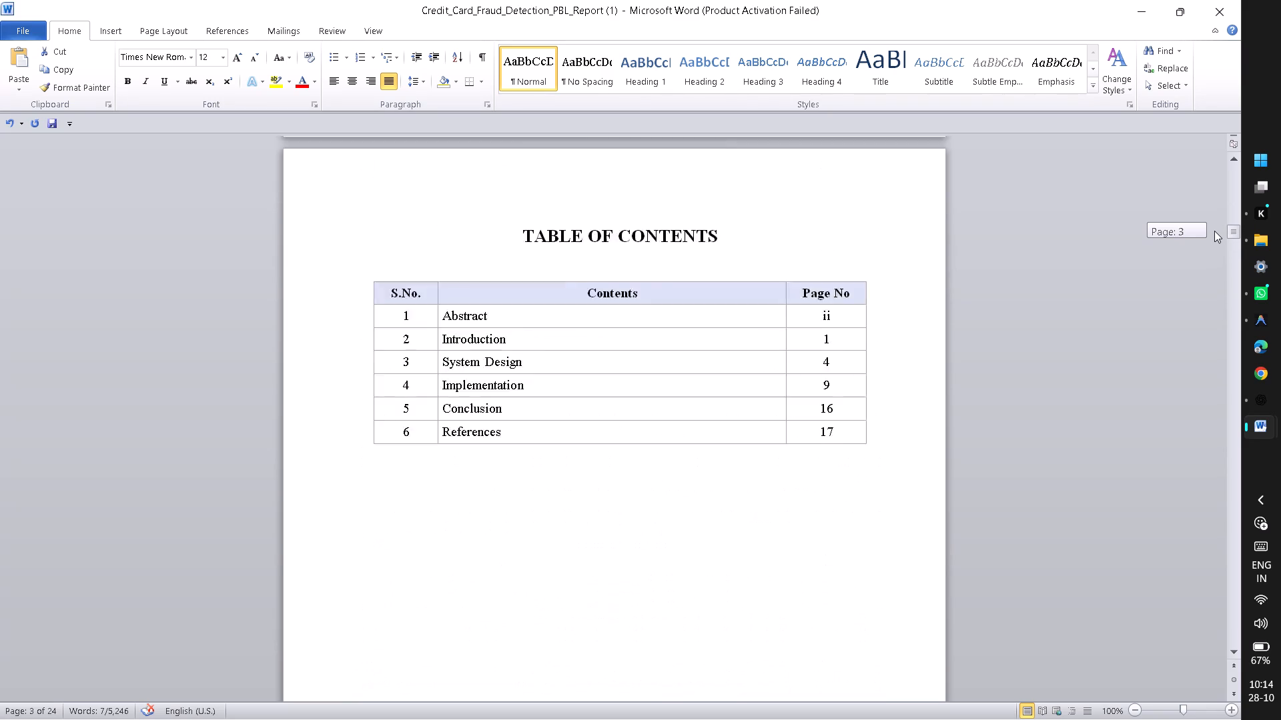
drag(1214, 231, 1216, 241)
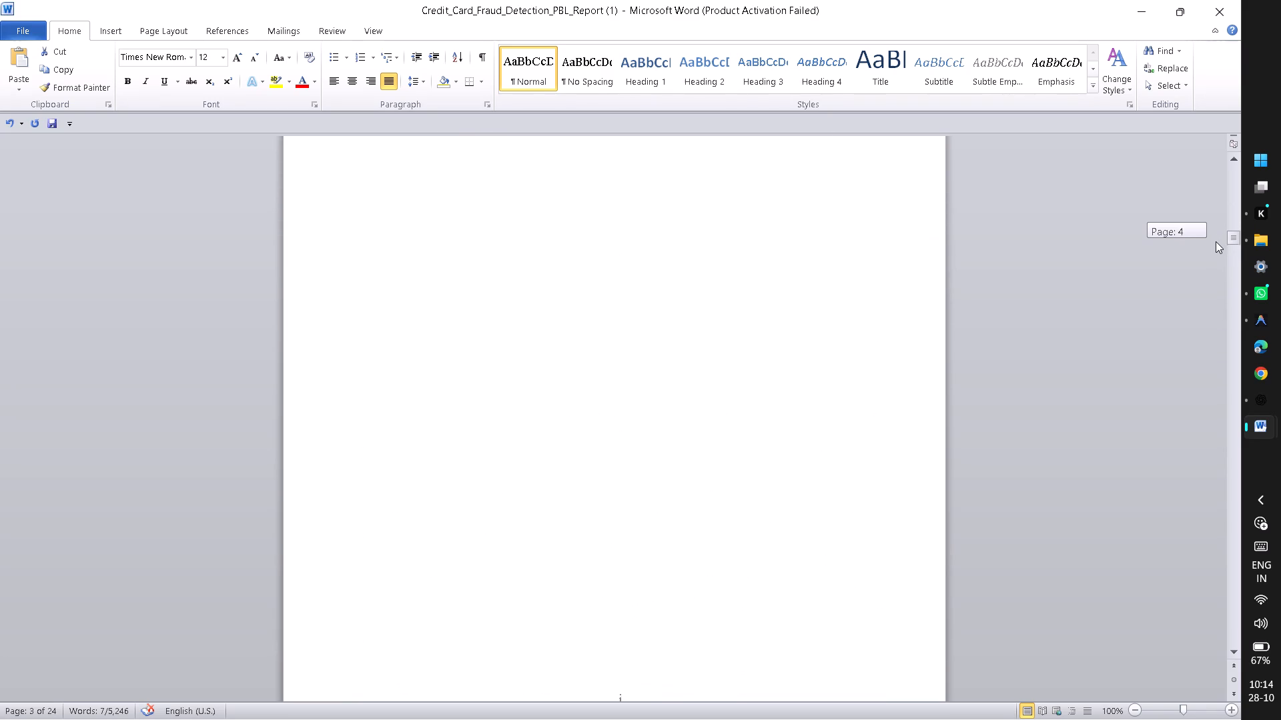
drag(1216, 241, 1226, 285)
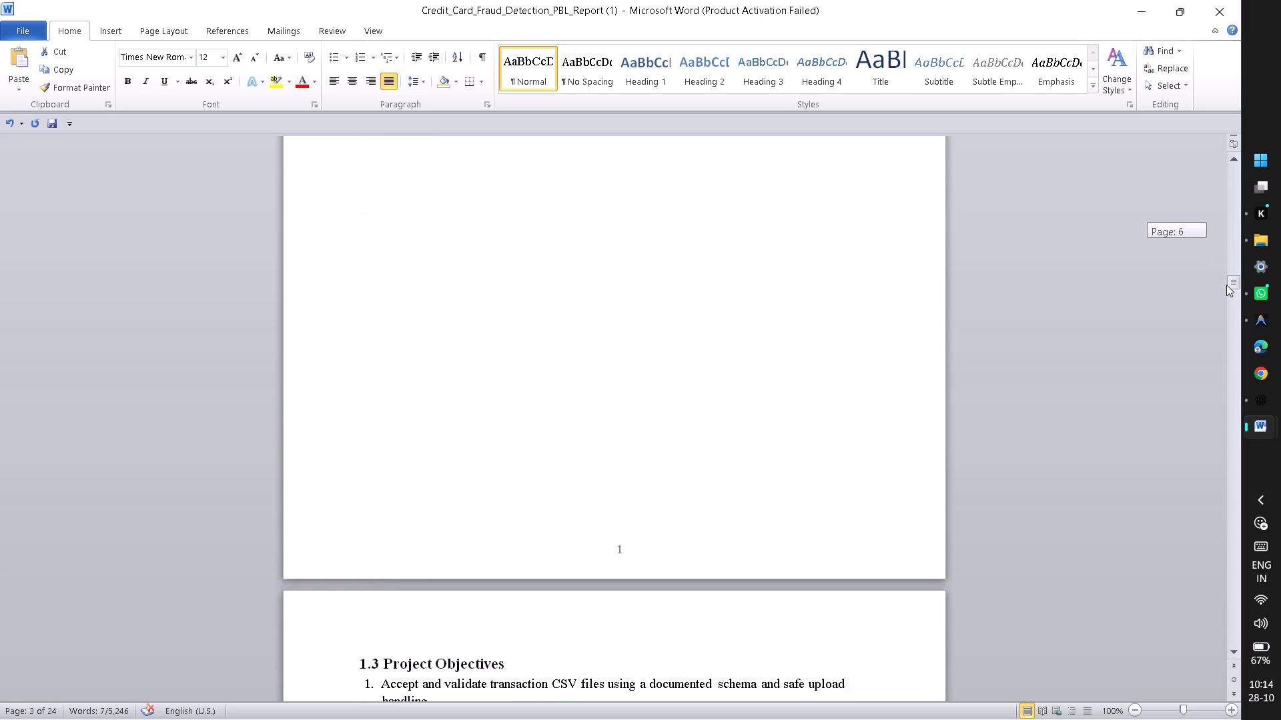
drag(1226, 285, 1223, 323)
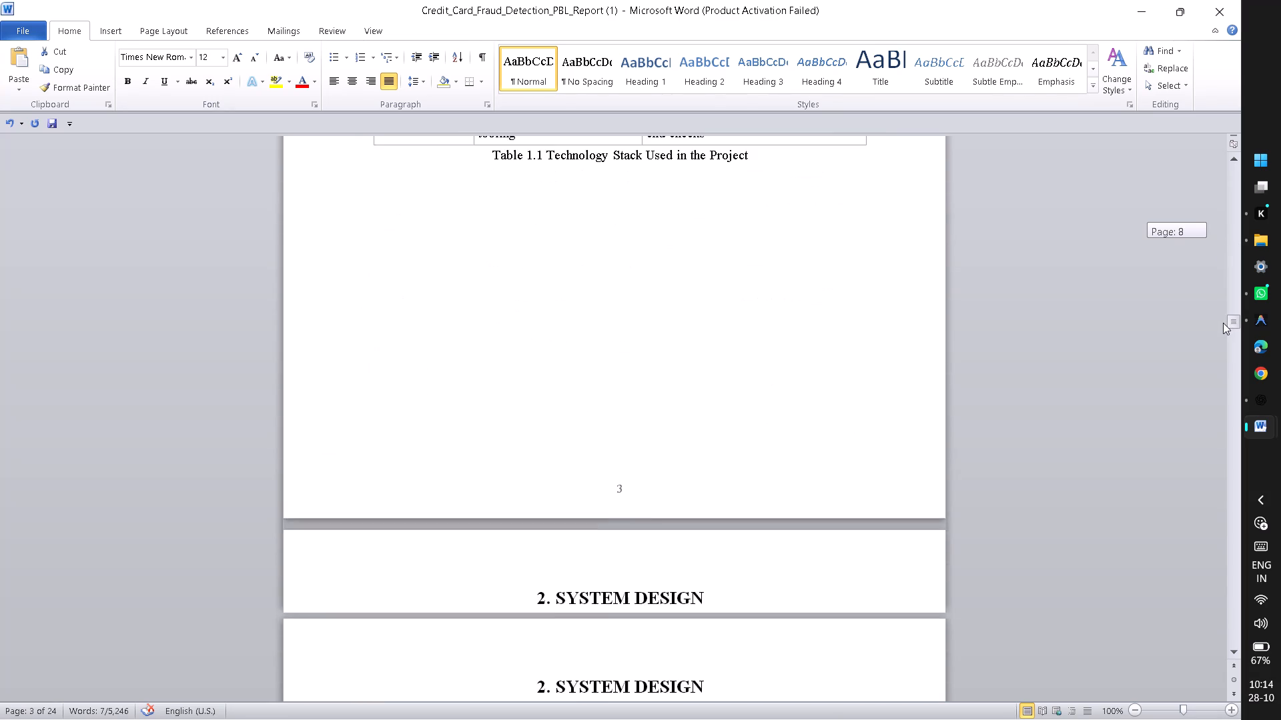
drag(1223, 323, 1224, 339)
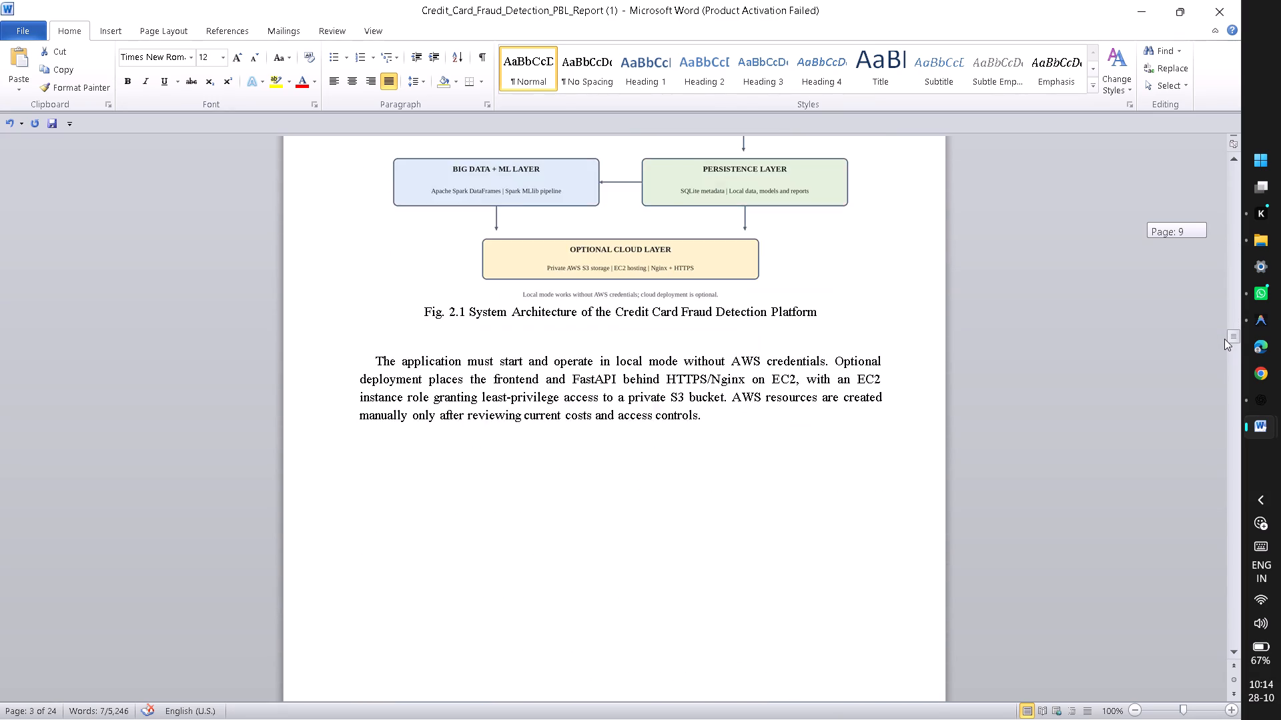
drag(1224, 339, 1213, 211)
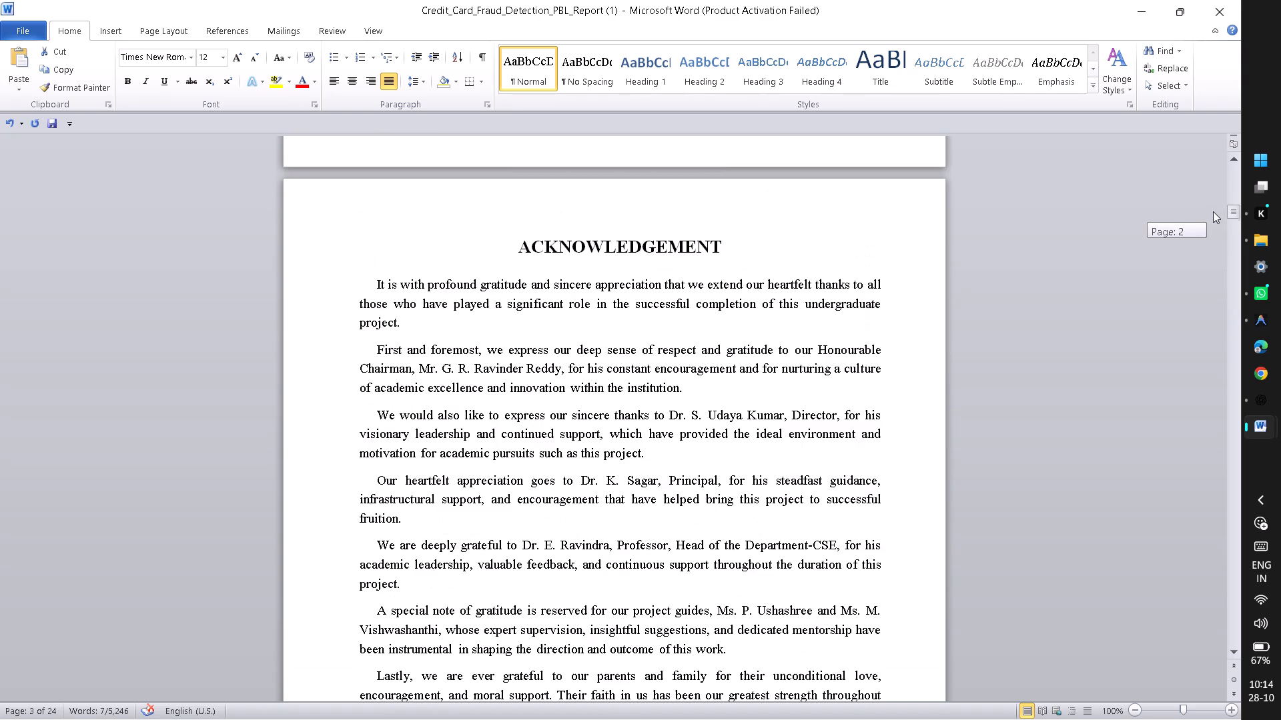
drag(1213, 211, 1222, 374)
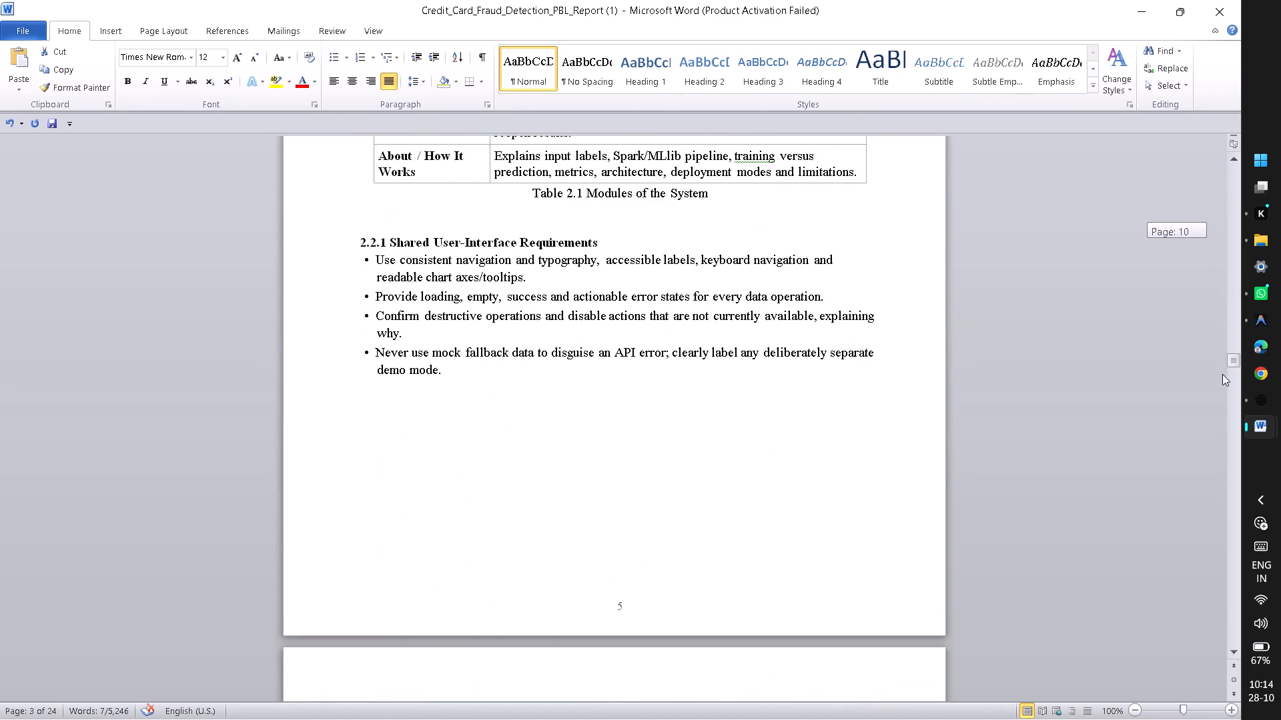
drag(1222, 374, 1222, 411)
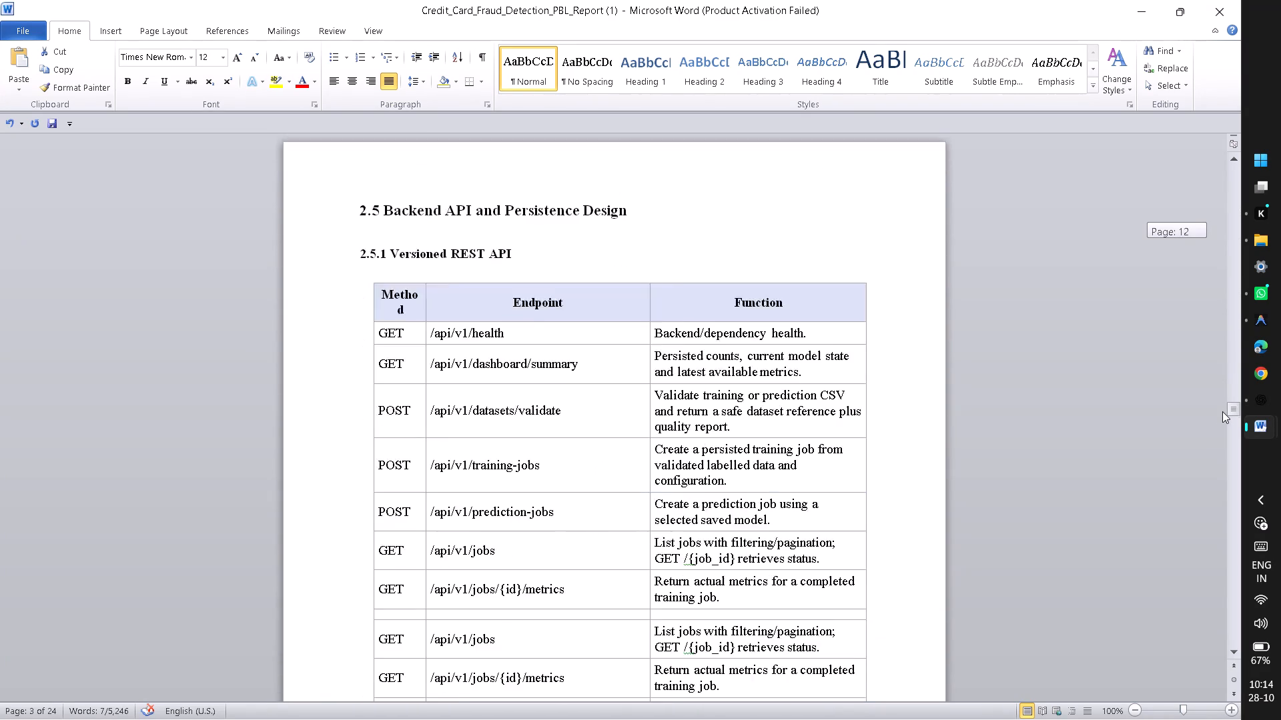
drag(1222, 411, 1222, 423)
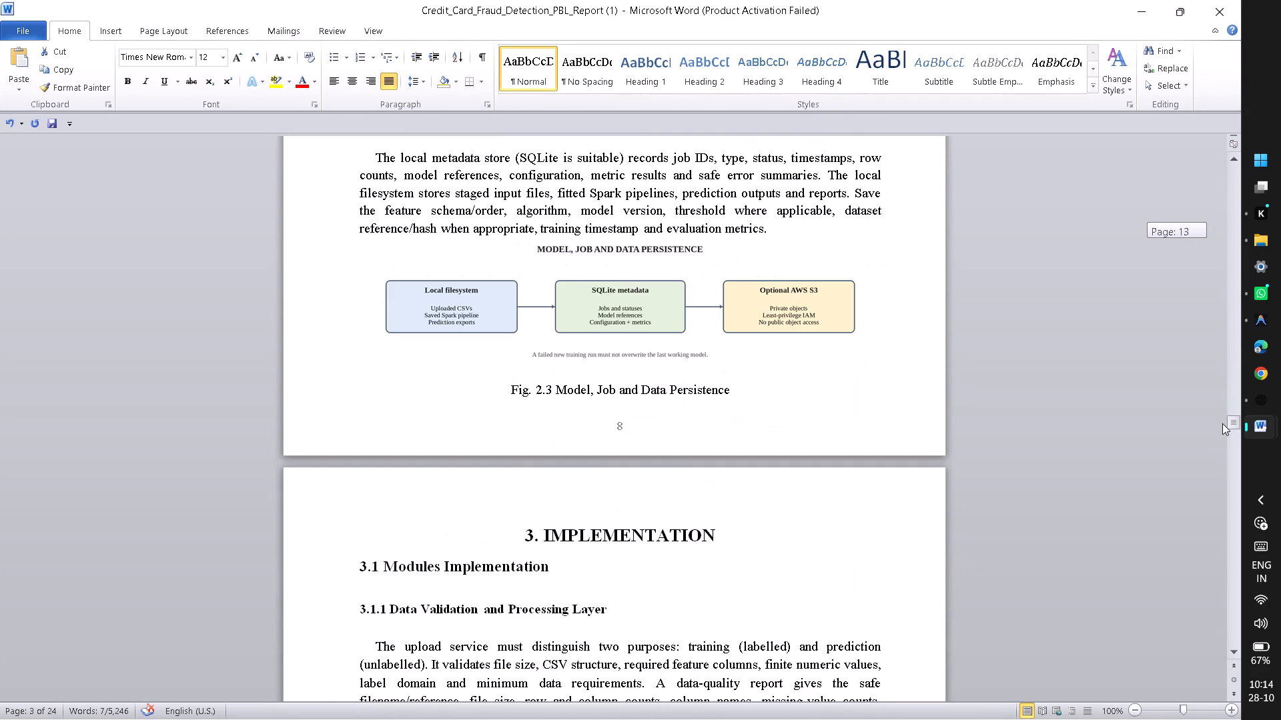
drag(1222, 423, 1222, 435)
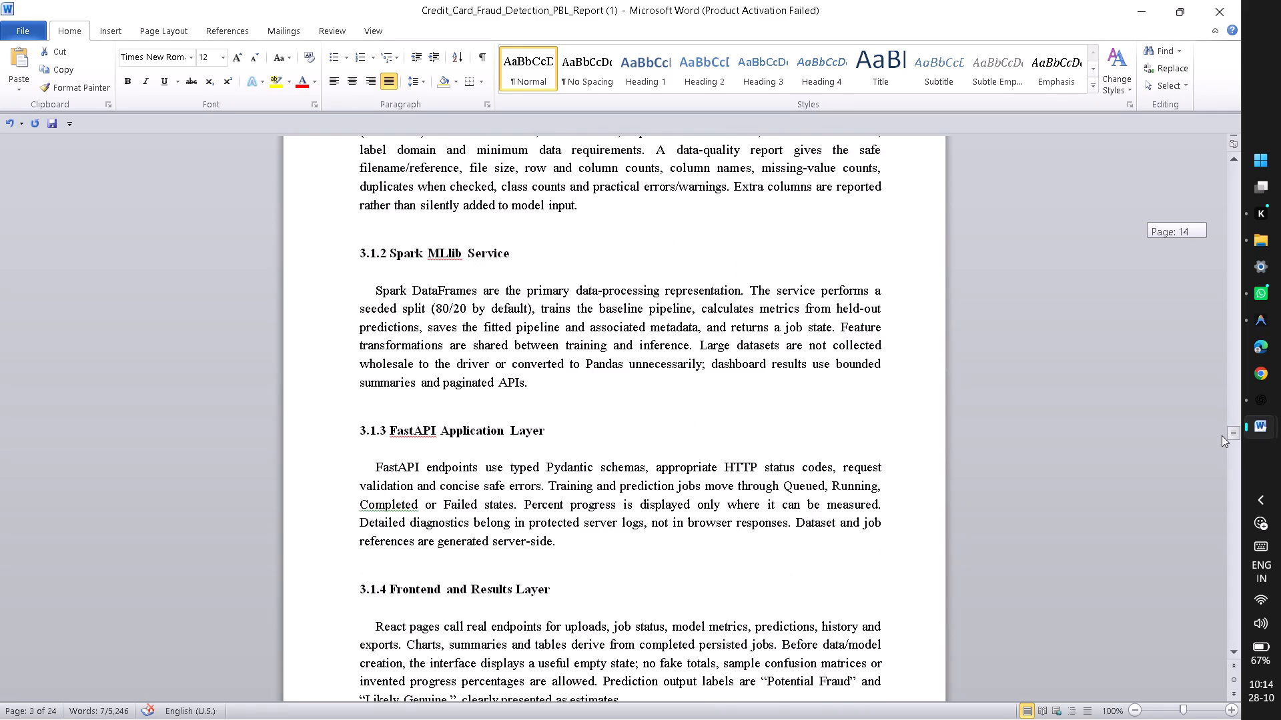
drag(1222, 435, 1245, 235)
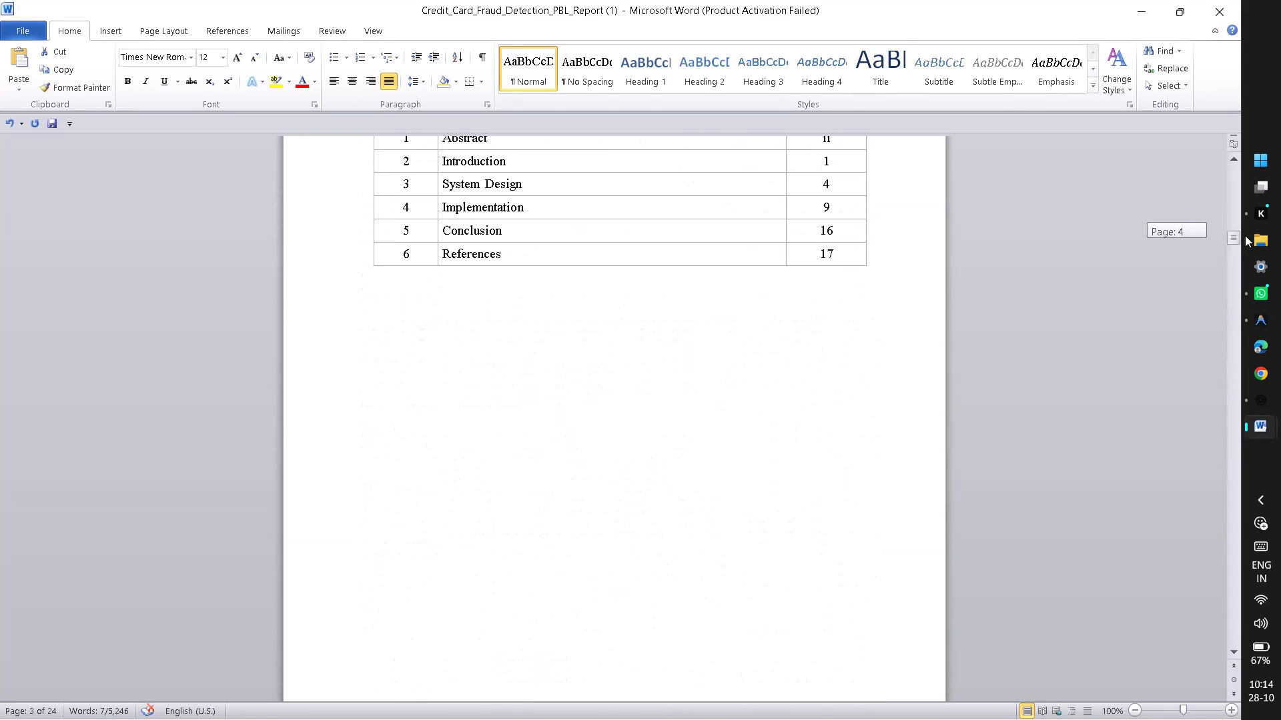
drag(1245, 235, 1246, 232)
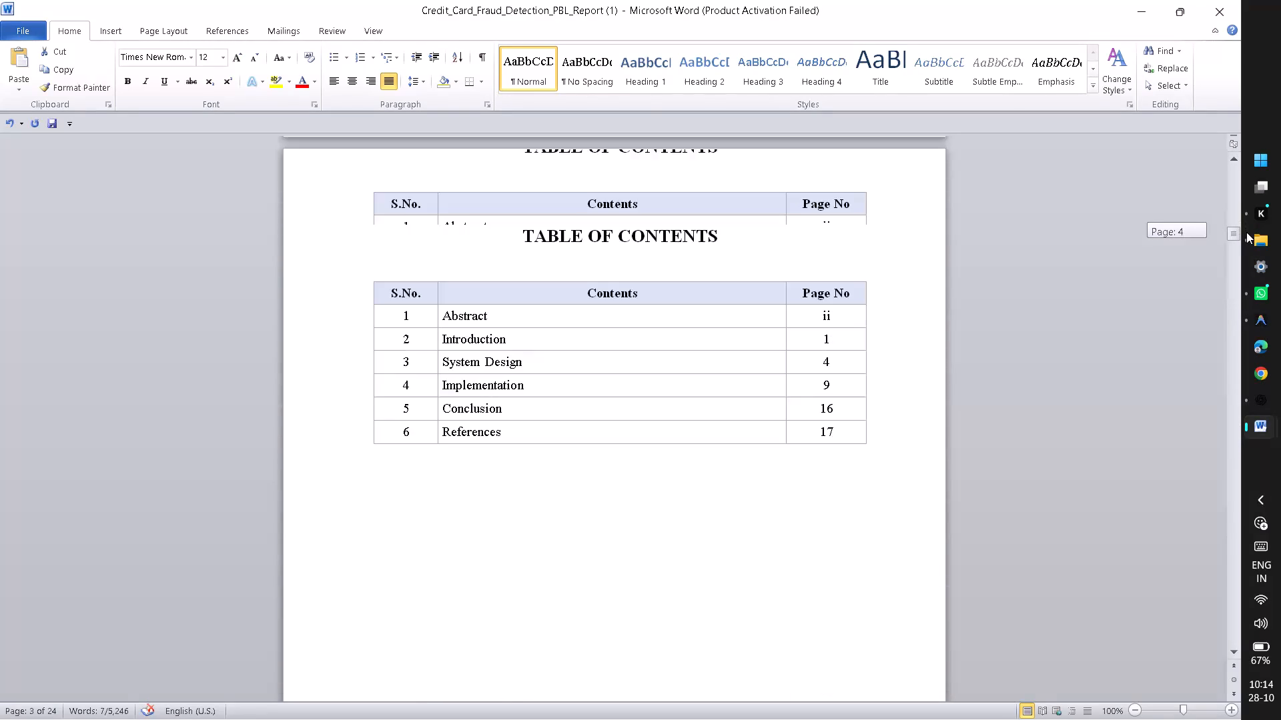
Check the Conclusion and References page numbers in the table of contents against the footers of the report's closing pages.
drag(1246, 232, 1266, 468)
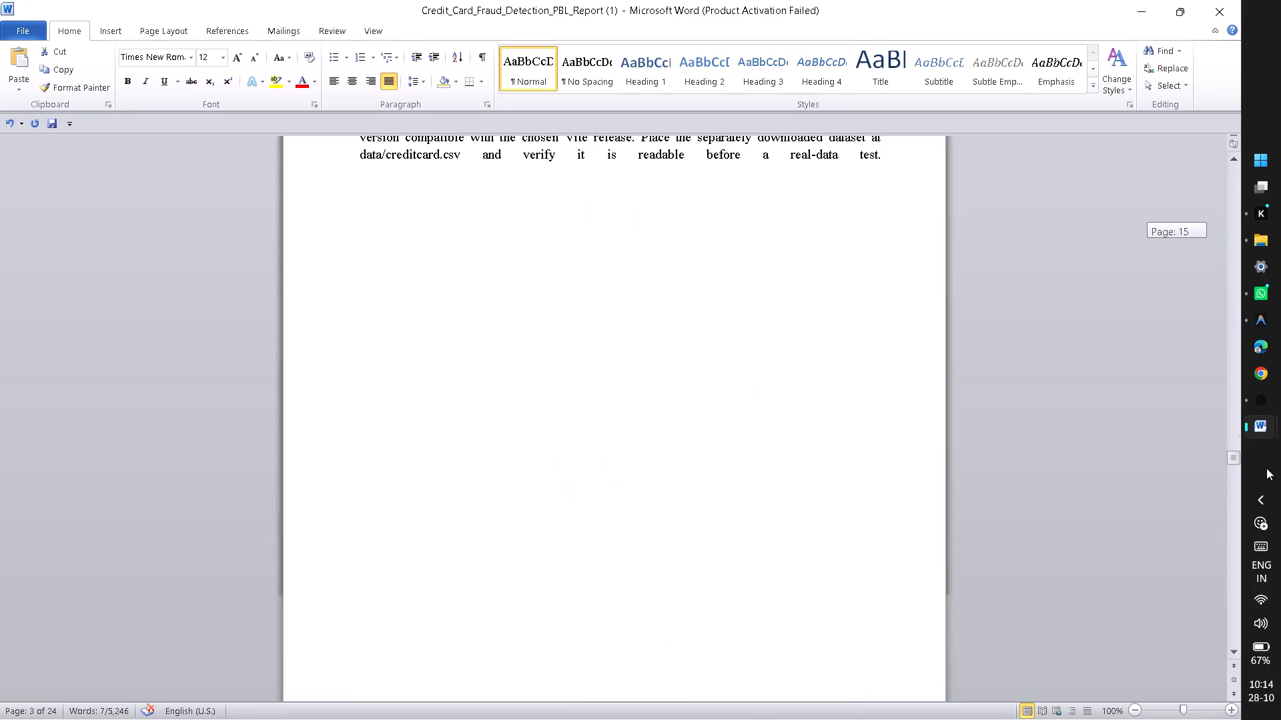
drag(1266, 468, 1259, 584)
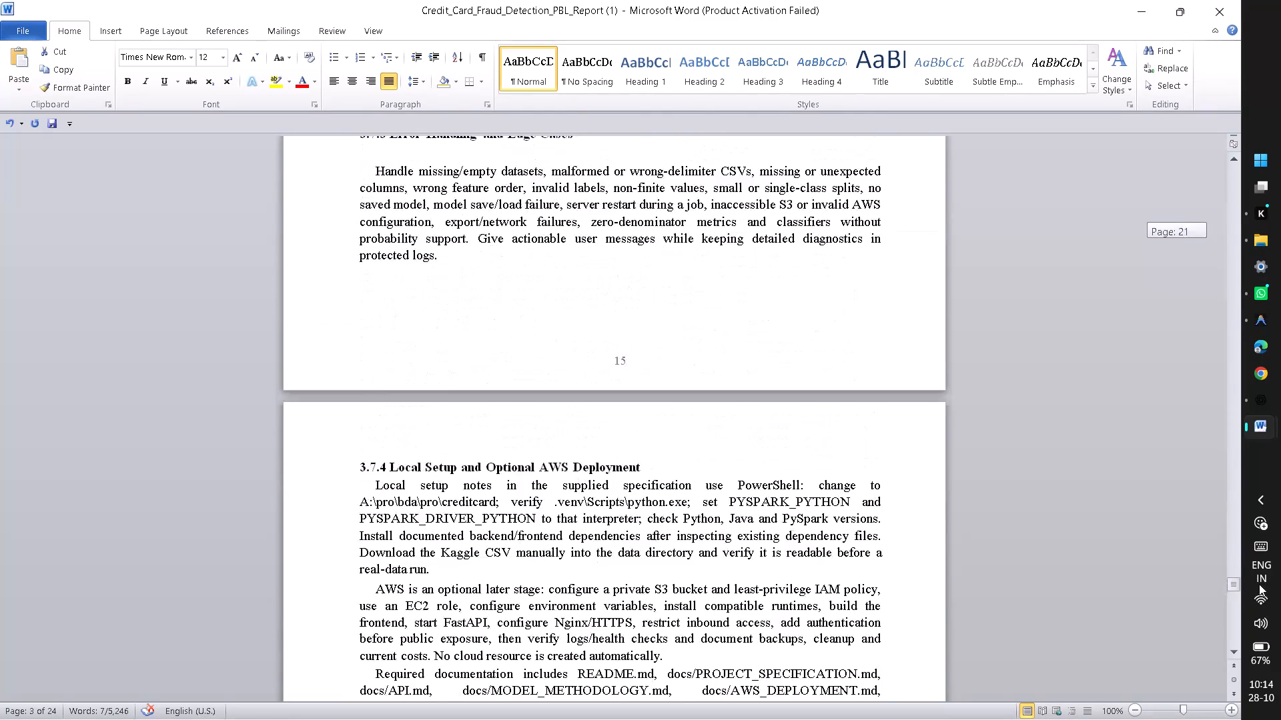
drag(1259, 584, 1276, 597)
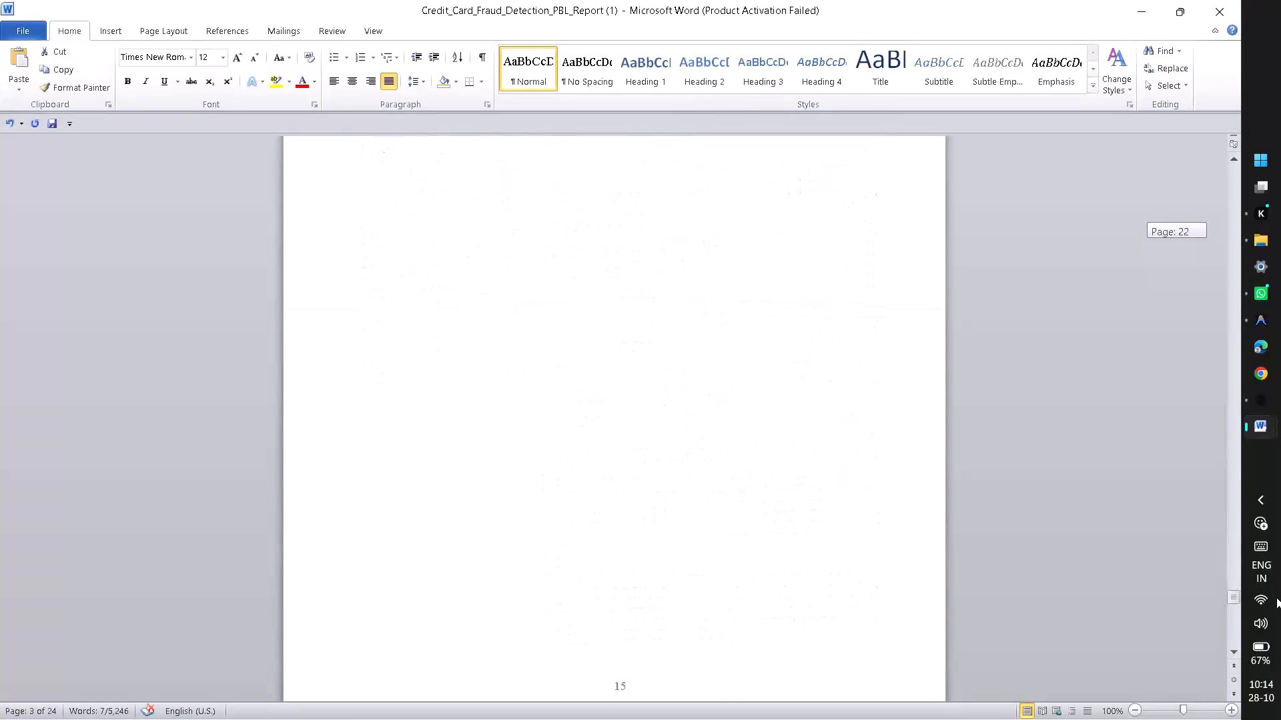
drag(1276, 597, 1278, 607)
scroll(977, 321, down, 15)
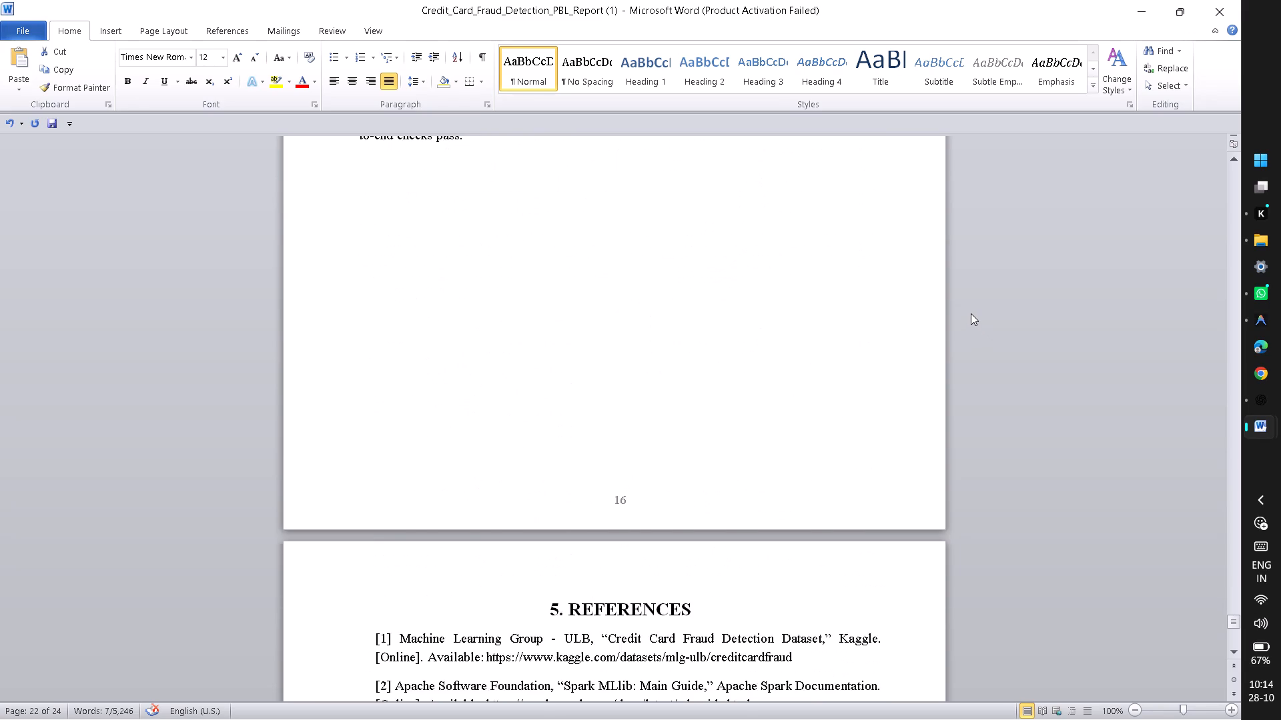
scroll(971, 313, down, 20)
scroll(971, 313, down, 14)
click(1010, 401)
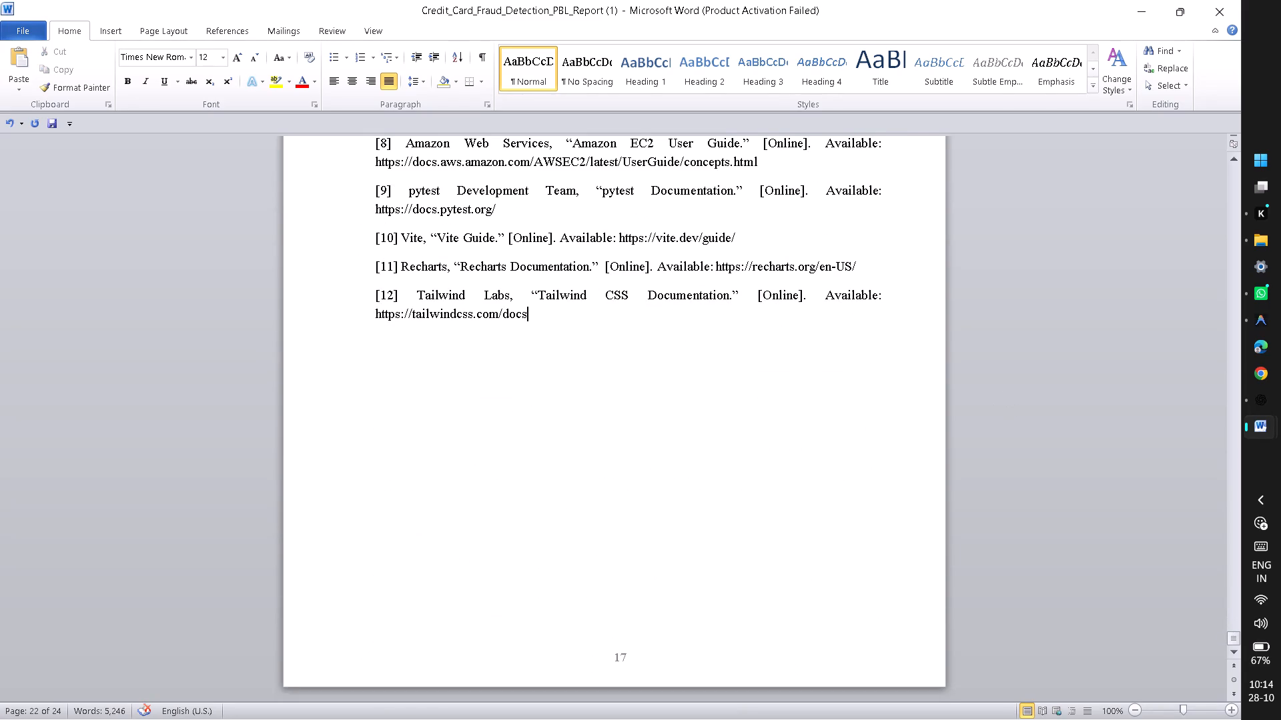
scroll(796, 317, down, 6)
scroll(586, 316, up, 20)
scroll(586, 316, up, 20)
scroll(586, 316, up, 1)
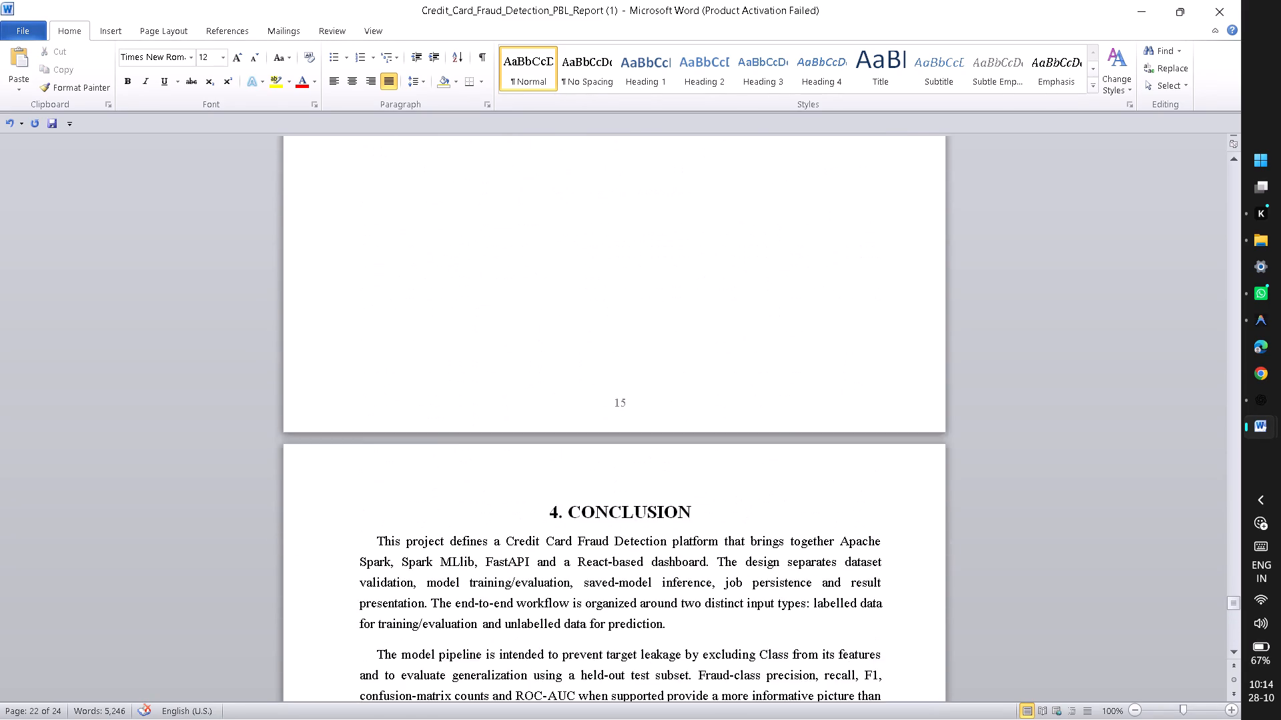
Insert a blank line below the heading "3.7.4 Local Setup and Optional AWS Deployment".
scroll(616, 318, up, 20)
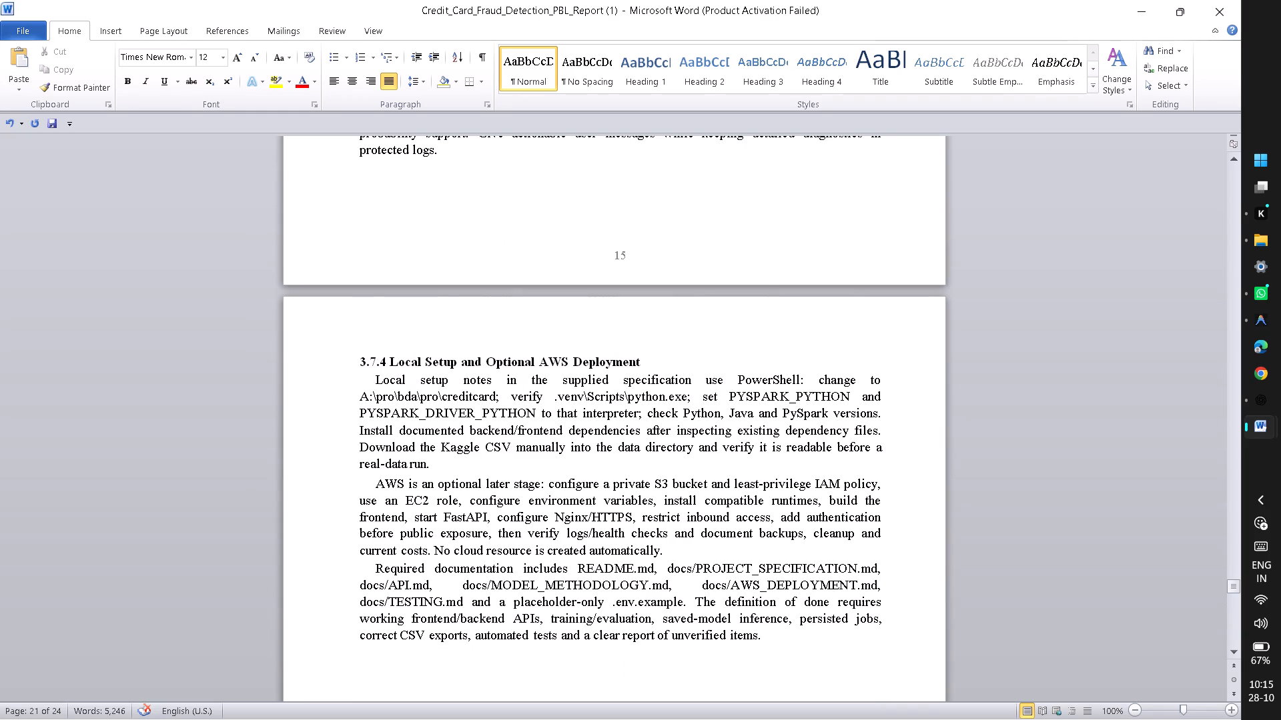
click(693, 353)
click(677, 363)
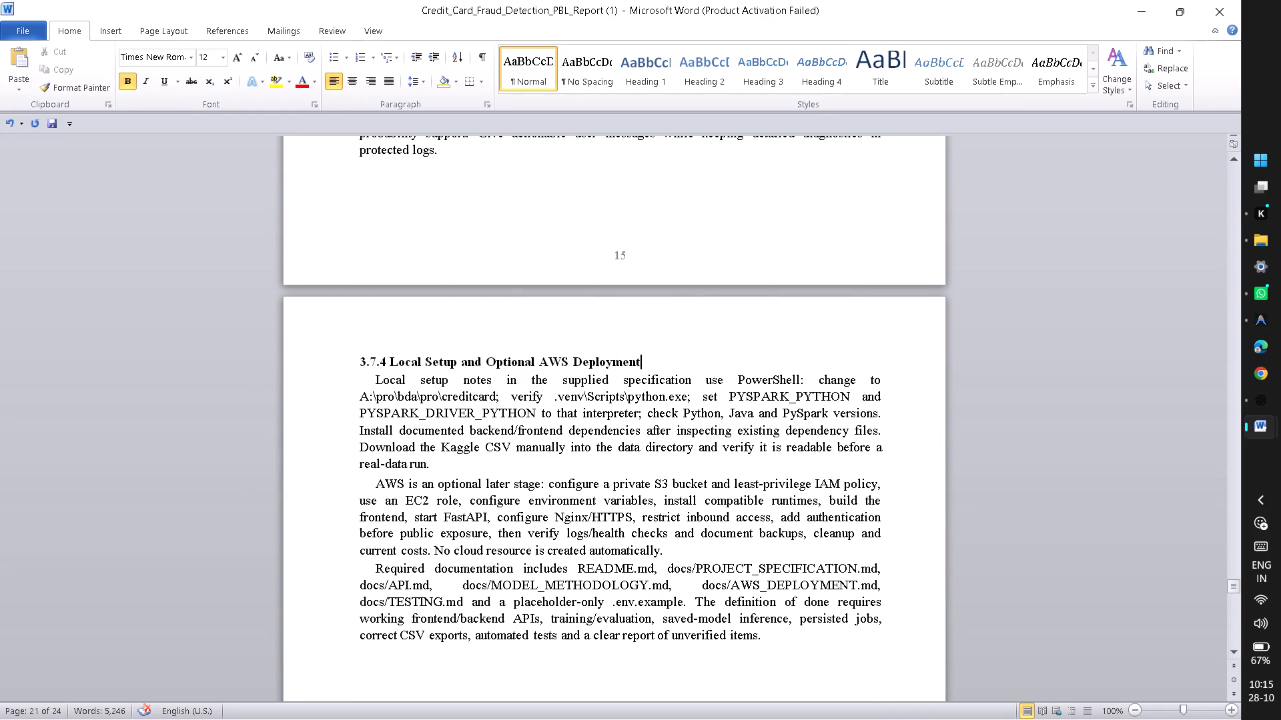
key(Return)
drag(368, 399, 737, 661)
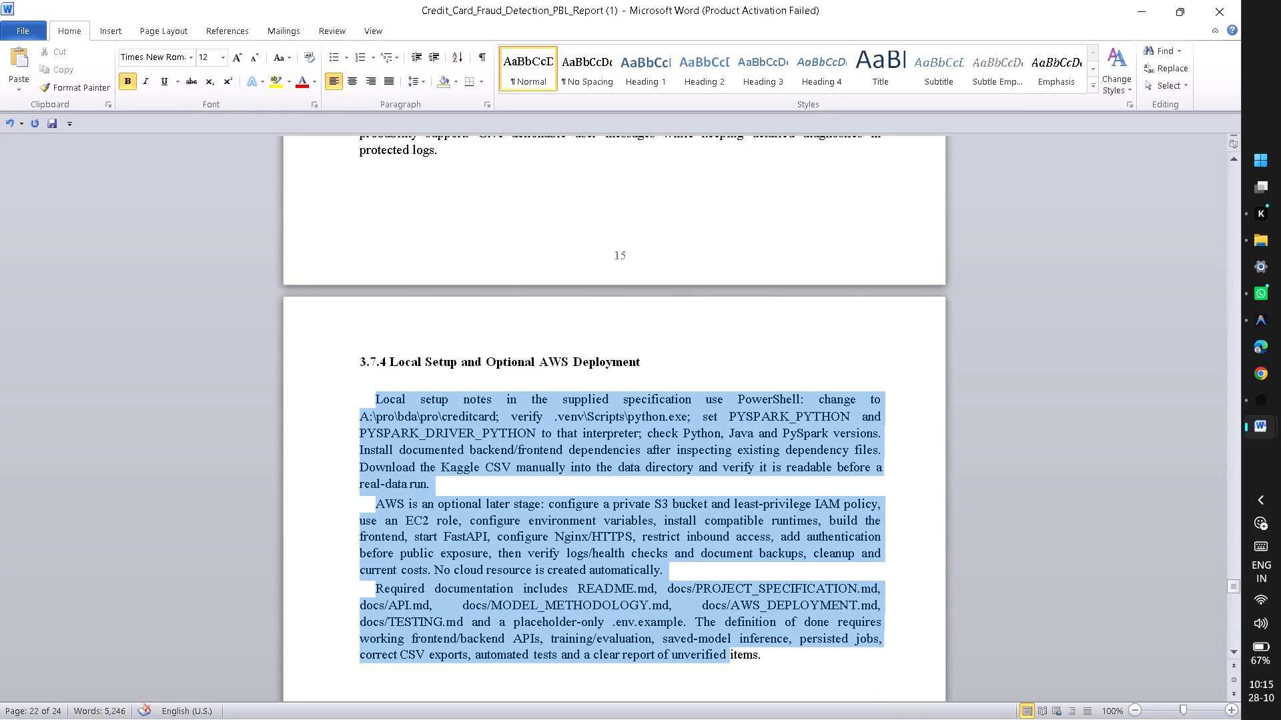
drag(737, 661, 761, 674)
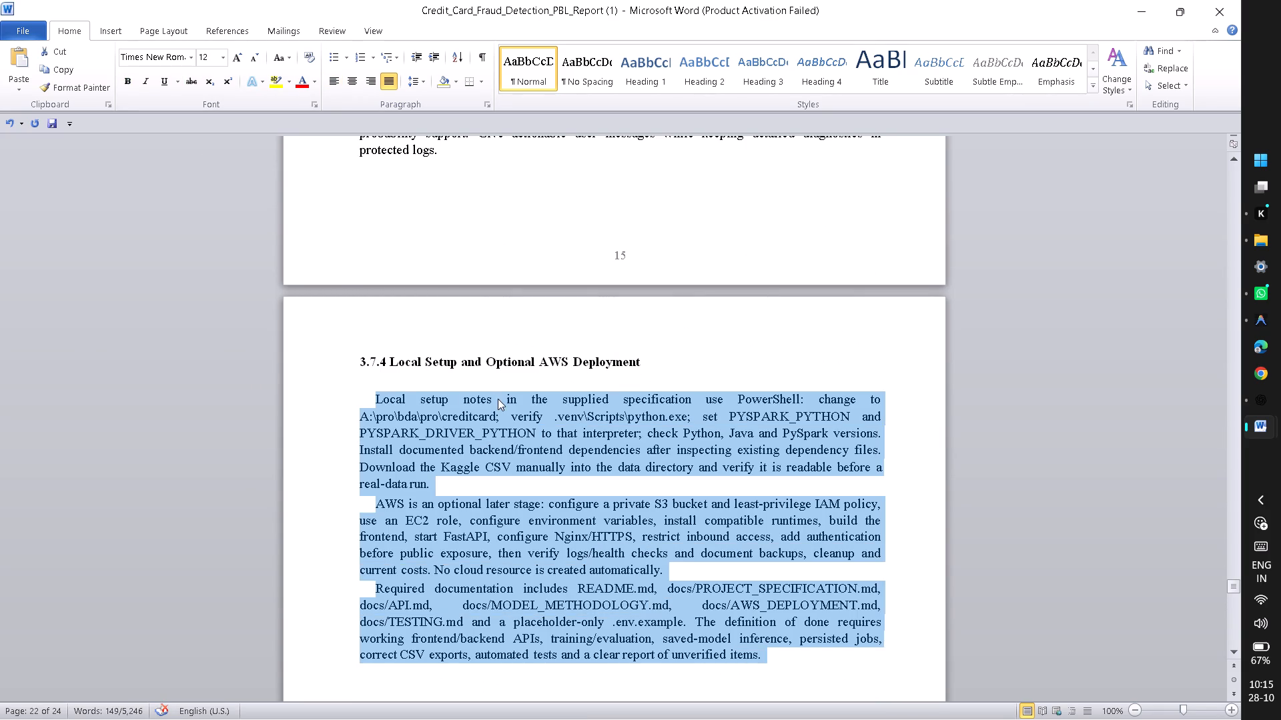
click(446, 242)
Review the Implementation pages from section 3.7 back to section 3.4, and the front matter from the title page to the certificate.
scroll(423, 285, up, 13)
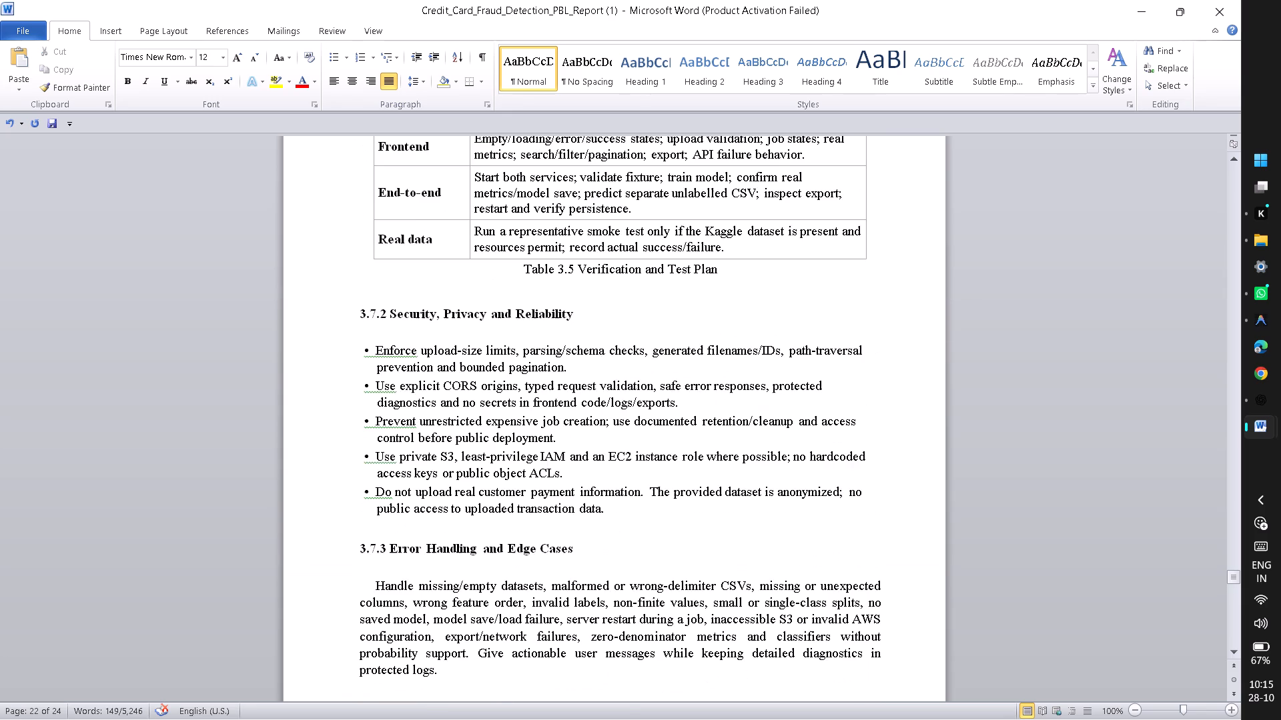
scroll(478, 306, up, 20)
scroll(478, 306, up, 19)
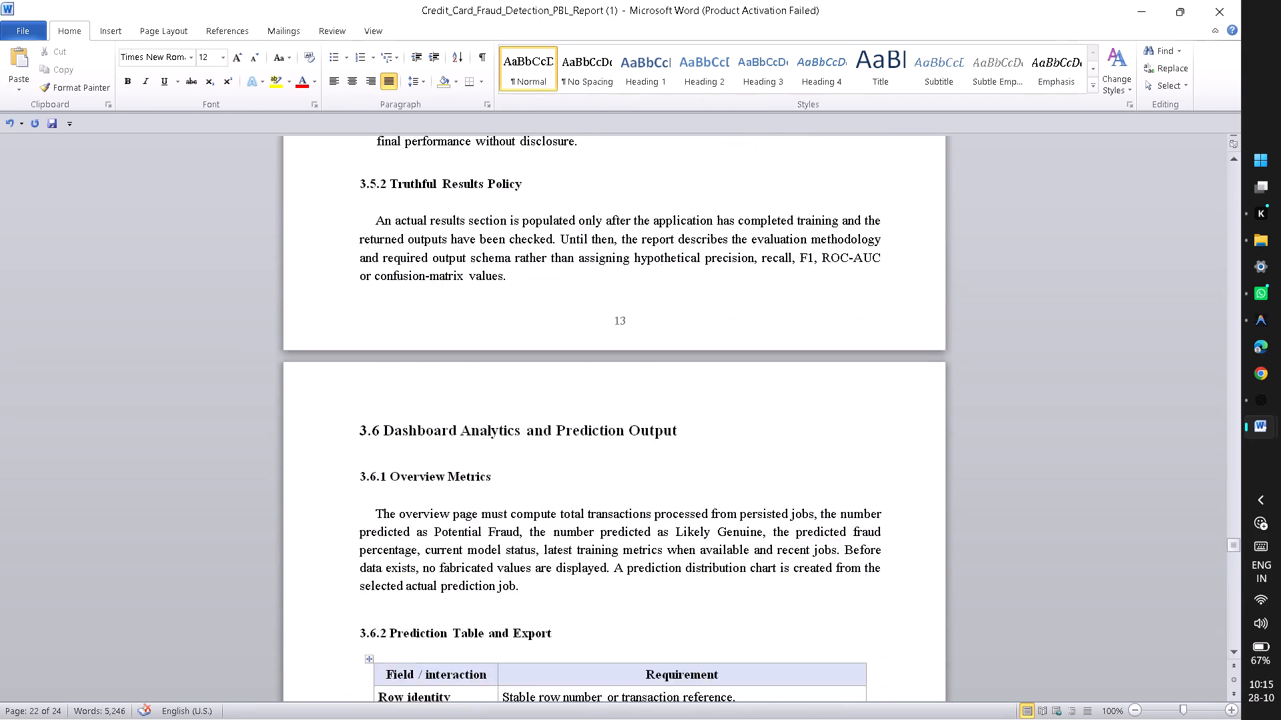
scroll(403, 261, up, 20)
scroll(403, 261, up, 8)
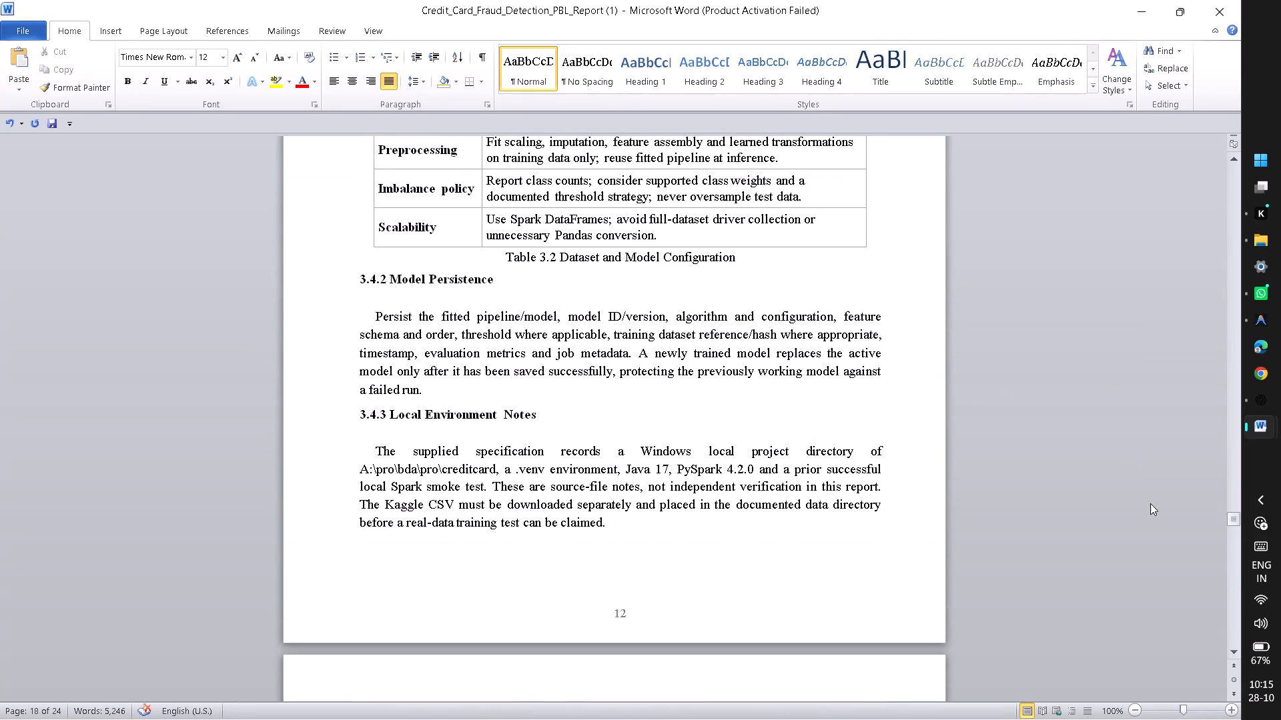
drag(1228, 521, 1192, 80)
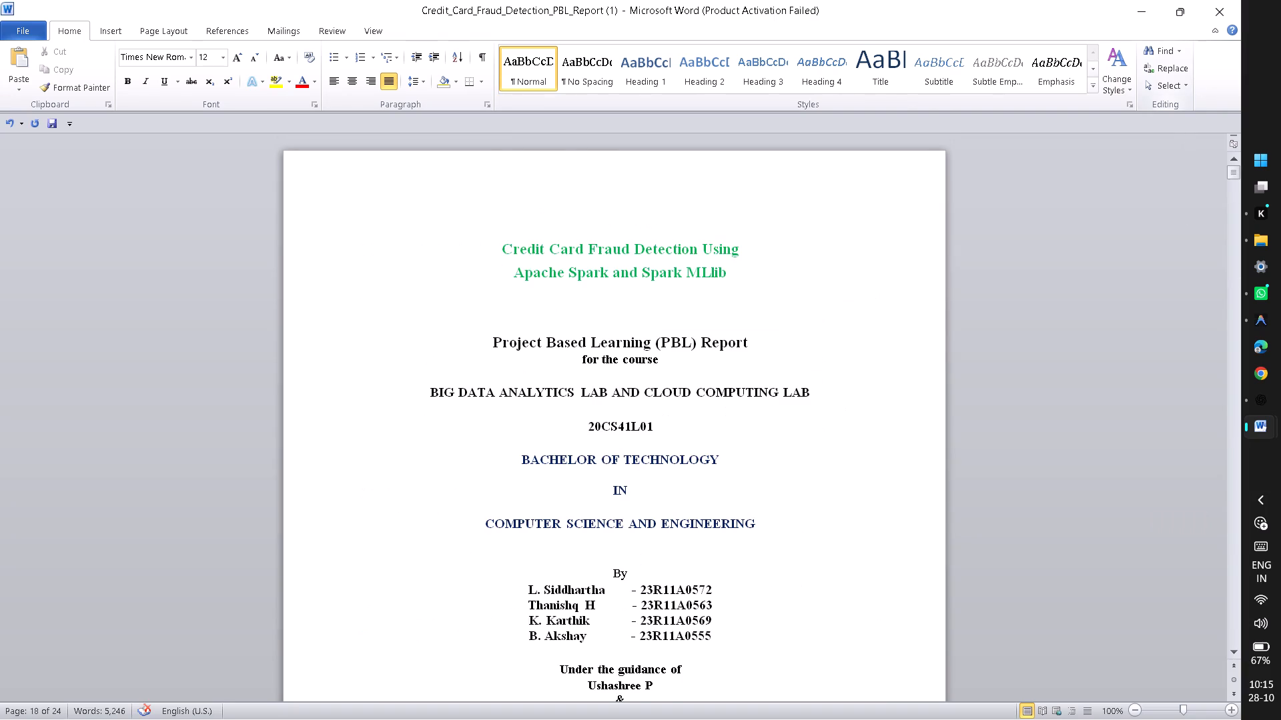
scroll(626, 391, down, 8)
scroll(626, 390, down, 16)
scroll(407, 420, down, 5)
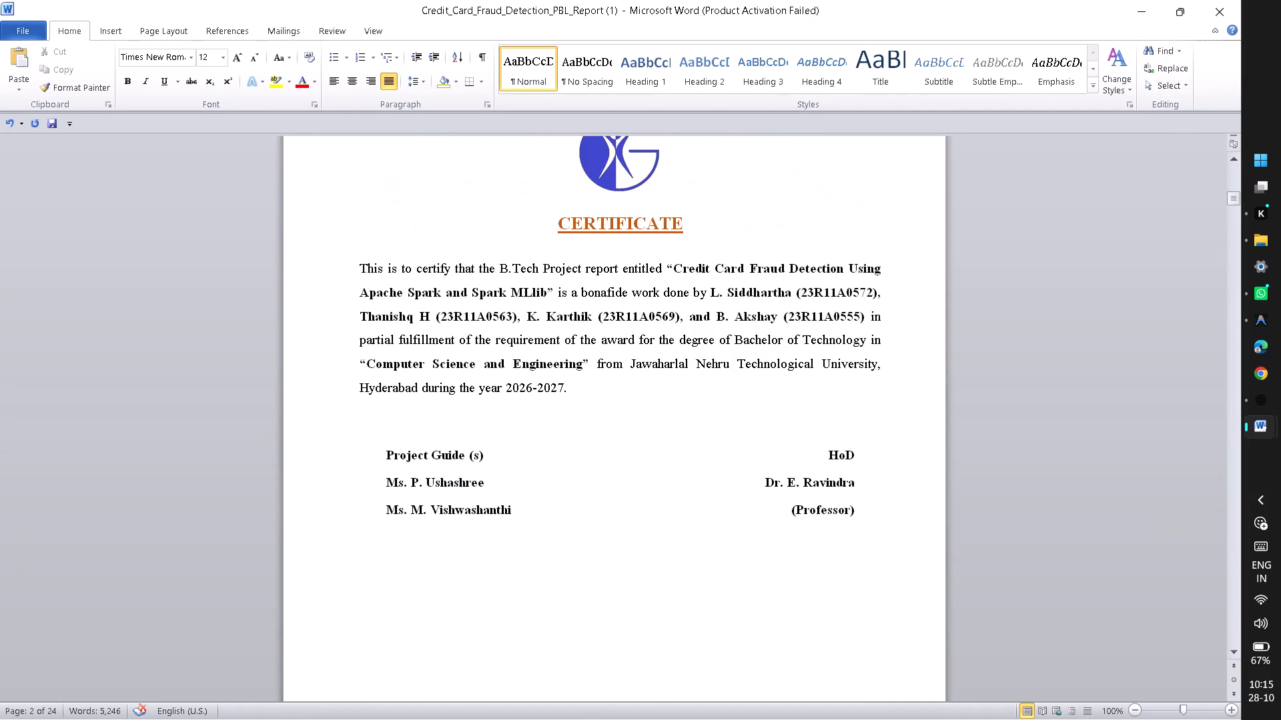
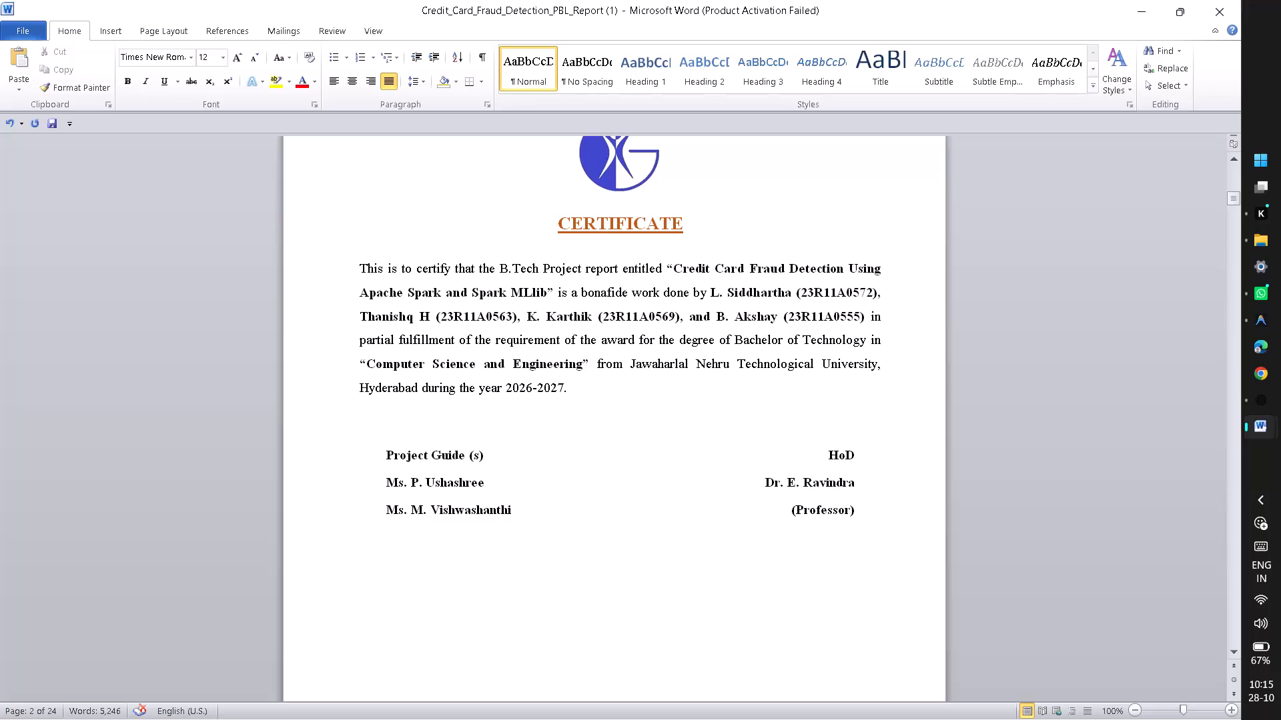
Start saving the report under Save As and clear the college's name from its authors.
click(25, 36)
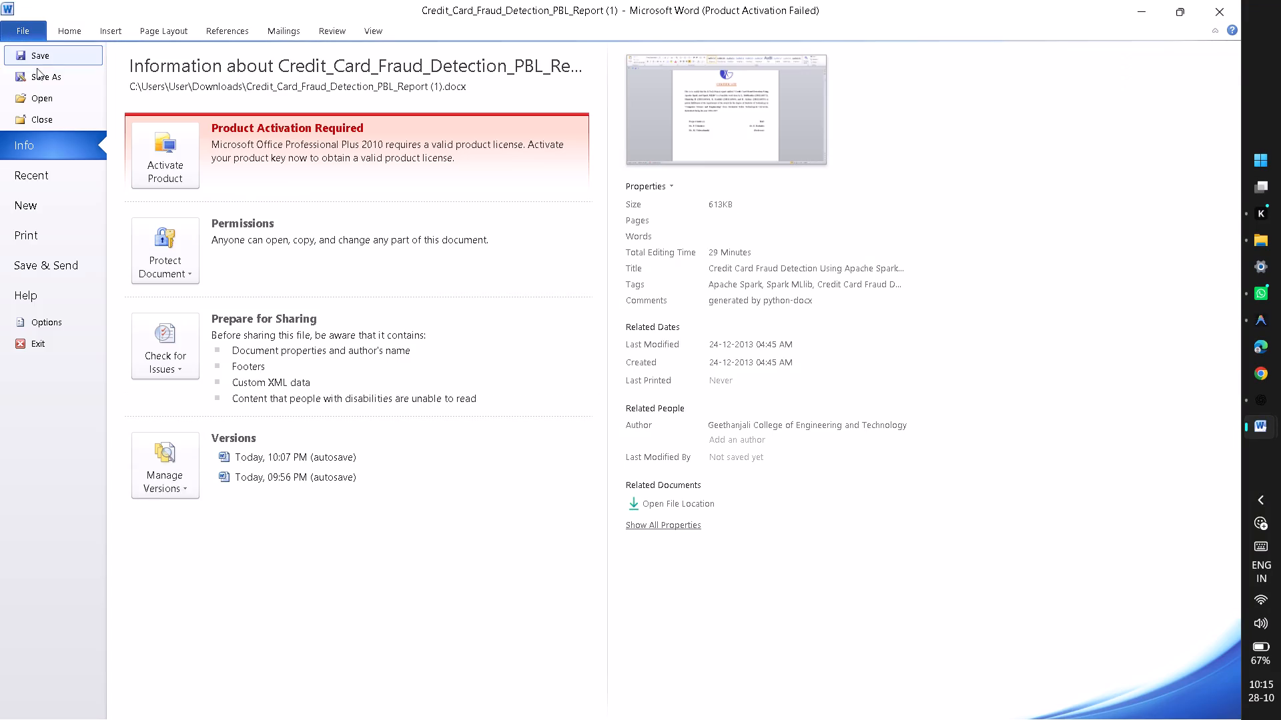
click(63, 81)
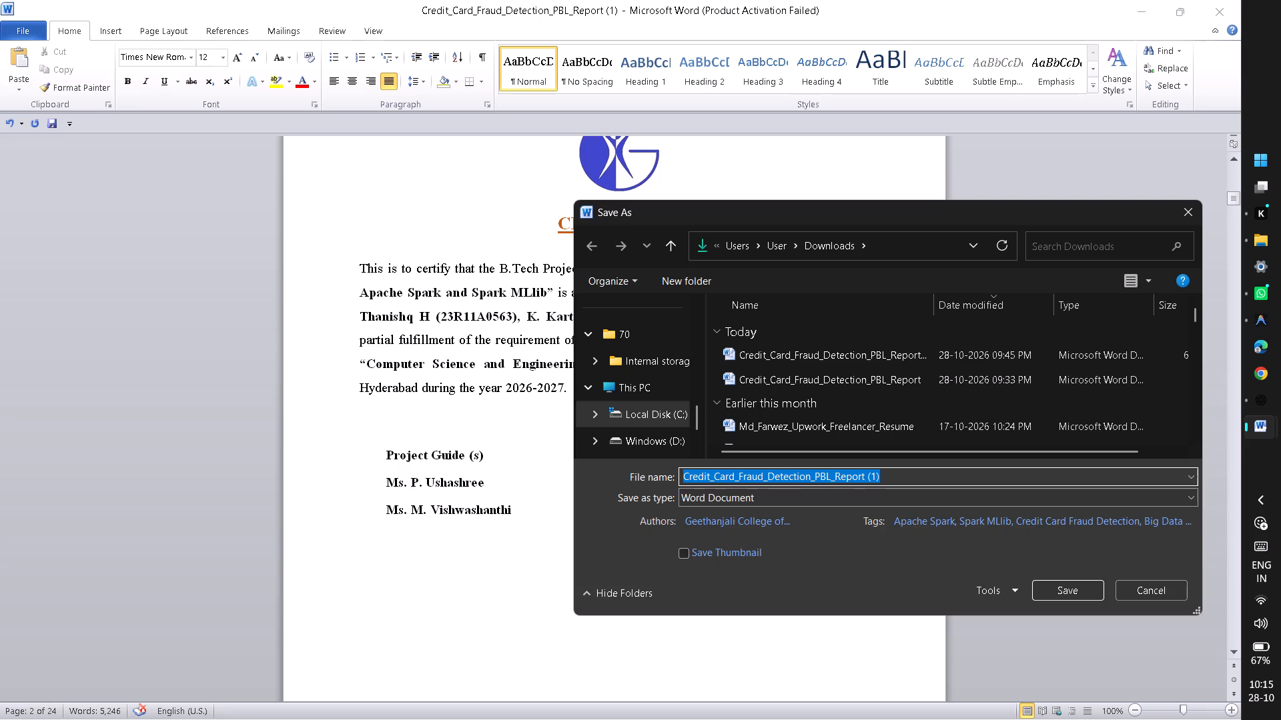
click(745, 517)
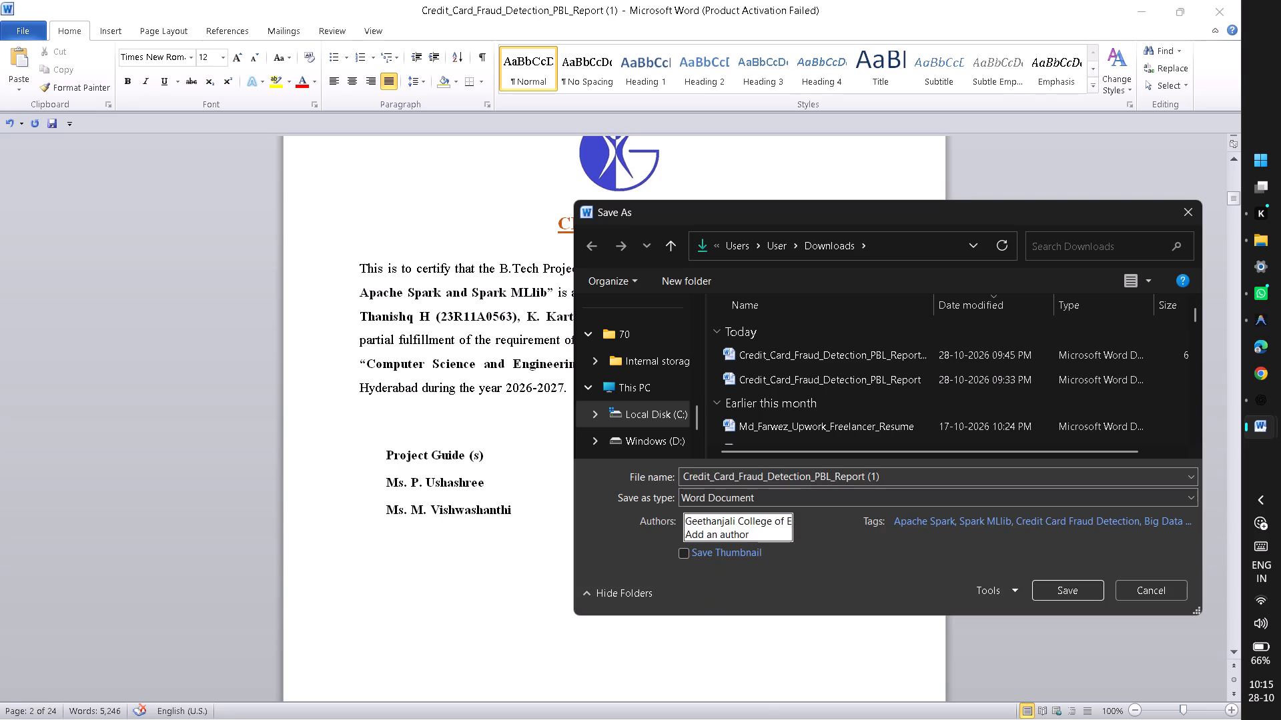
click(777, 520)
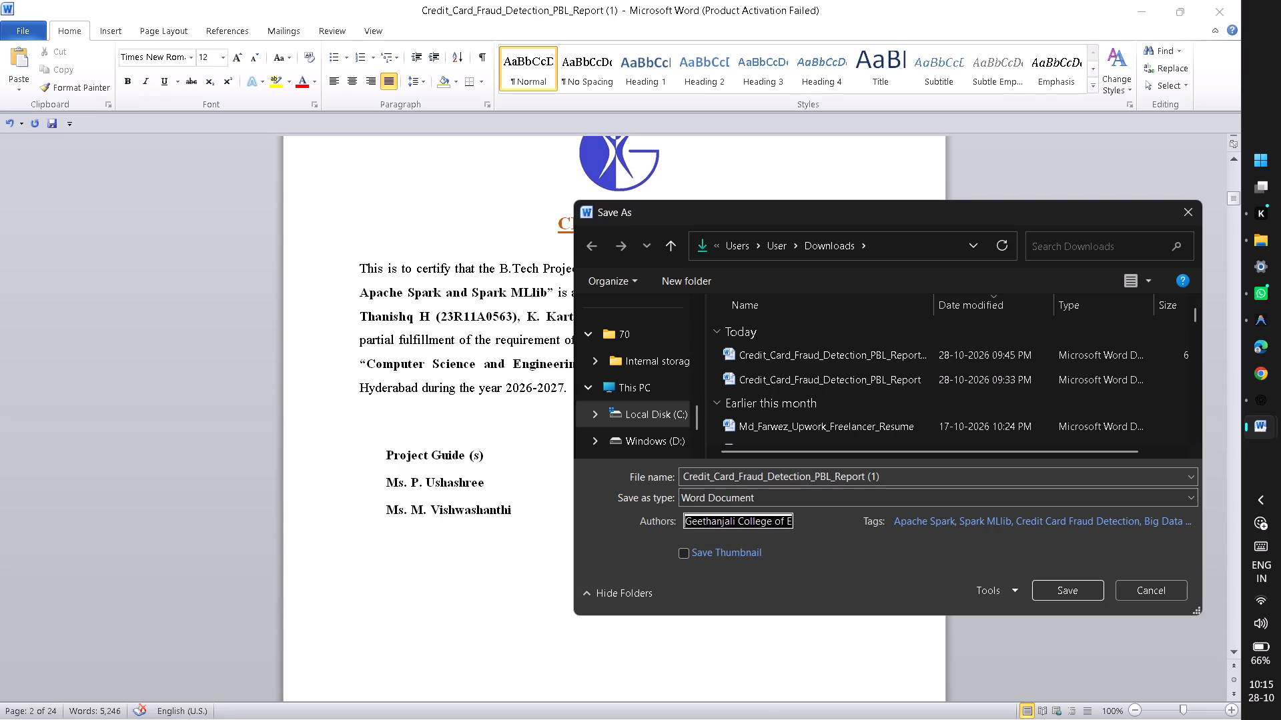
key(Right)
key(BackSpace)
key(BackSpace)
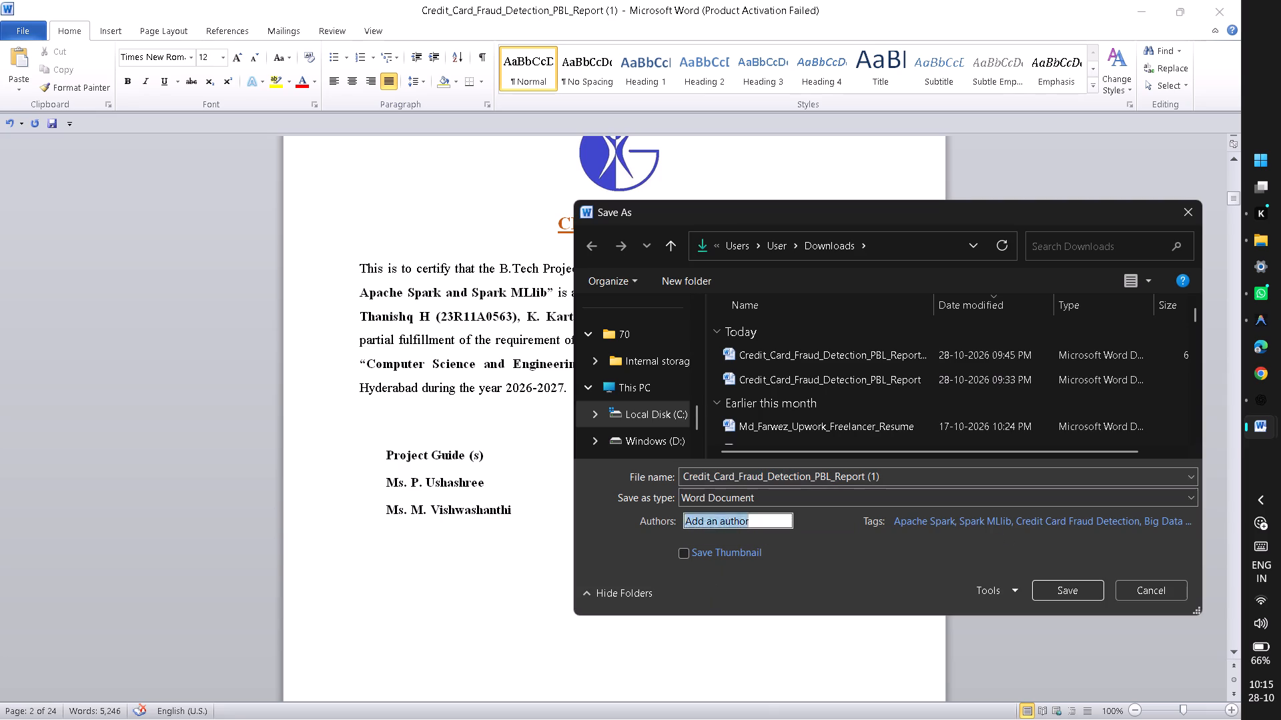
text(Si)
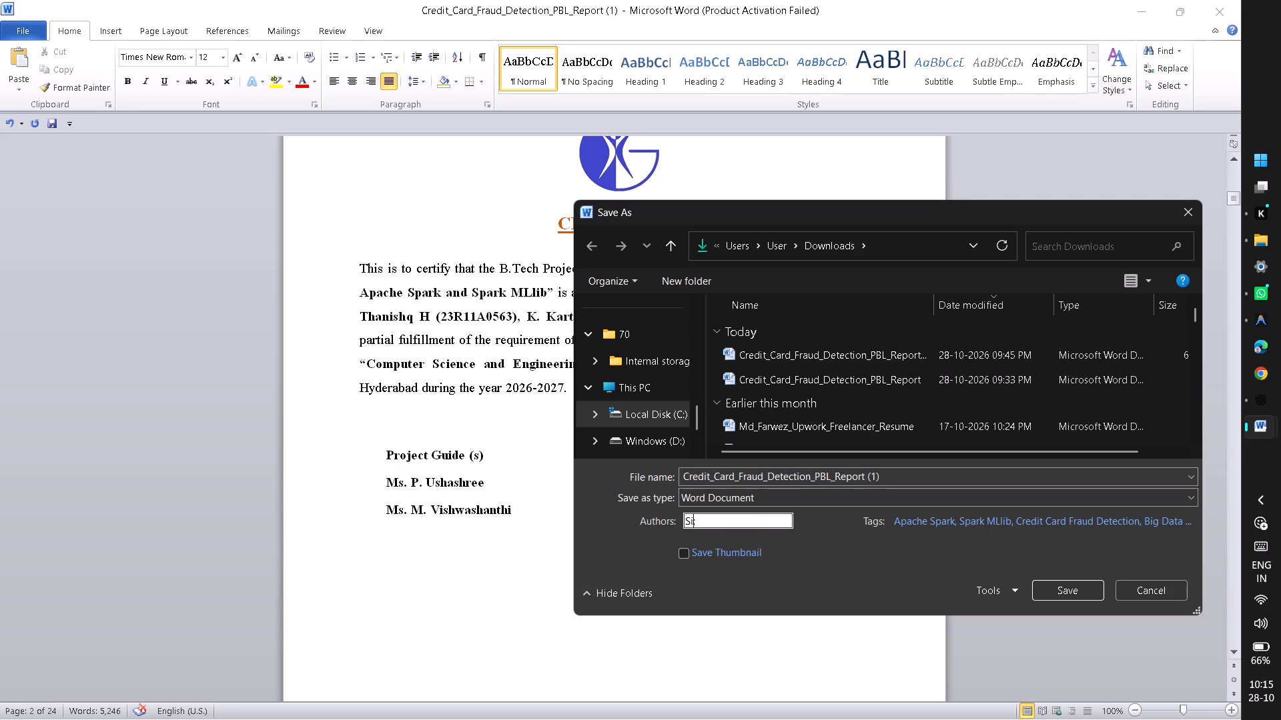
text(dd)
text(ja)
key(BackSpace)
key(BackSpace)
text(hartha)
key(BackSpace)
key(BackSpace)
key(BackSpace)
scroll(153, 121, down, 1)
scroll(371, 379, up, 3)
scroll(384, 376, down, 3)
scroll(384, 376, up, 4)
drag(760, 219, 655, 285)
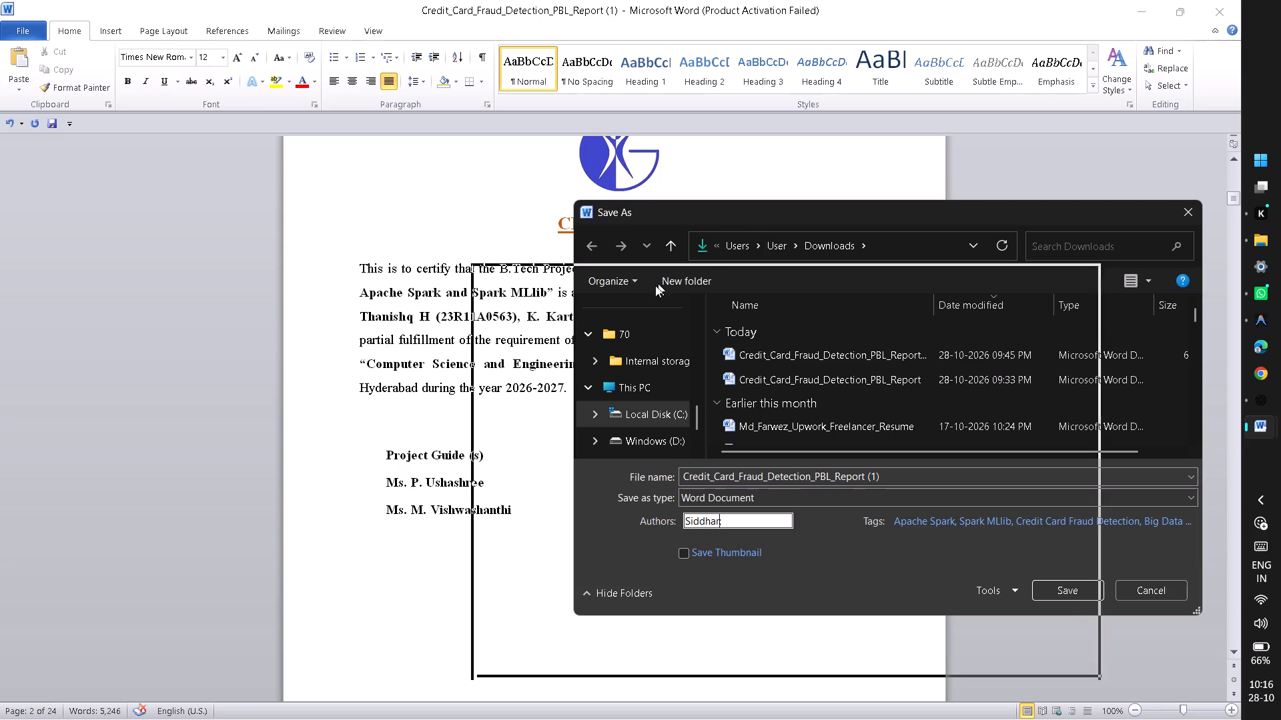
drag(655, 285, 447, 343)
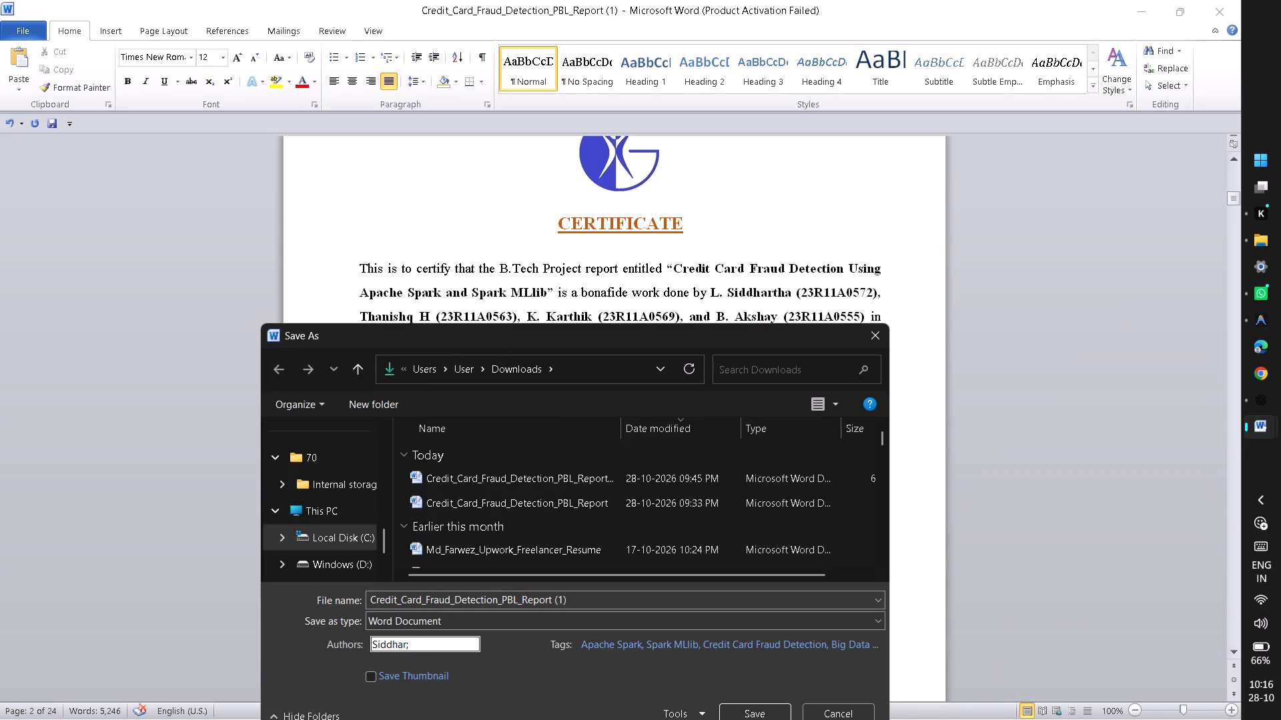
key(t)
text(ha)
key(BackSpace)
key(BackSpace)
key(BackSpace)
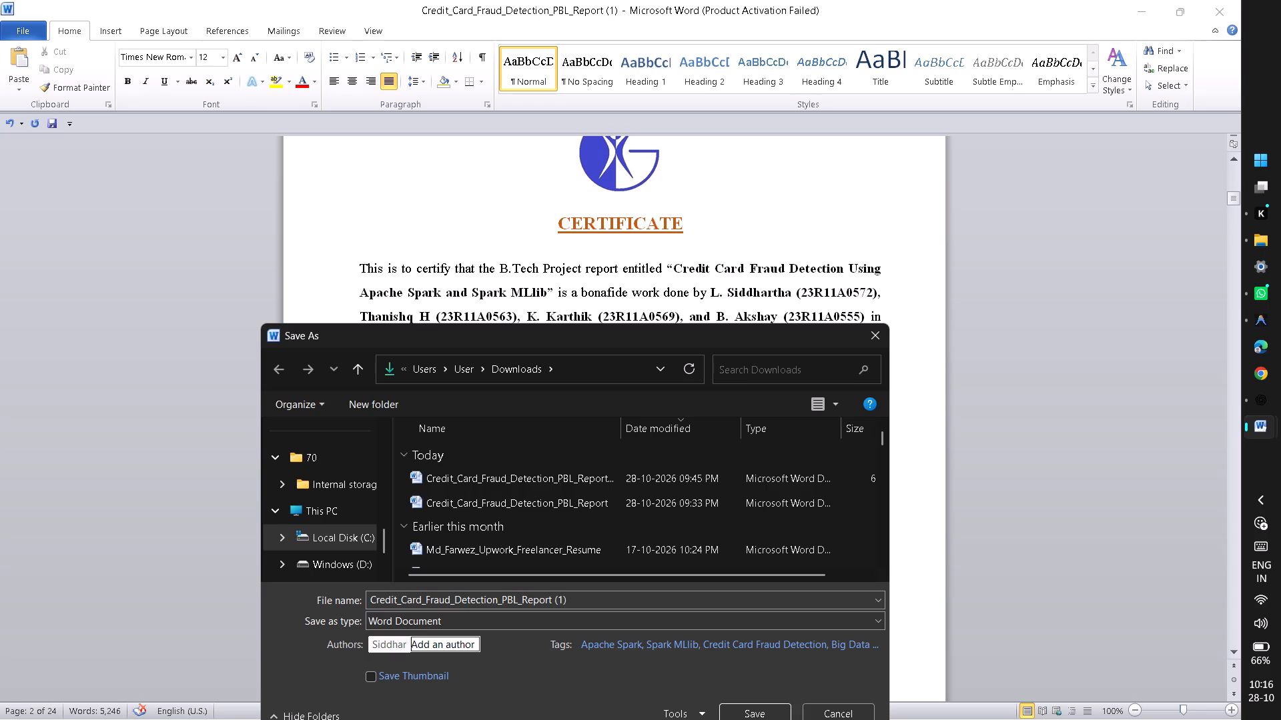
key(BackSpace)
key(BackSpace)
Enter the first names of the first two students listed in the certificate as authors, separated by a semicolon.
key(s)
text(iddhar)
text(tha)
key(Right)
text(Tha)
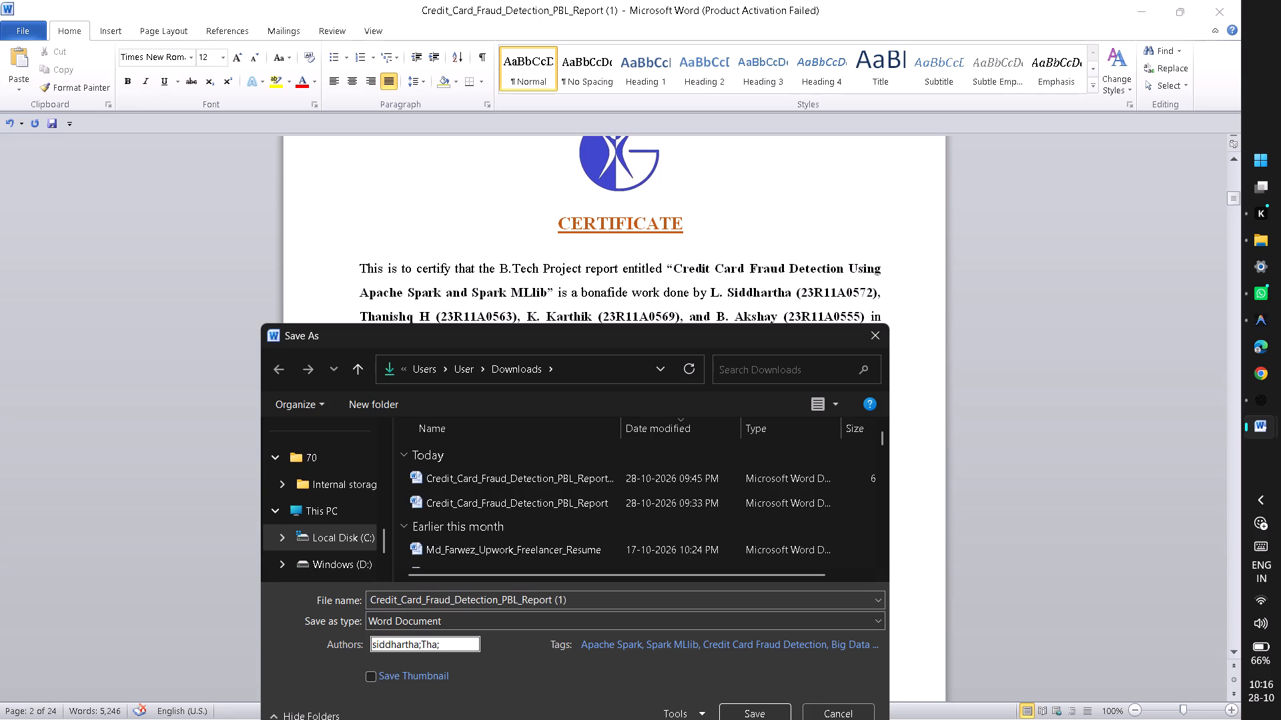
text(nish)
key(q)
key(Right)
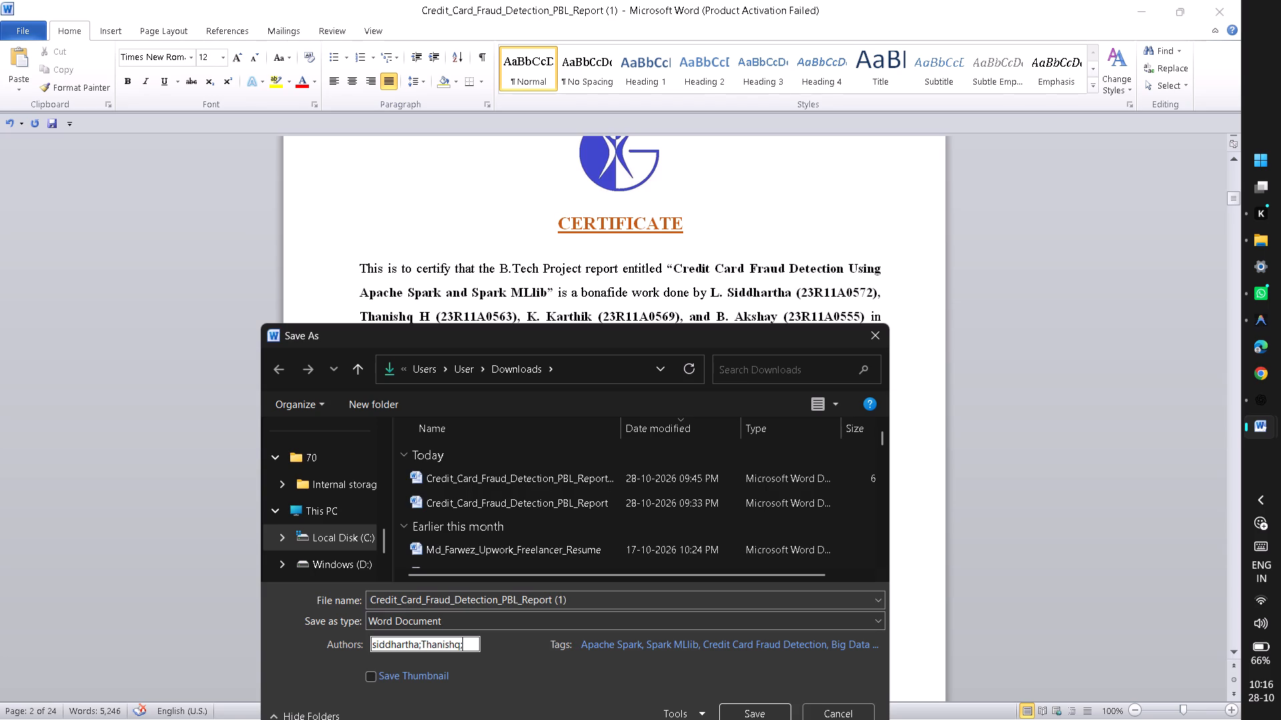
Add the first names of the third and fourth students listed in the certificate to the authors, separated by a semicolon.
text(Kart)
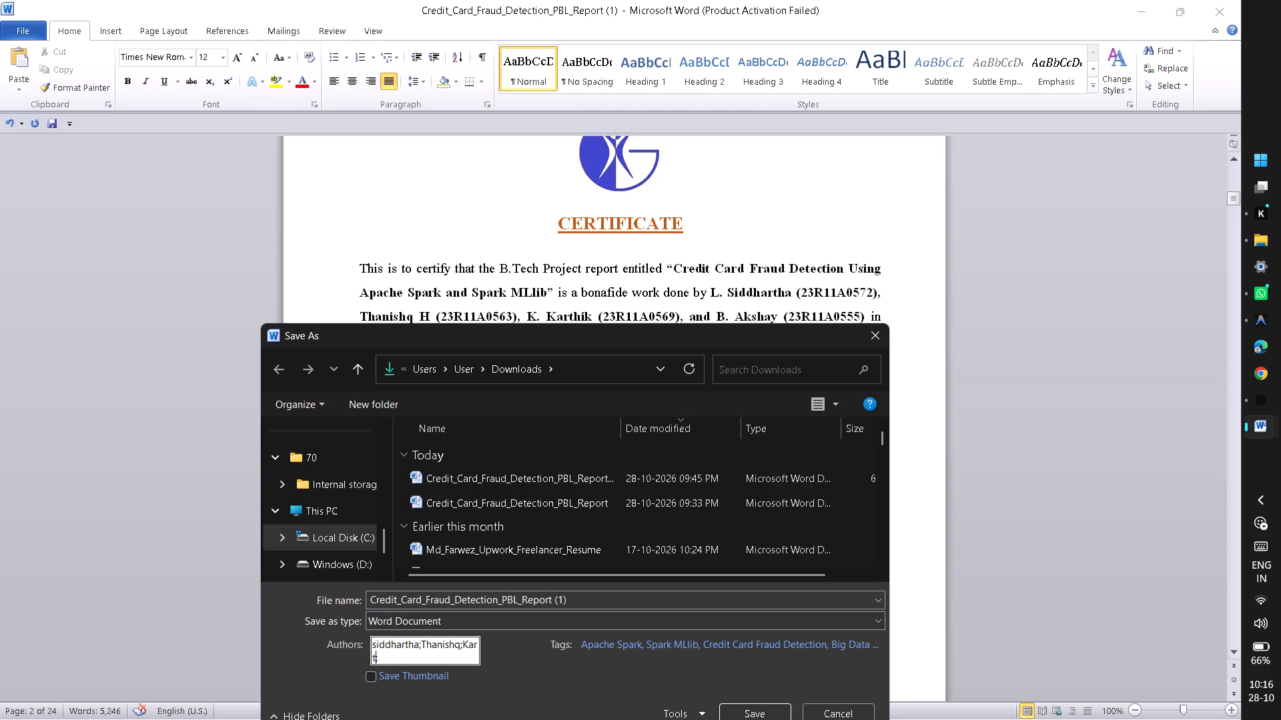
text(hik)
key(Right)
text(als)
key(BackSpace)
key(BackSpace)
key(BackSpace)
key(shift+a)
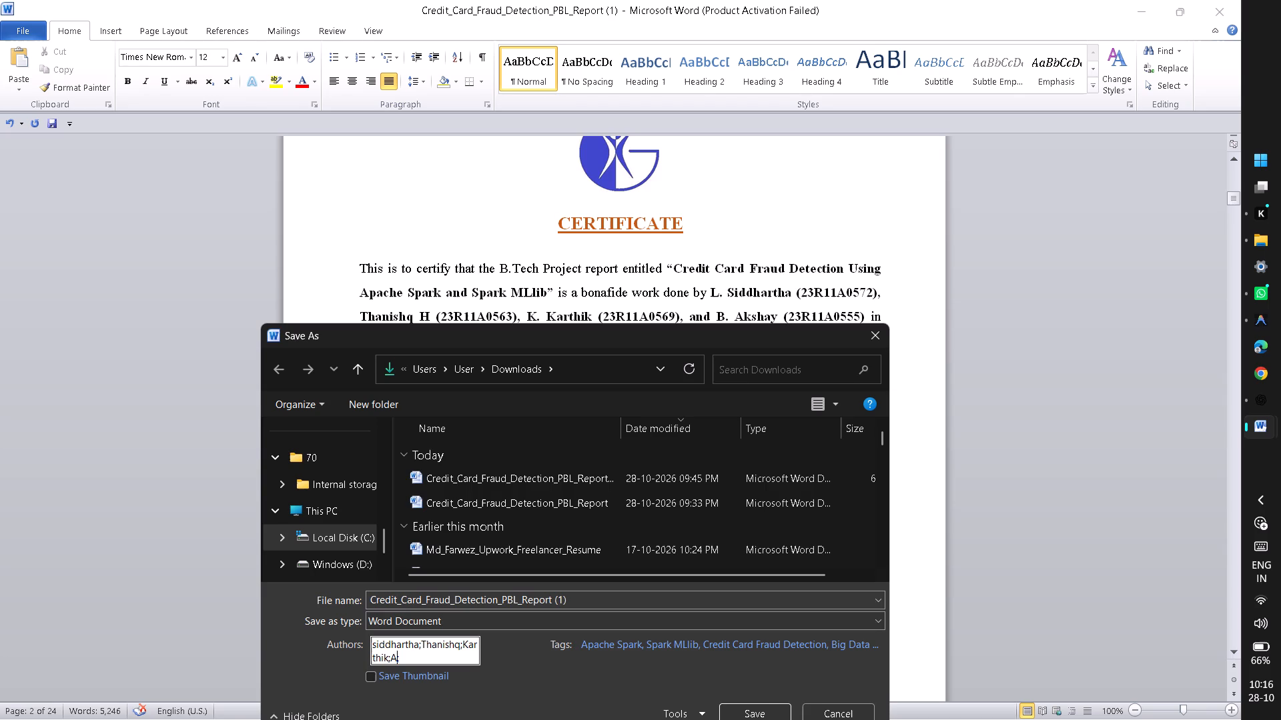
key(s)
key(BackSpace)
text(ksh)
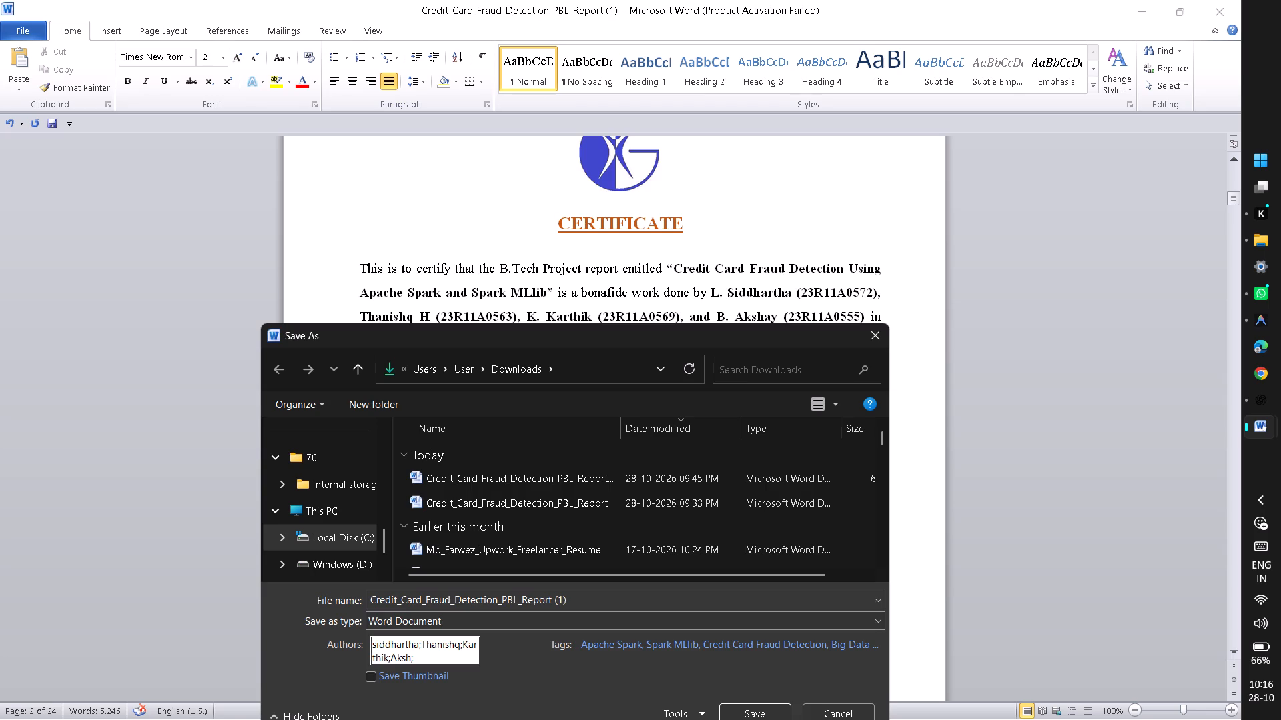
text(ay)
scroll(397, 626, down, 4)
click(548, 683)
scroll(540, 681, down, 5)
scroll(555, 685, up, 4)
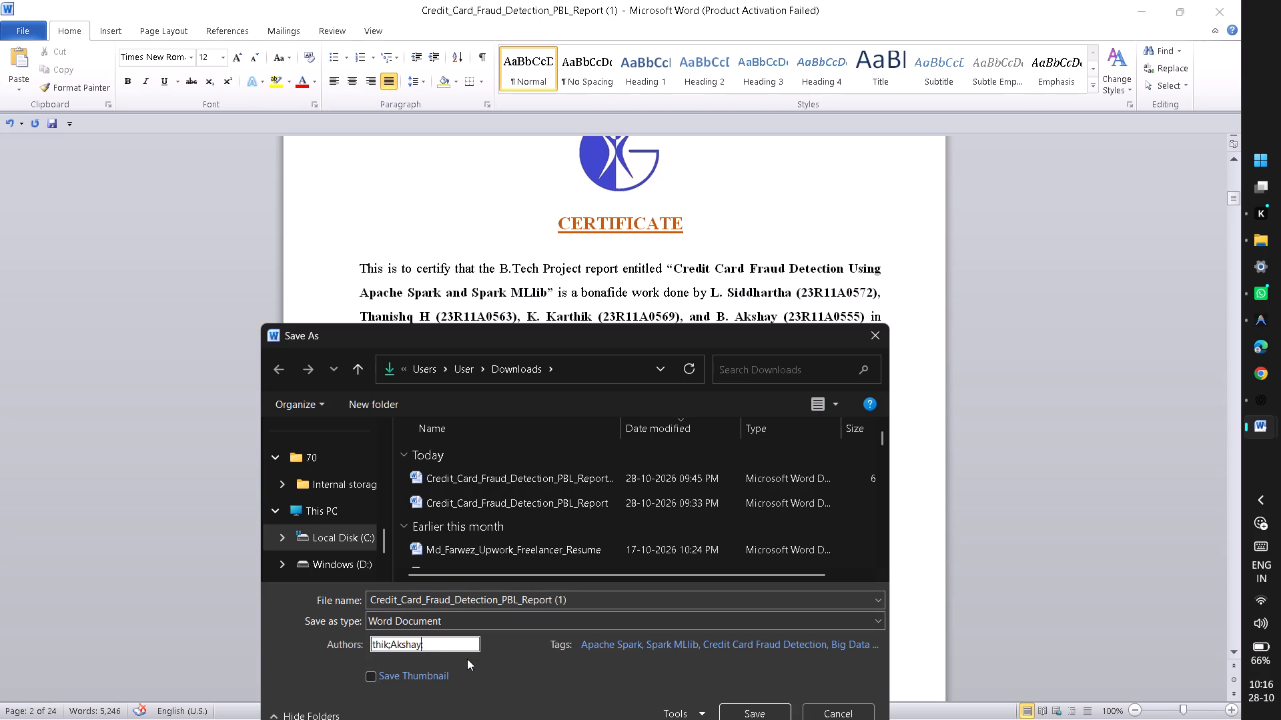
key(Left)
key(Left)
key(Left)
key(Left)
key(Left)
key(Left)
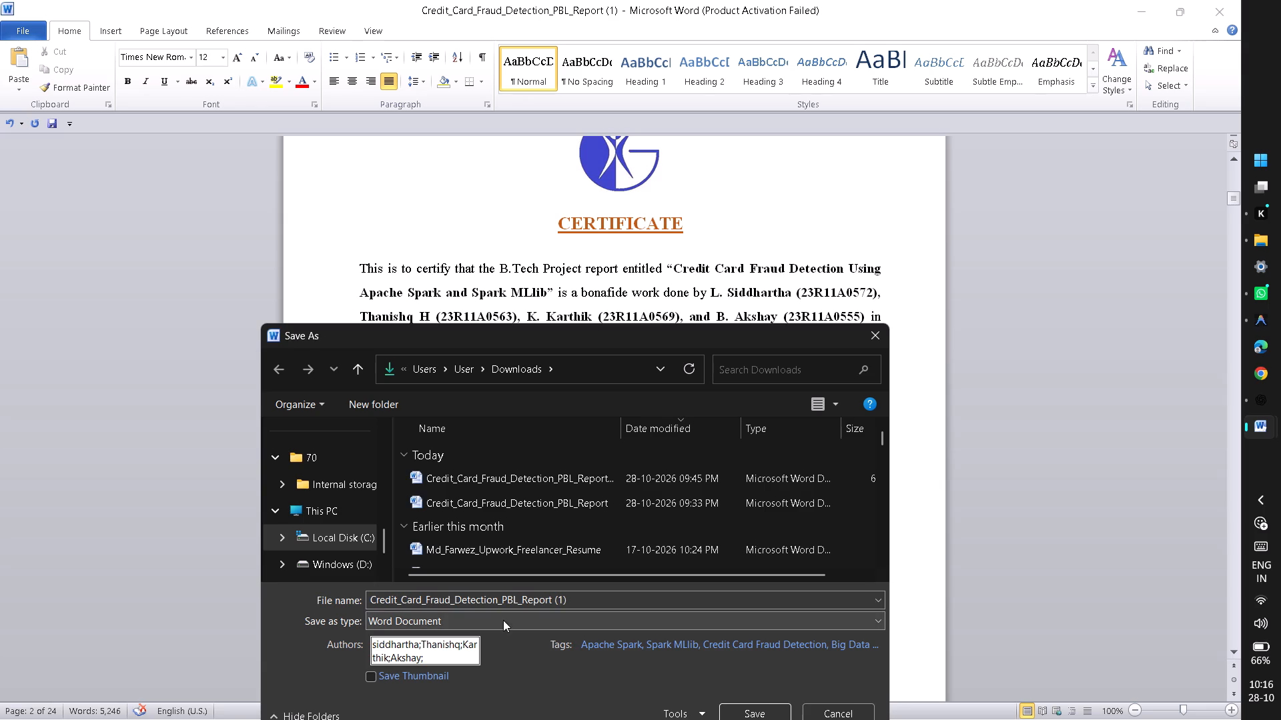
scroll(501, 624, down, 1)
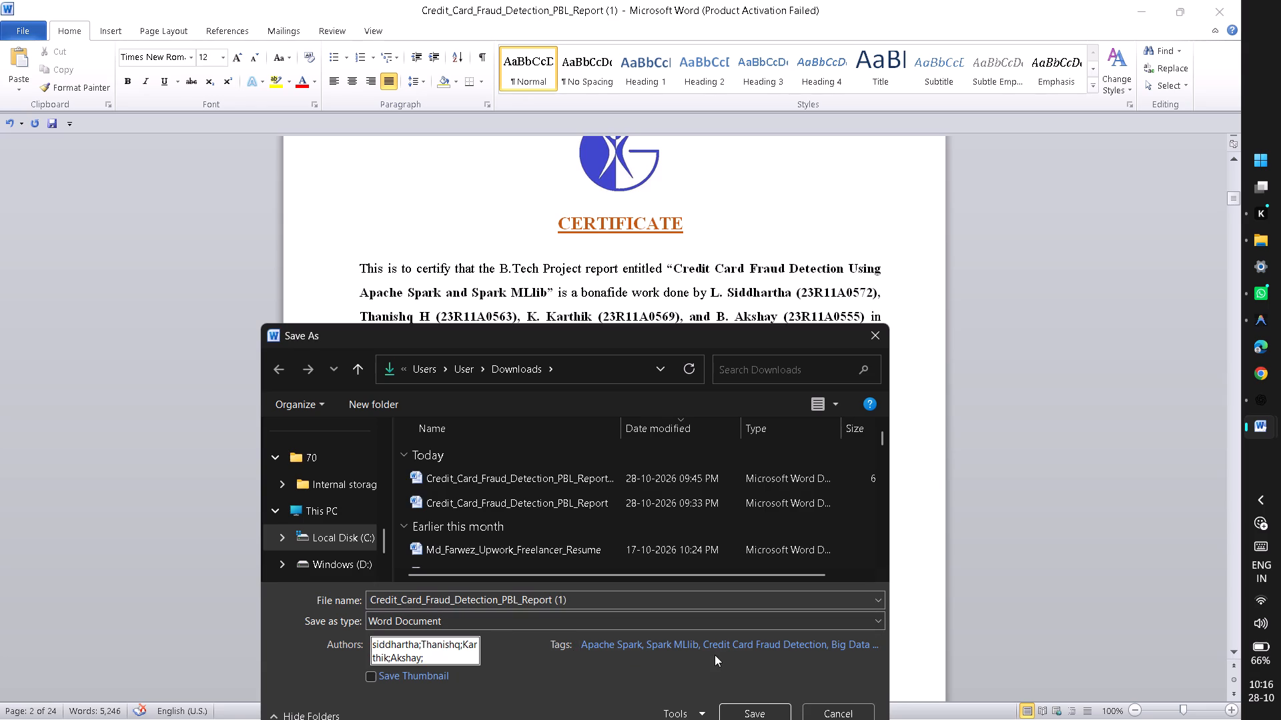
click(726, 644)
click(614, 700)
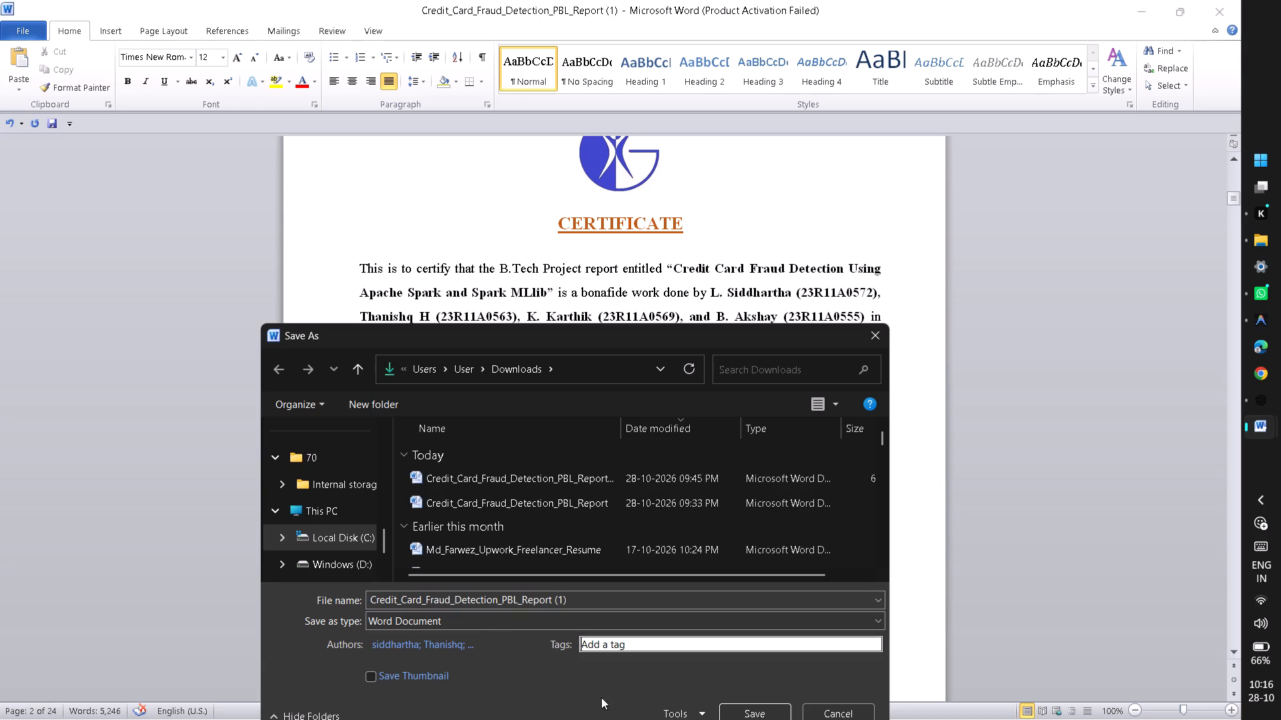
Choose the tem-files folder on Windows (D:) as the save location.
click(341, 561)
scroll(352, 506, up, 5)
scroll(340, 523, down, 3)
click(340, 513)
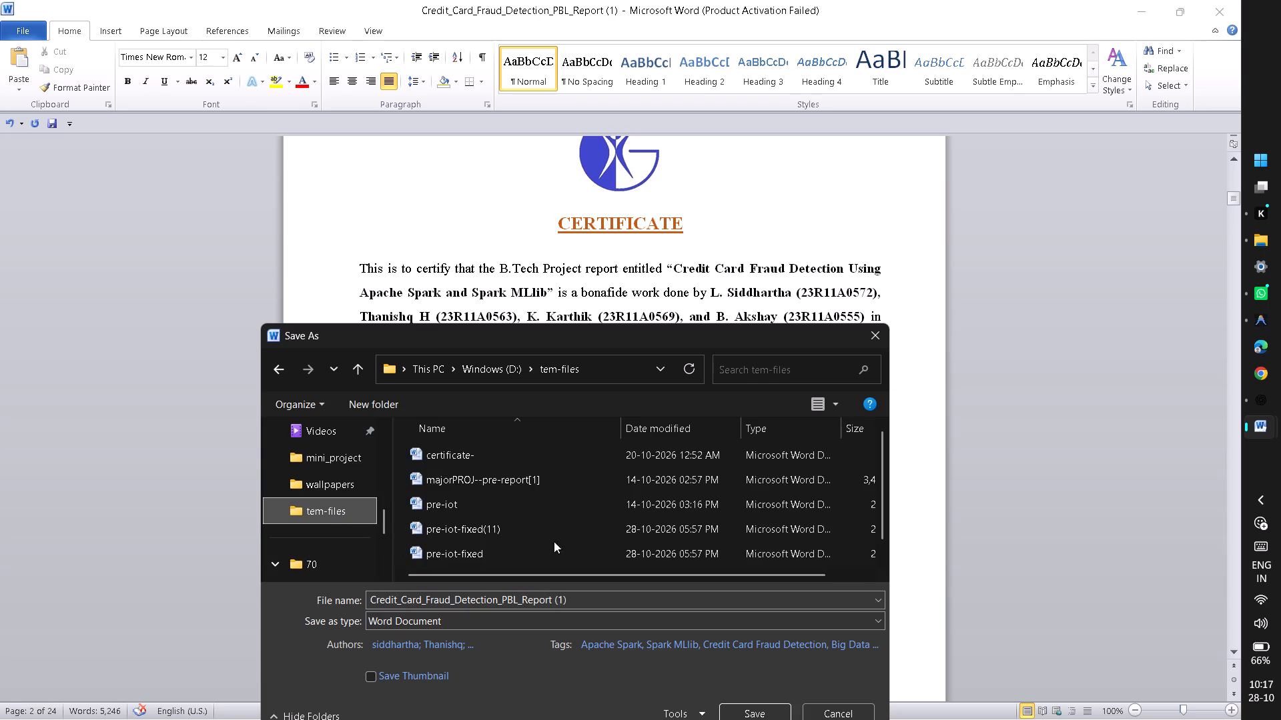
scroll(538, 537, down, 10)
Set the file type of the saved copy to PDF.
click(525, 615)
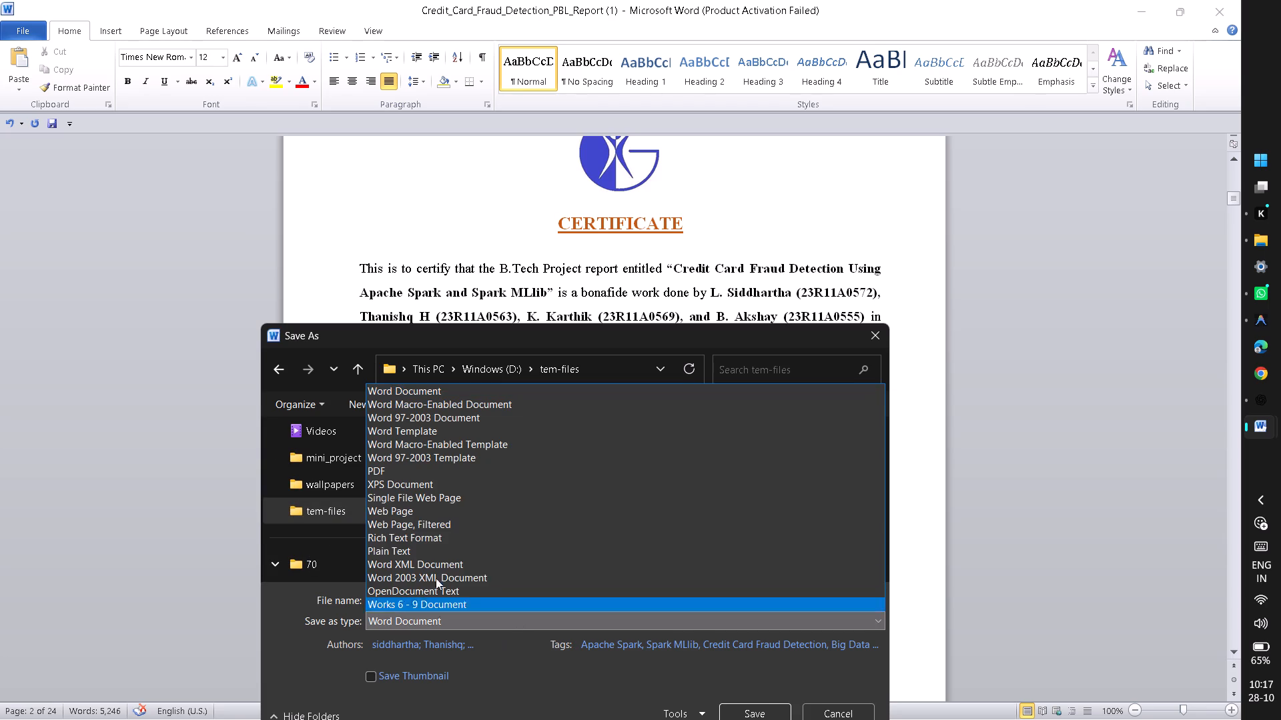
click(428, 473)
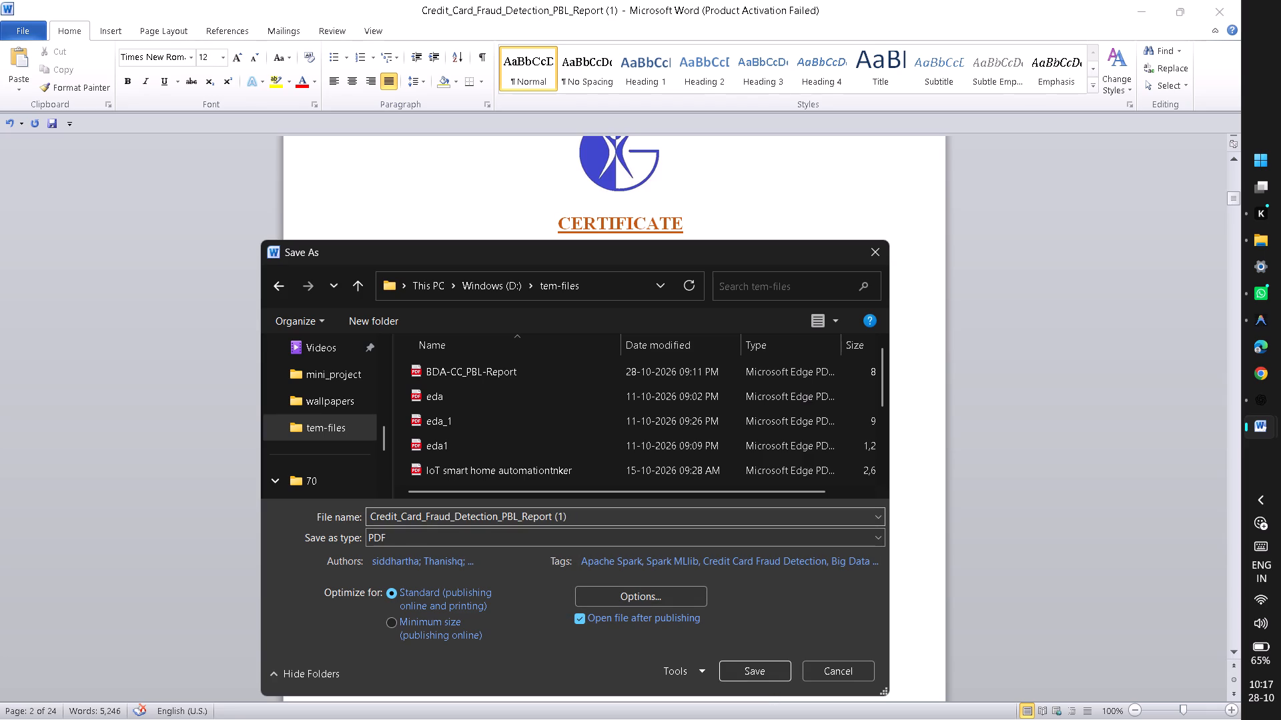
Name the PDF copy (1)Credit_Card_Fraud_Detection_PBL_Report, without the trailing (1), and save it.
click(594, 518)
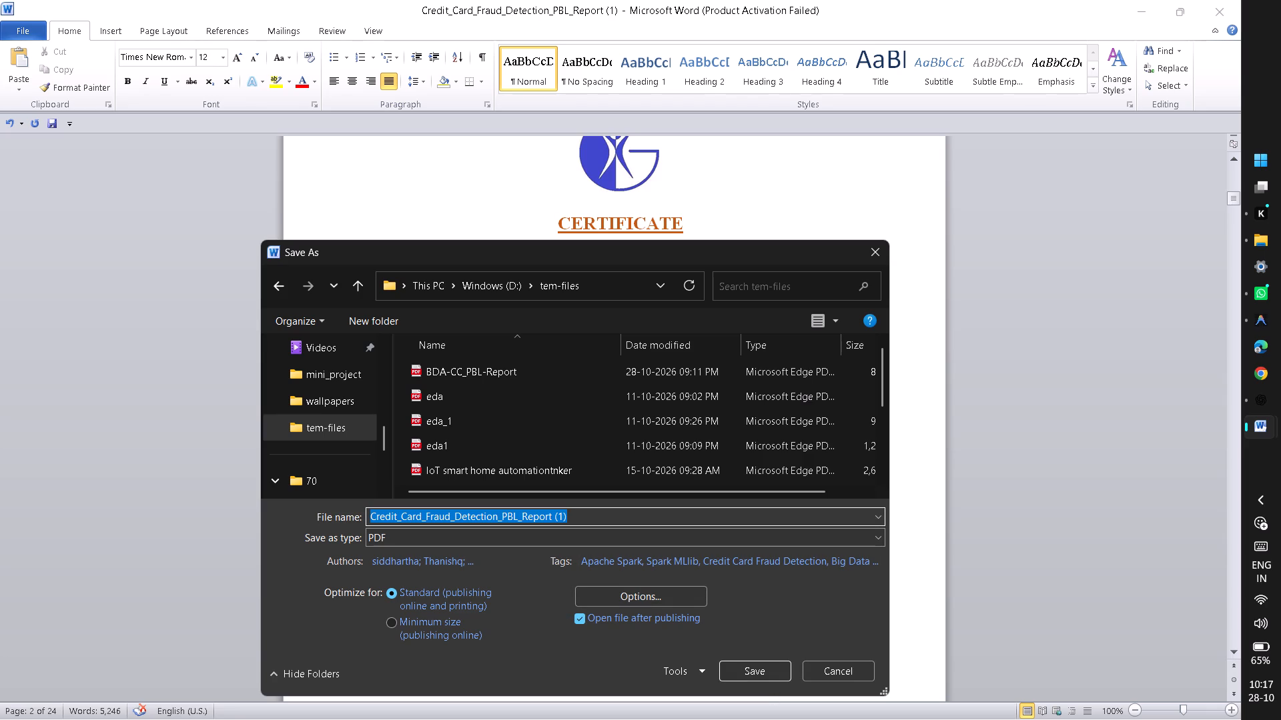
click(594, 518)
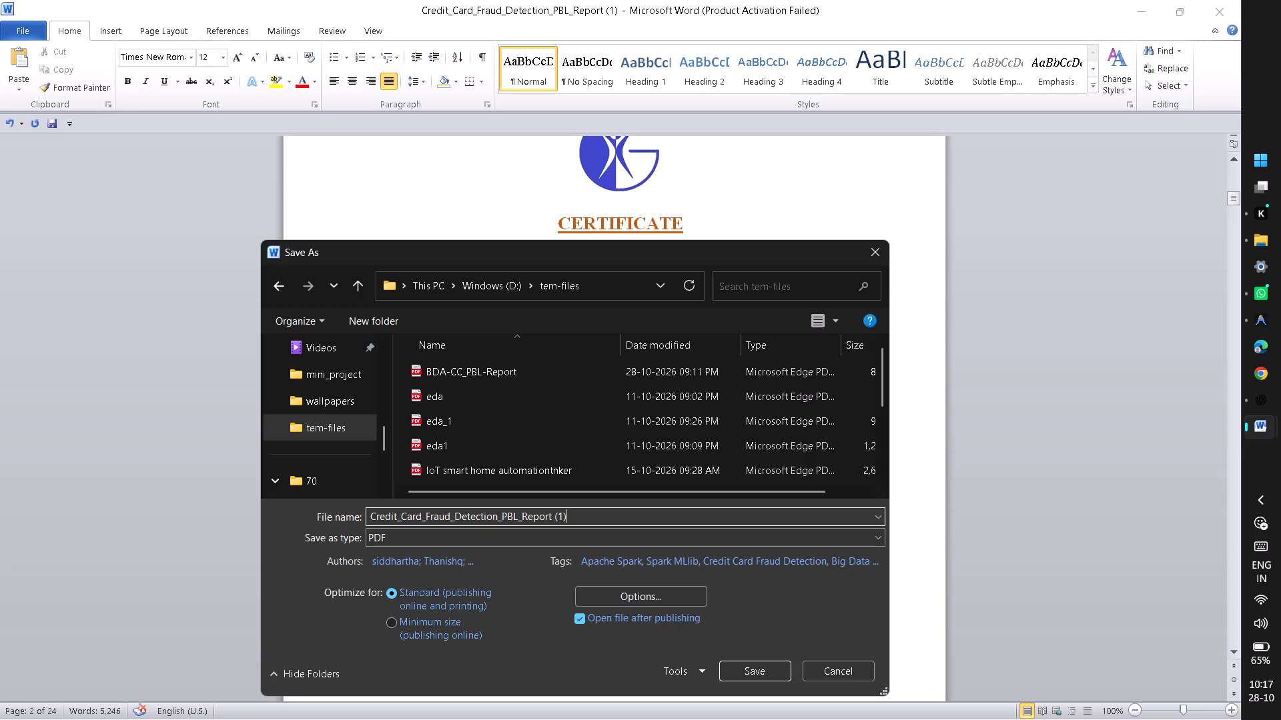
click(371, 515)
text((1))
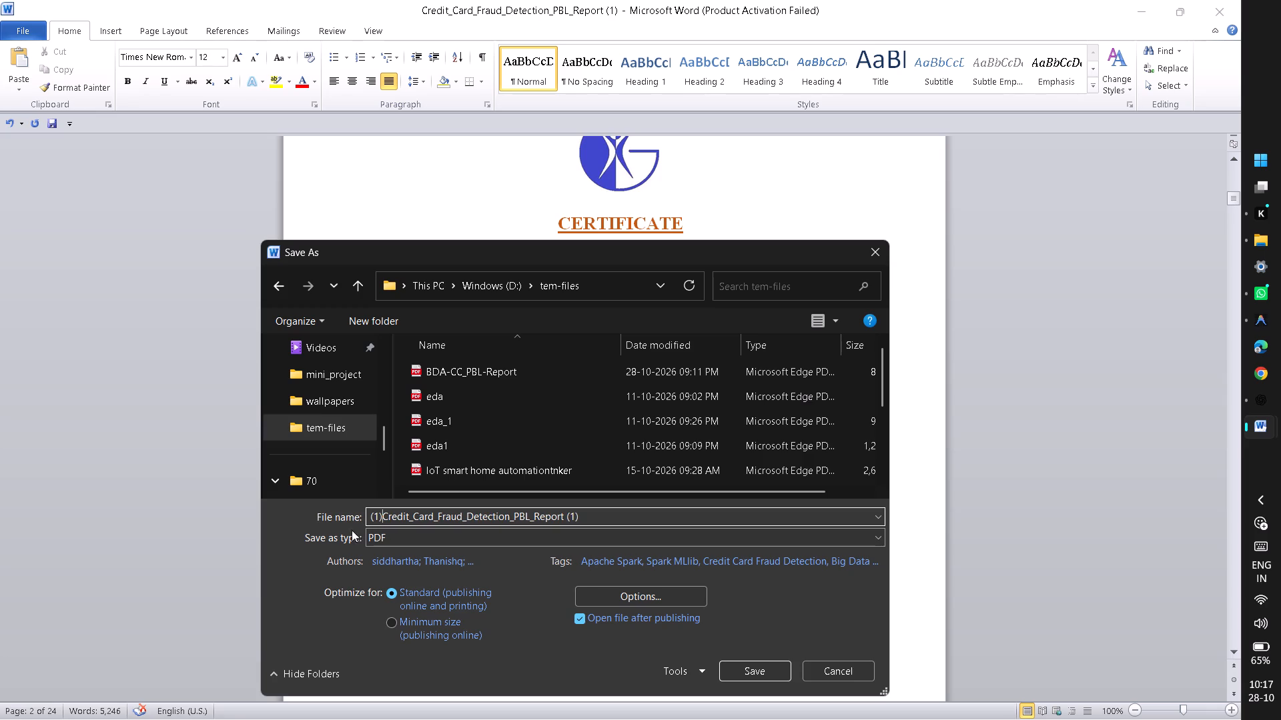
click(610, 517)
key(BackSpace)
key(BackSpace)
key(BackSpace)
click(768, 673)
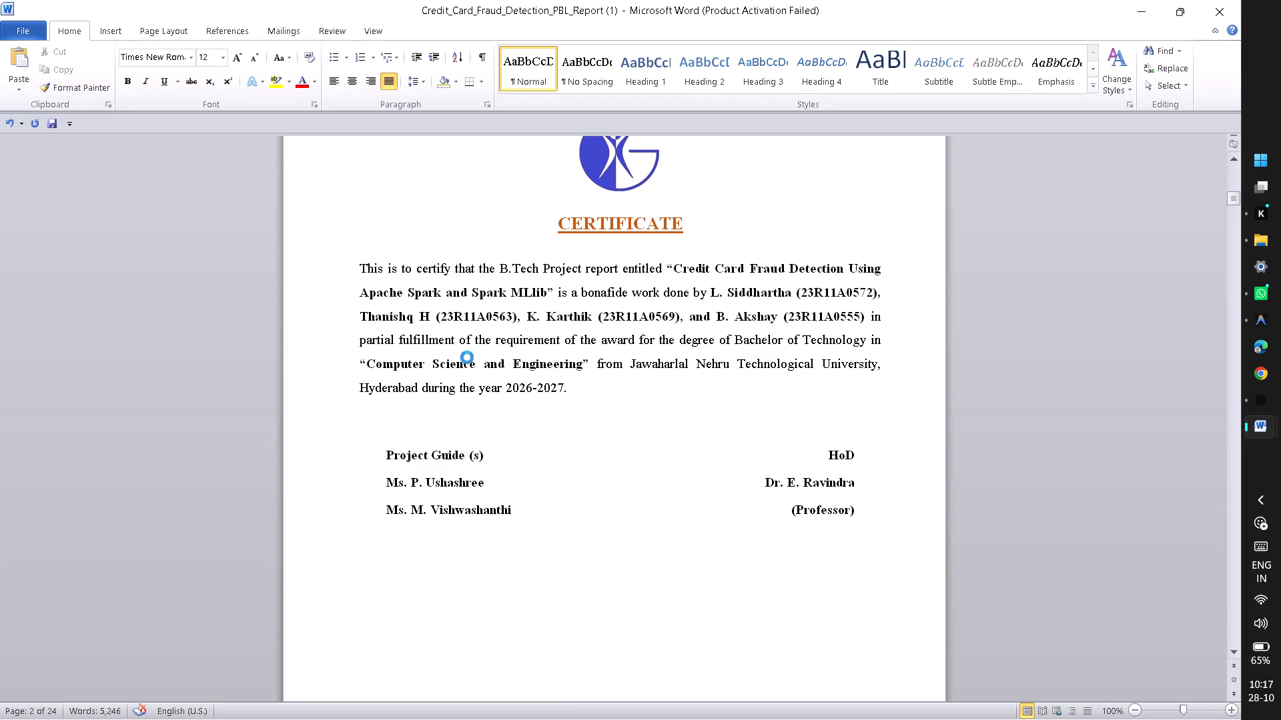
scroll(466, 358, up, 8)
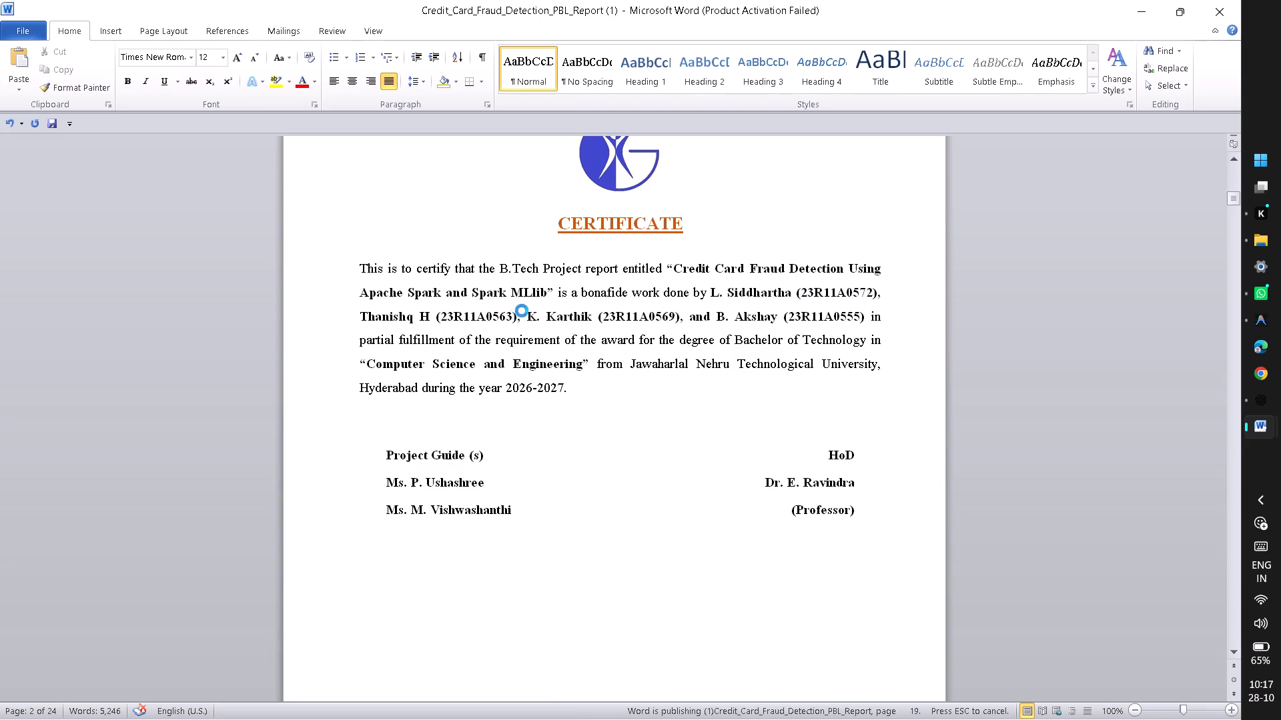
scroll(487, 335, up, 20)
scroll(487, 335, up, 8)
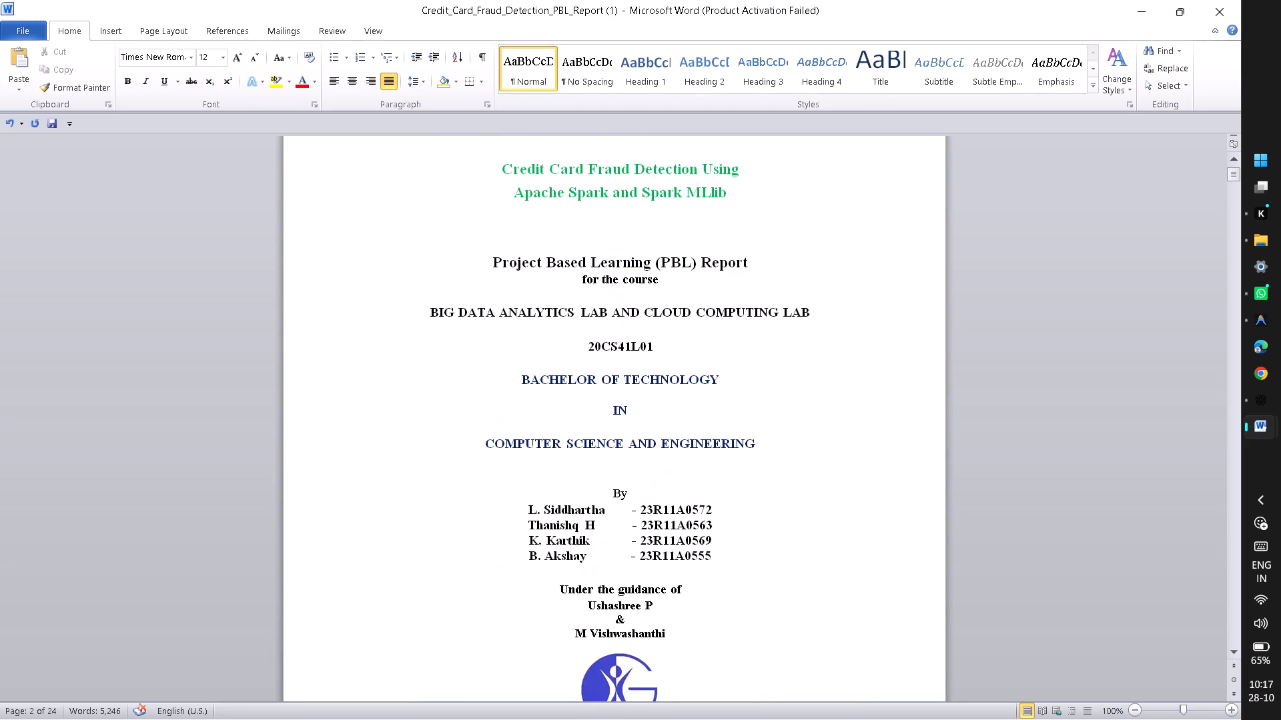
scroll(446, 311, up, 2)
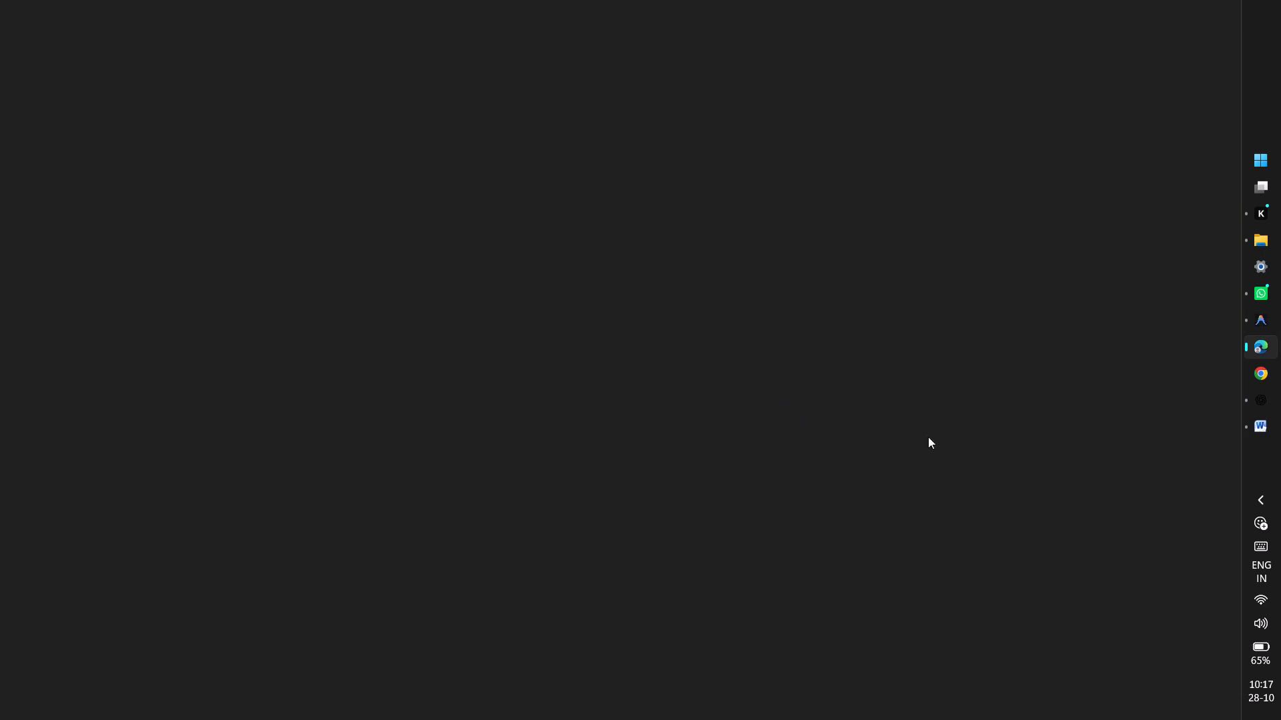
Check the opening pages of the published PDF through the certificate in Microsoft Edge, and close it.
scroll(508, 409, down, 6)
scroll(619, 312, down, 2)
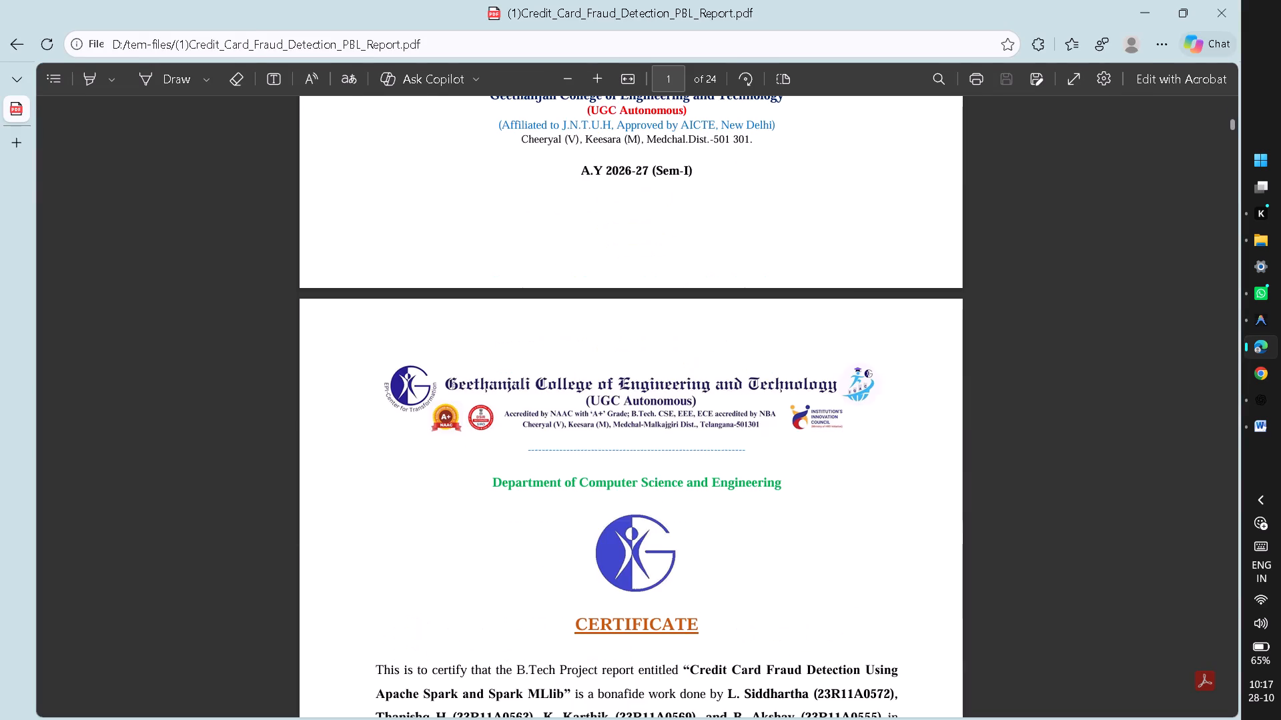
scroll(619, 314, down, 3)
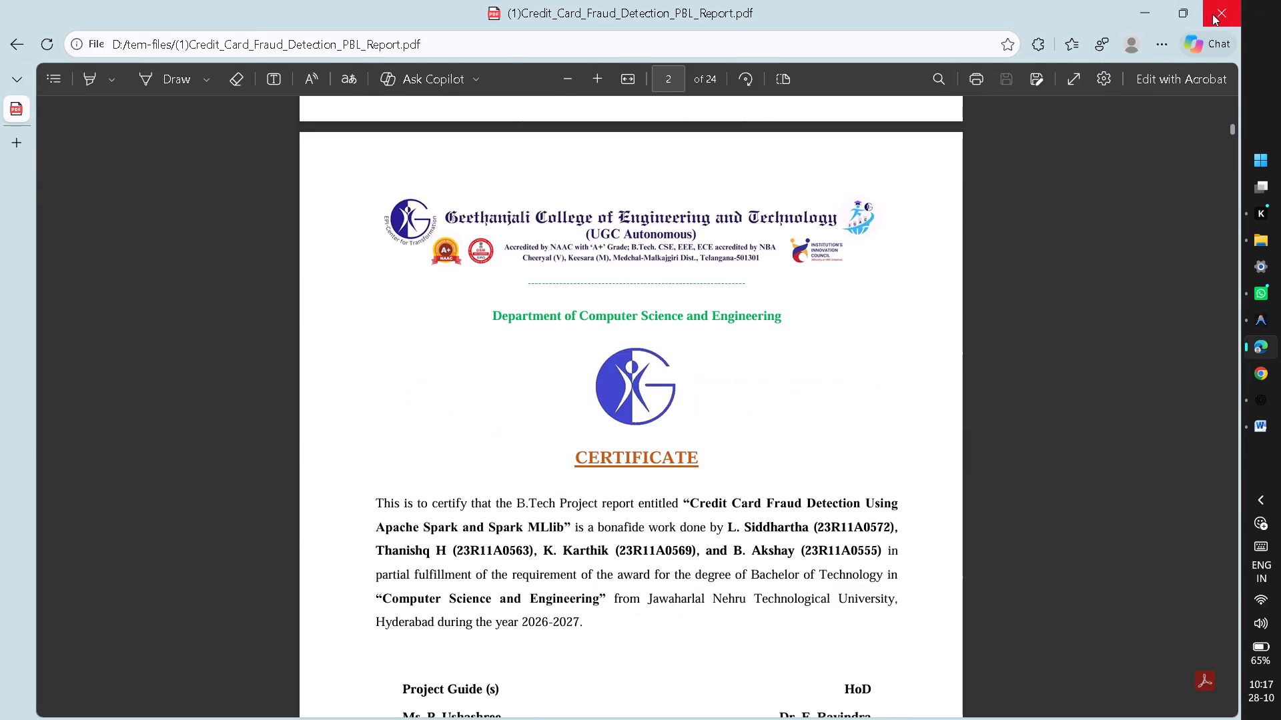
click(1212, 14)
Start saving another copy of the report in Word, with the tem-files folder on Windows (D:) as its location.
click(27, 27)
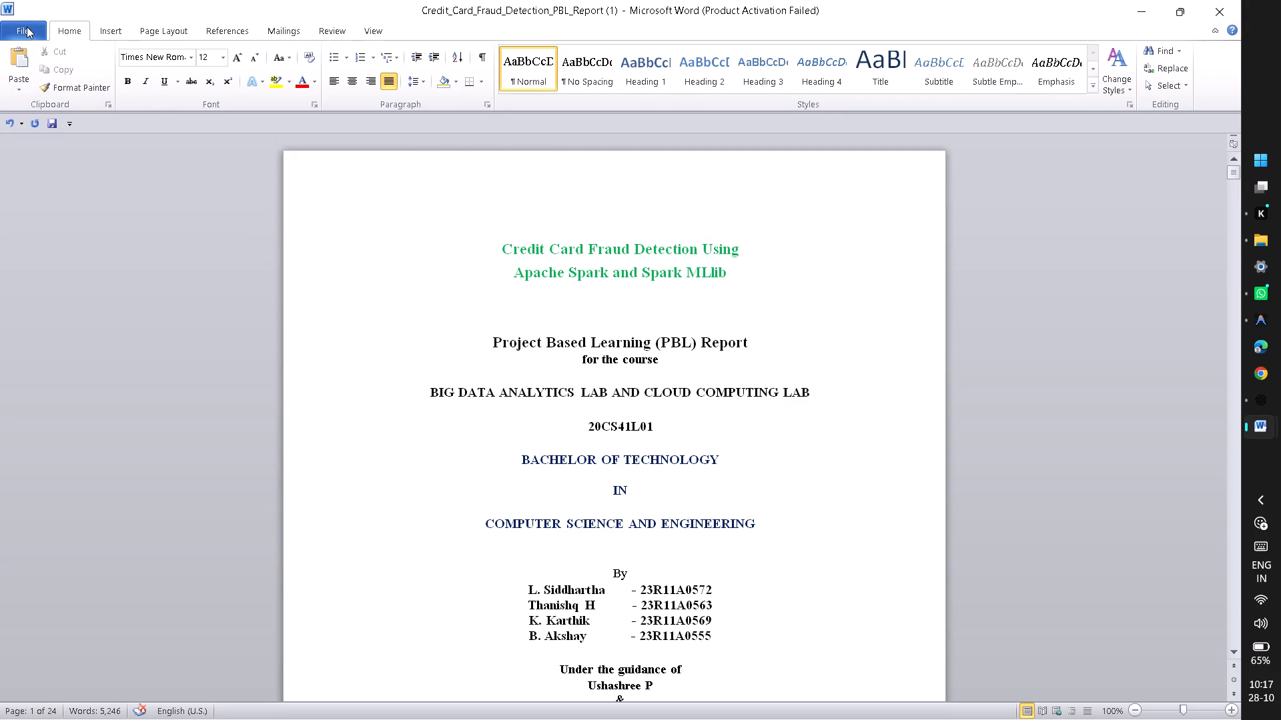
click(71, 79)
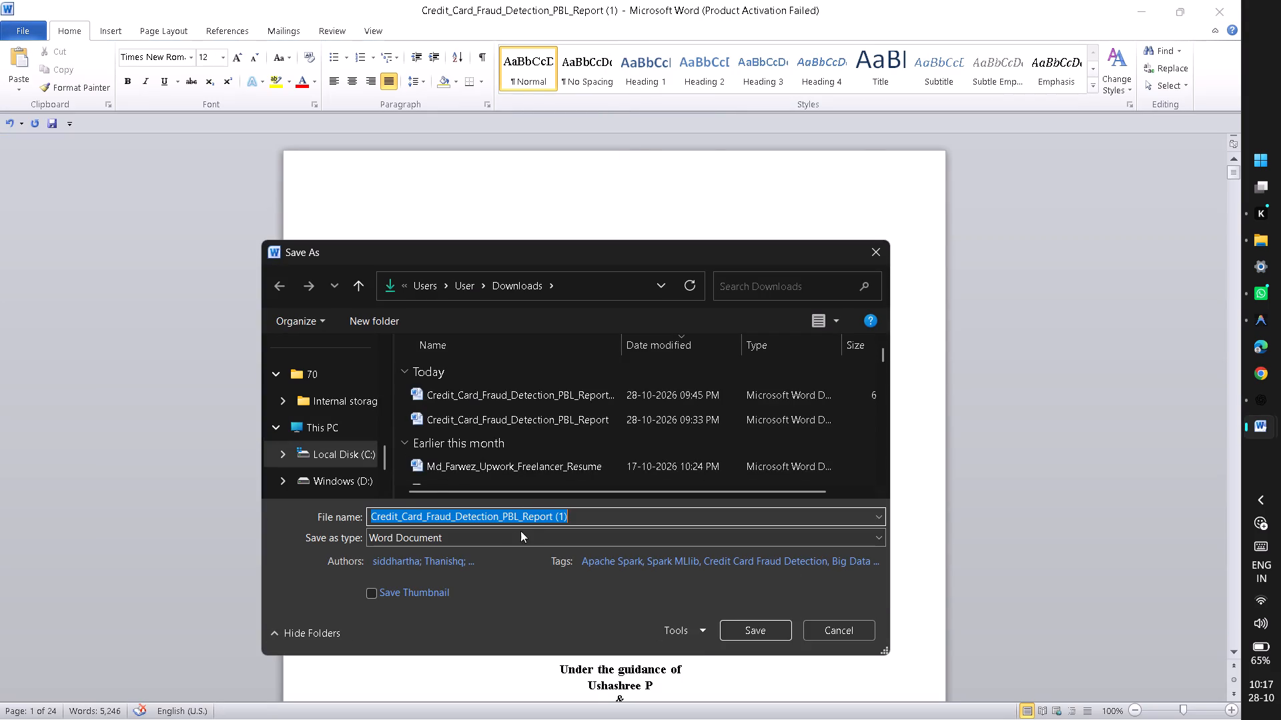
scroll(312, 442, up, 2)
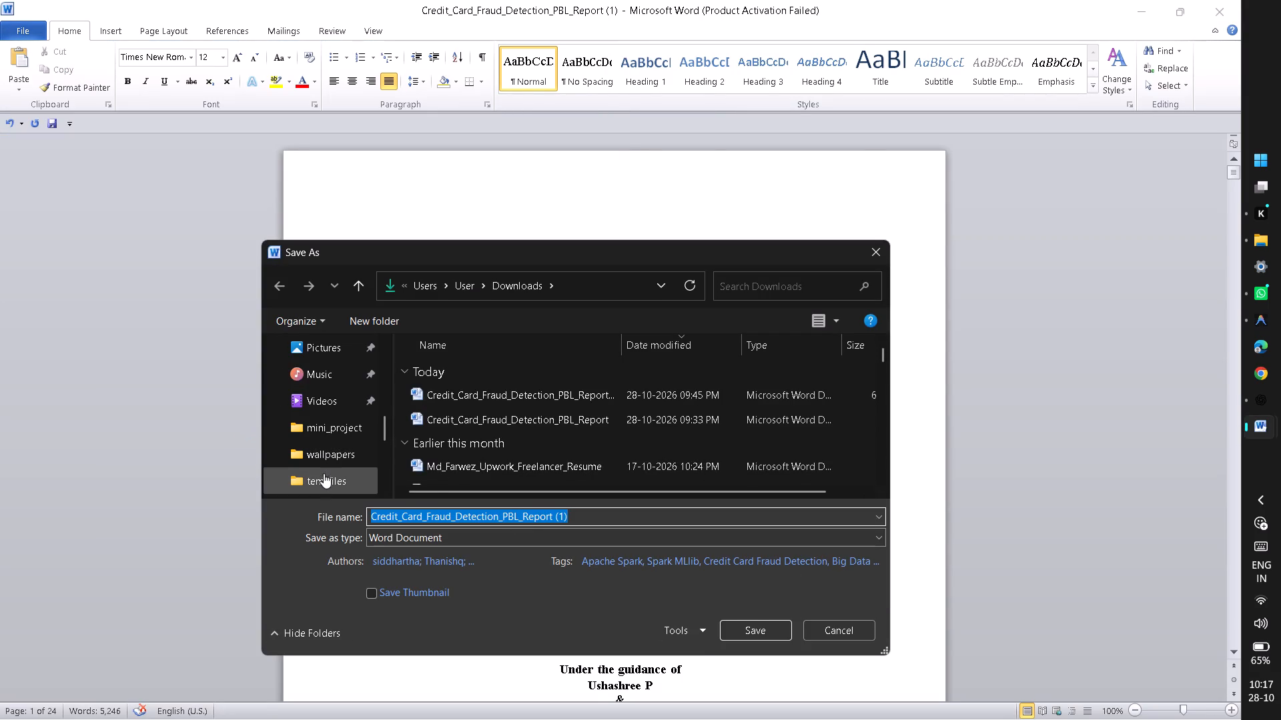
click(322, 477)
Name the Word document copy (1)Credit_Card_Fraud_Detection_PBL_Report, without the trailing (1).
click(372, 515)
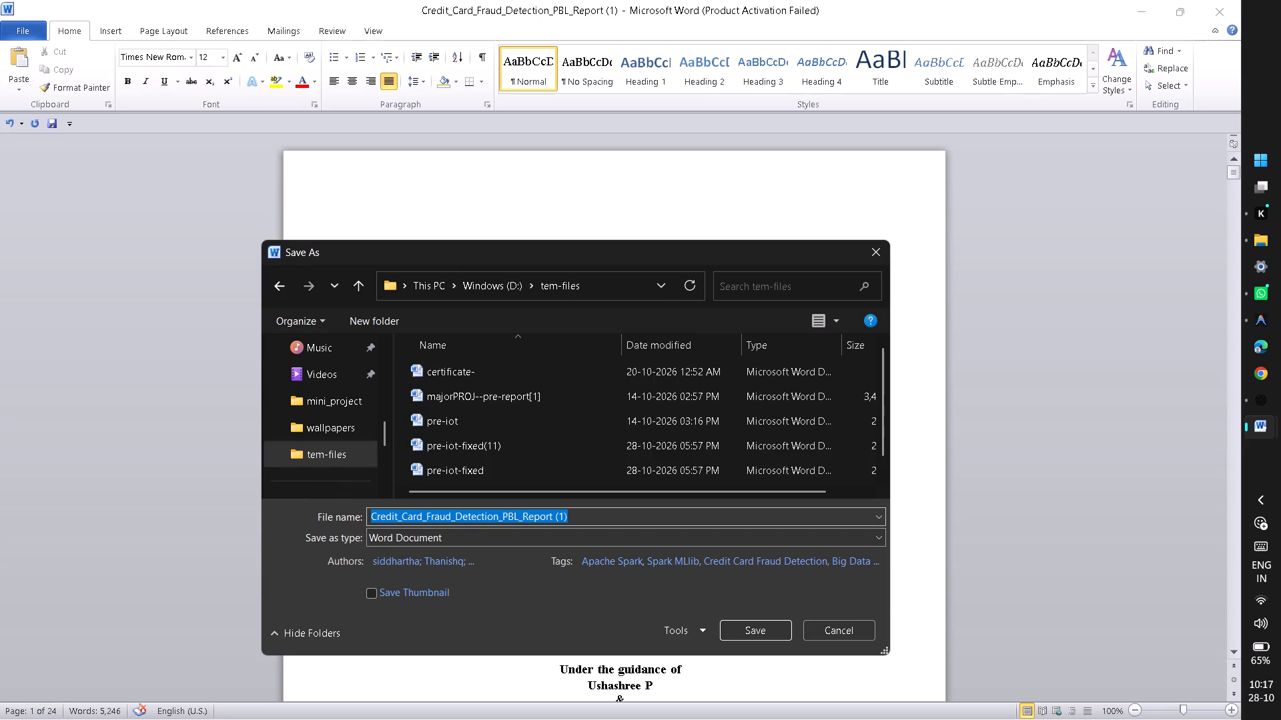
click(372, 521)
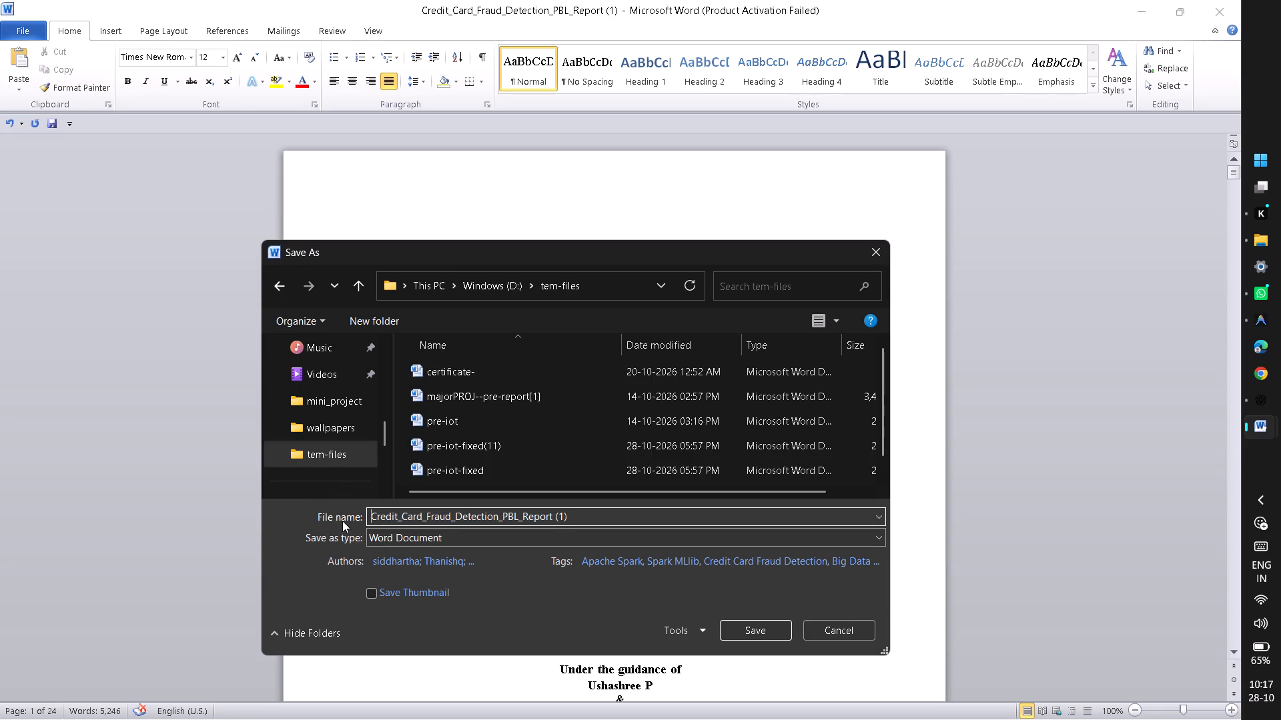
text((10)
key(BackSpace)
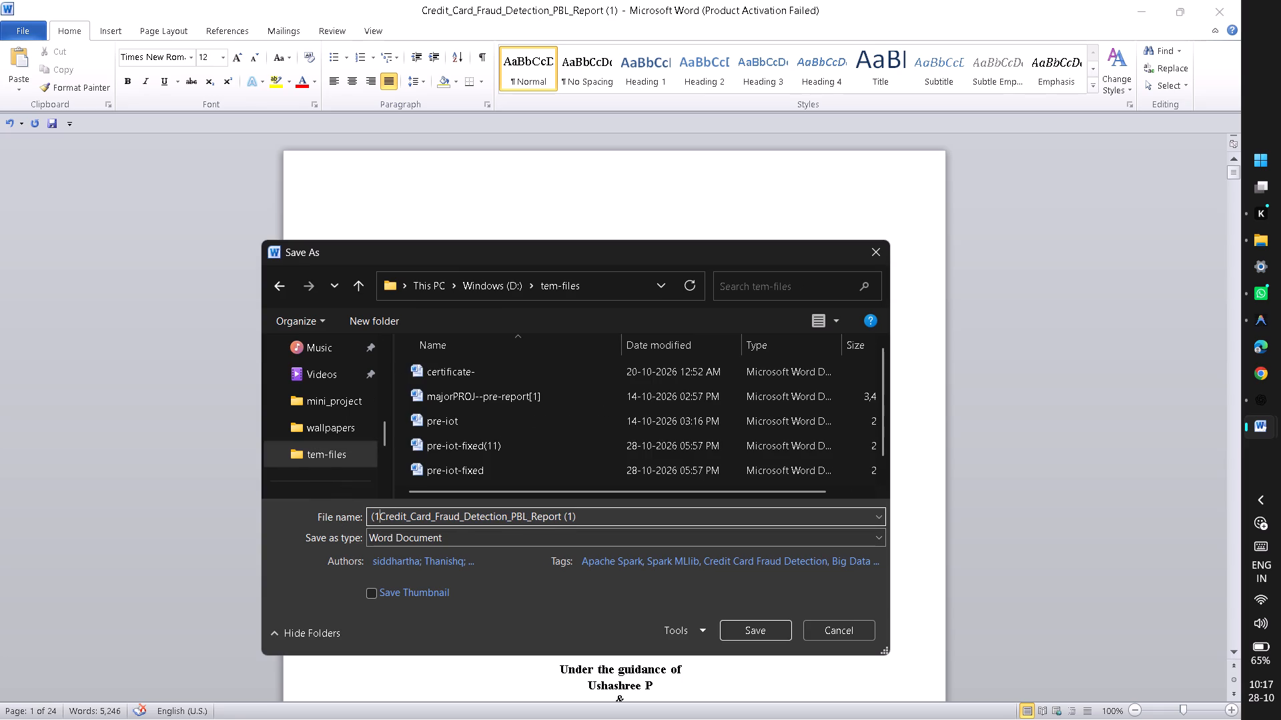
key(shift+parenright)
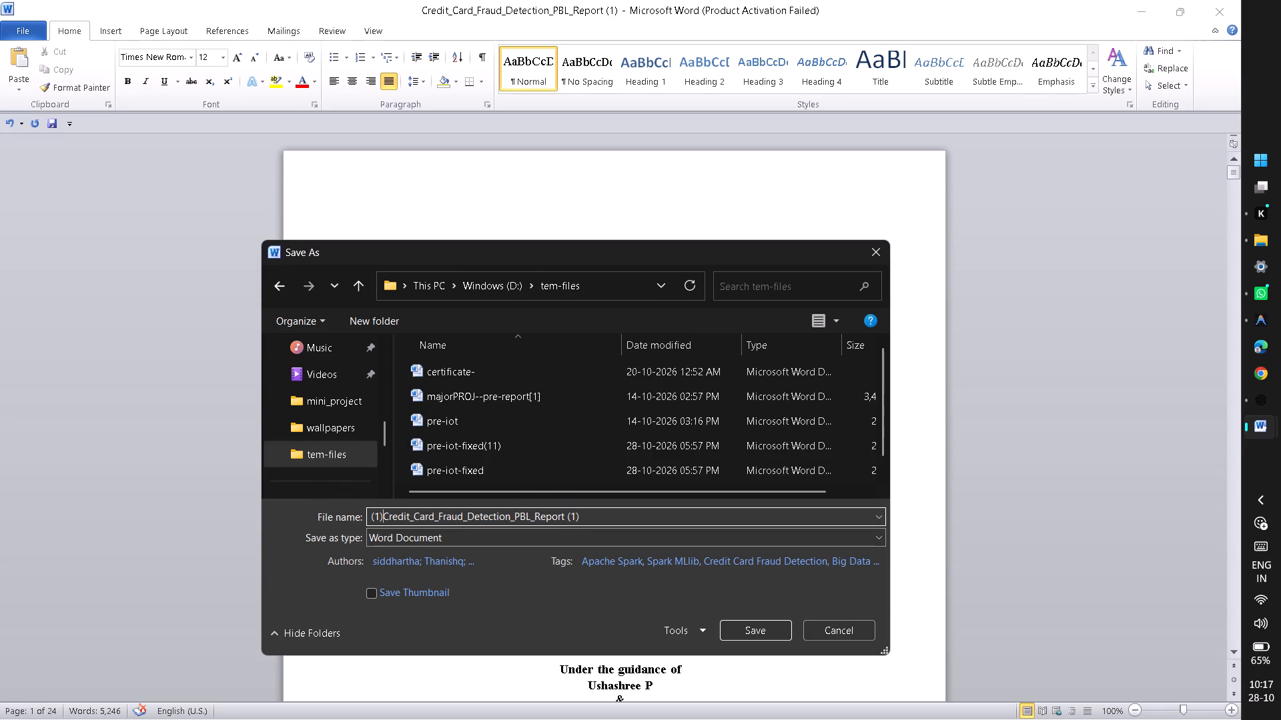
click(579, 511)
key(BackSpace)
key(BackSpace)
key(BackSpace)
Save the renamed report copy as a Word Document in the tem-files folder on Windows (D:).
click(737, 621)
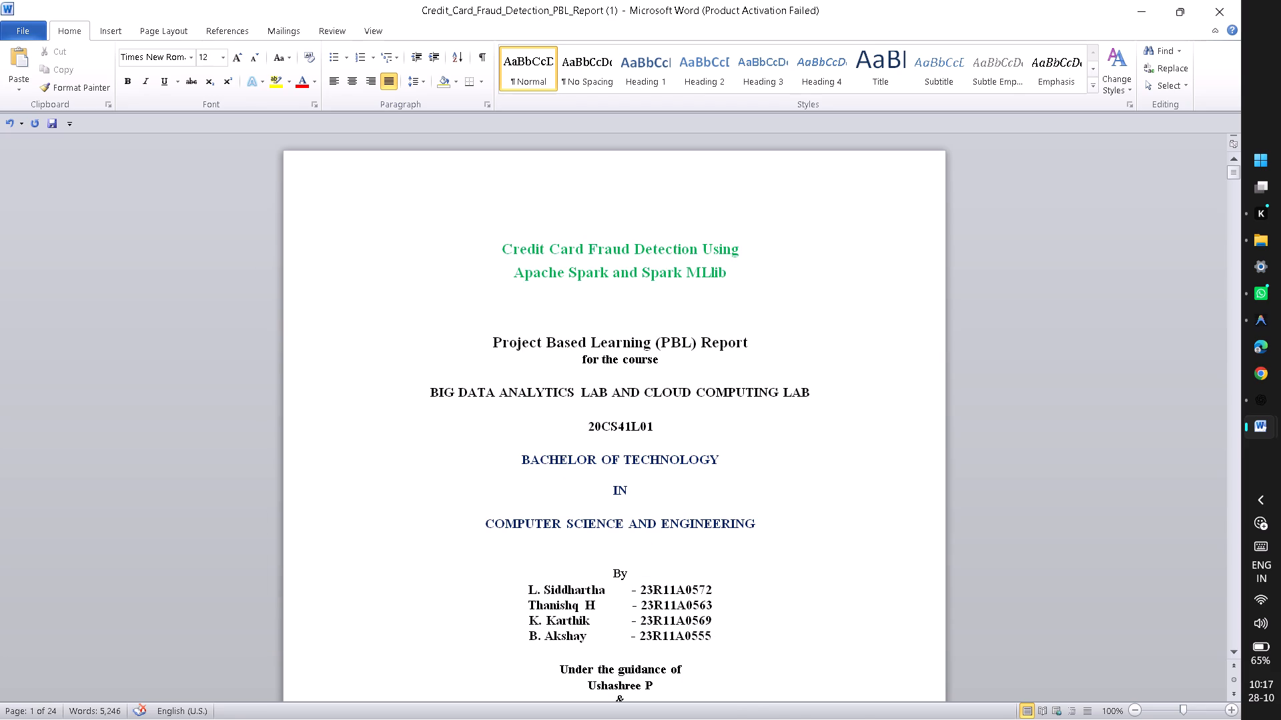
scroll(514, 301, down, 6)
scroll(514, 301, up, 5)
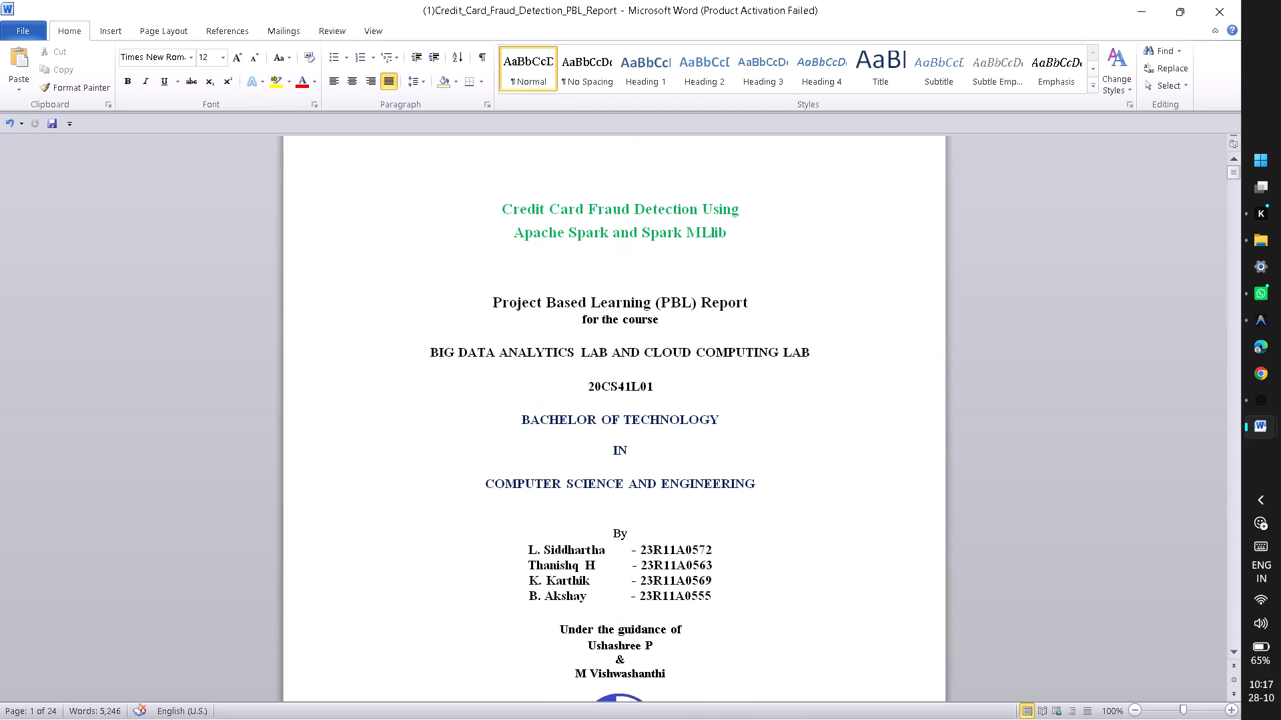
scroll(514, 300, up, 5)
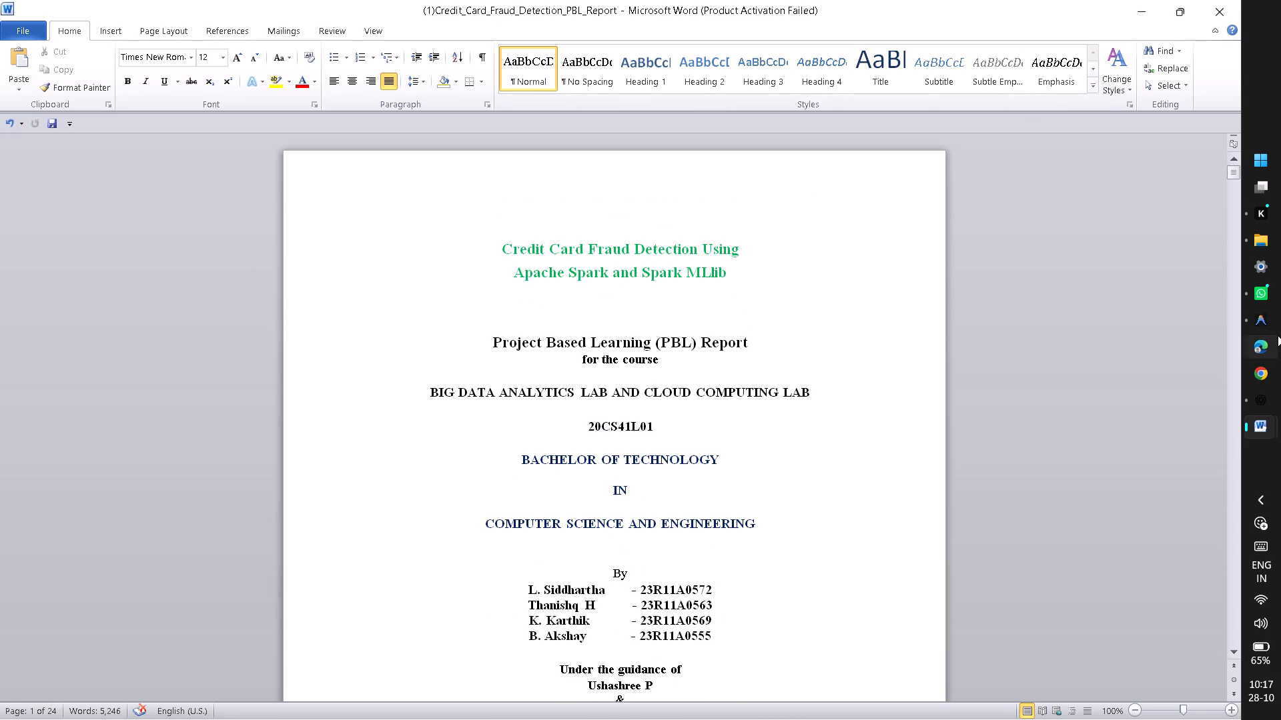
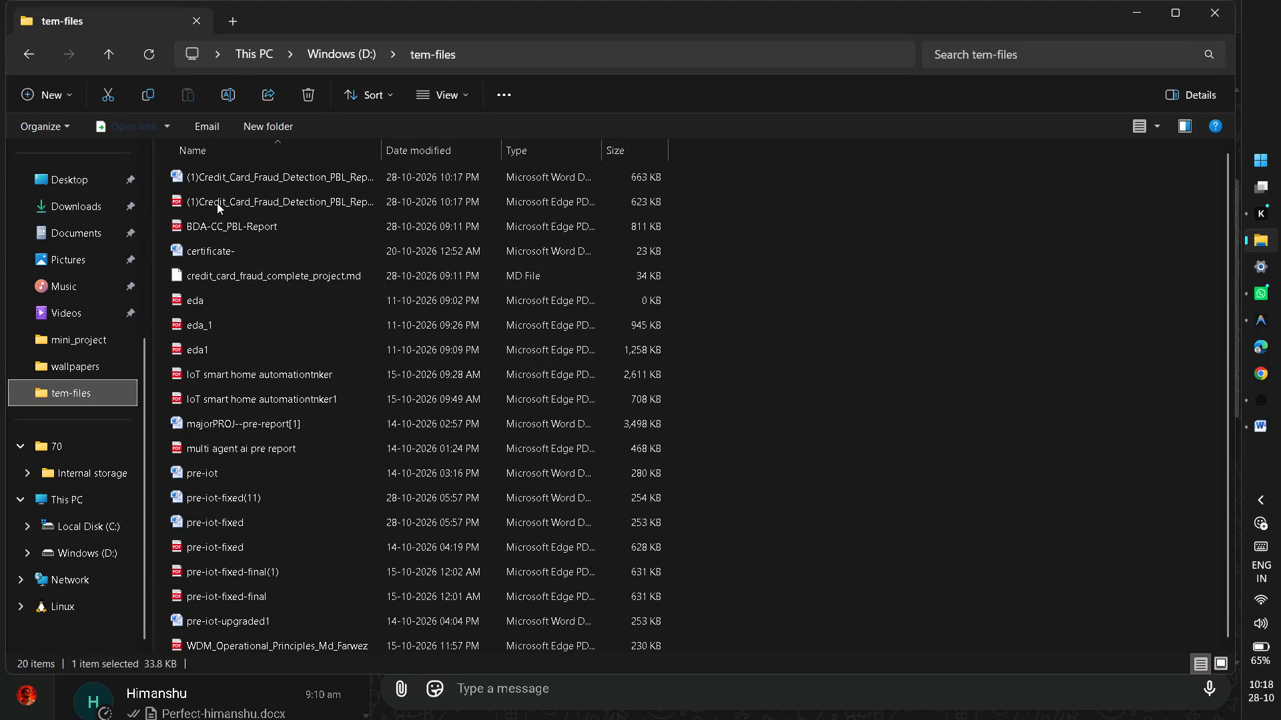
Start moving the PDF copy of (1)Credit_Card_Fraud_Detection_PBL_Report from the tem-files folder toward WhatsApp for sharing.
click(216, 201)
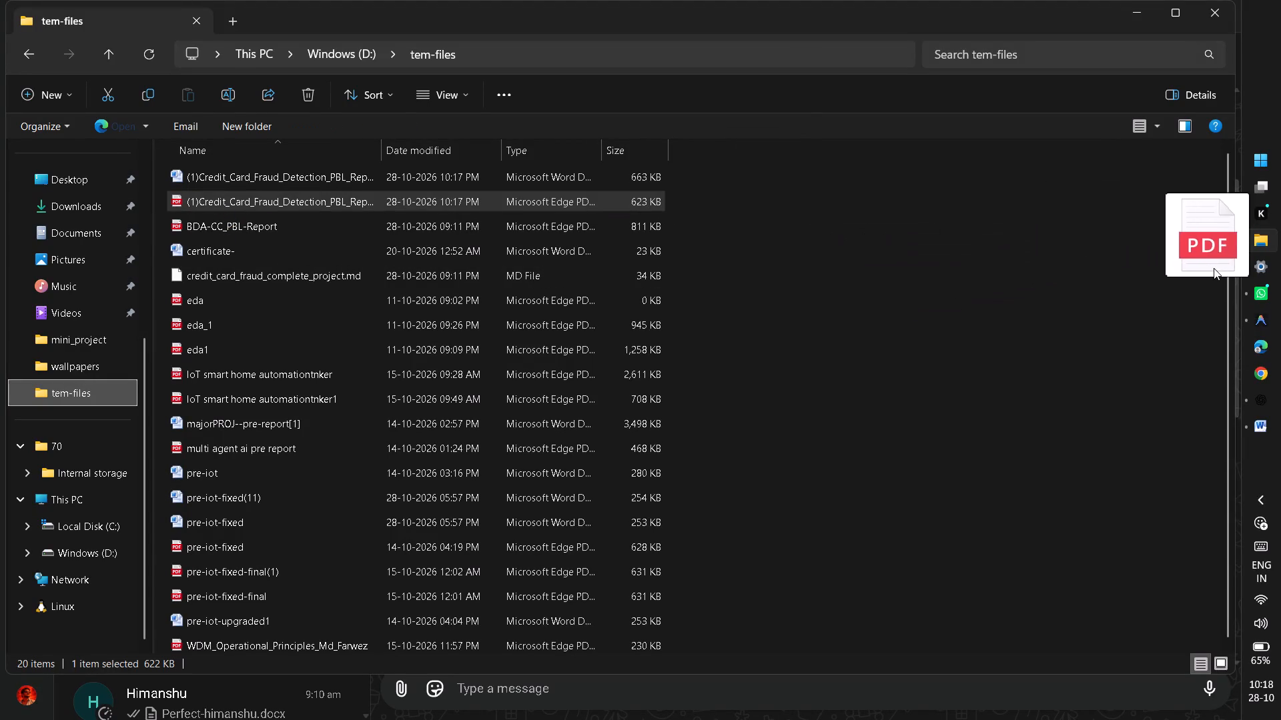
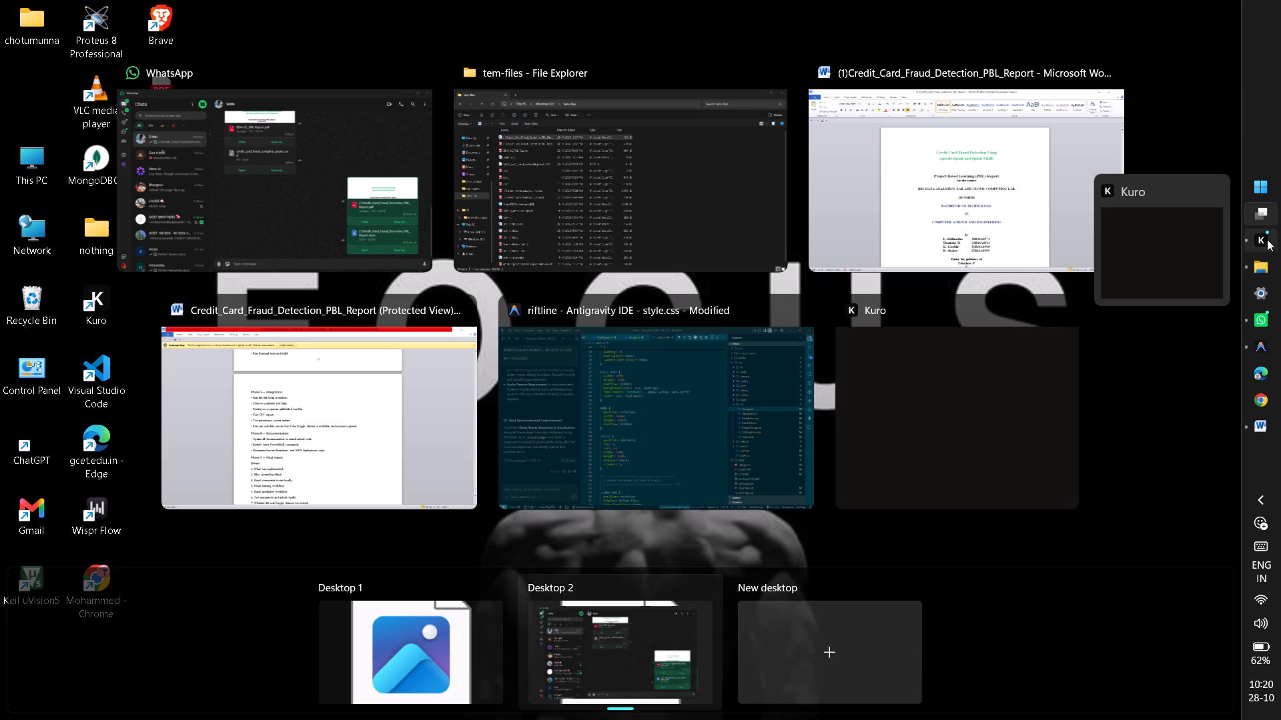
click(1268, 239)
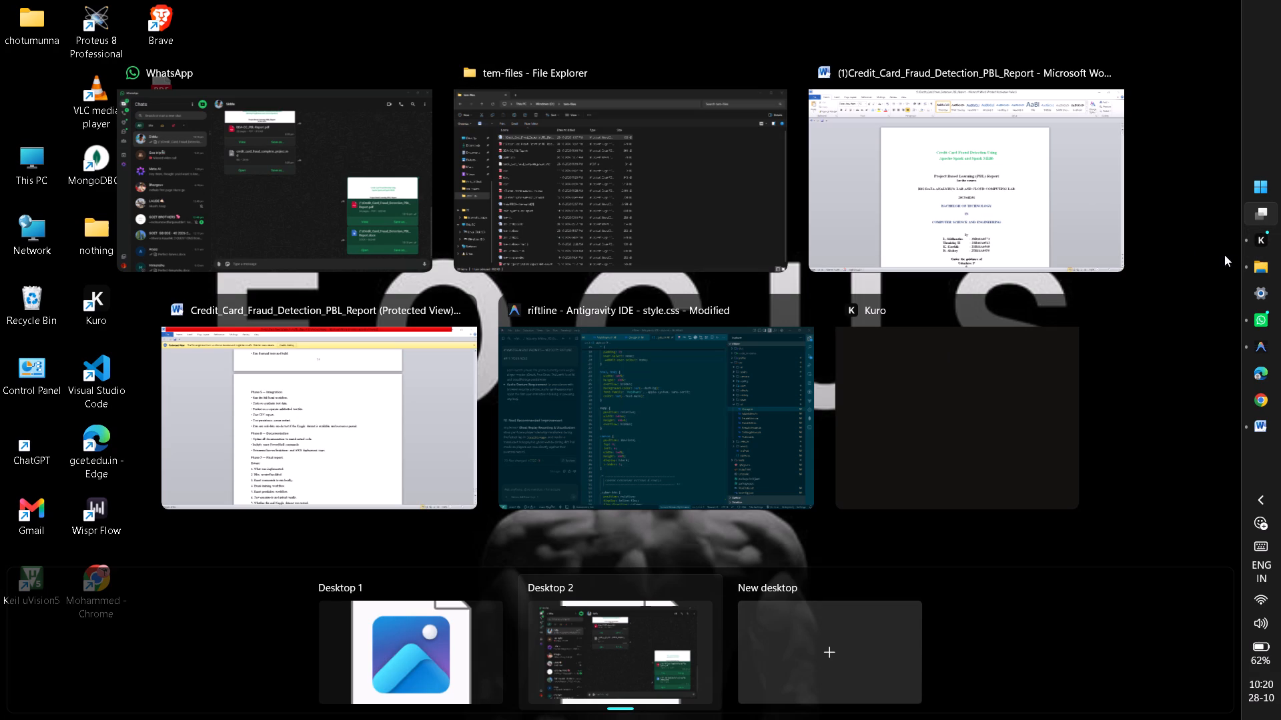